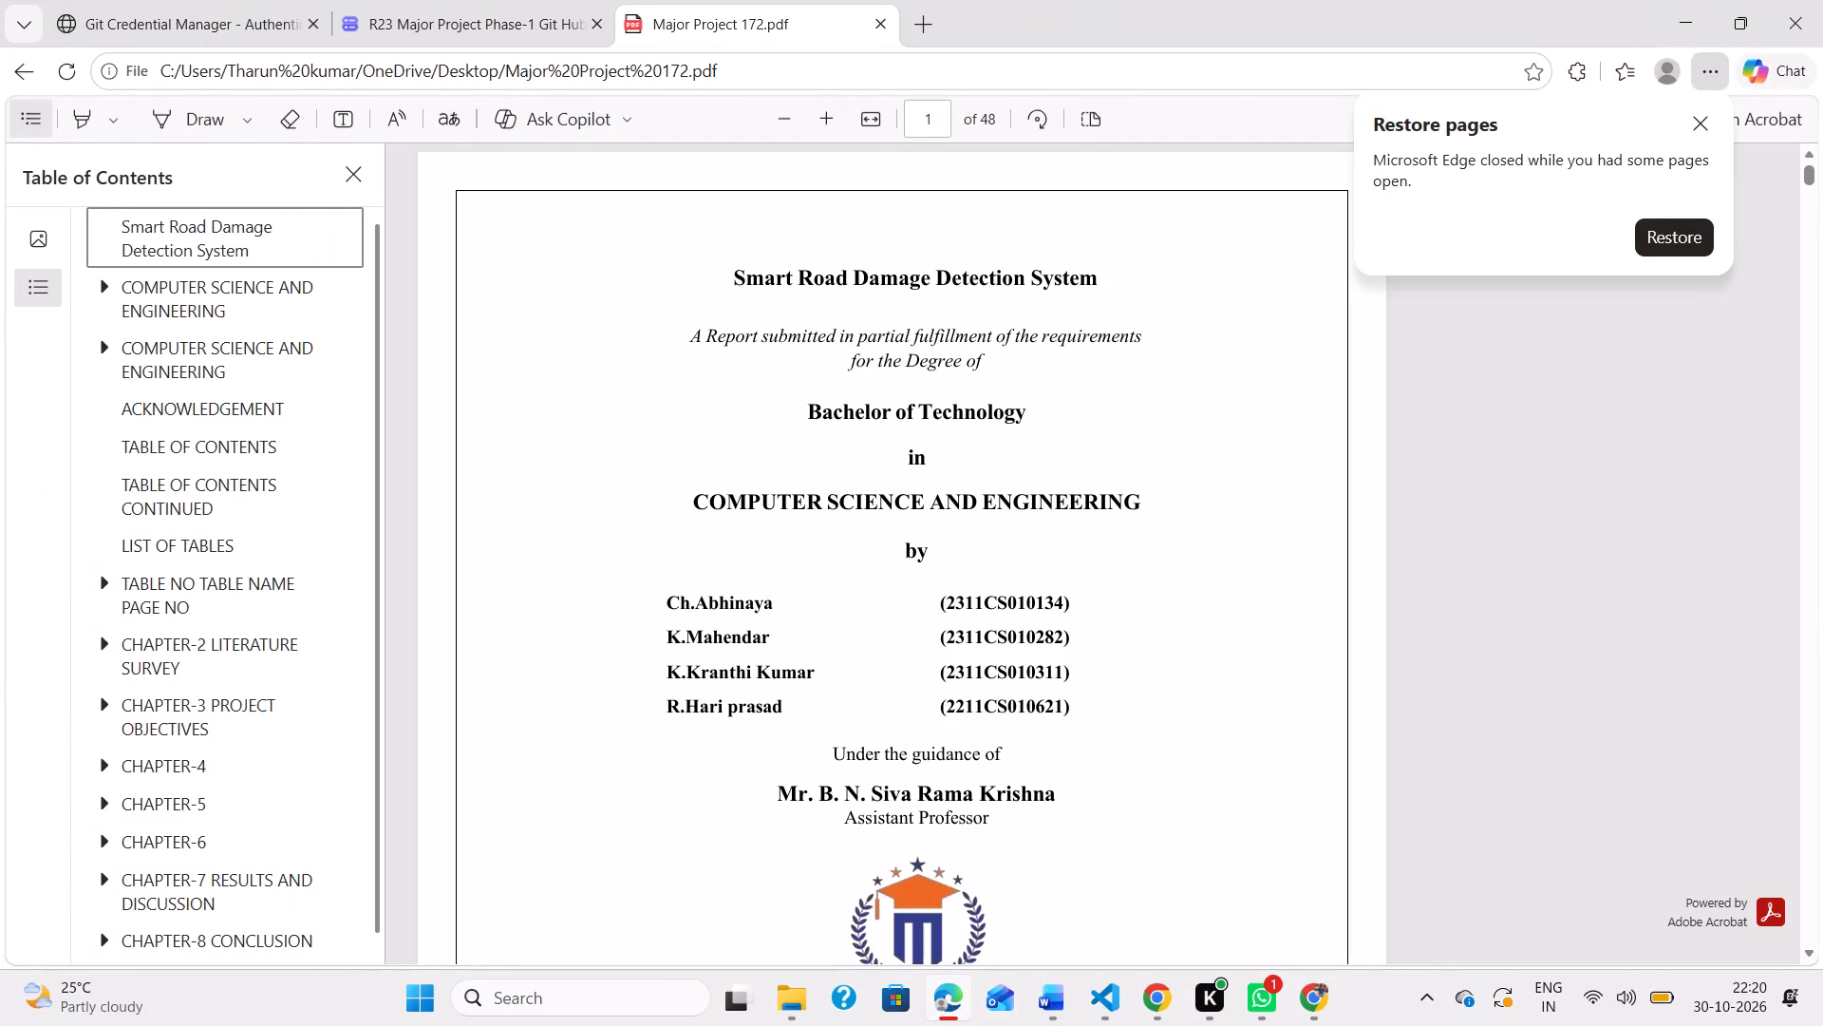
Set up printing of the Major Project 172 report to PDF with the custom page range 1-10.
key(ctrl+p)
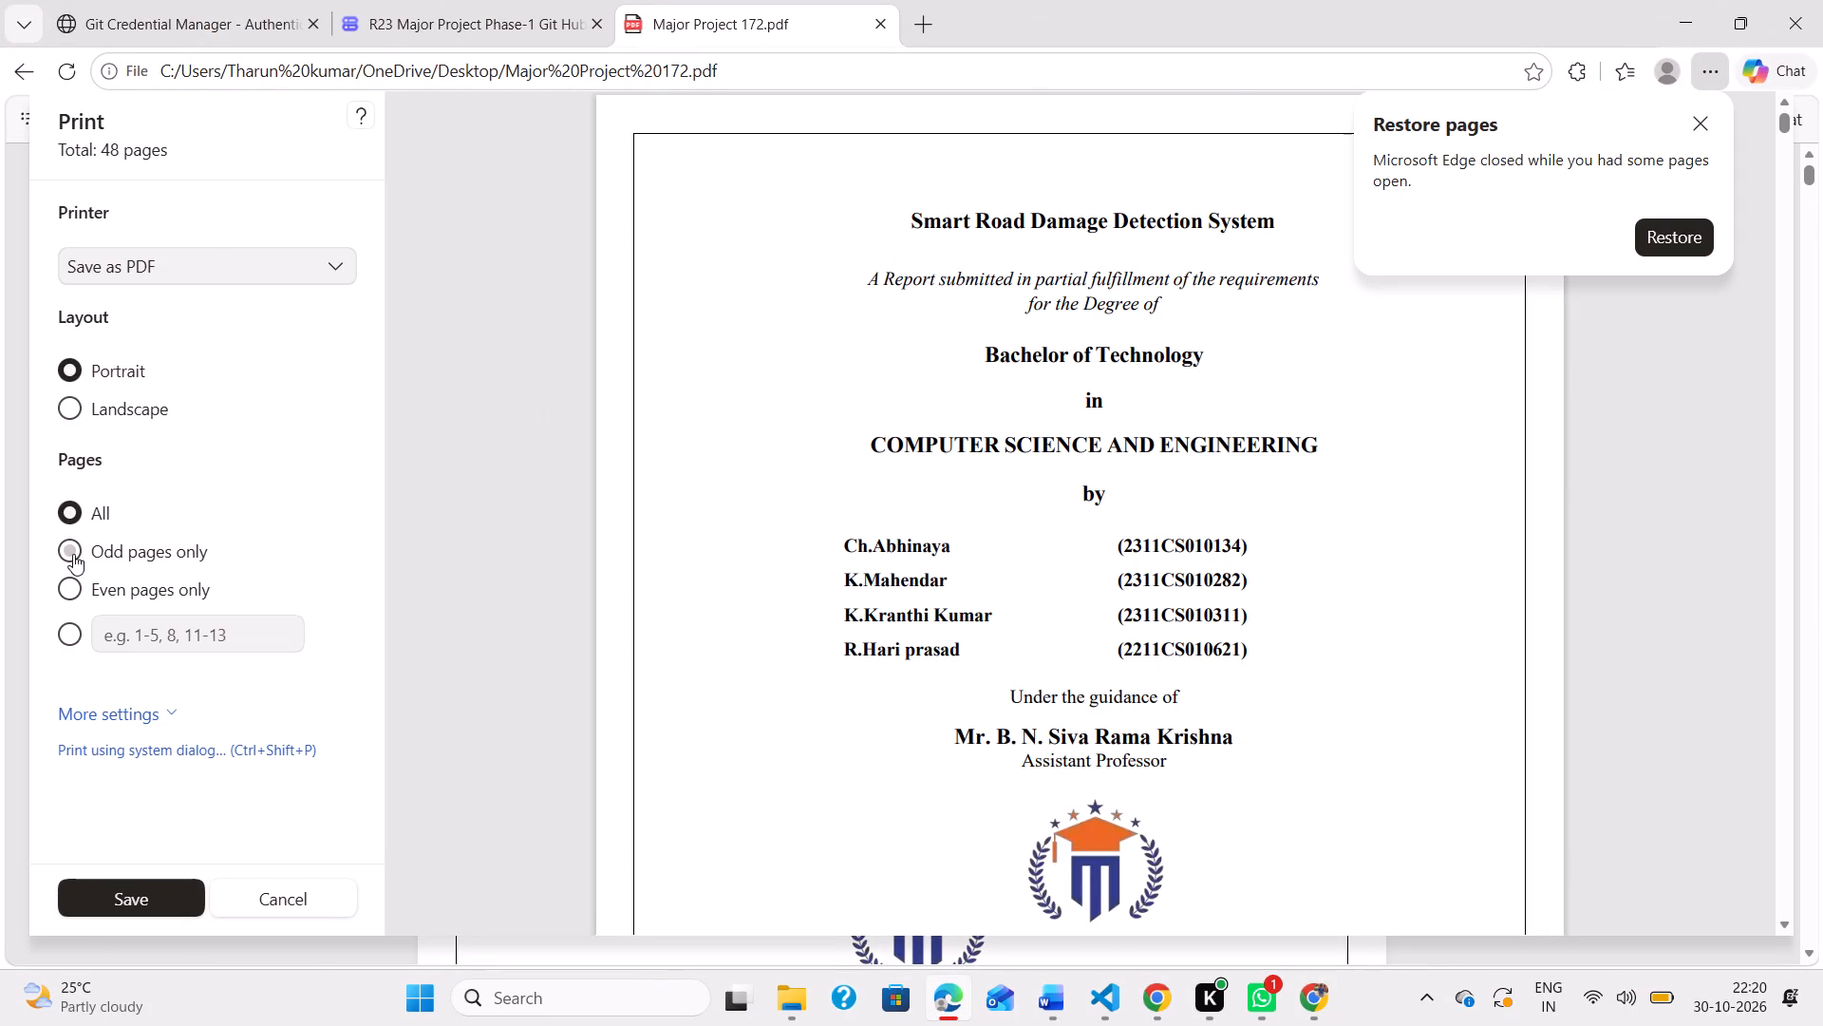
click(77, 634)
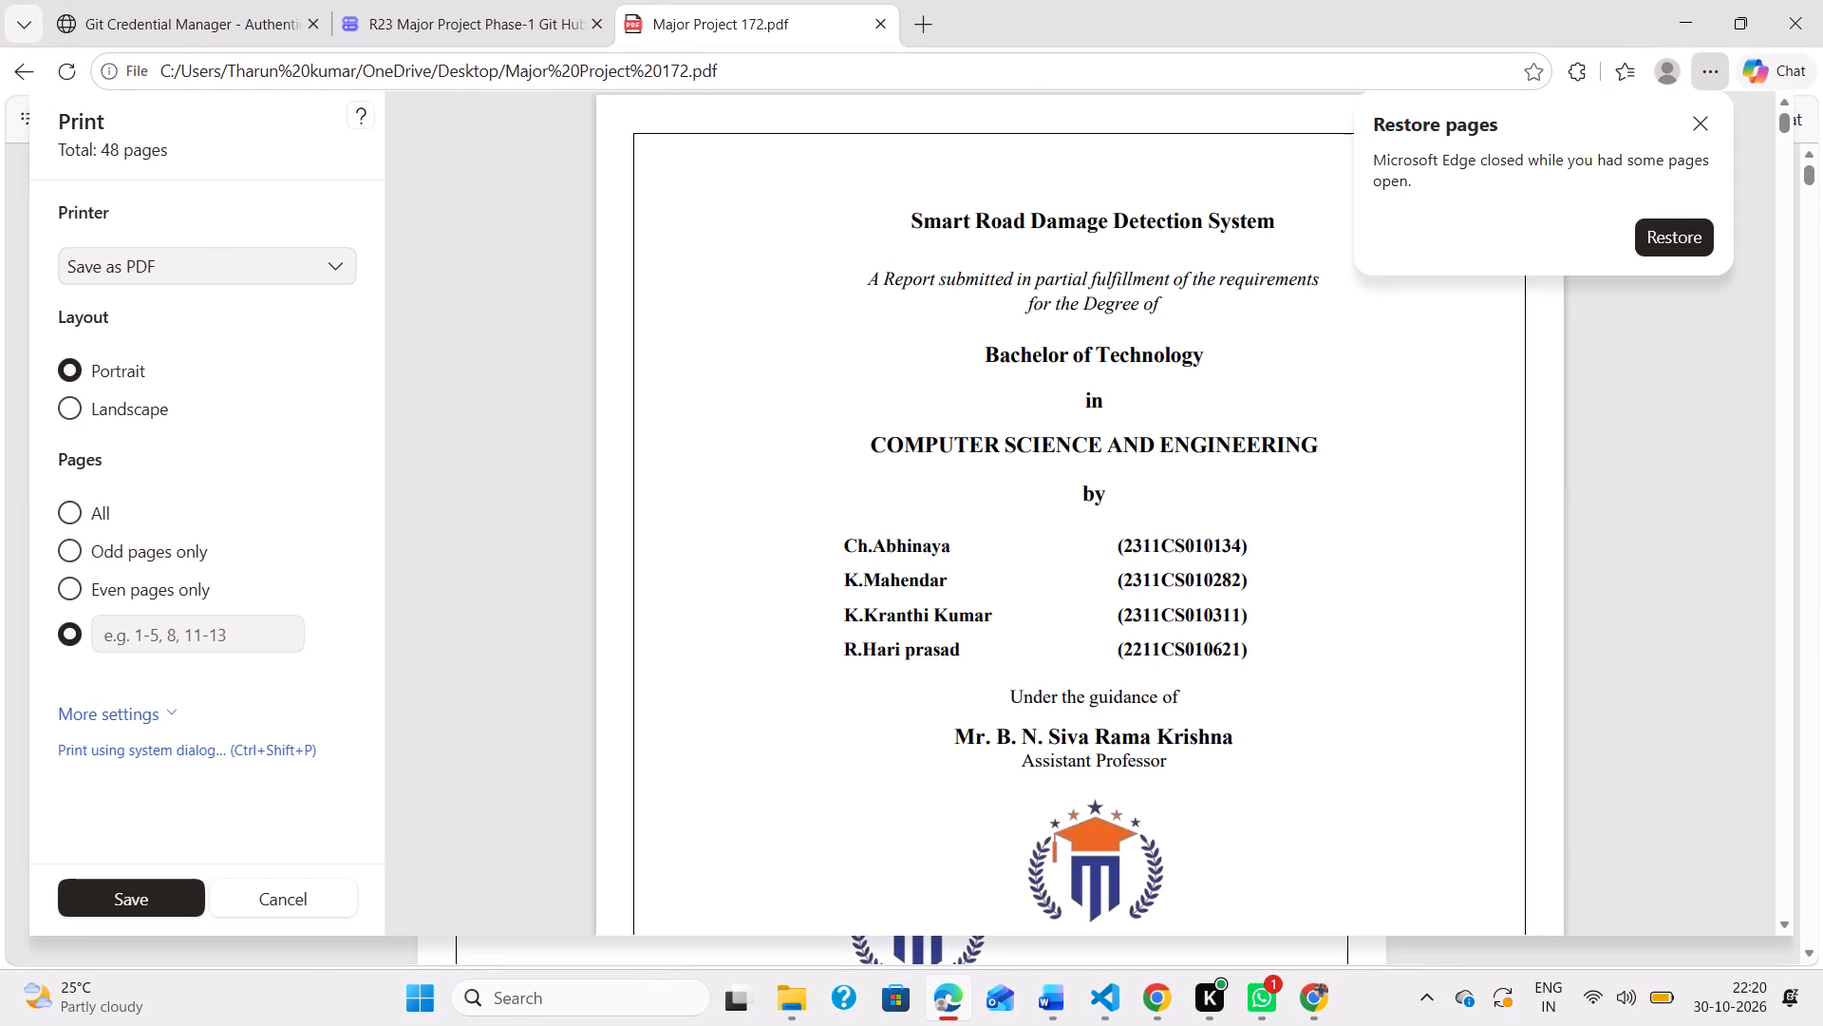
click(184, 650)
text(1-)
scroll(590, 595, up, 3)
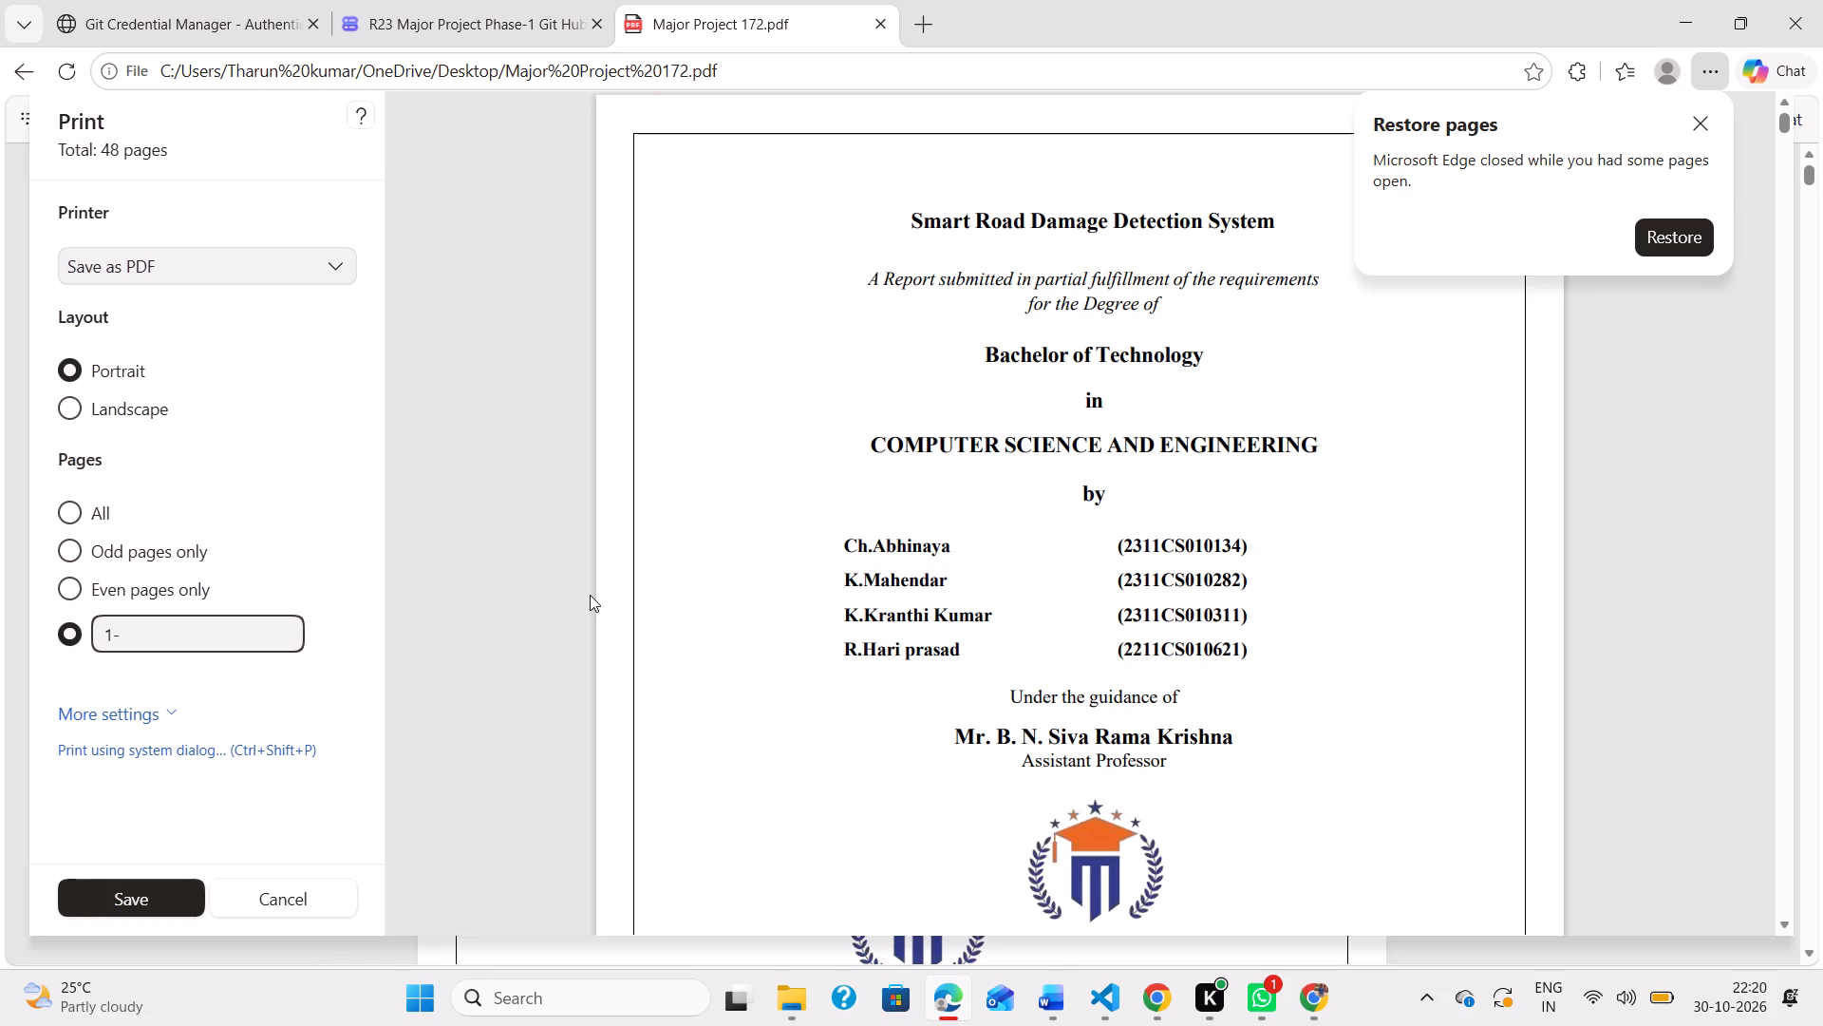
scroll(840, 581, down, 6)
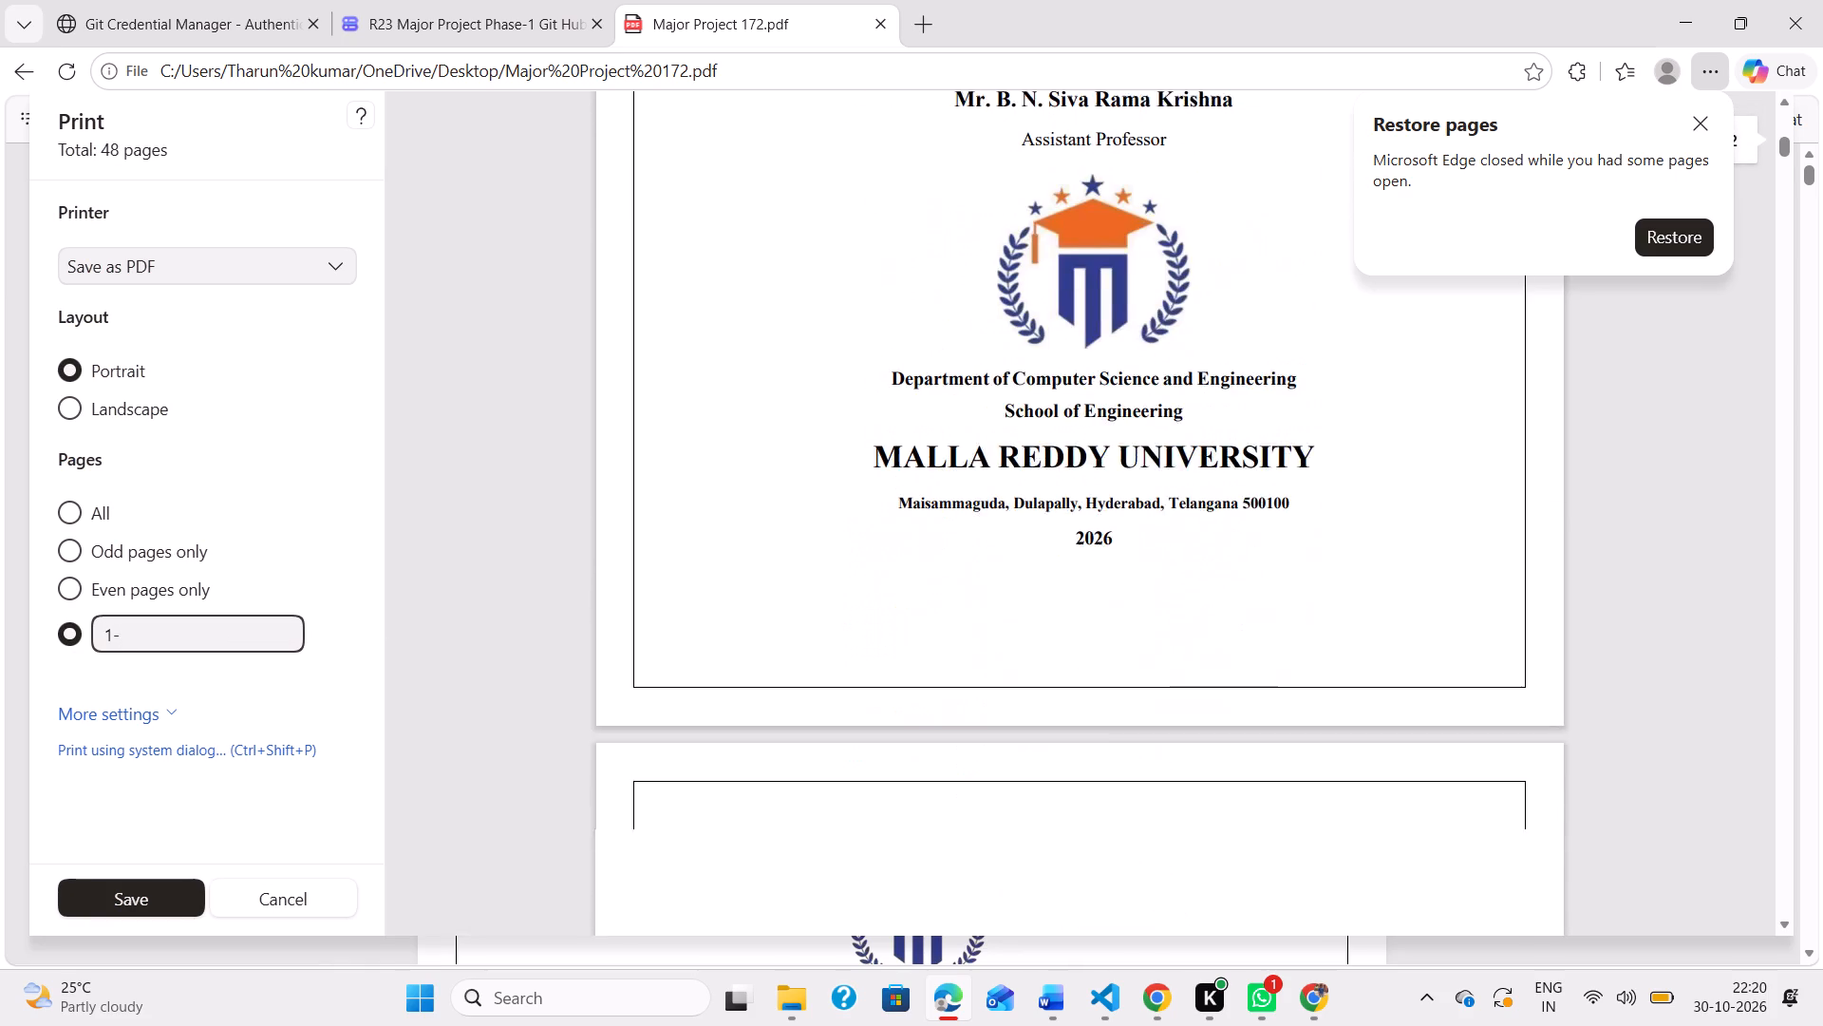
scroll(840, 581, down, 8)
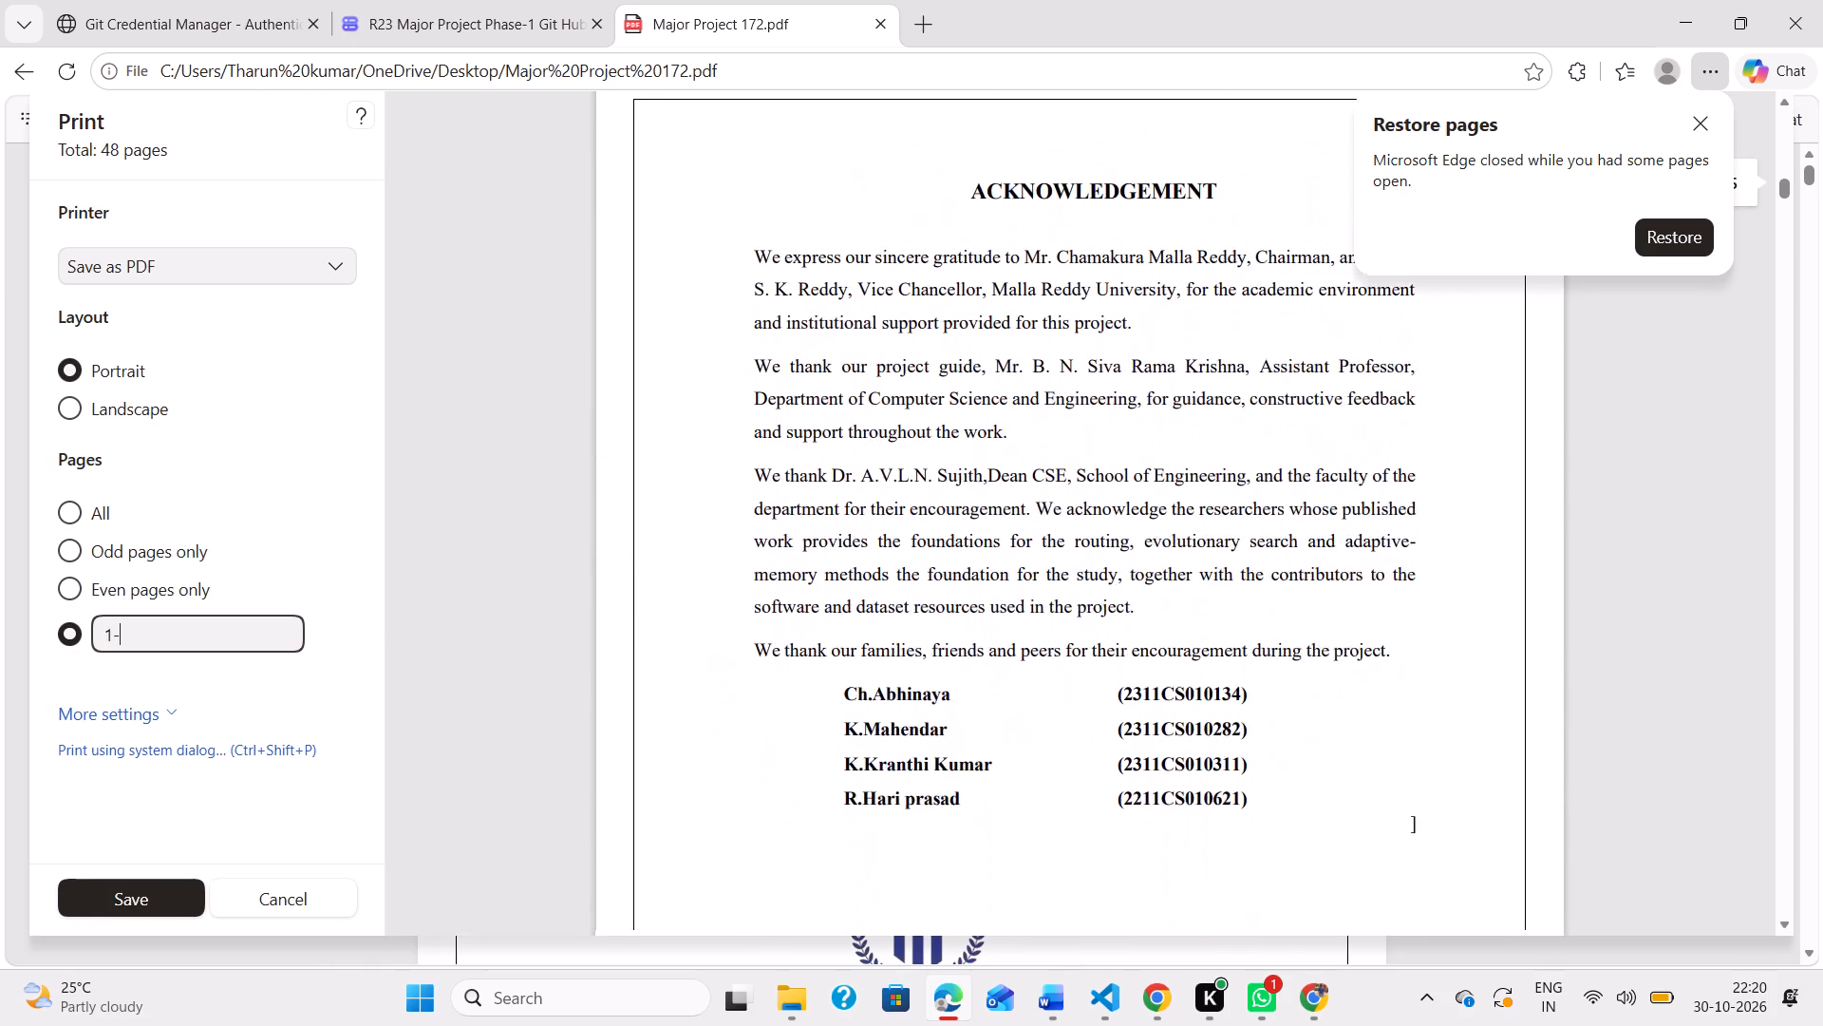
scroll(840, 581, down, 10)
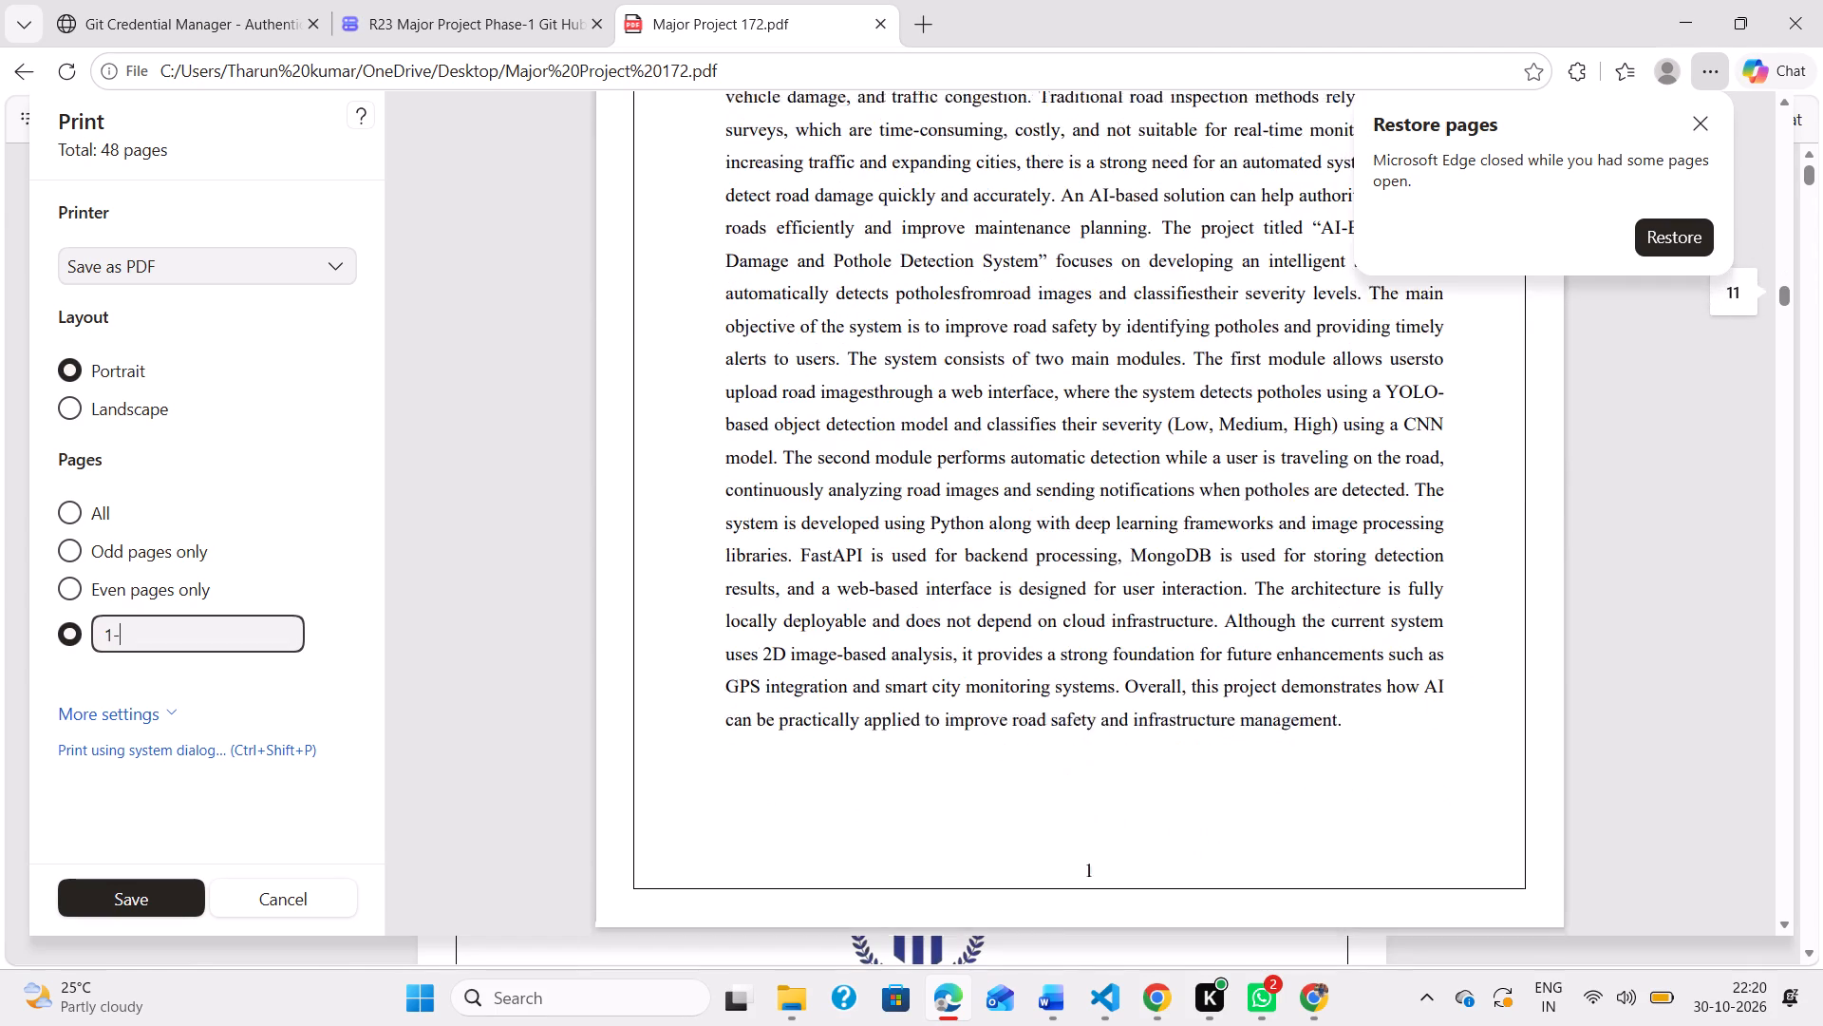
scroll(840, 581, up, 8)
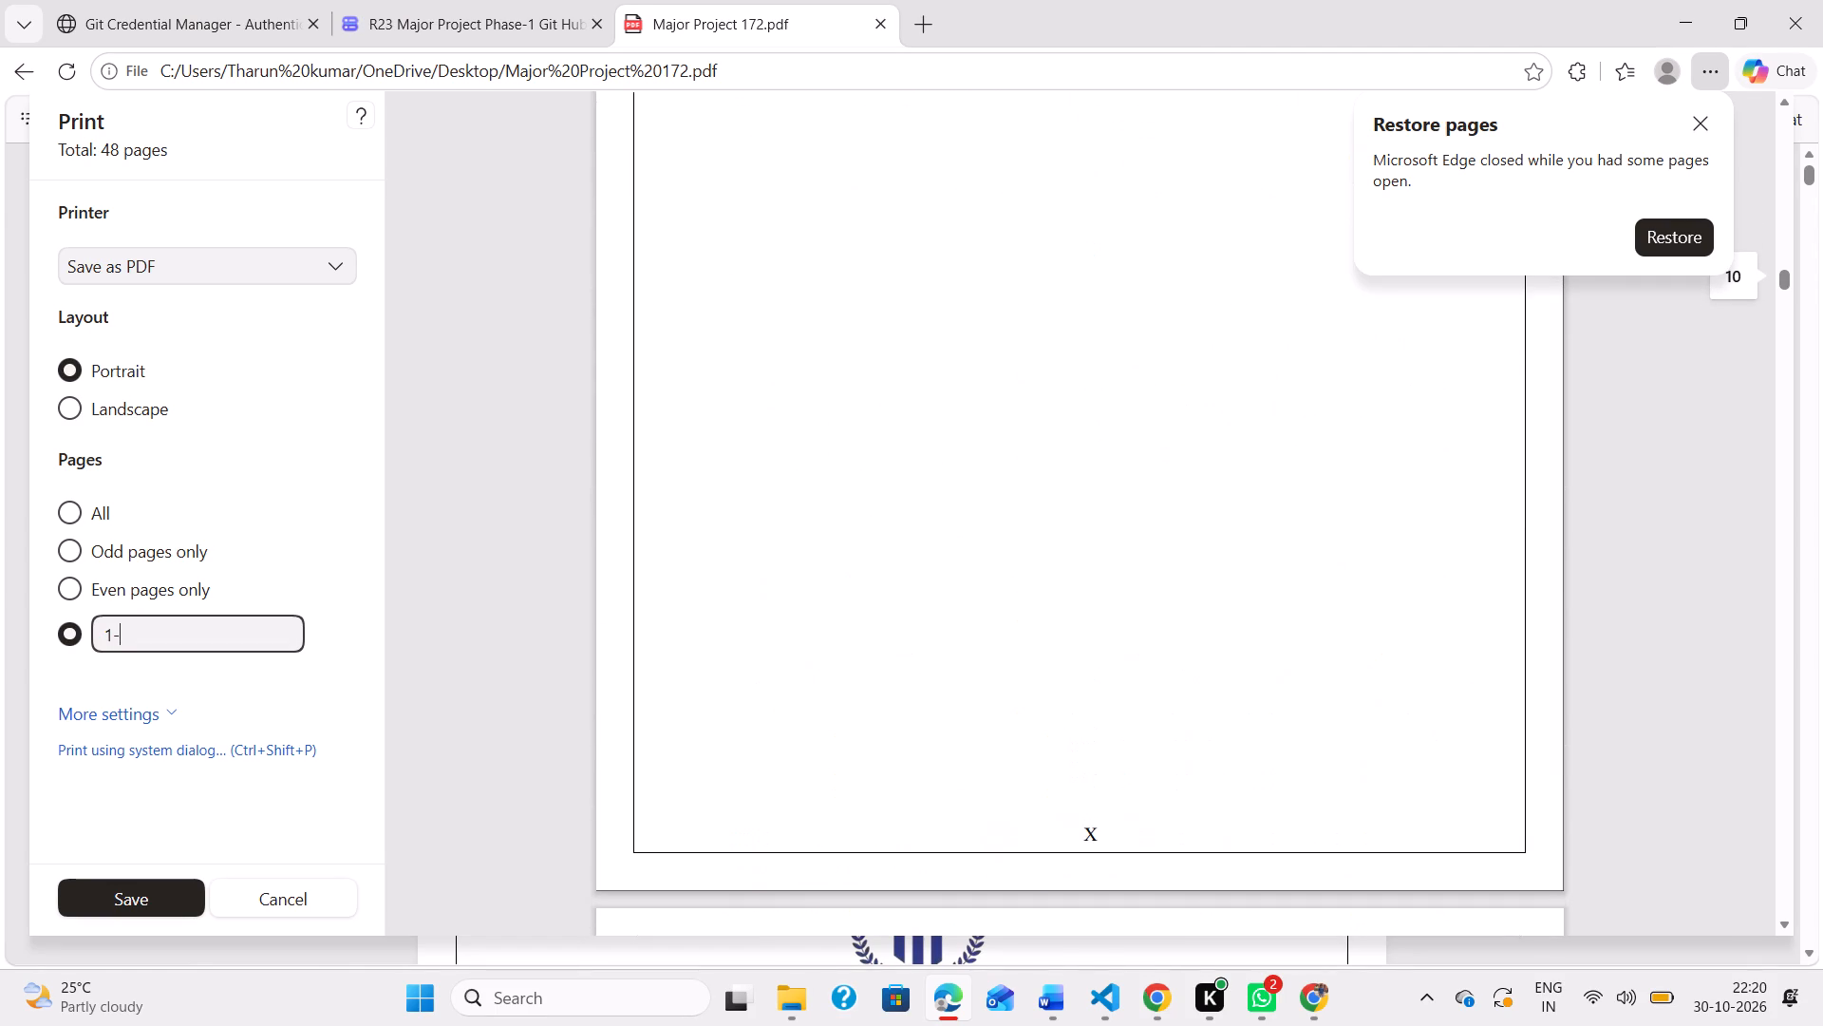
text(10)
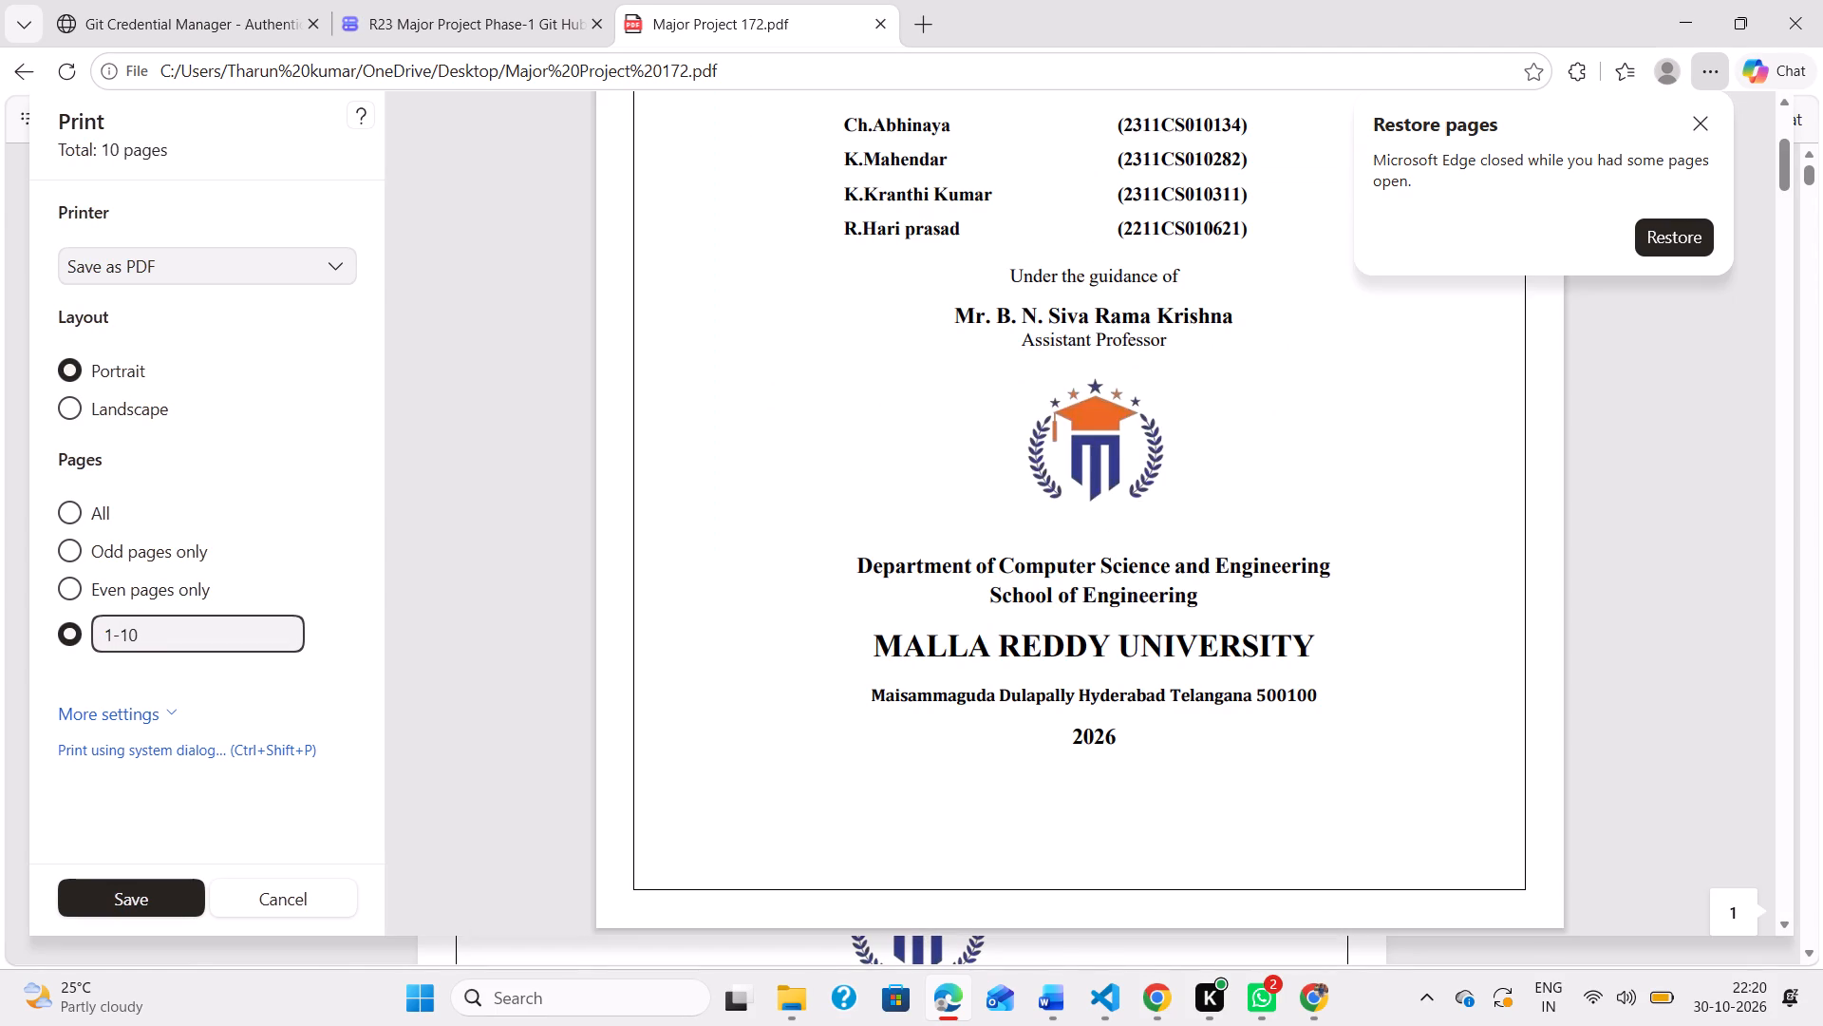
Review the print preview of the selected pages from the title page through the List of Tables.
scroll(974, 641, down, 19)
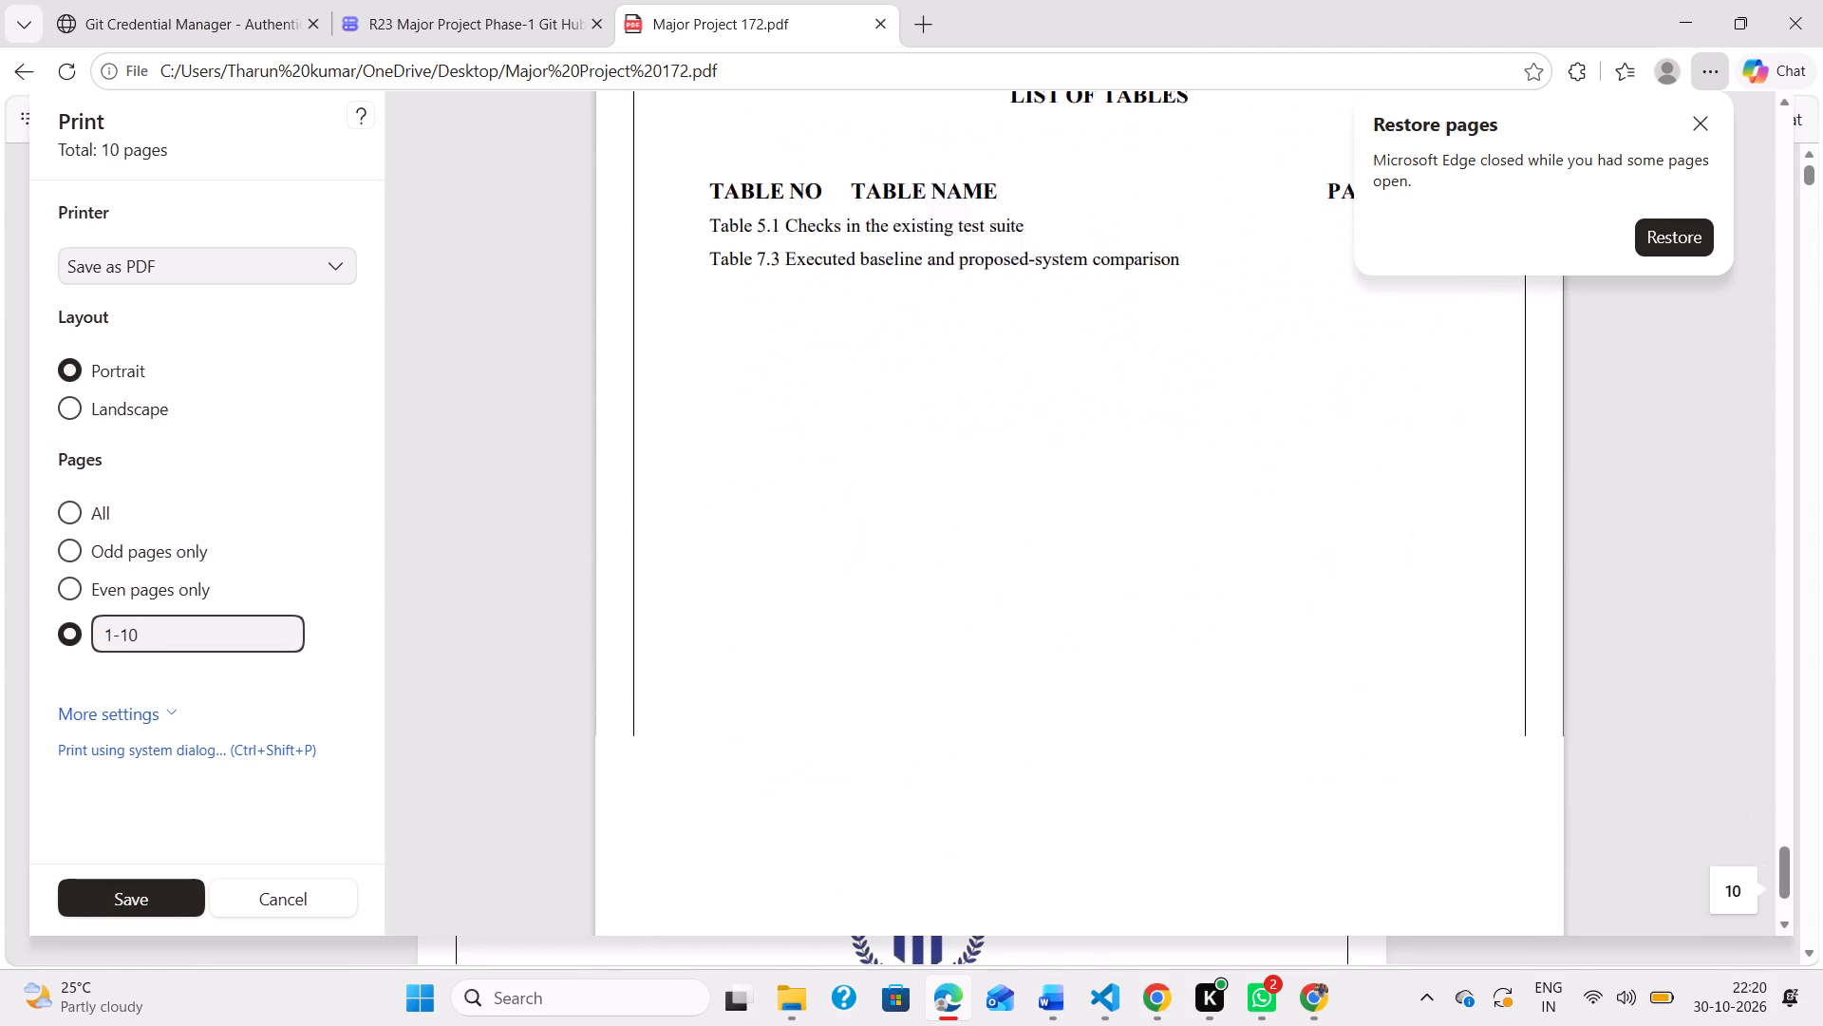
scroll(974, 641, up, 4)
scroll(974, 641, down, 7)
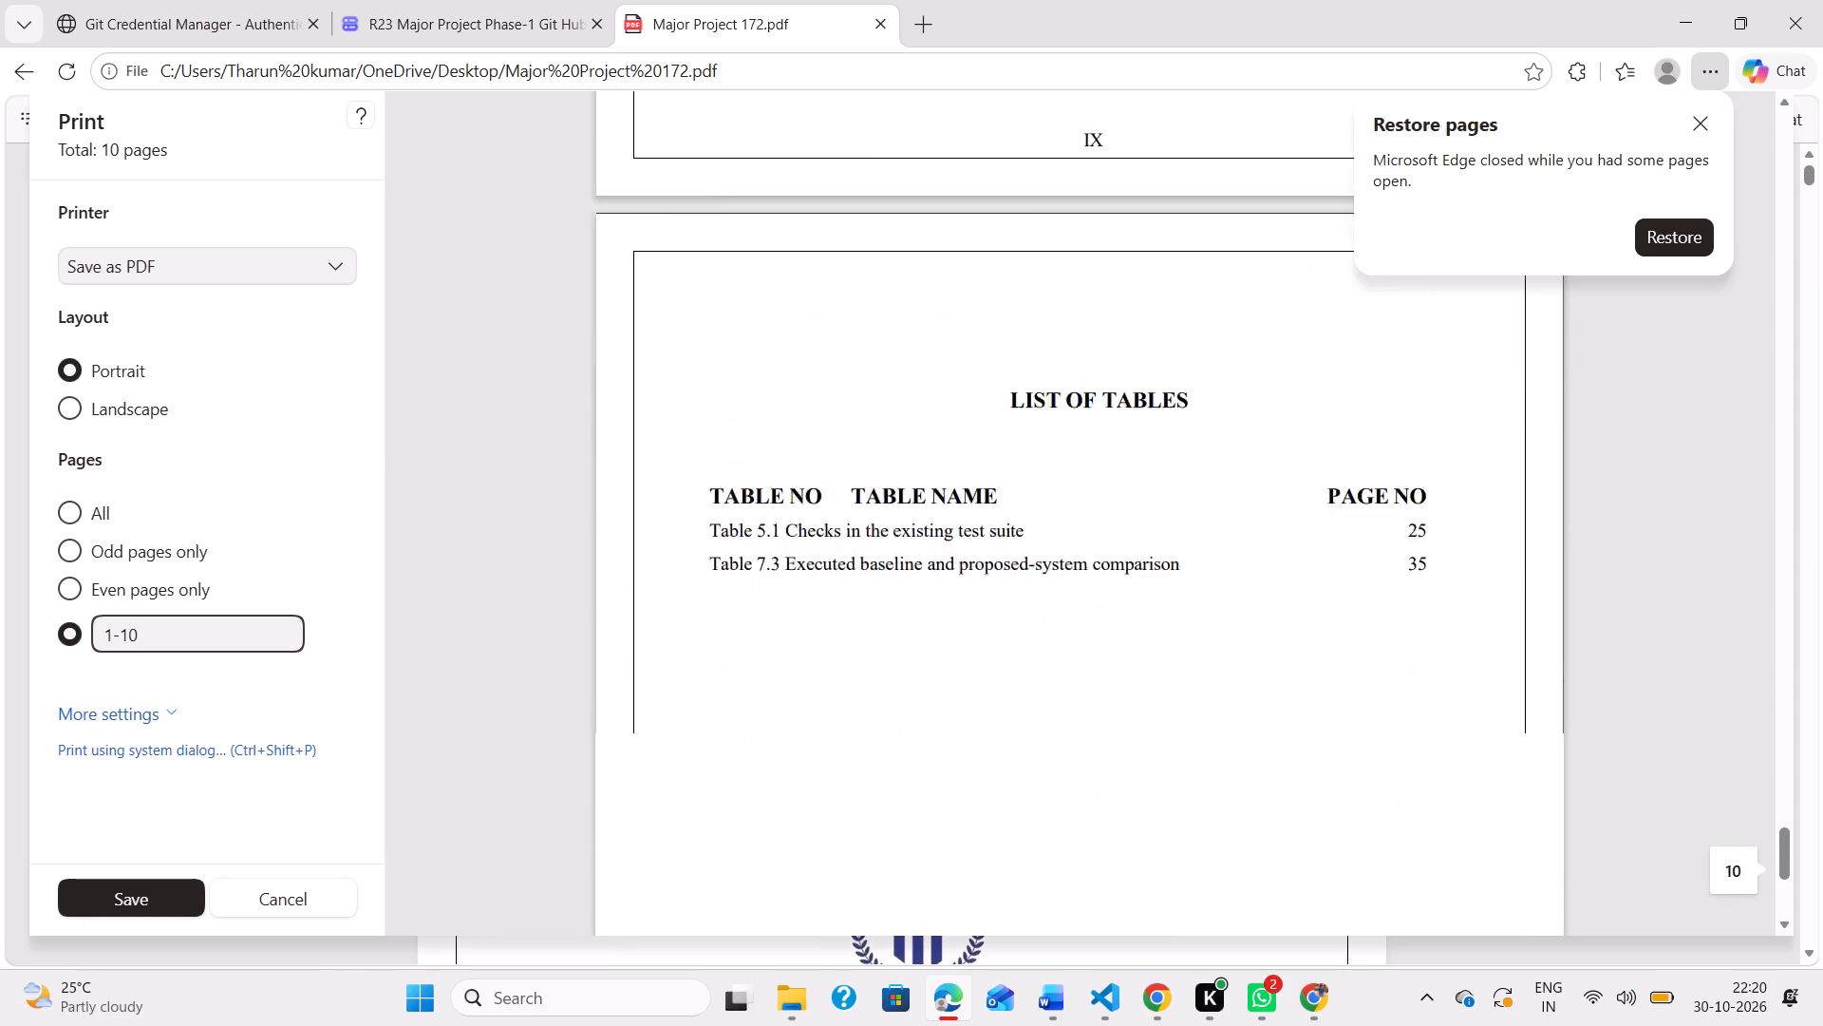
scroll(974, 641, down, 6)
scroll(974, 641, up, 9)
scroll(974, 641, up, 15)
scroll(974, 641, up, 9)
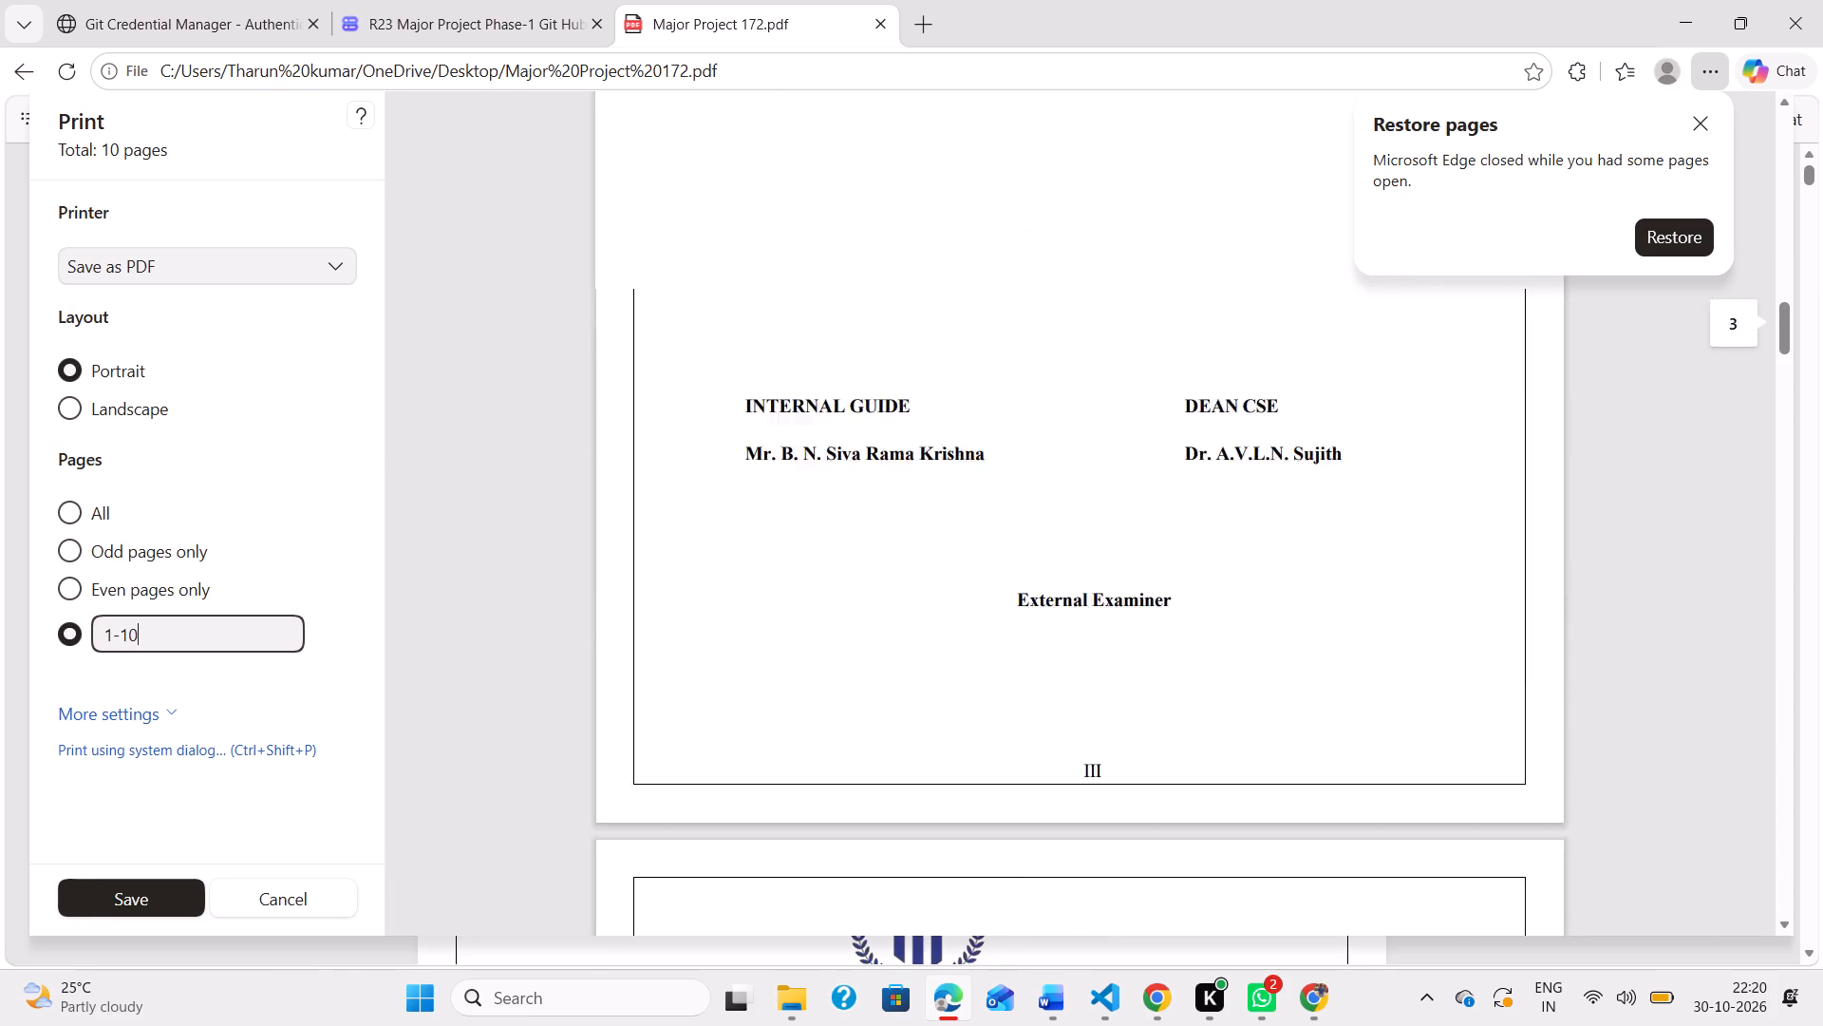
scroll(1057, 606, up, 7)
scroll(991, 758, up, 7)
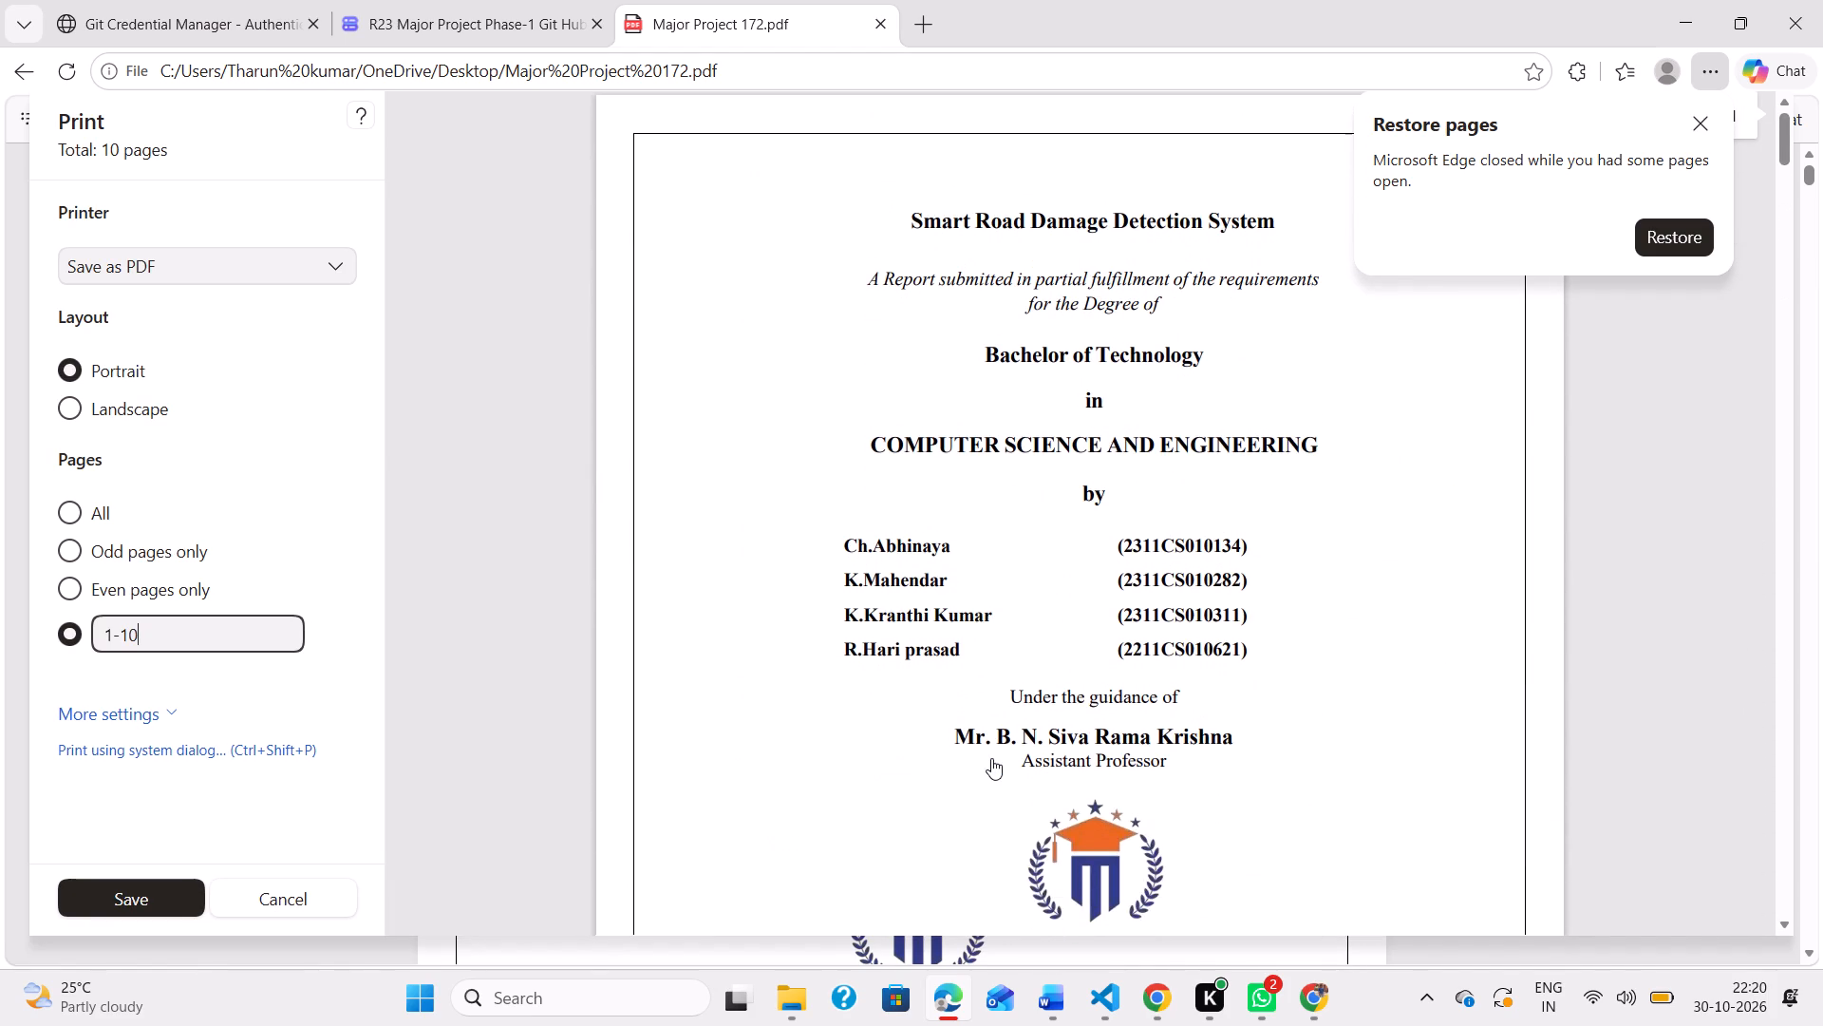
scroll(991, 758, down, 7)
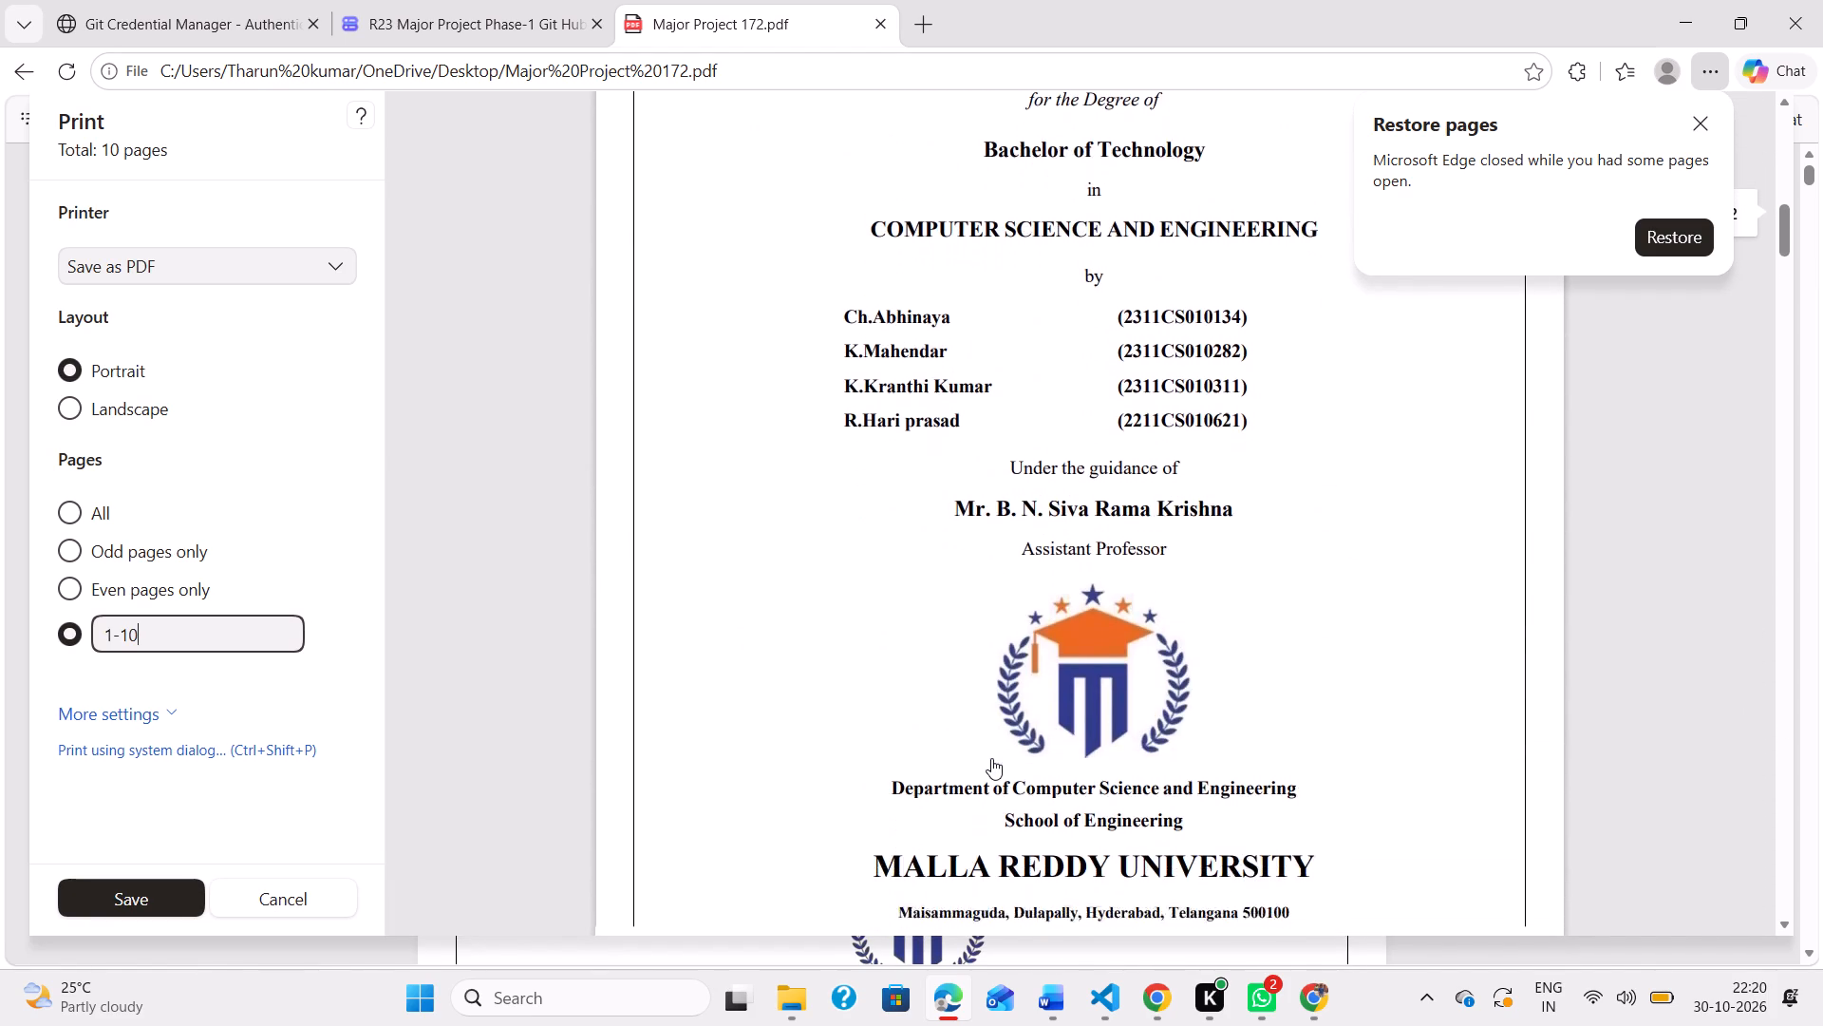
scroll(991, 758, down, 13)
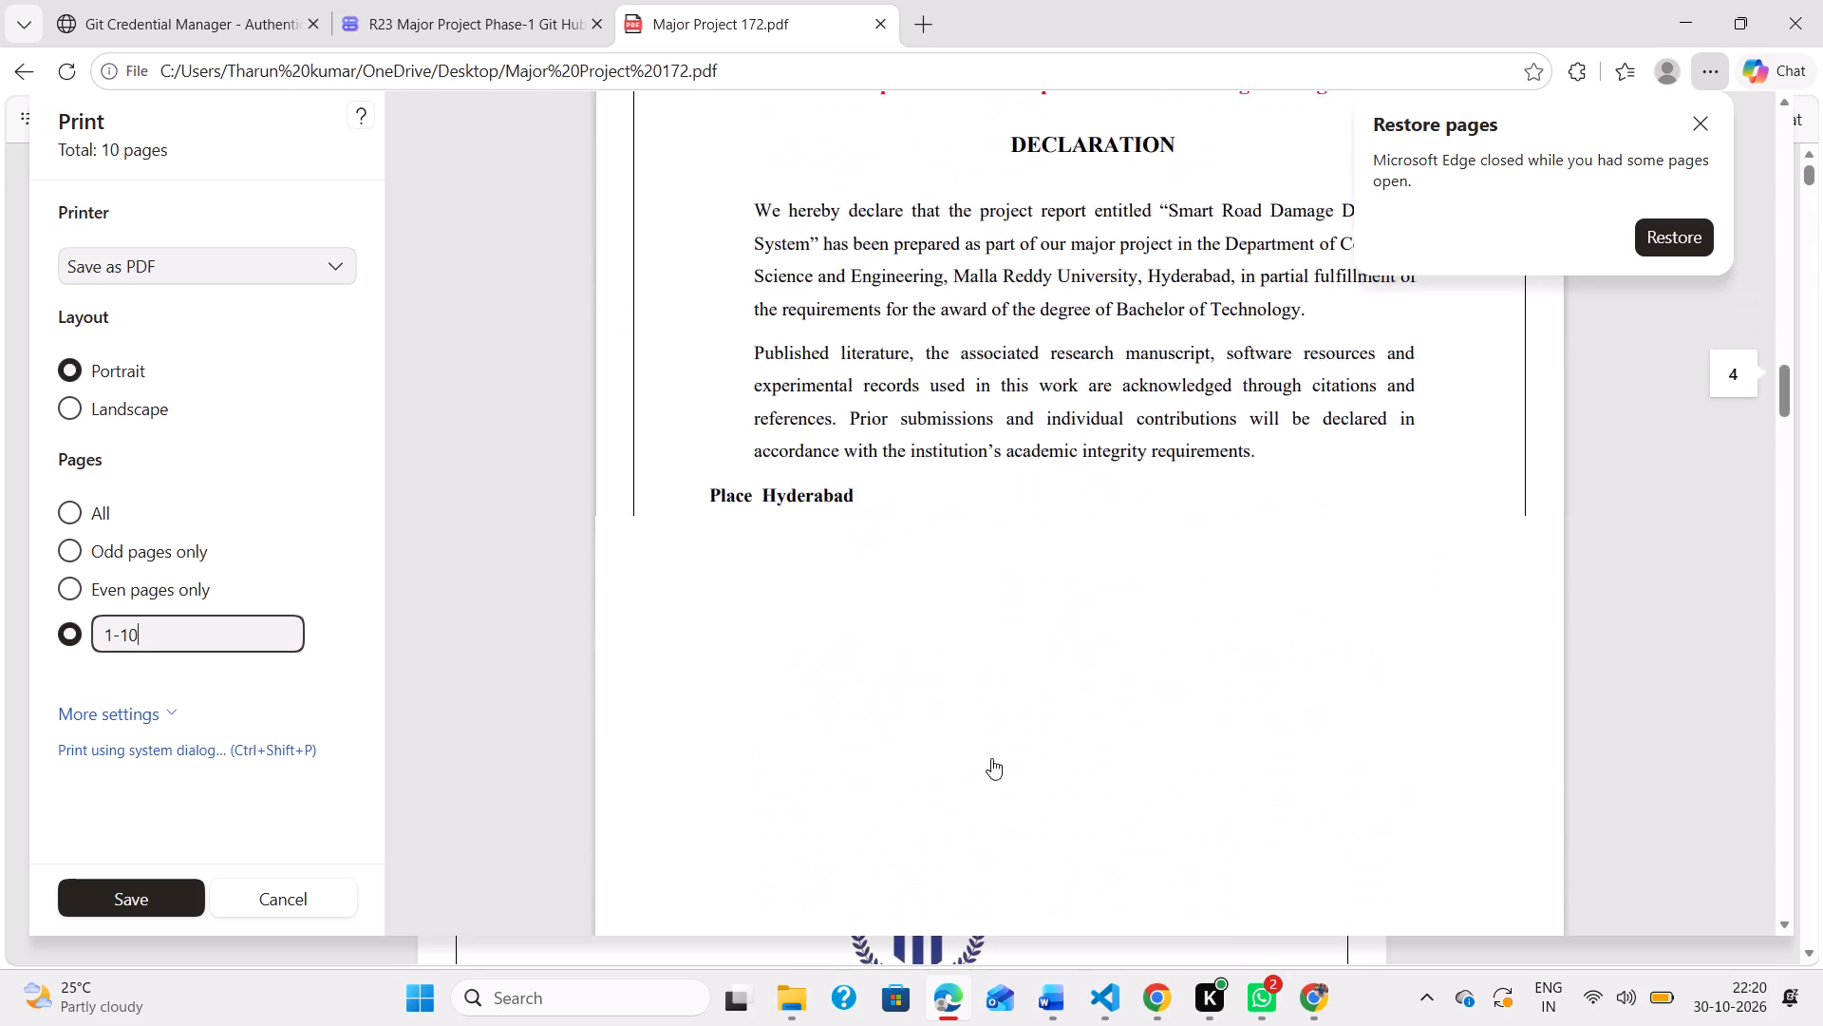
scroll(991, 758, down, 19)
scroll(991, 758, down, 7)
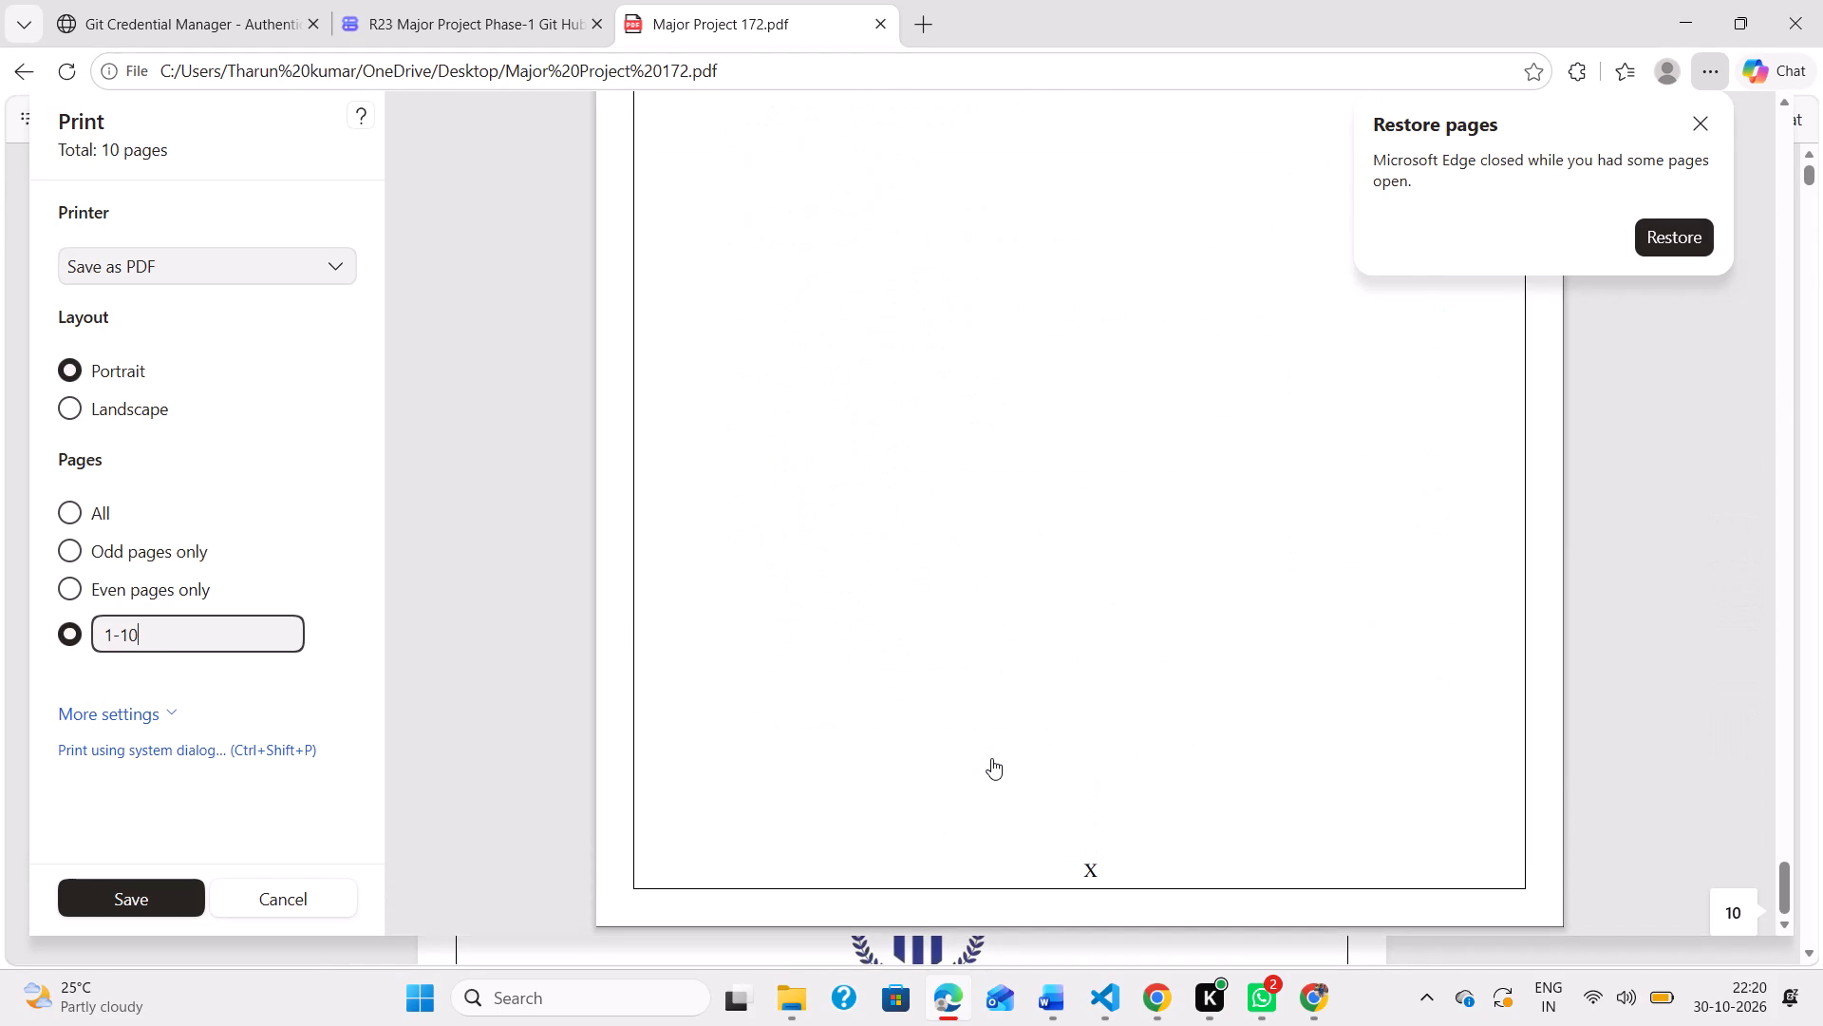
scroll(991, 758, down, 5)
scroll(991, 758, up, 5)
scroll(991, 758, down, 8)
Save the selected pages as a PDF file named Major Project 172(10) in the Desktop folder.
click(147, 884)
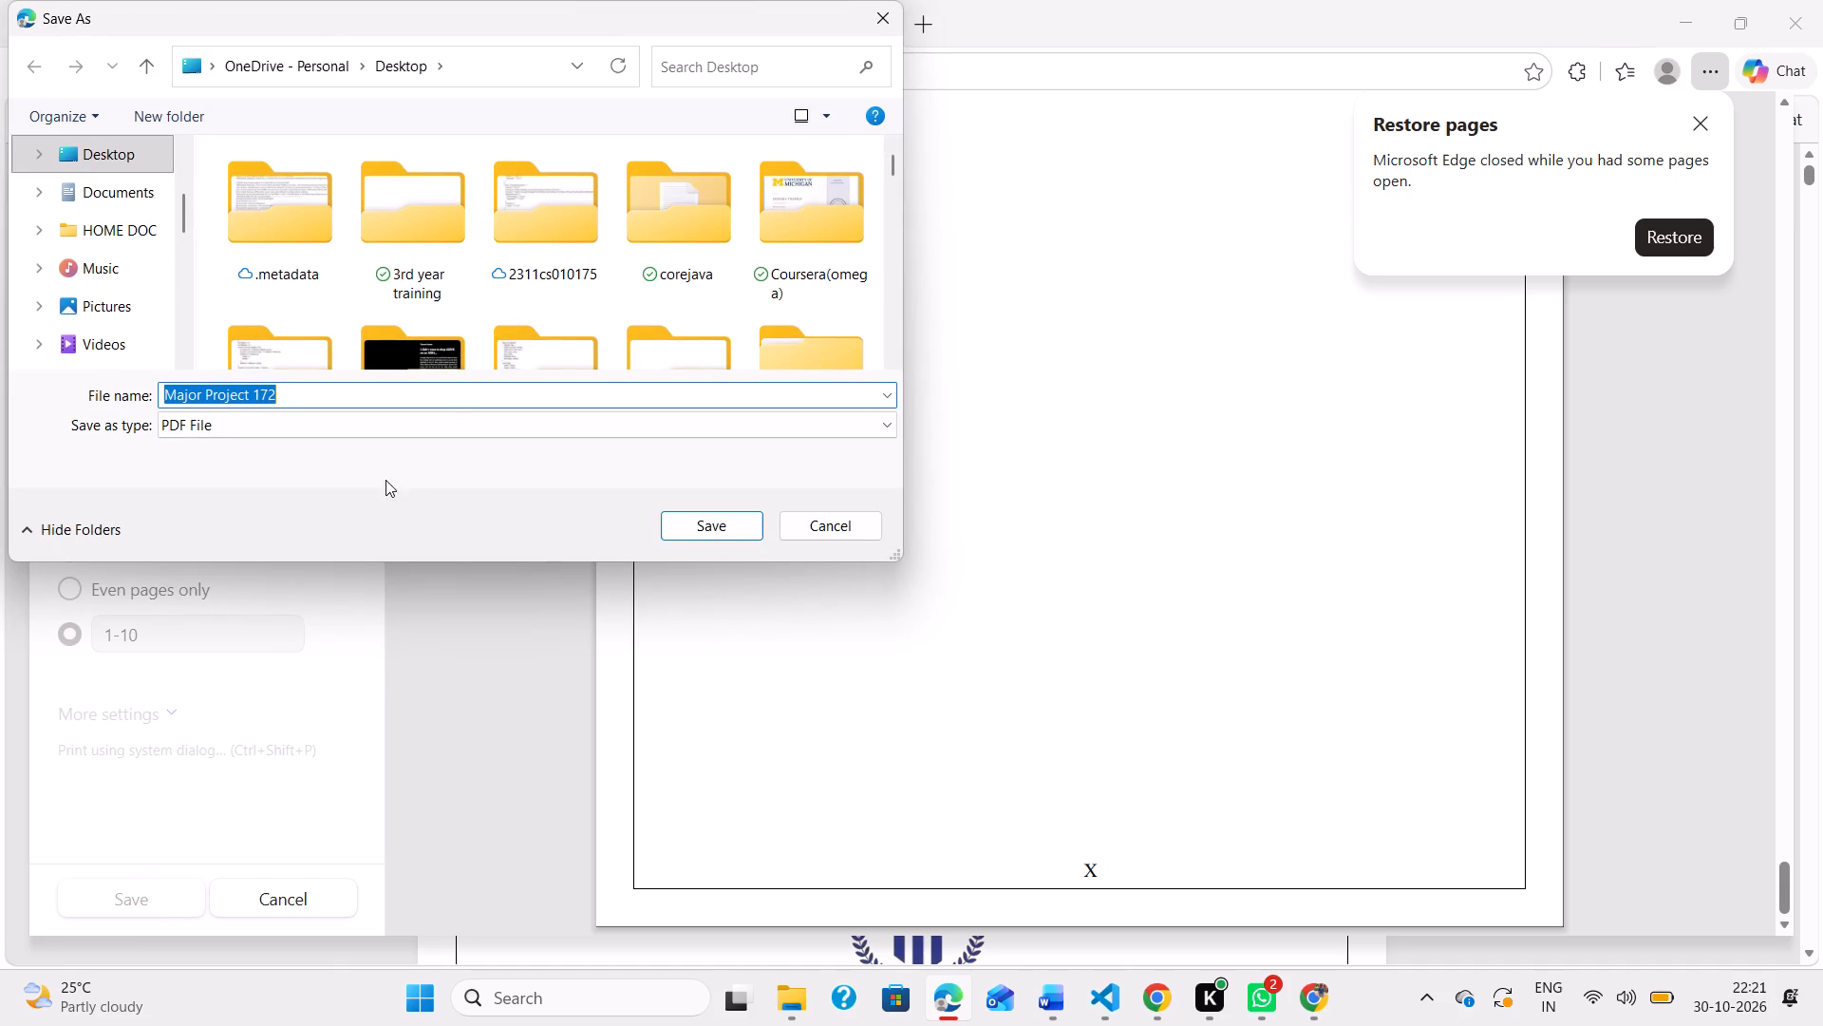
click(423, 392)
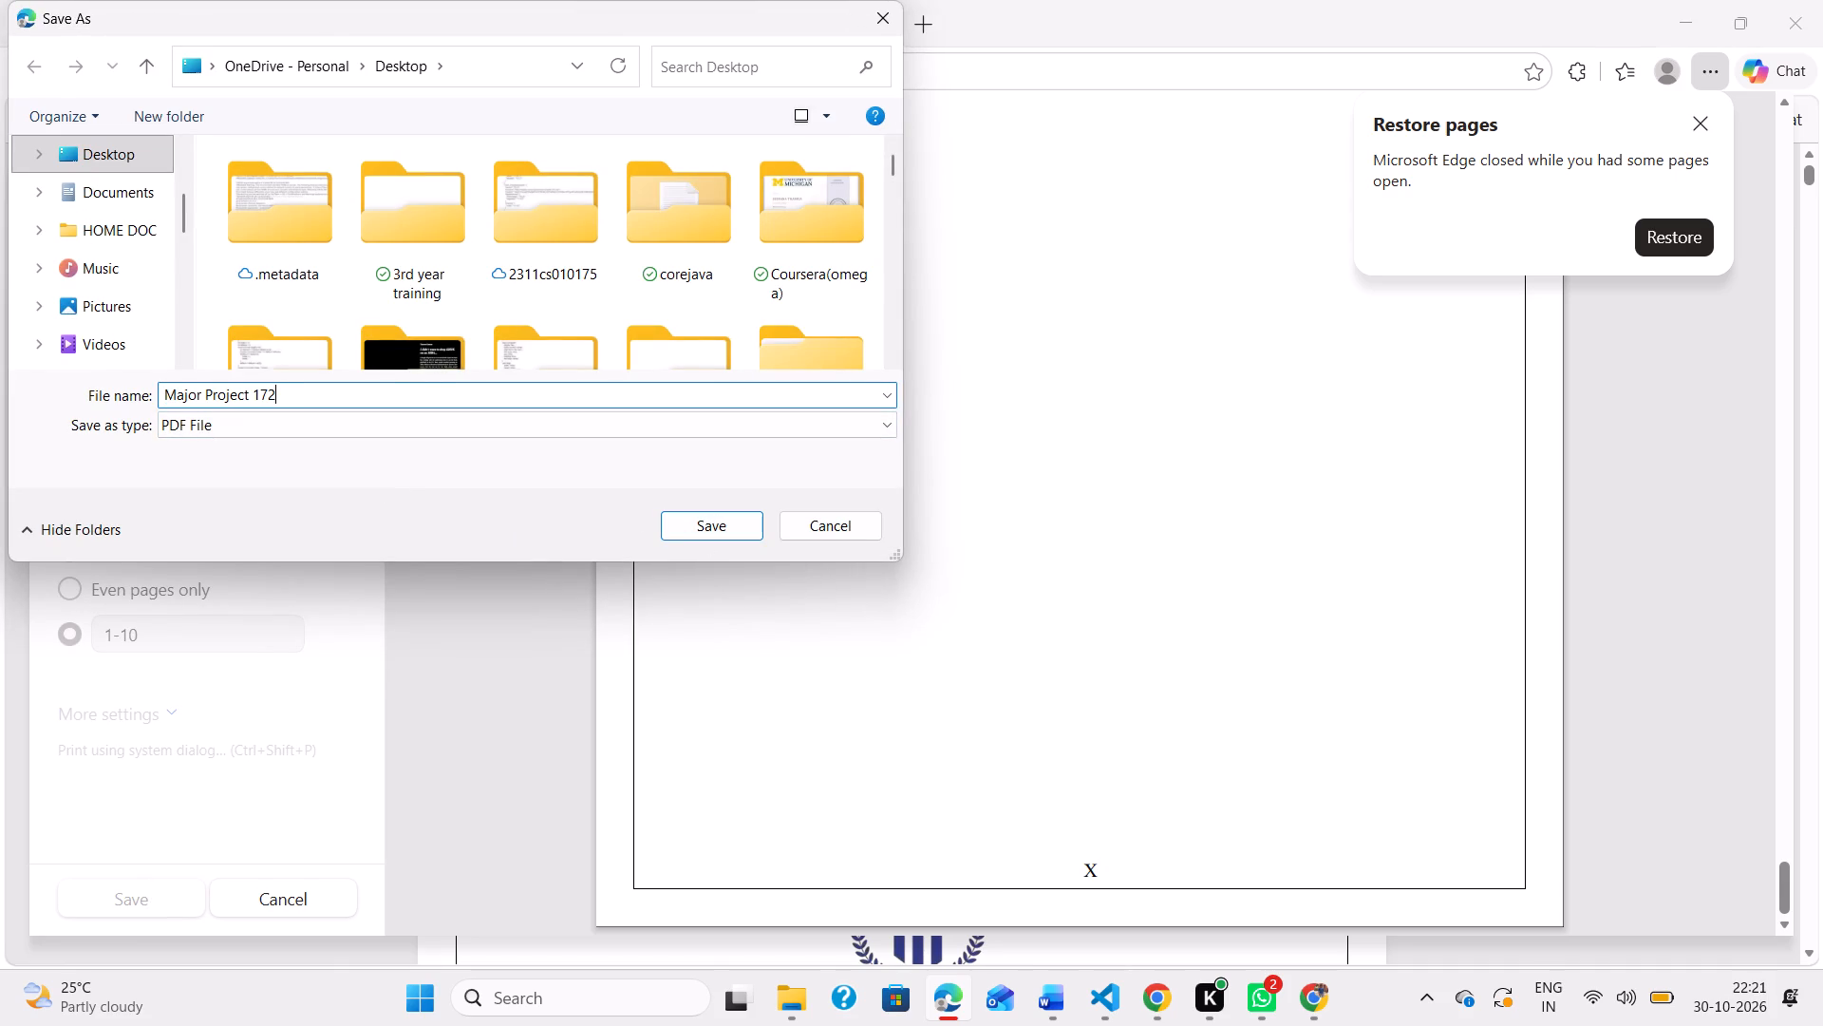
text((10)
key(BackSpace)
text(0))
click(735, 532)
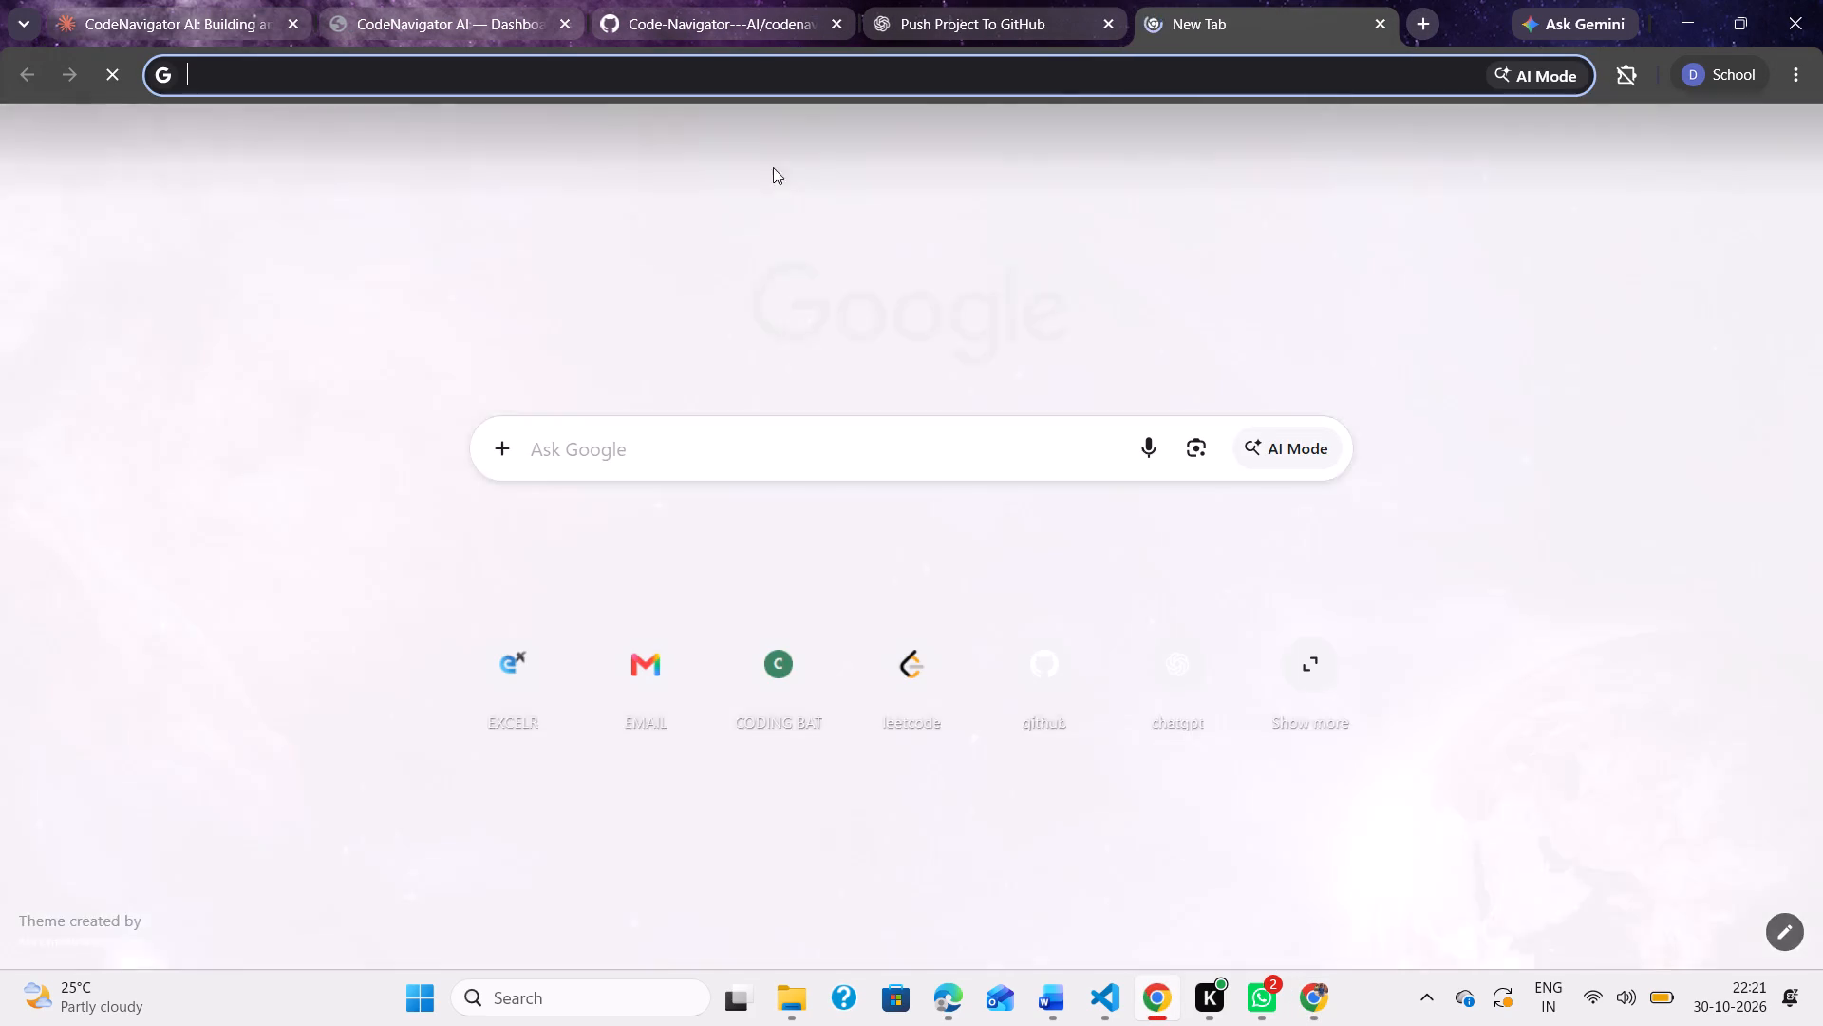
click(835, 465)
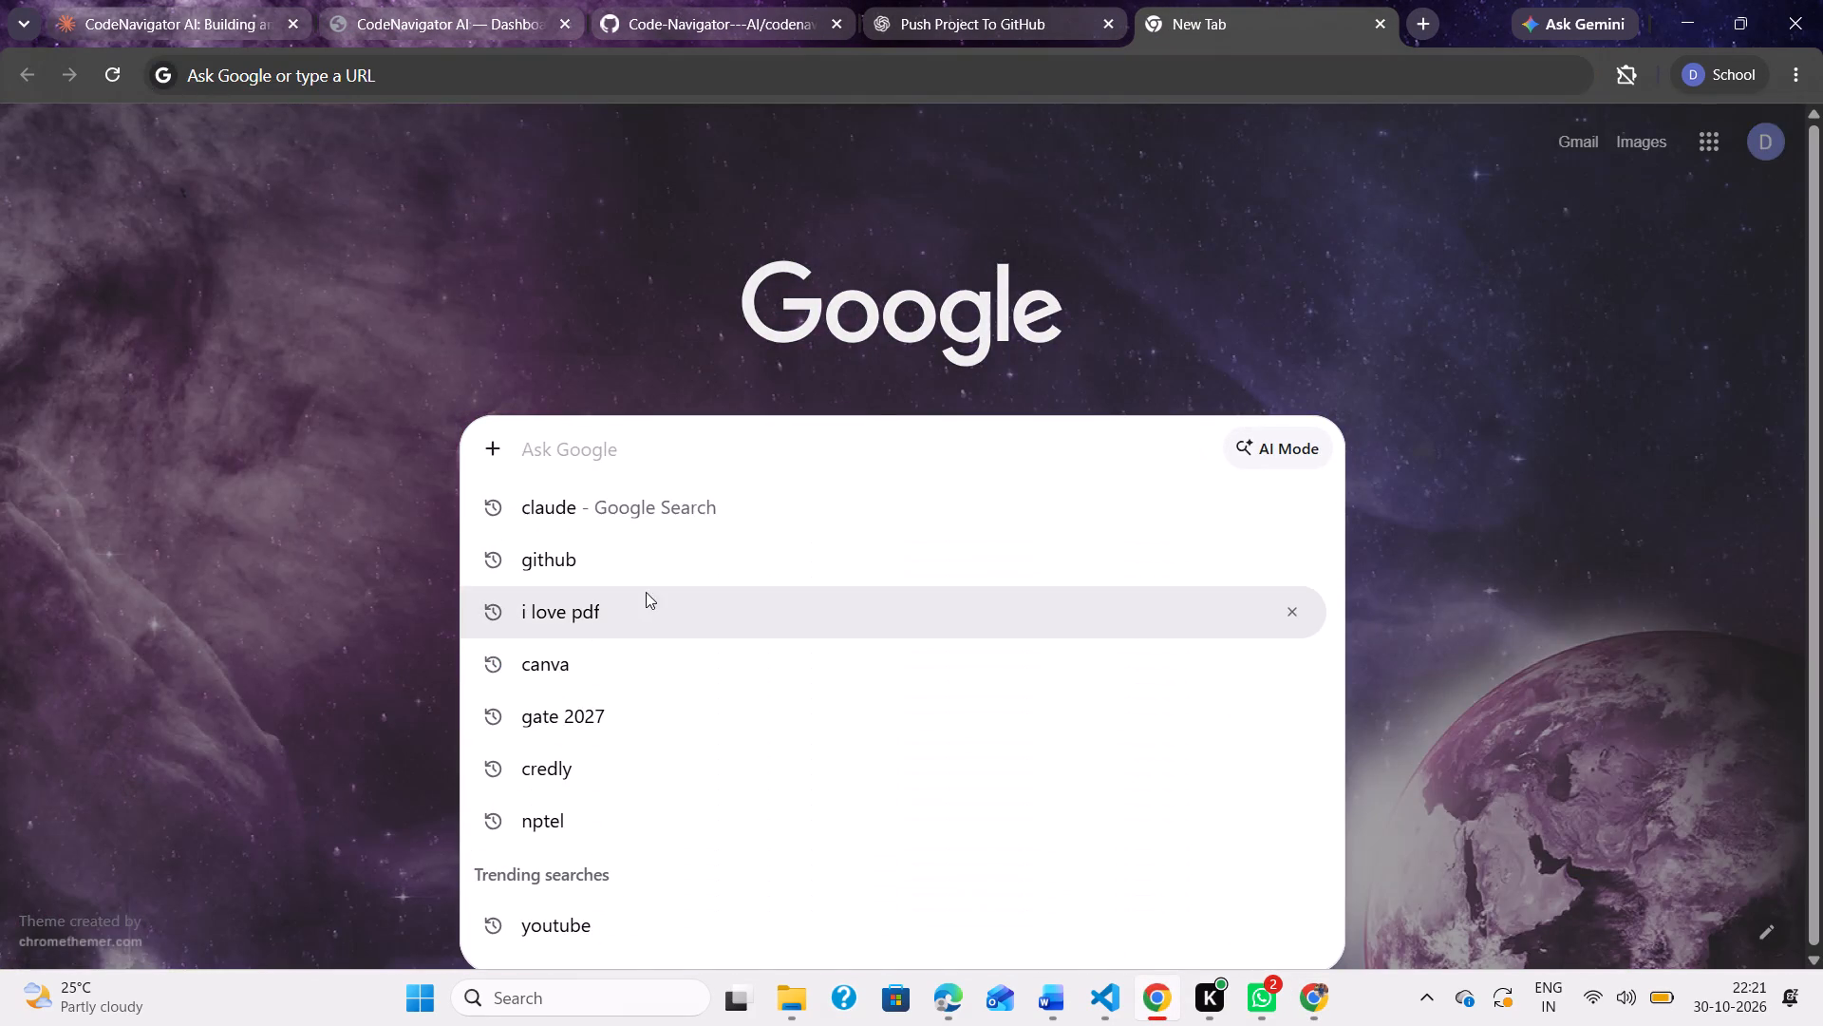
click(639, 600)
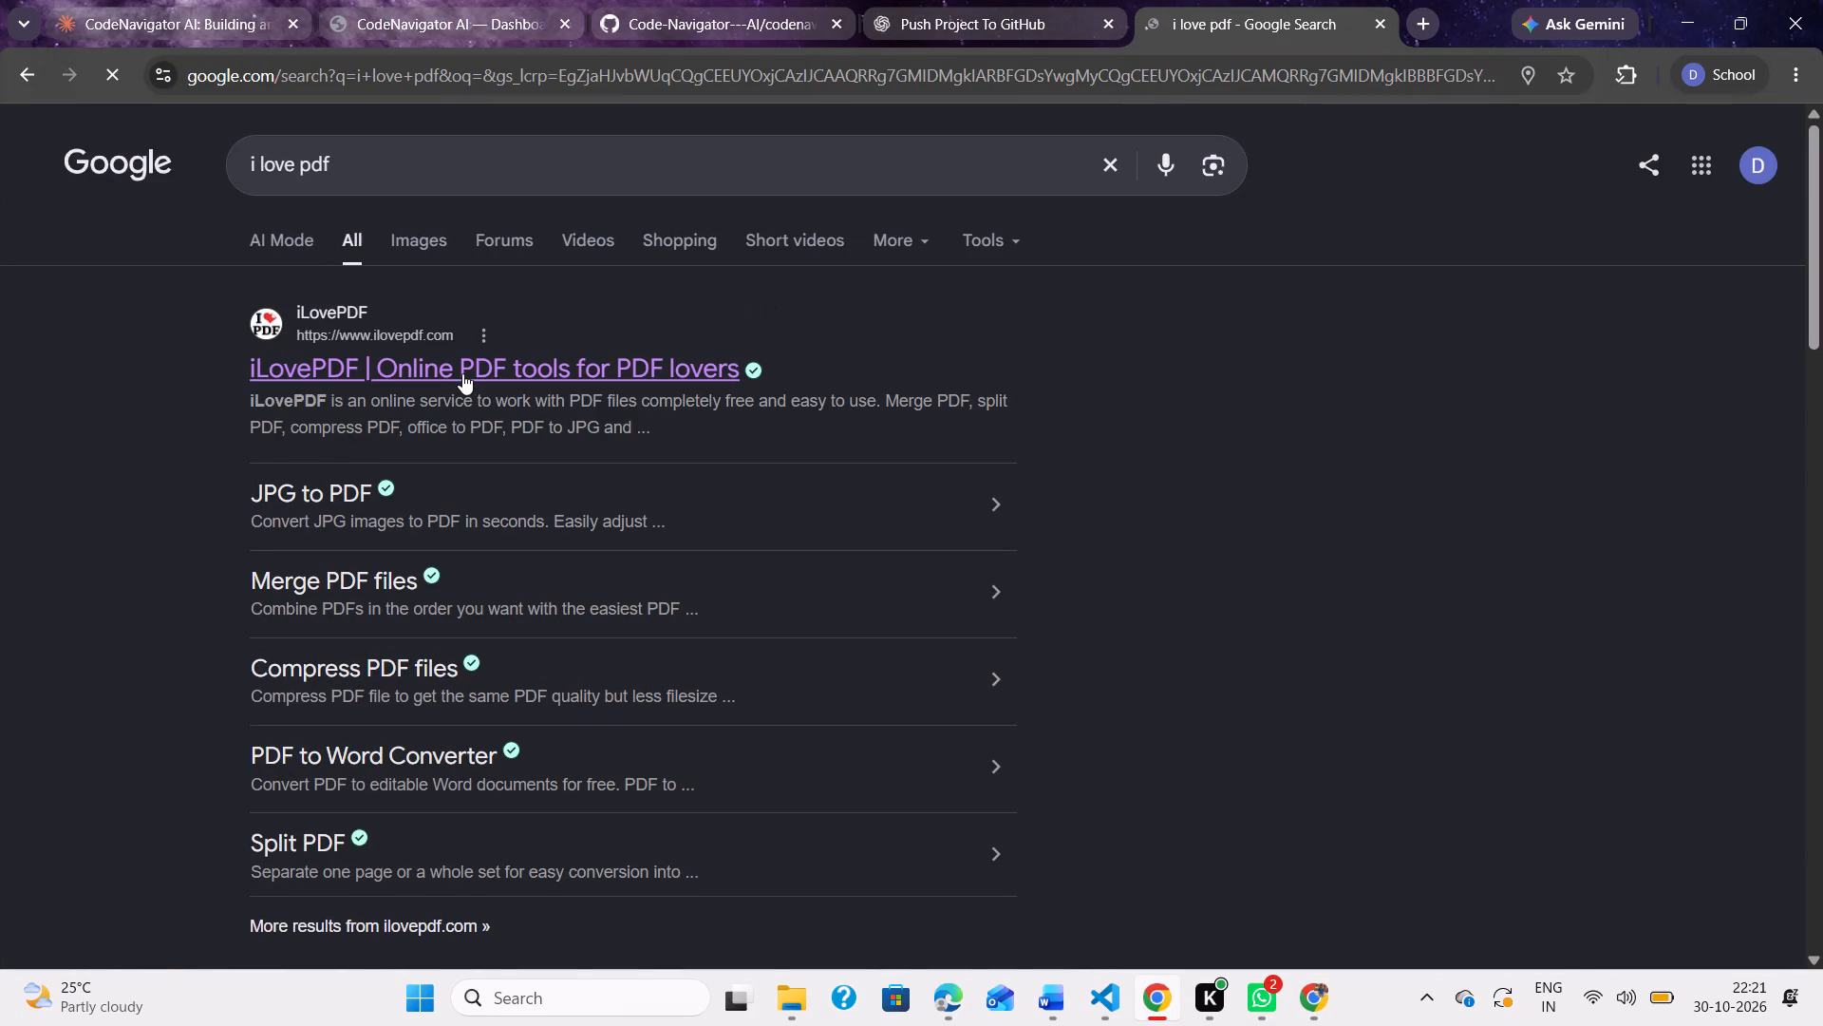
click(462, 373)
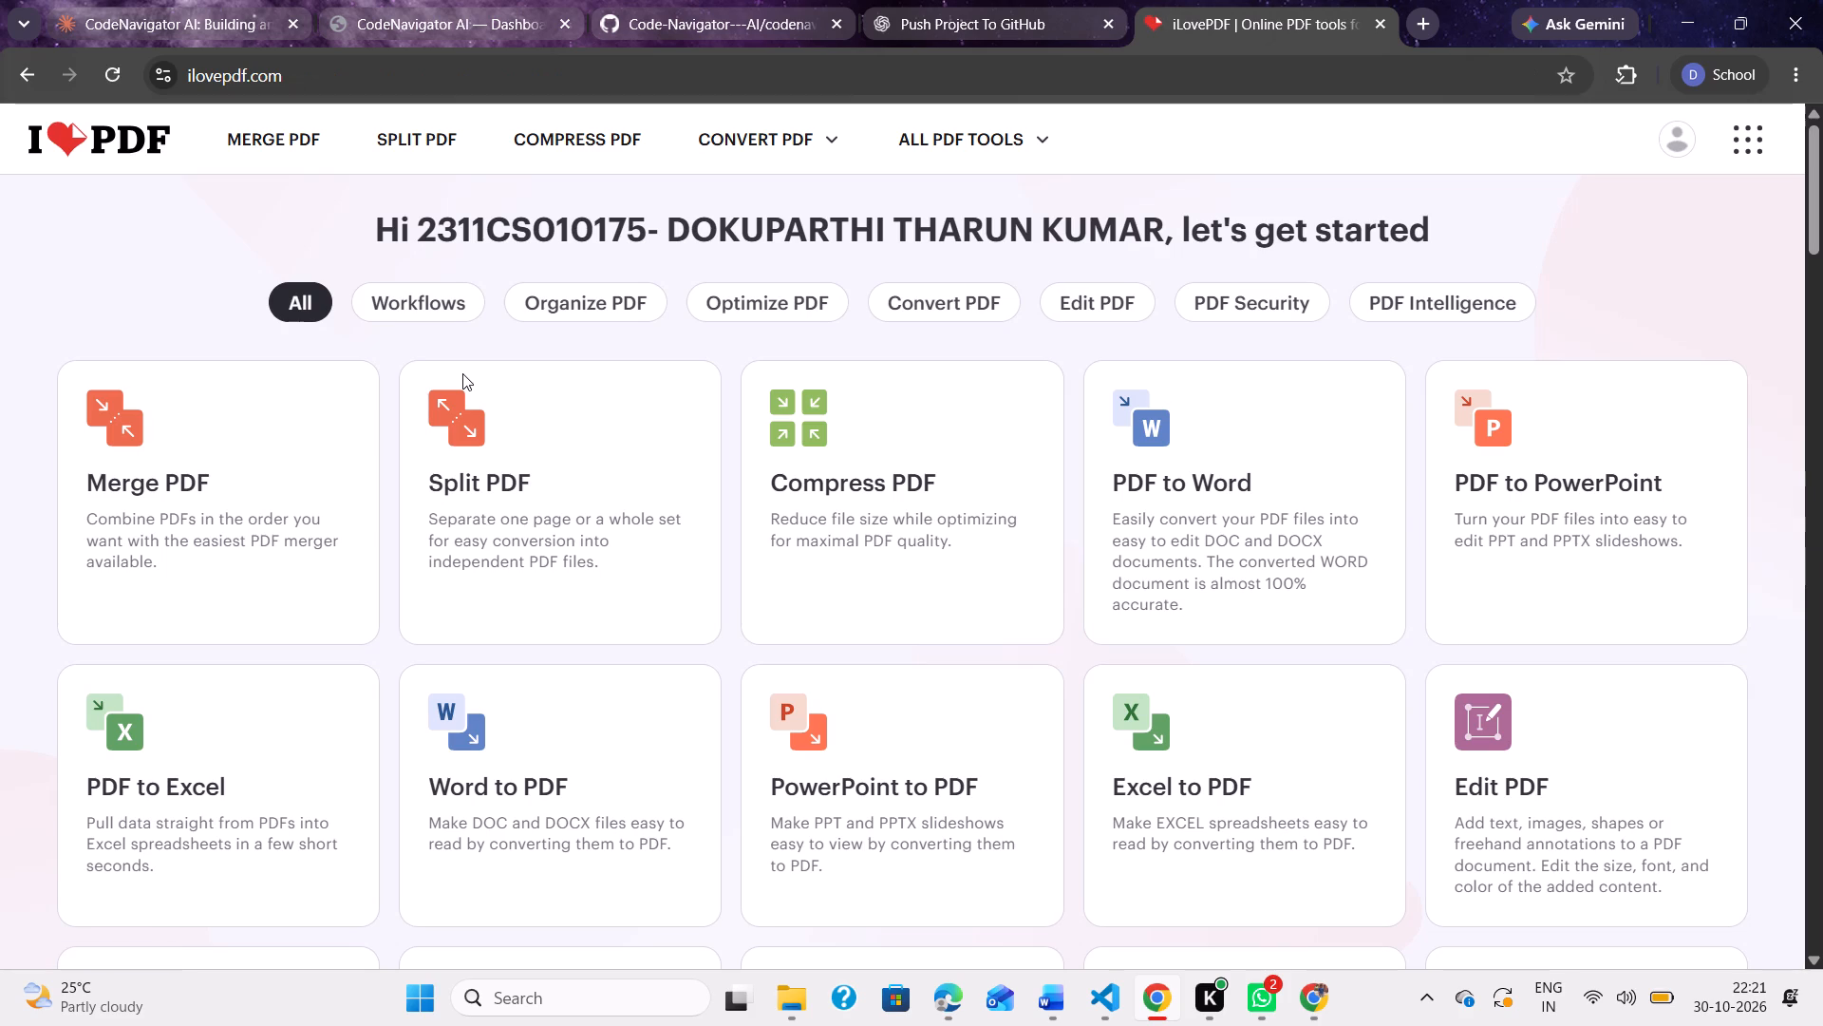
click(1163, 493)
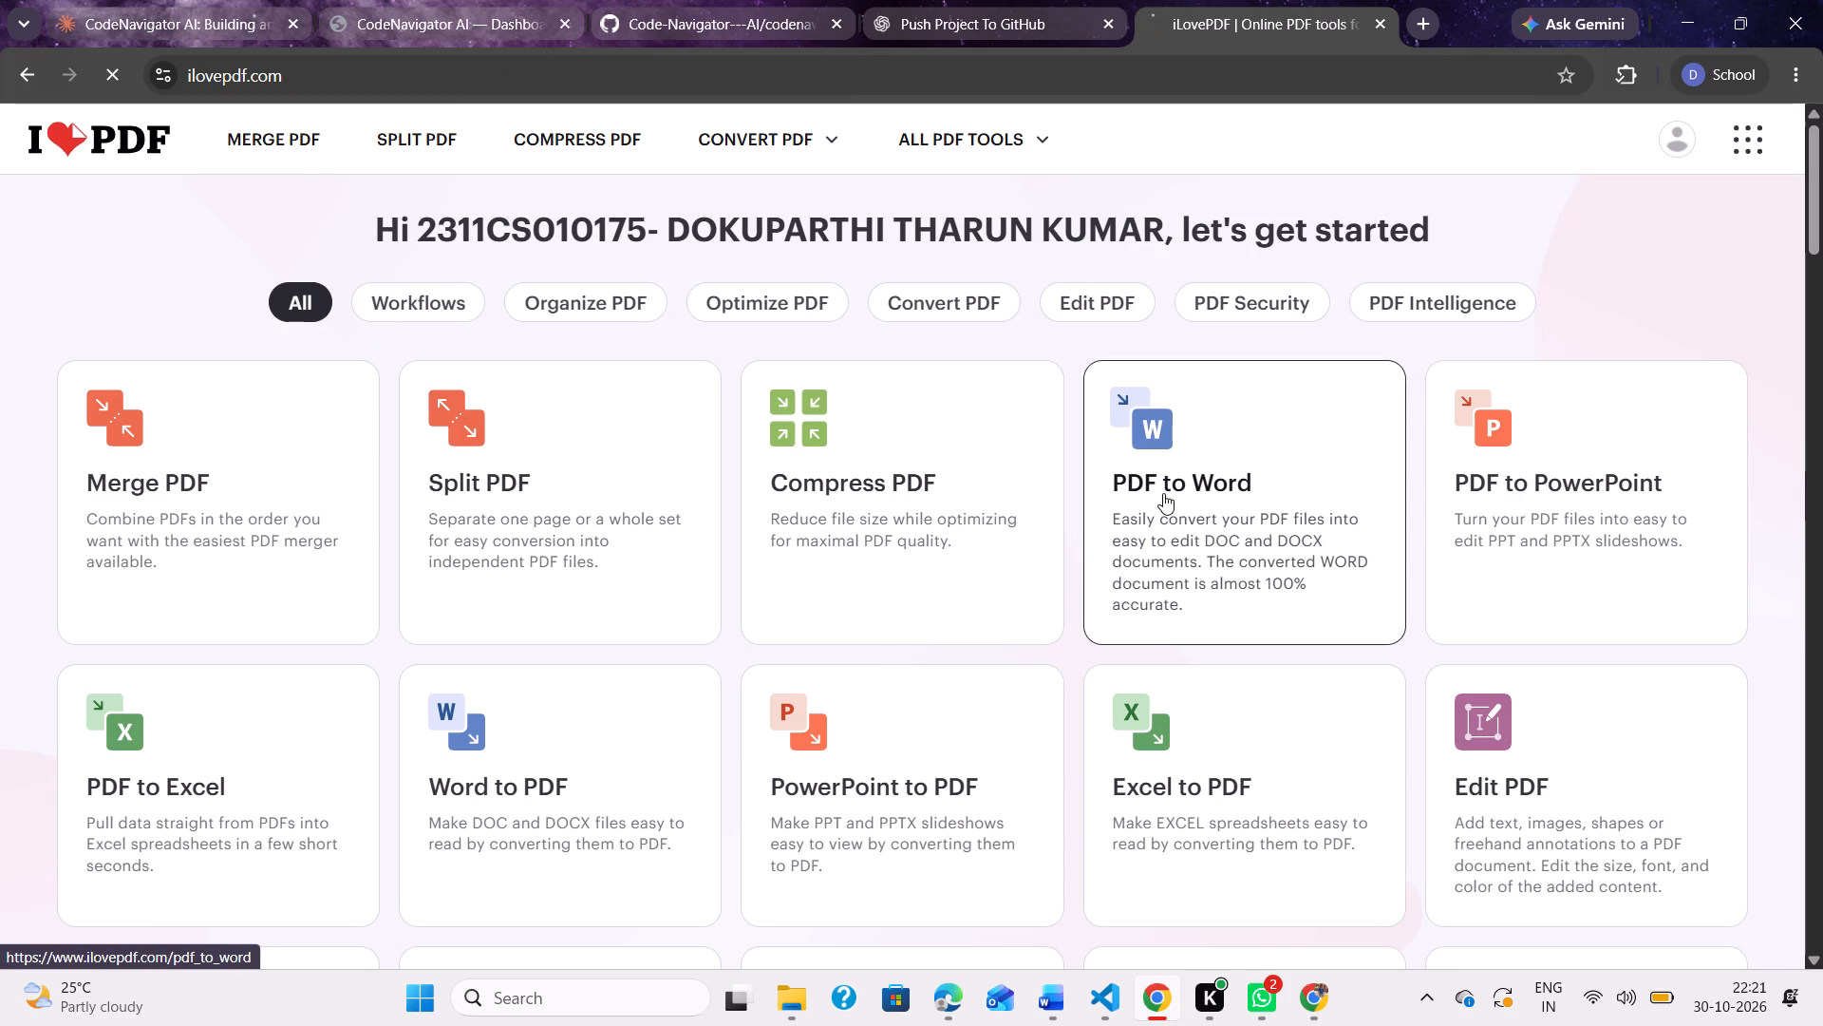
Select Major Project 172(10).pdf from the Desktop folder as the file for the PDF to Word converter.
click(835, 435)
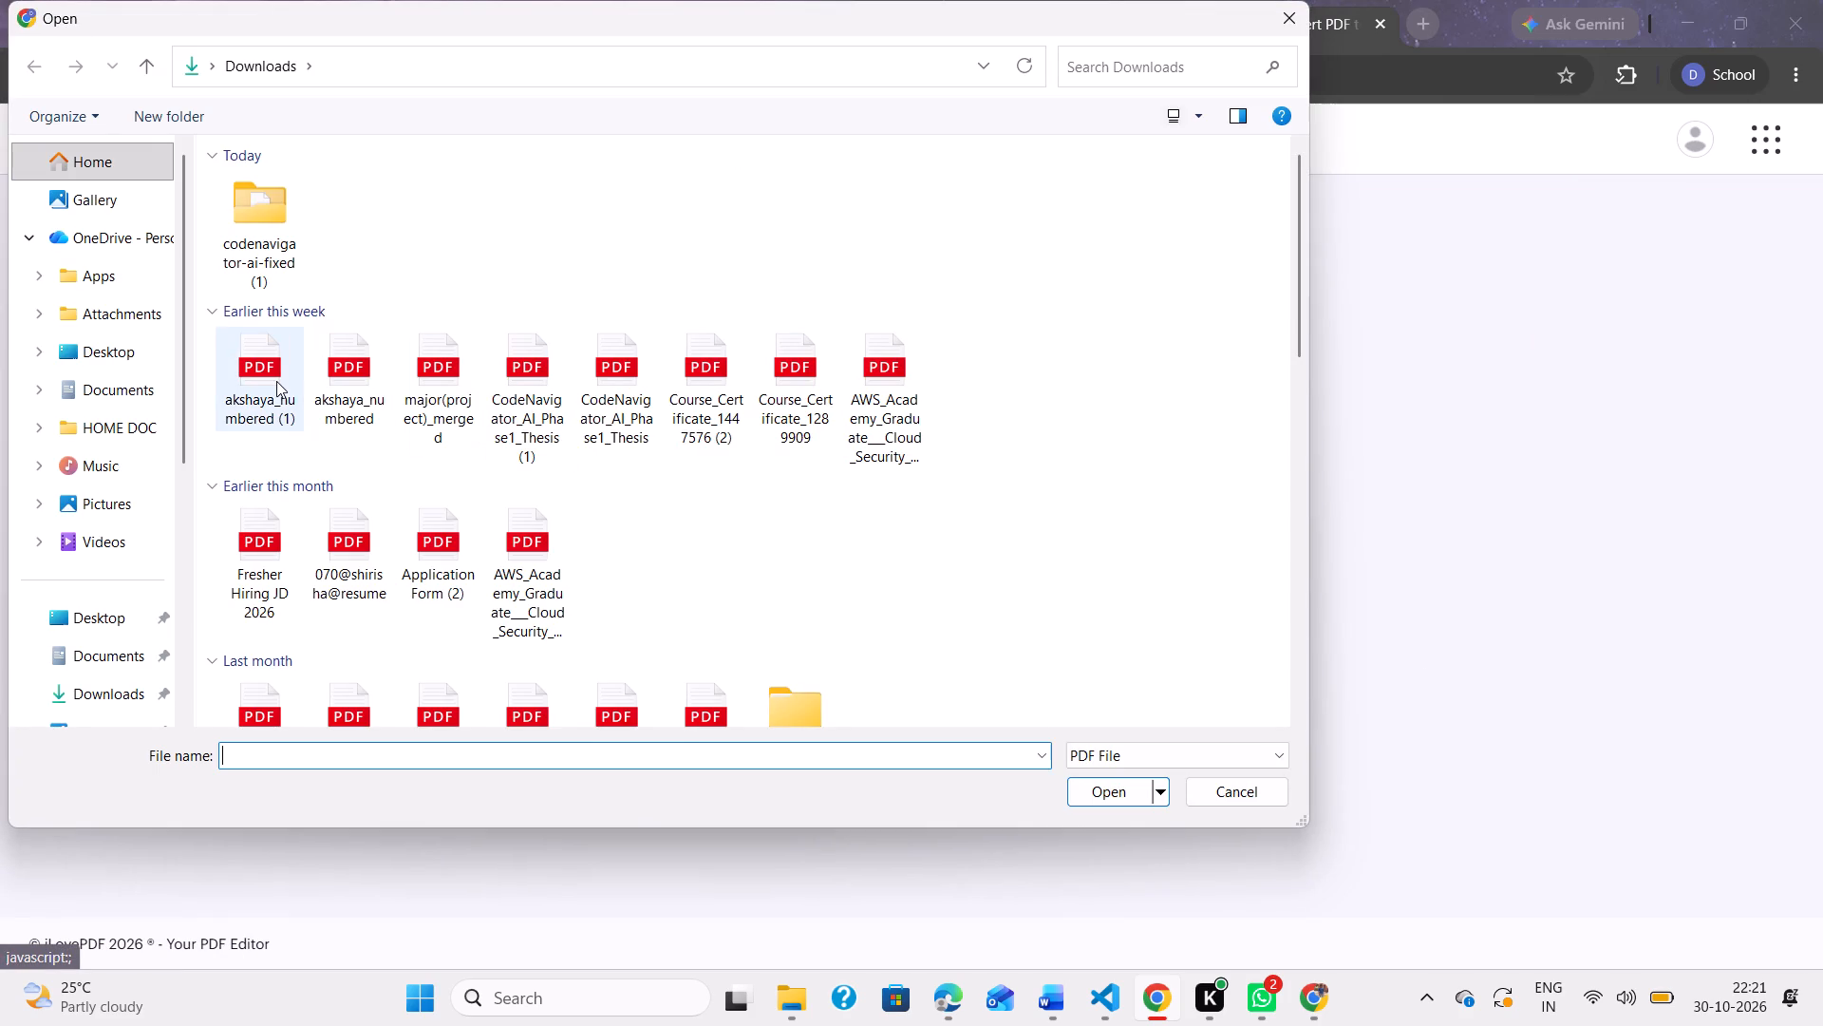
click(92, 365)
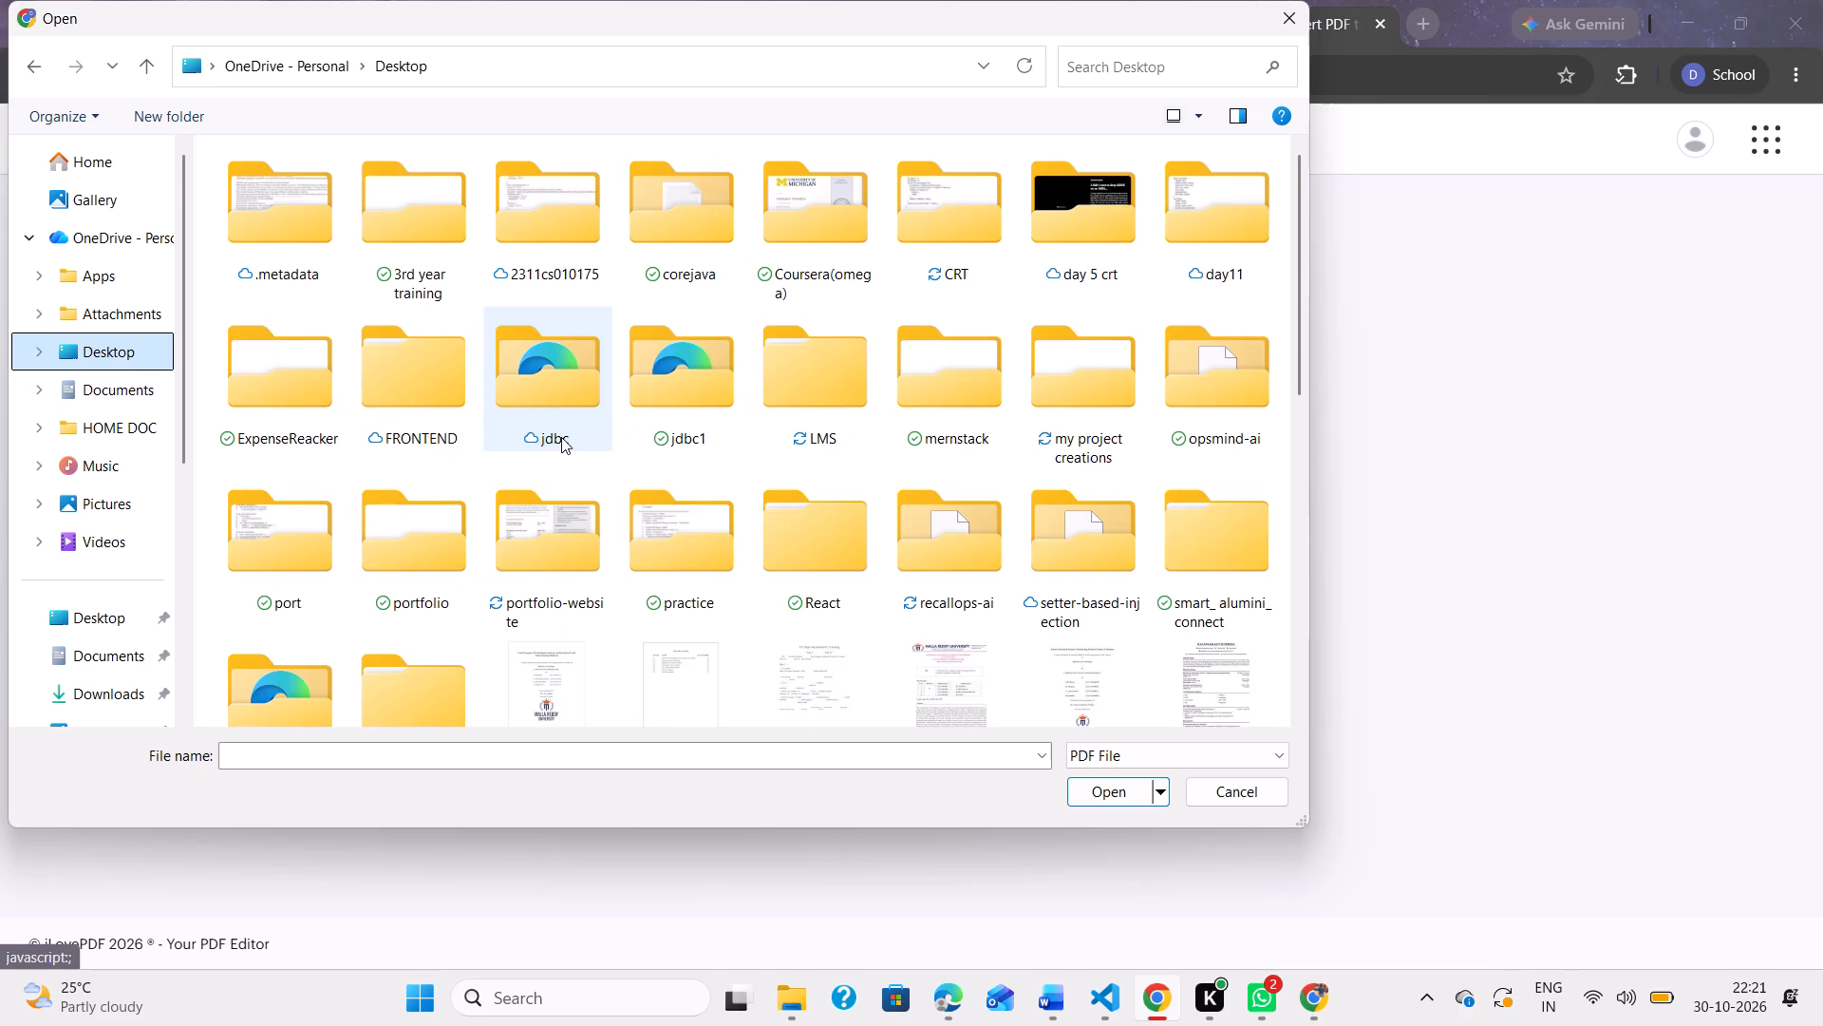
scroll(561, 437, down, 5)
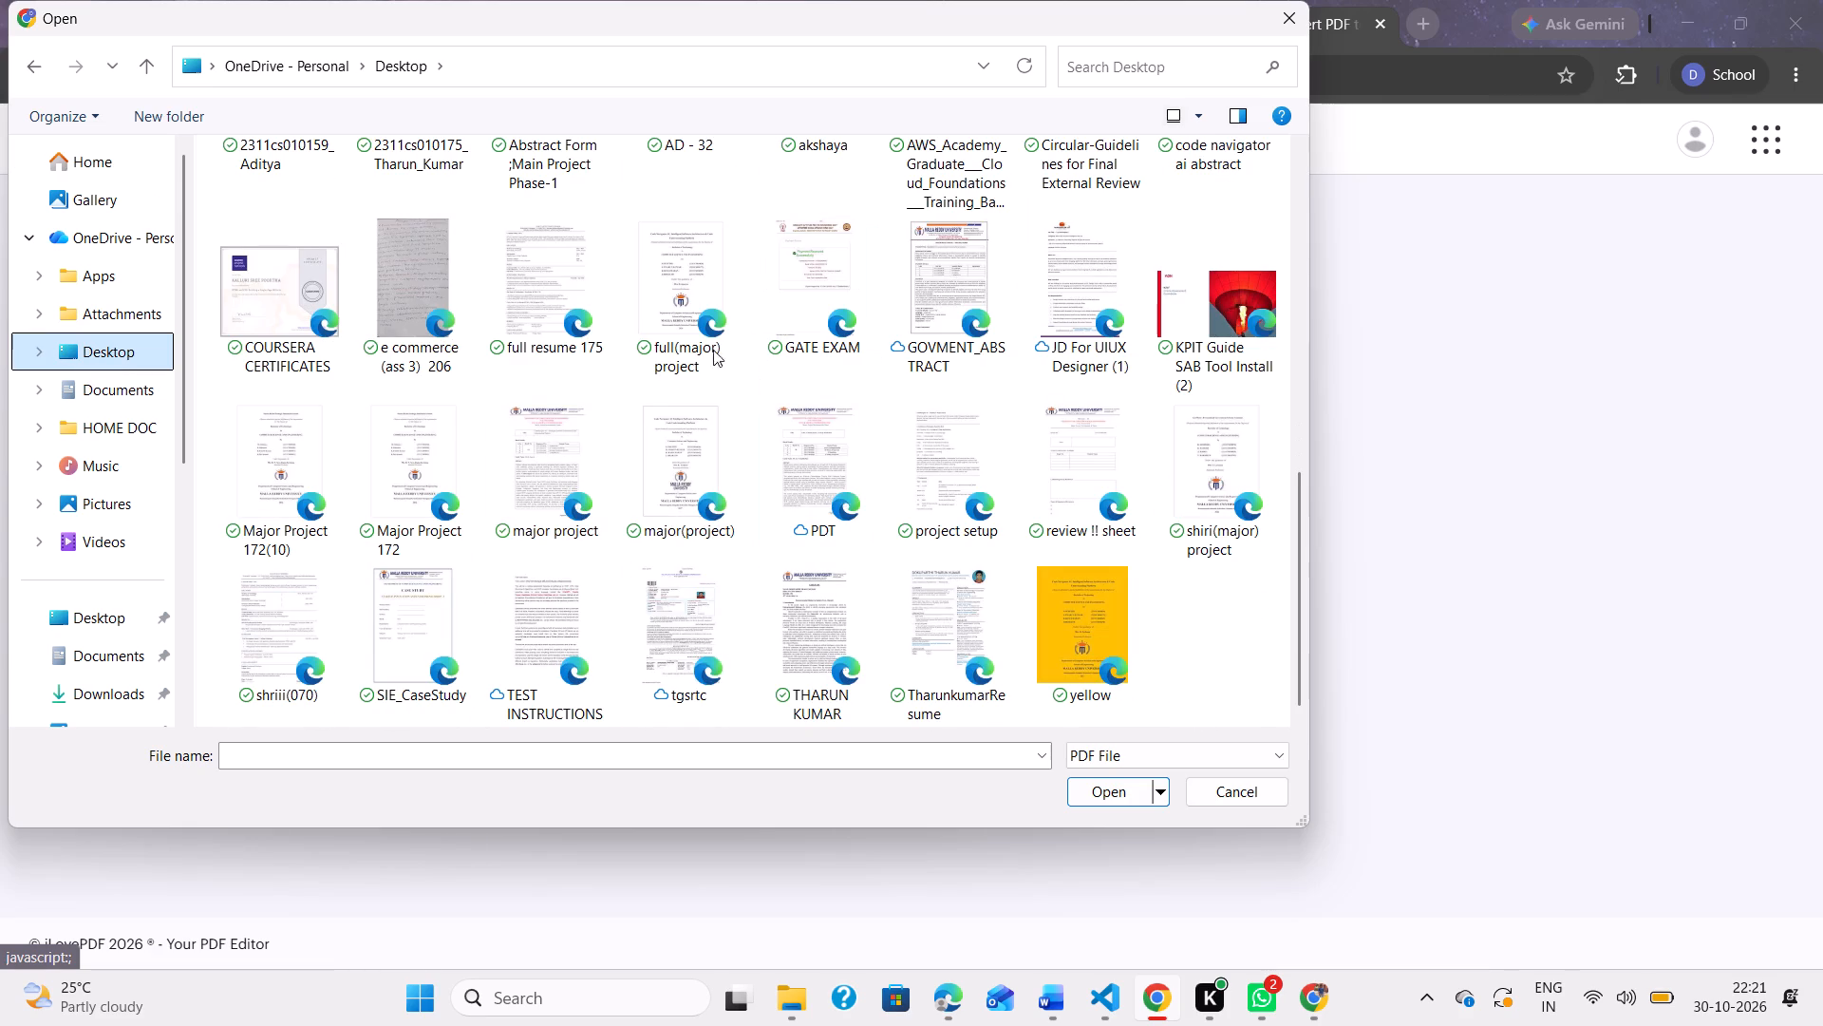
click(544, 753)
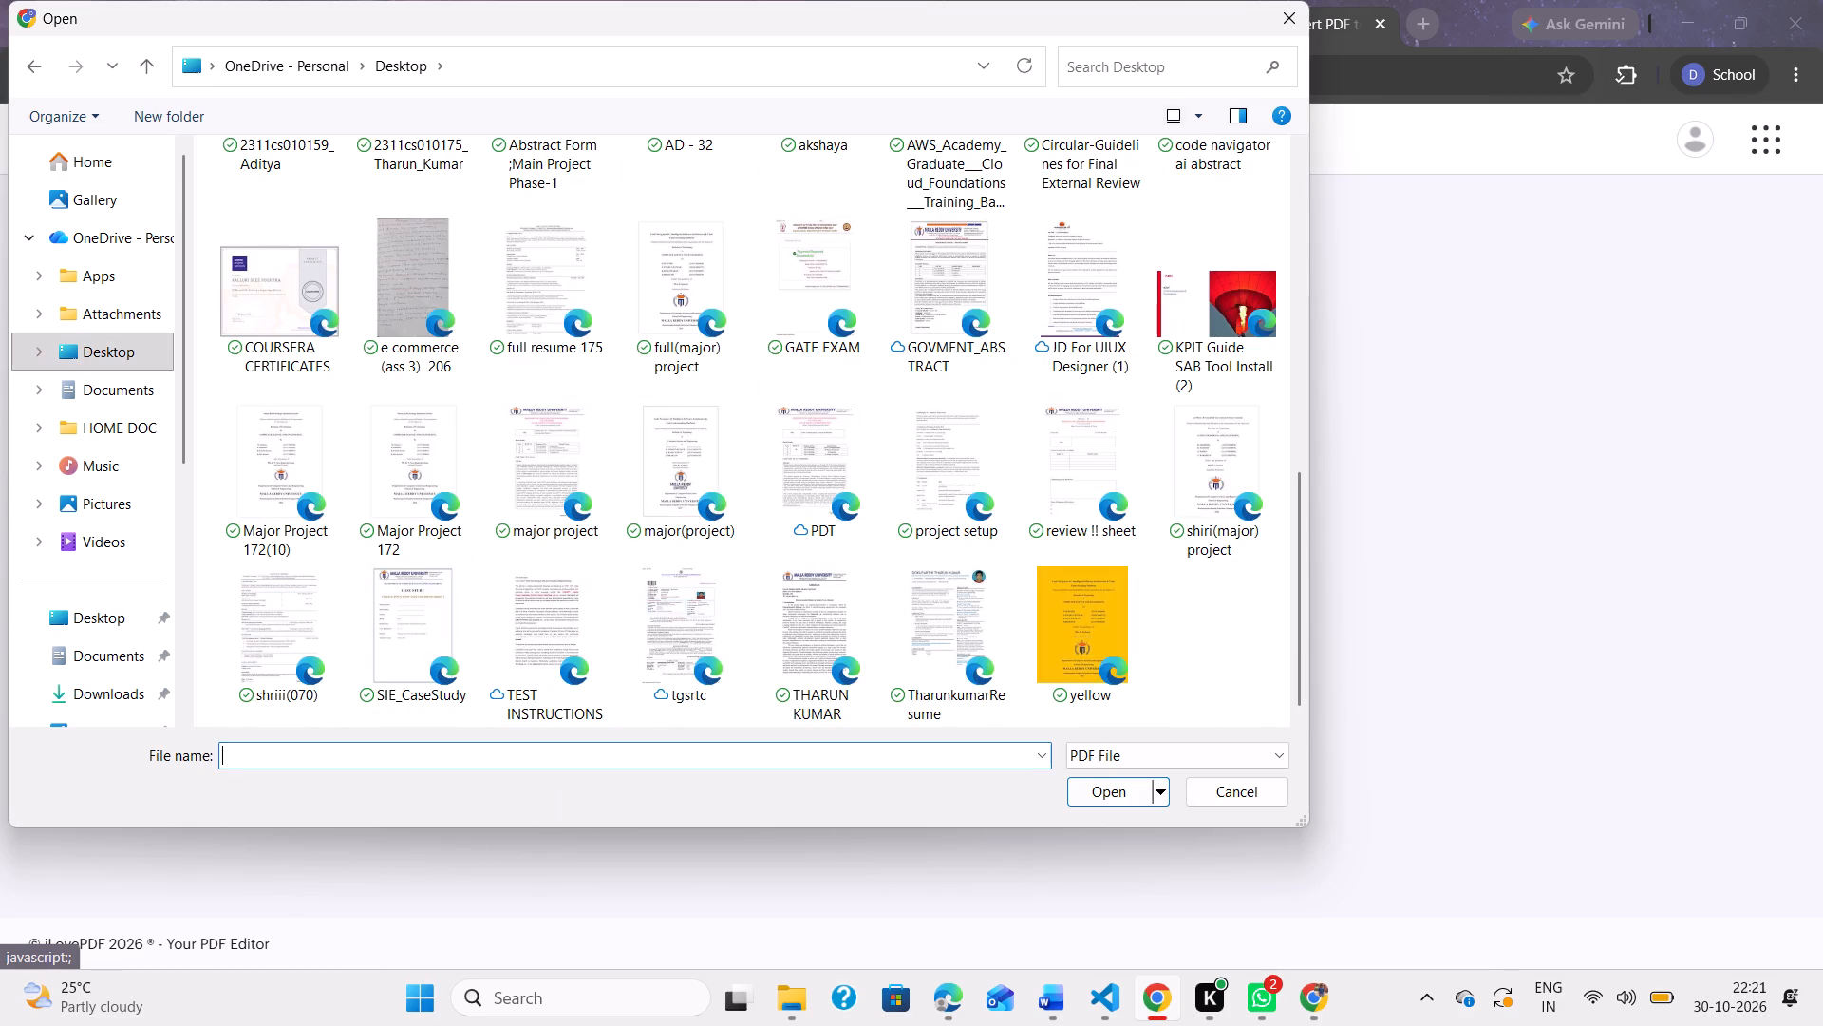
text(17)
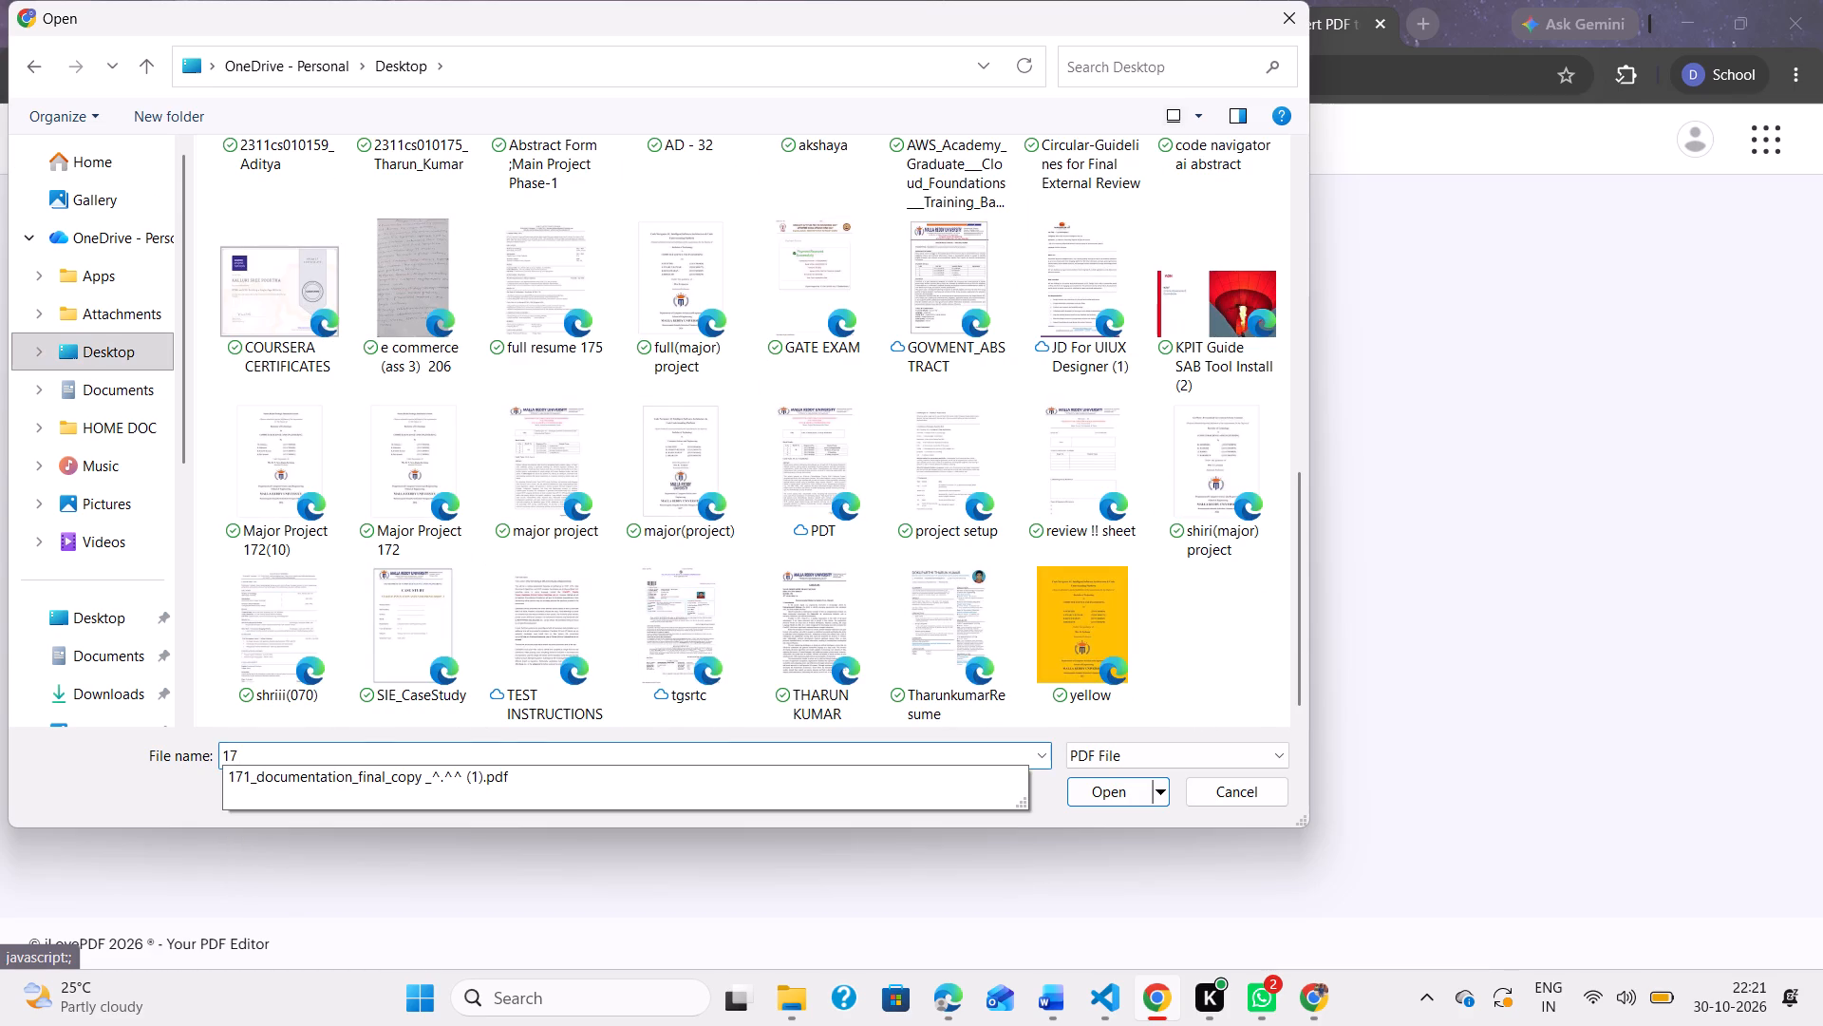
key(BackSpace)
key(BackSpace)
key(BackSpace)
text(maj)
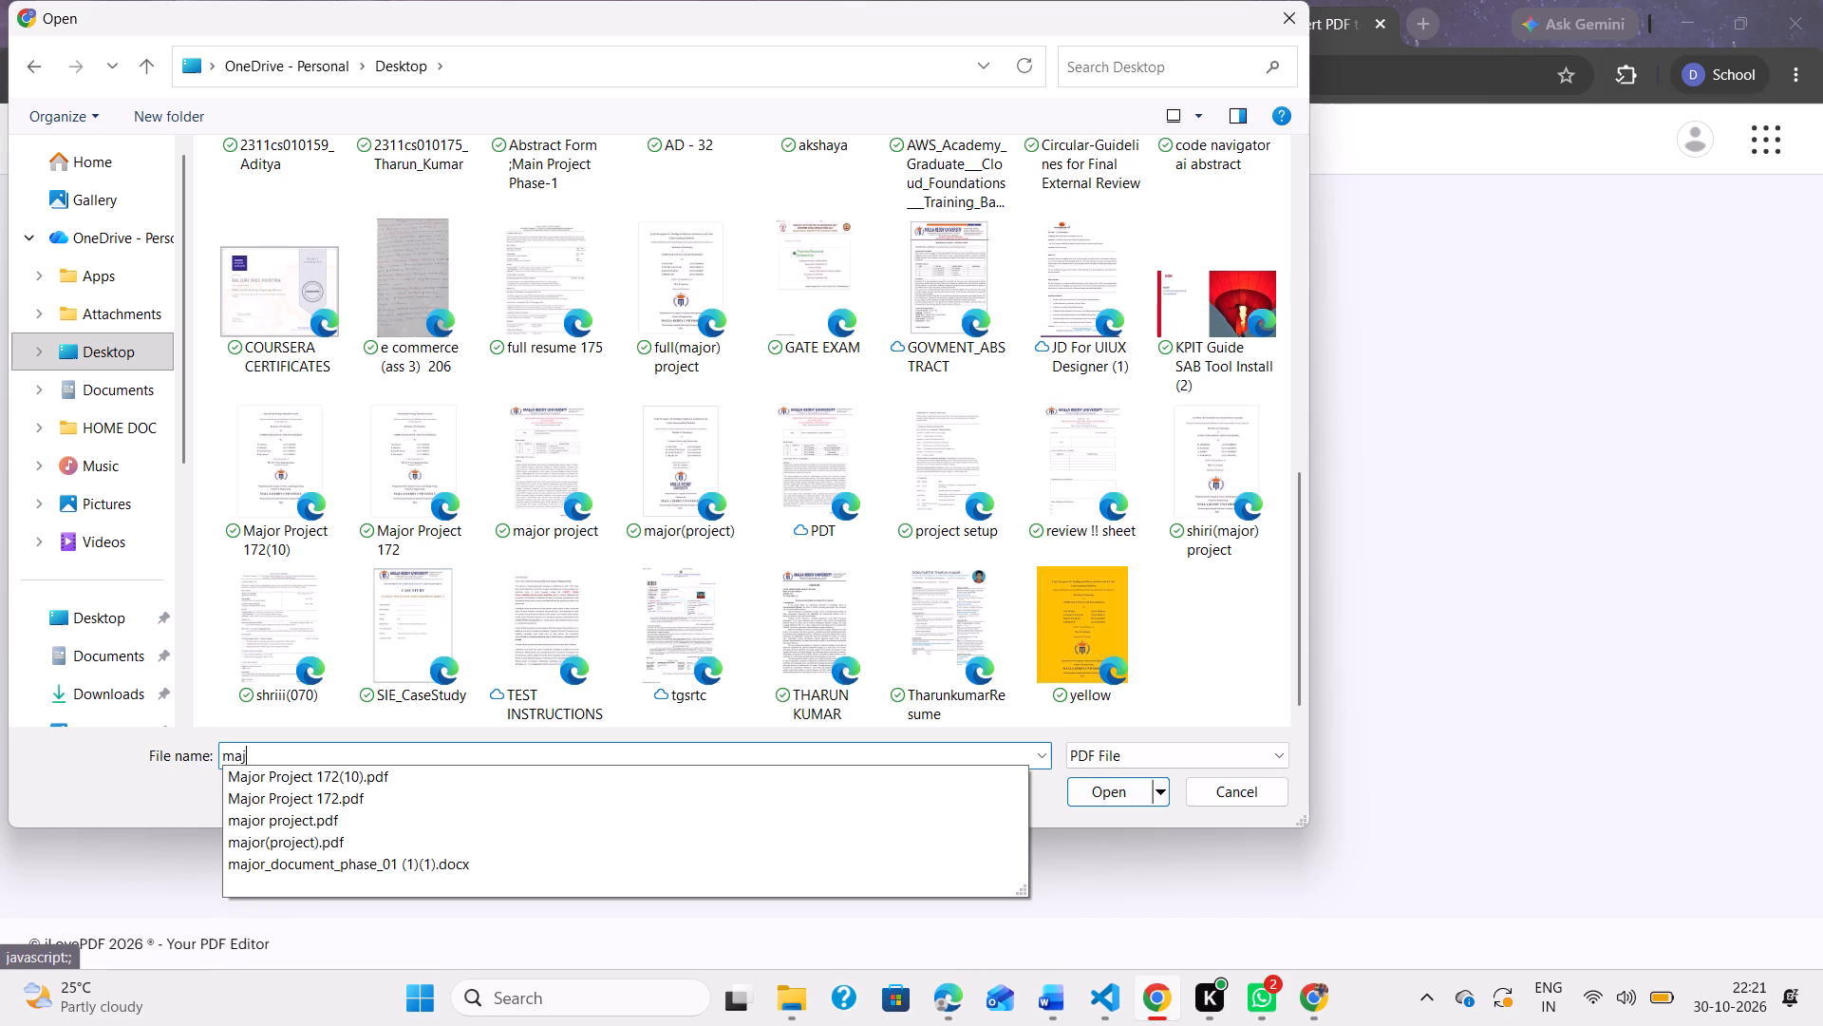
click(350, 769)
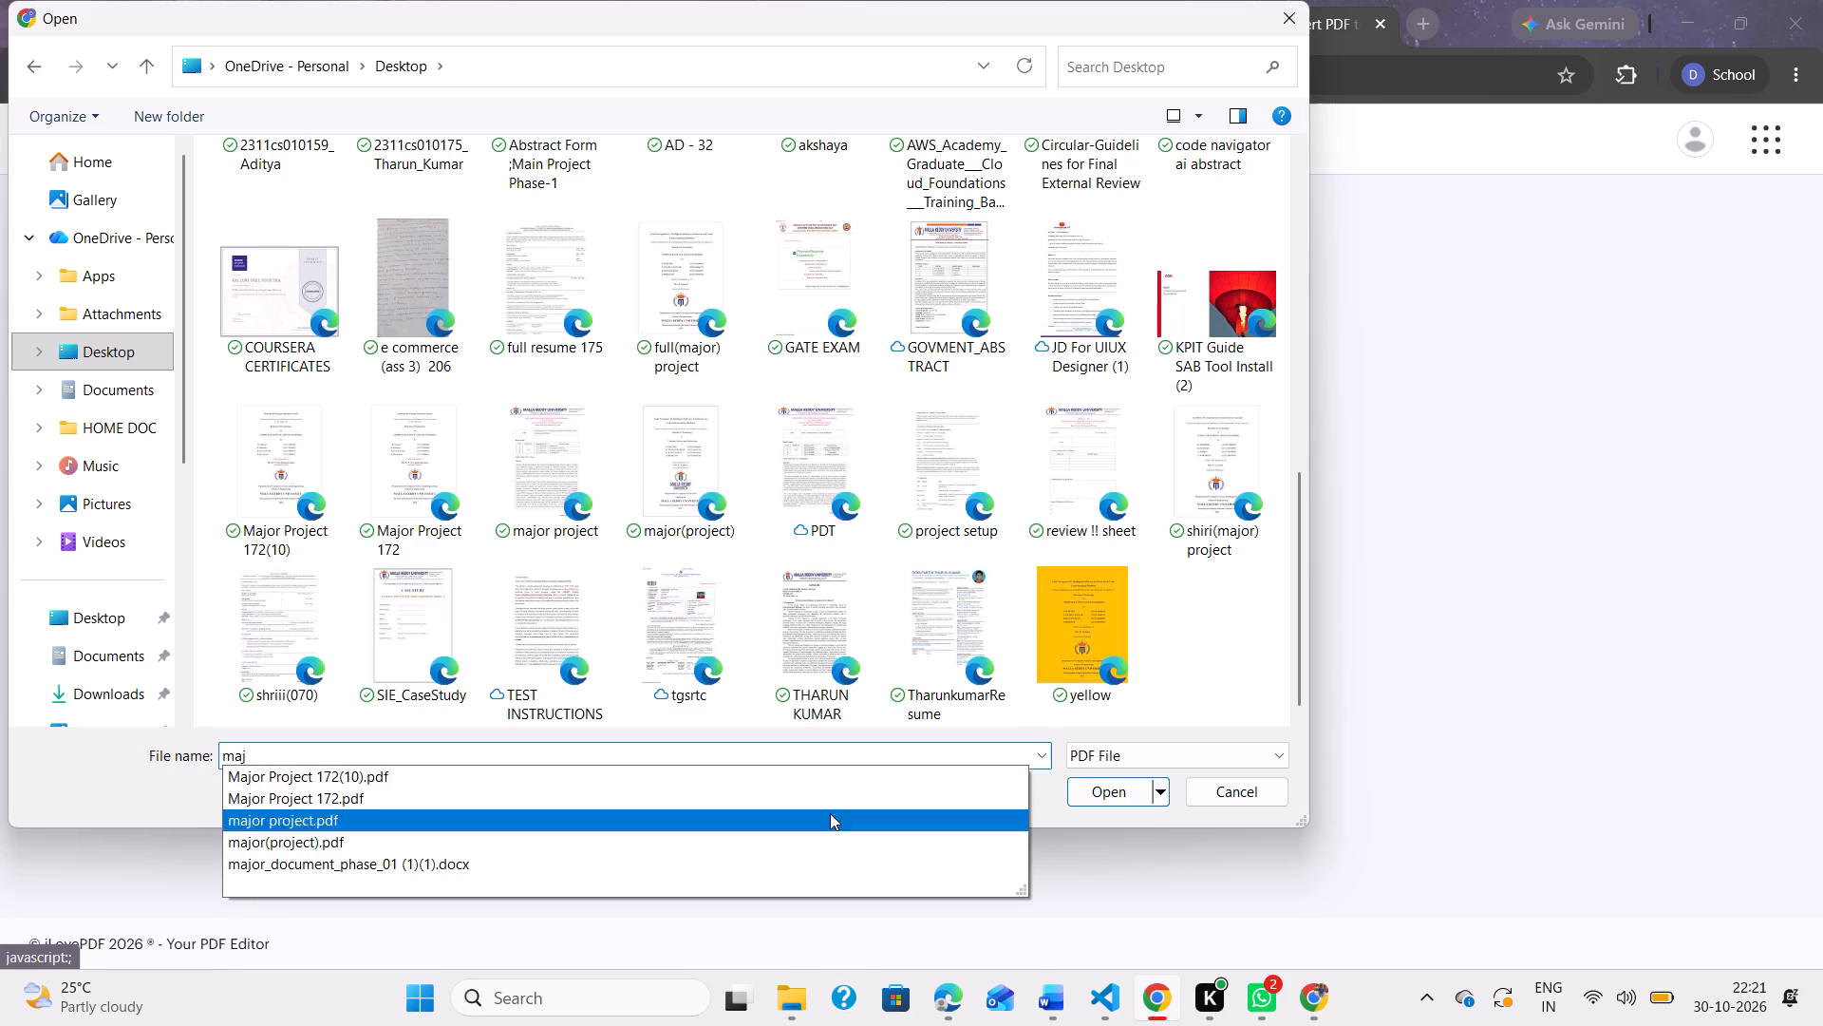
click(1088, 795)
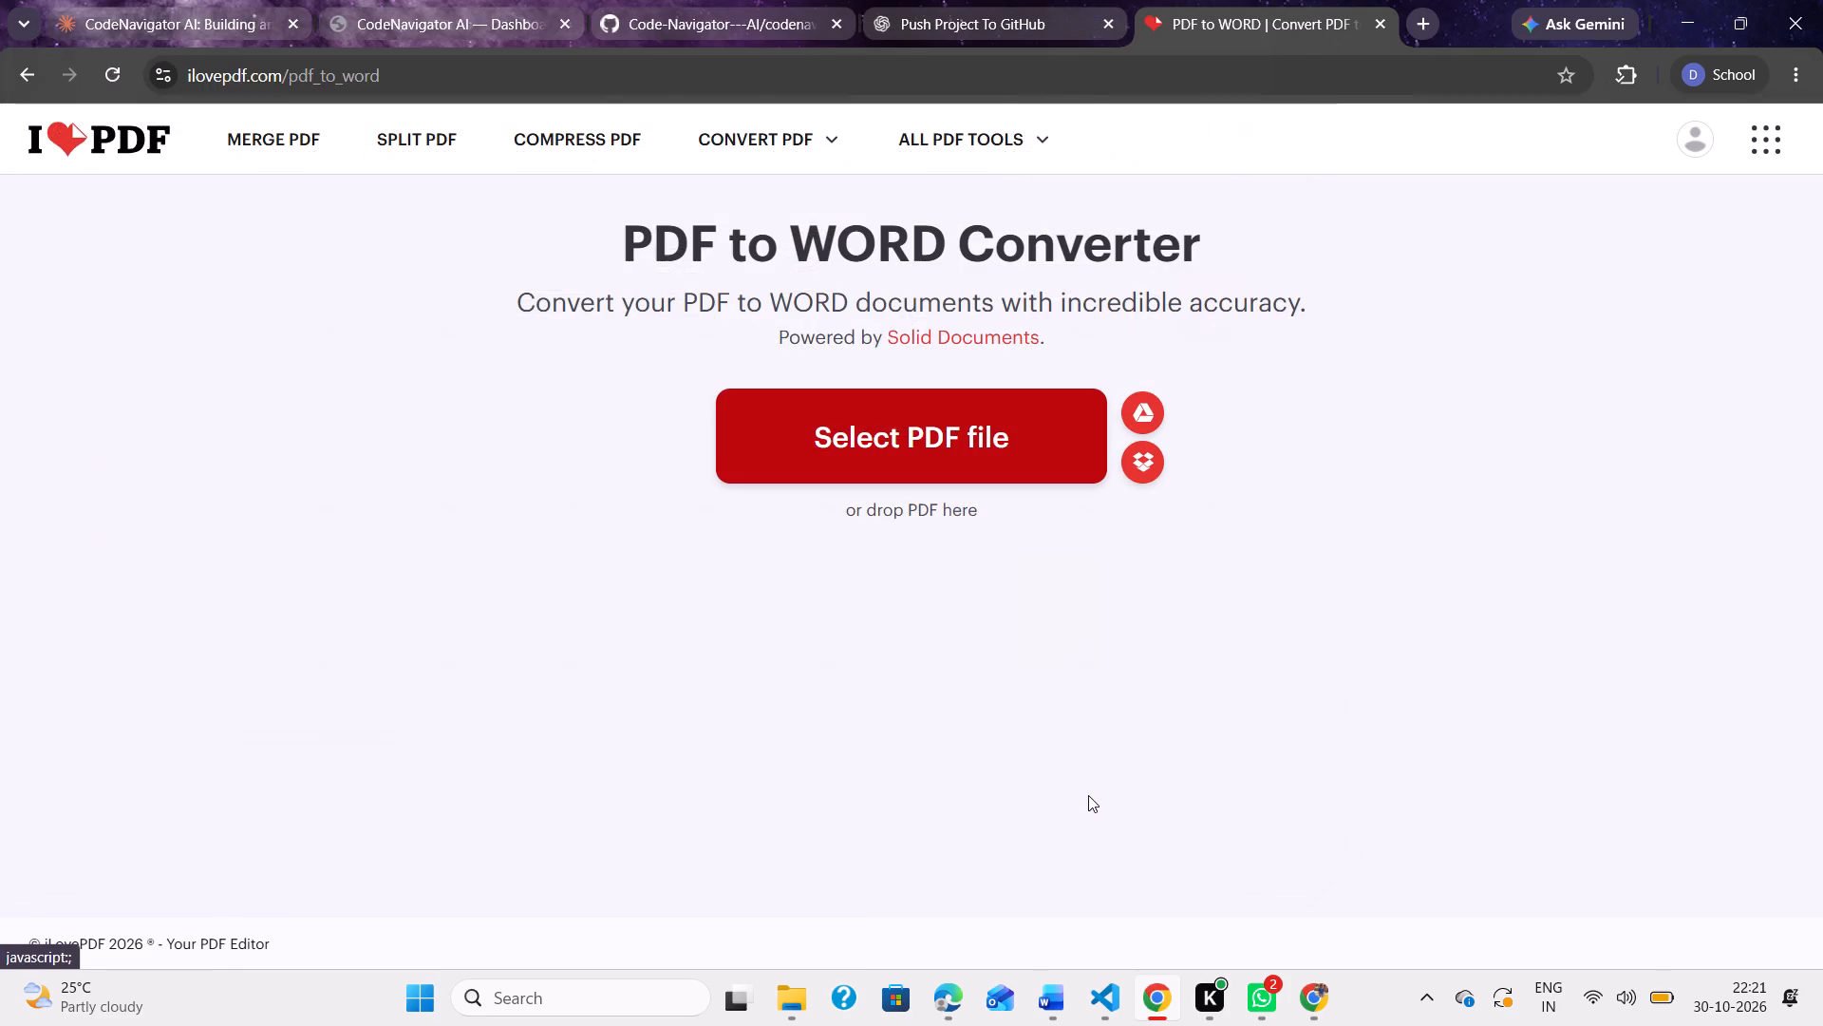
Convert the uploaded PDF to Word and download the resulting document.
click(1527, 907)
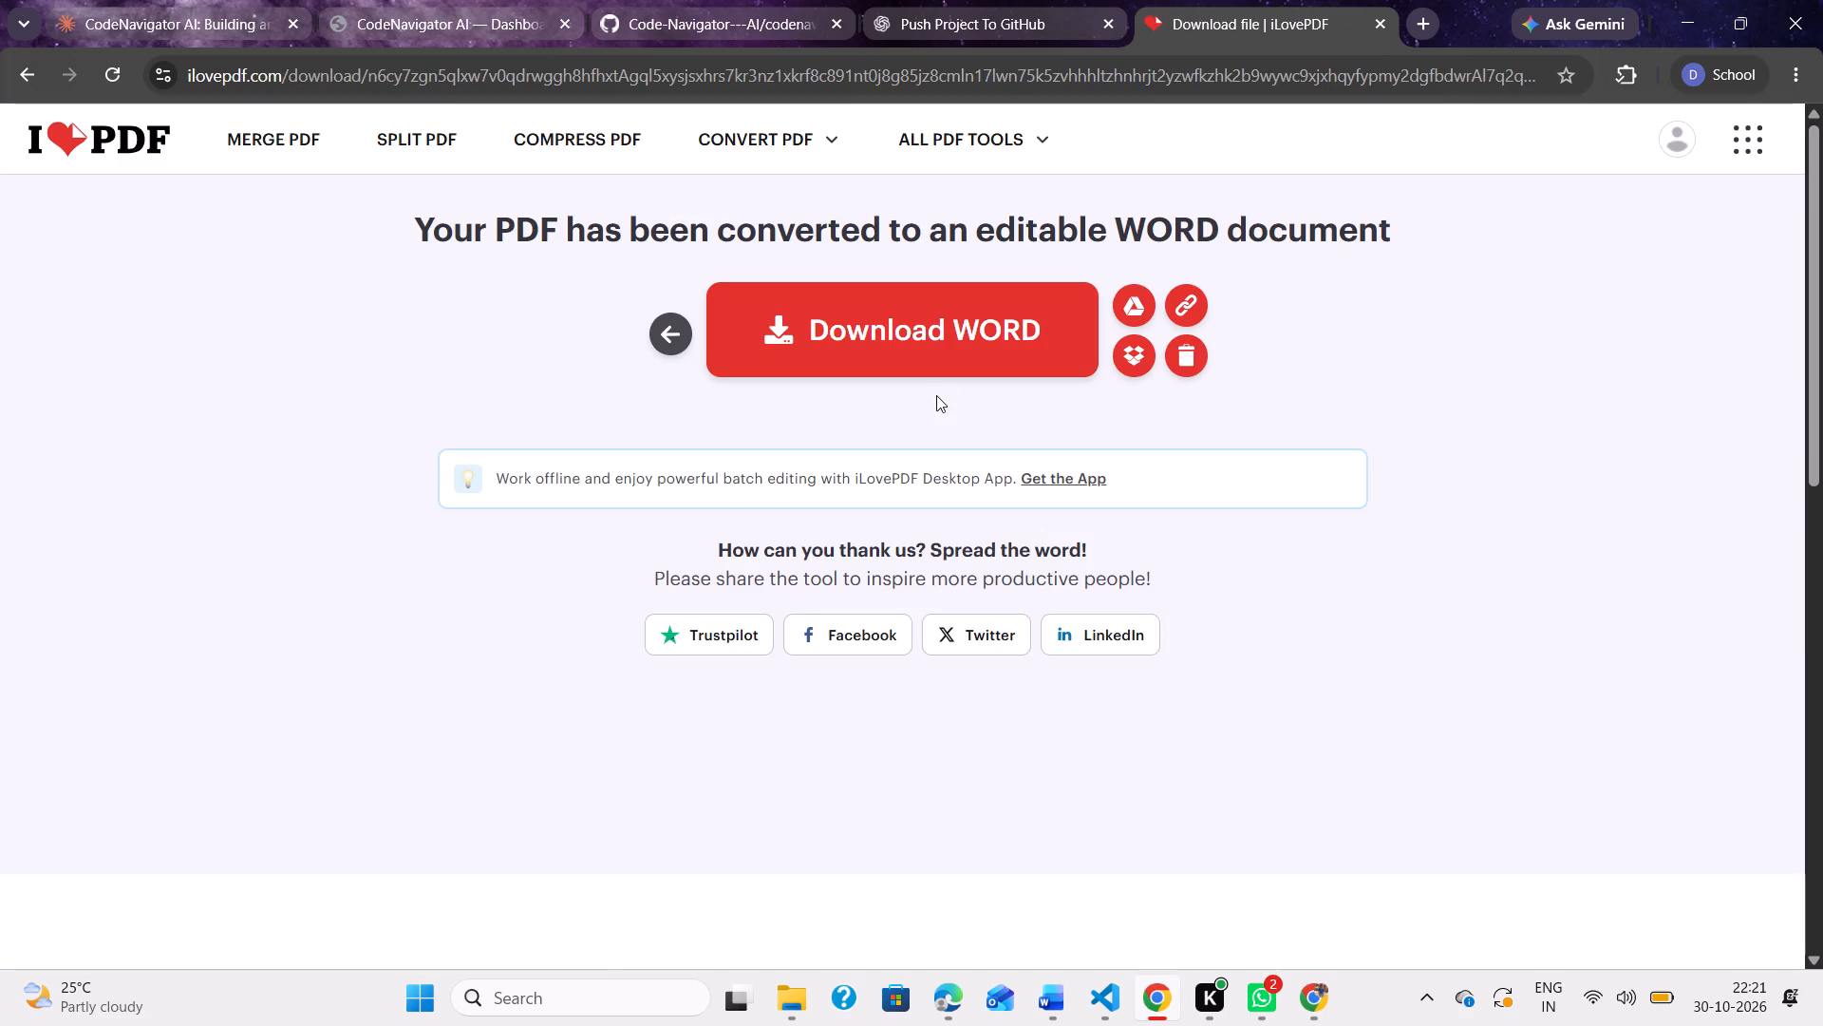
click(938, 355)
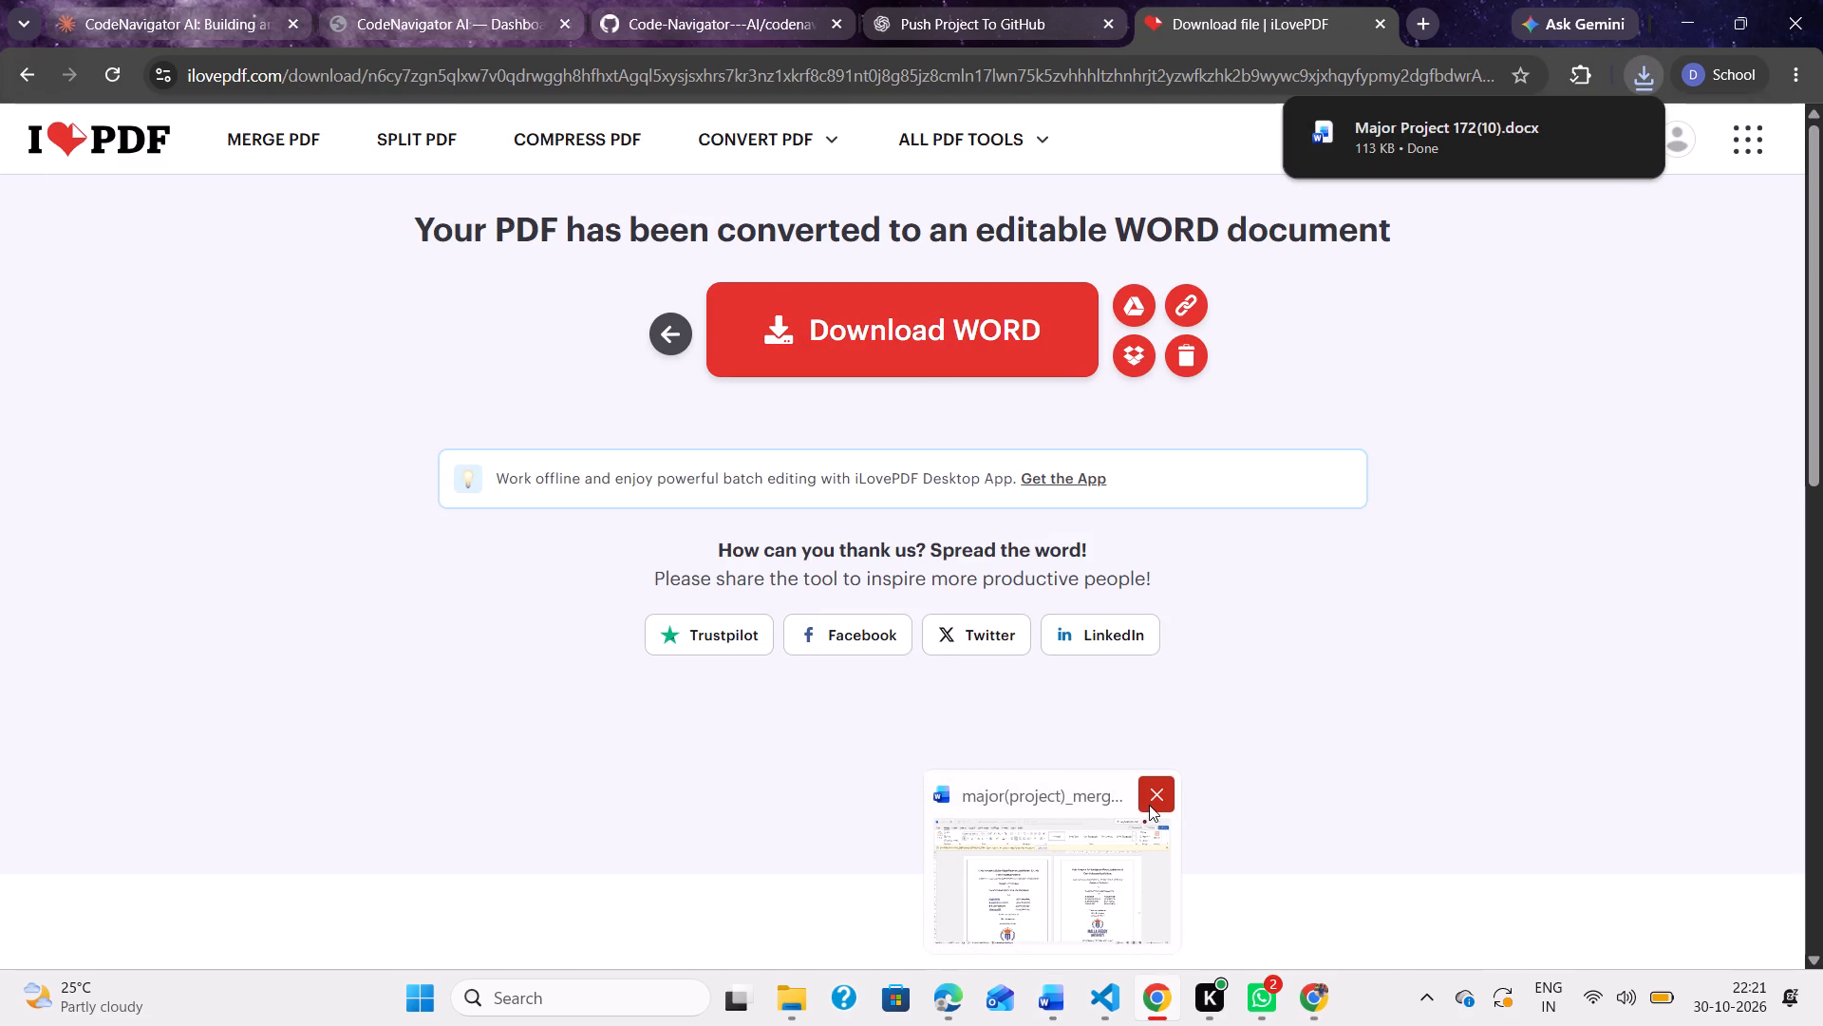
Close major(project)_merged (1) with its changes saved, and open the downloaded Major Project 172(10).docx in Word with editing enabled.
click(1149, 803)
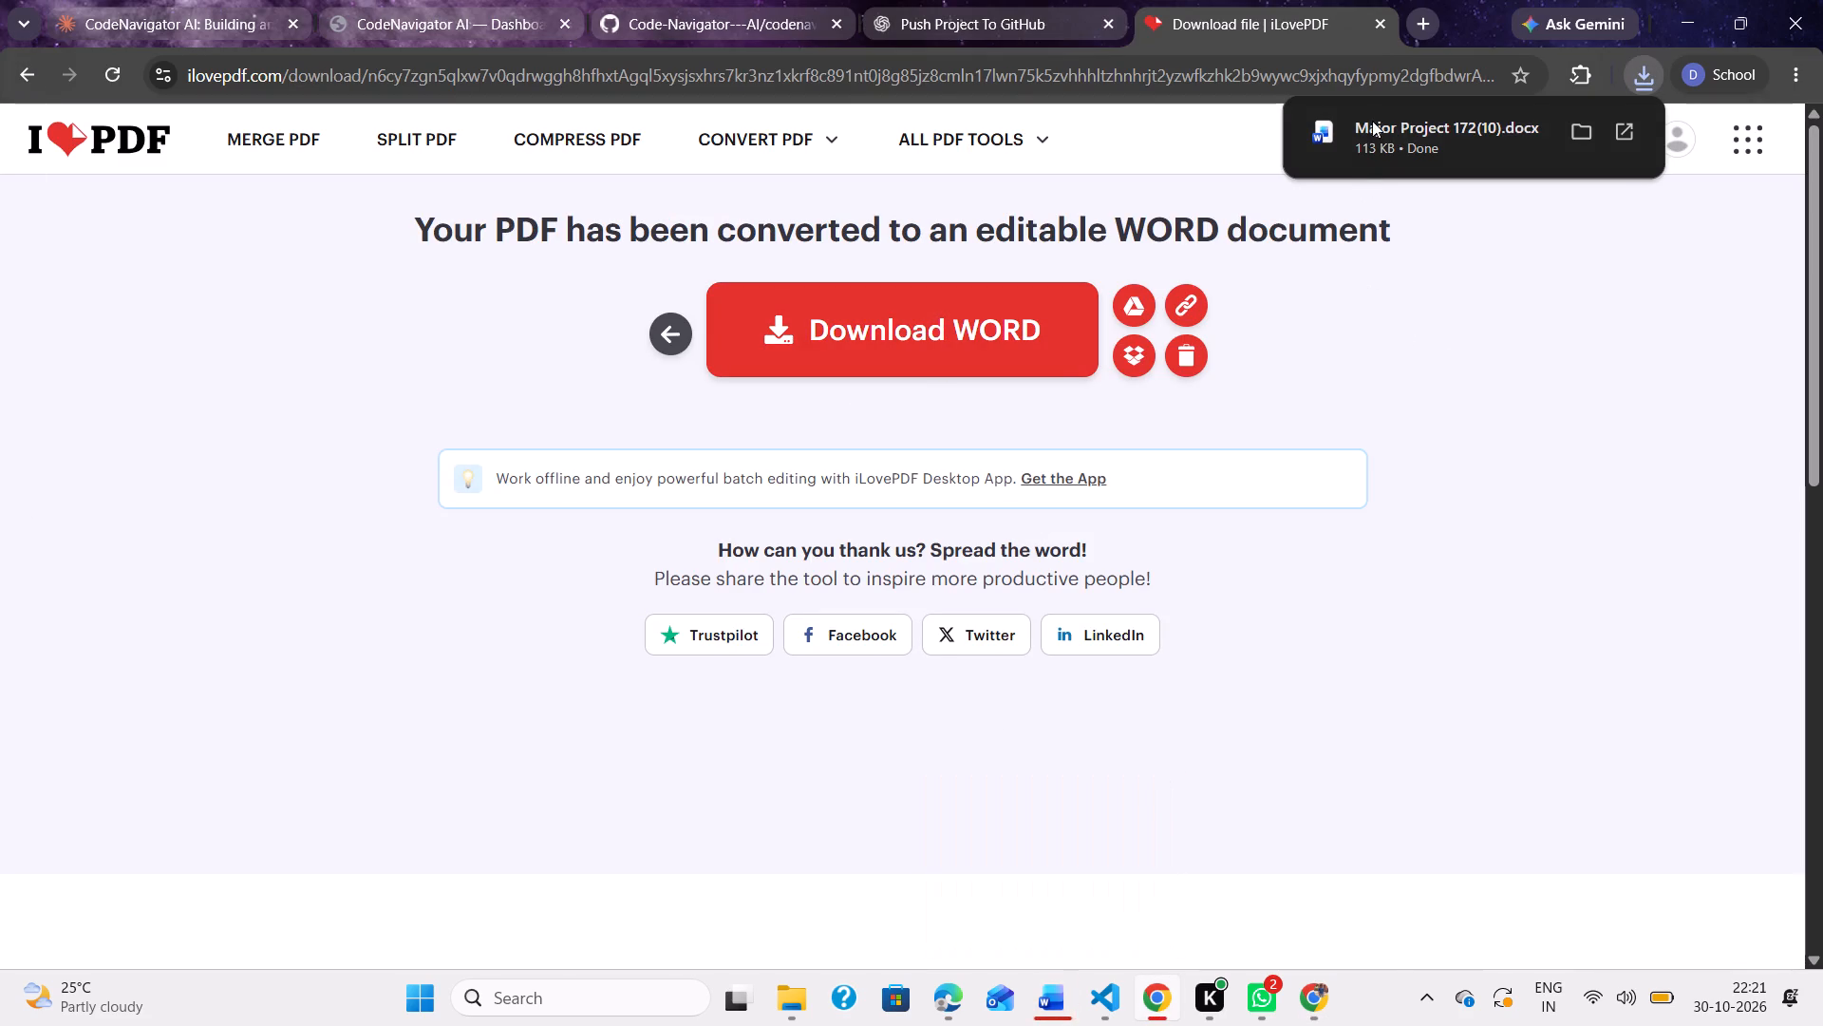
double_click(1372, 120)
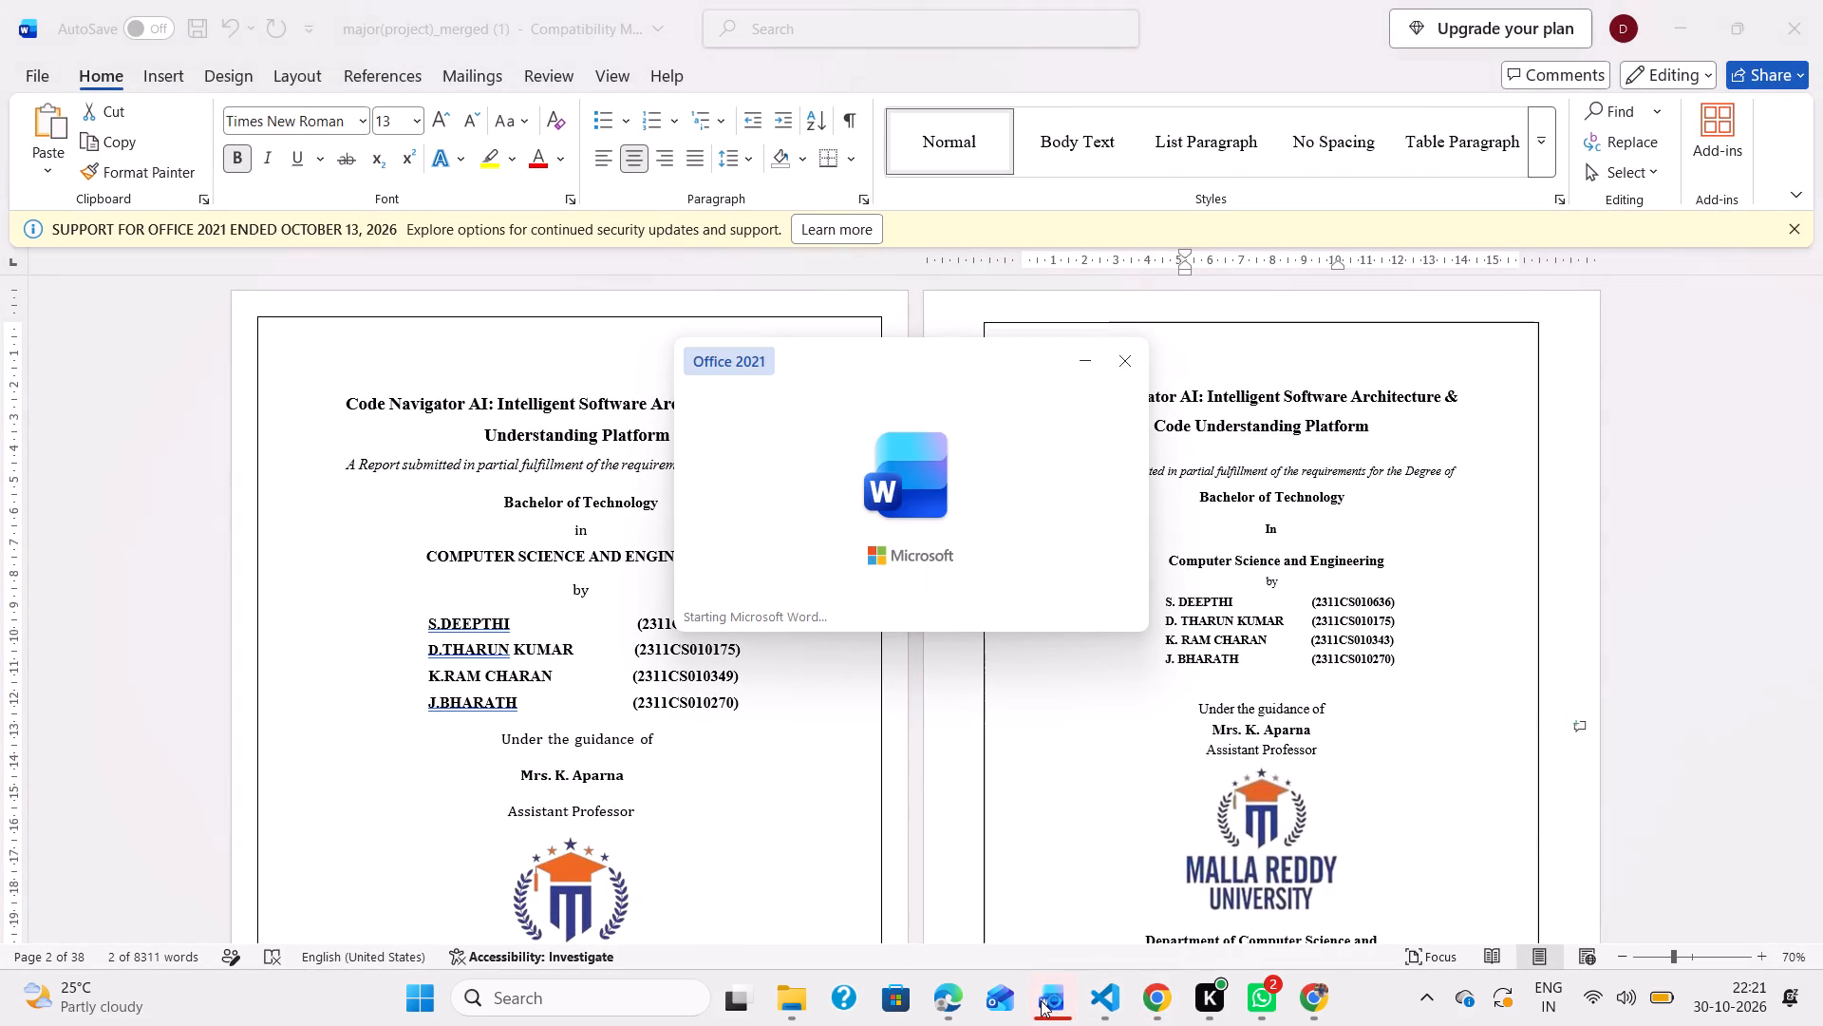
click(1041, 1000)
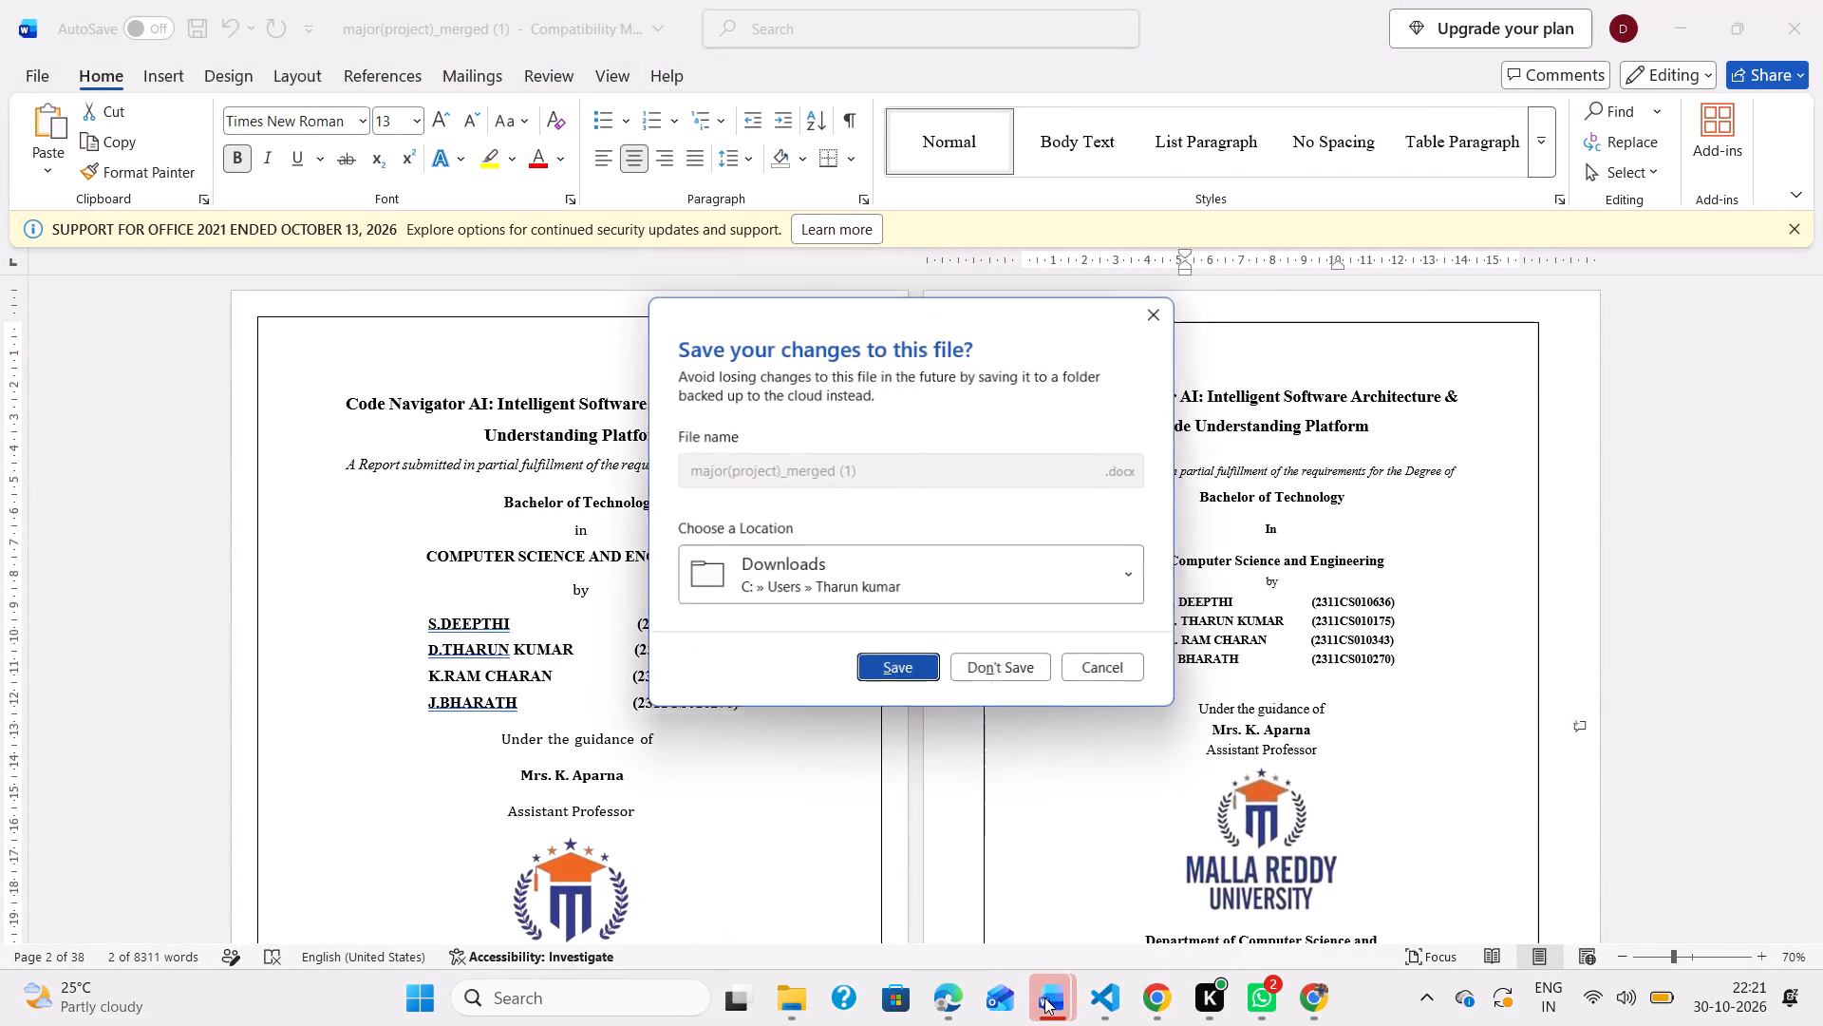
click(918, 667)
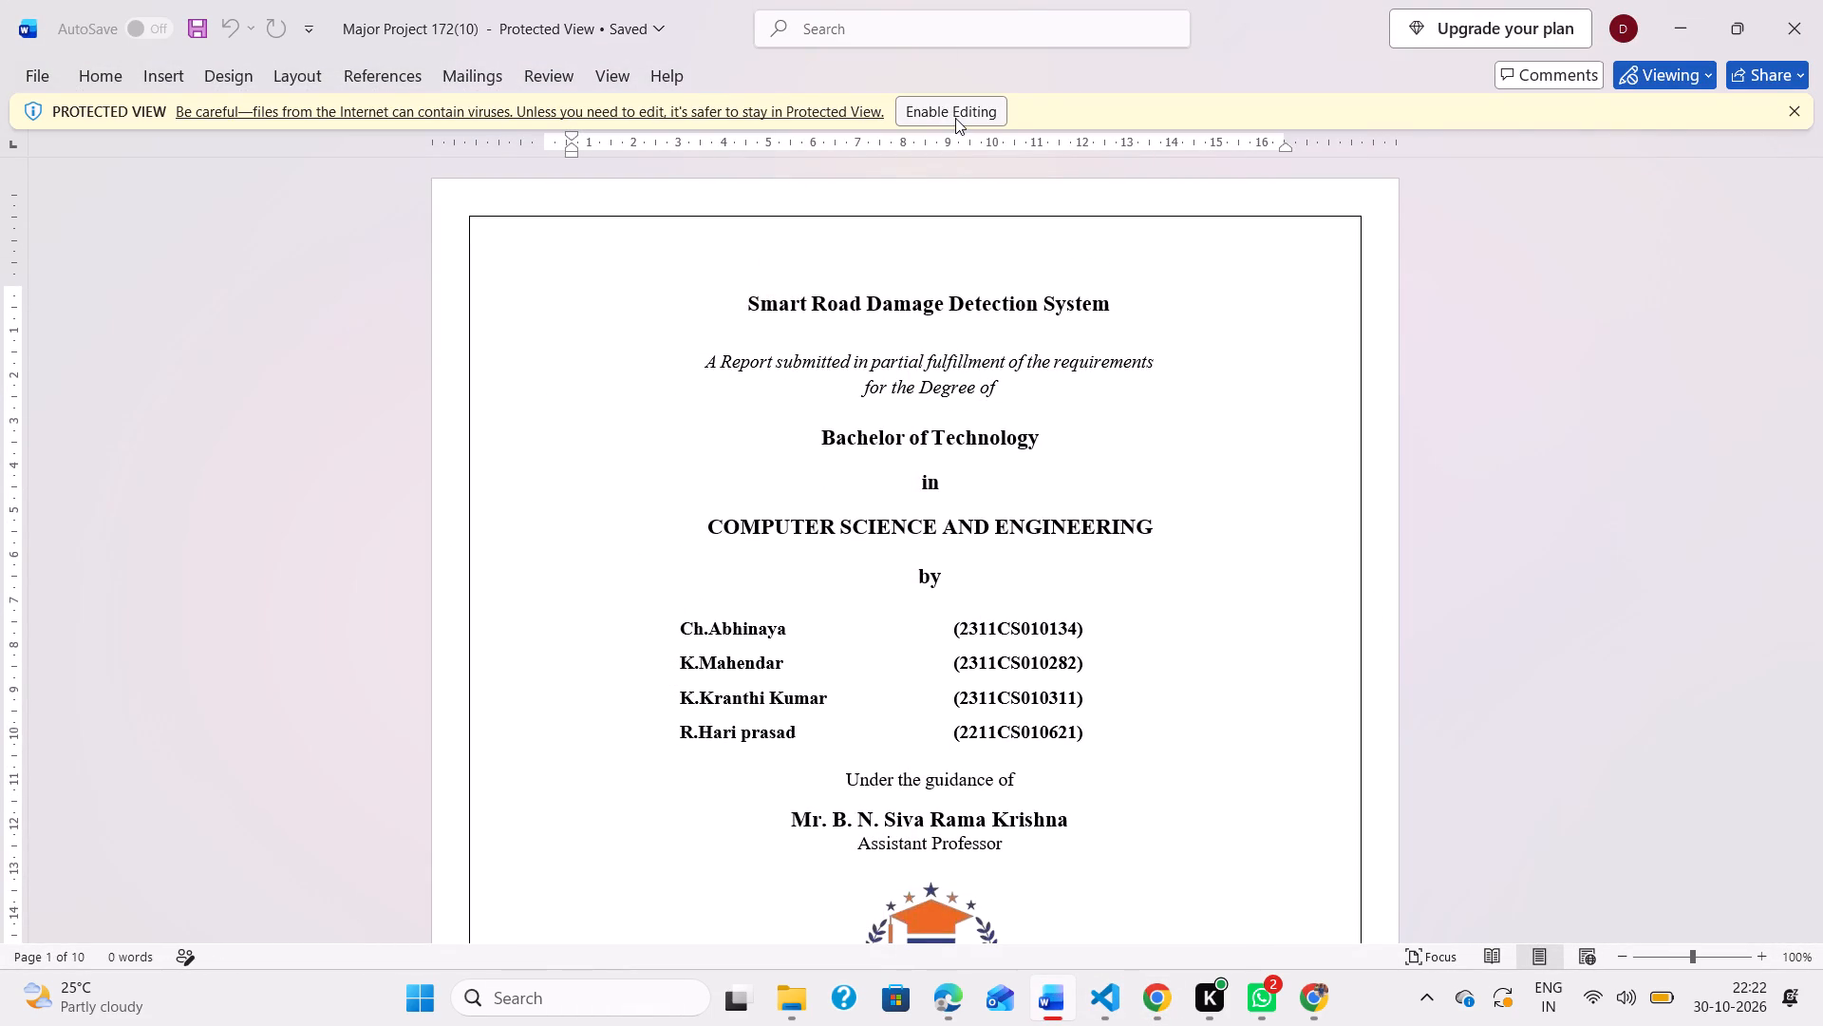
click(955, 118)
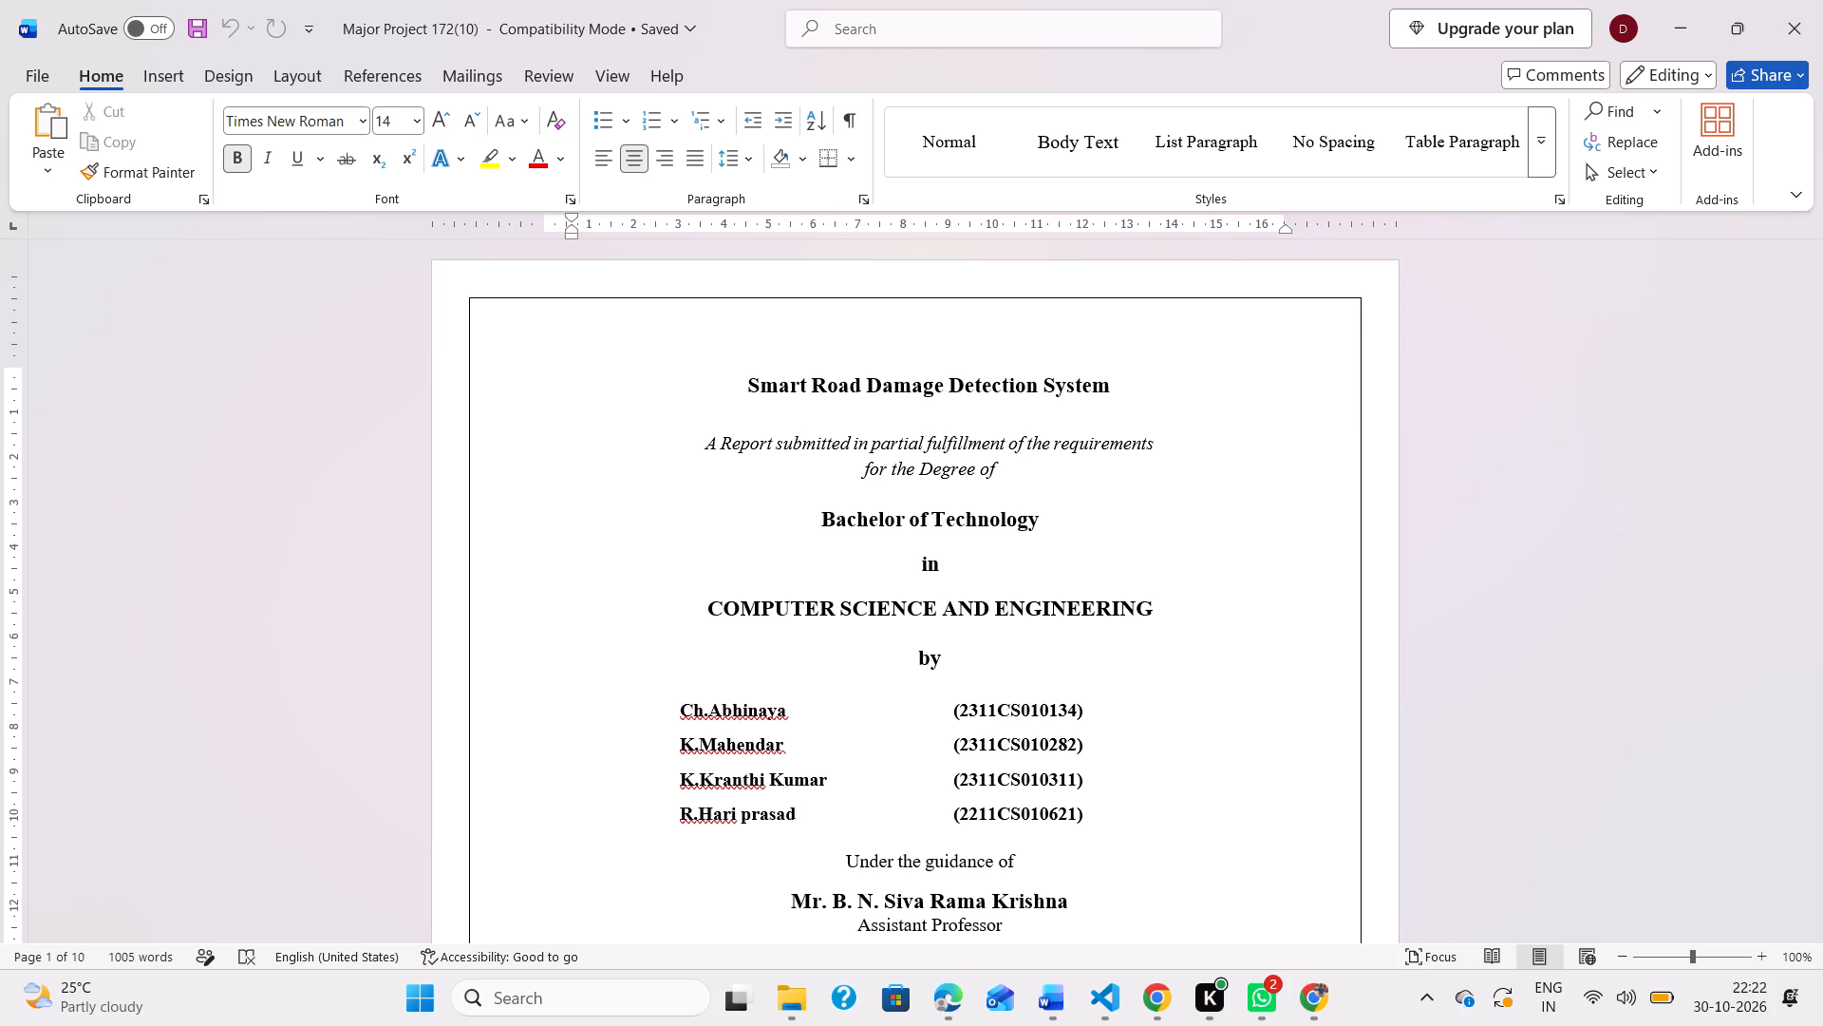
Replace the first student's name in the title page's author list with the new team member's name.
click(788, 712)
key(BackSpace)
key(BackSpace)
key(BackSpace)
key(BackSpace)
key(BackSpace)
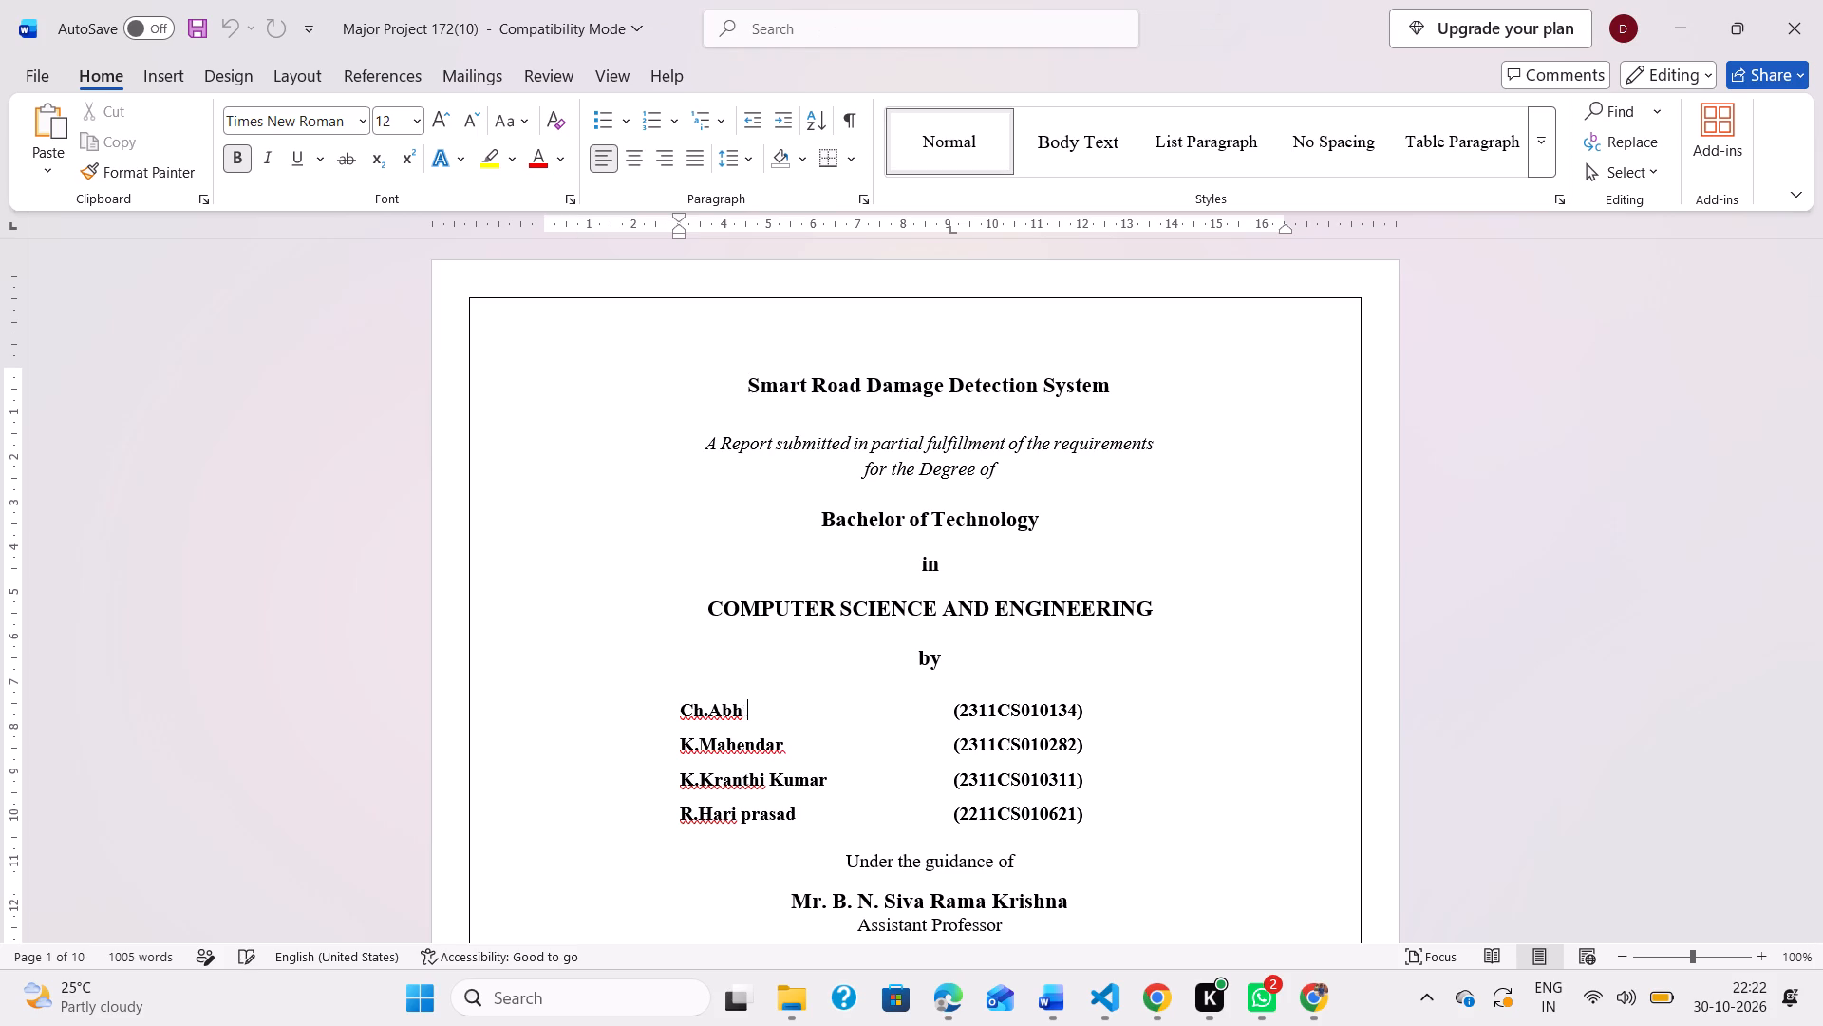
key(BackSpace)
key(BackSpace)
key(BackSpace)
key(BackSpace)
key(BackSpace)
key(BackSpace)
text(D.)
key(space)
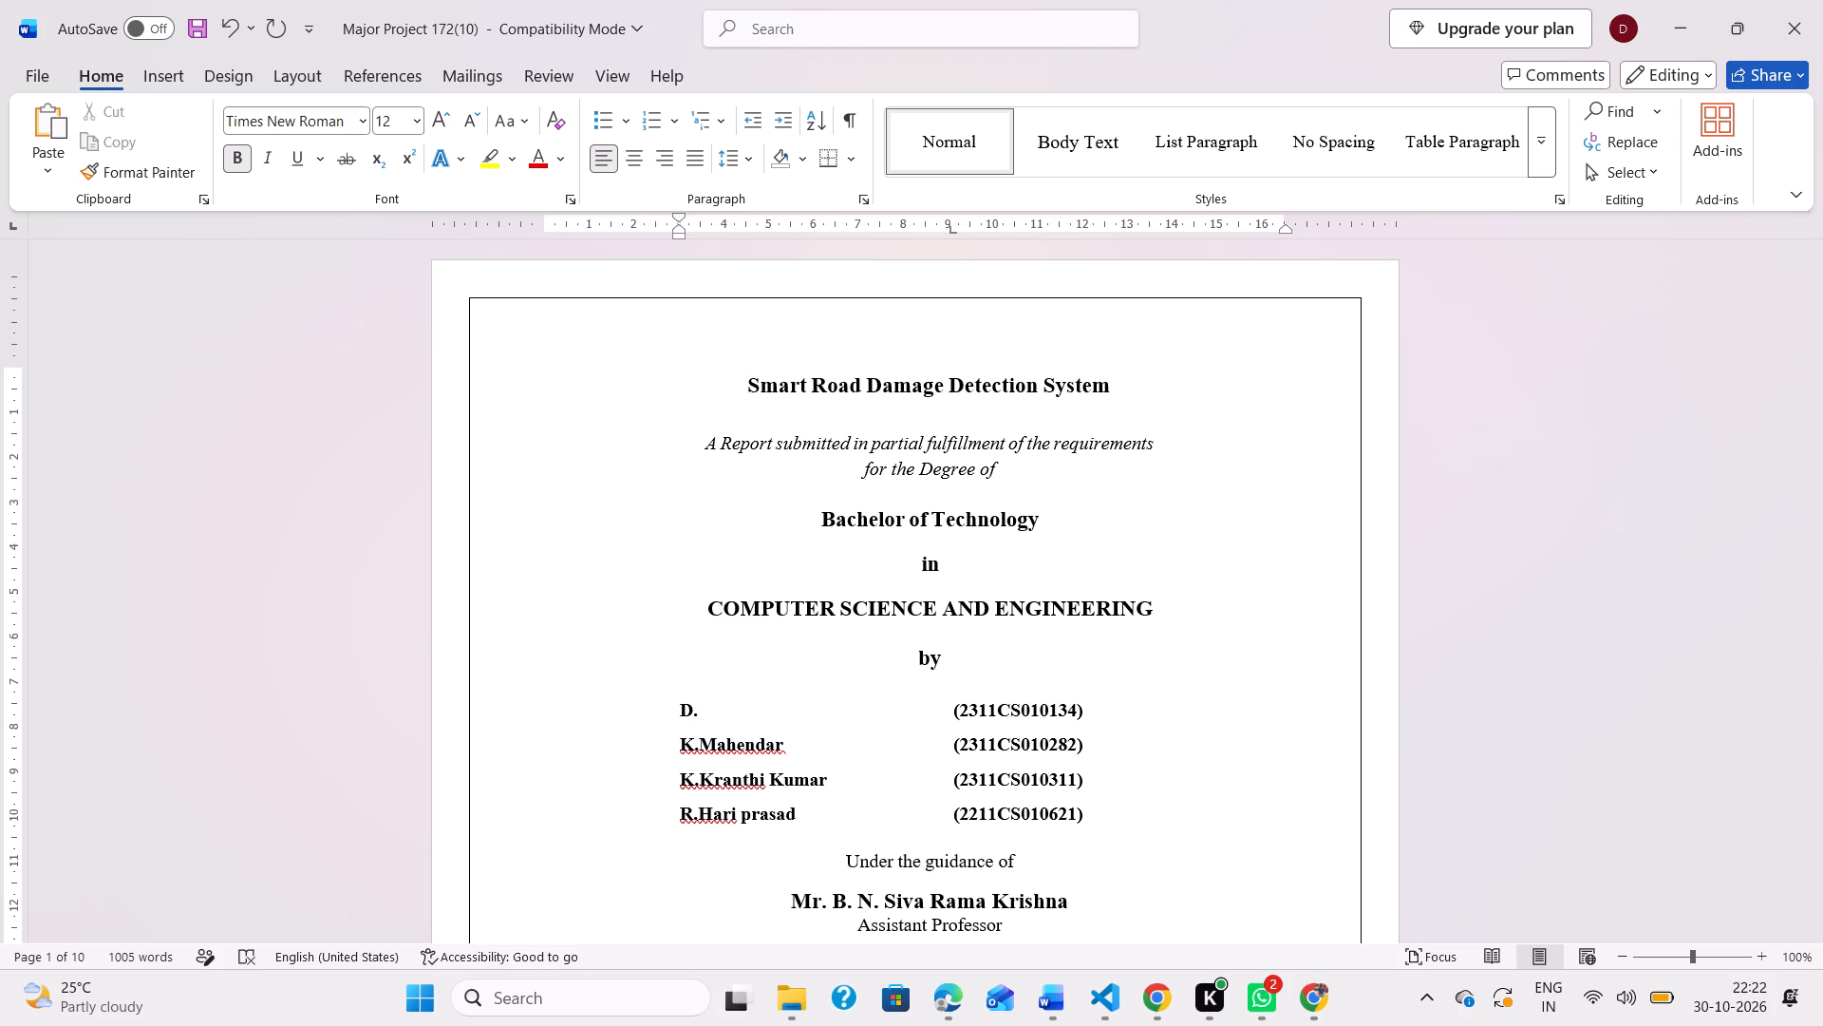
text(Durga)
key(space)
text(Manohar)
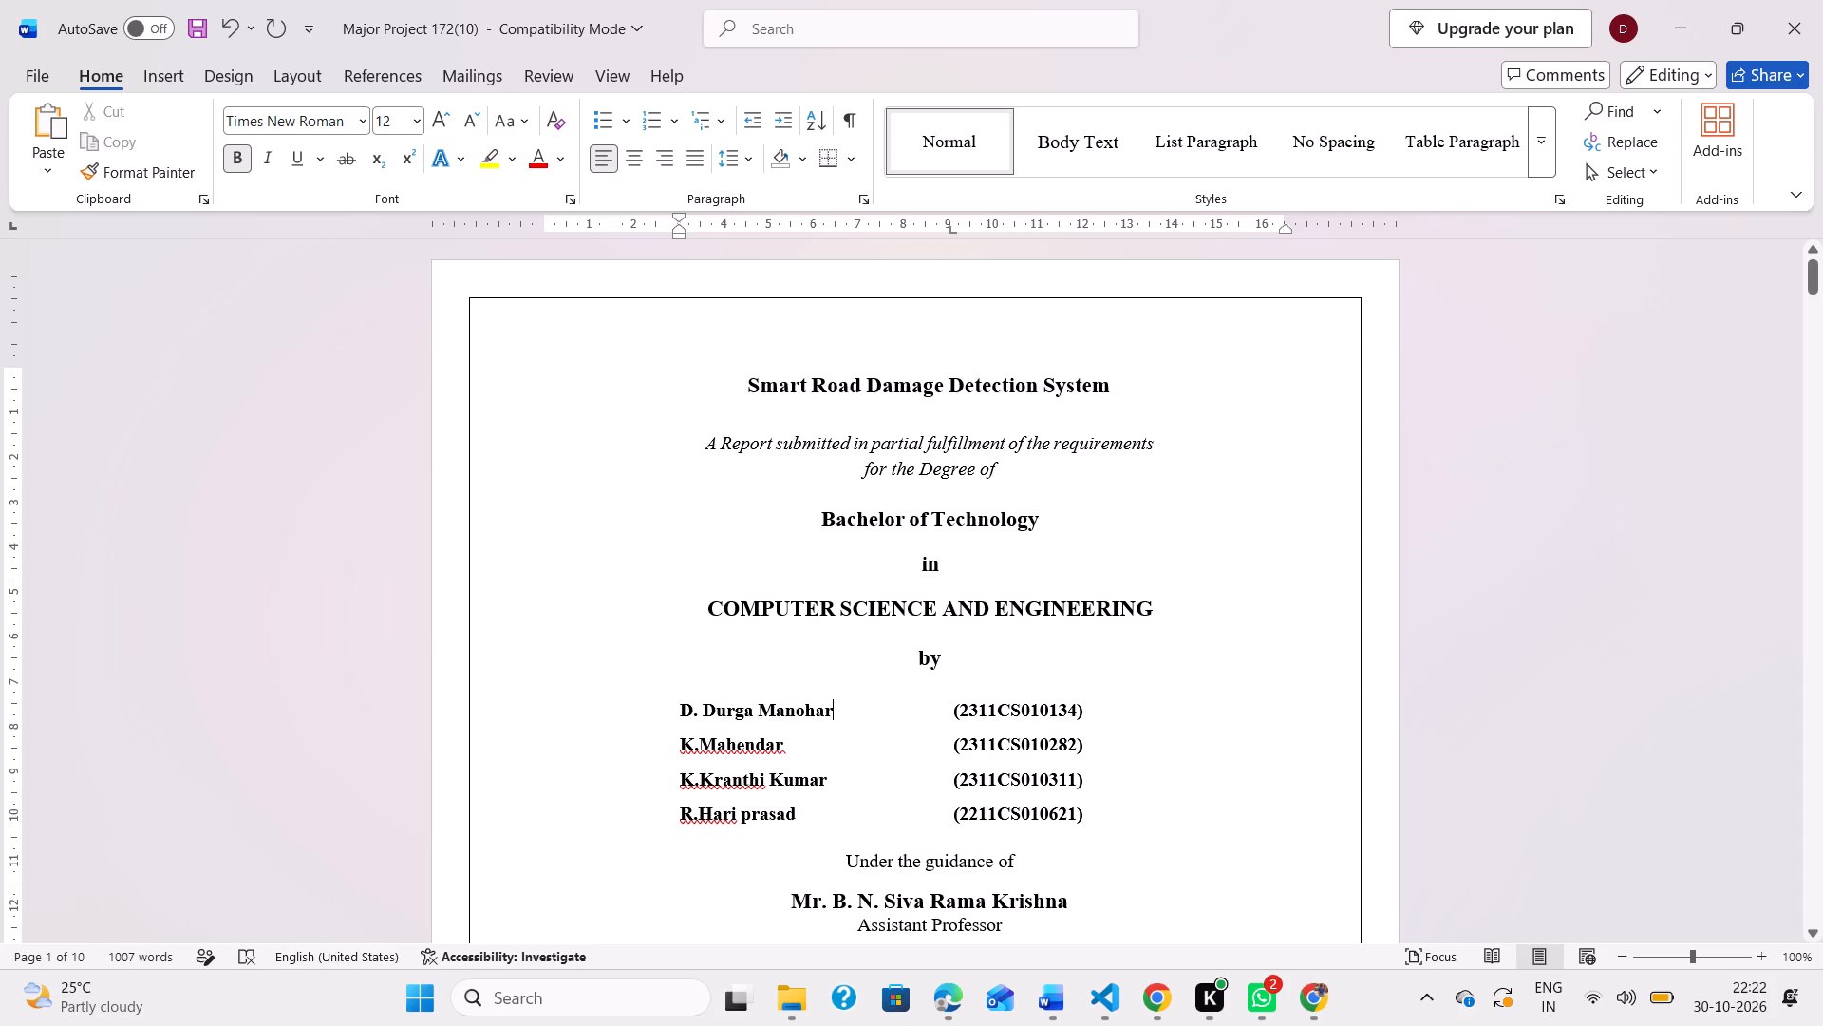
Replace the last three digits of the first student's roll number with the new team member's digits.
click(1077, 704)
key(BackSpace)
key(BackSpace)
key(BackSpace)
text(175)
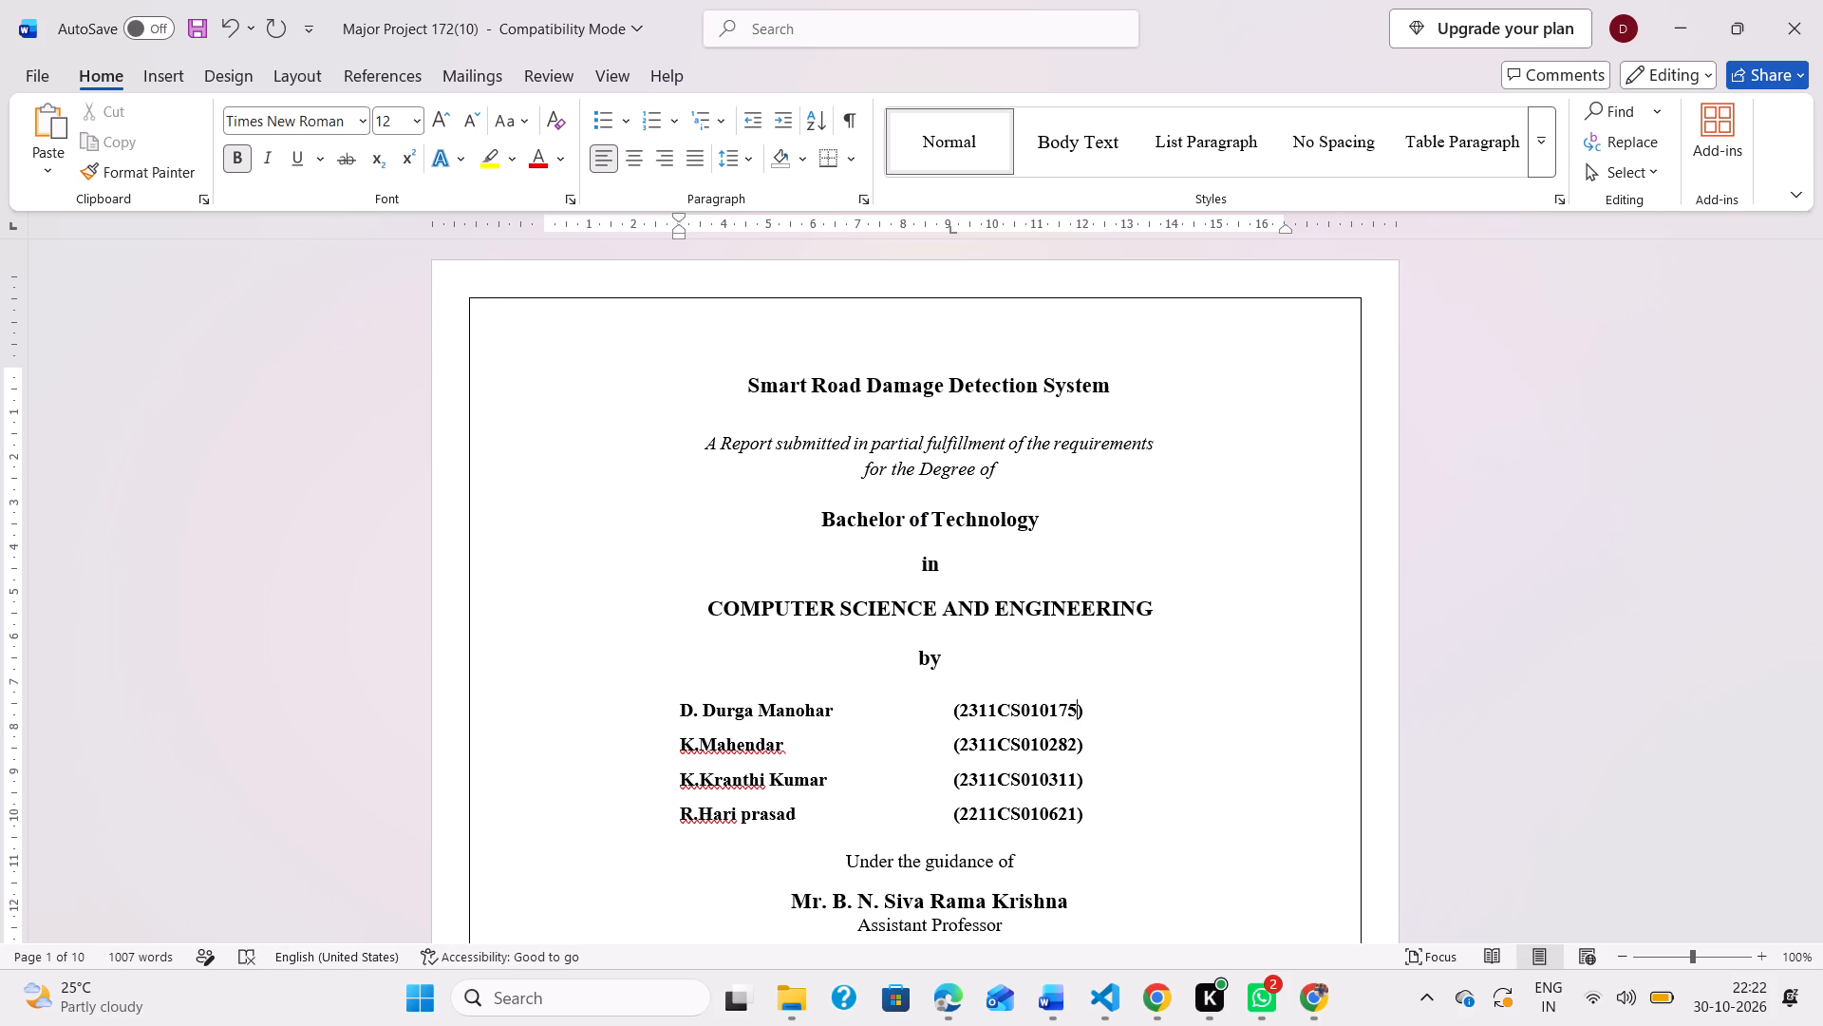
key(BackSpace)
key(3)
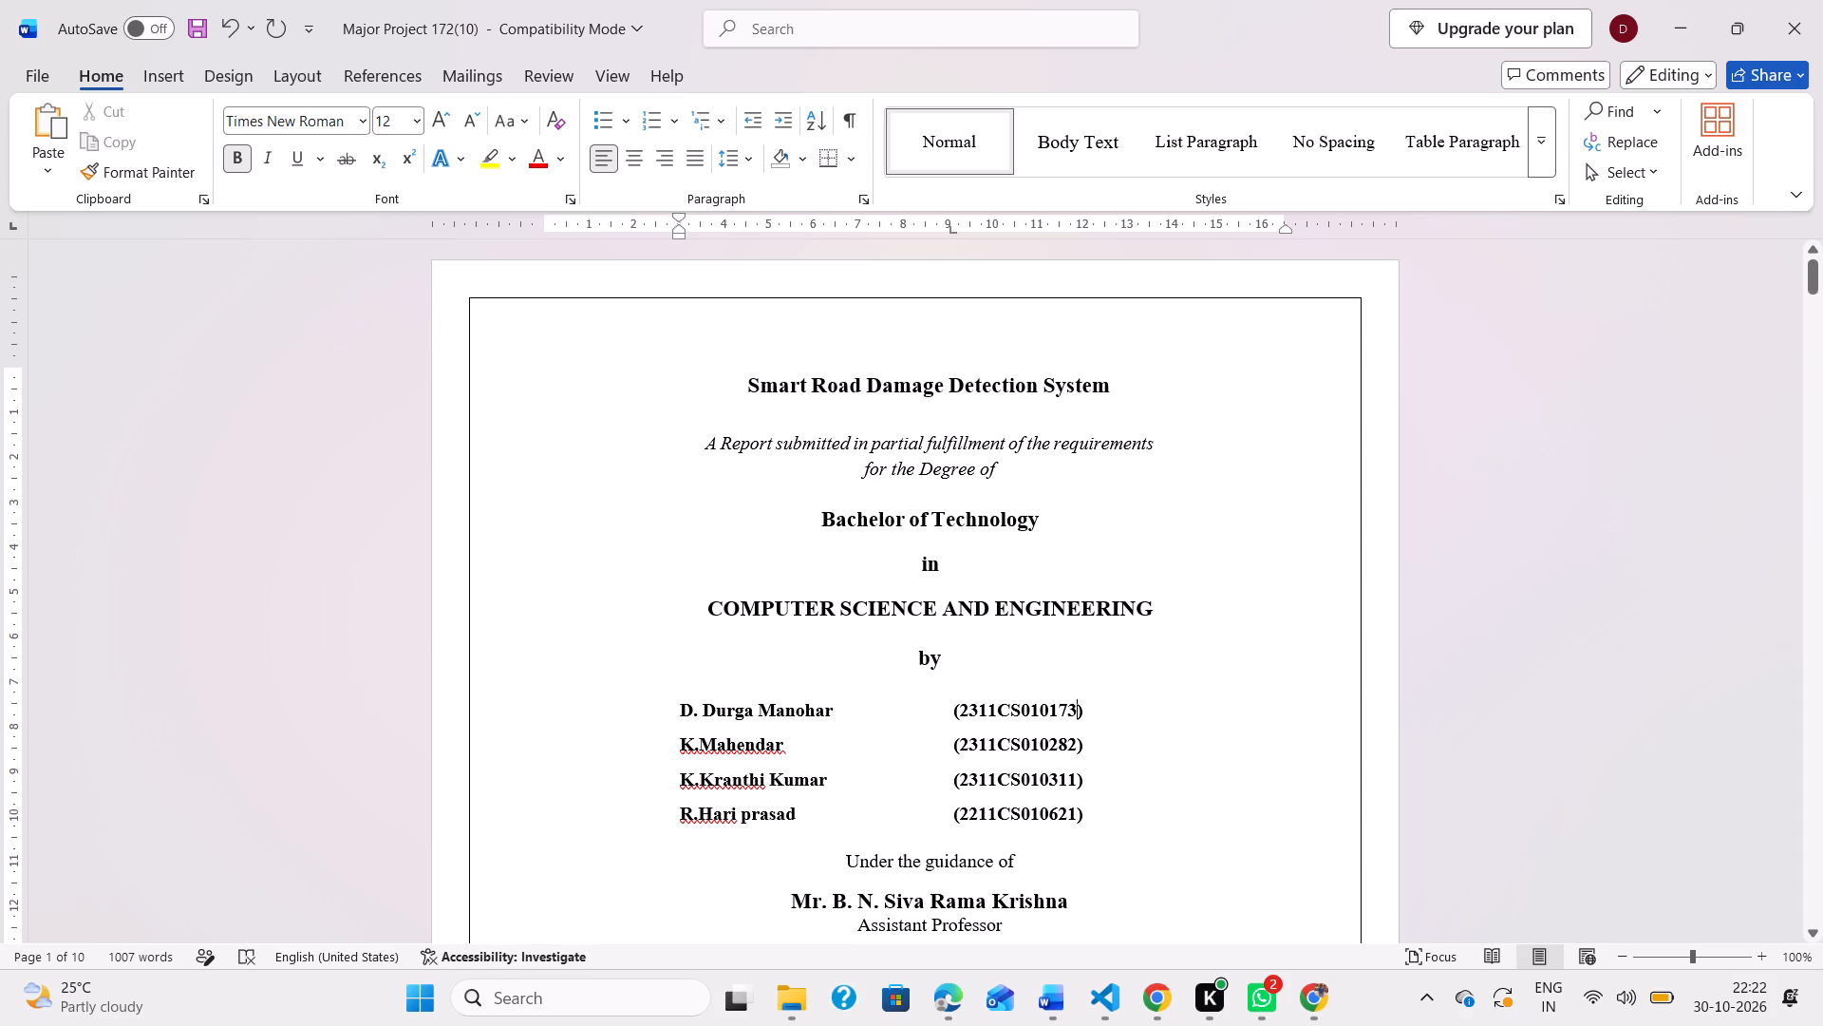
Replace the second student's name in the title page's author list with the new team member's name.
click(785, 748)
key(BackSpace)
key(BackSpace)
key(BackSpace)
key(BackSpace)
key(BackSpace)
key(BackSpace)
key(BackSpace)
key(BackSpace)
key(BackSpace)
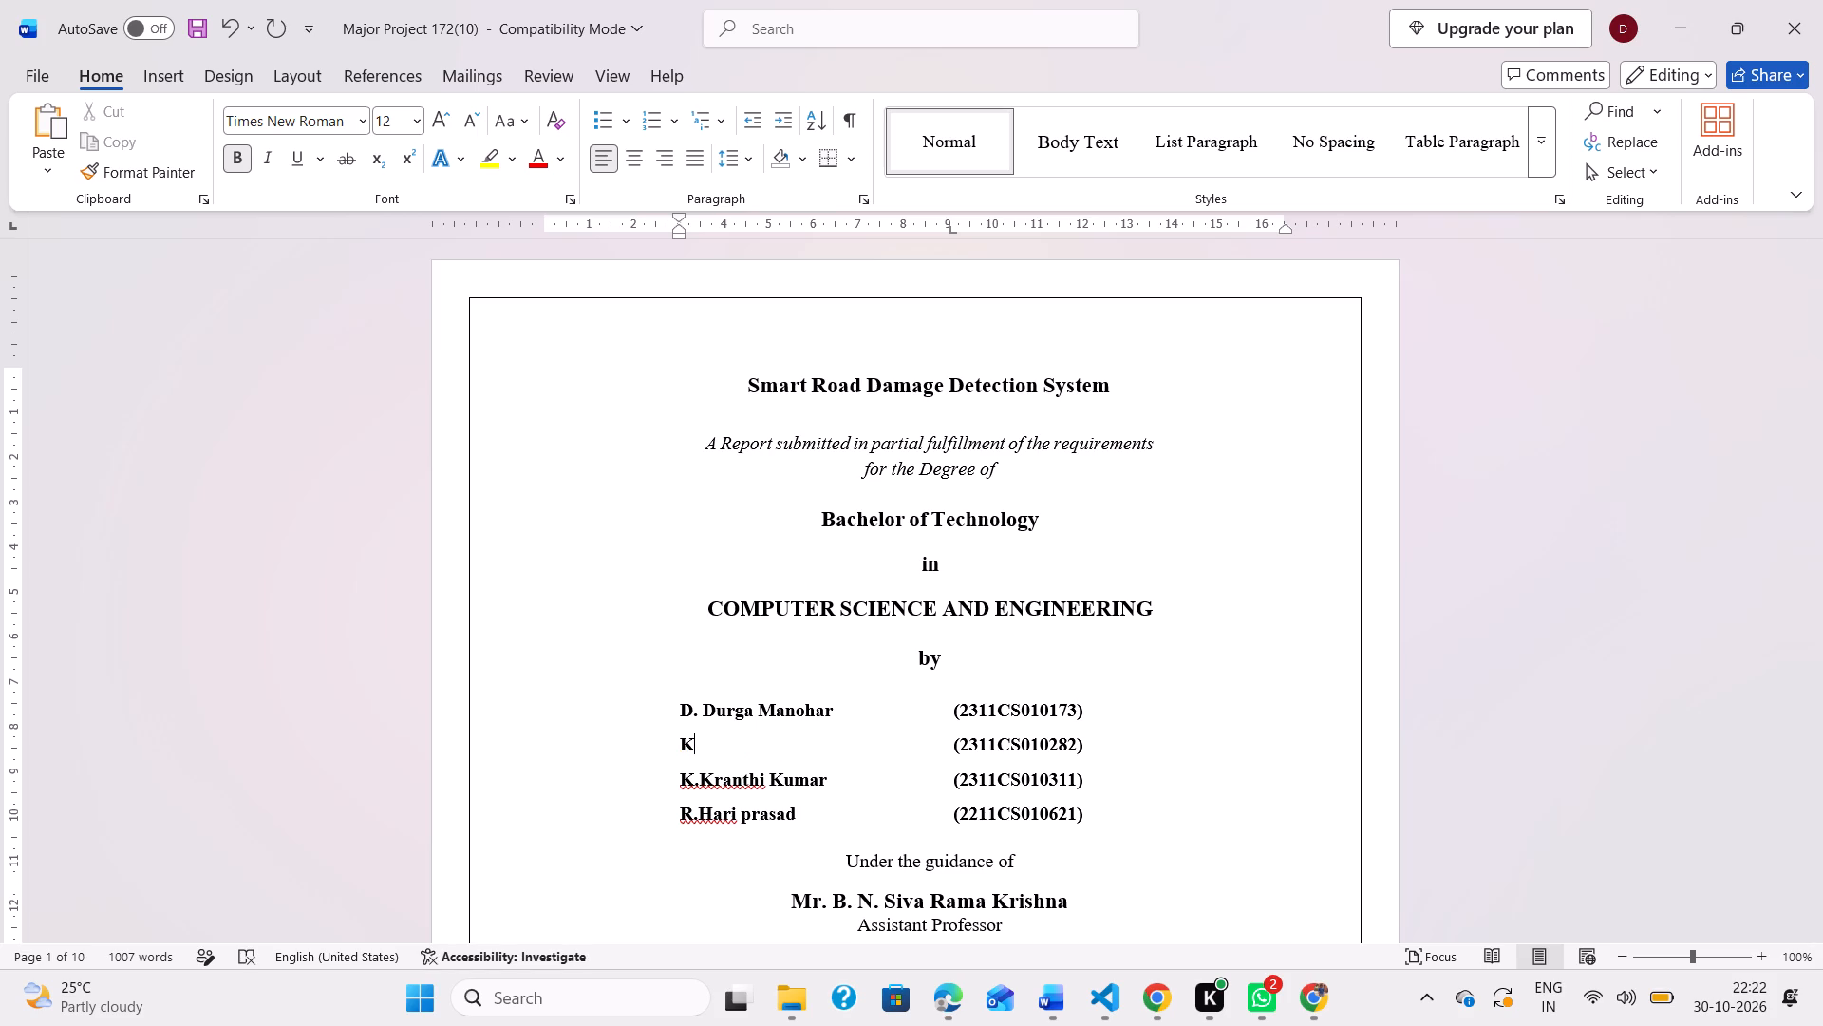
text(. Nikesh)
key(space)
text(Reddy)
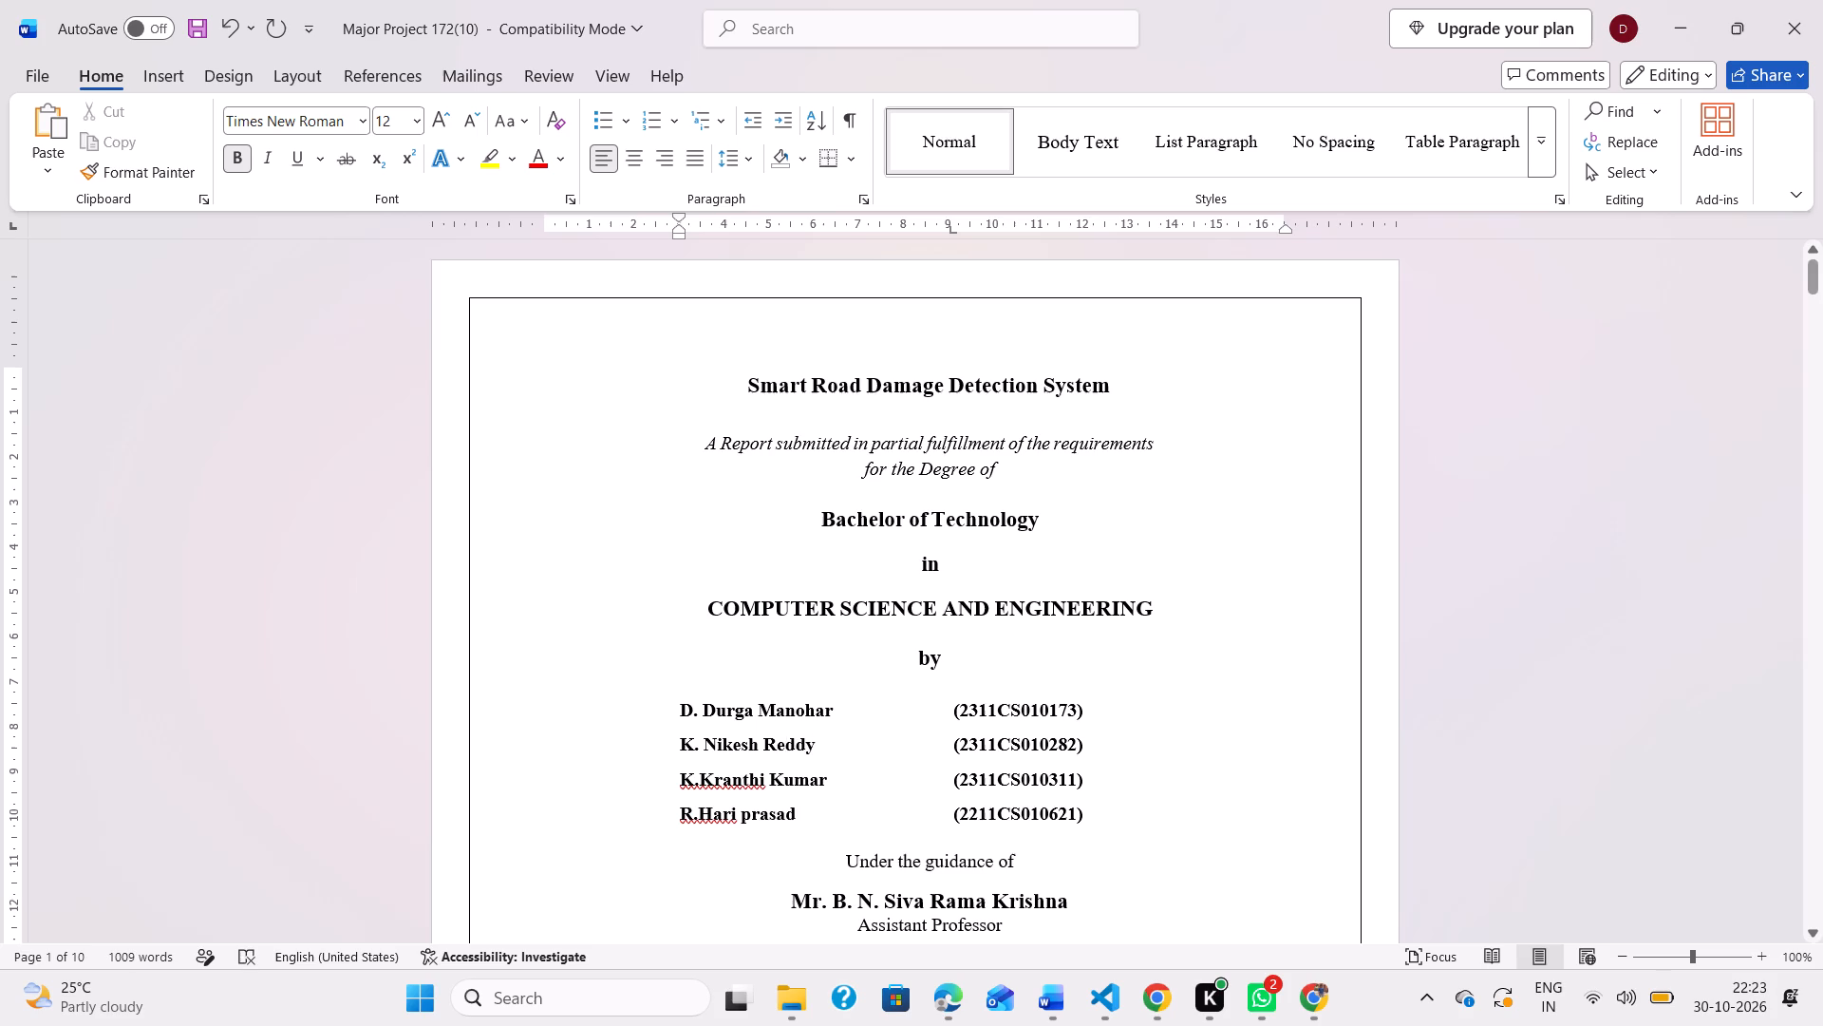
Replace the last three digits of the second student's roll number with the new team member's digits.
click(1080, 746)
key(BackSpace)
key(BackSpace)
key(BackSpace)
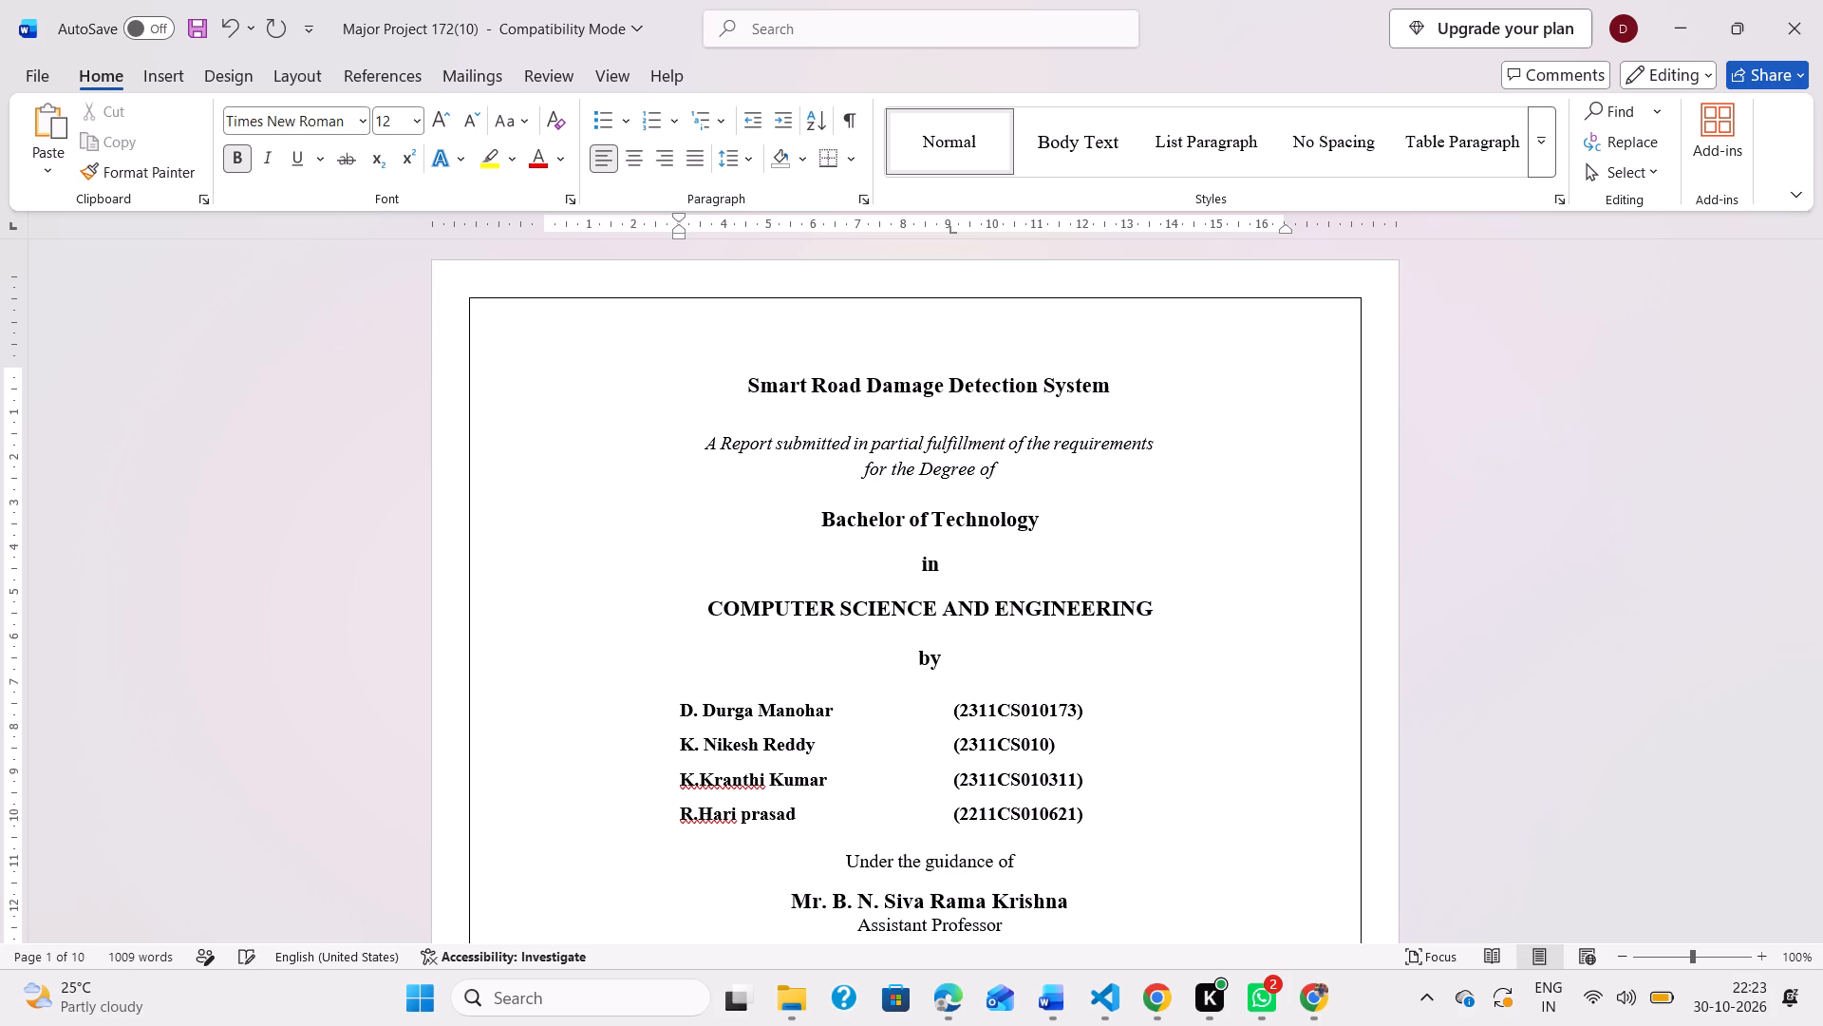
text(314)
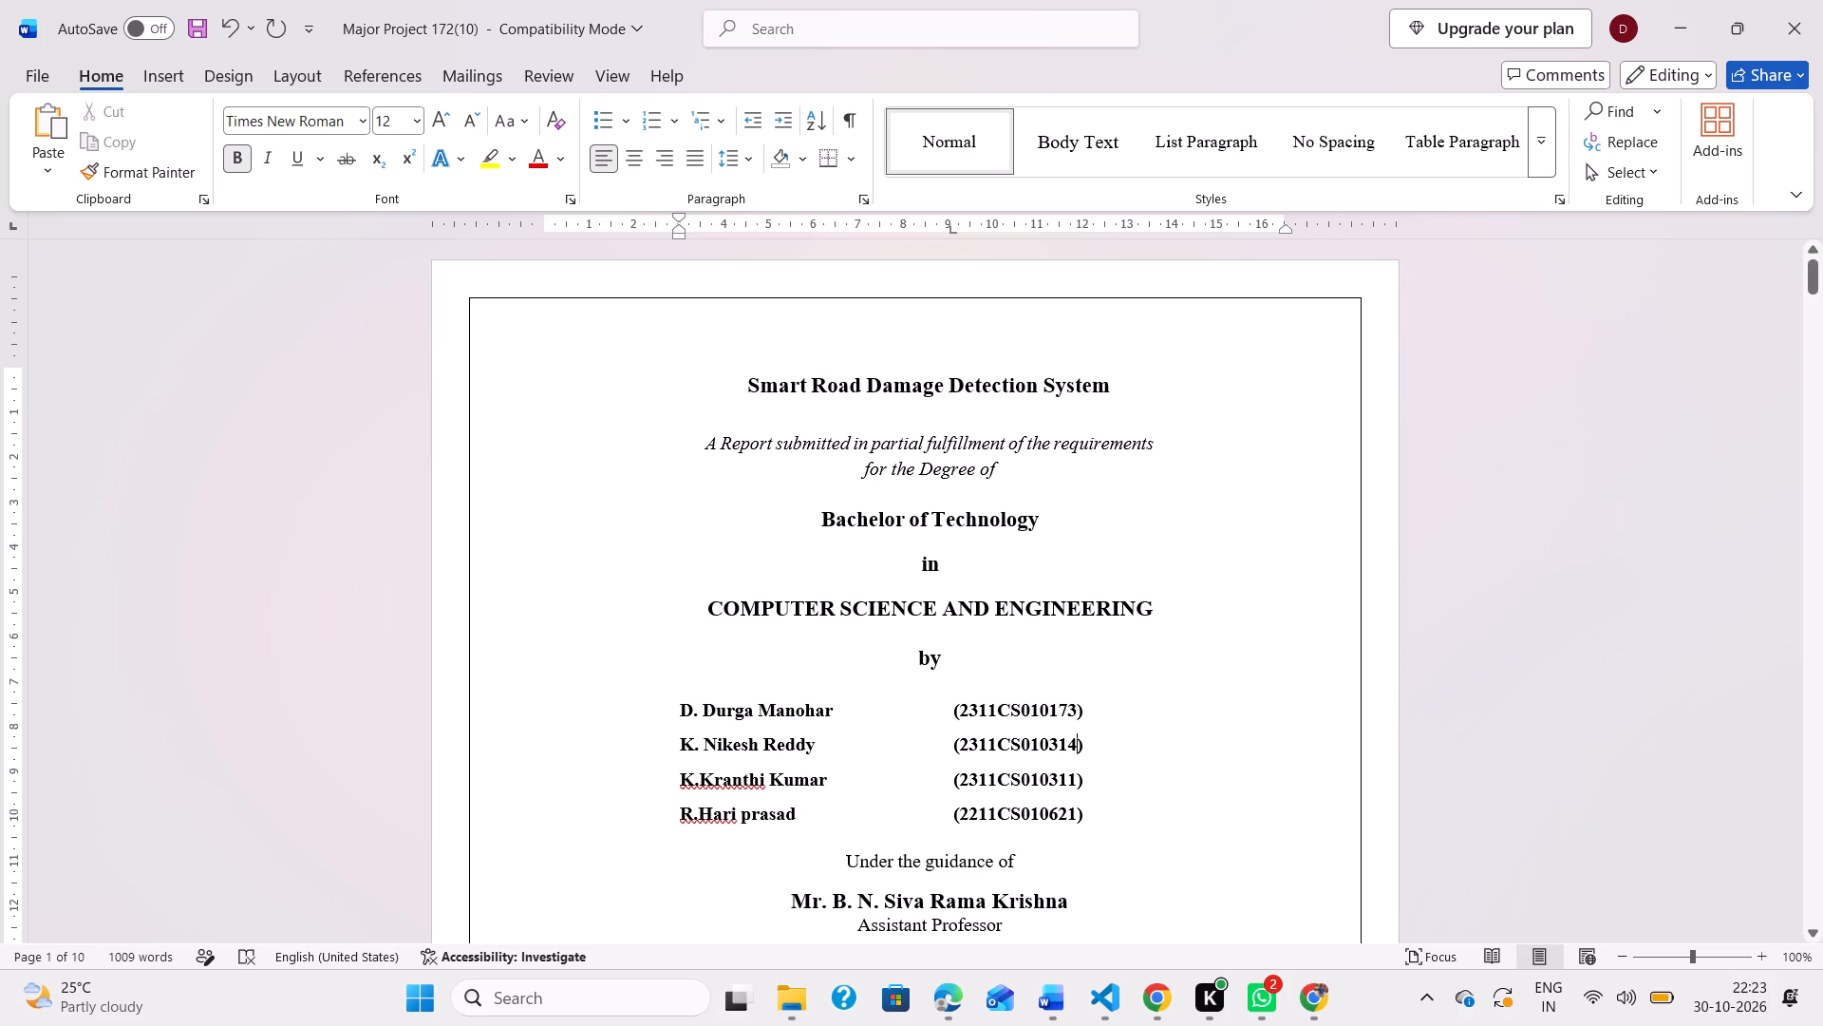
Replace the third student's name in the title page's author list with the new team member's name.
click(837, 779)
key(BackSpace)
key(BackSpace)
key(BackSpace)
key(BackSpace)
key(BackSpace)
key(BackSpace)
key(BackSpace)
key(BackSpace)
key(BackSpace)
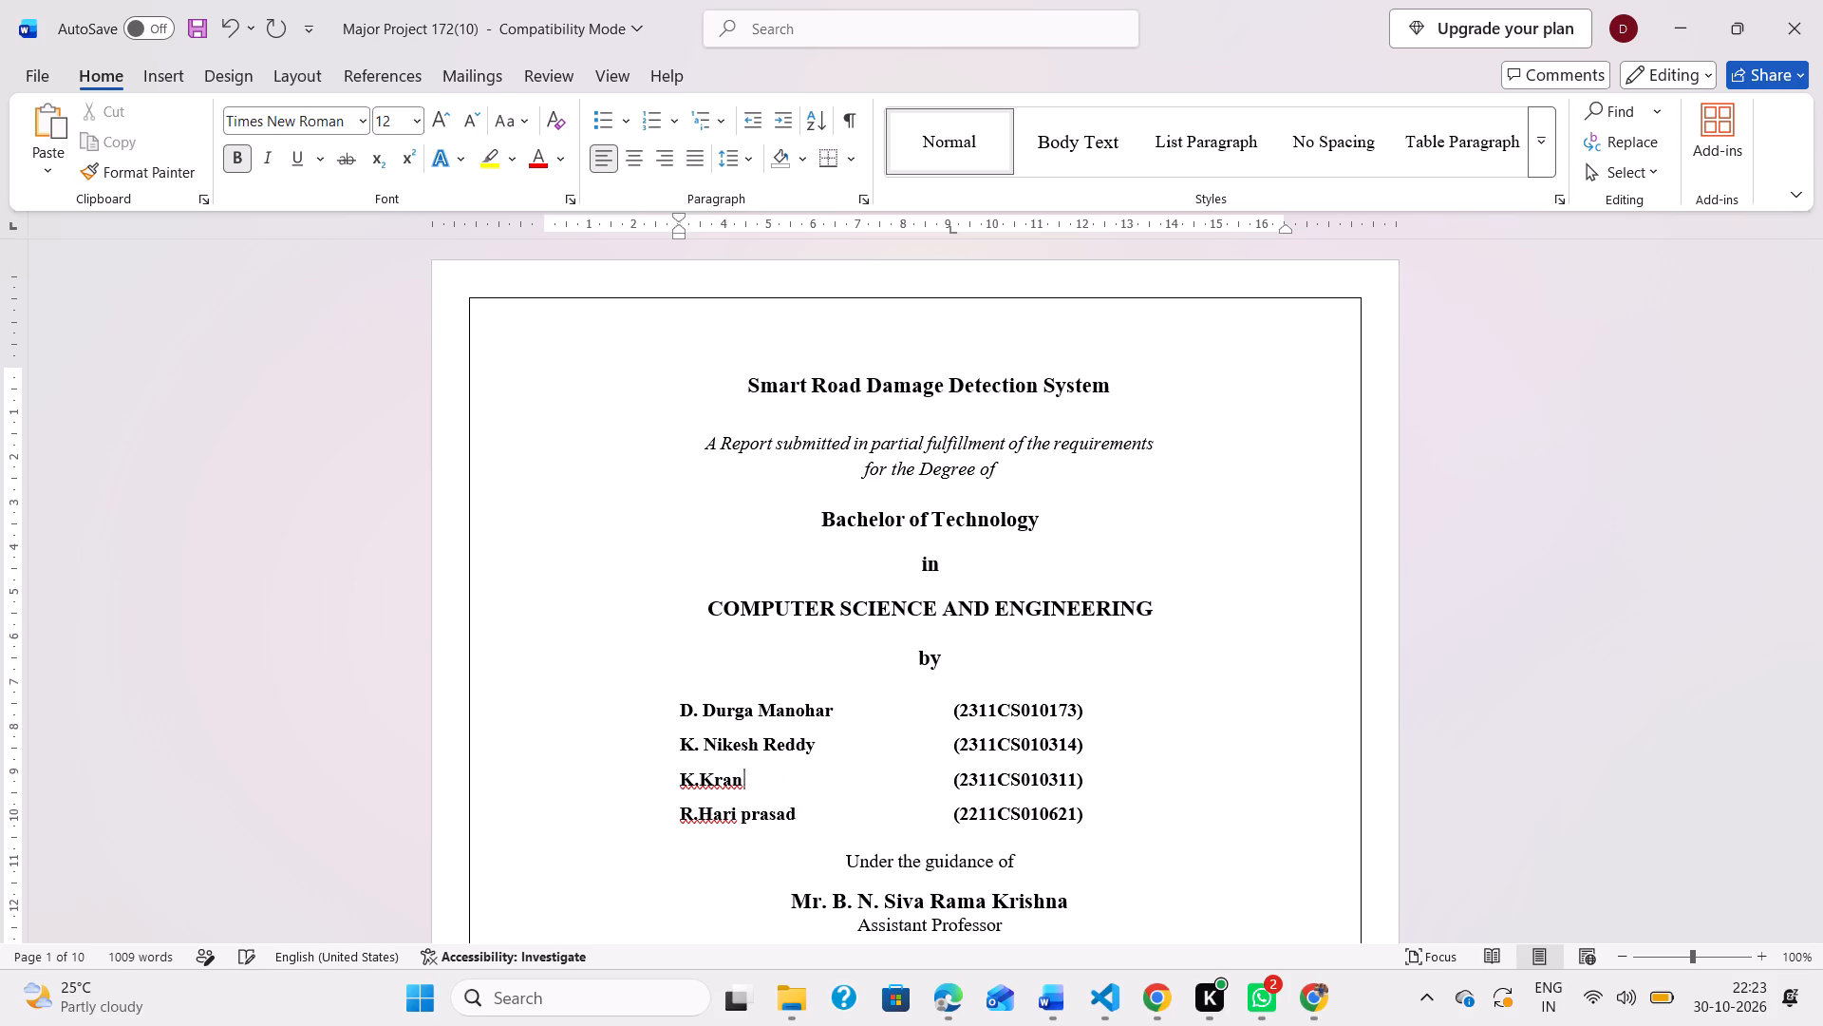
key(BackSpace)
key(BackSpace)
key(BackSpace)
key(BackSpace)
key(BackSpace)
key(BackSpace)
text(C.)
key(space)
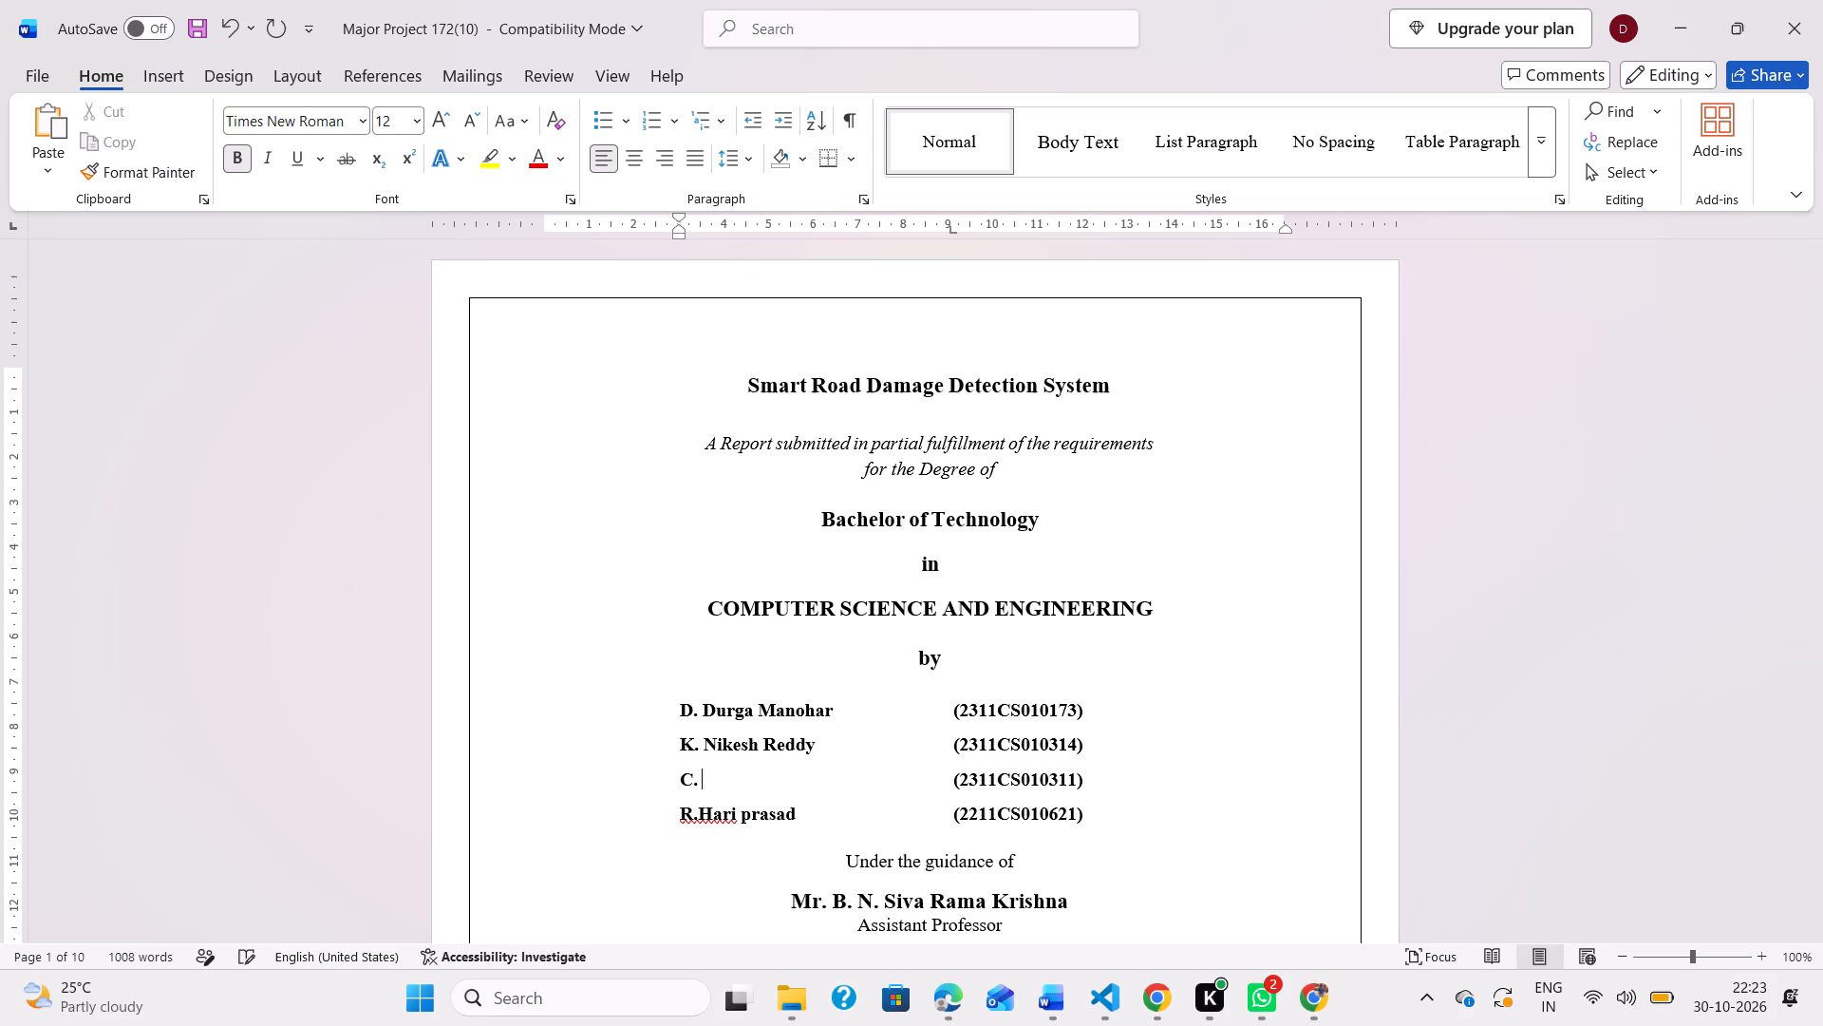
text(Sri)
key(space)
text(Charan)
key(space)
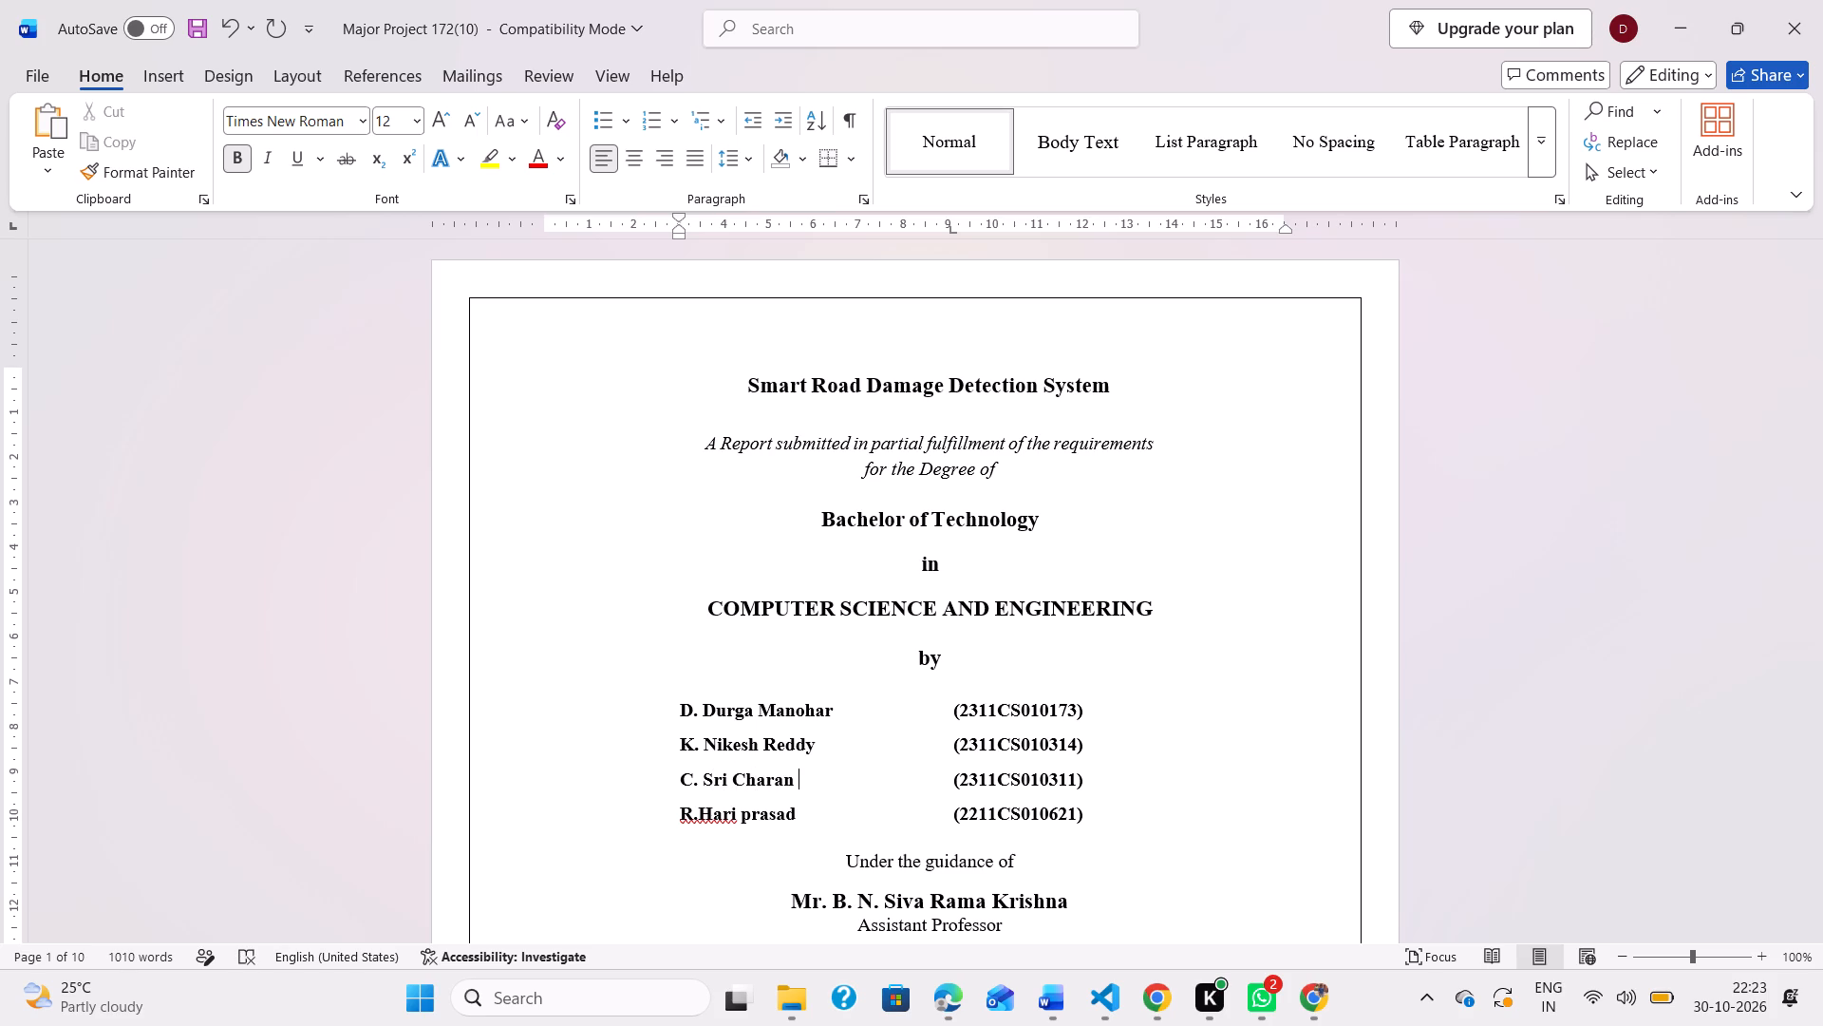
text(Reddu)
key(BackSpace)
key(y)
Replace the last three digits of the third student's roll number with the new team member's digits.
click(1074, 776)
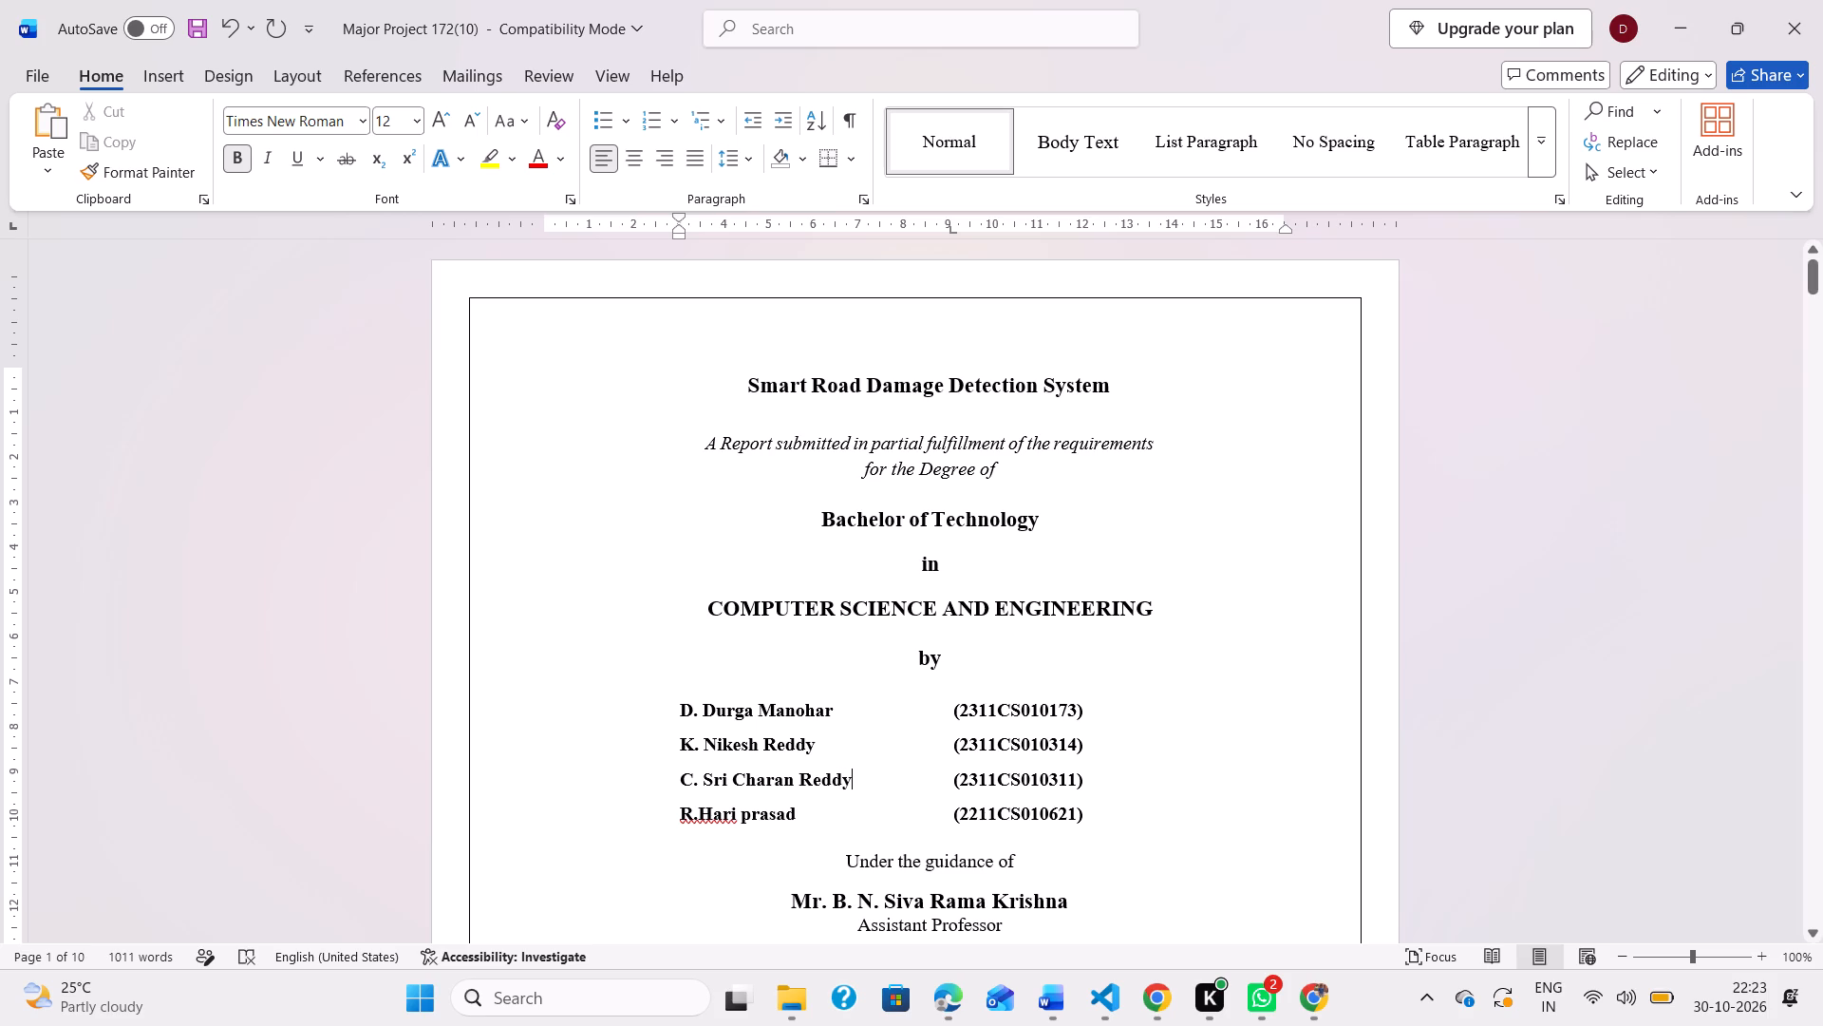
key(BackSpace)
key(BackSpace)
key(BackSpace)
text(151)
Replace the fourth student's name in the title page's author list with the new team member's name.
click(804, 813)
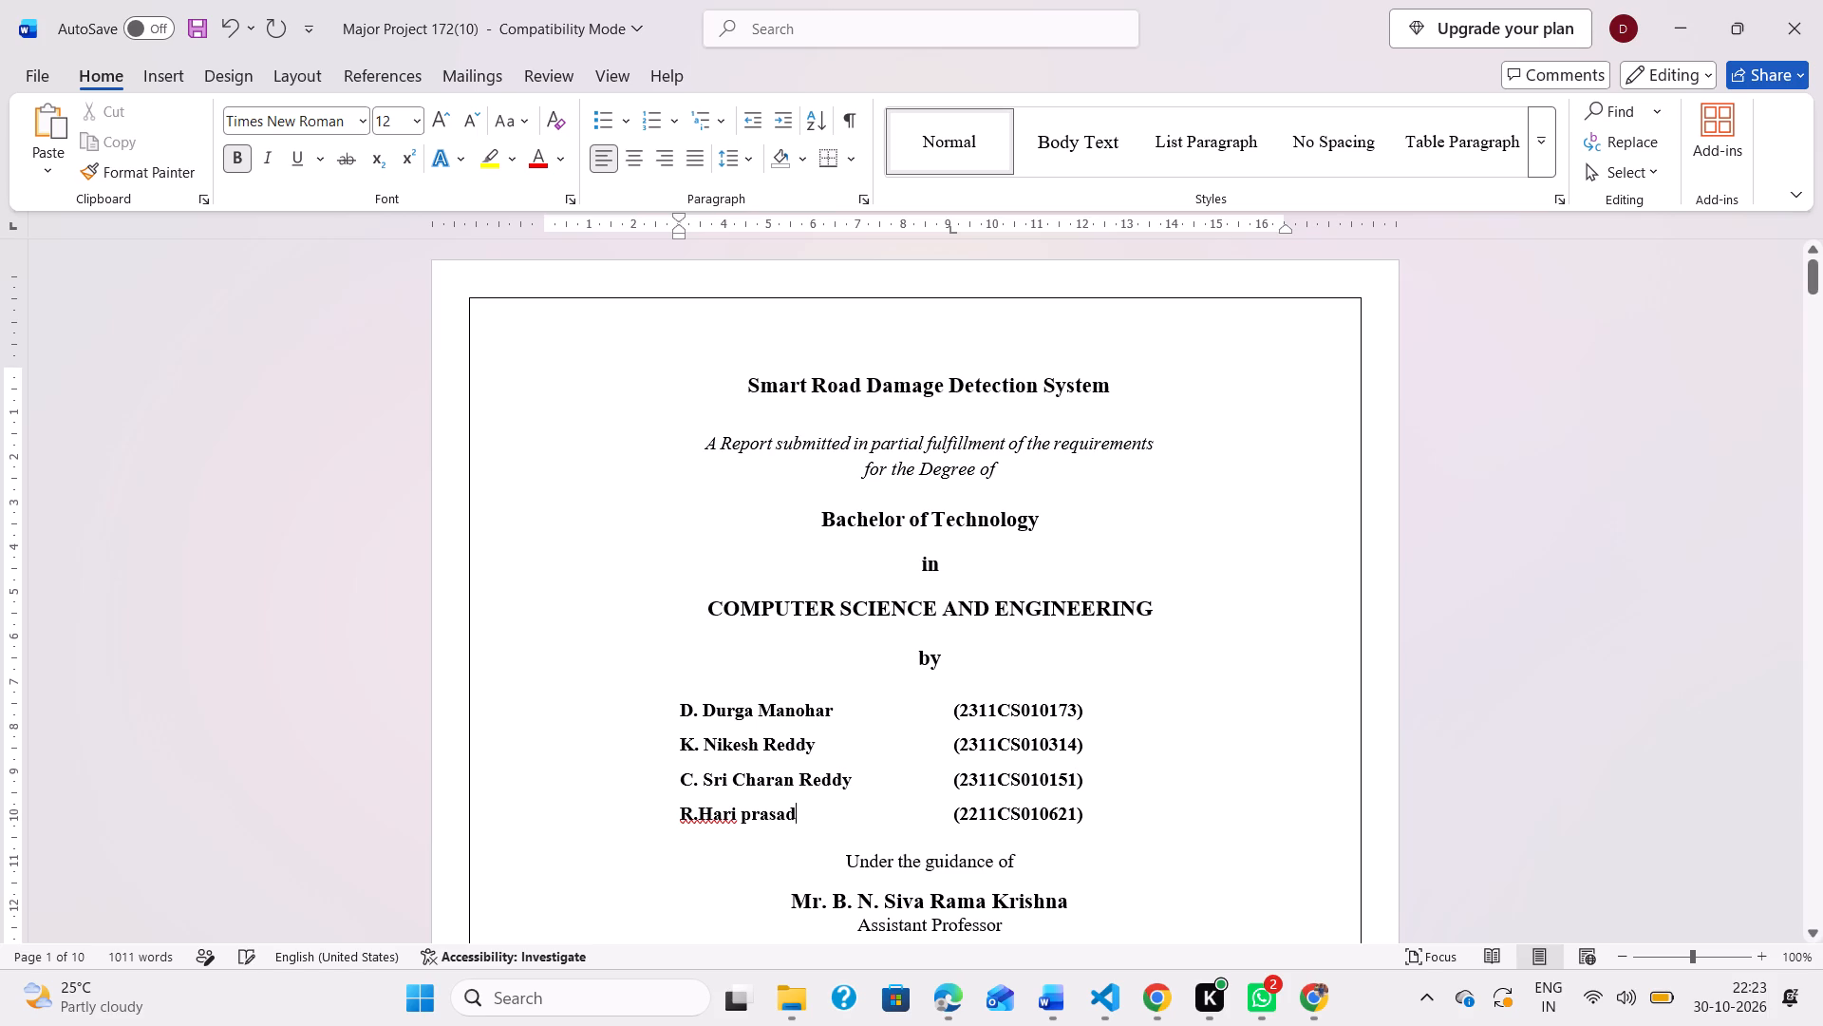
key(BackSpace)
key(BackSpace)
key(BackSpace)
key(BackSpace)
key(BackSpace)
key(BackSpace)
key(BackSpace)
key(BackSpace)
key(BackSpace)
key(BackSpace)
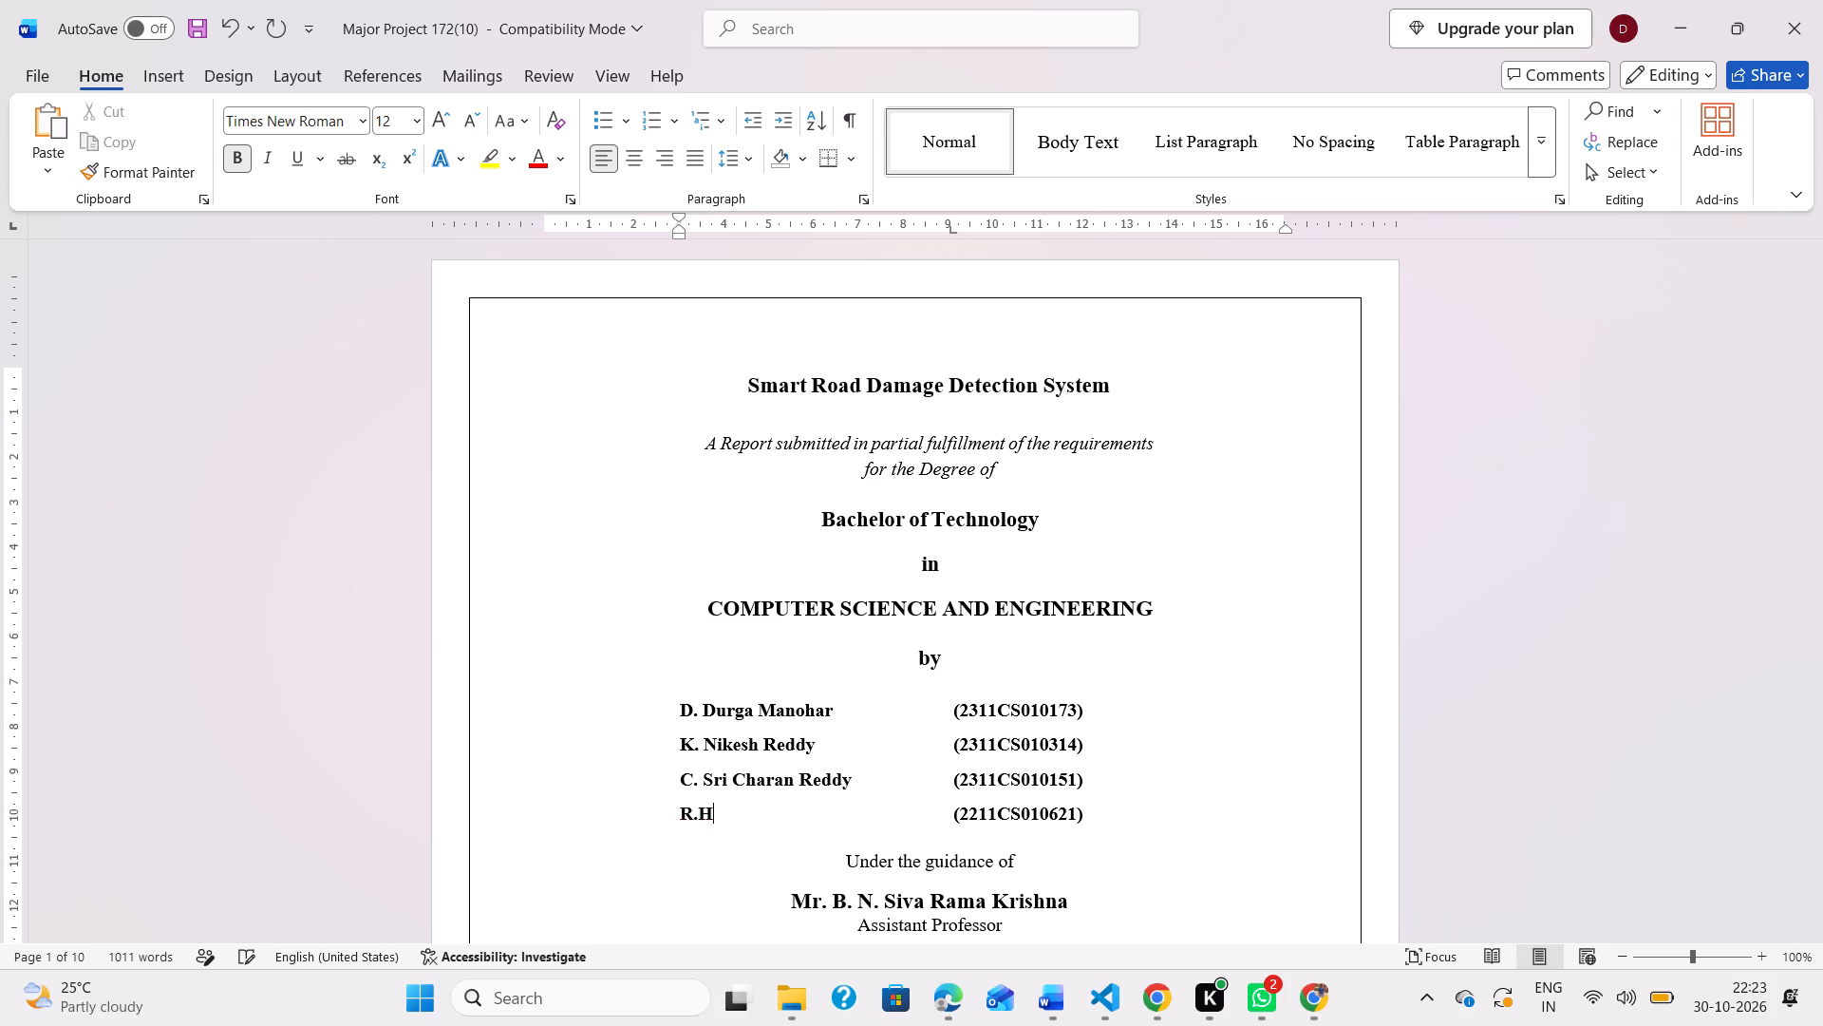
key(BackSpace)
key(BackSpace)
key(BackSpace)
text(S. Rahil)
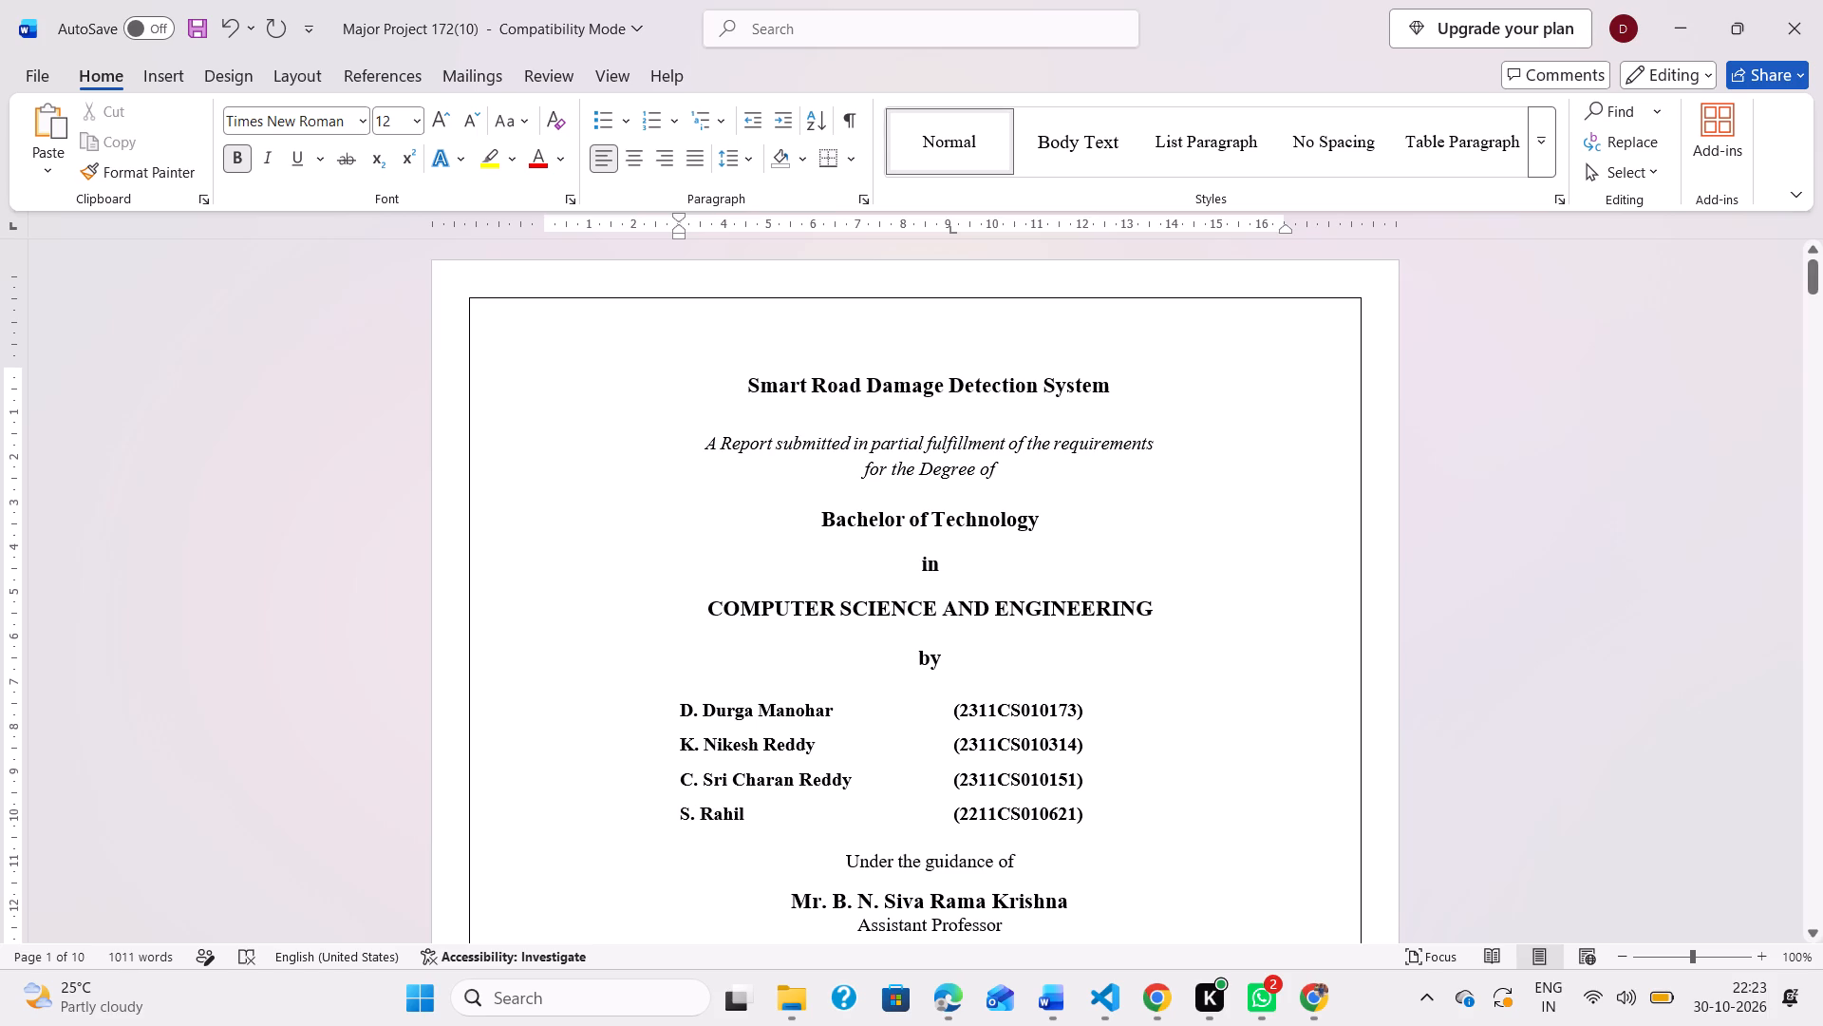
Replace the last three digits of the fourth student's roll number with the new team member's digits.
click(1078, 812)
key(BackSpace)
key(BackSpace)
key(BackSpace)
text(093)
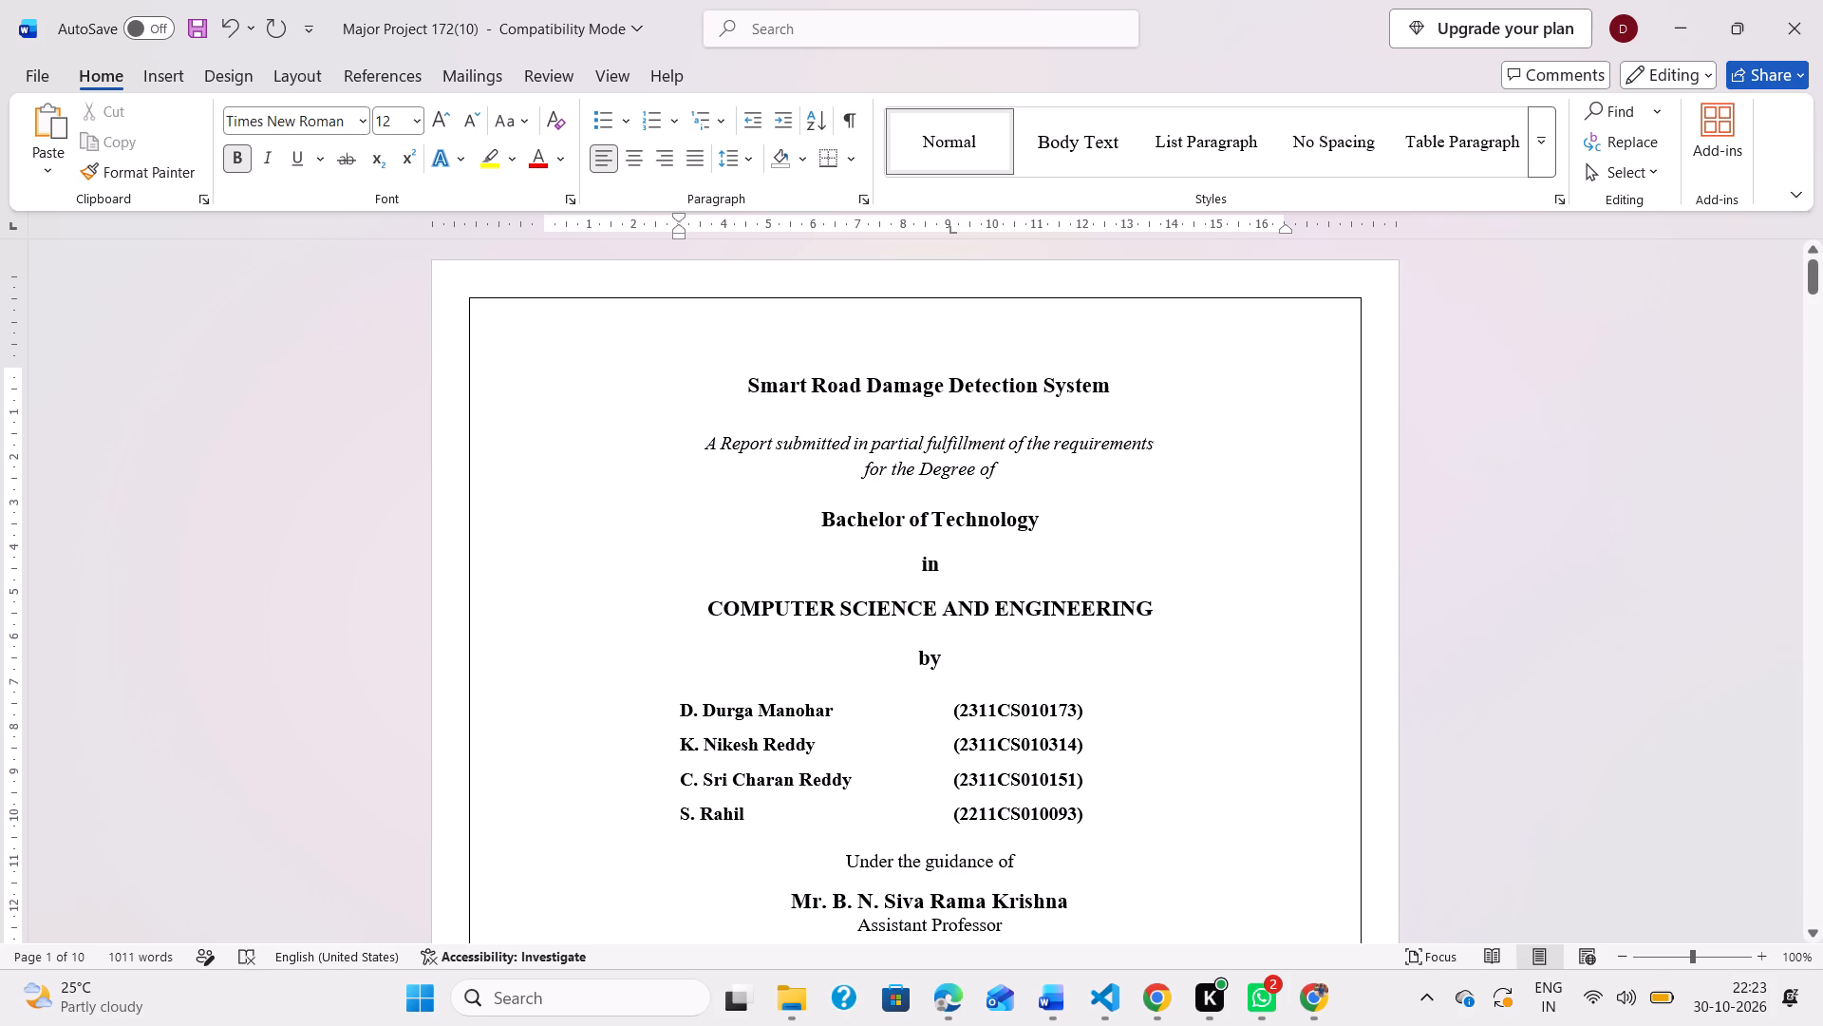
Review the rest of the title page and the second title page that follows it for details still needing adaptation.
scroll(1094, 756, down, 1)
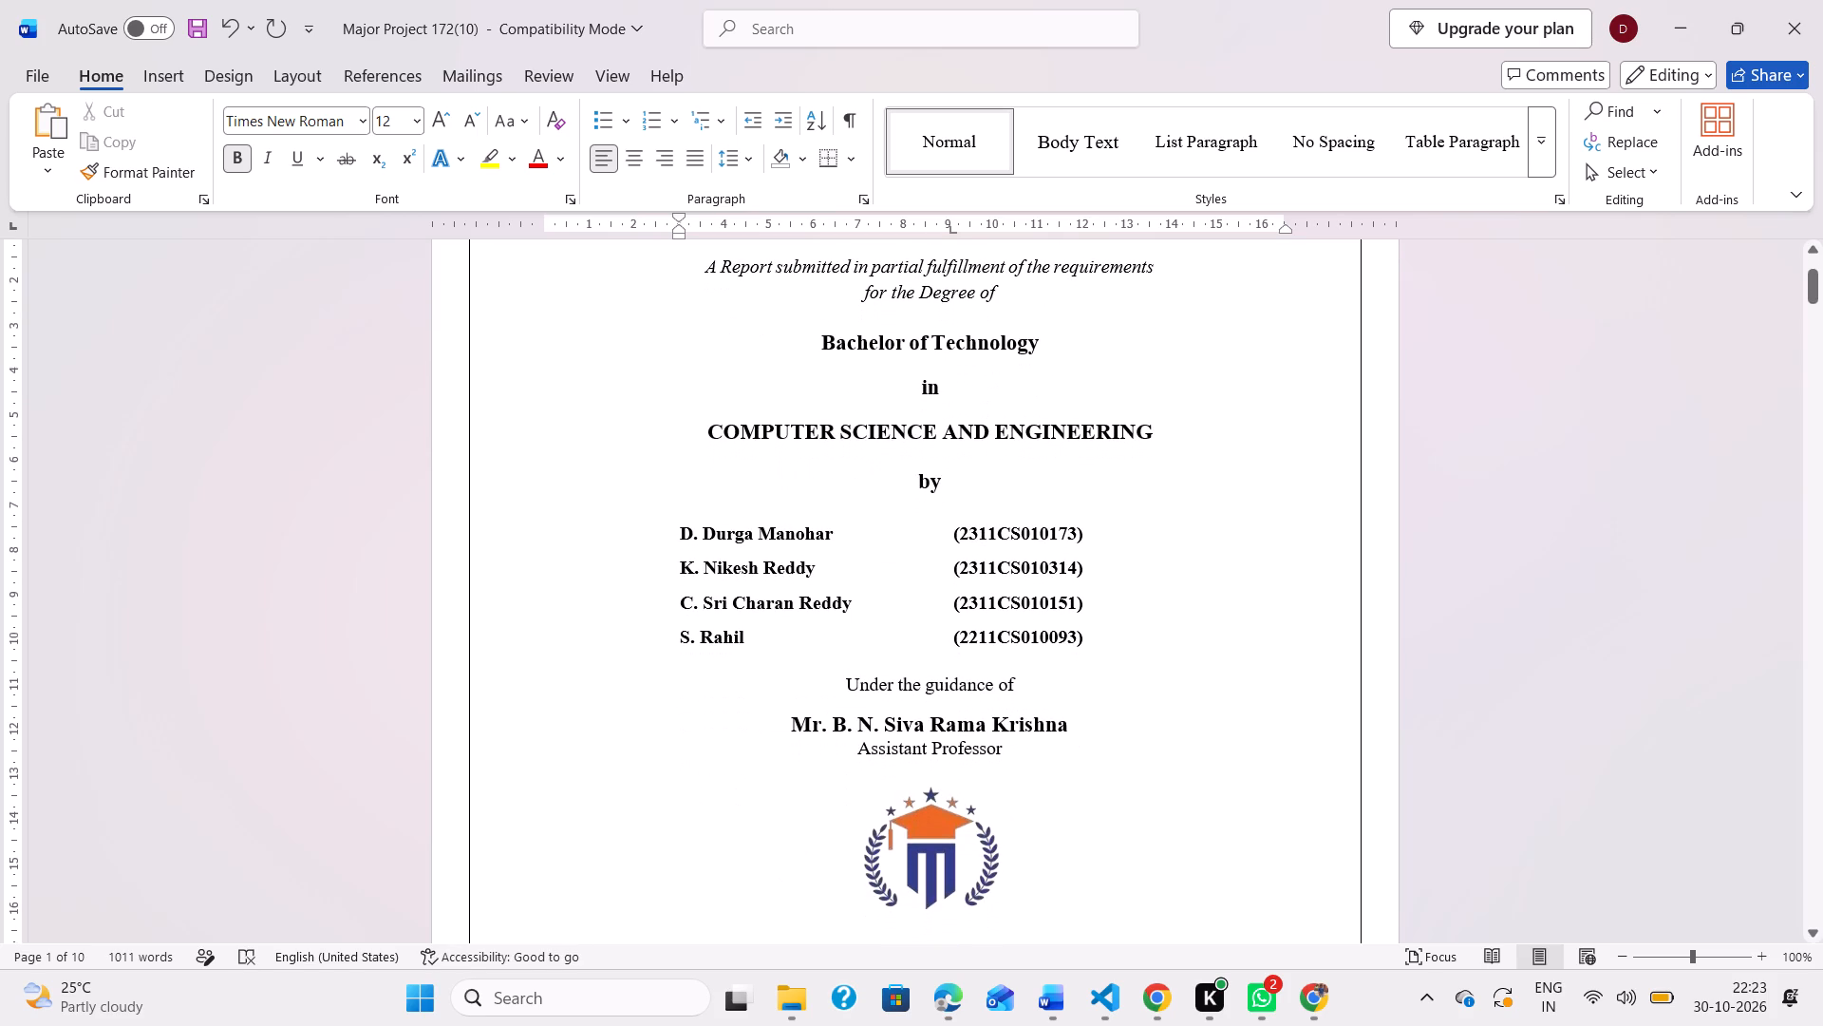
scroll(906, 748, down, 1)
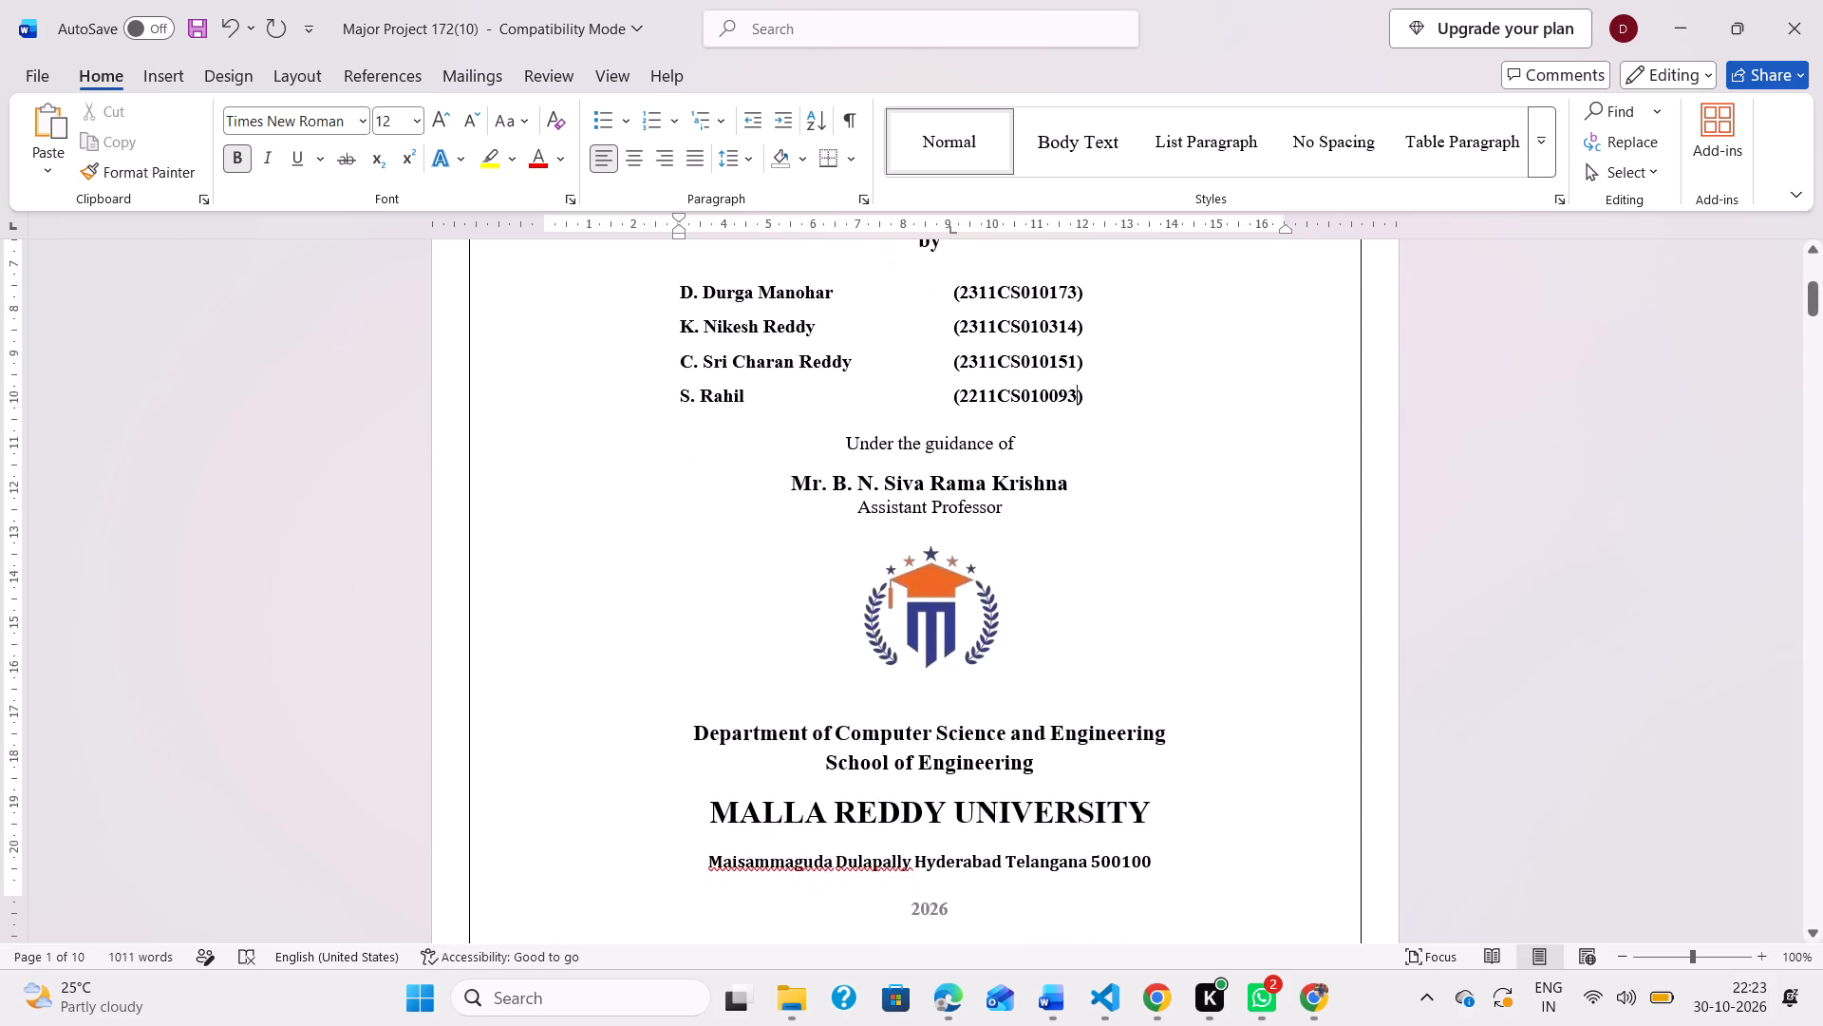
scroll(996, 728, down, 3)
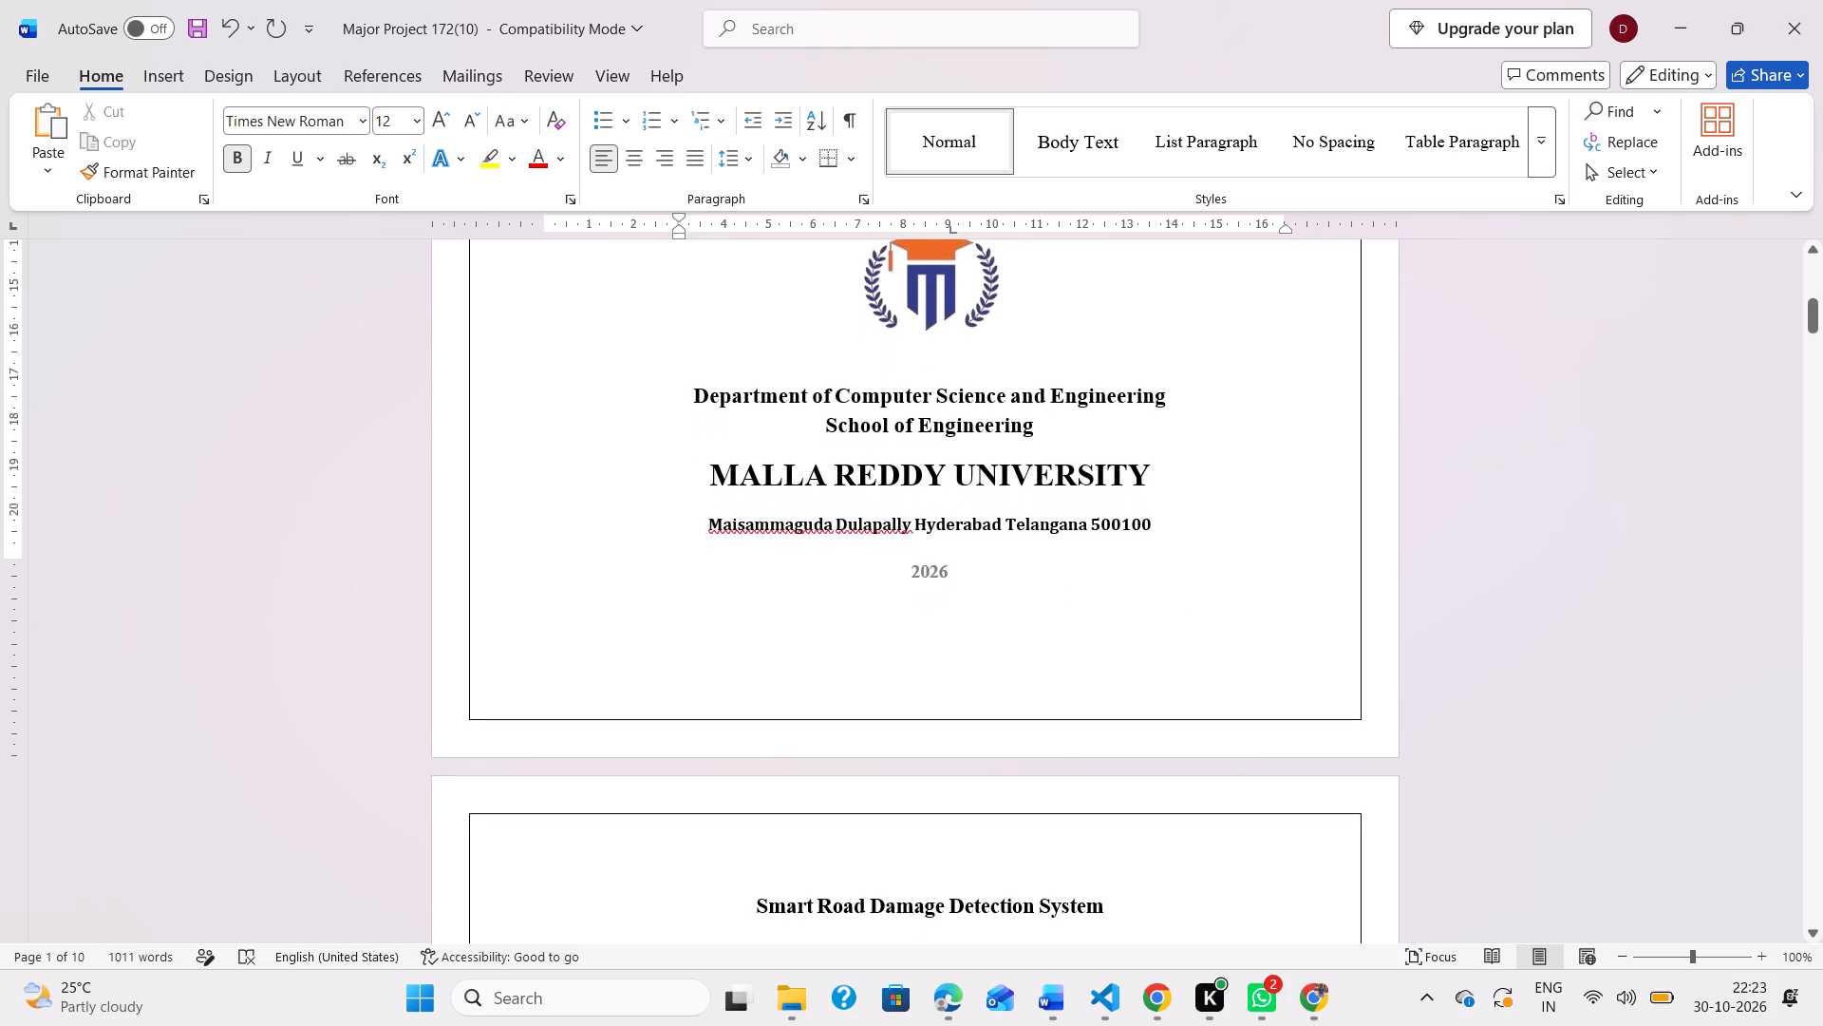
scroll(968, 562, down, 2)
scroll(958, 674, up, 1)
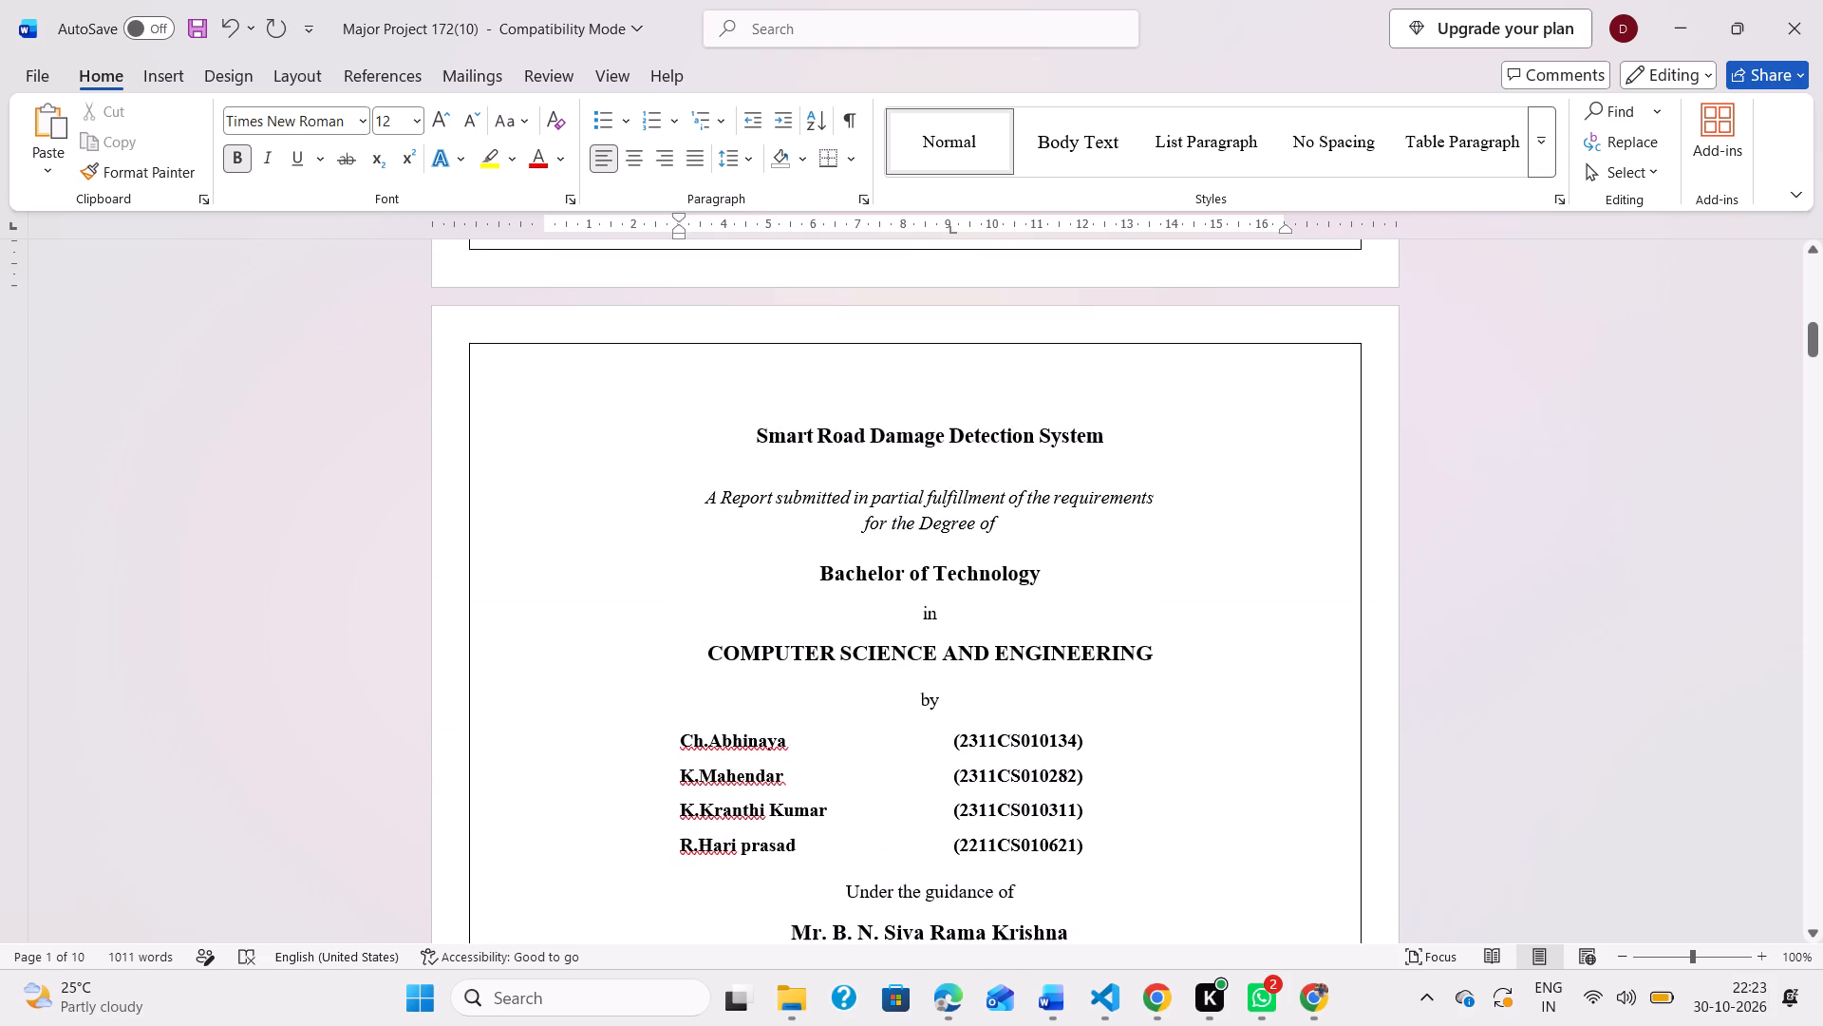
scroll(958, 674, down, 1)
scroll(958, 674, up, 5)
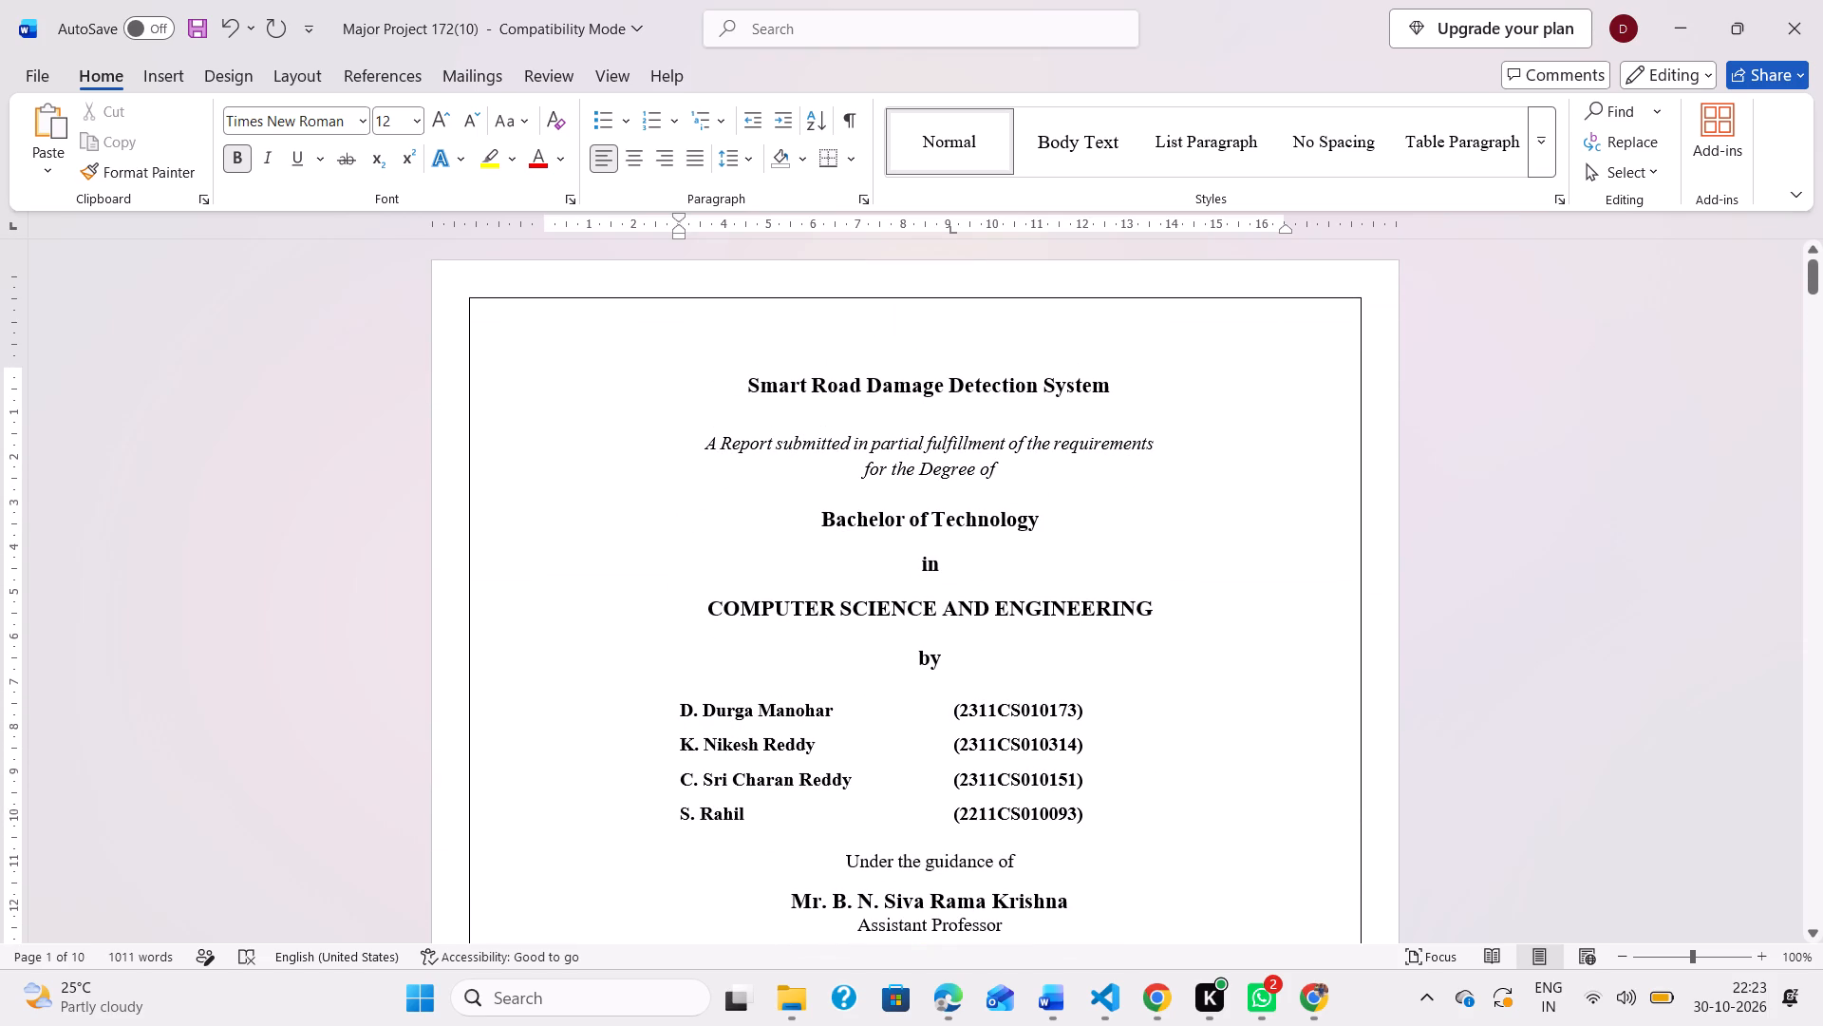
Clear the project title "Smart Road Damage Detection System" from the top of the first title page.
click(1116, 388)
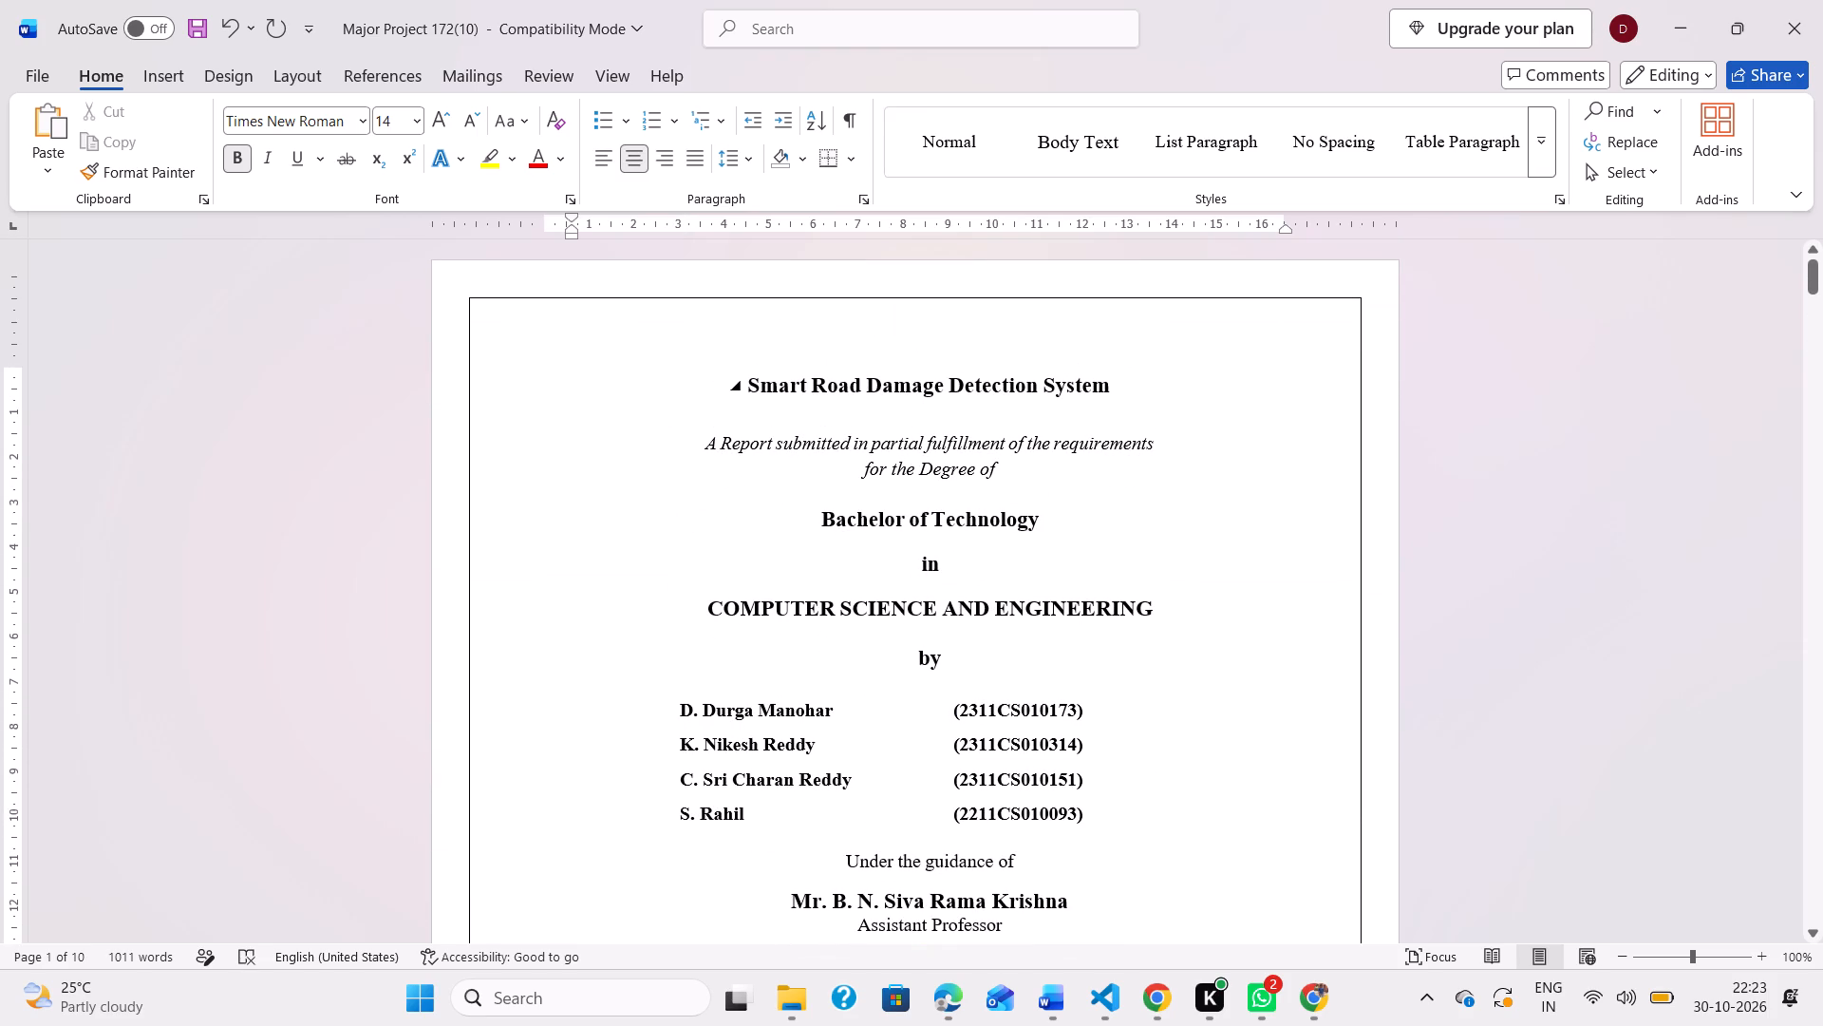
key(BackSpace)
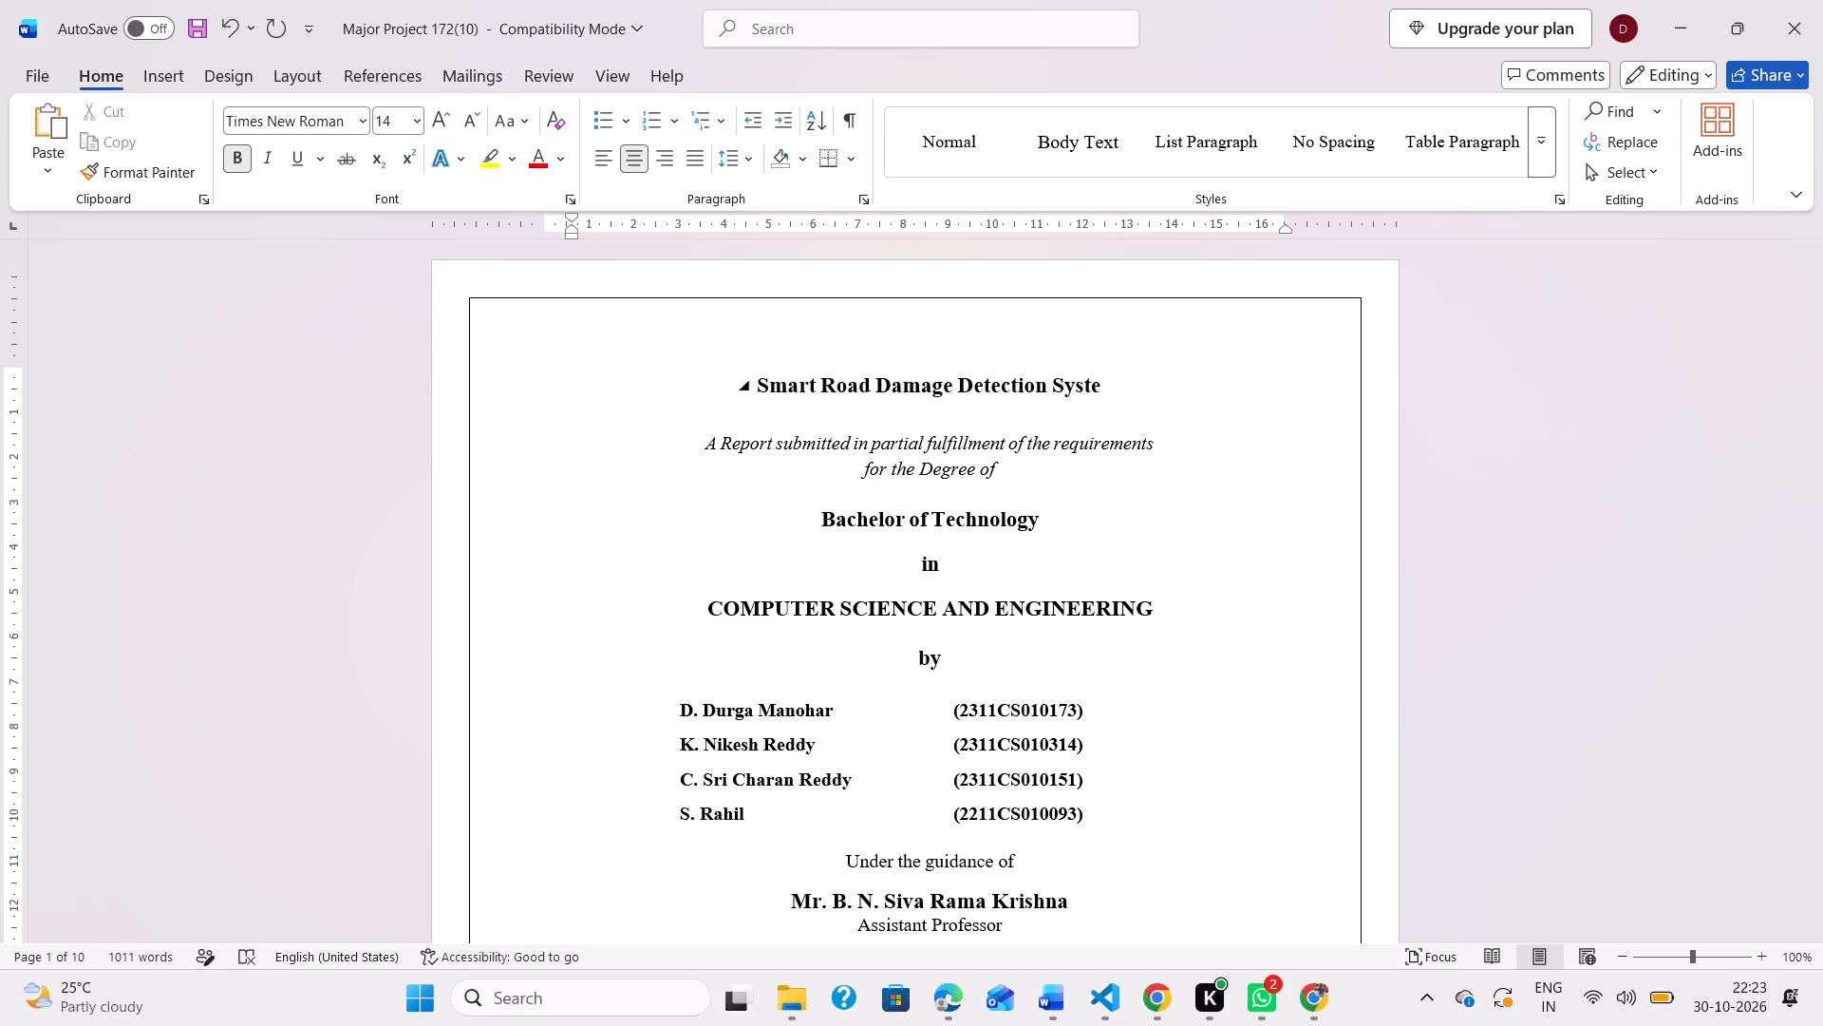
key(BackSpace)
key(BackSpace)
key(BackSpace)
key(BackSpace)
key(BackSpace)
key(BackSpace)
key(BackSpace)
key(BackSpace)
key(BackSpace)
key(BackSpace)
key(BackSpace)
key(BackSpace)
key(BackSpace)
key(BackSpace)
key(BackSpace)
key(BackSpace)
key(BackSpace)
key(BackSpace)
key(BackSpace)
key(BackSpace)
key(BackSpace)
key(BackSpace)
key(BackSpace)
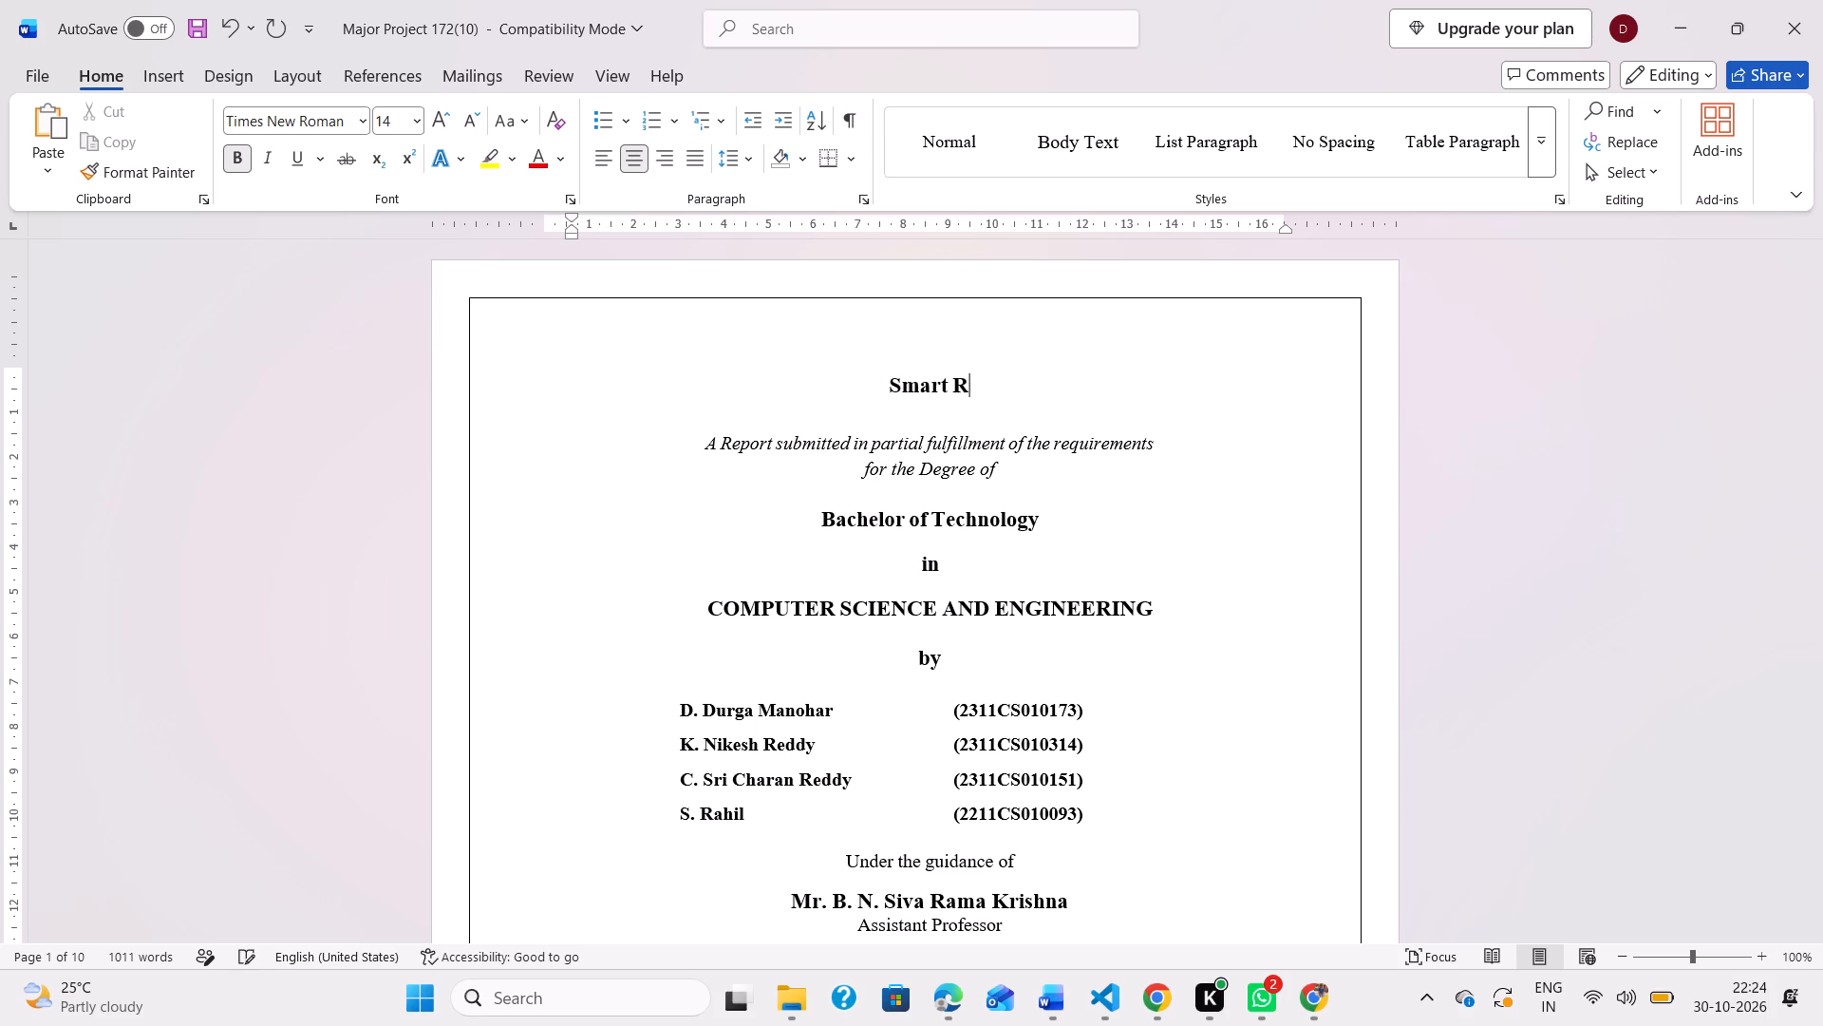
key(BackSpace)
key(BackSpace)
key(BackSpace)
key(BackSpace)
key(BackSpace)
key(BackSpace)
key(BackSpace)
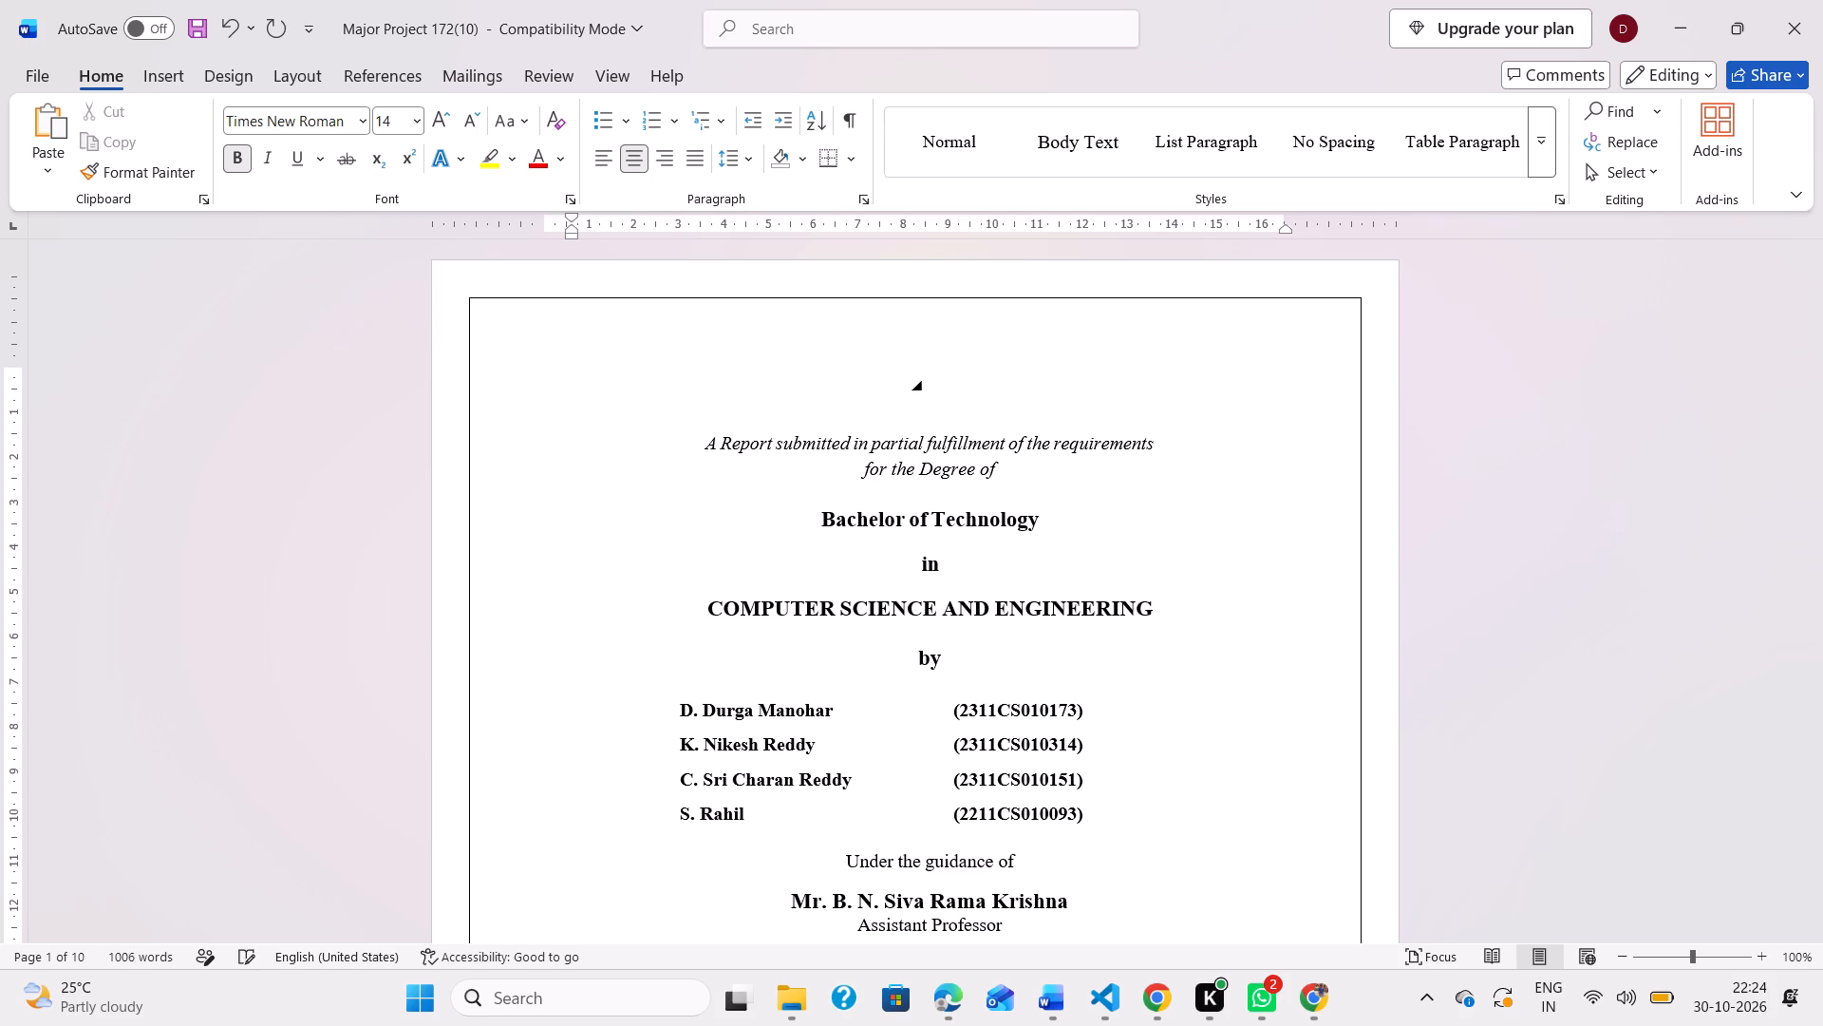
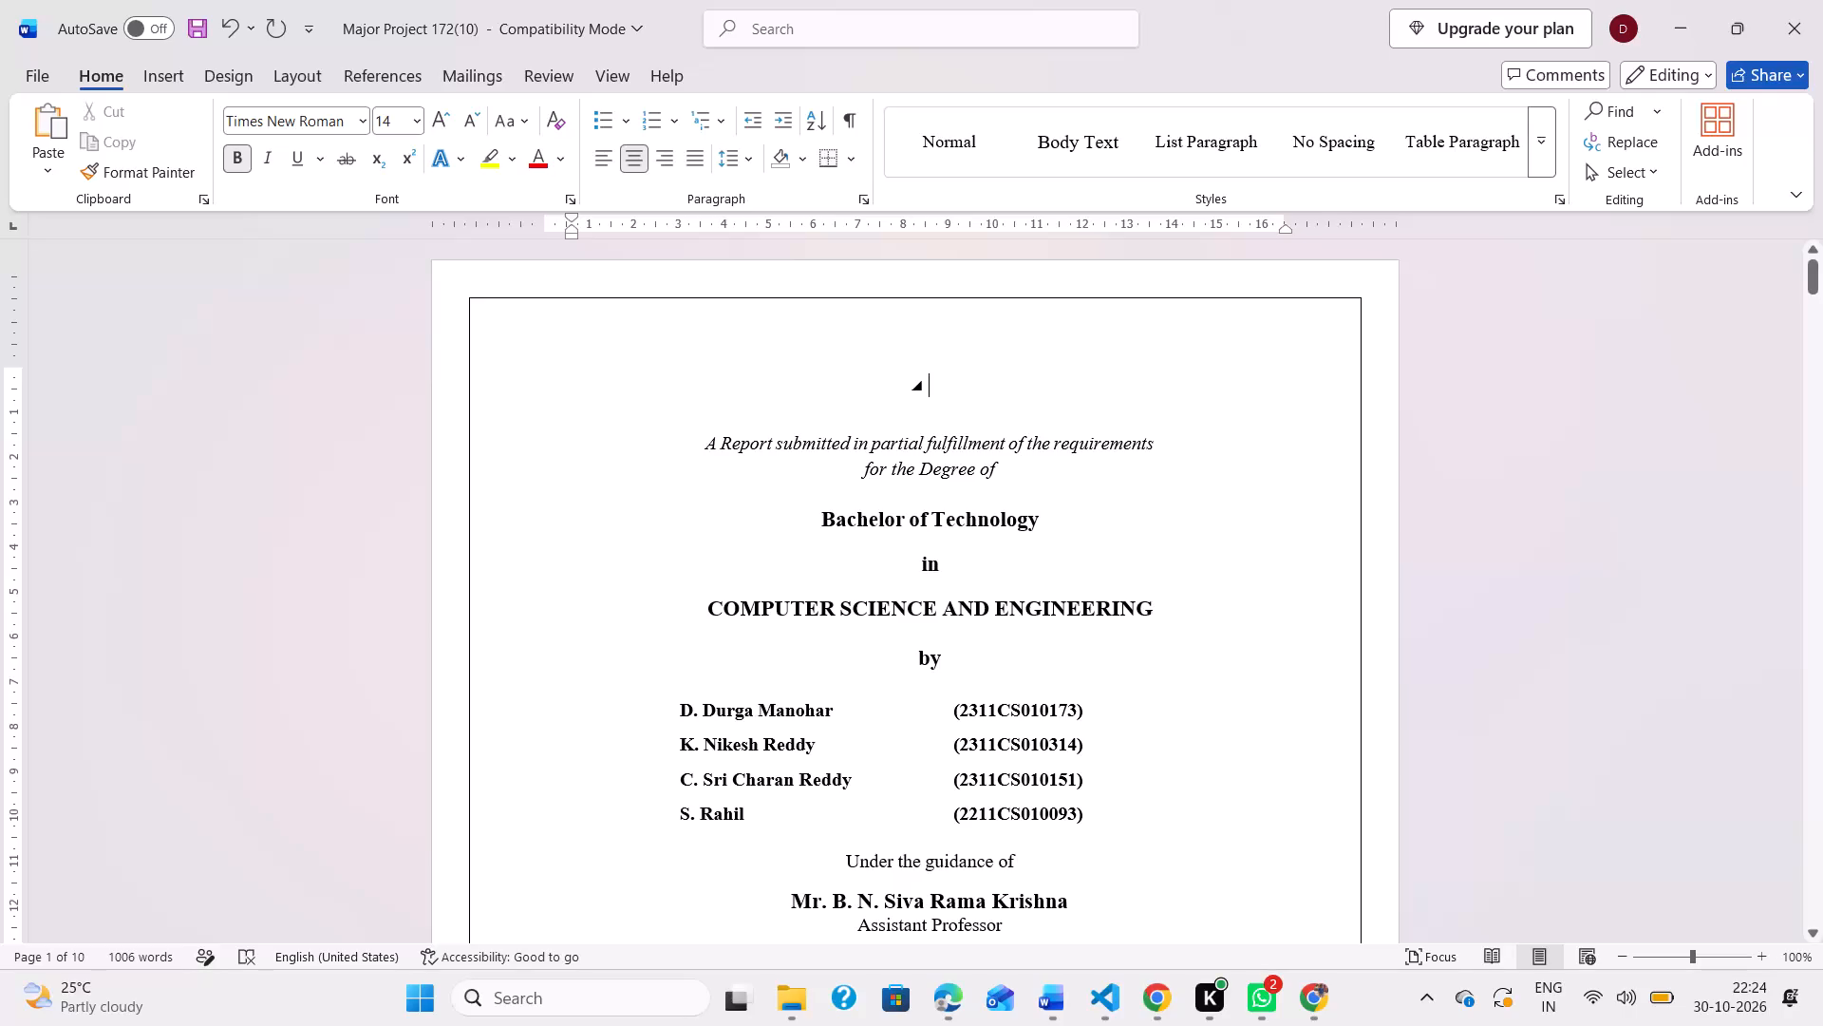
Place the text cursor on the emptied project title line at the top of the first title page.
click(968, 381)
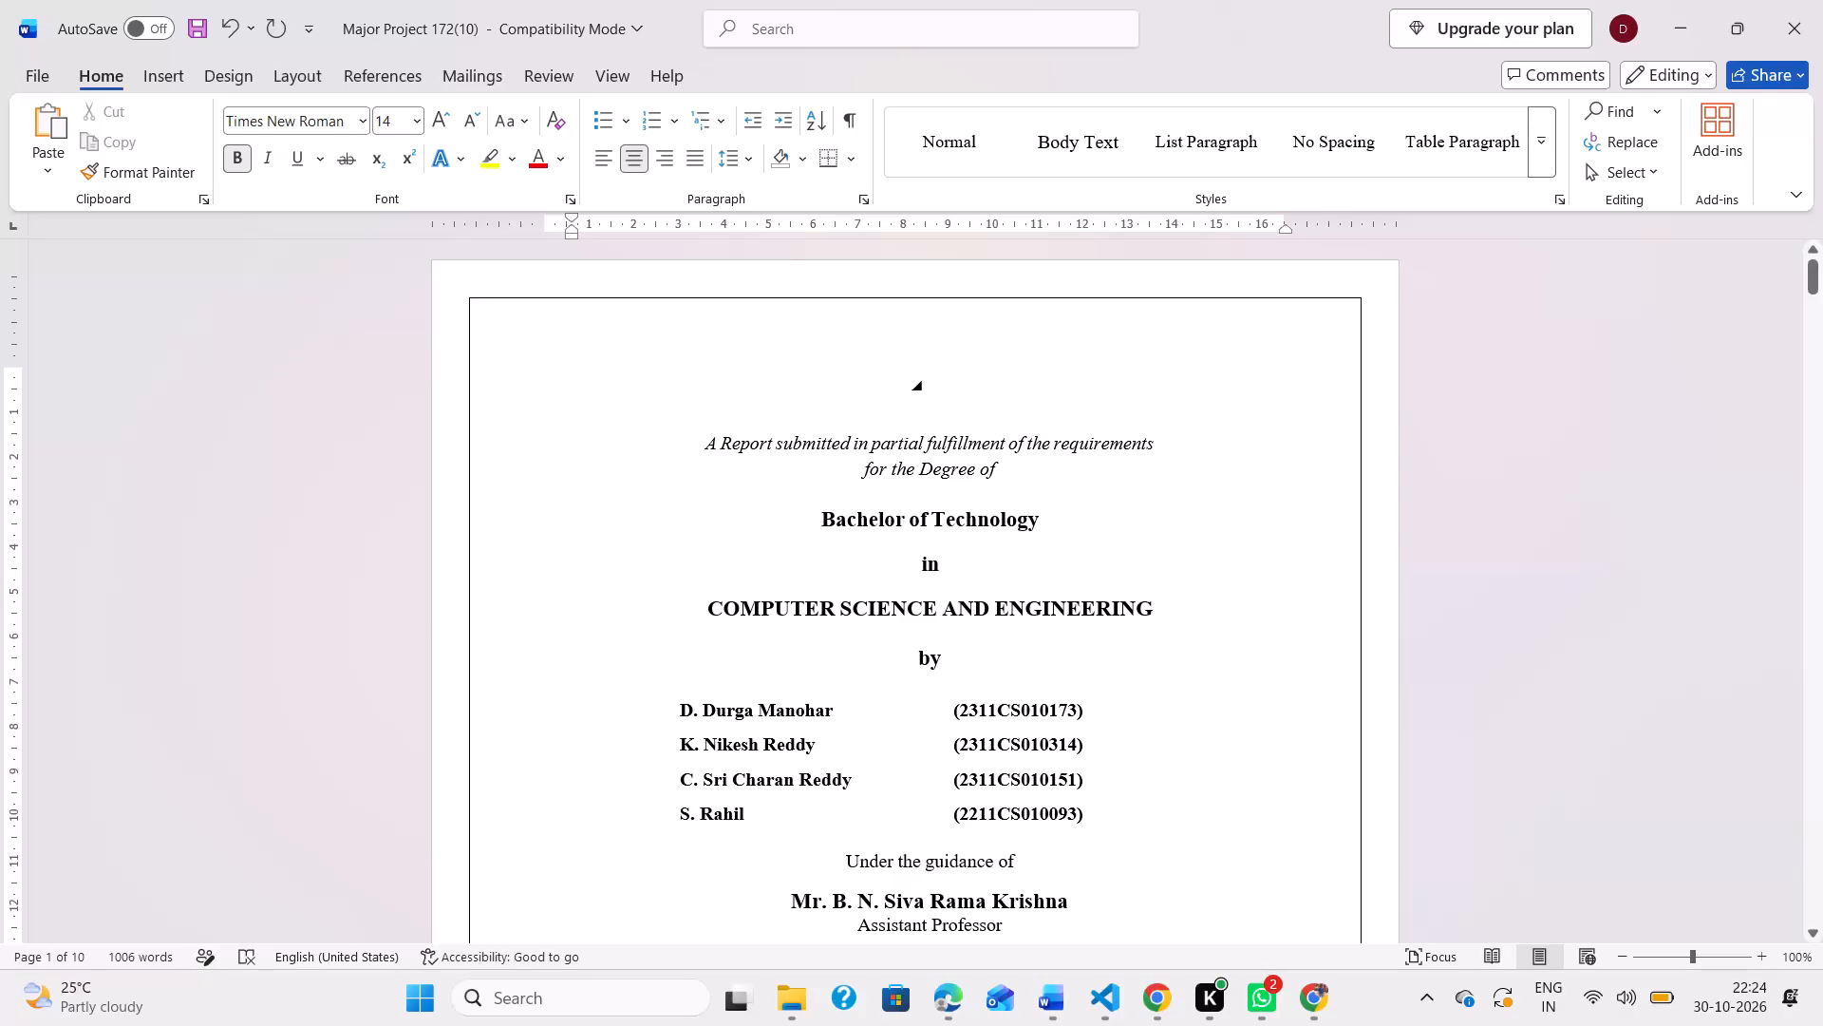
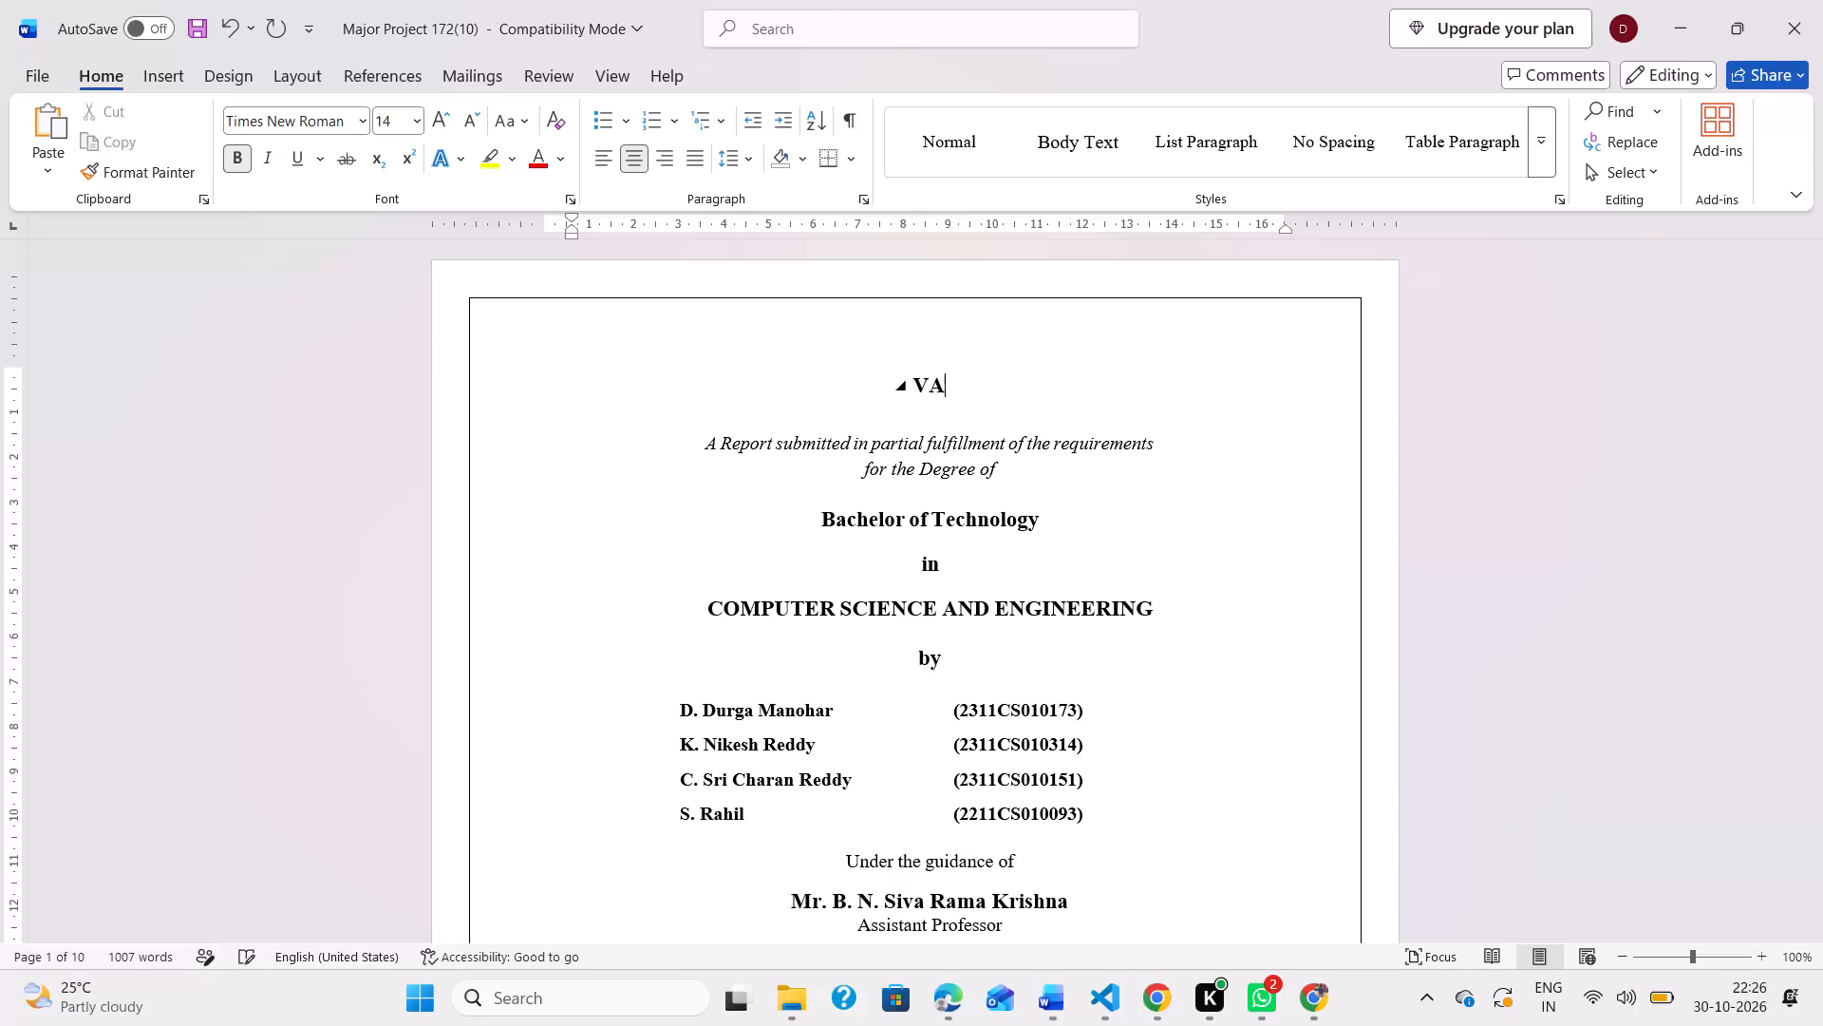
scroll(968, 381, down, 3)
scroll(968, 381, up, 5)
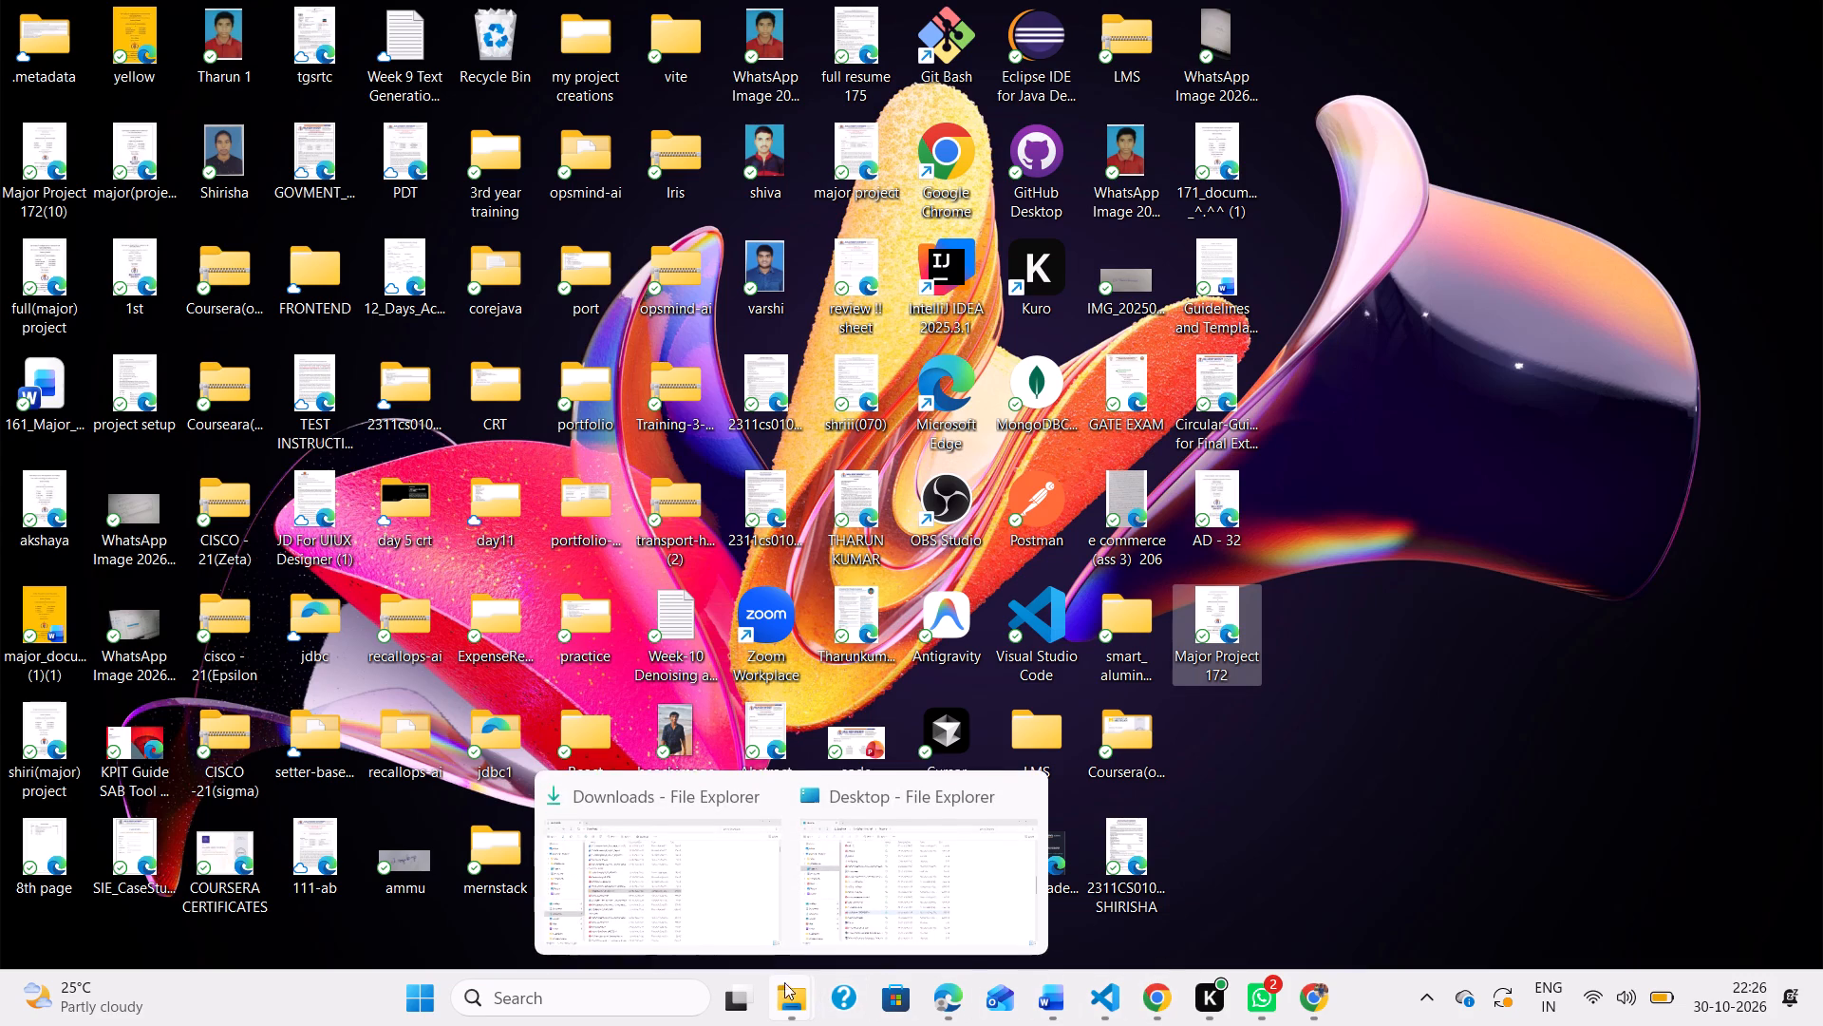
Switch to the Downloads folder in File Explorer and look through its most recent files.
click(721, 904)
scroll(614, 569, up, 9)
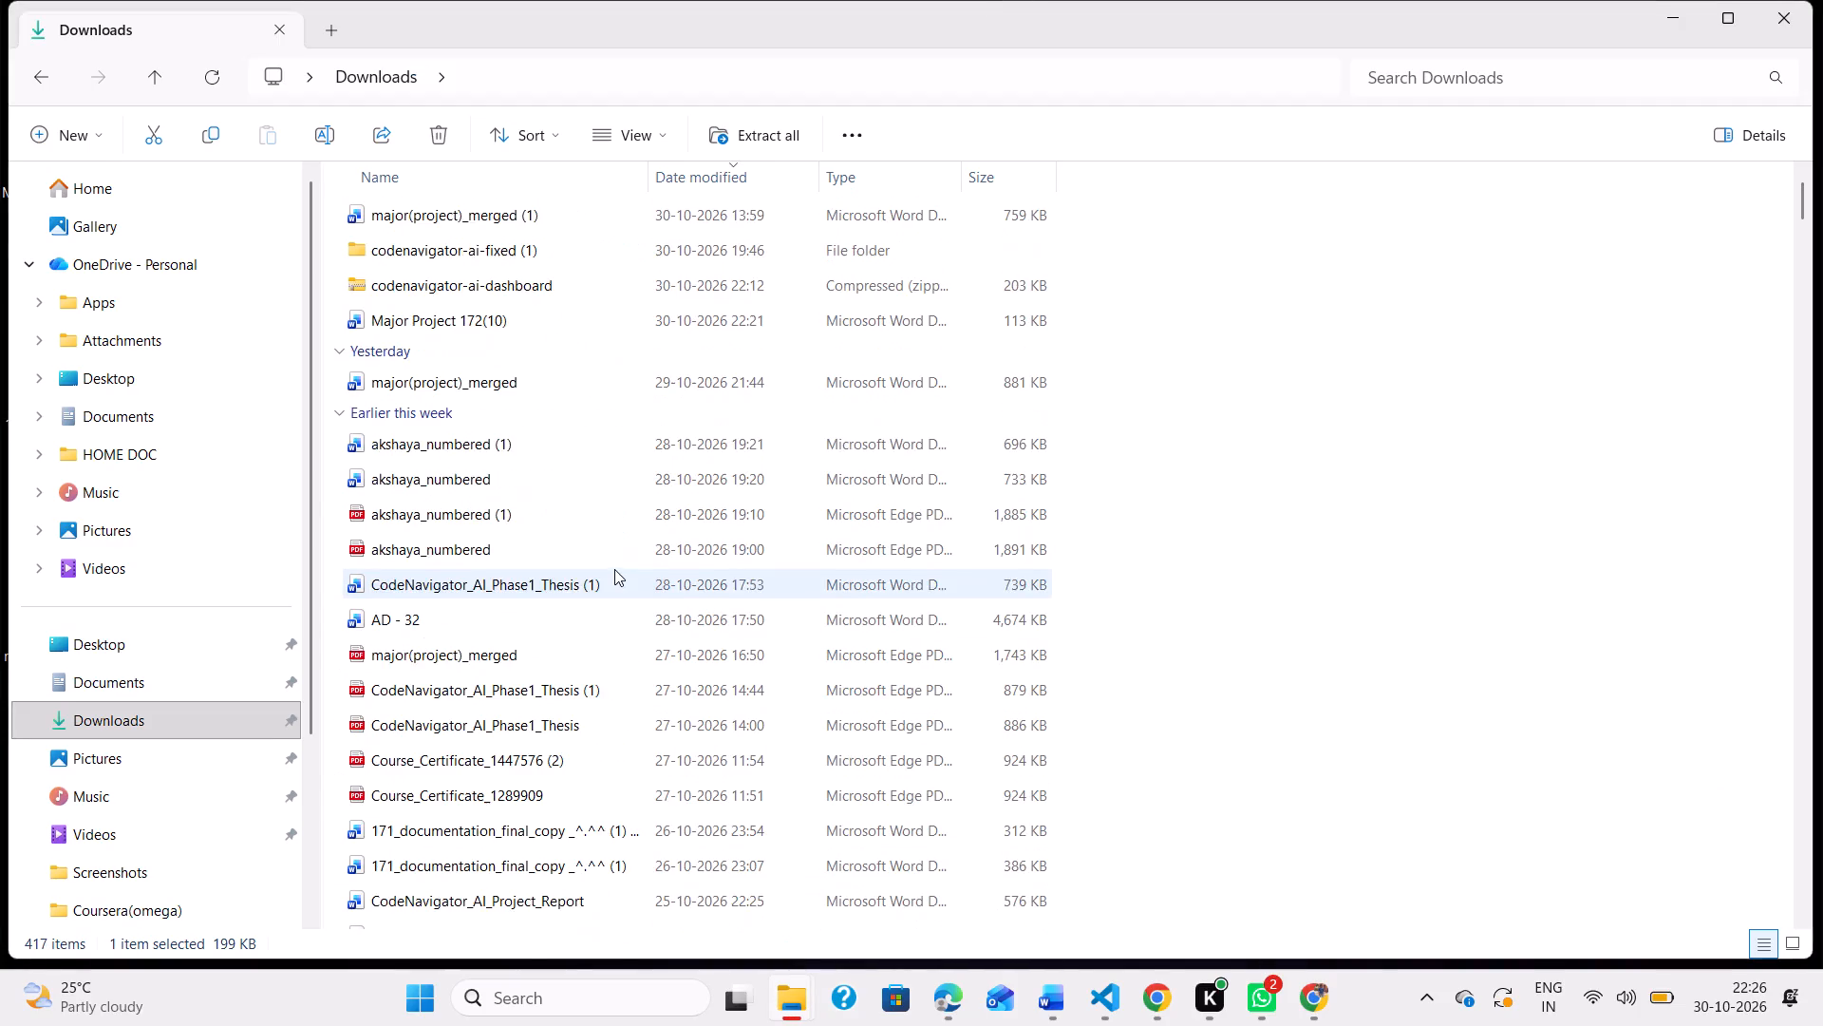
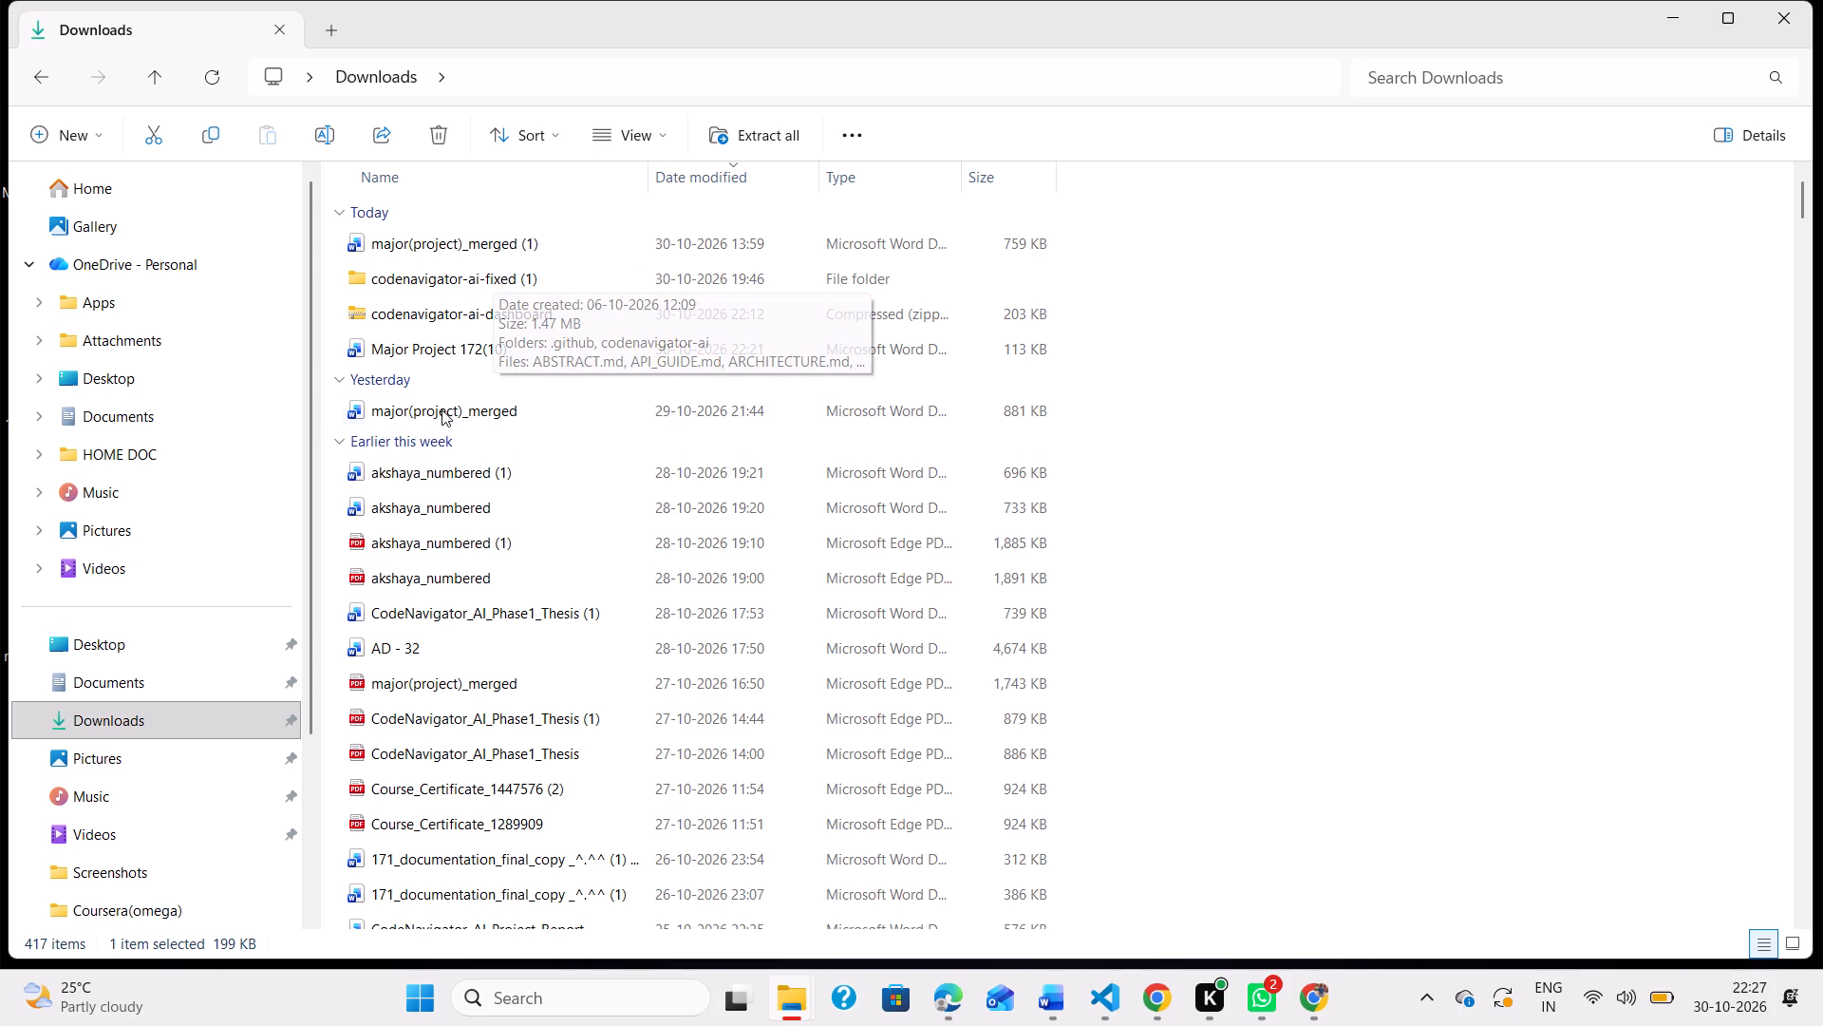
Open the major(project)_merged PDF from Downloads, examine its title page for reference, and switch back to the Word report.
key(alt+Tab)
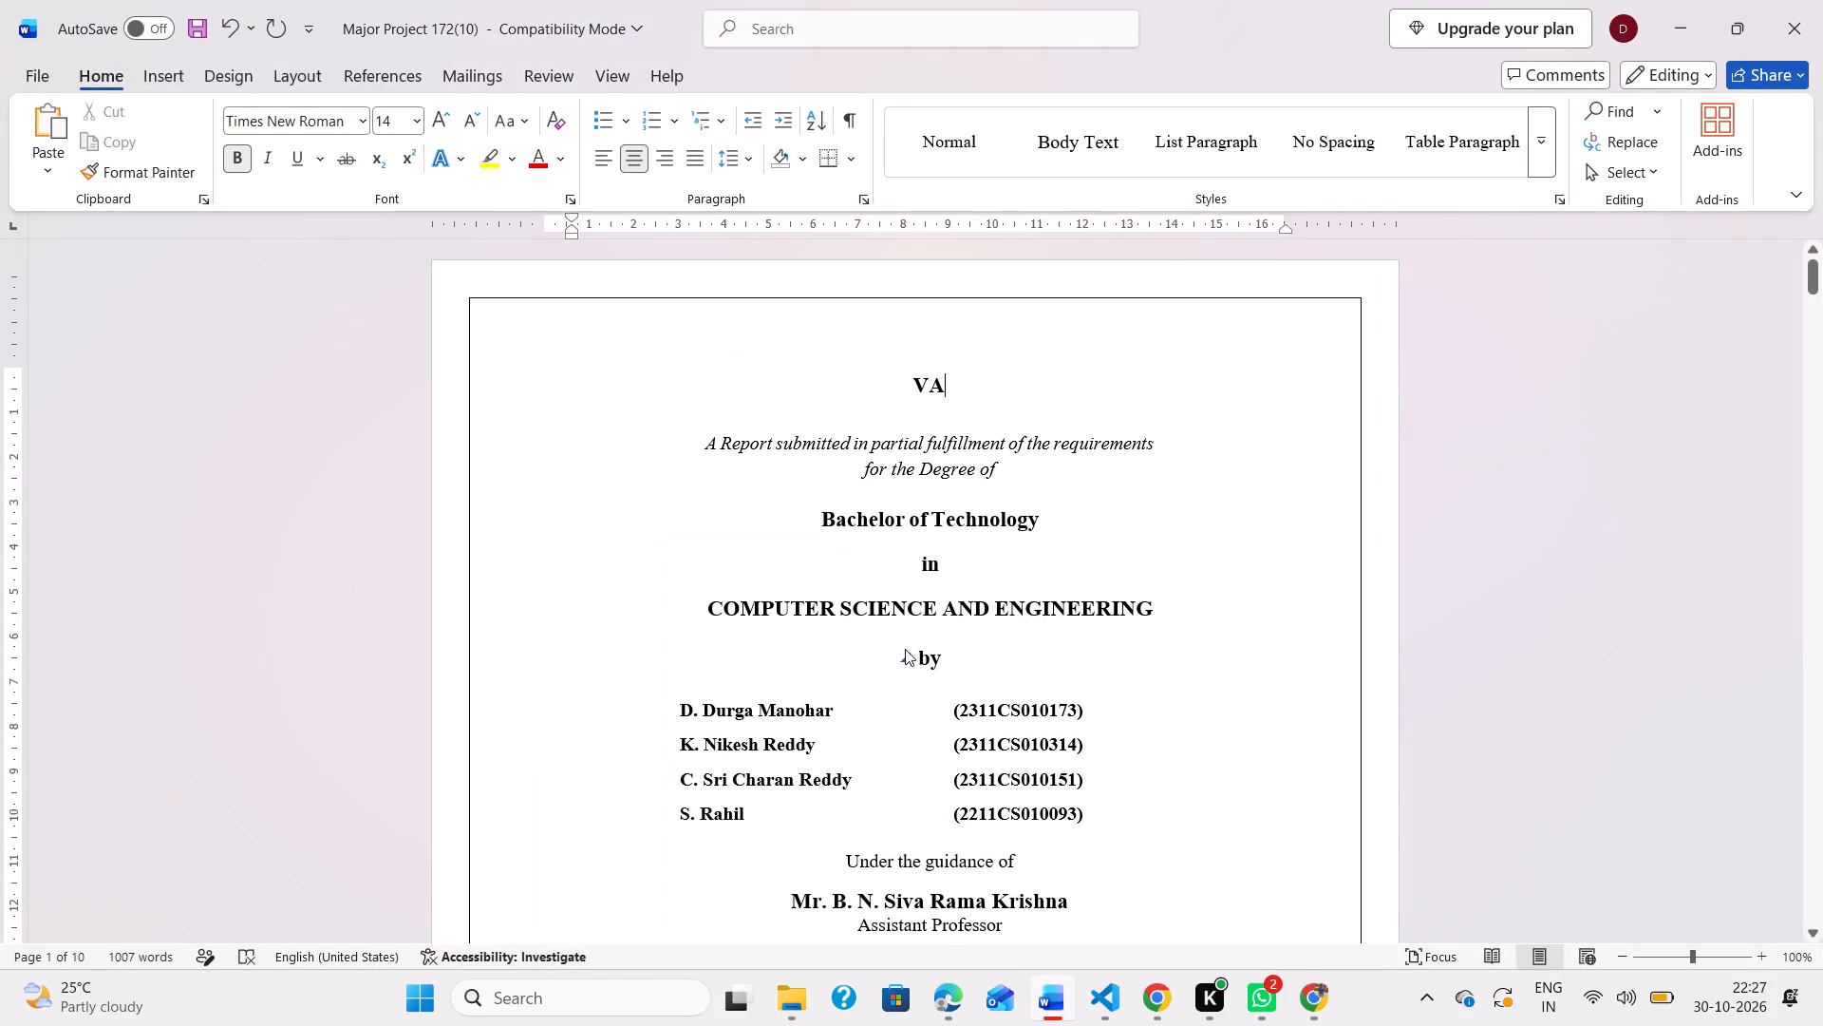
key(alt+Tab)
scroll(828, 567, down, 1)
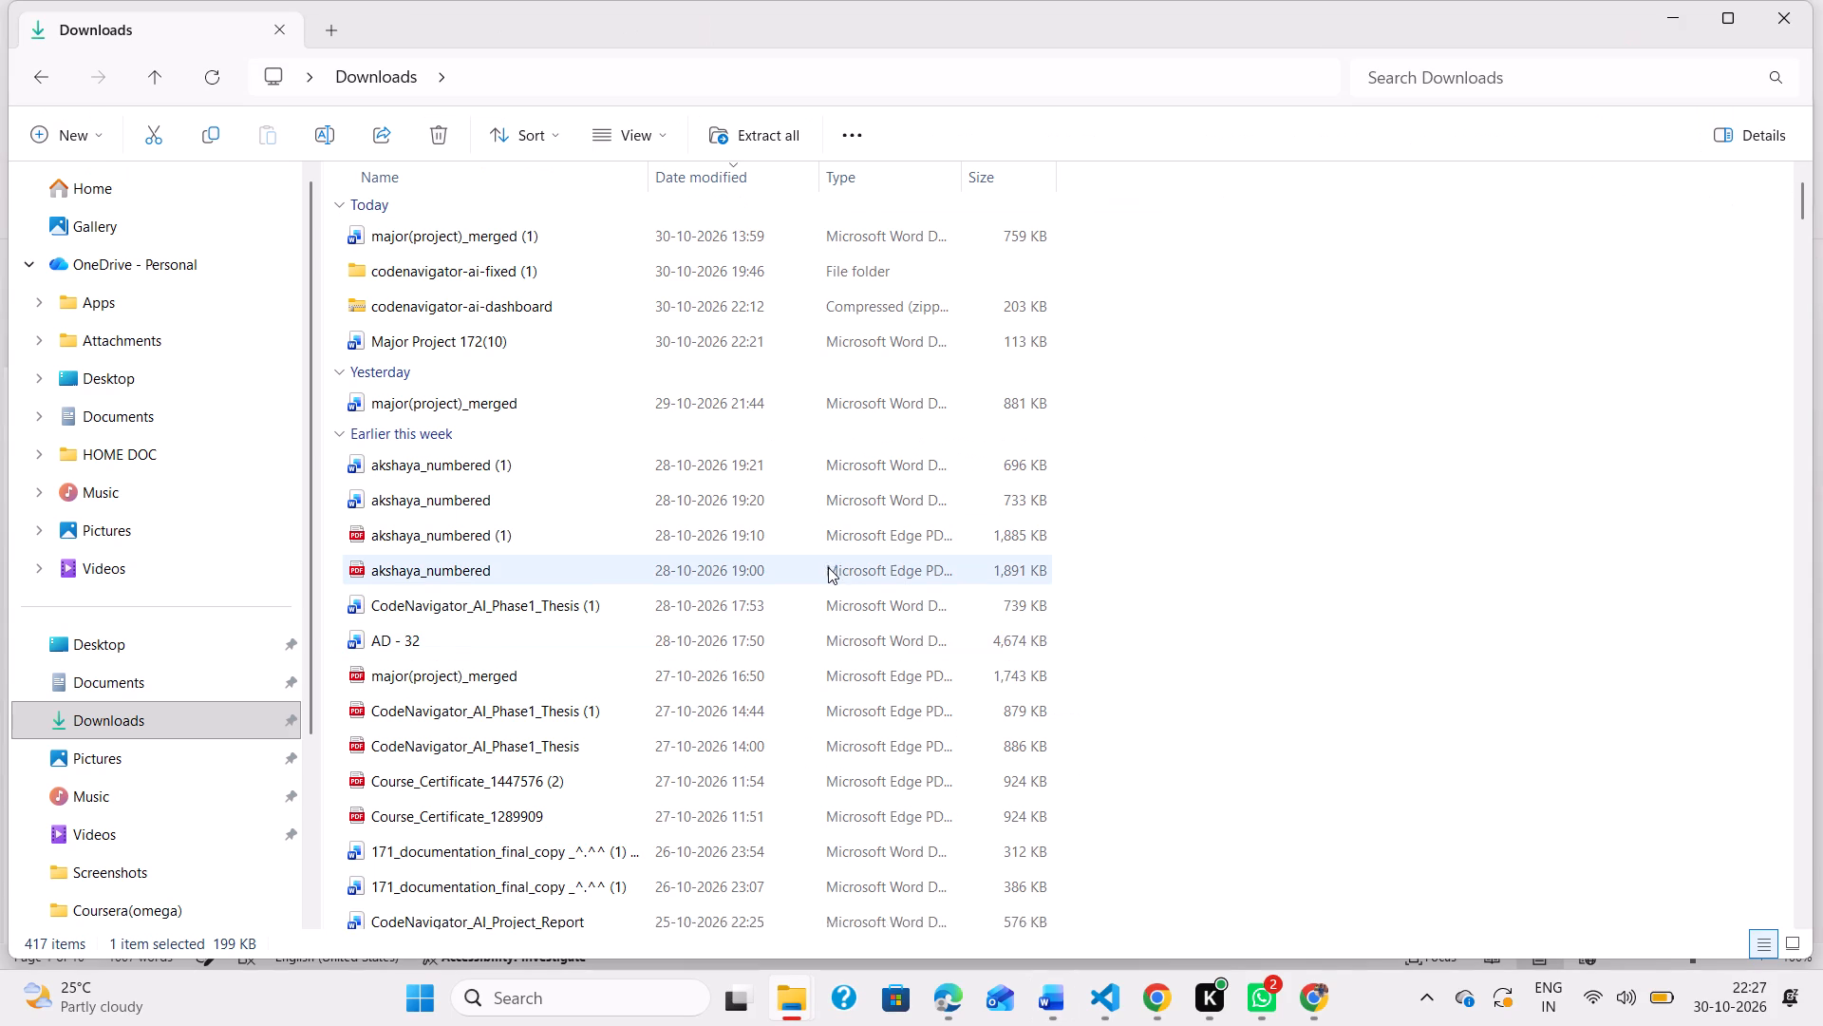
scroll(828, 567, down, 1)
double_click(520, 620)
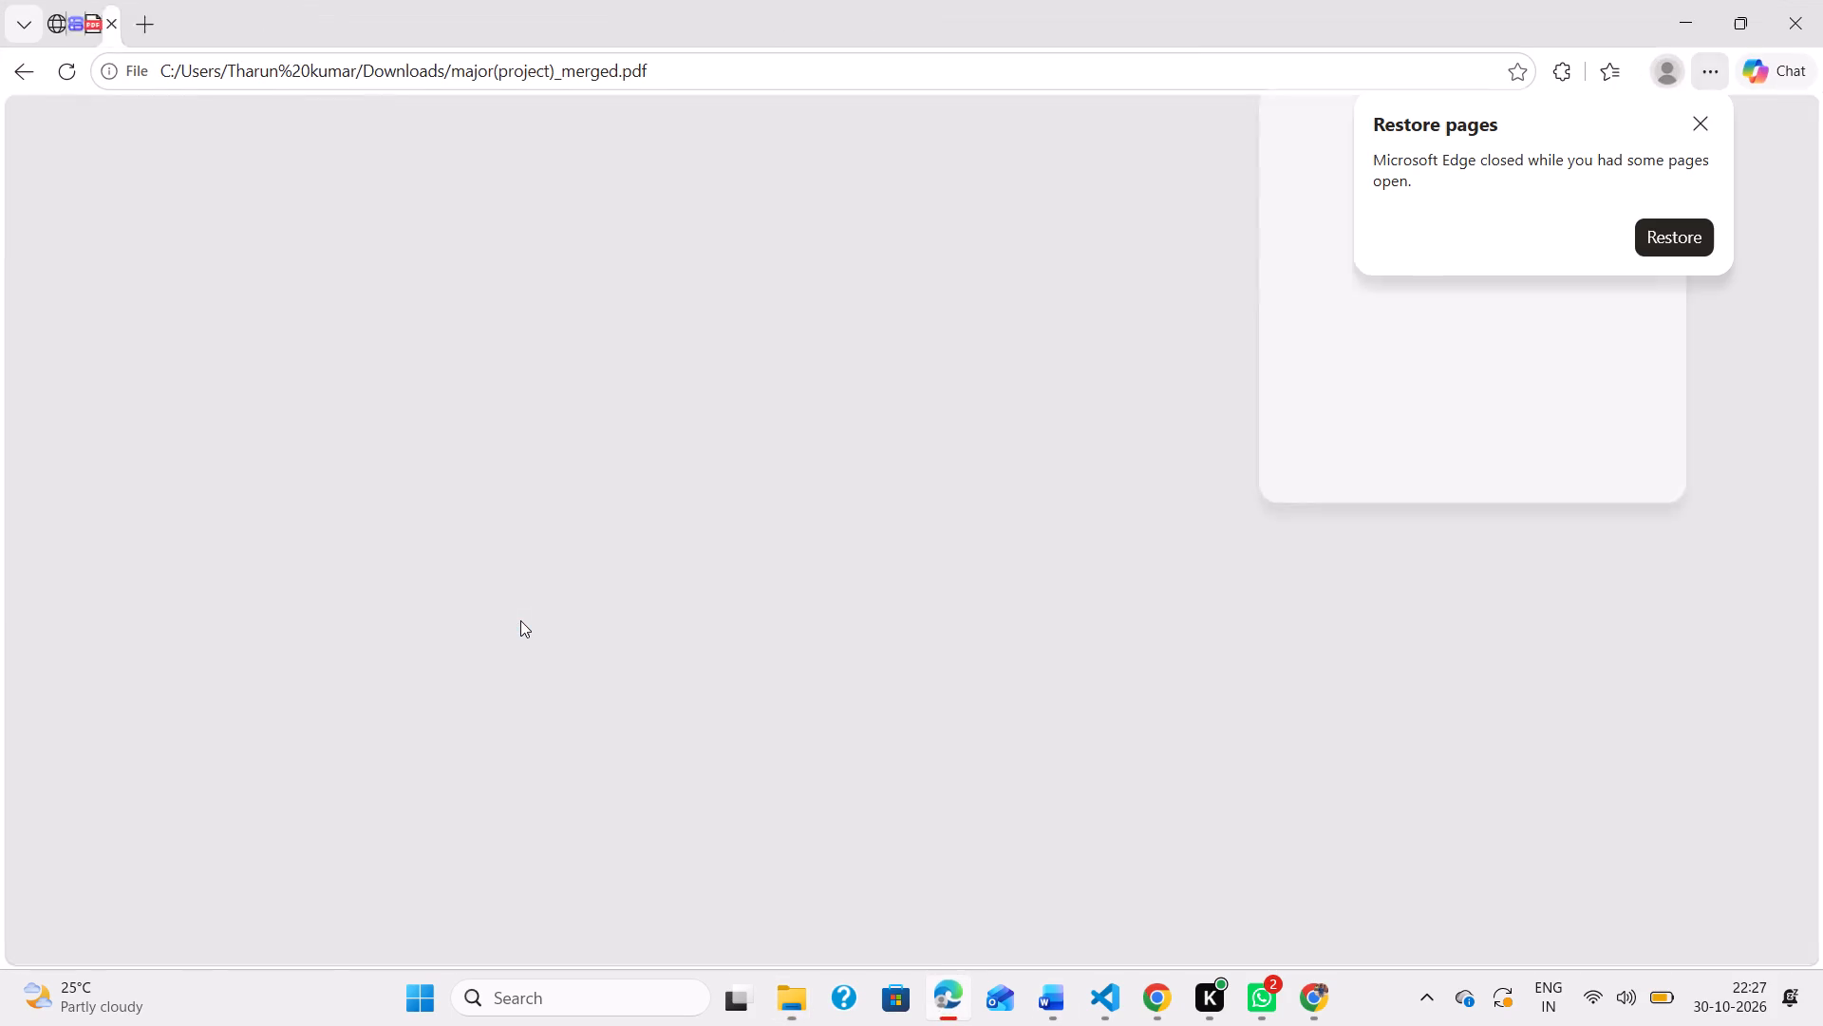
scroll(1024, 589, up, 10)
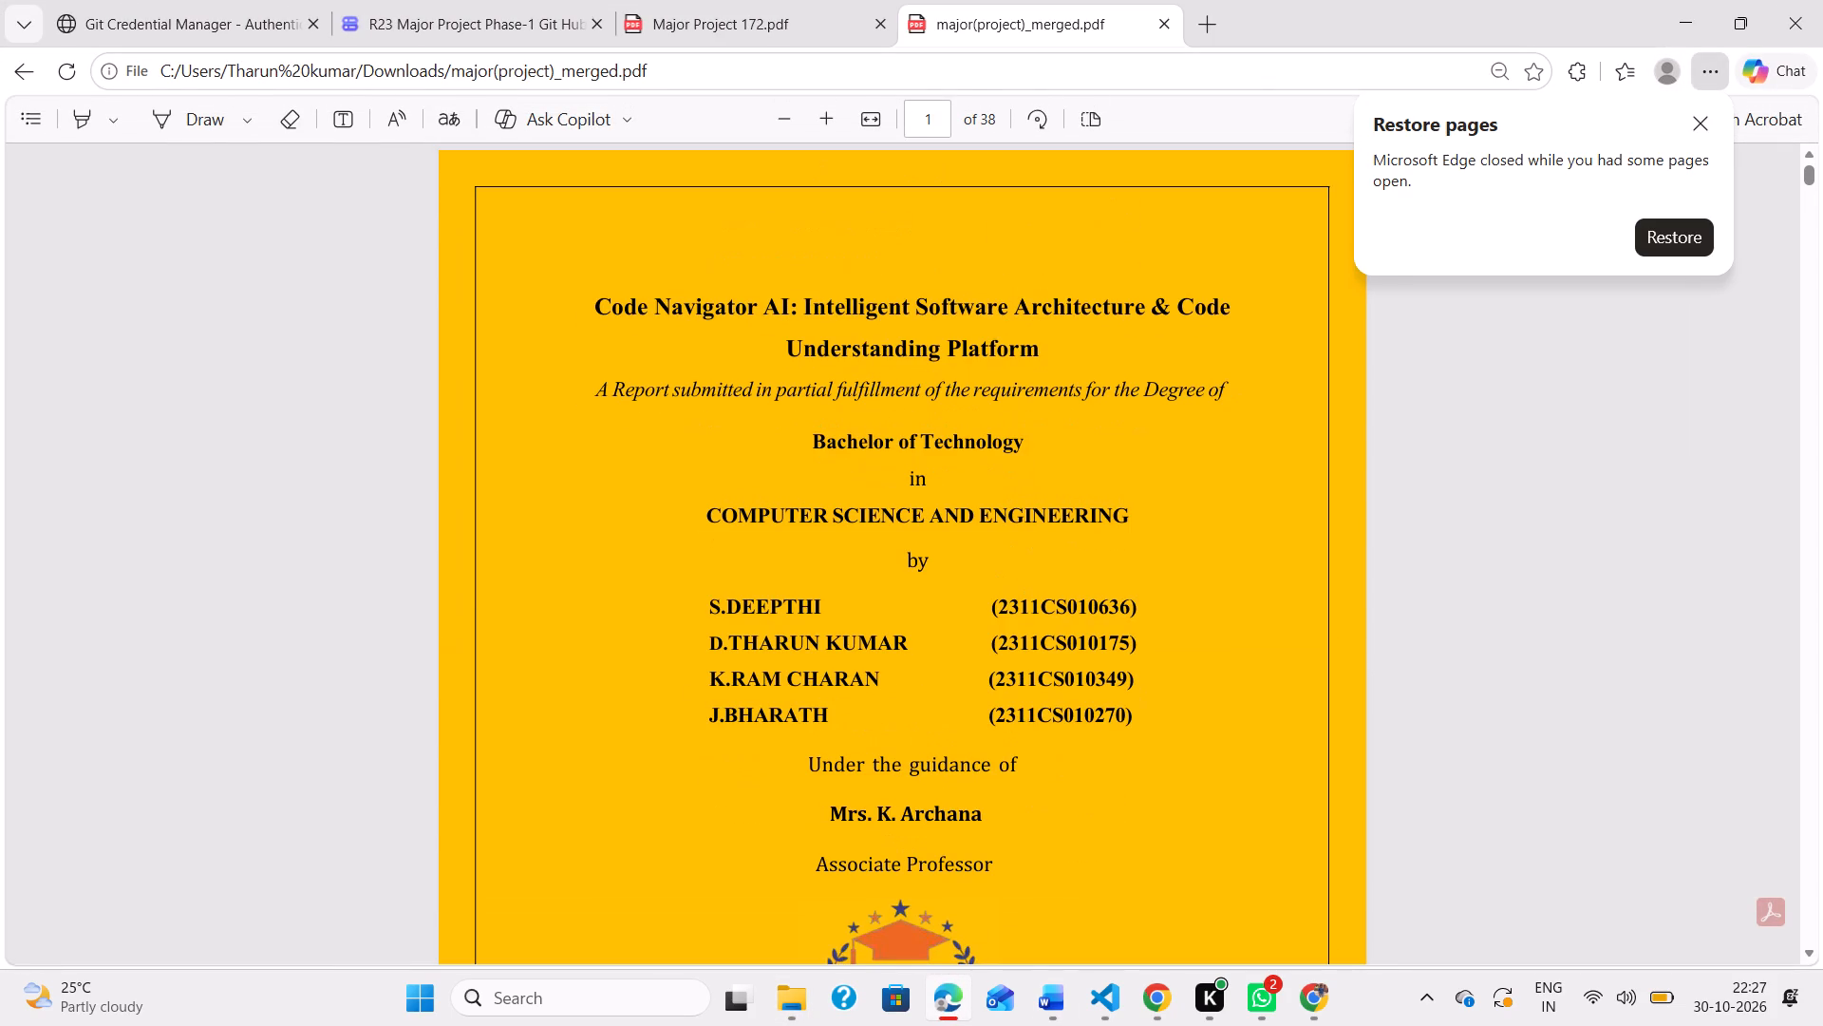
key(alt+Tab)
key(alt+Tab)
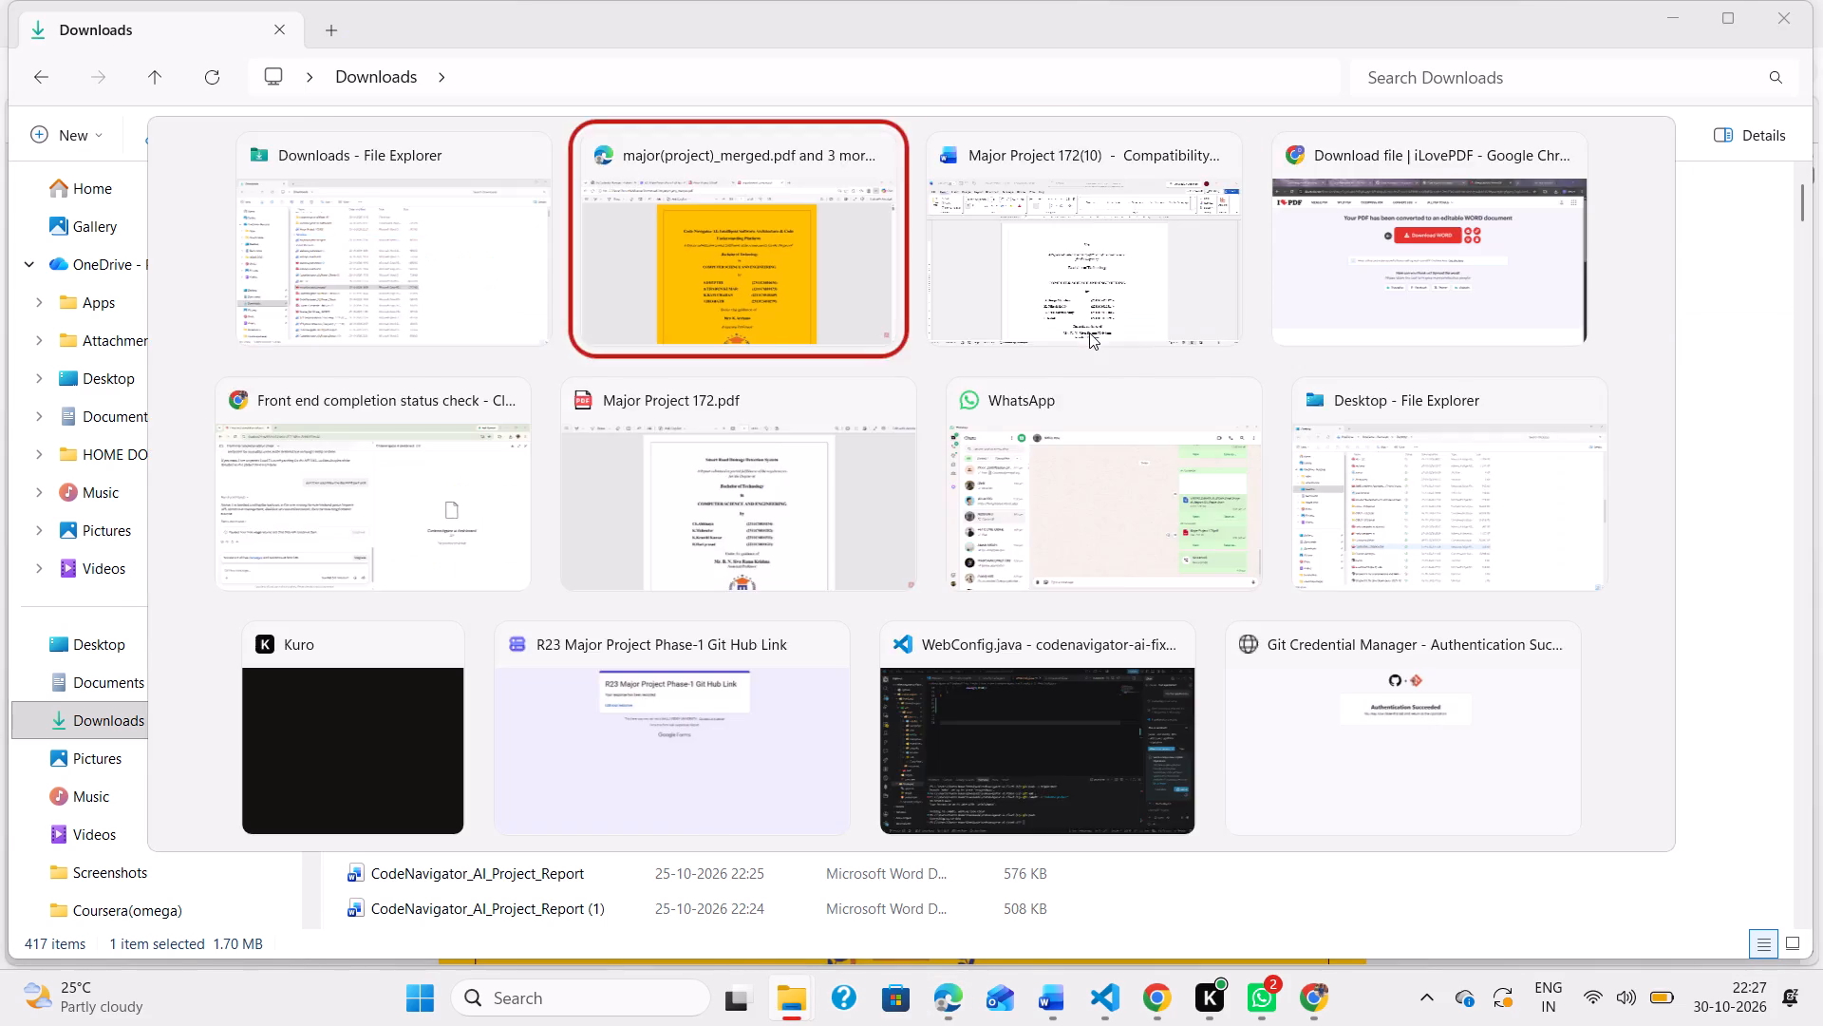
key(alt+Tab)
key(alt+Tab)
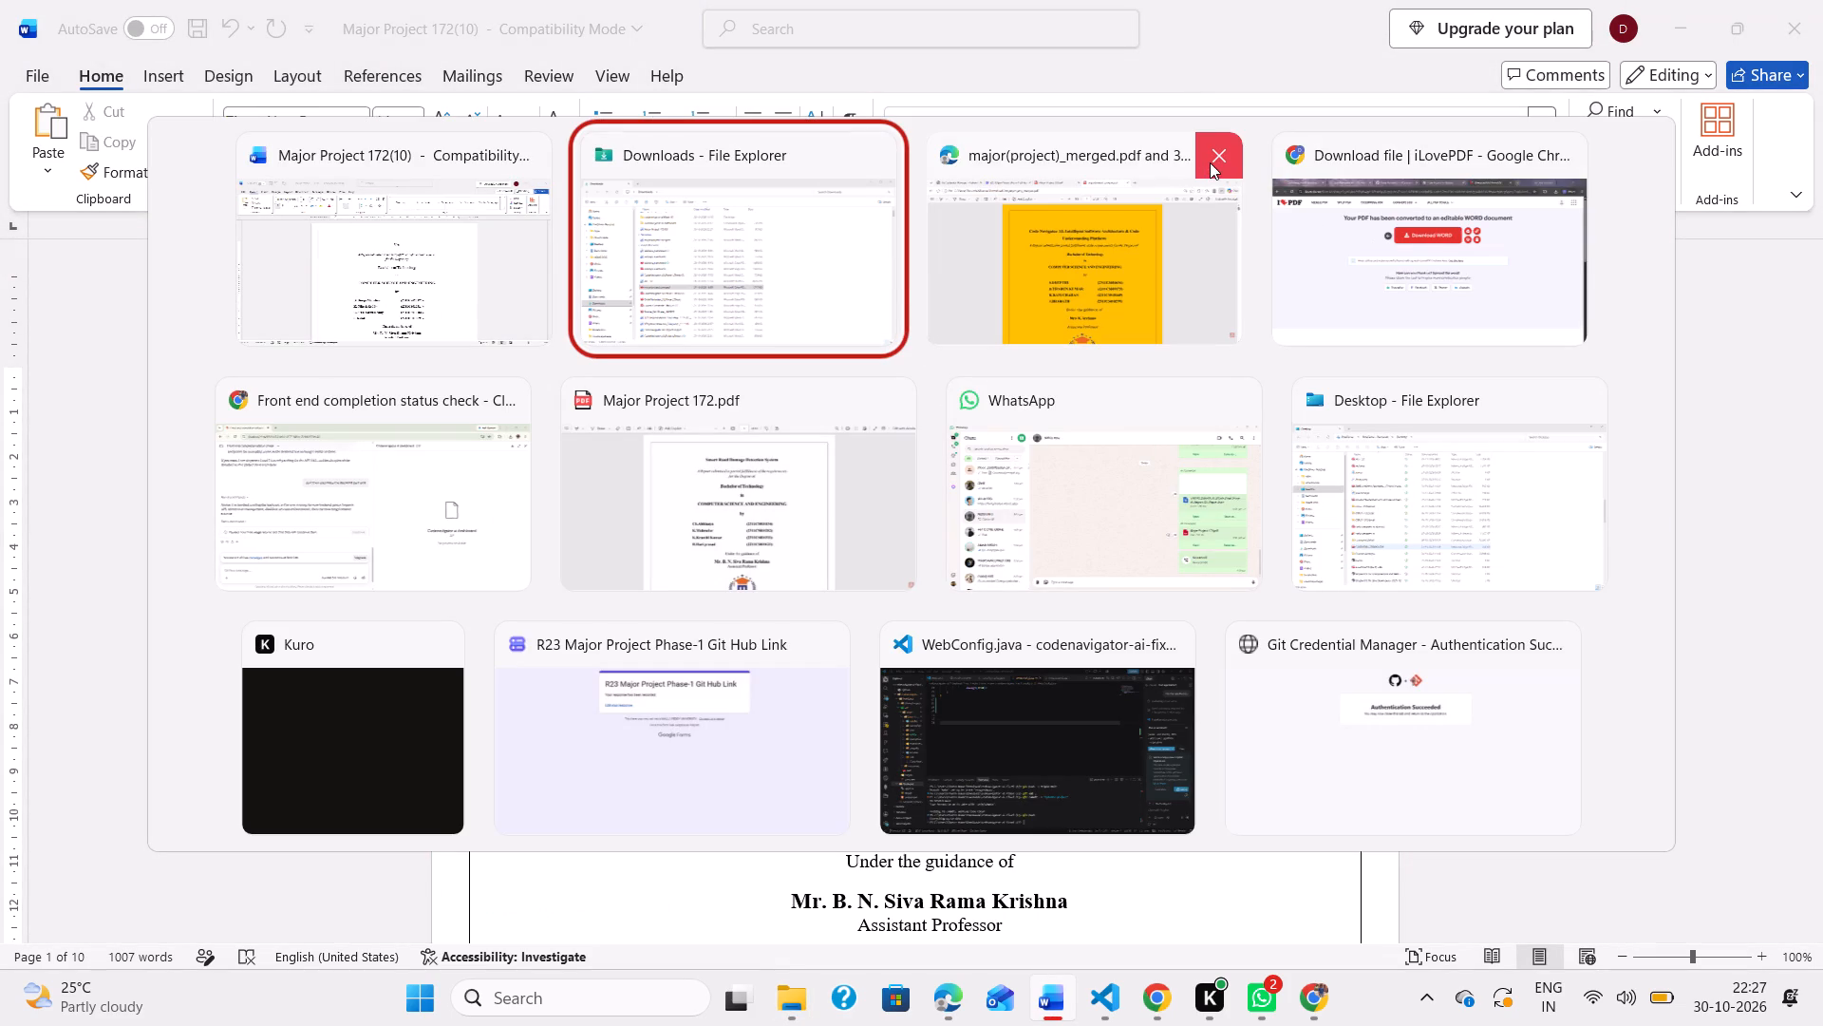
alt+click(1065, 266)
key(alt+Tab)
key(alt+Tab)
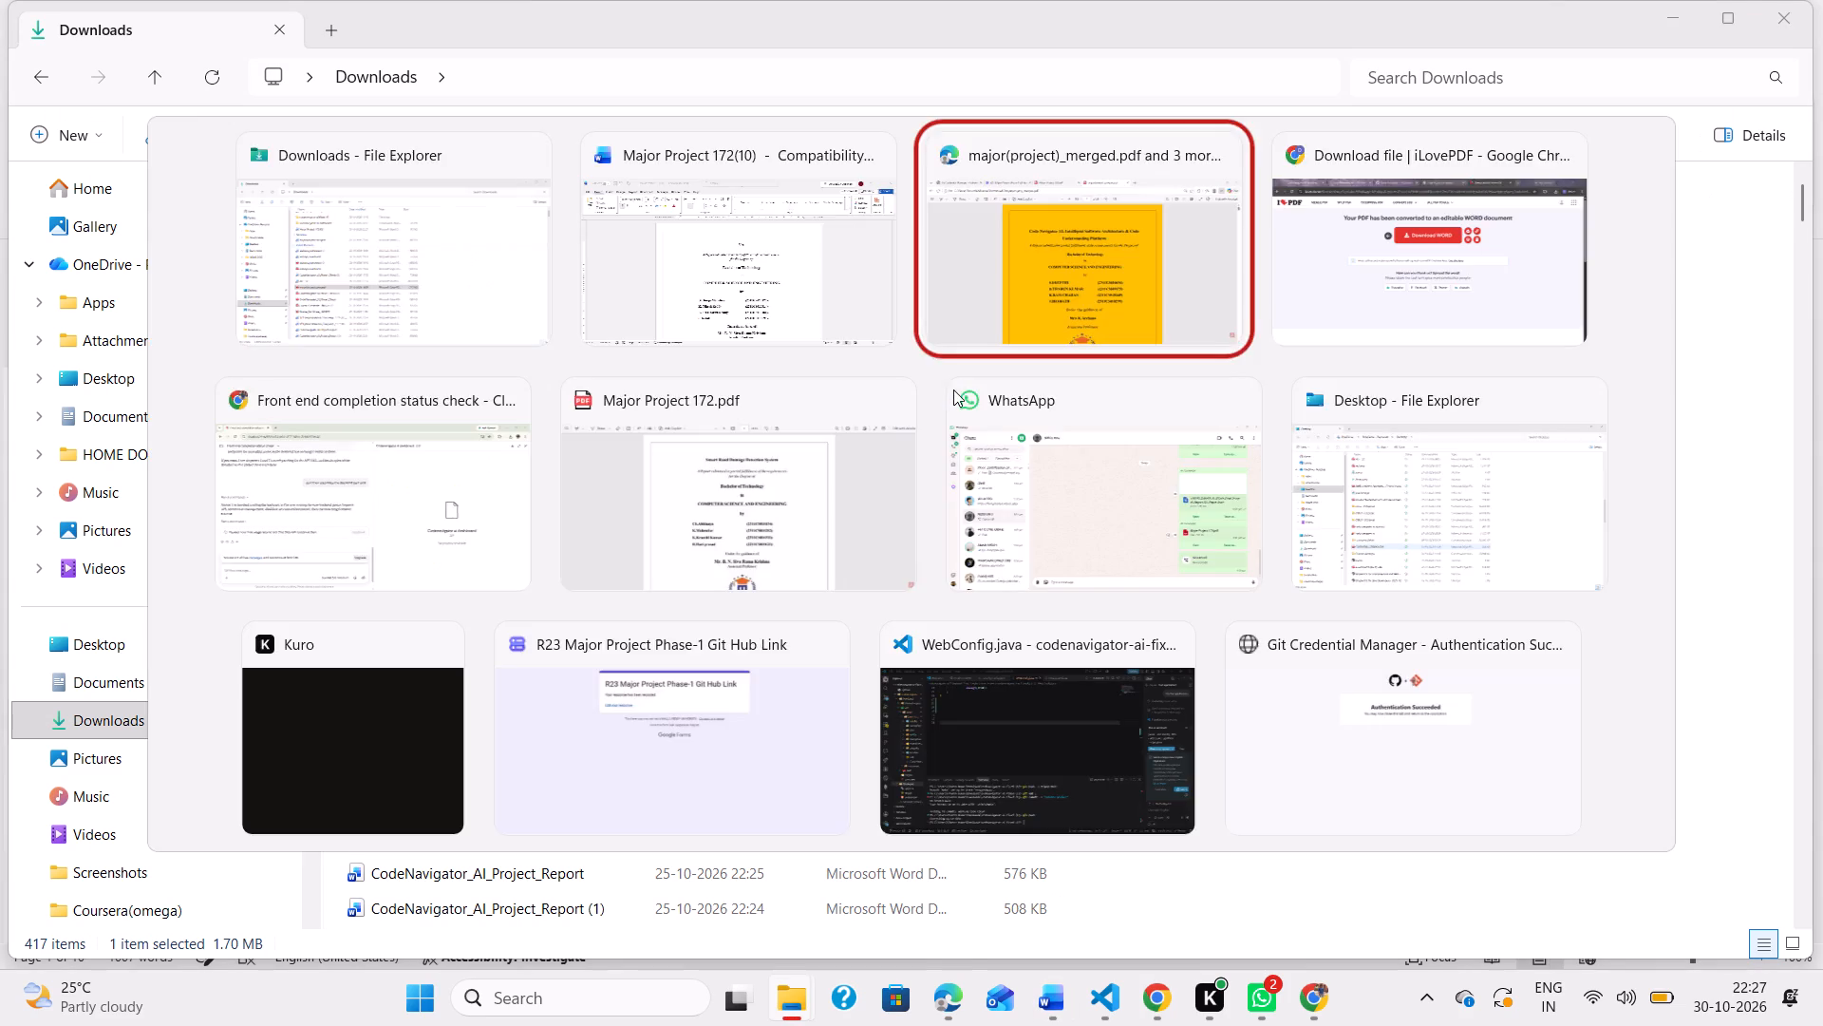
key(alt+Tab)
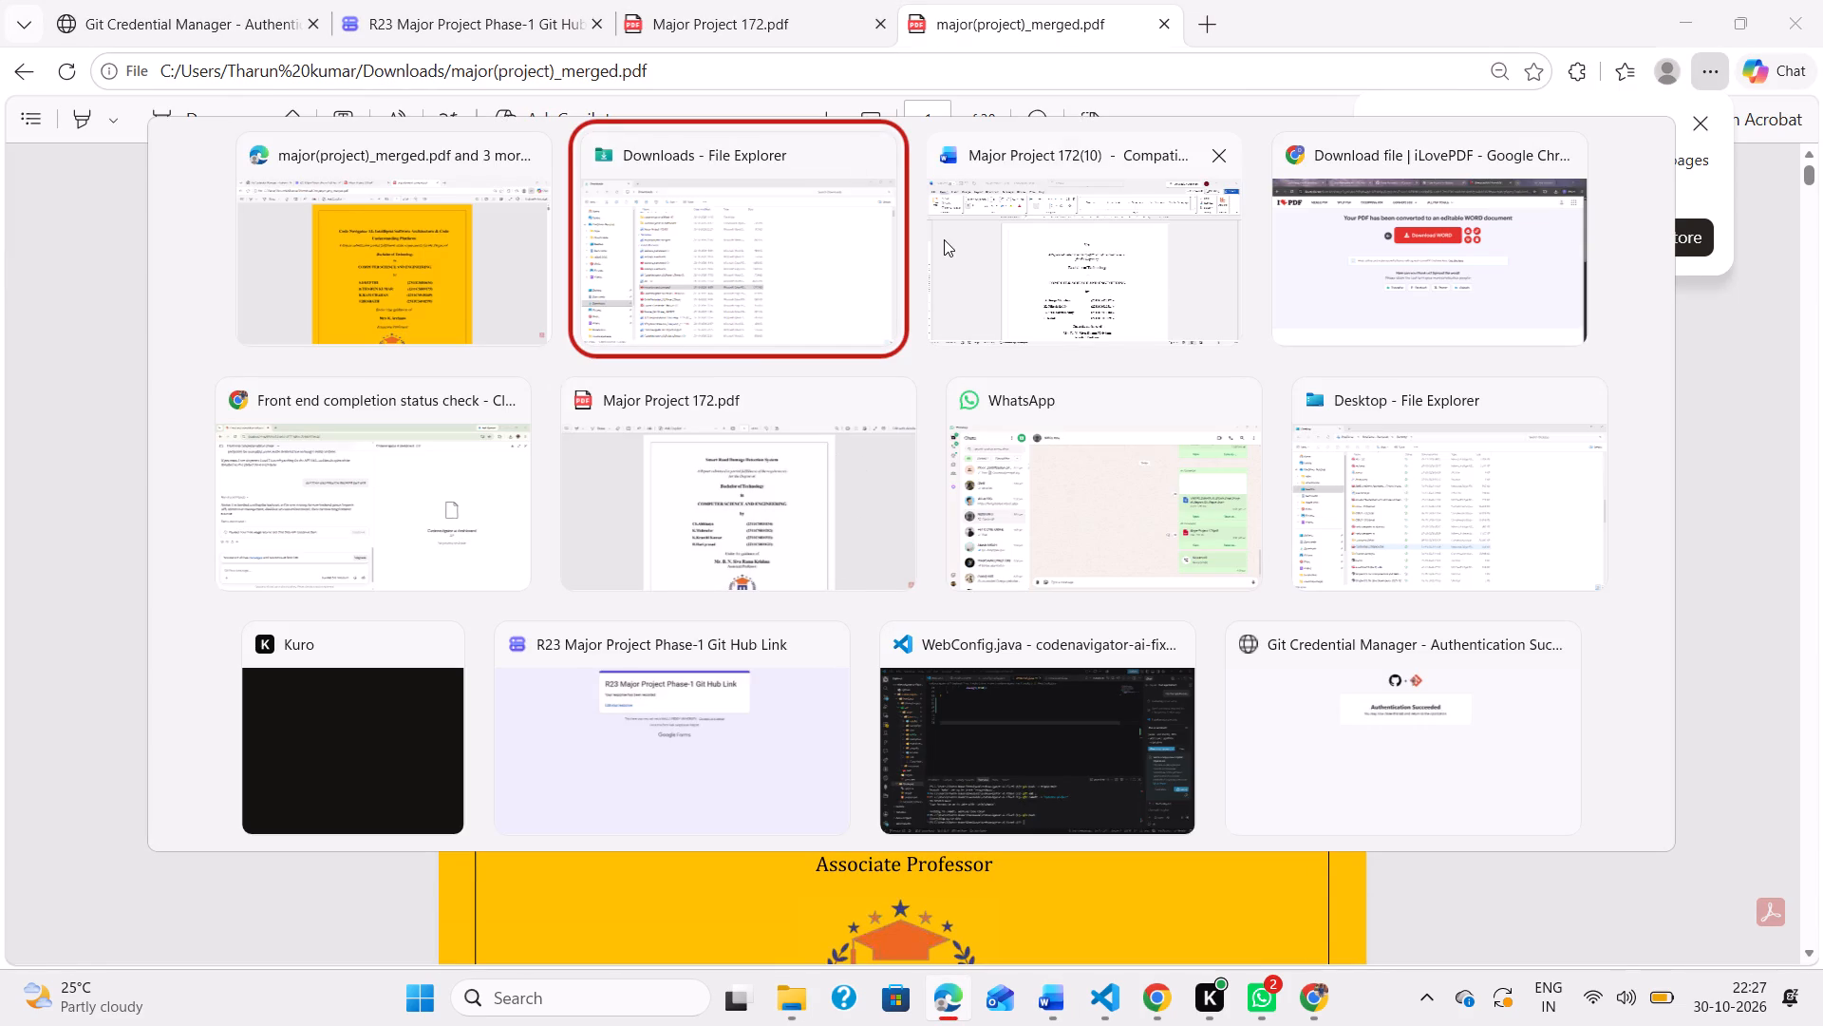
key(alt+Tab)
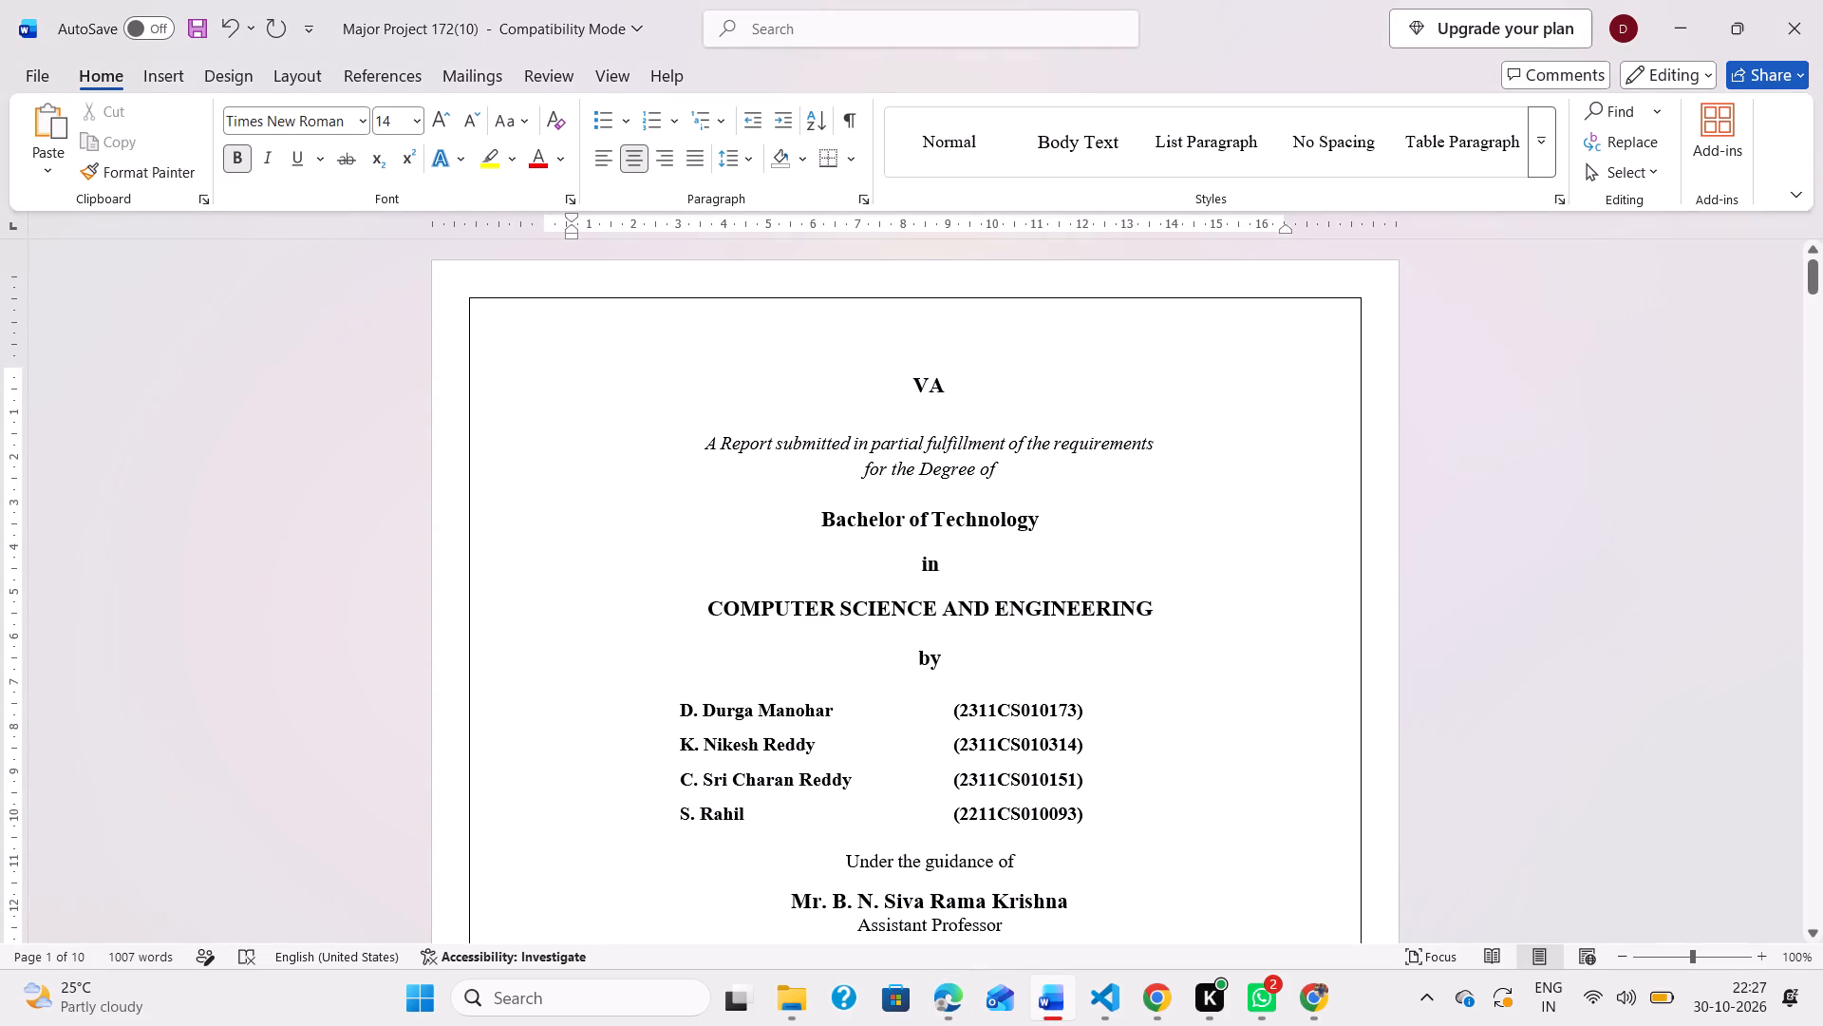
Complete the project title on the first page so that it reads "Vaidya Sahay Ai".
key(BackSpace)
text(ai)
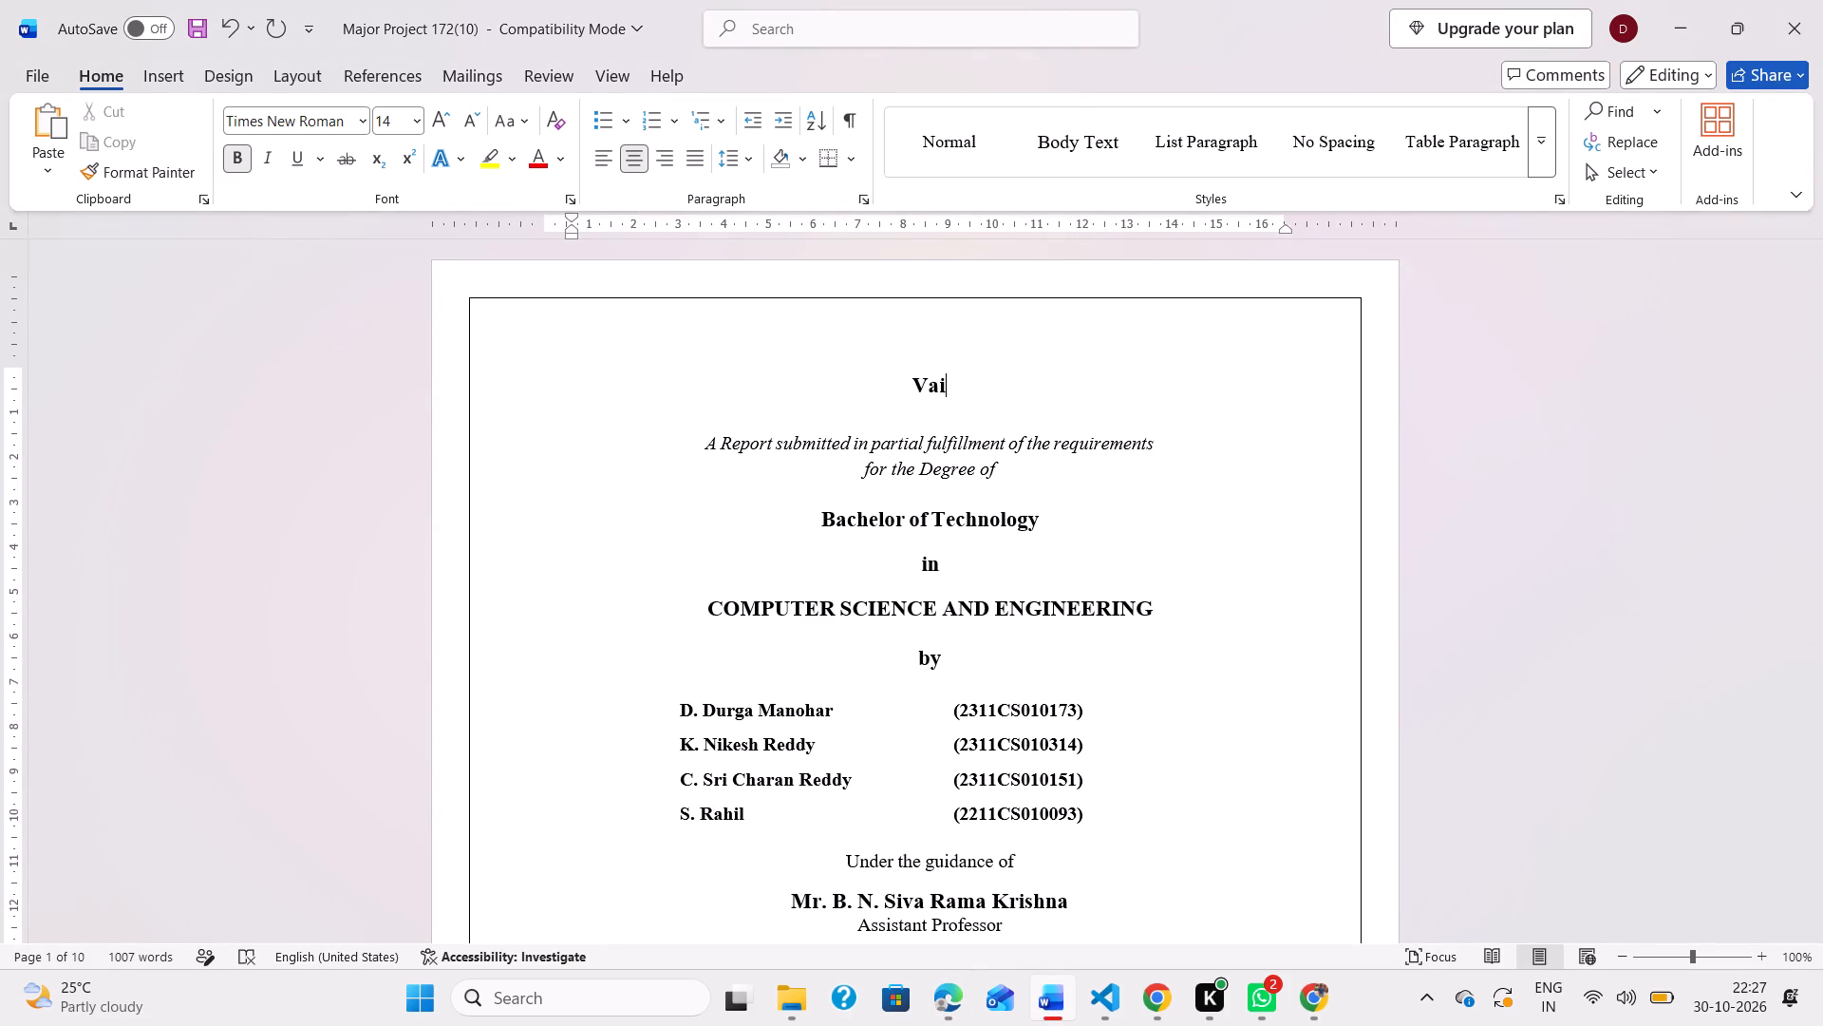
text(dya)
key(space)
text(Saha)
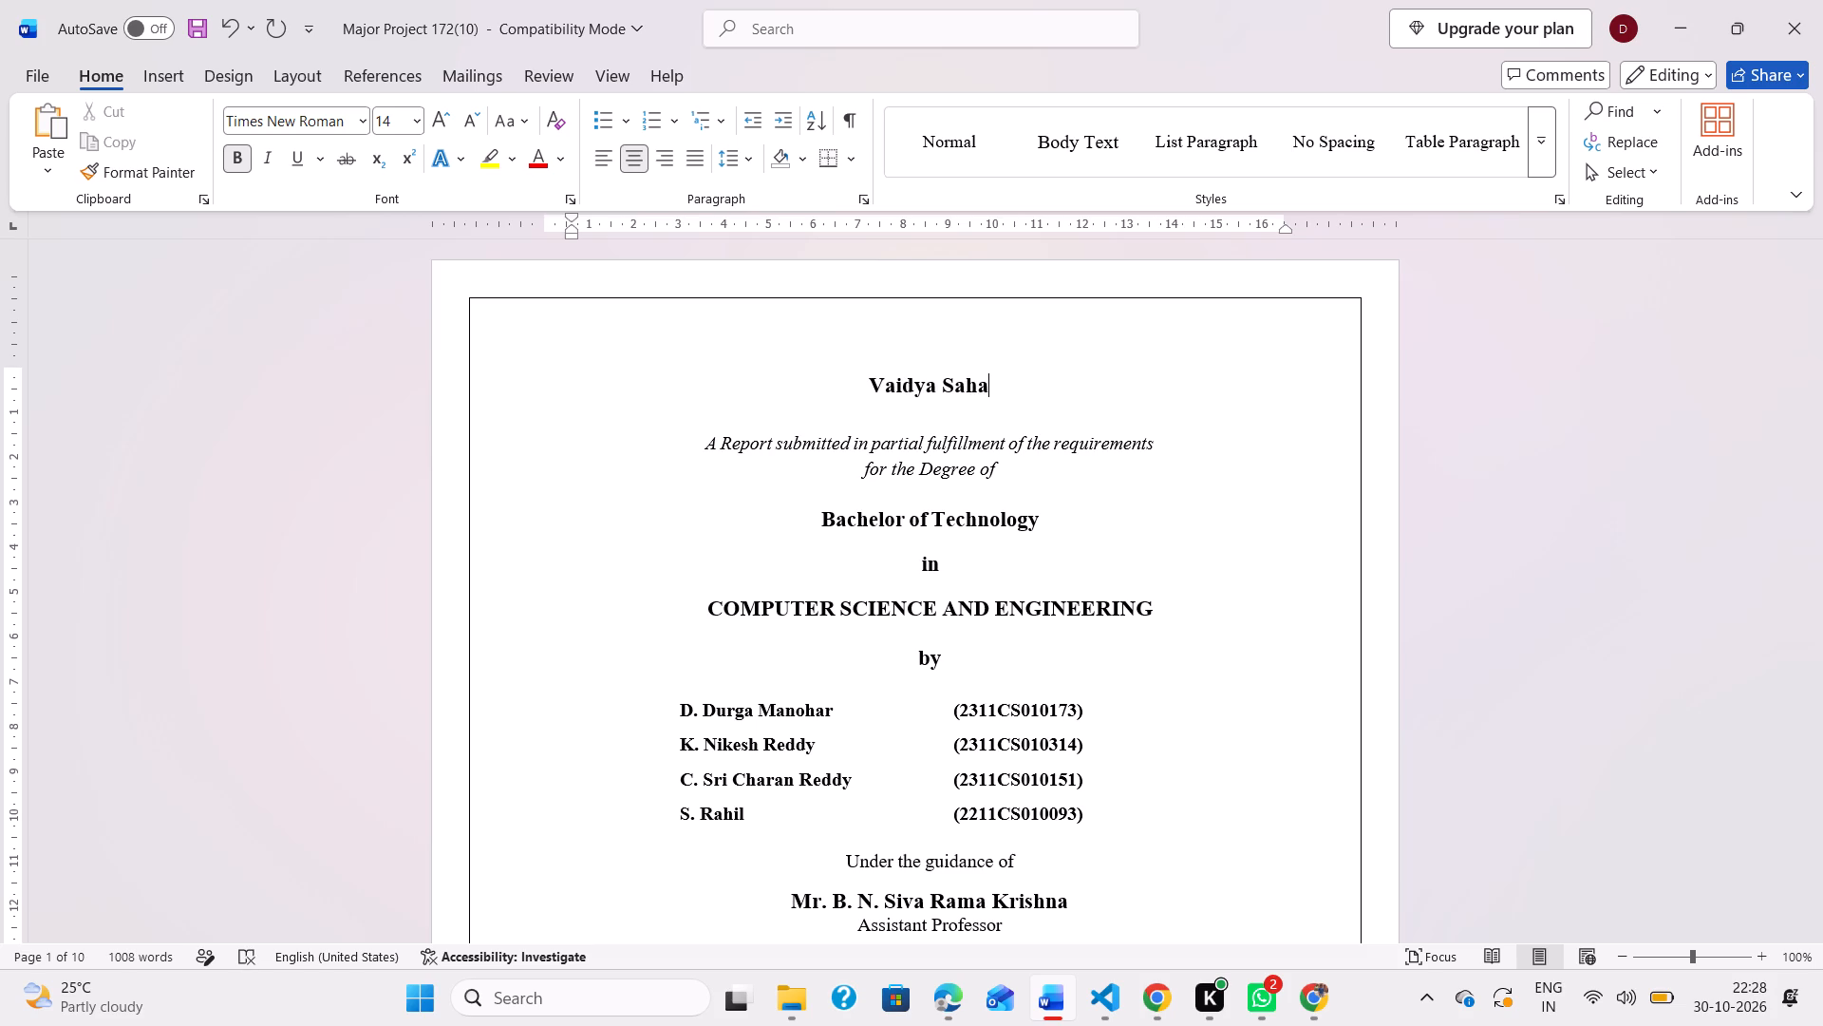
text(y)
key(space)
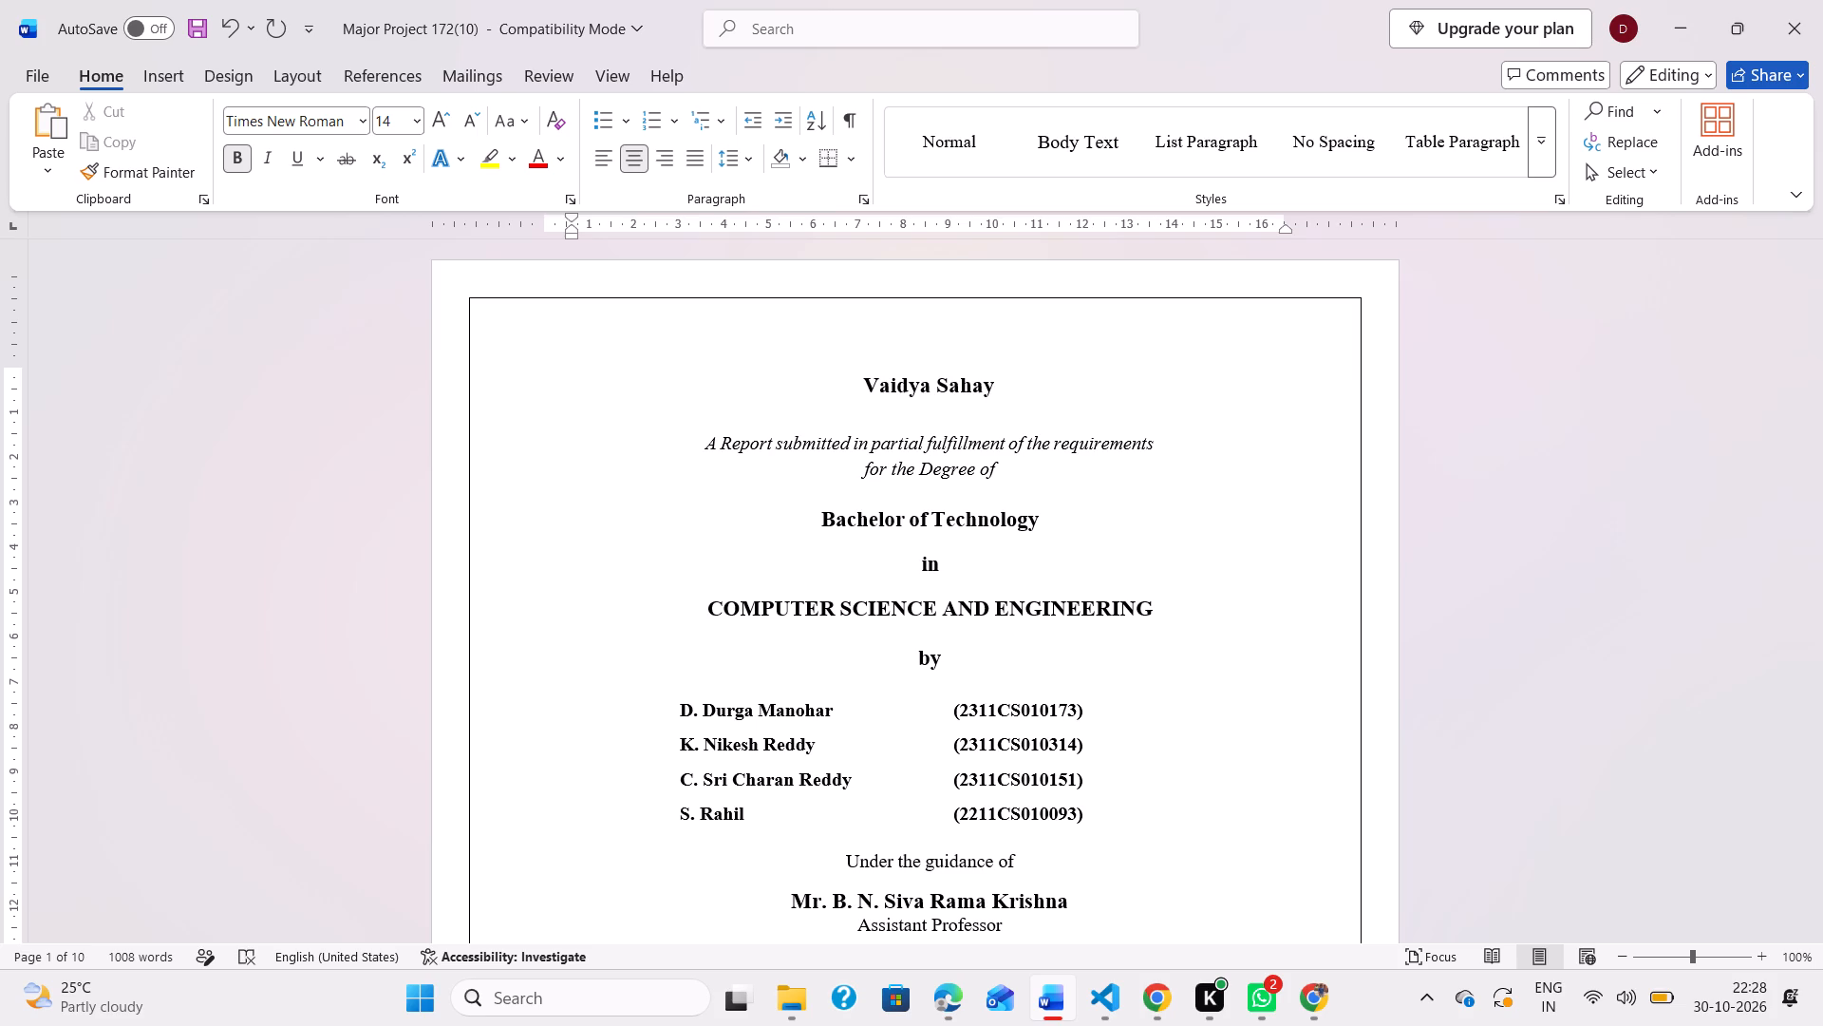
text(Ai)
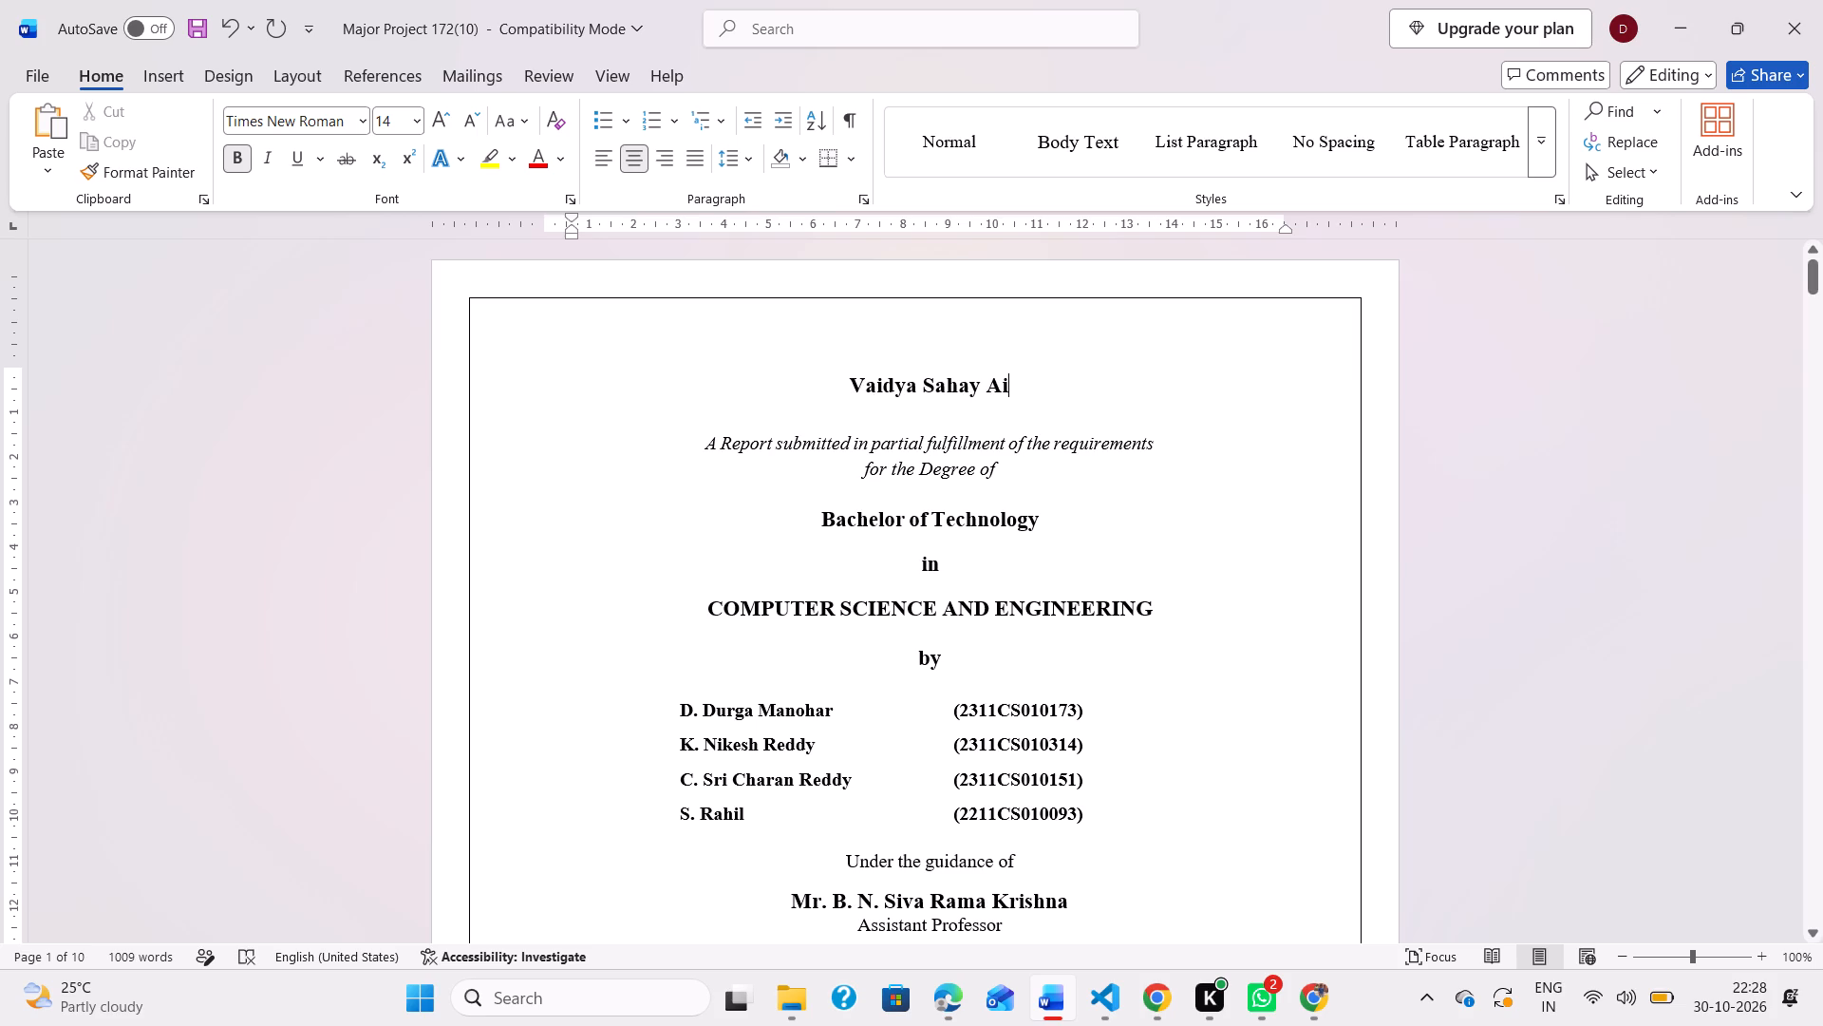
Change the case of the project title on the first page to UPPERCASE.
drag(852, 383, 1022, 385)
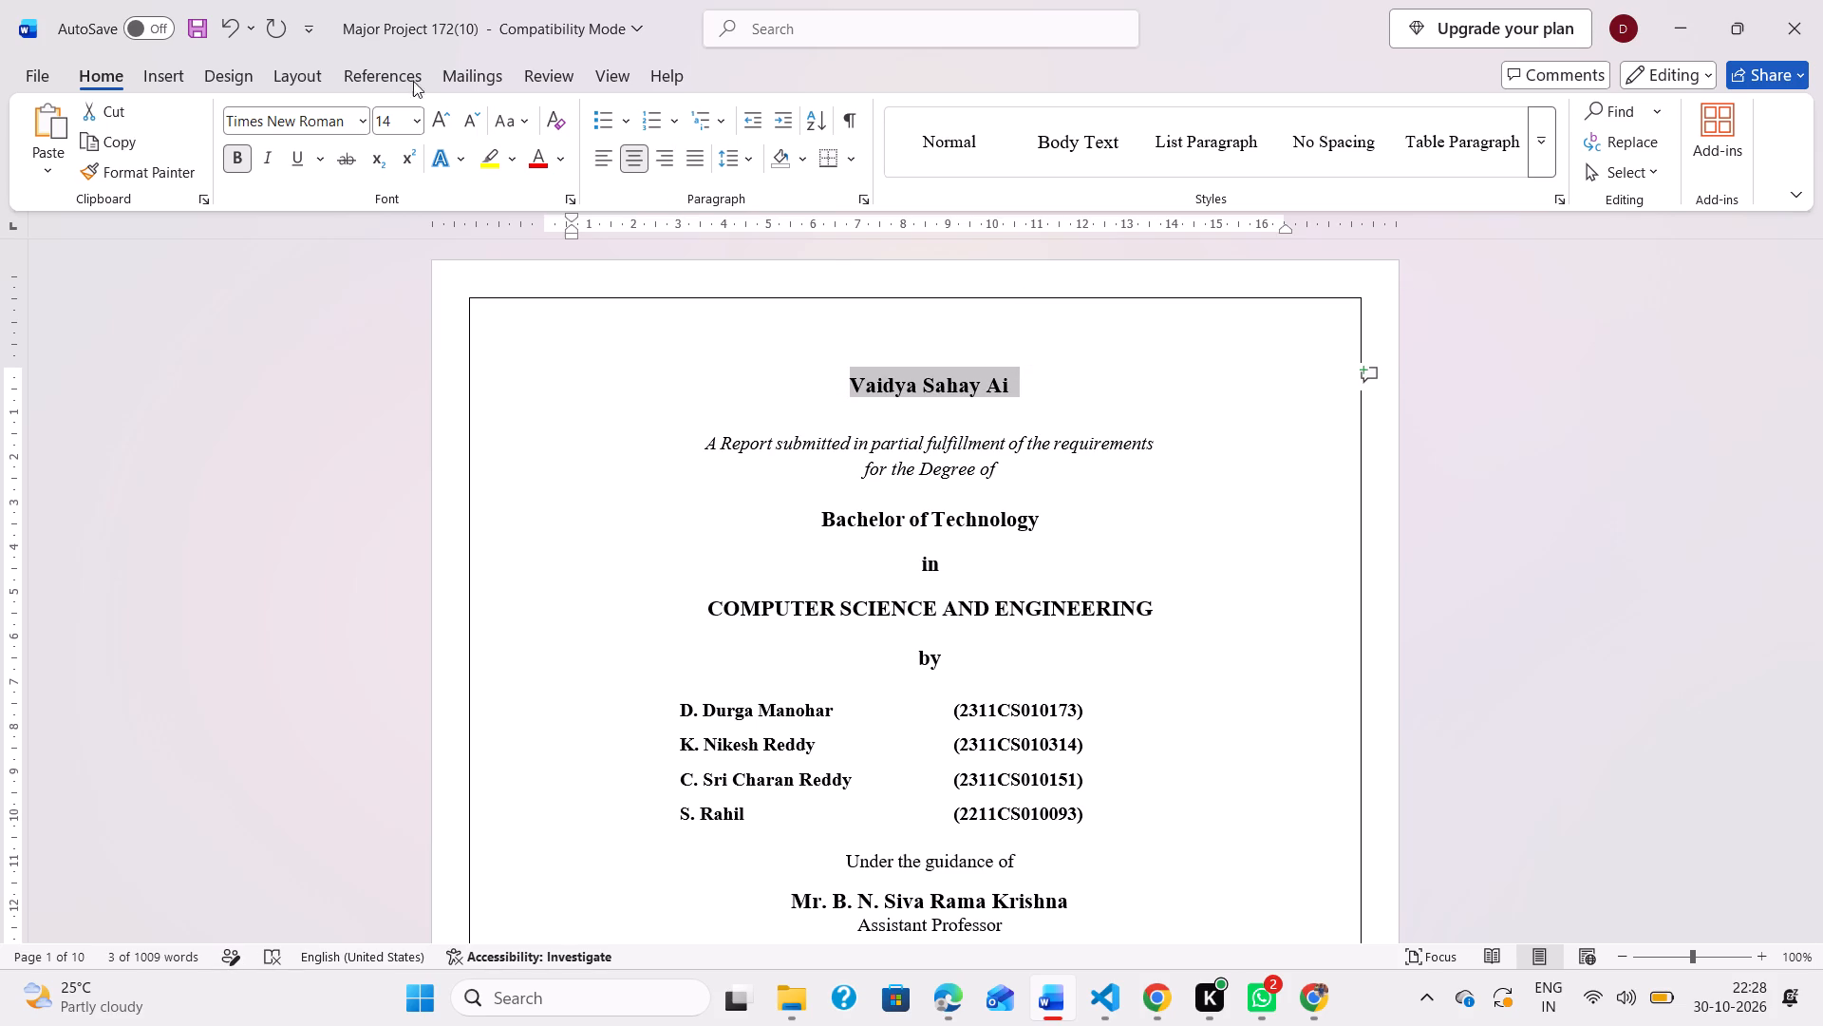
click(174, 58)
click(245, 82)
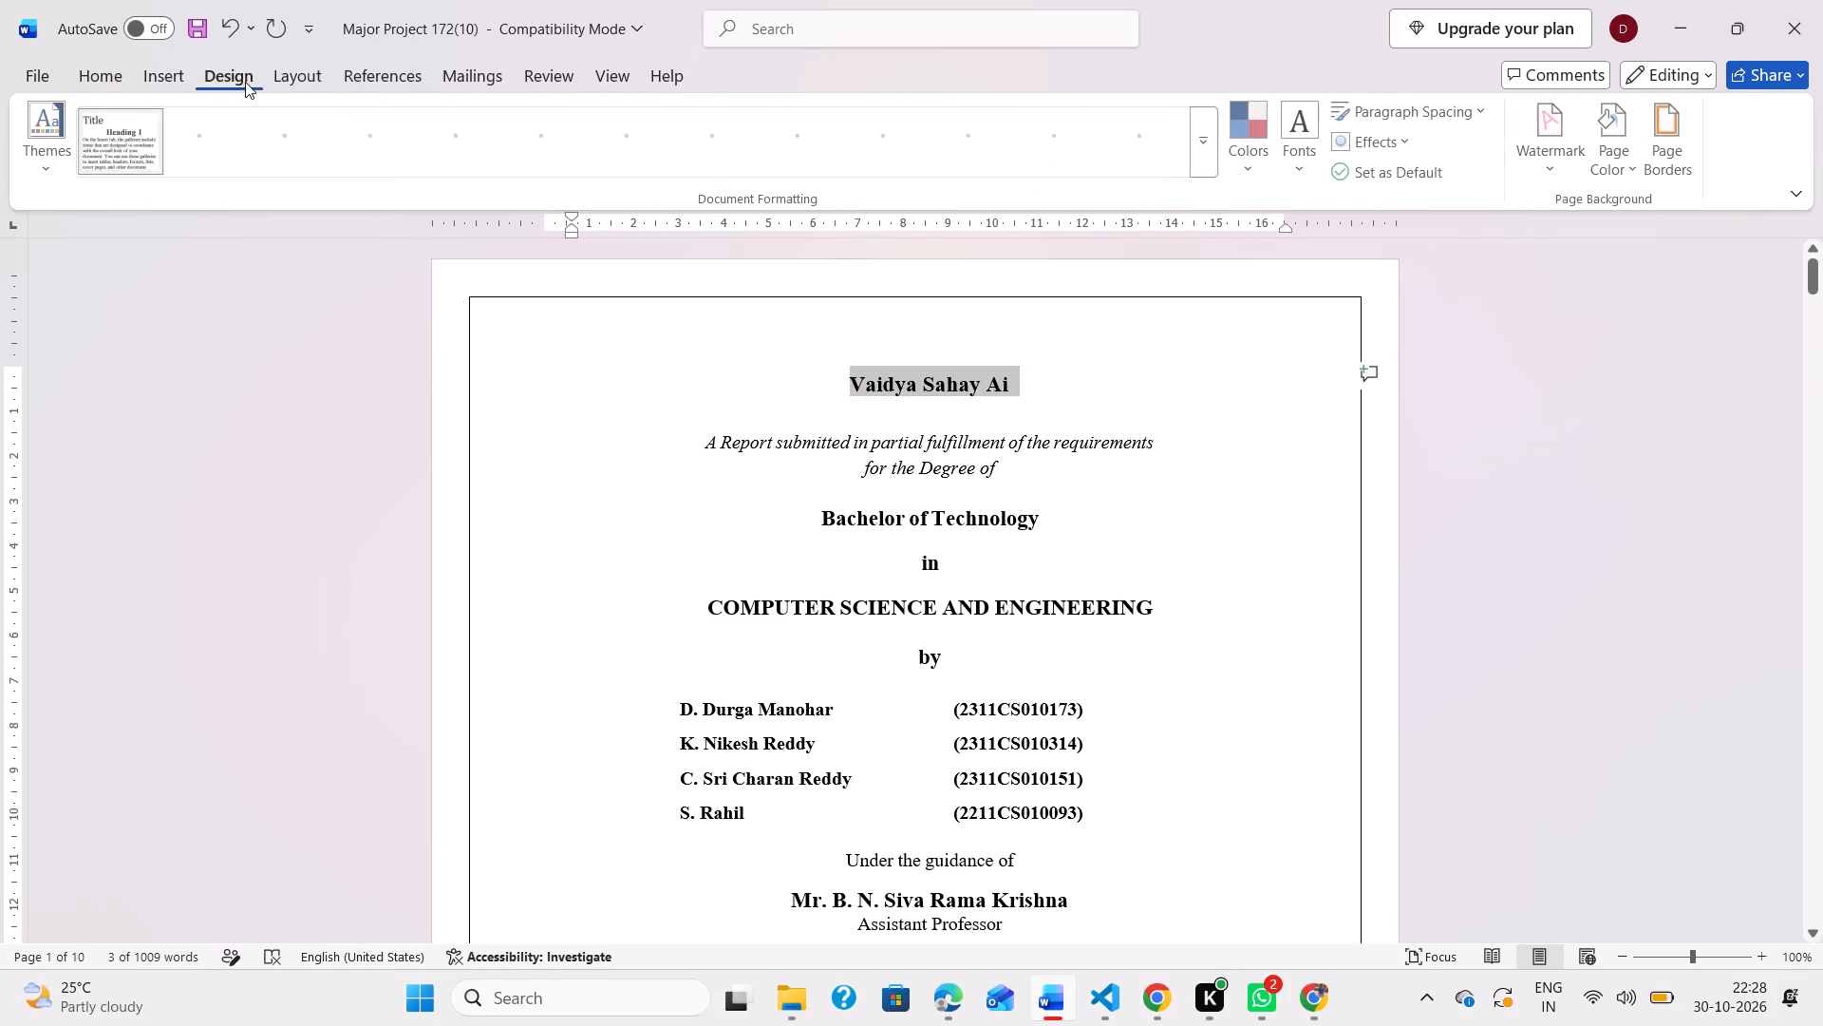
click(67, 84)
click(30, 89)
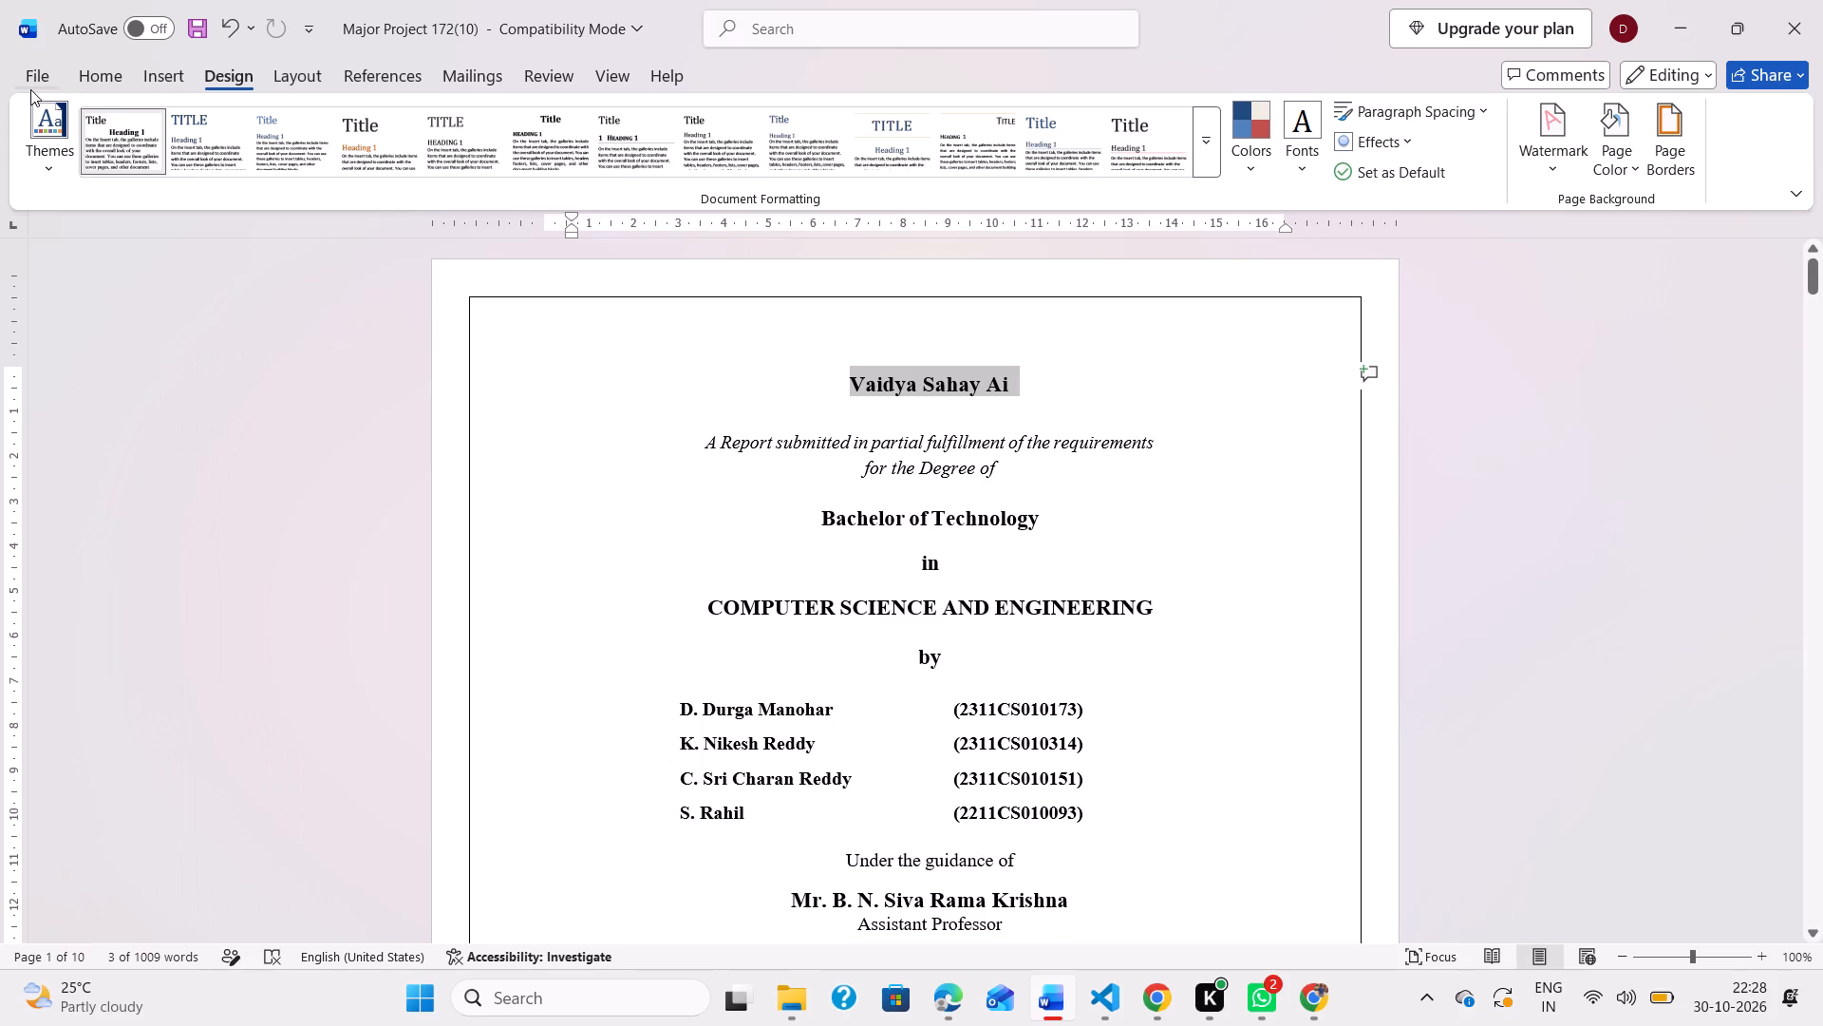
click(105, 73)
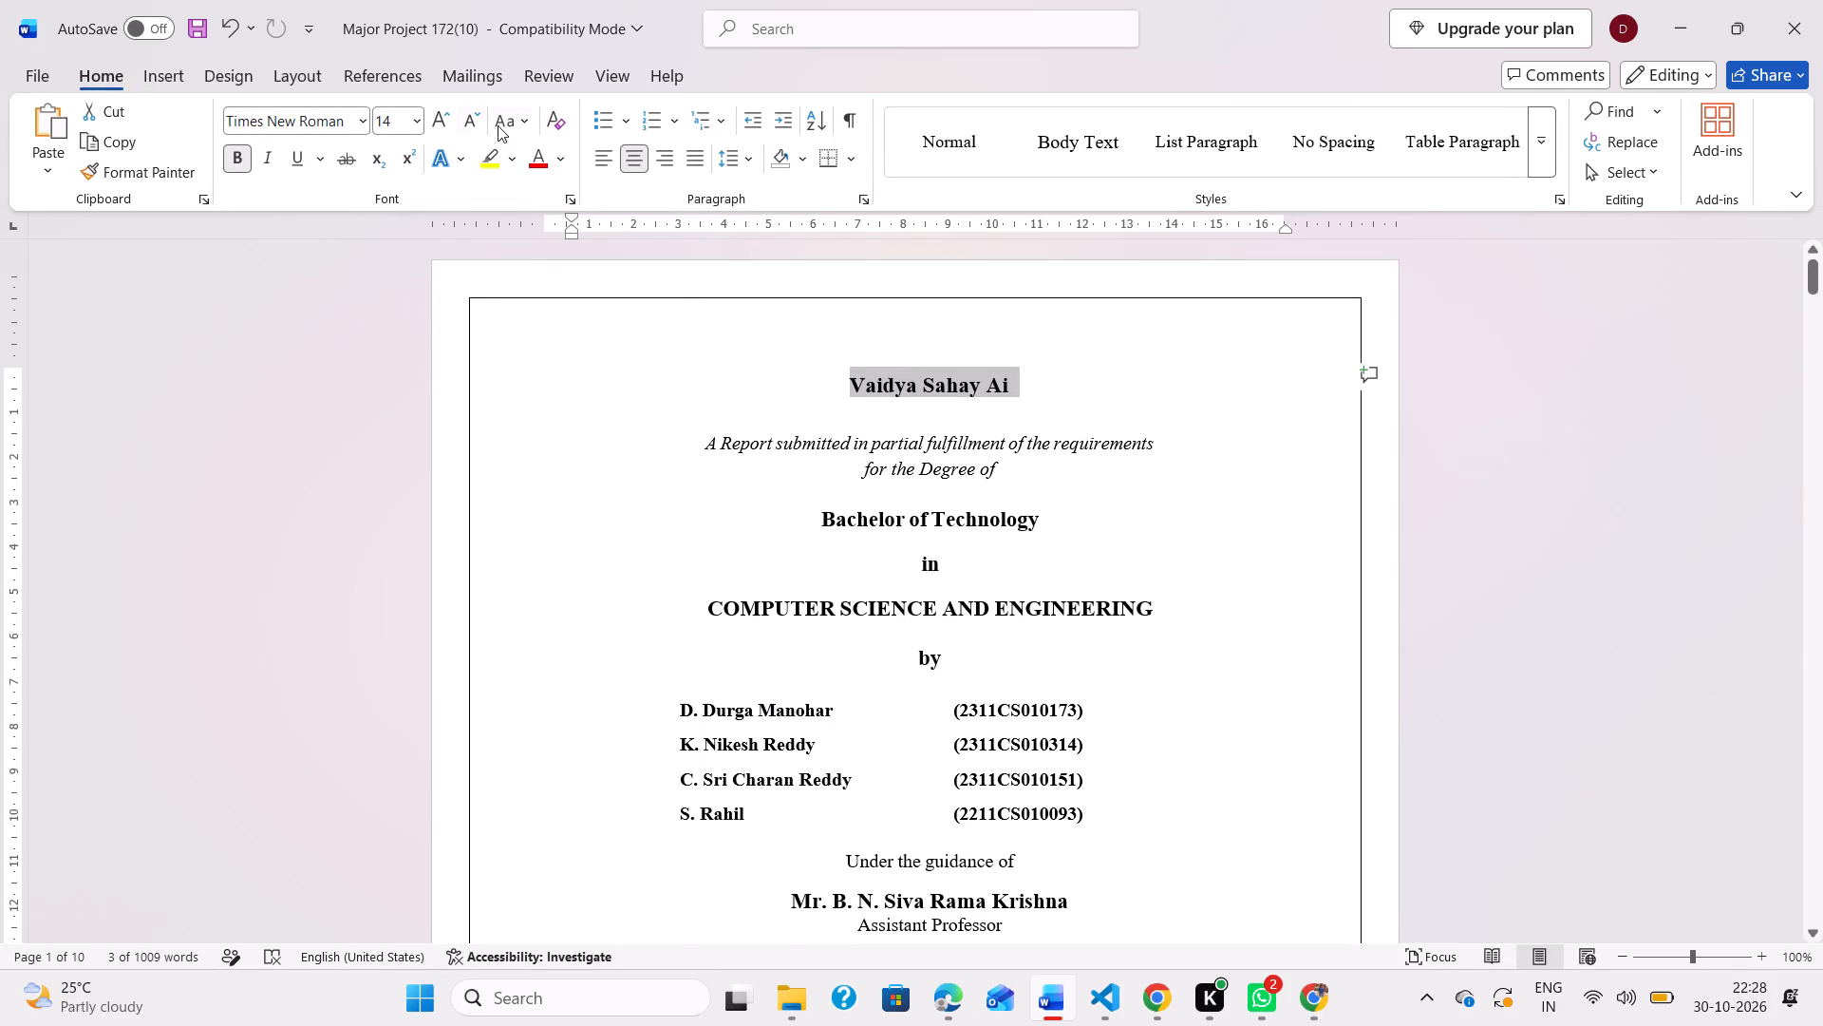
click(526, 126)
click(546, 205)
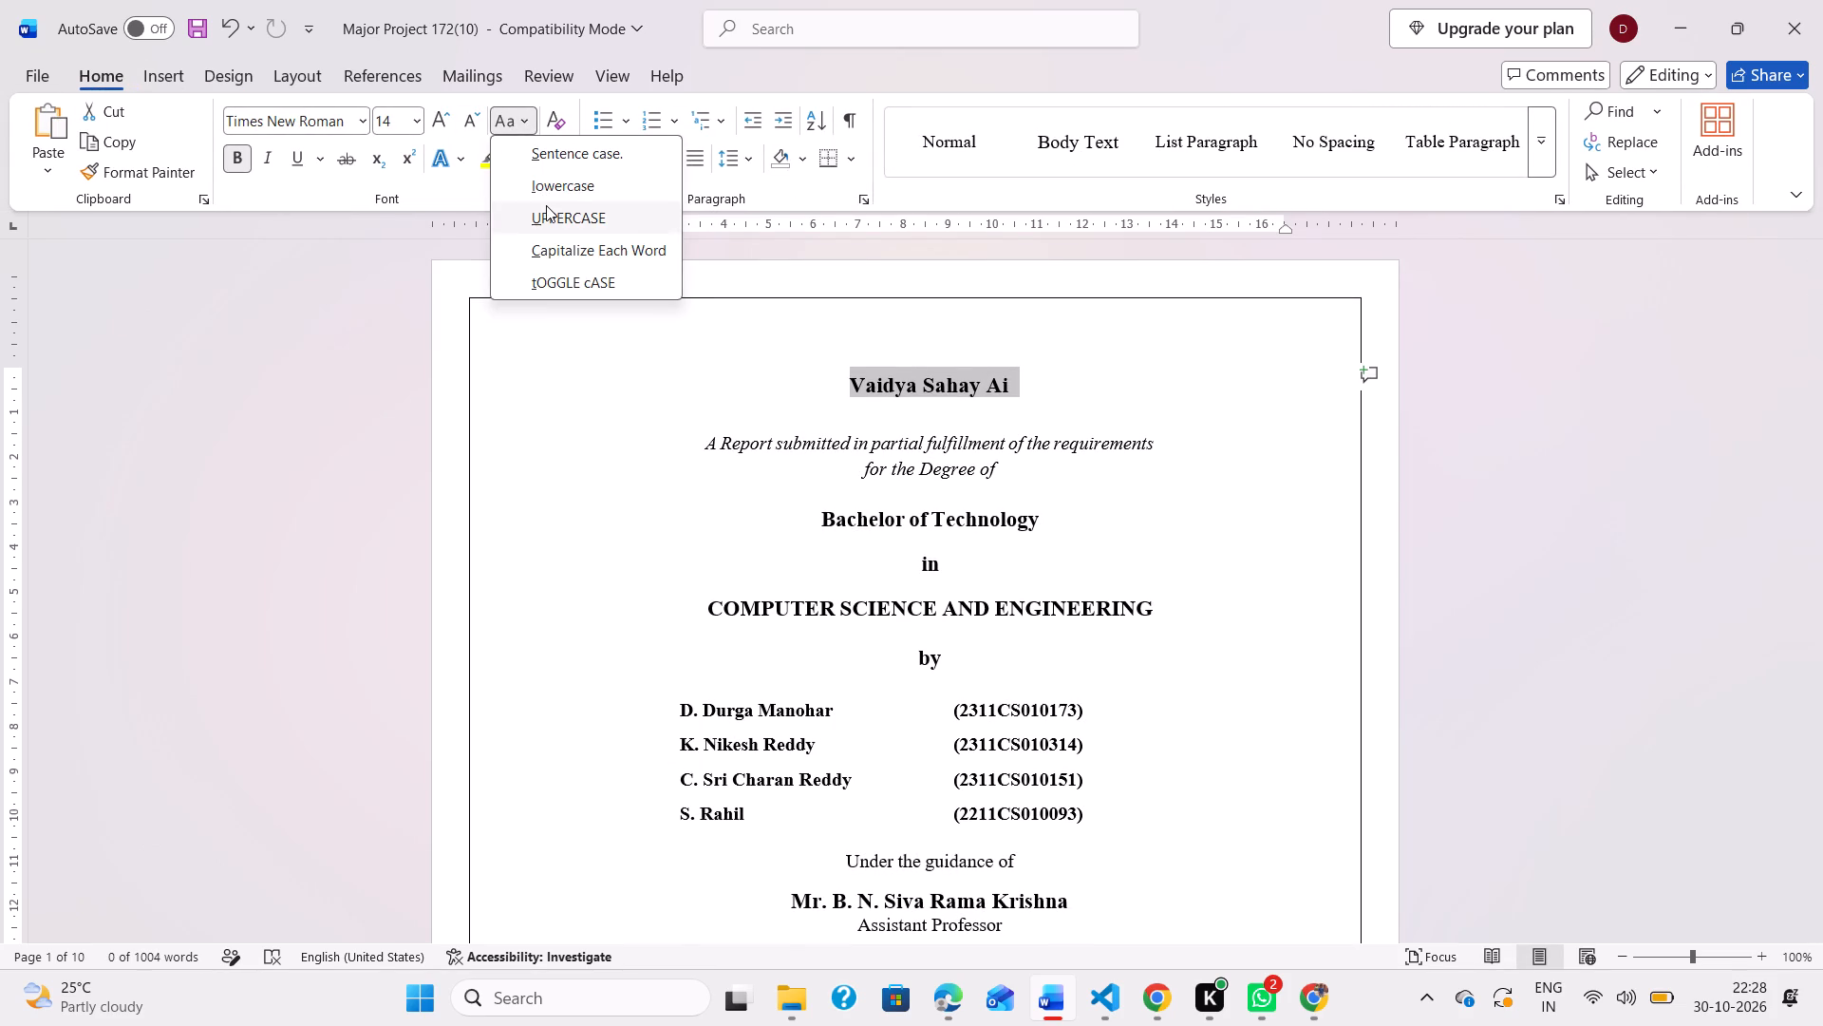
click(1221, 580)
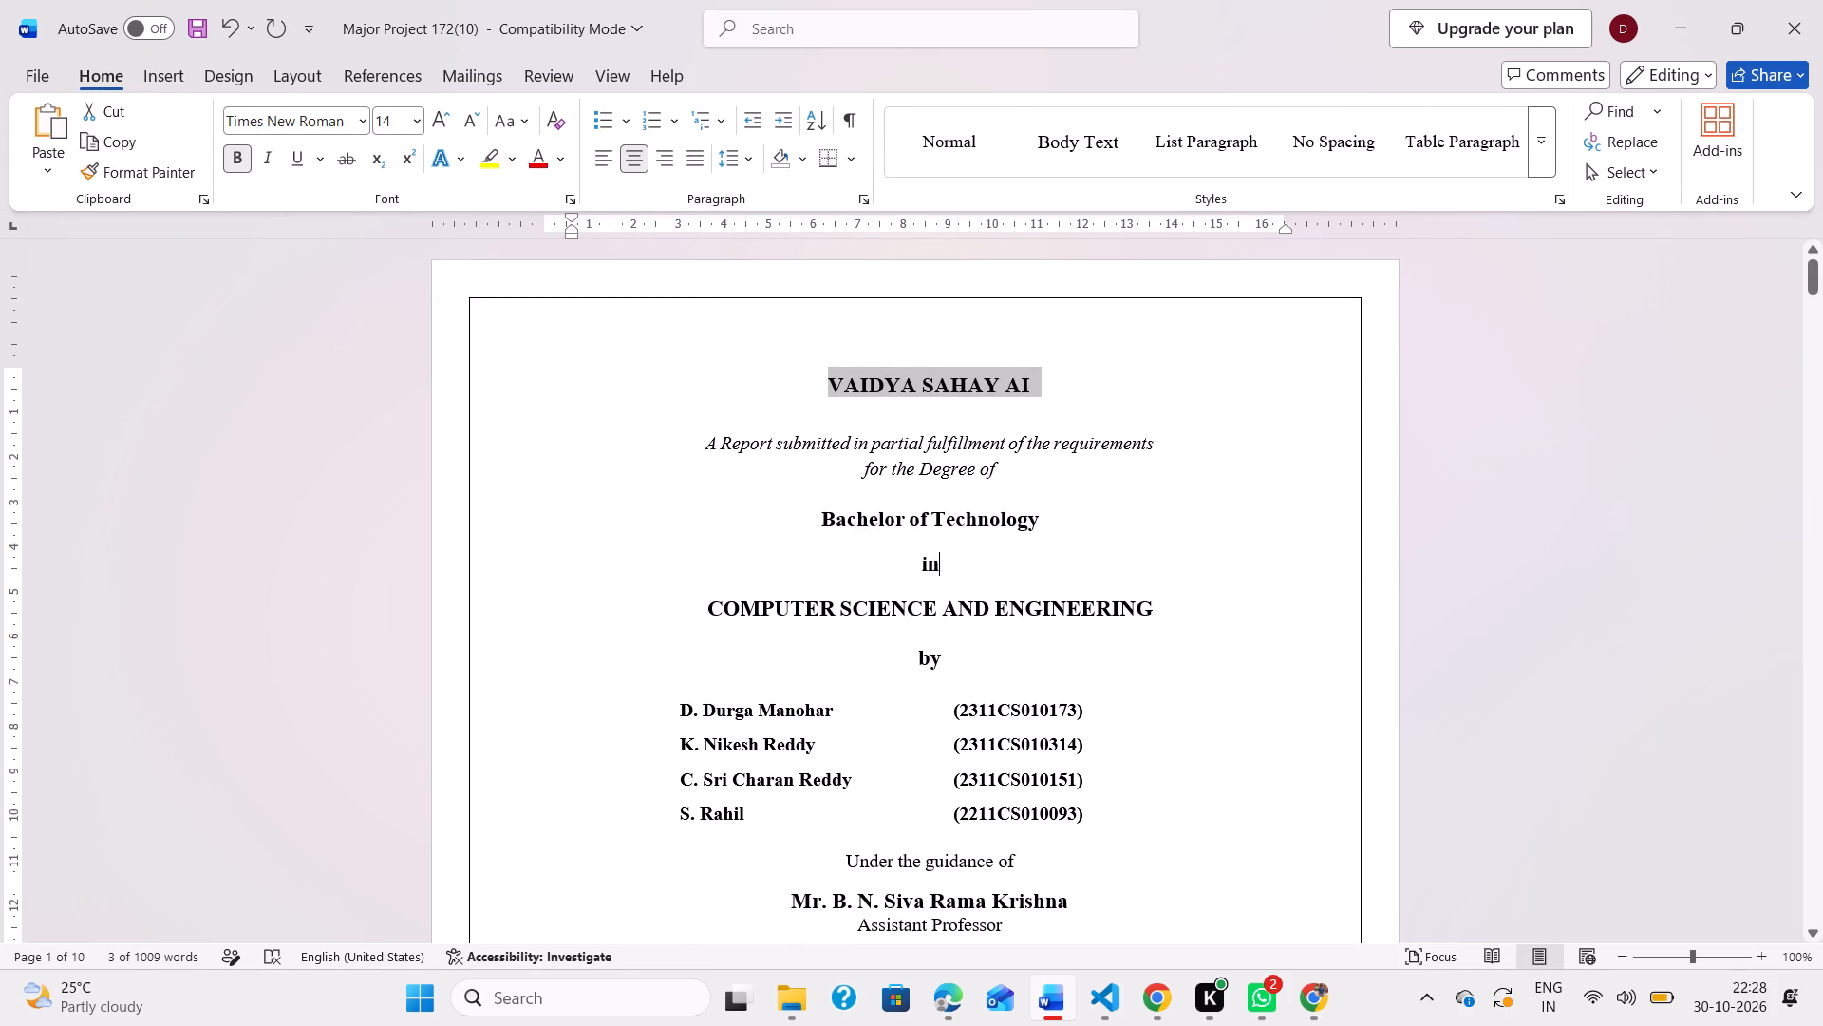
Replace the "Smart Road Damage Detection System" title on page 2 with the title VAIDYA SAHAY AI copied from page 1.
scroll(1221, 580, down, 1)
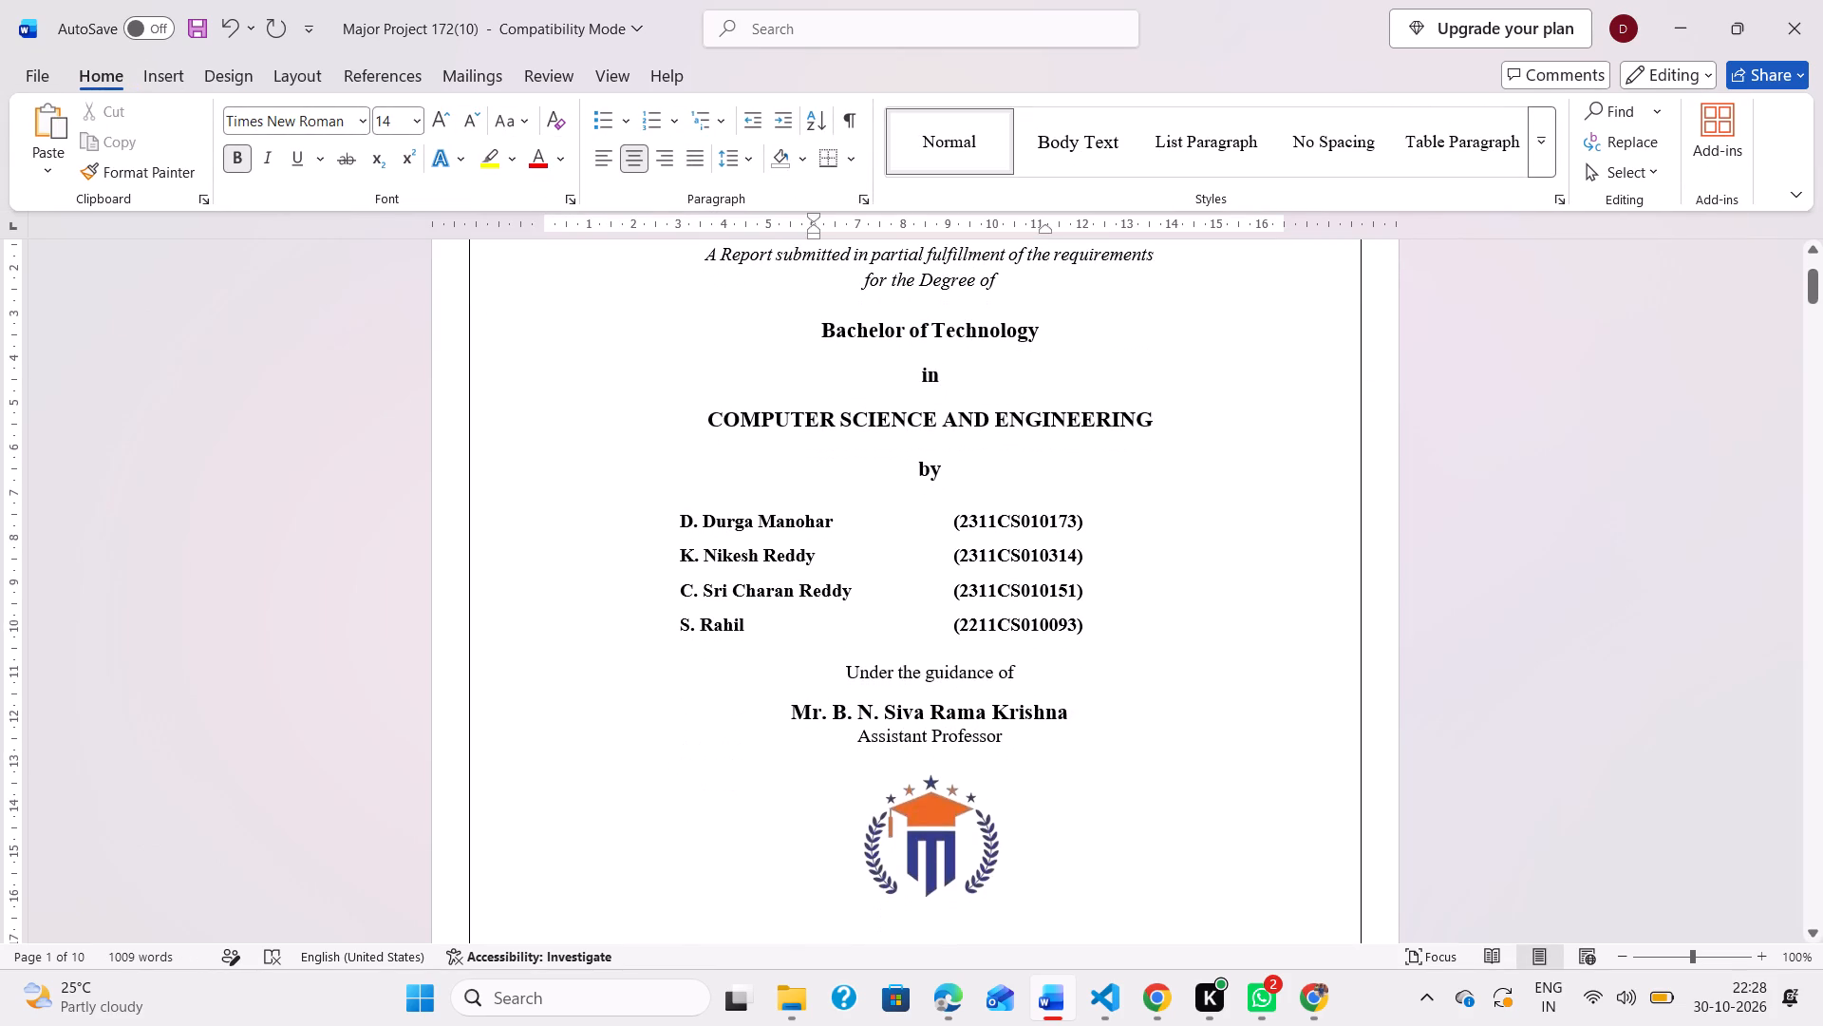
scroll(1086, 581, down, 2)
scroll(1041, 656, down, 3)
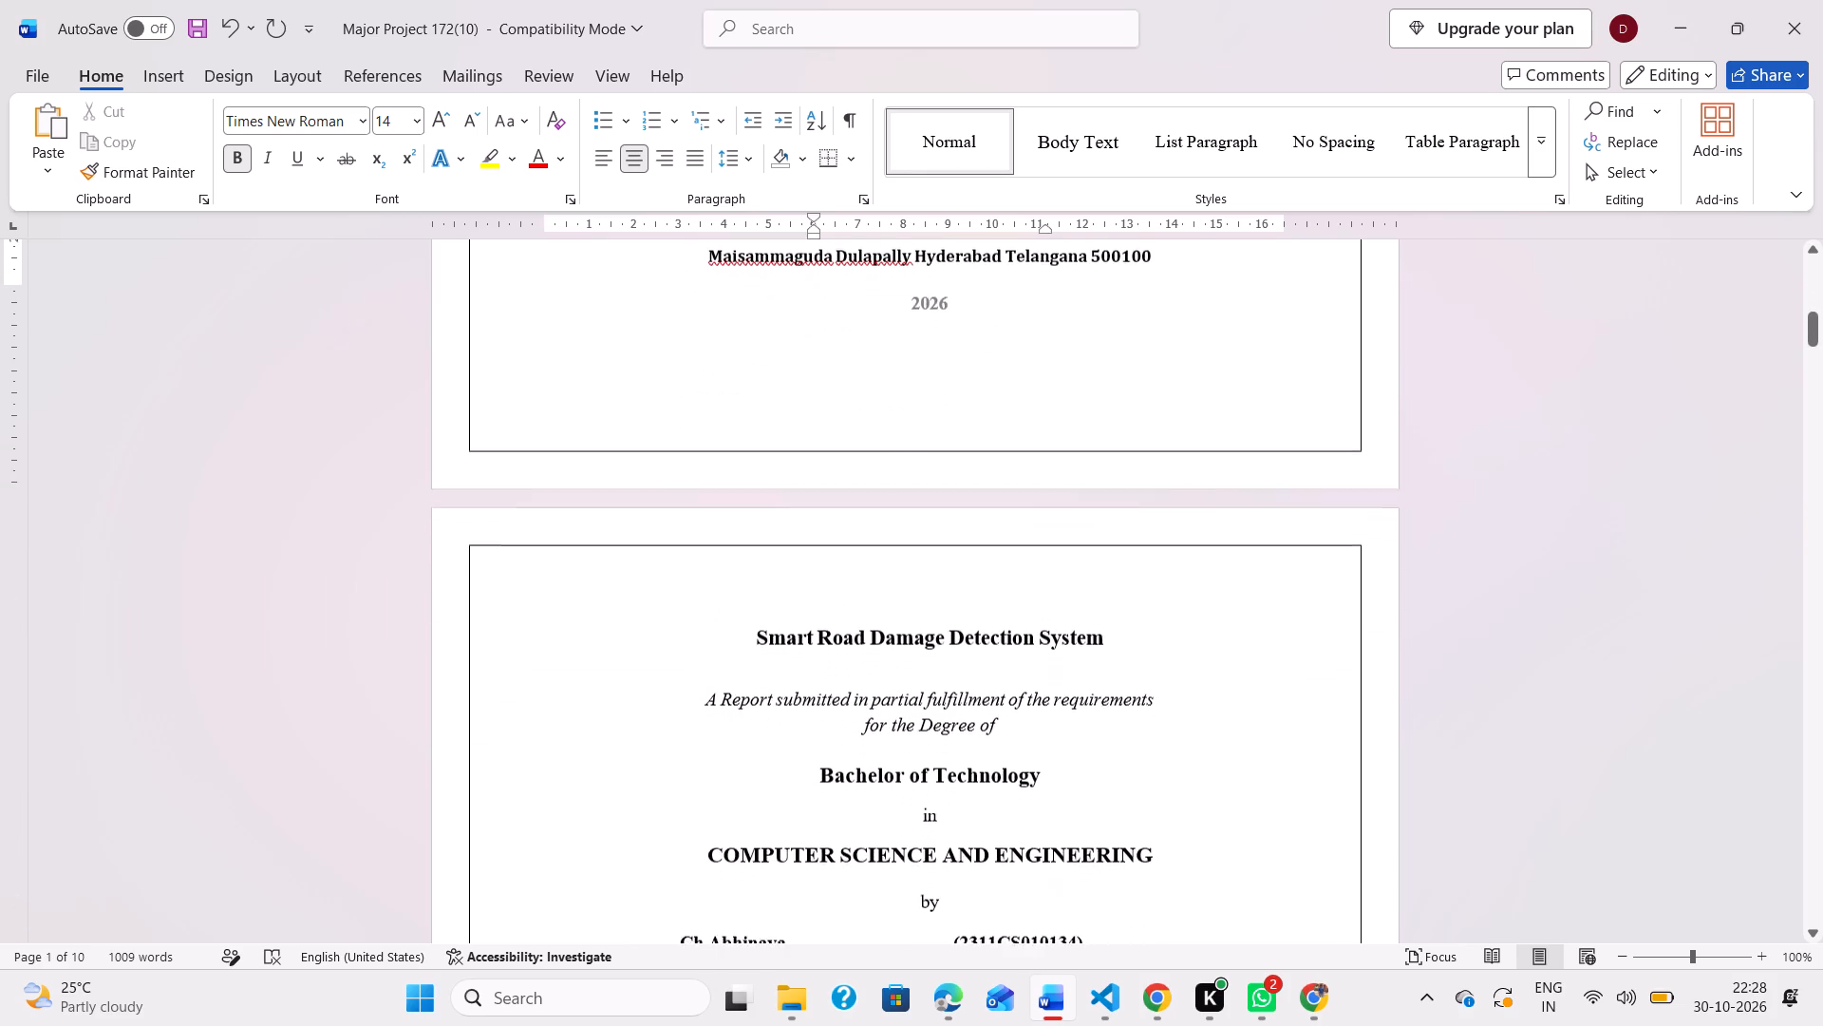
scroll(1041, 656, down, 1)
scroll(1115, 573, up, 4)
scroll(1033, 309, up, 1)
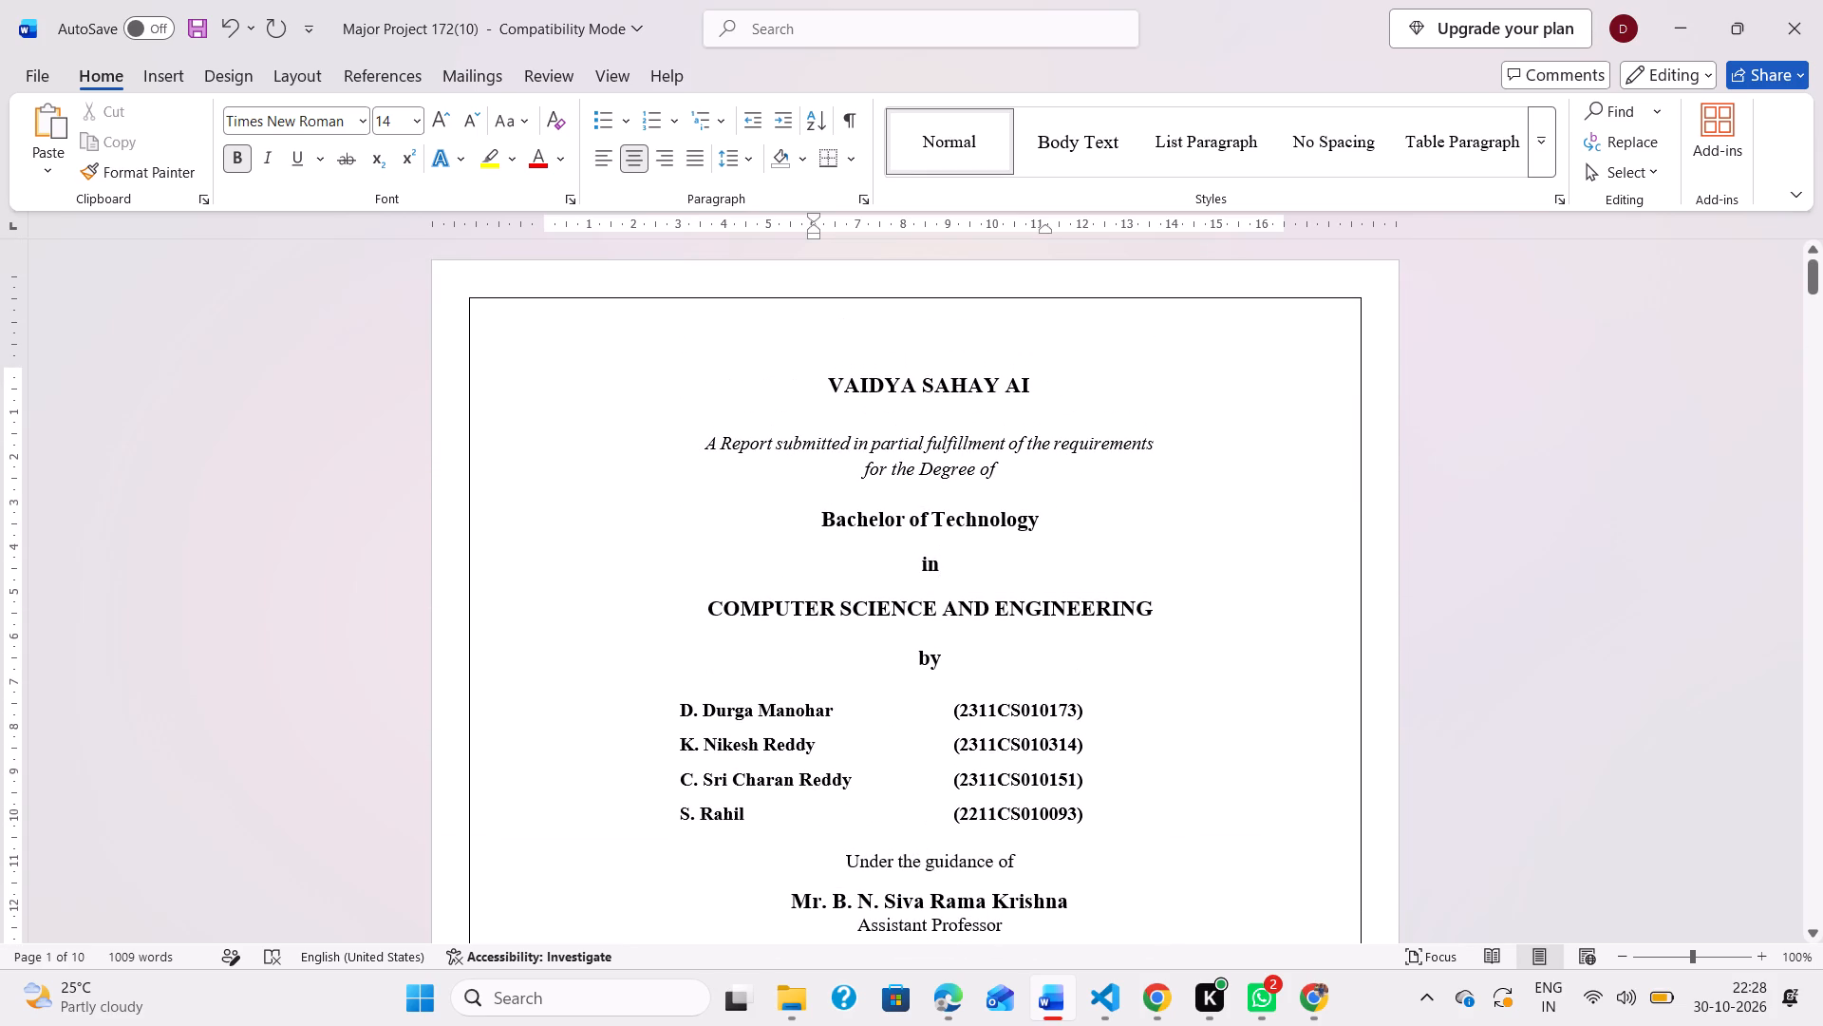
drag(1045, 386, 826, 382)
key(ctrl+c)
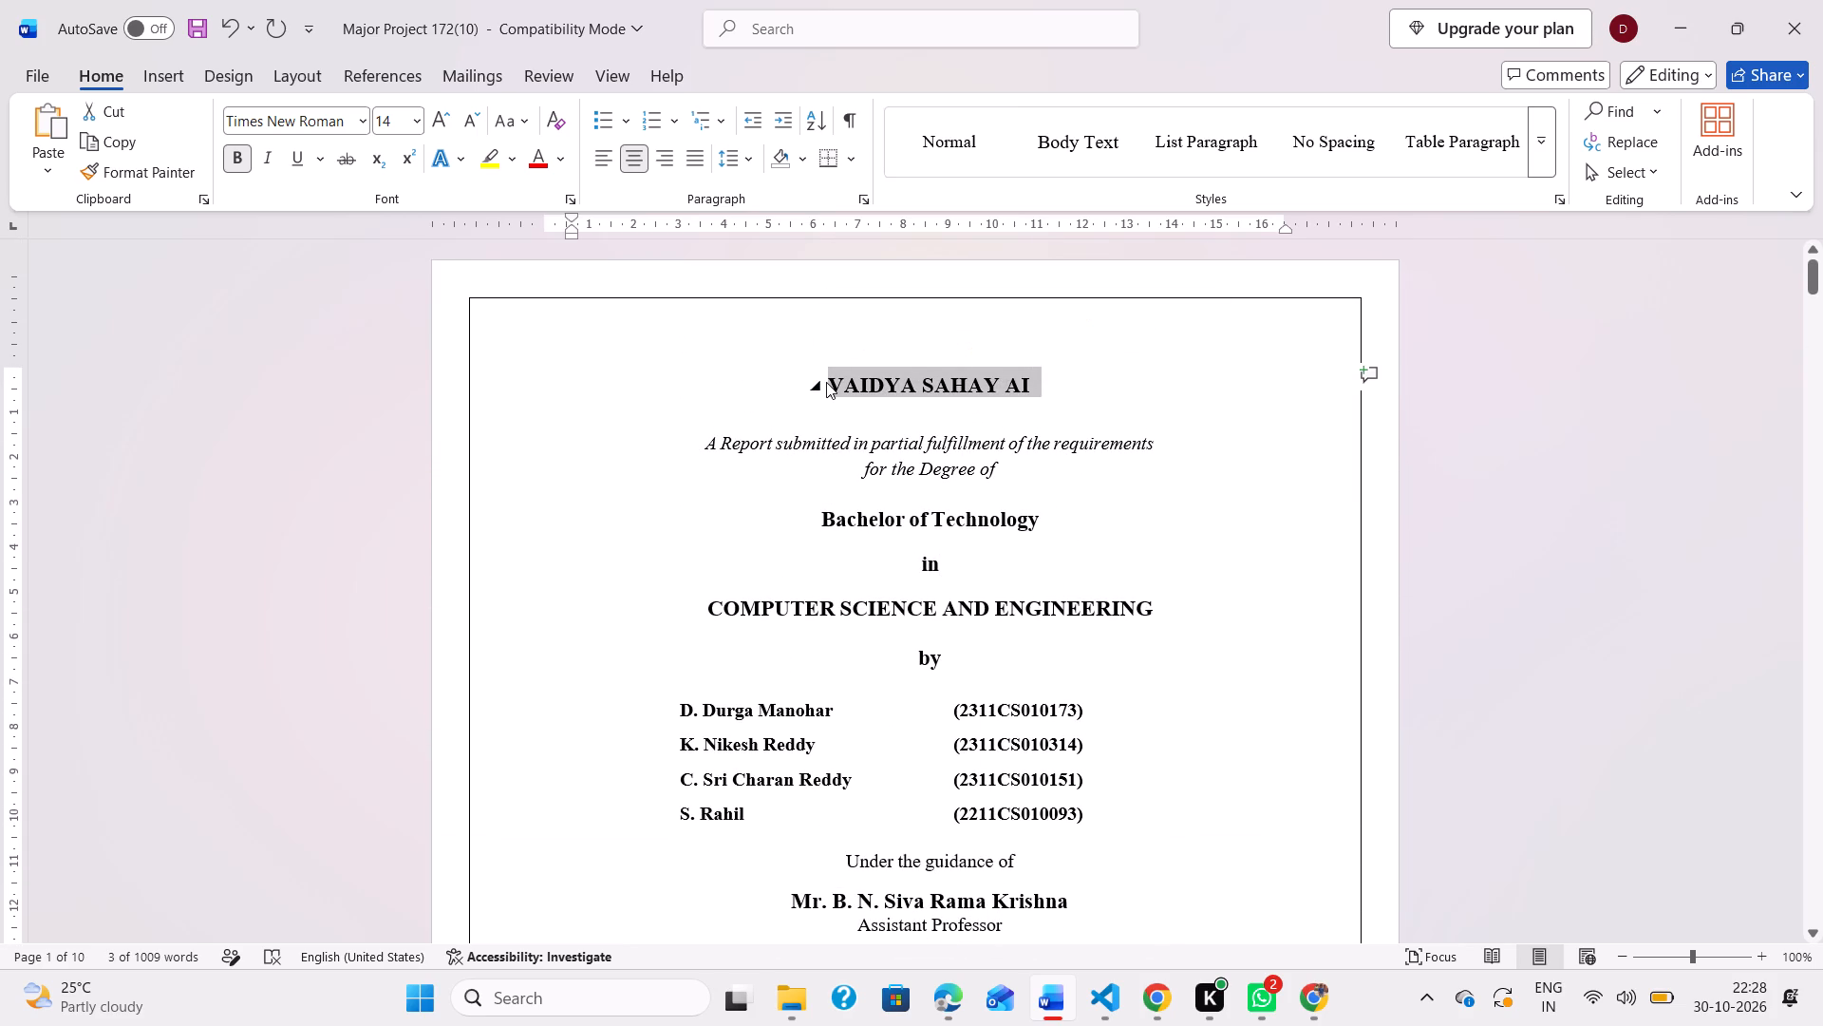
scroll(826, 382, down, 4)
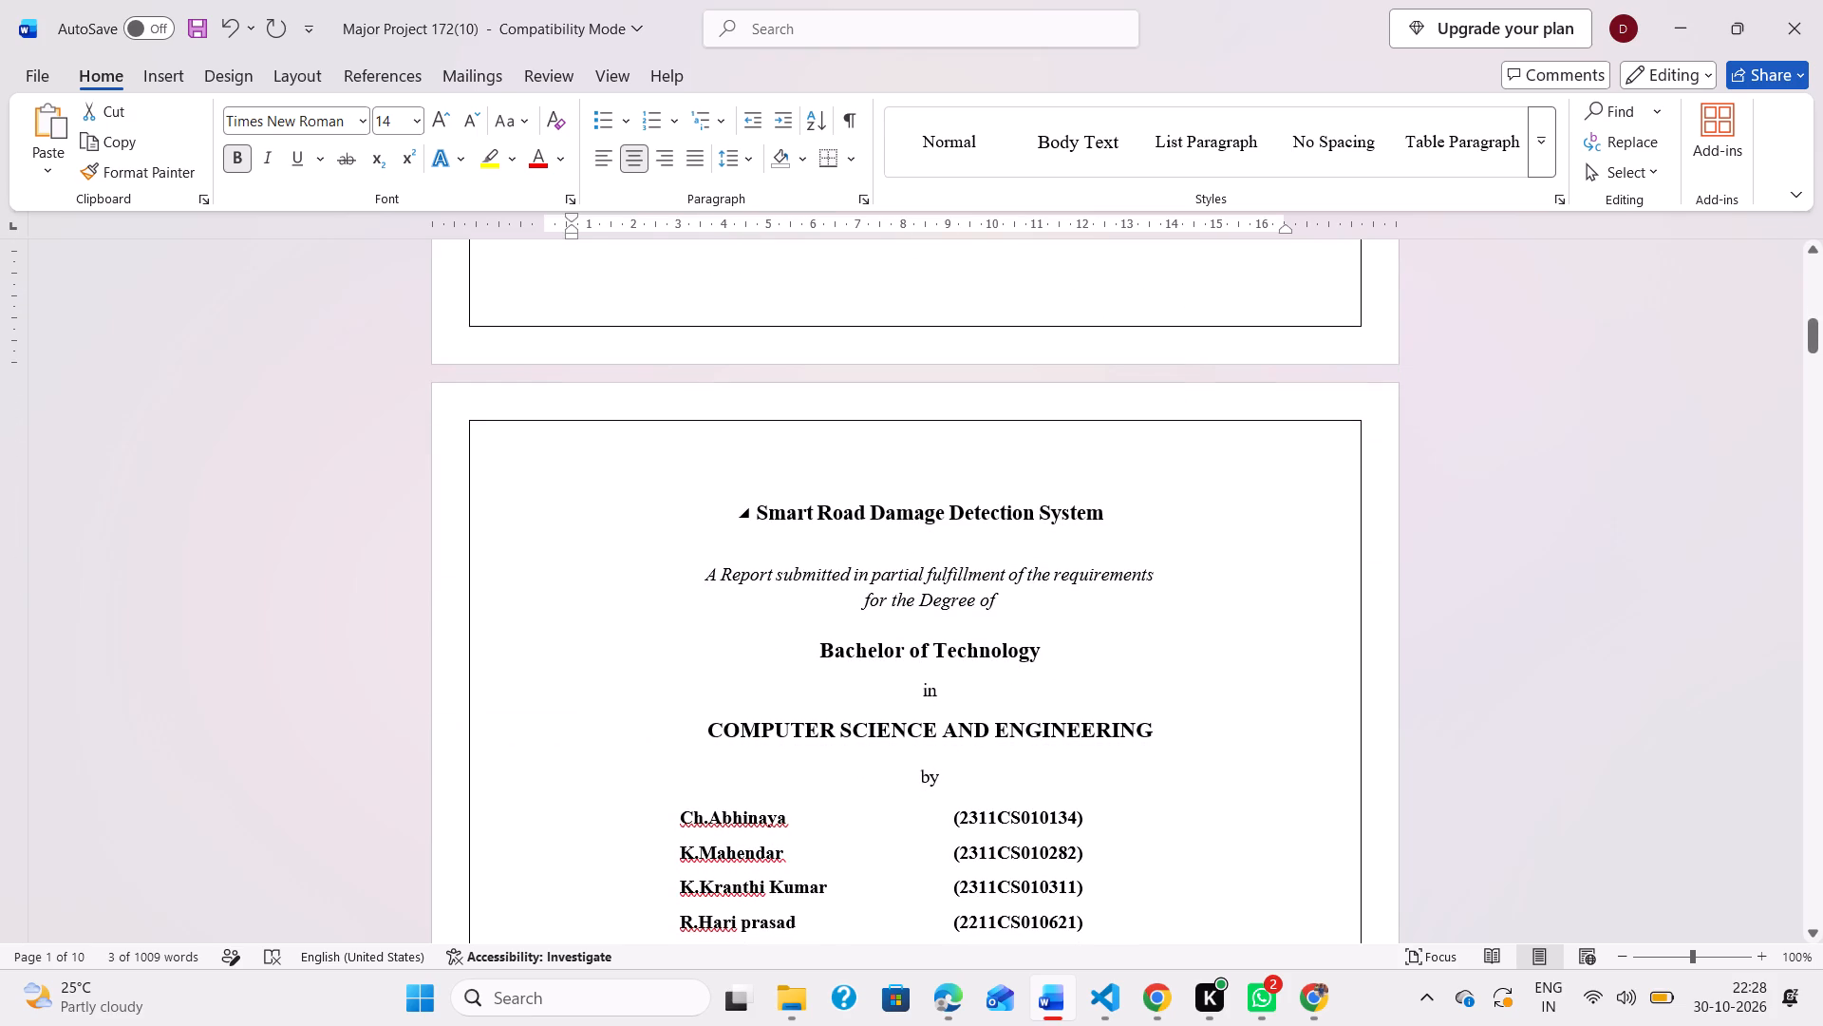
drag(1128, 514, 762, 512)
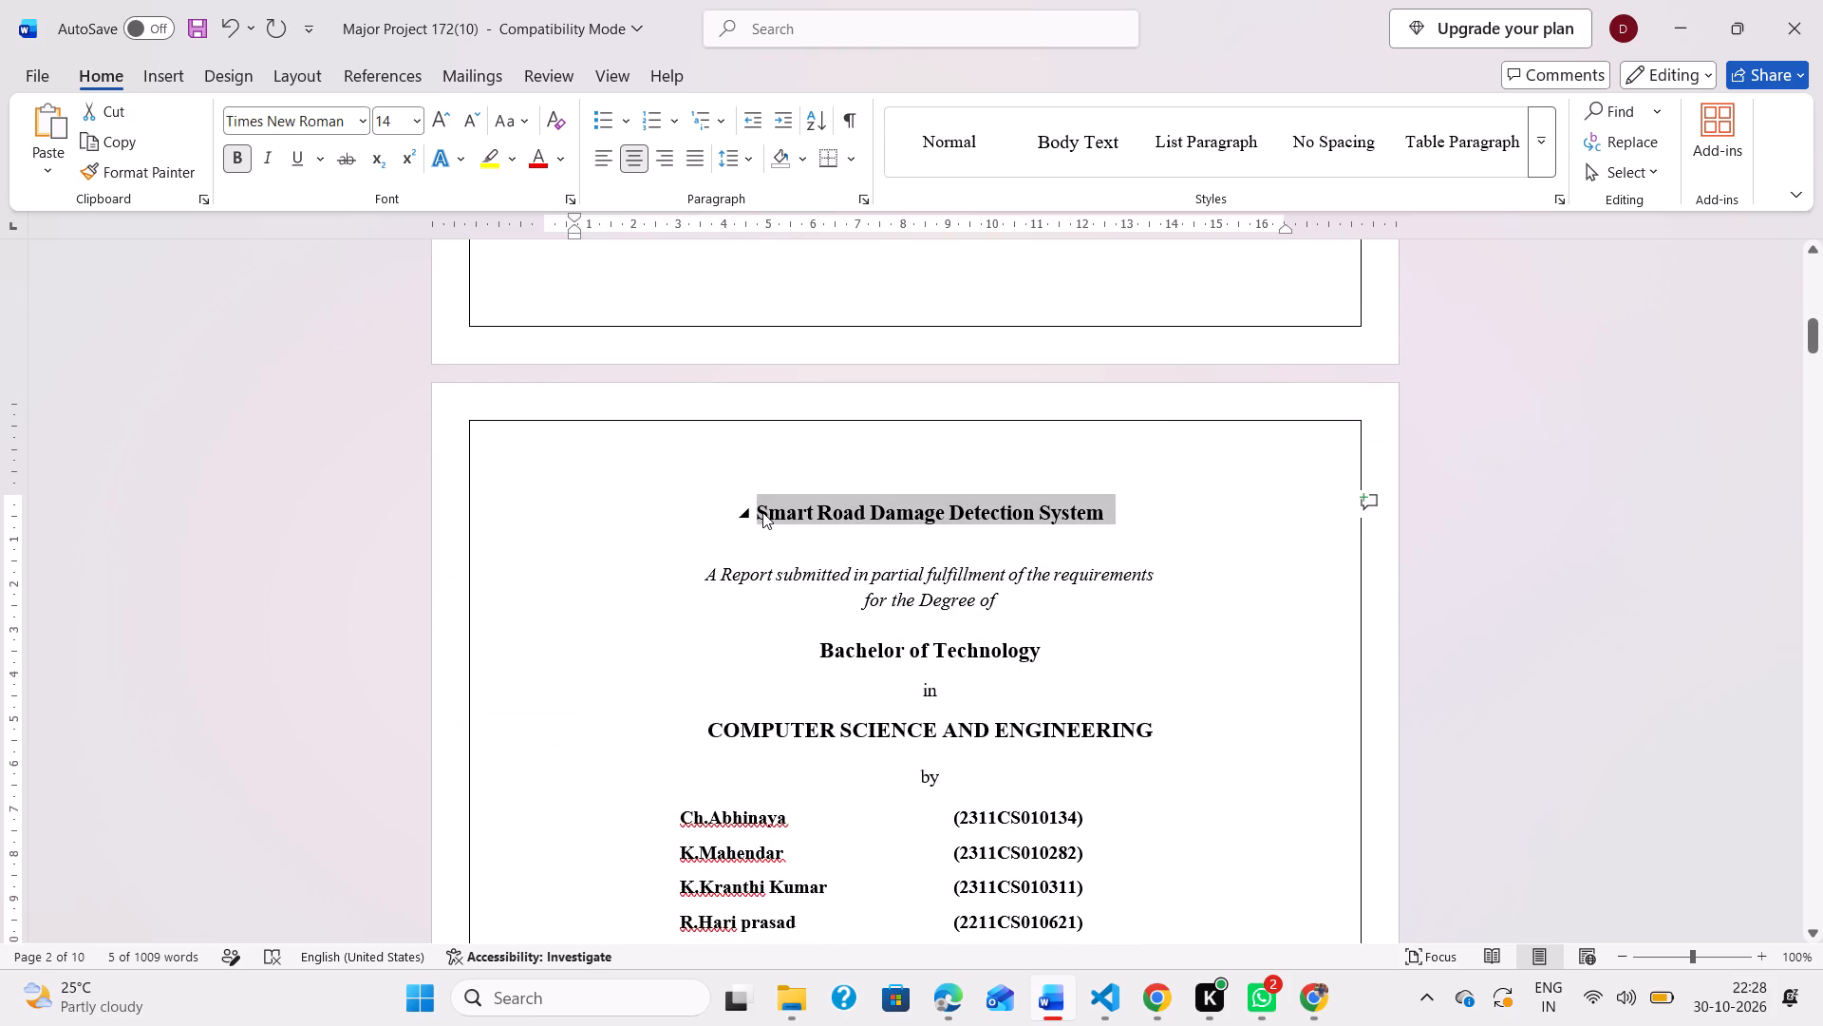
key(ctrl+v)
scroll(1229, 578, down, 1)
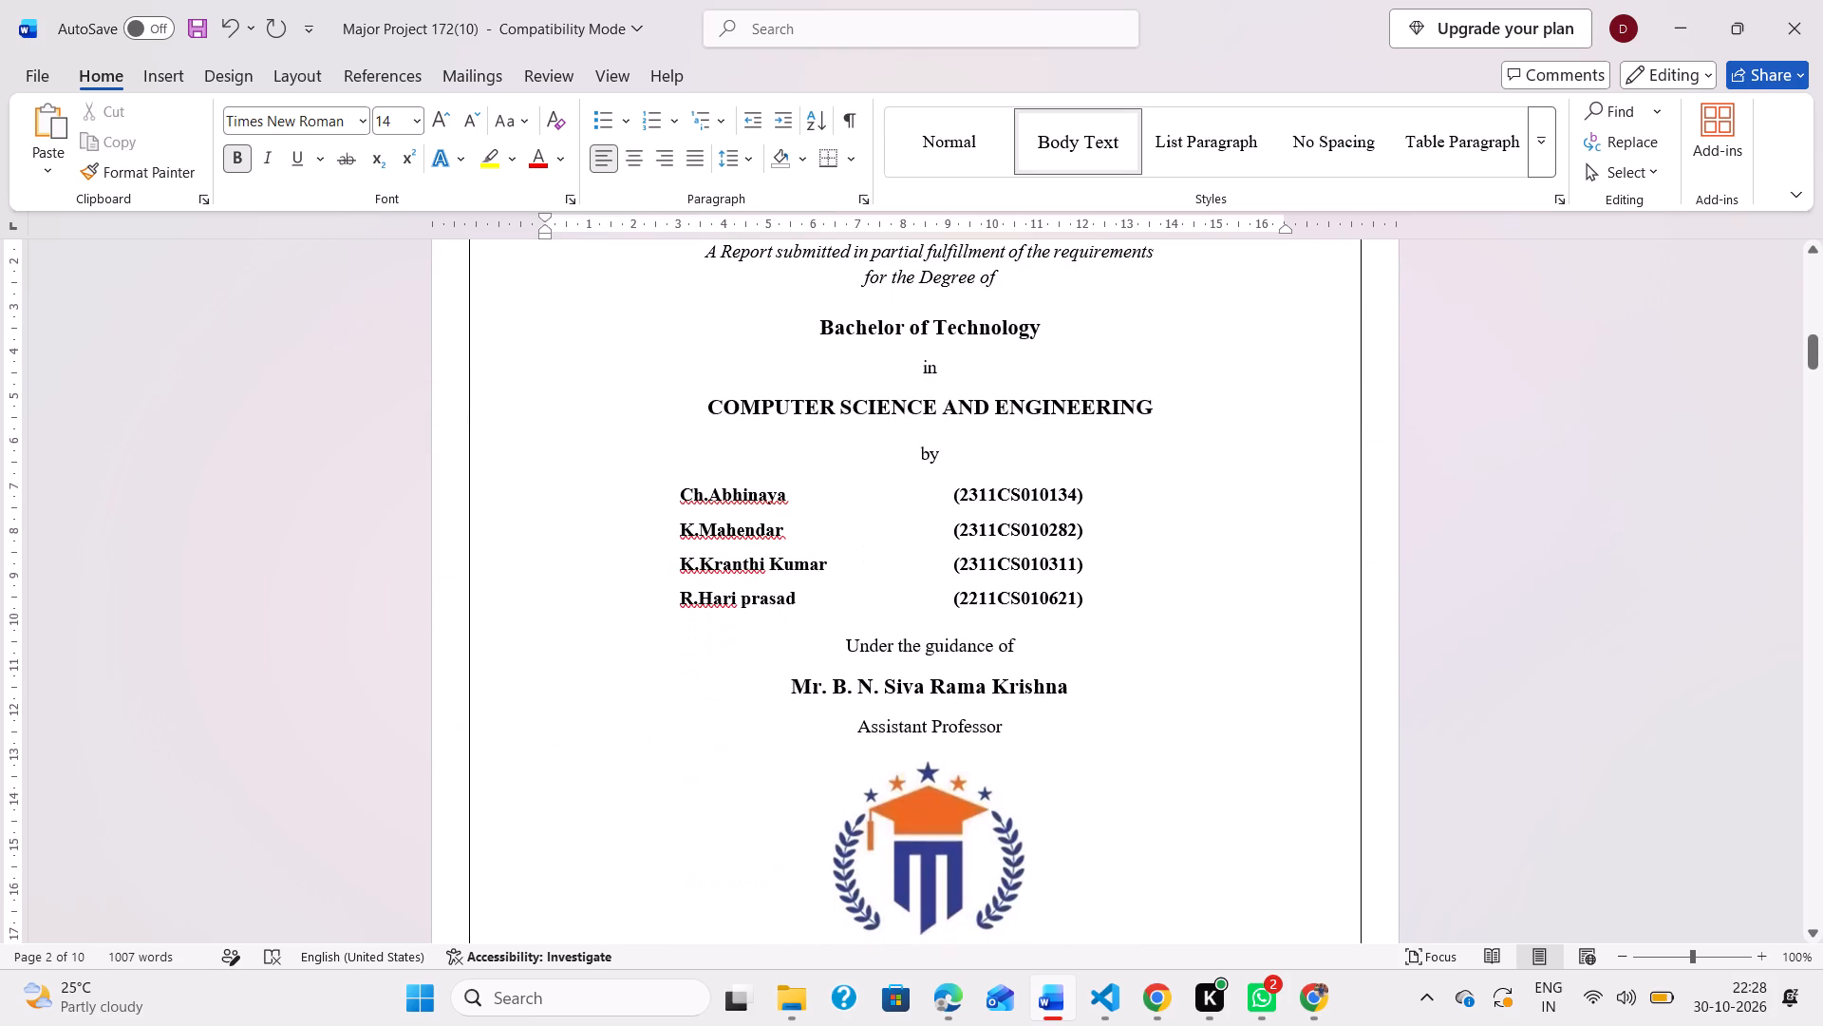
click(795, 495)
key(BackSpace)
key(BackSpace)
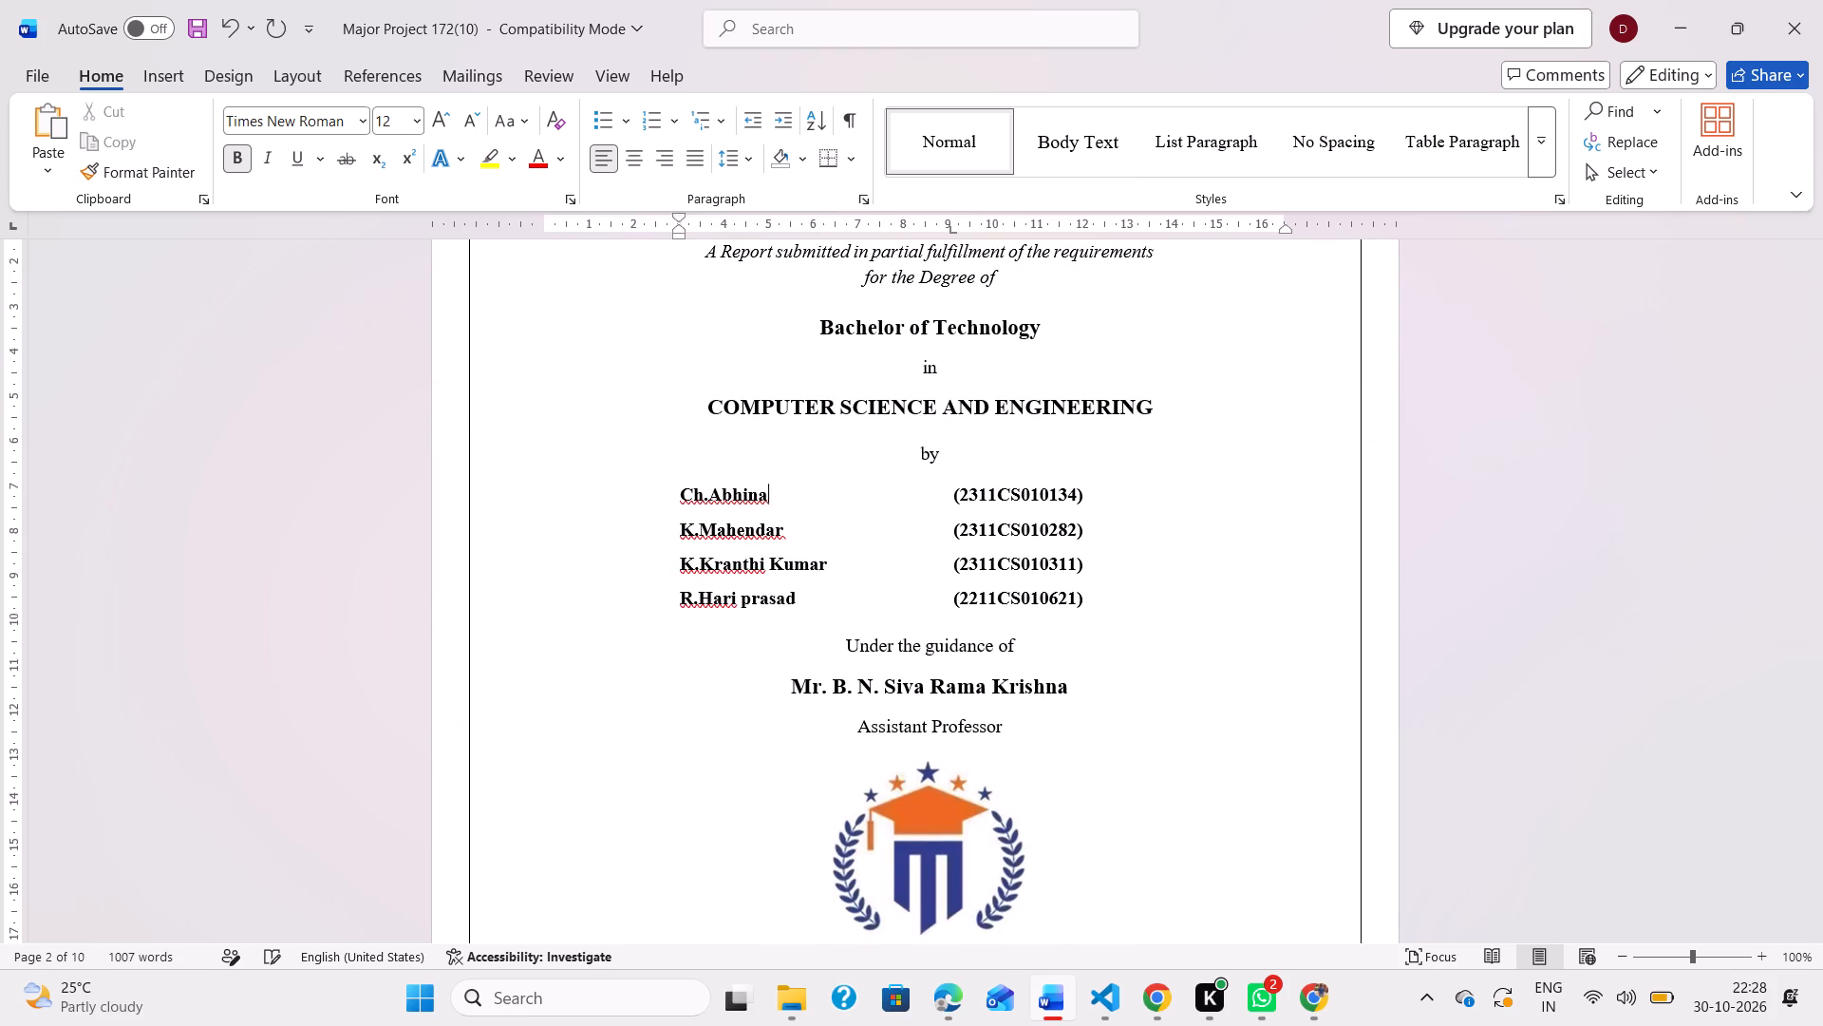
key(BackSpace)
Replace the four team members' names and roll numbers on page 2 with the list copied from page 1.
scroll(795, 495, up, 5)
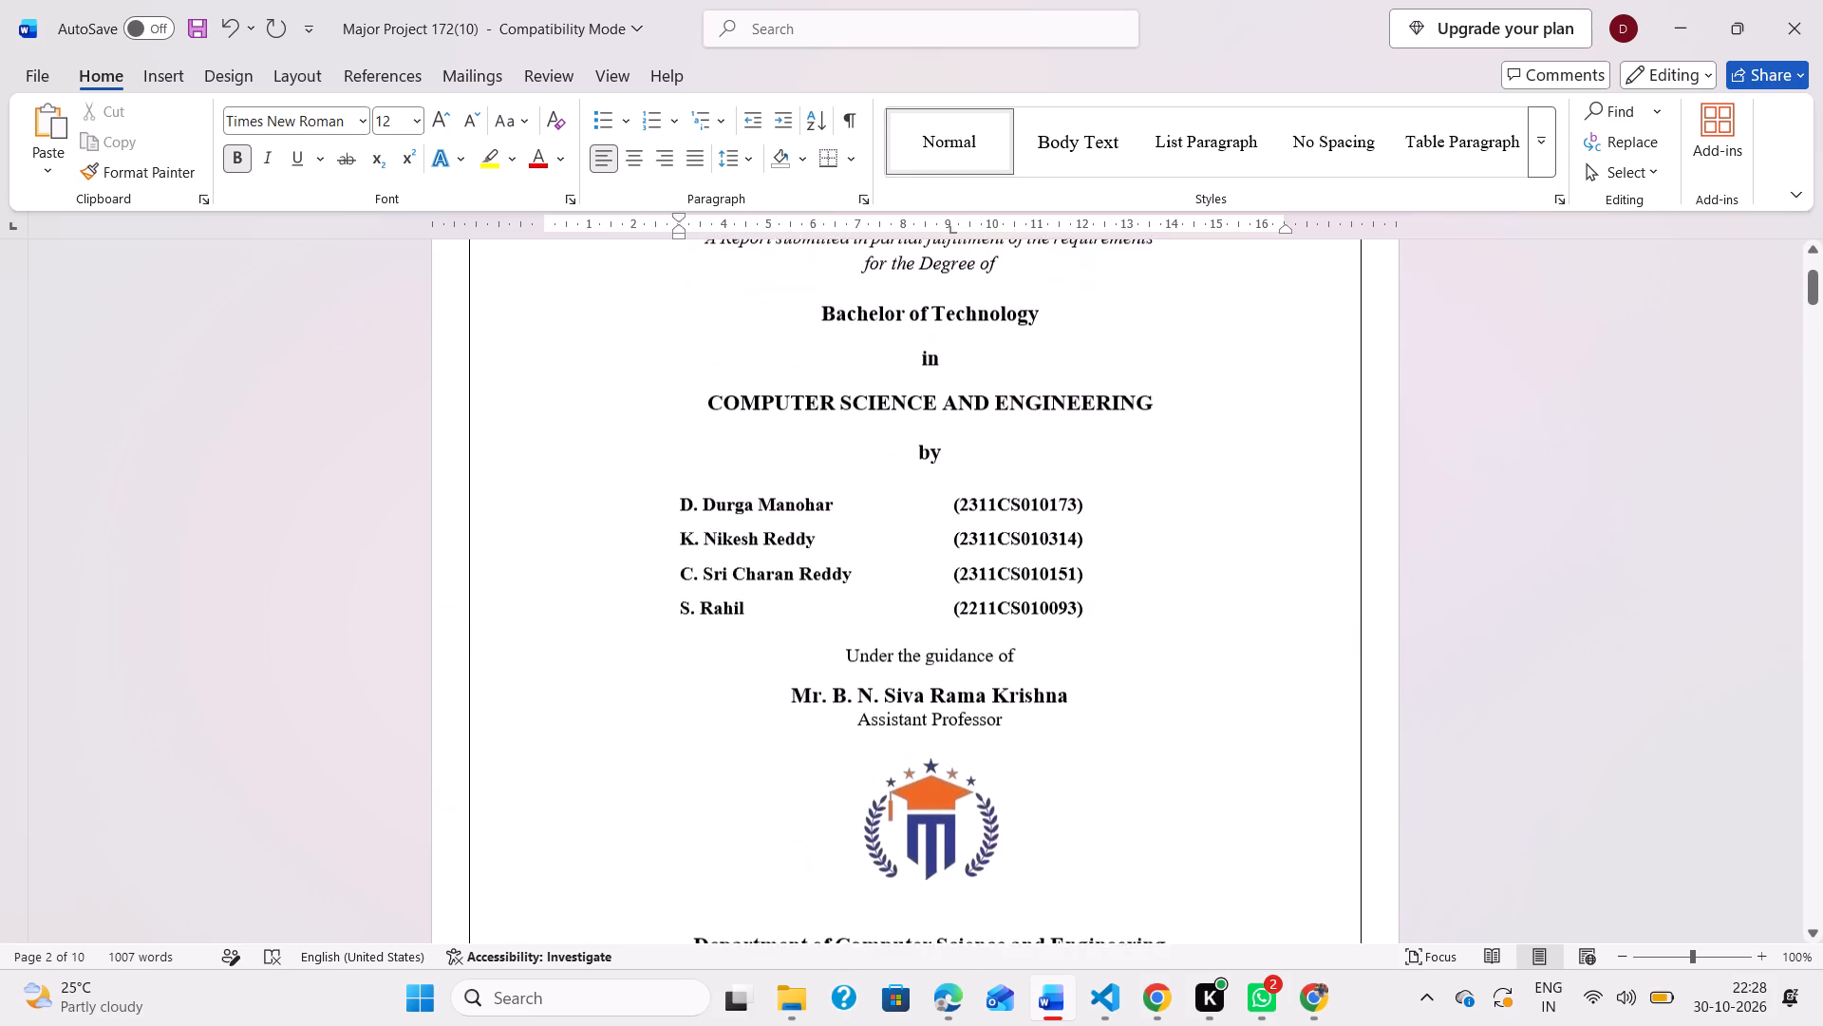
drag(668, 500, 1111, 608)
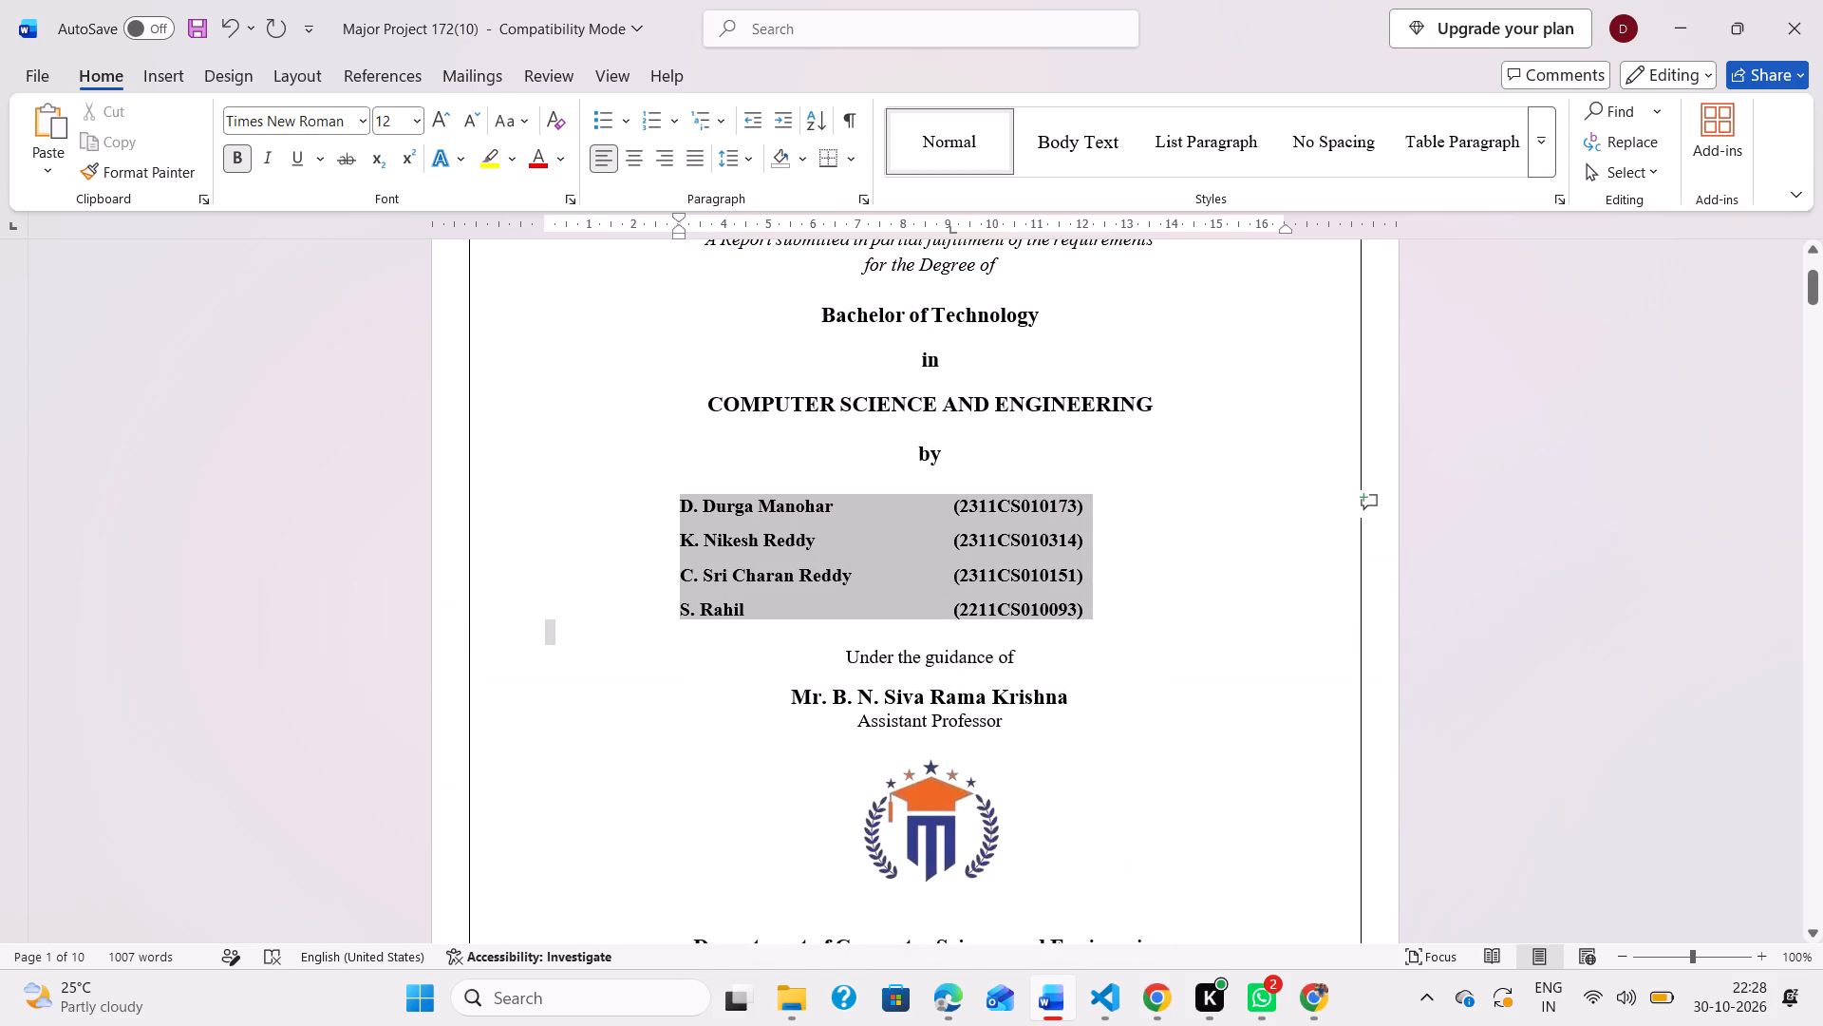
drag(1111, 608, 1098, 606)
key(ctrl+c)
scroll(1098, 606, down, 4)
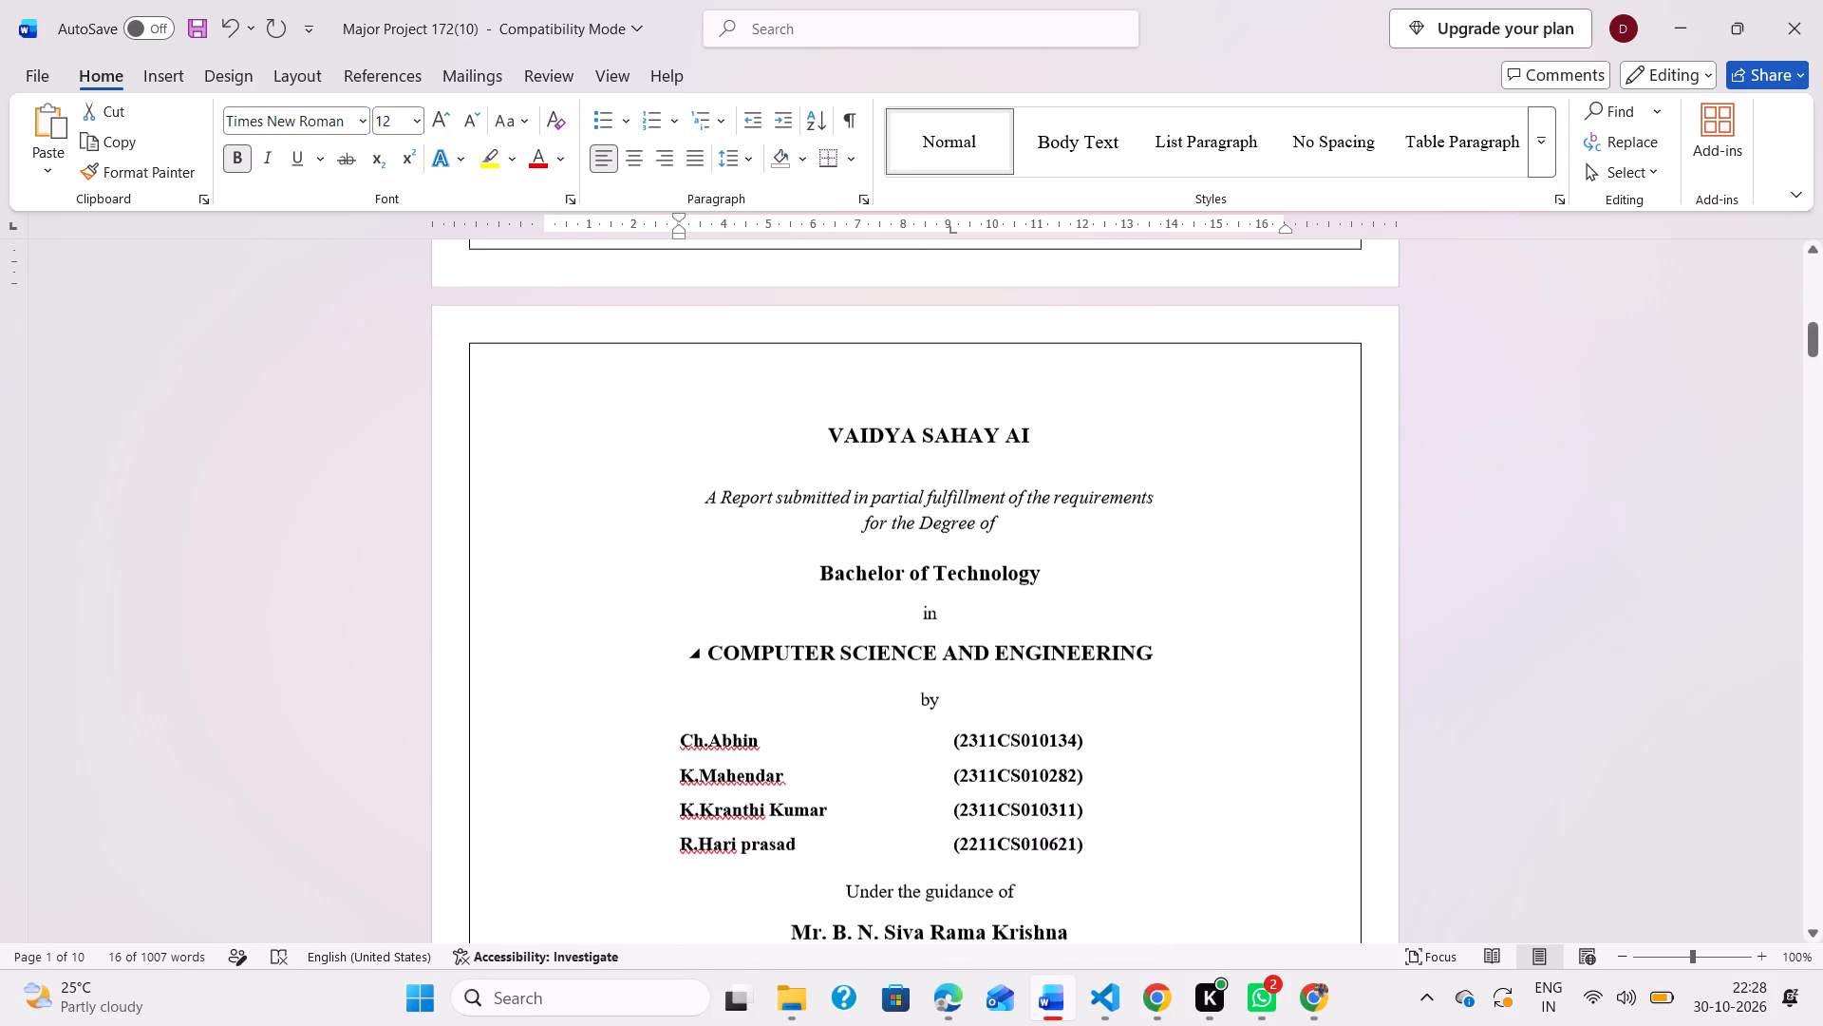
drag(680, 736, 1059, 853)
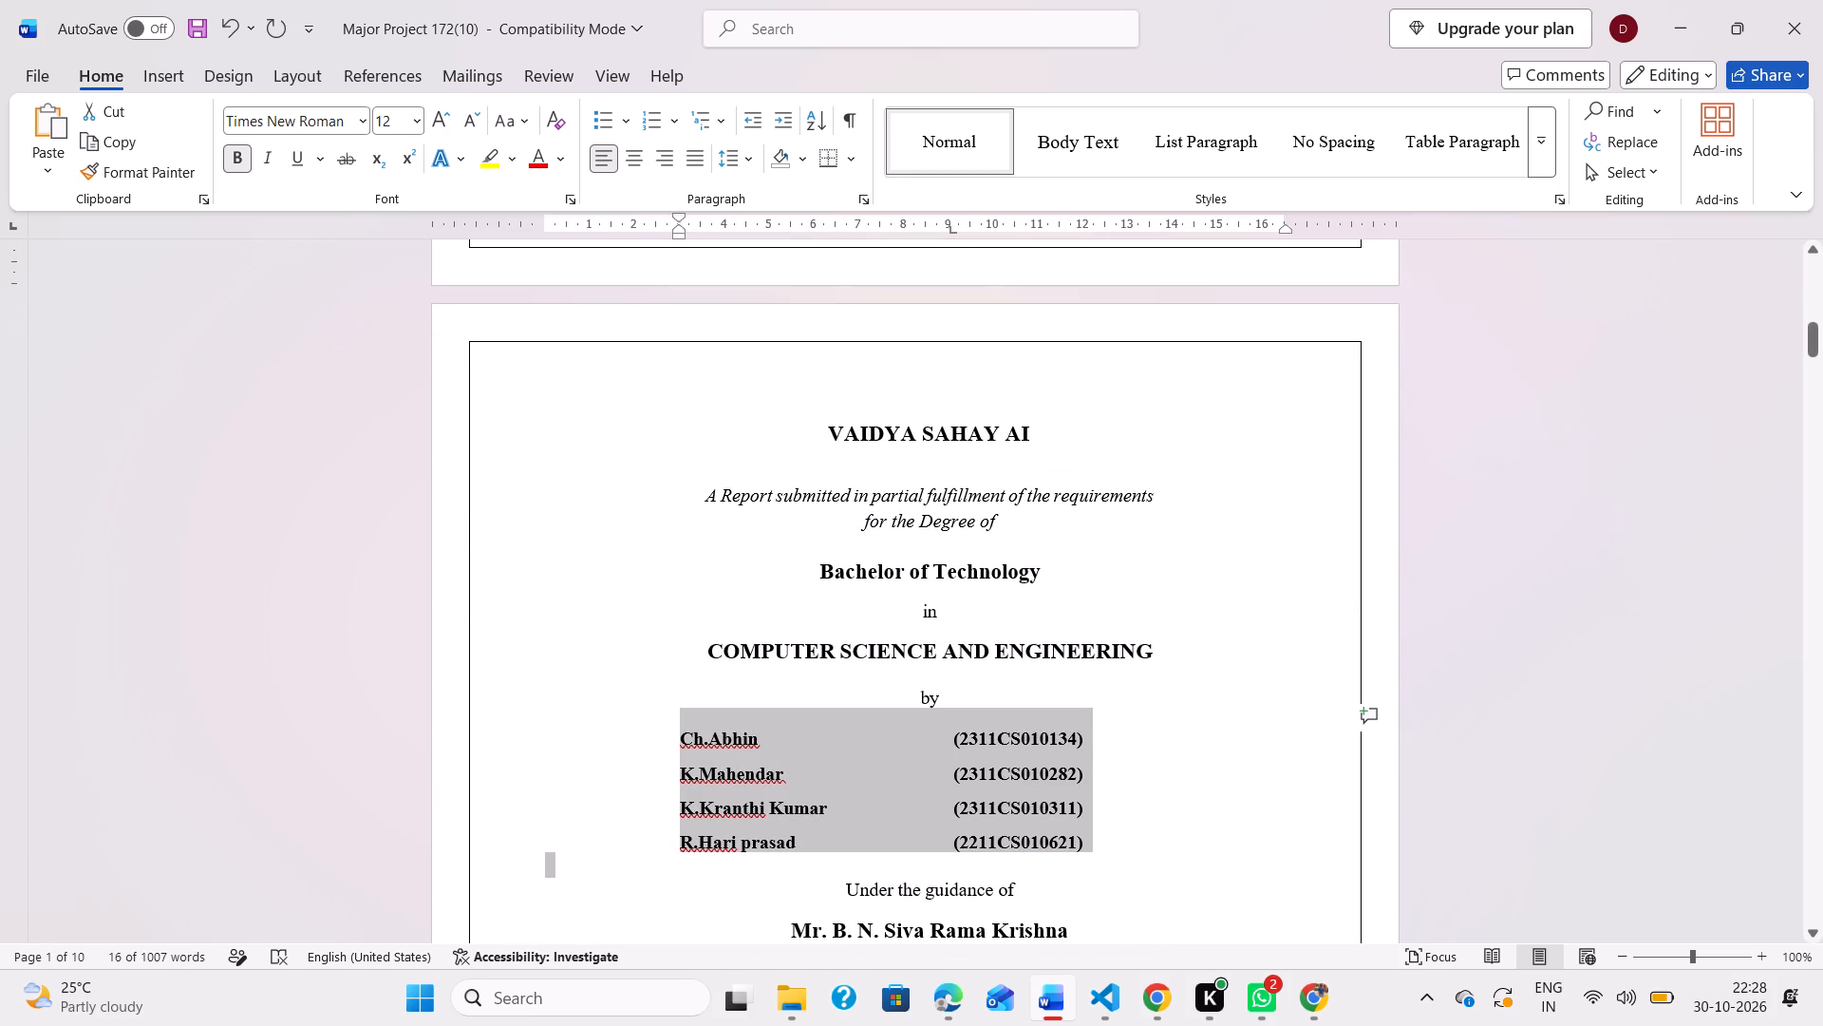
drag(1059, 853, 1083, 843)
key(ctrl+v)
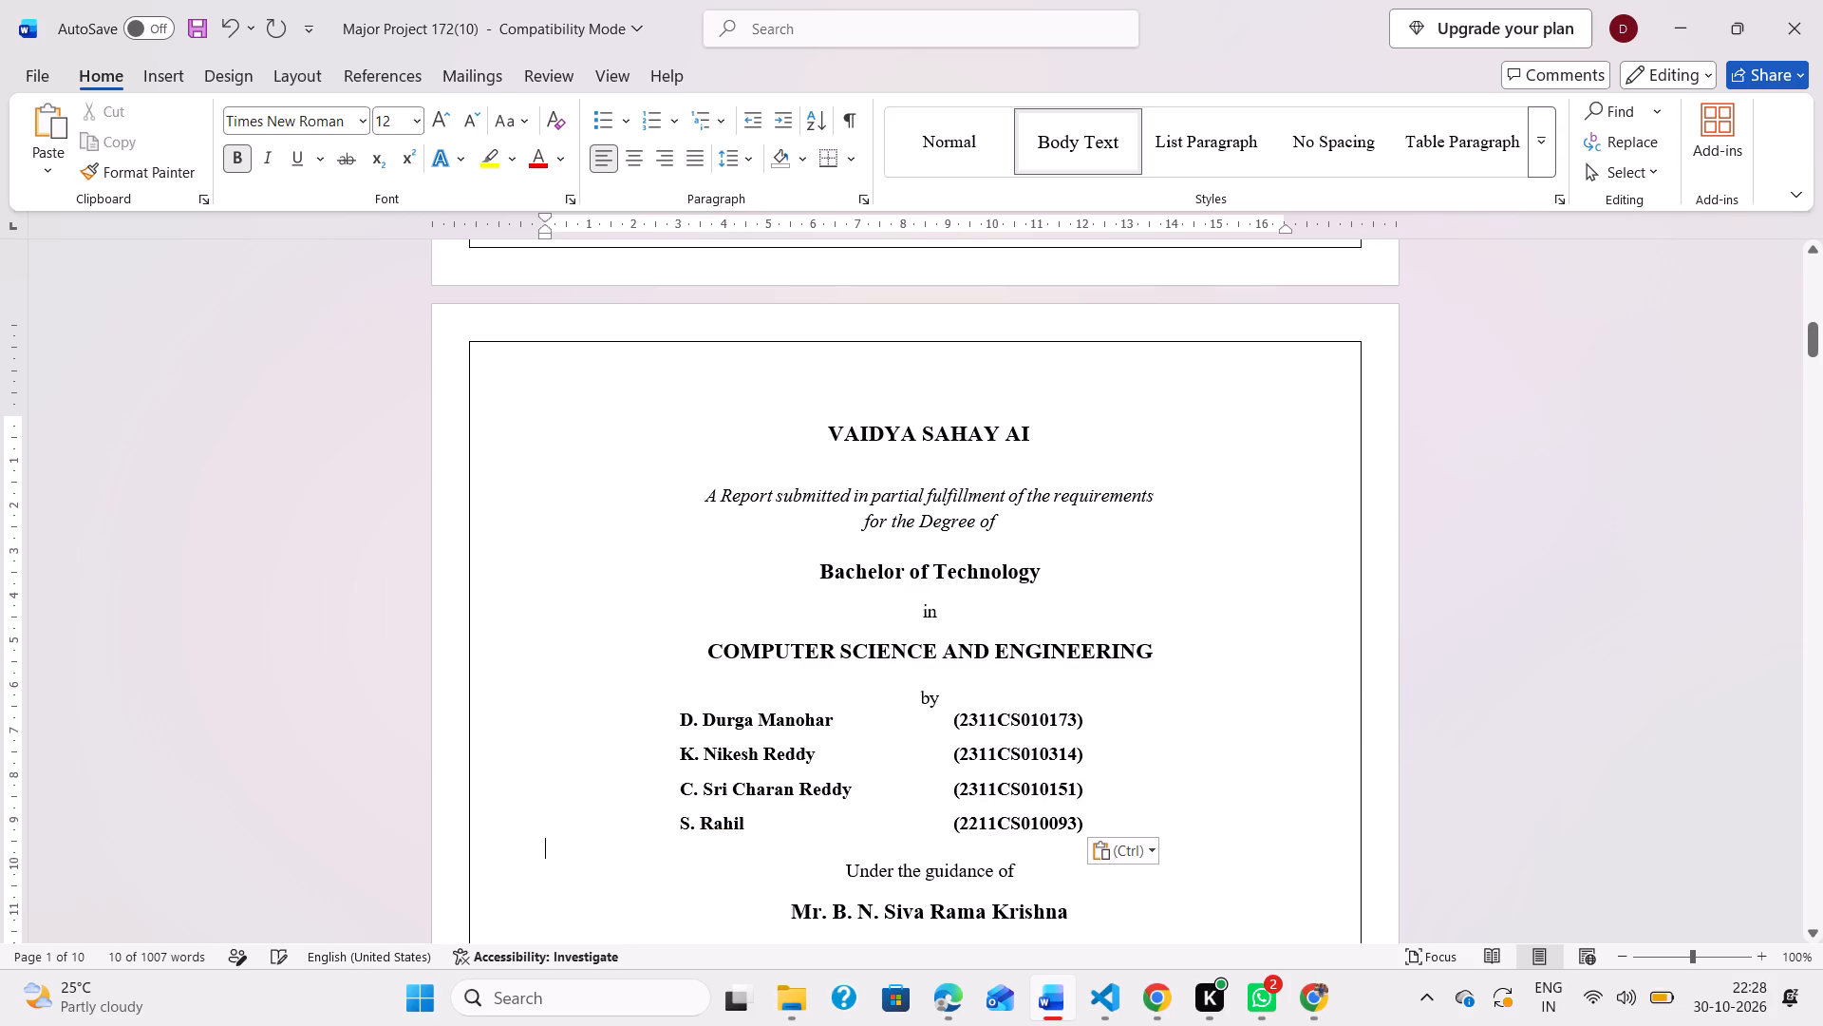
scroll(1084, 806, down, 1)
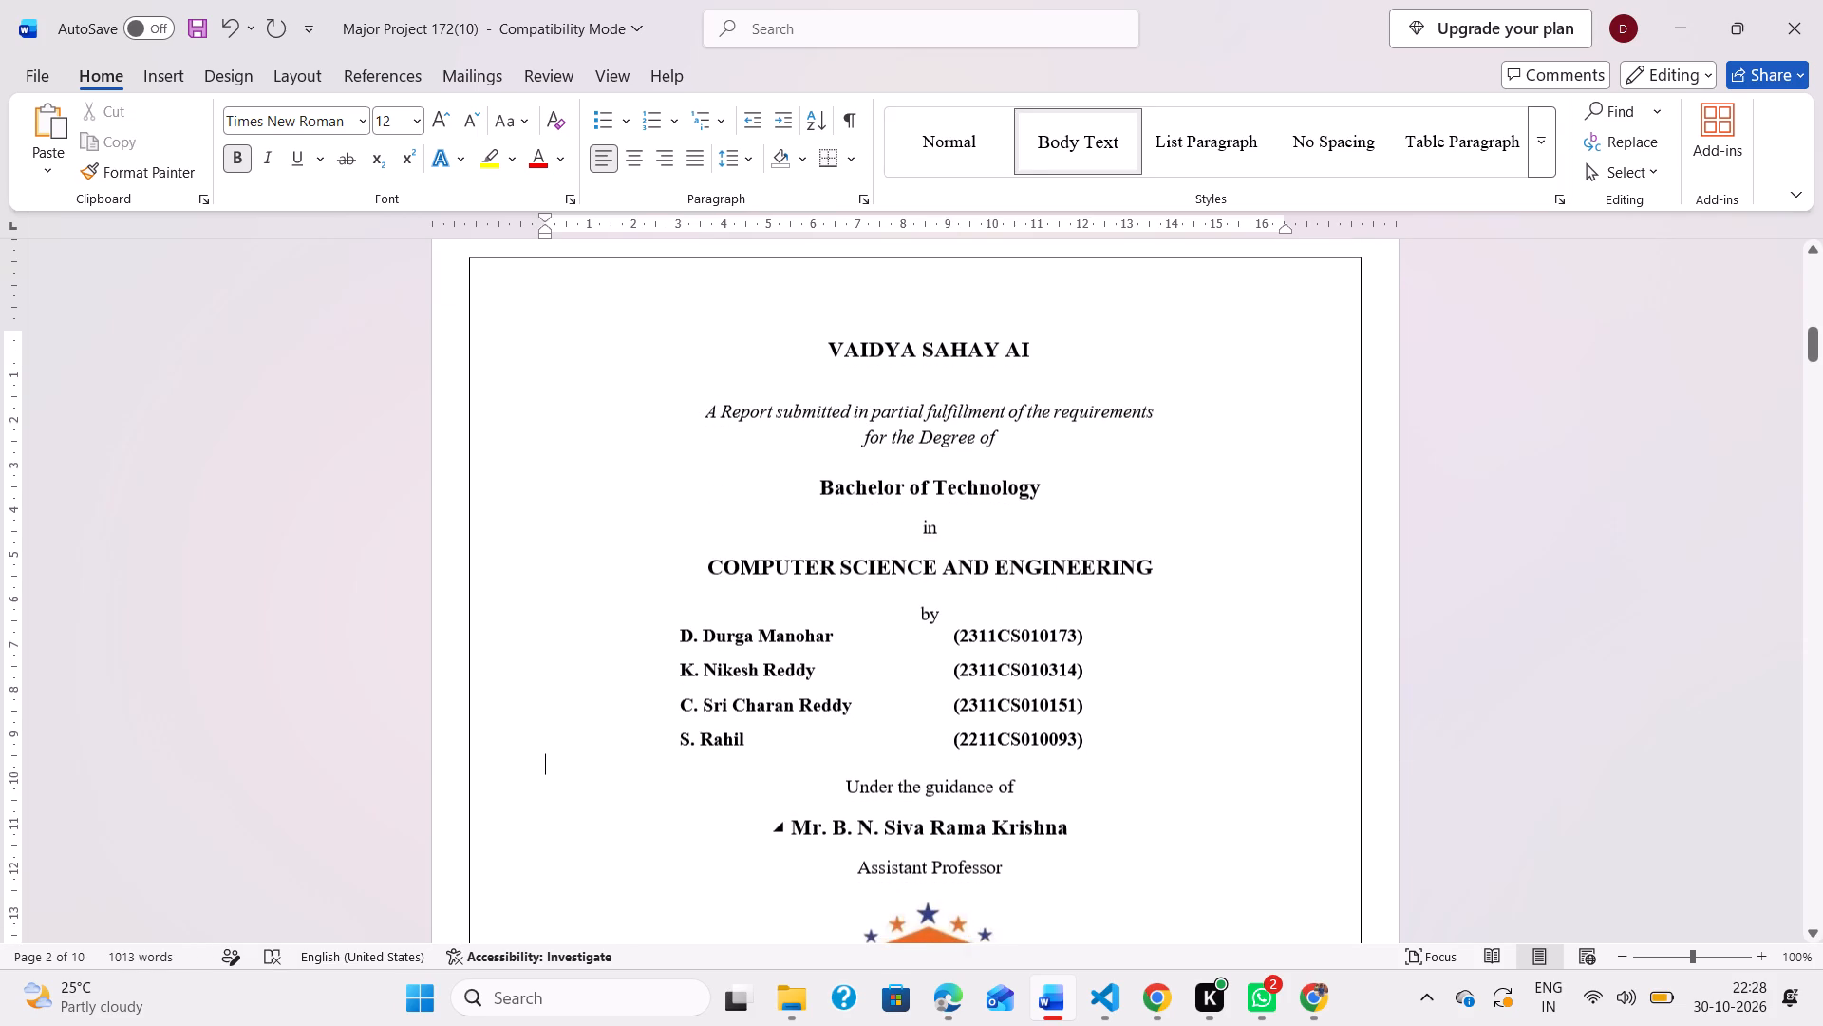
Increase the left indent of the four team member lines on page 2 to about 4.25 cm.
click(673, 625)
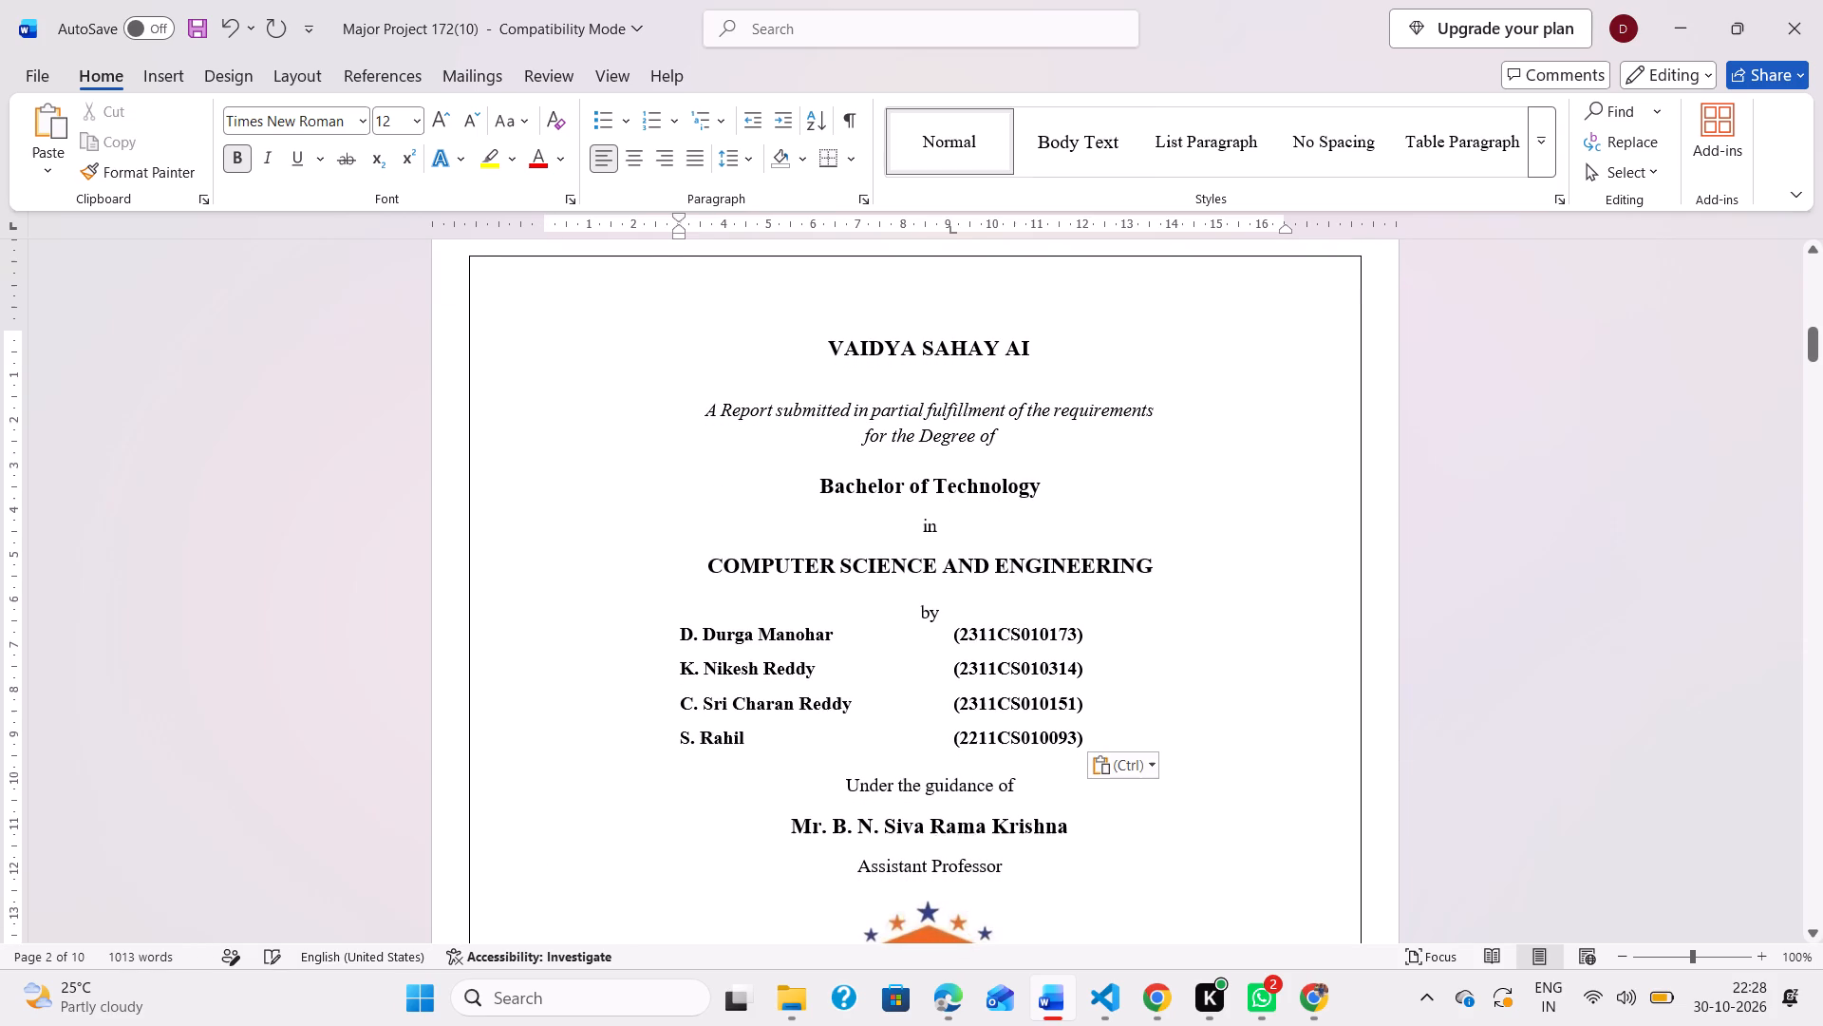
drag(679, 232, 681, 240)
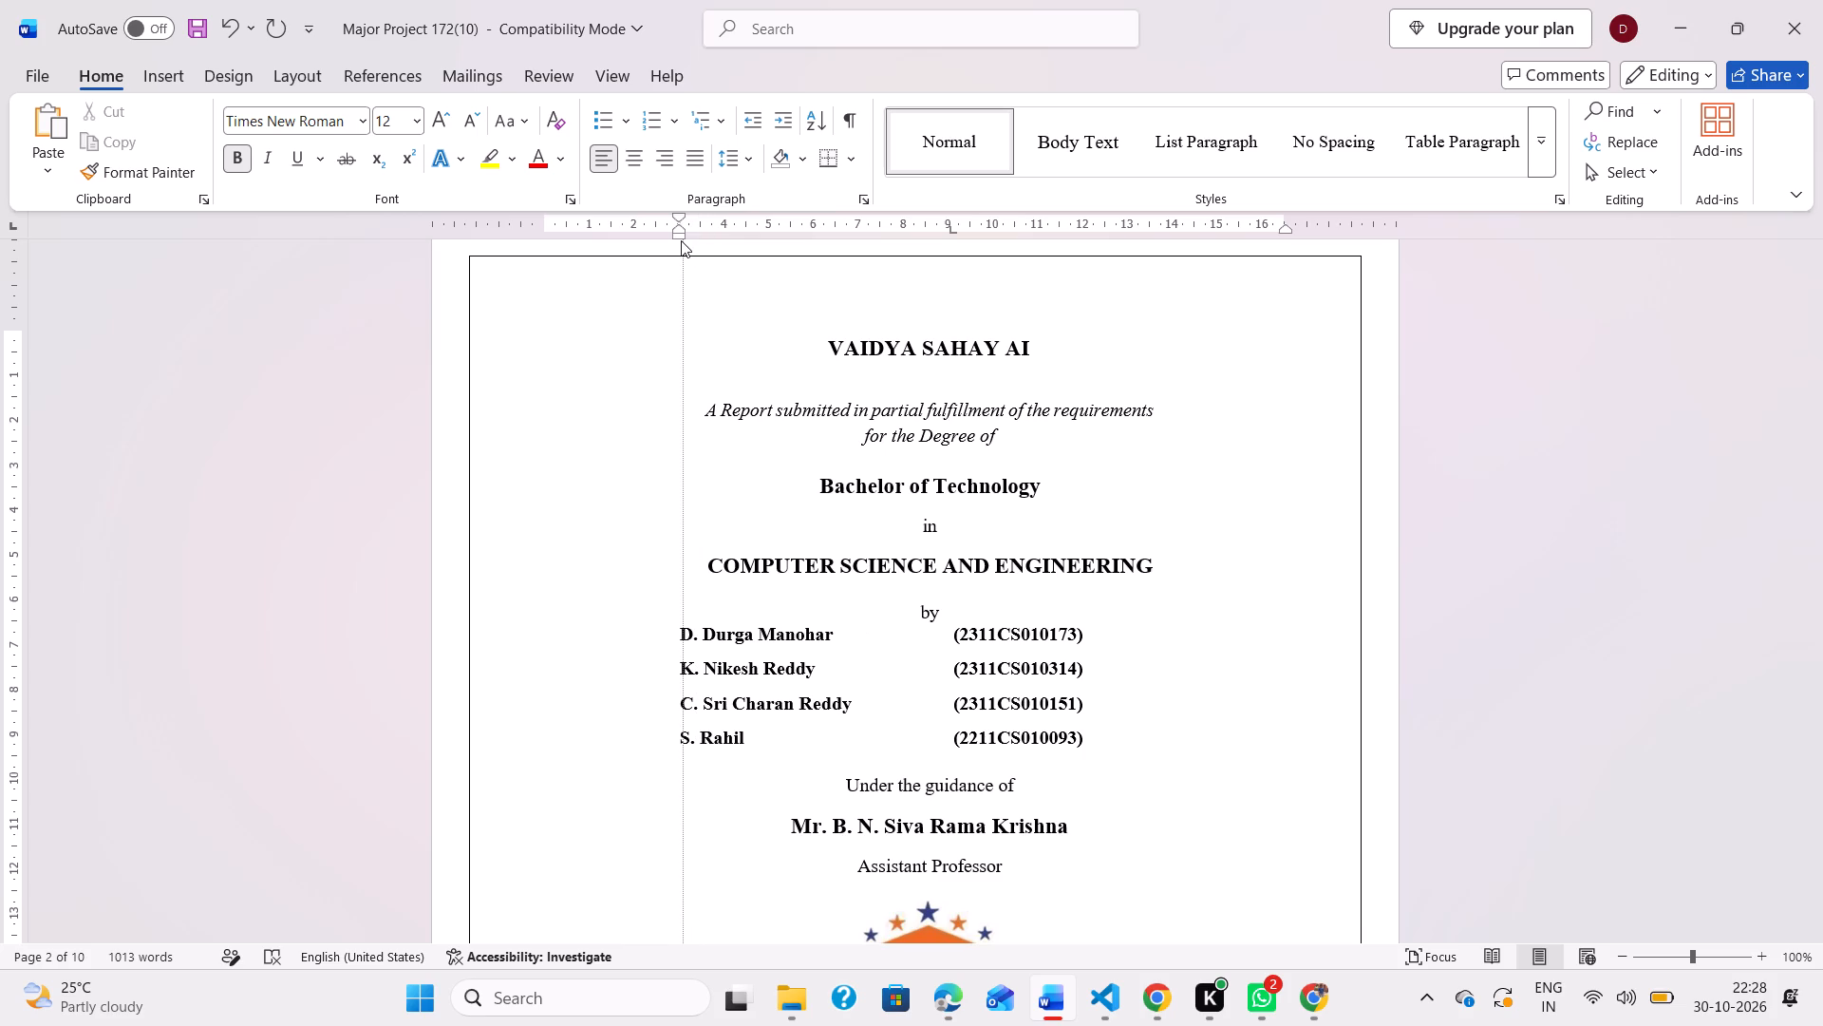
drag(681, 240, 680, 240)
drag(665, 633, 1001, 690)
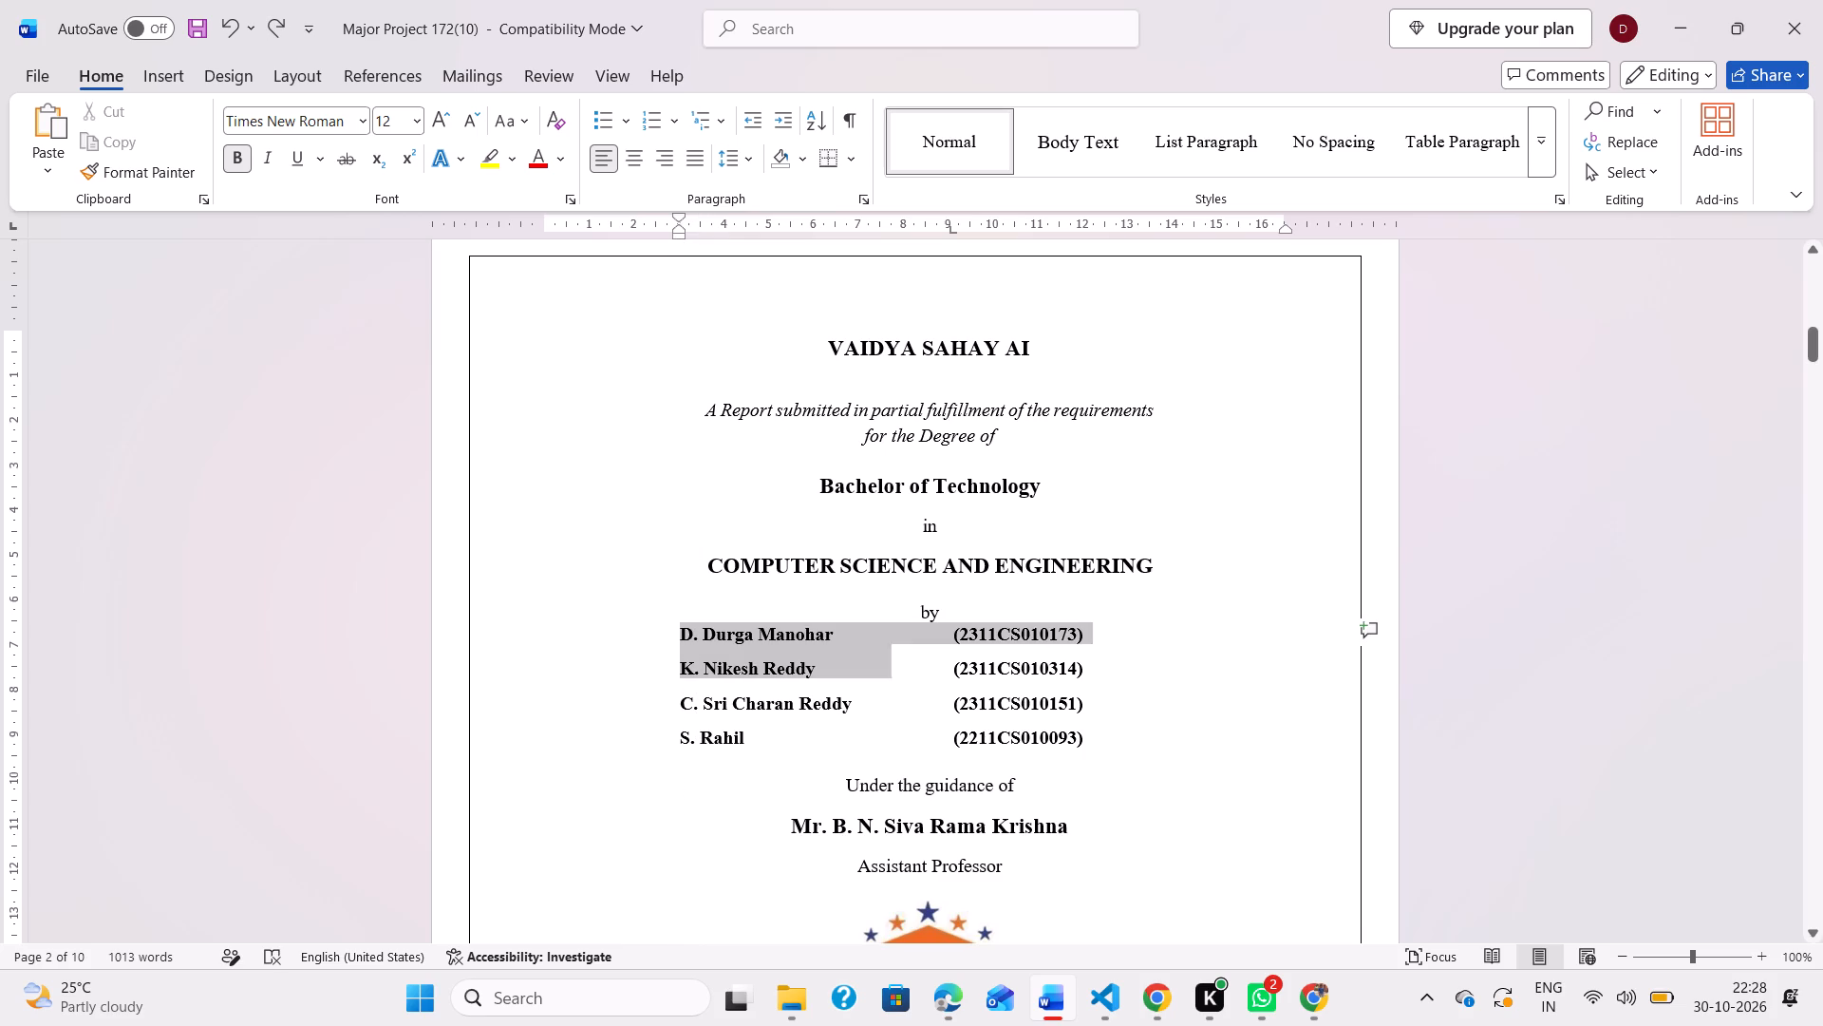
drag(1001, 690, 1112, 737)
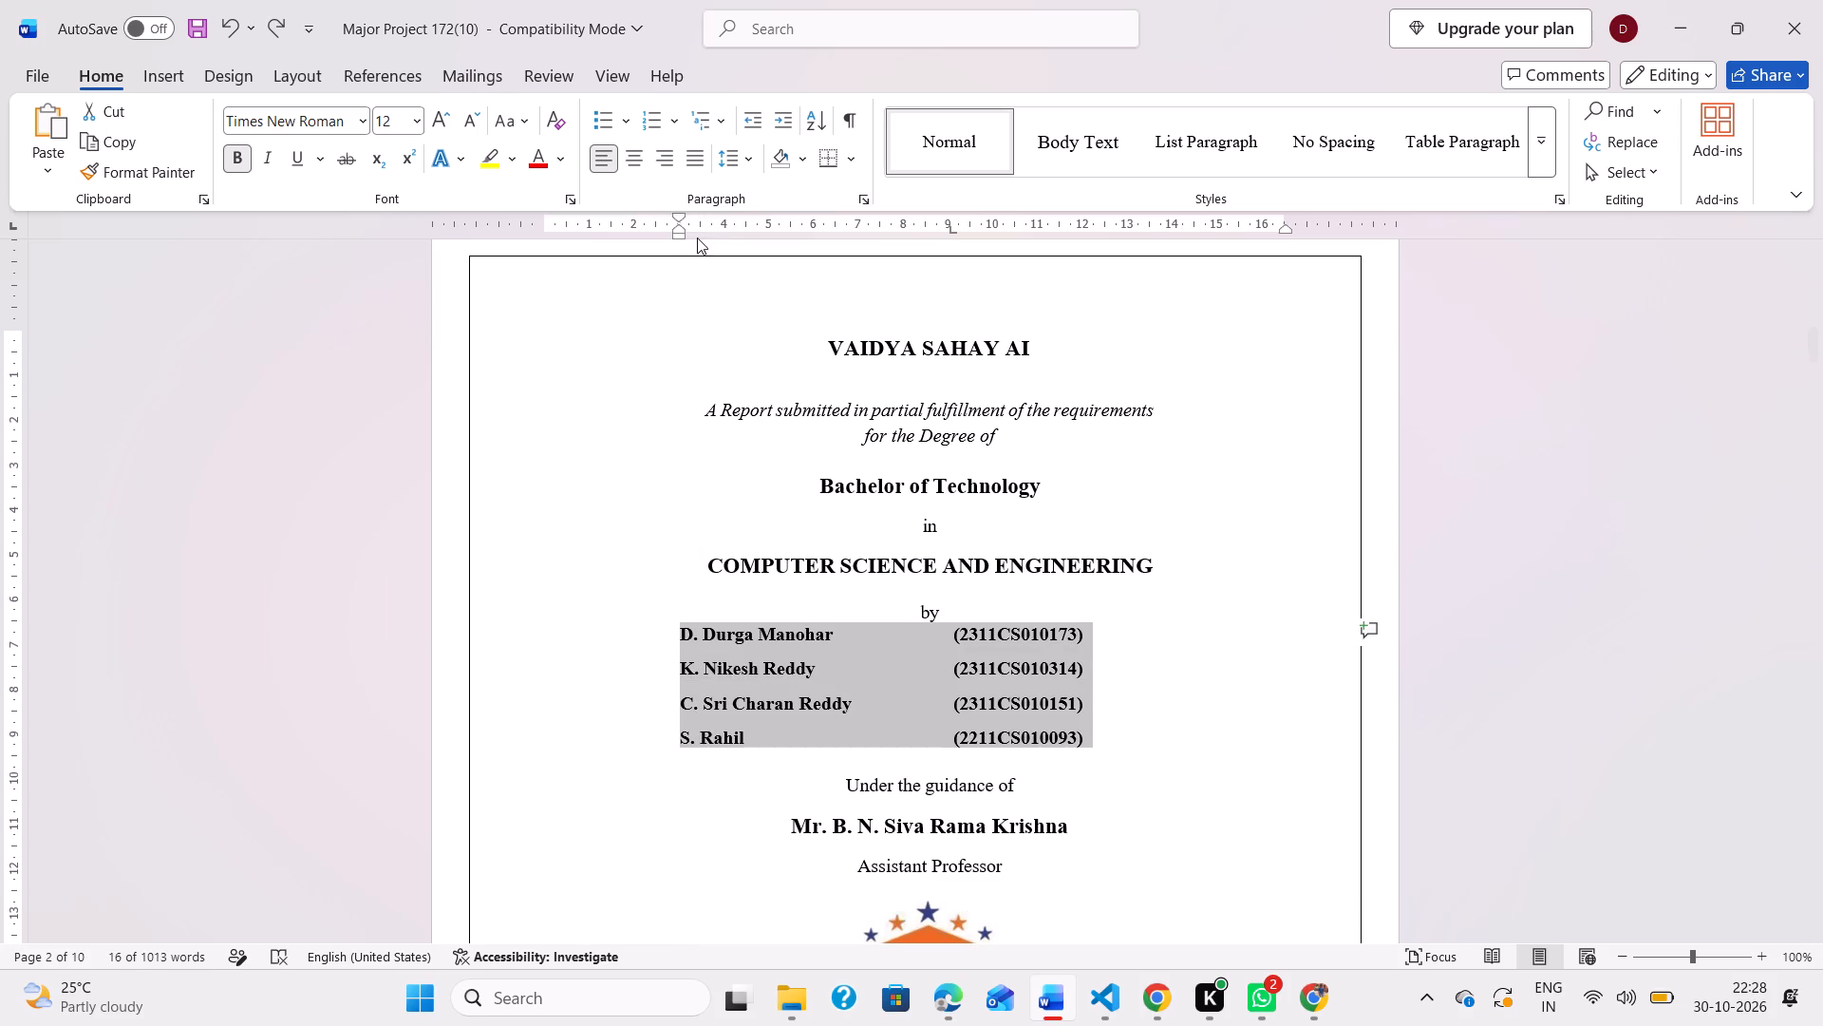
drag(678, 235, 735, 241)
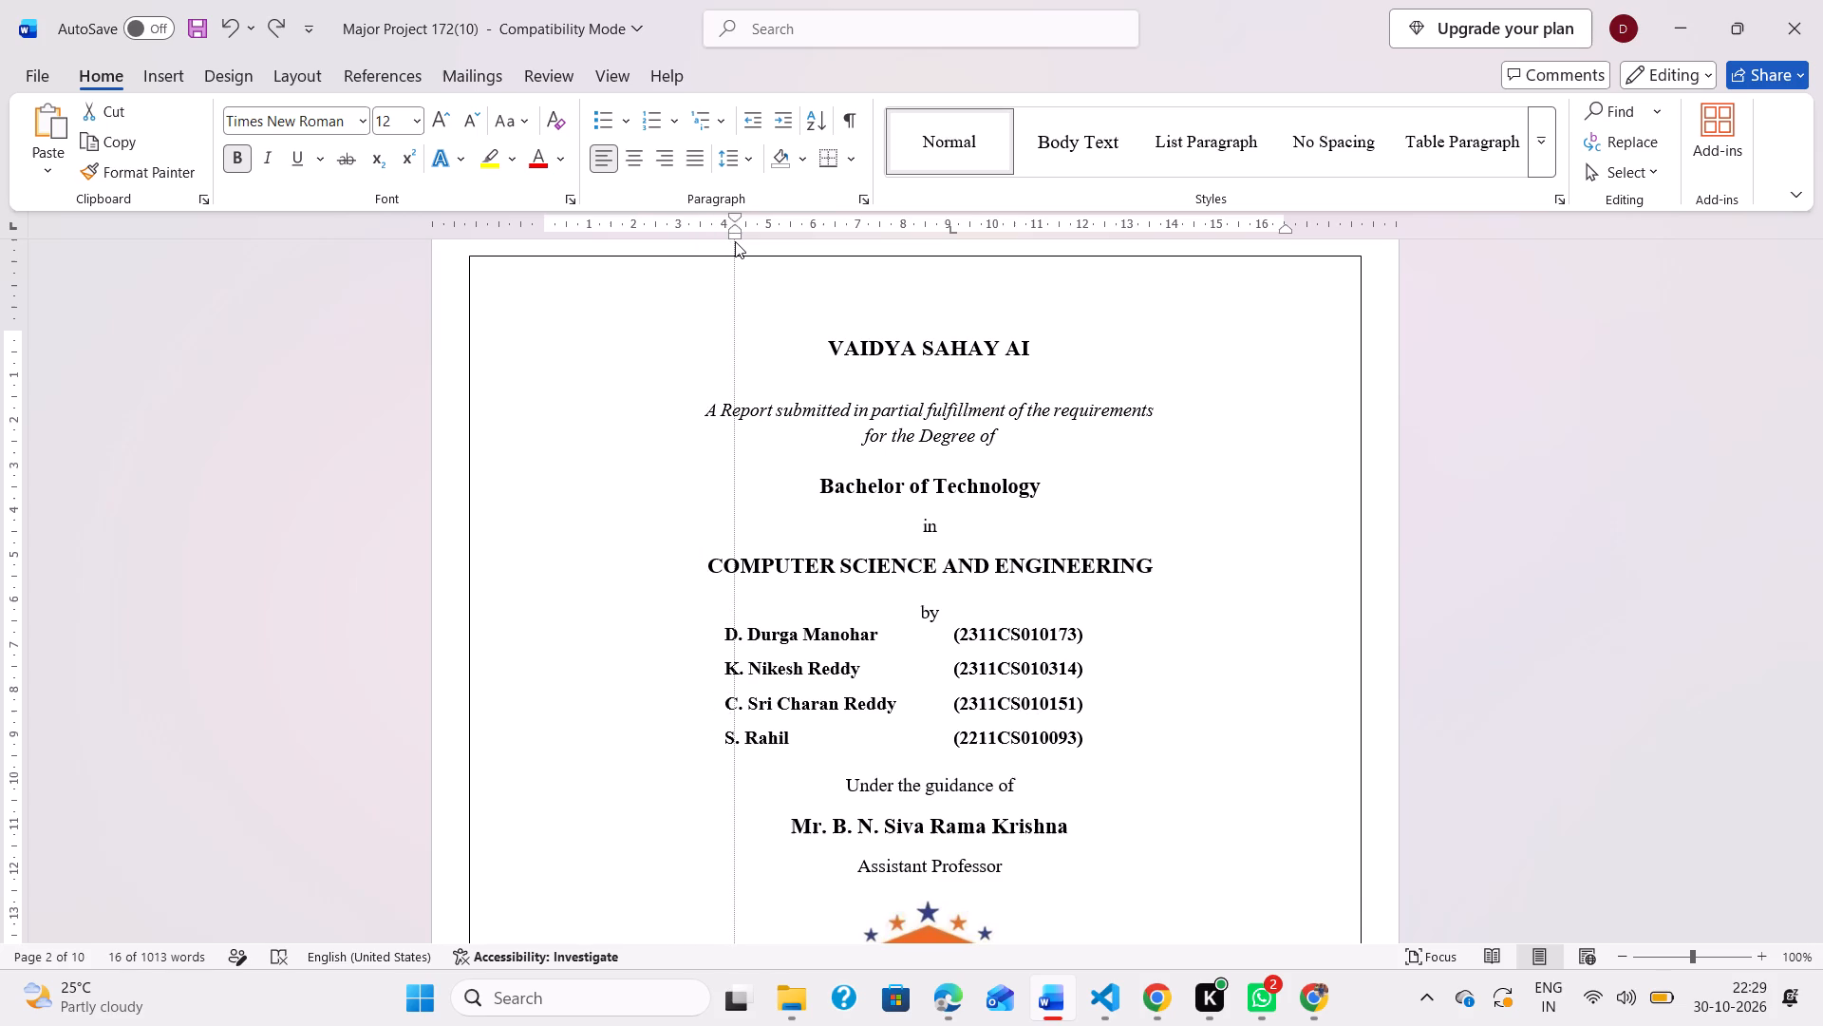
drag(735, 241, 739, 241)
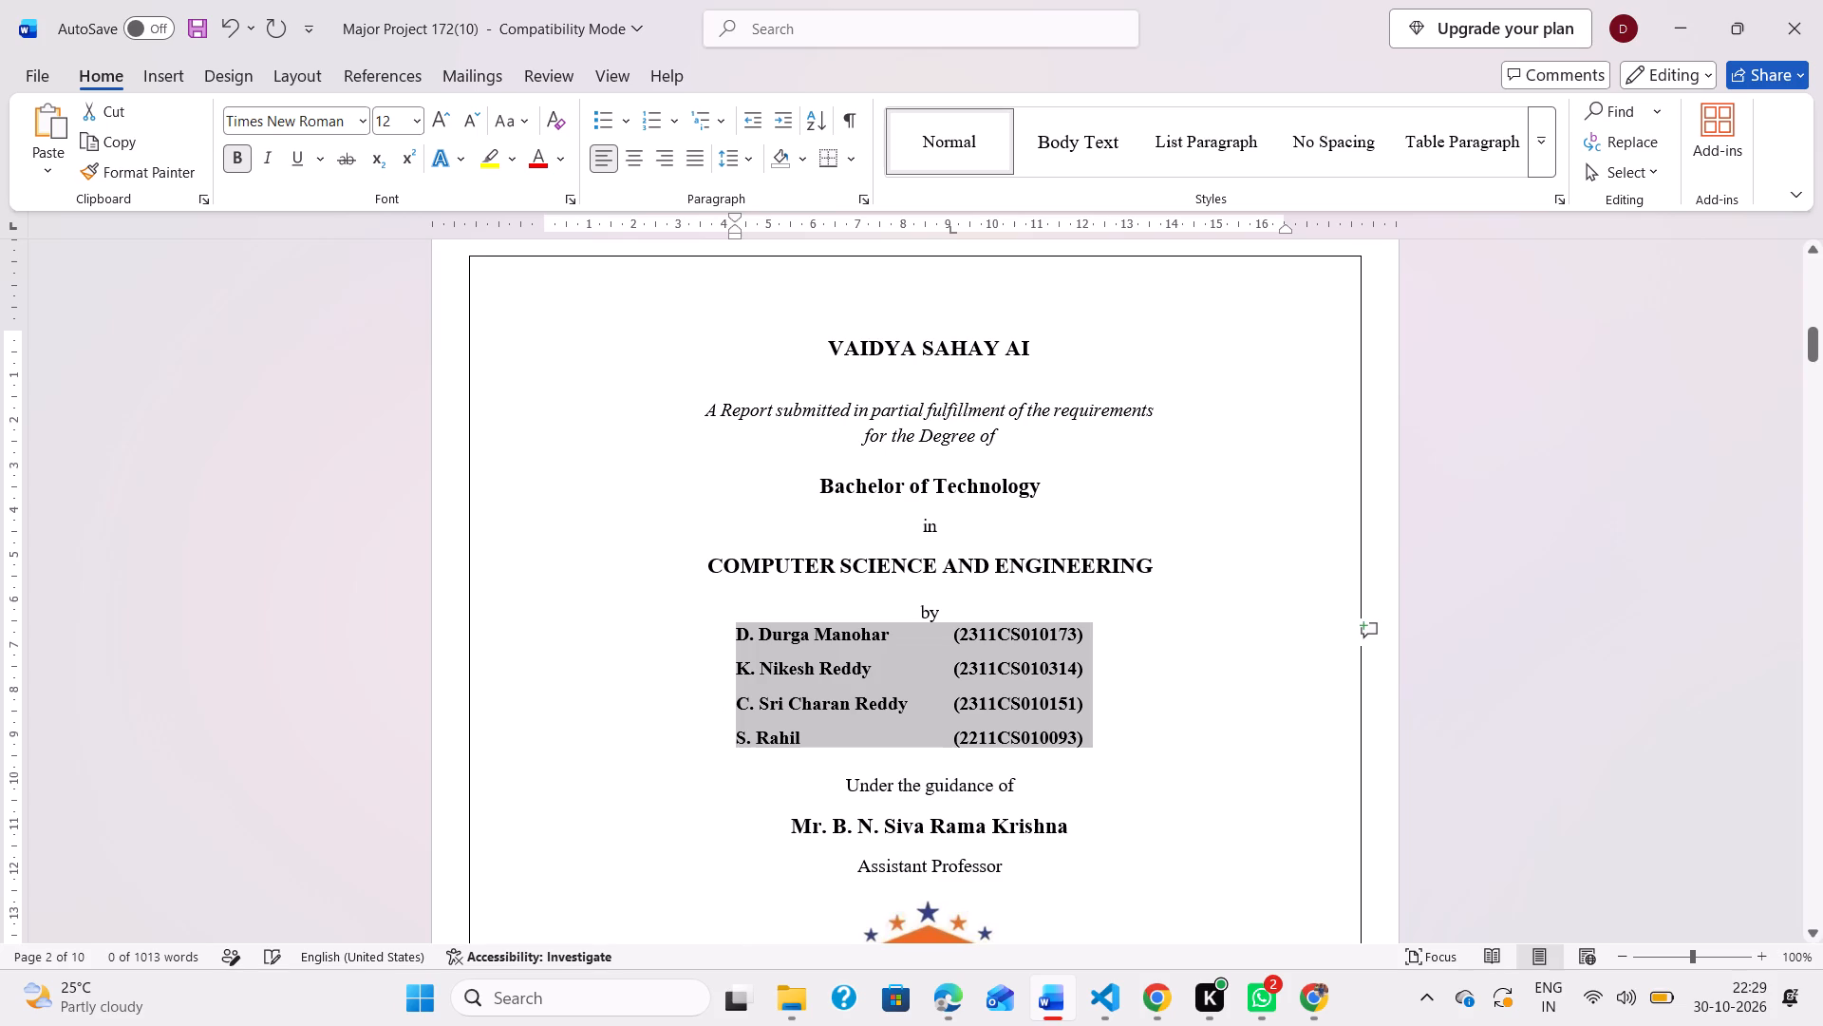
Move the tab stop that aligns the four roll numbers on page 2 to about 10 cm.
click(951, 641)
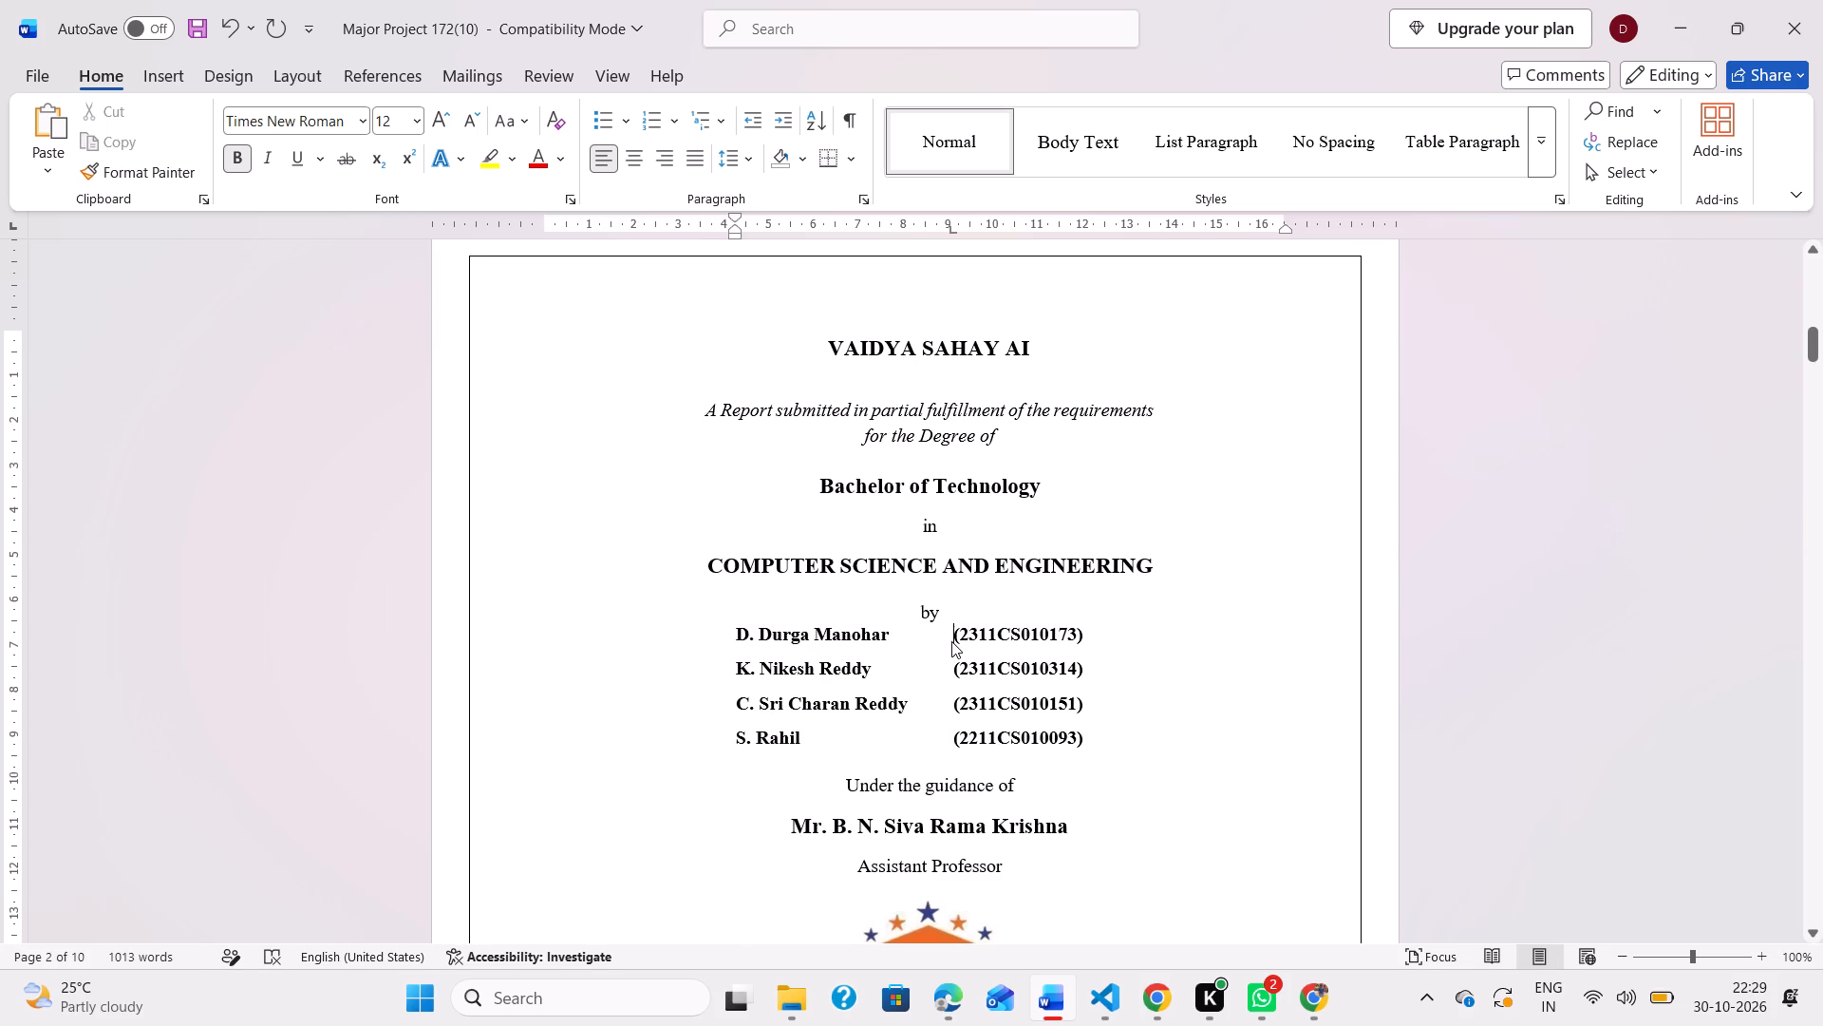
click(950, 636)
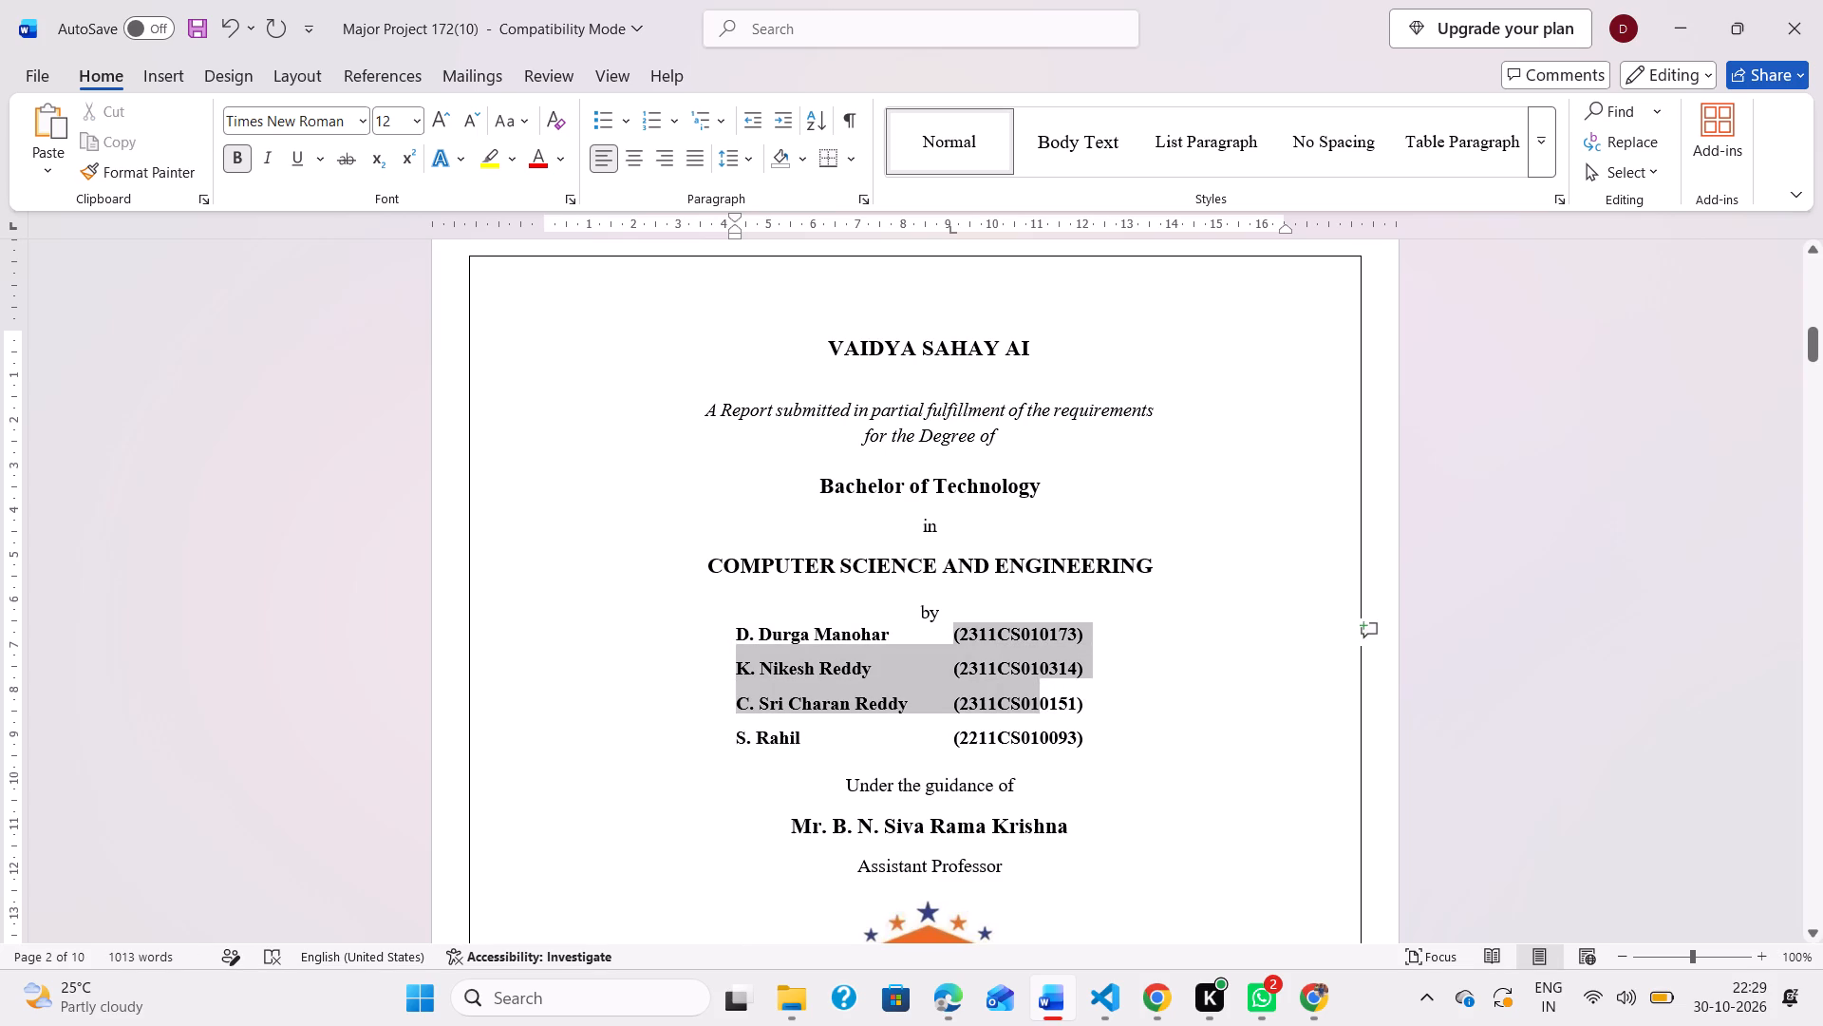
click(954, 634)
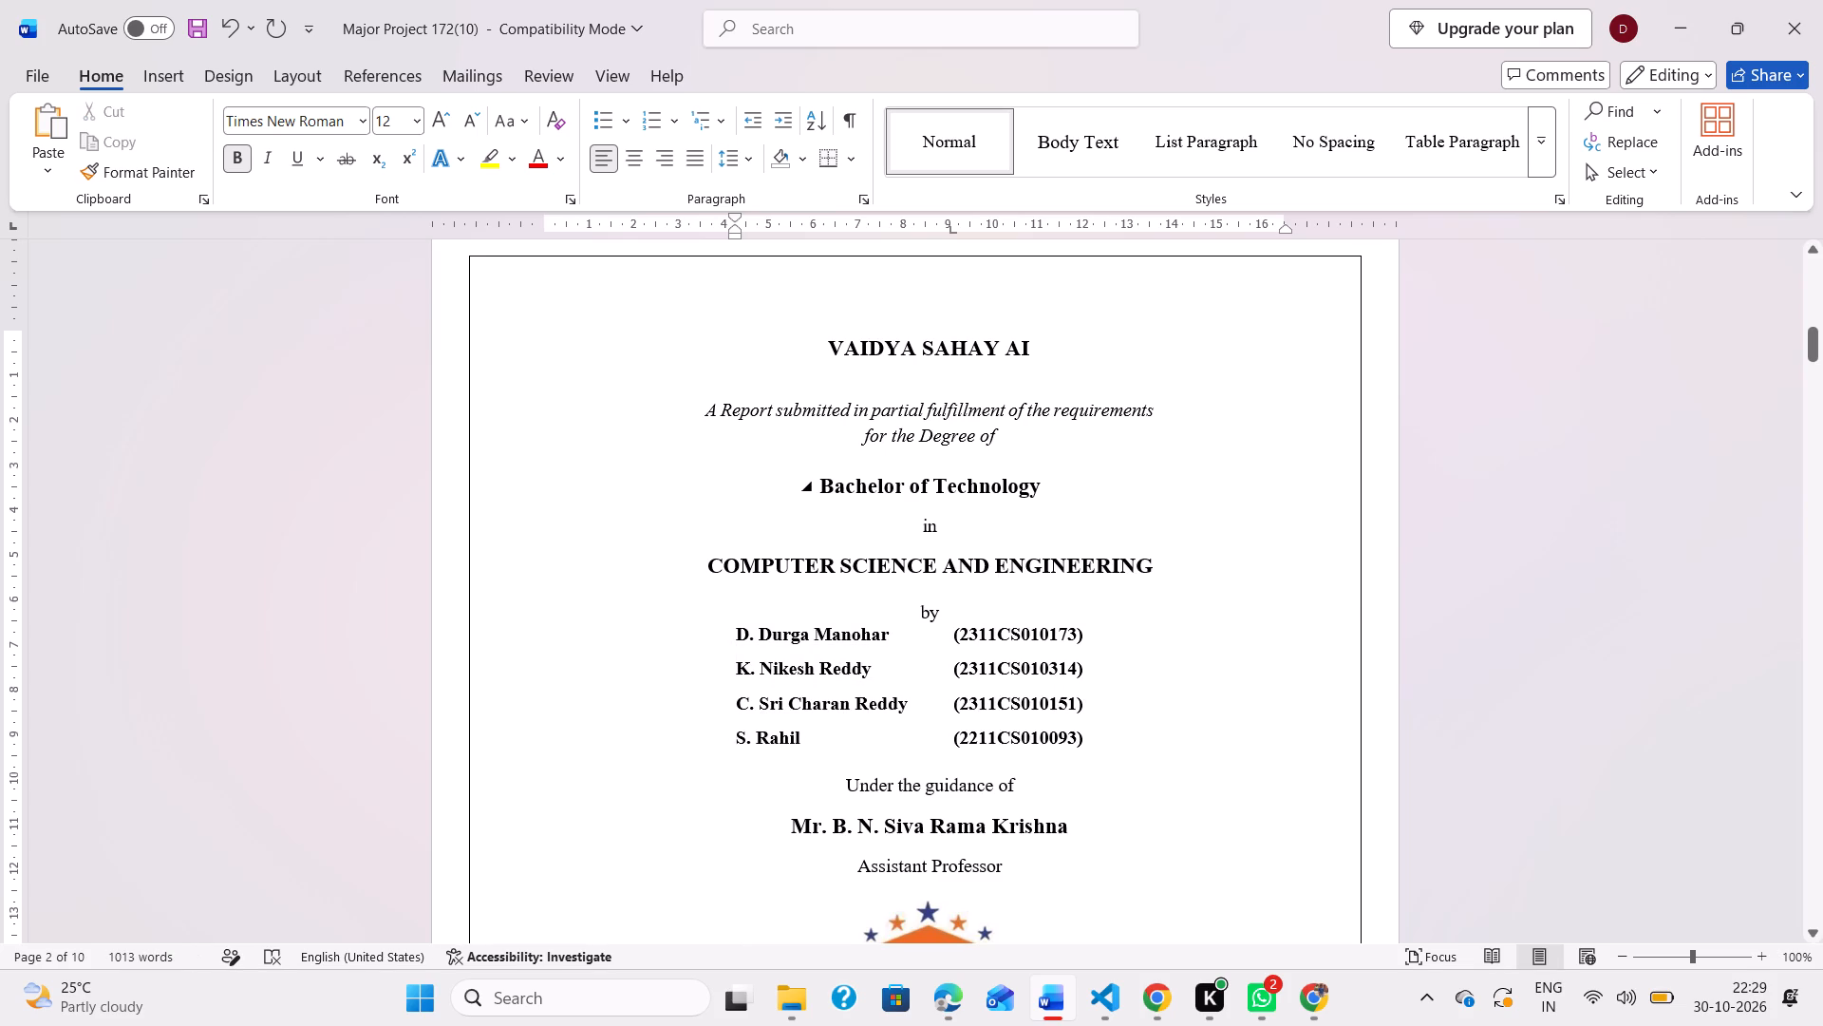
click(951, 230)
drag(724, 631, 1180, 763)
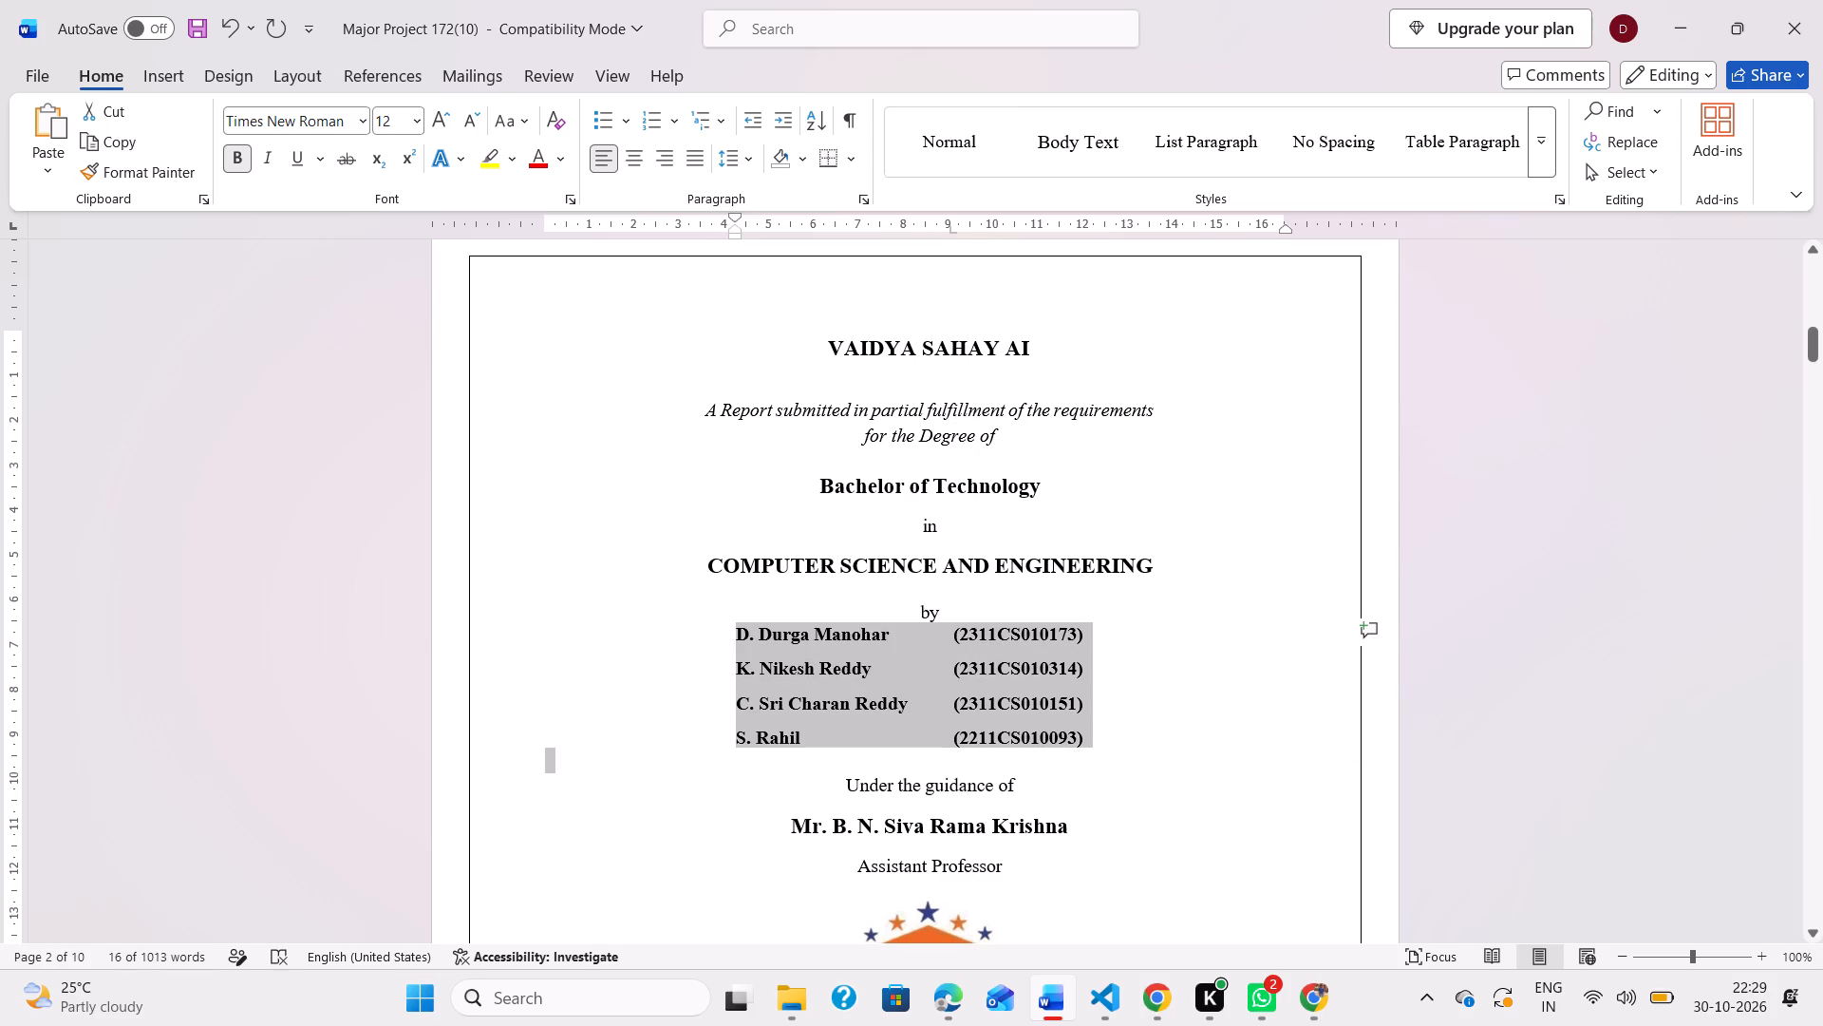
drag(951, 230, 982, 233)
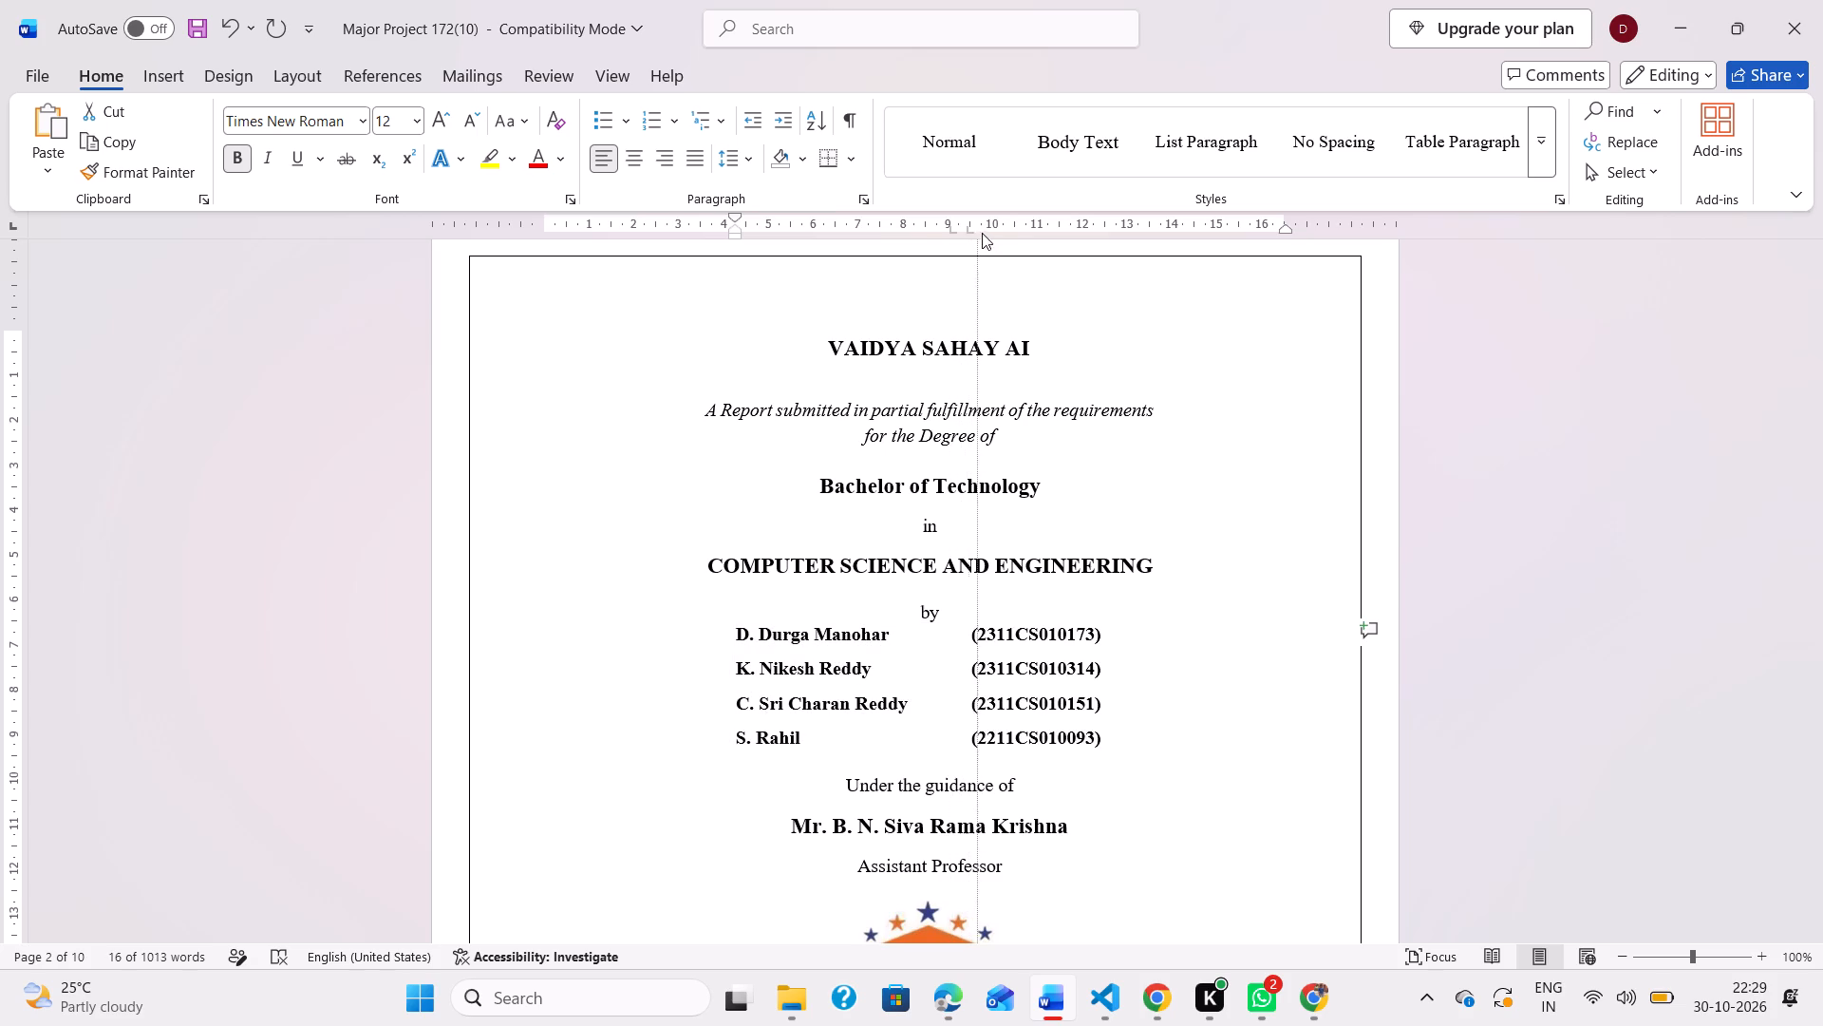
drag(982, 233, 1020, 227)
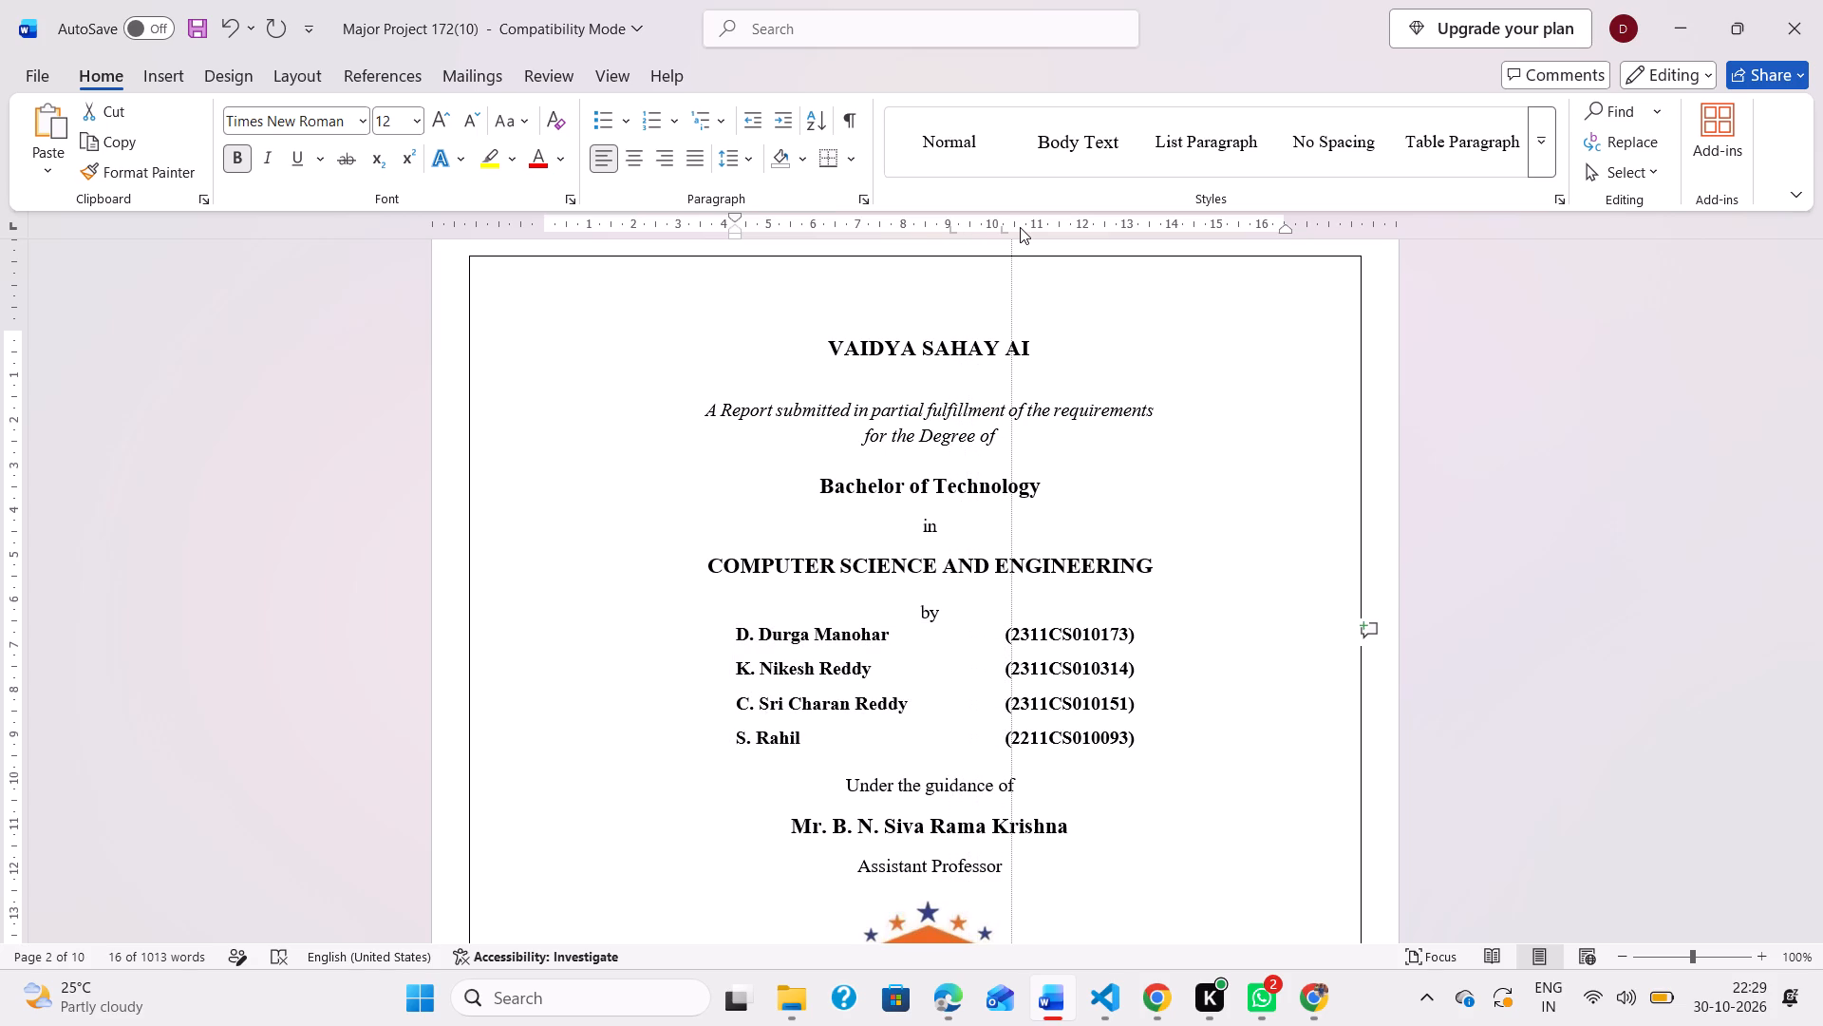
drag(1020, 227, 1010, 222)
drag(1010, 222, 1001, 217)
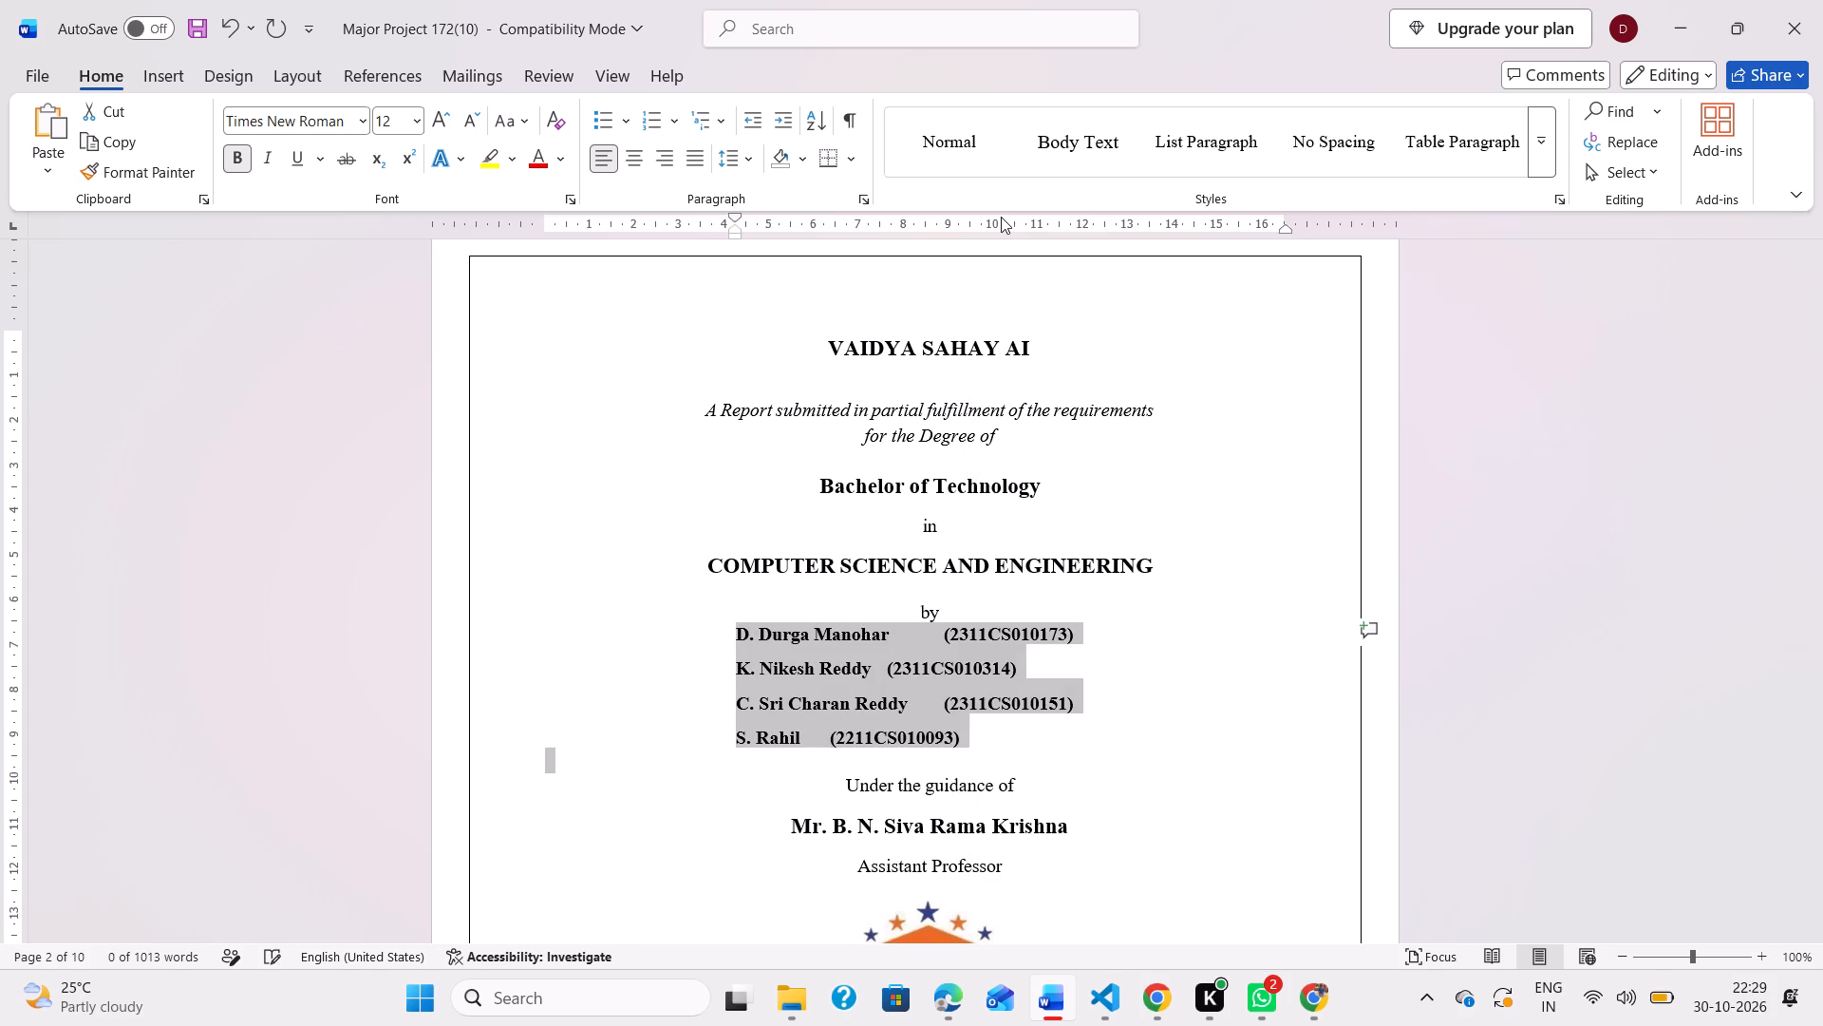
key(ctrl+z)
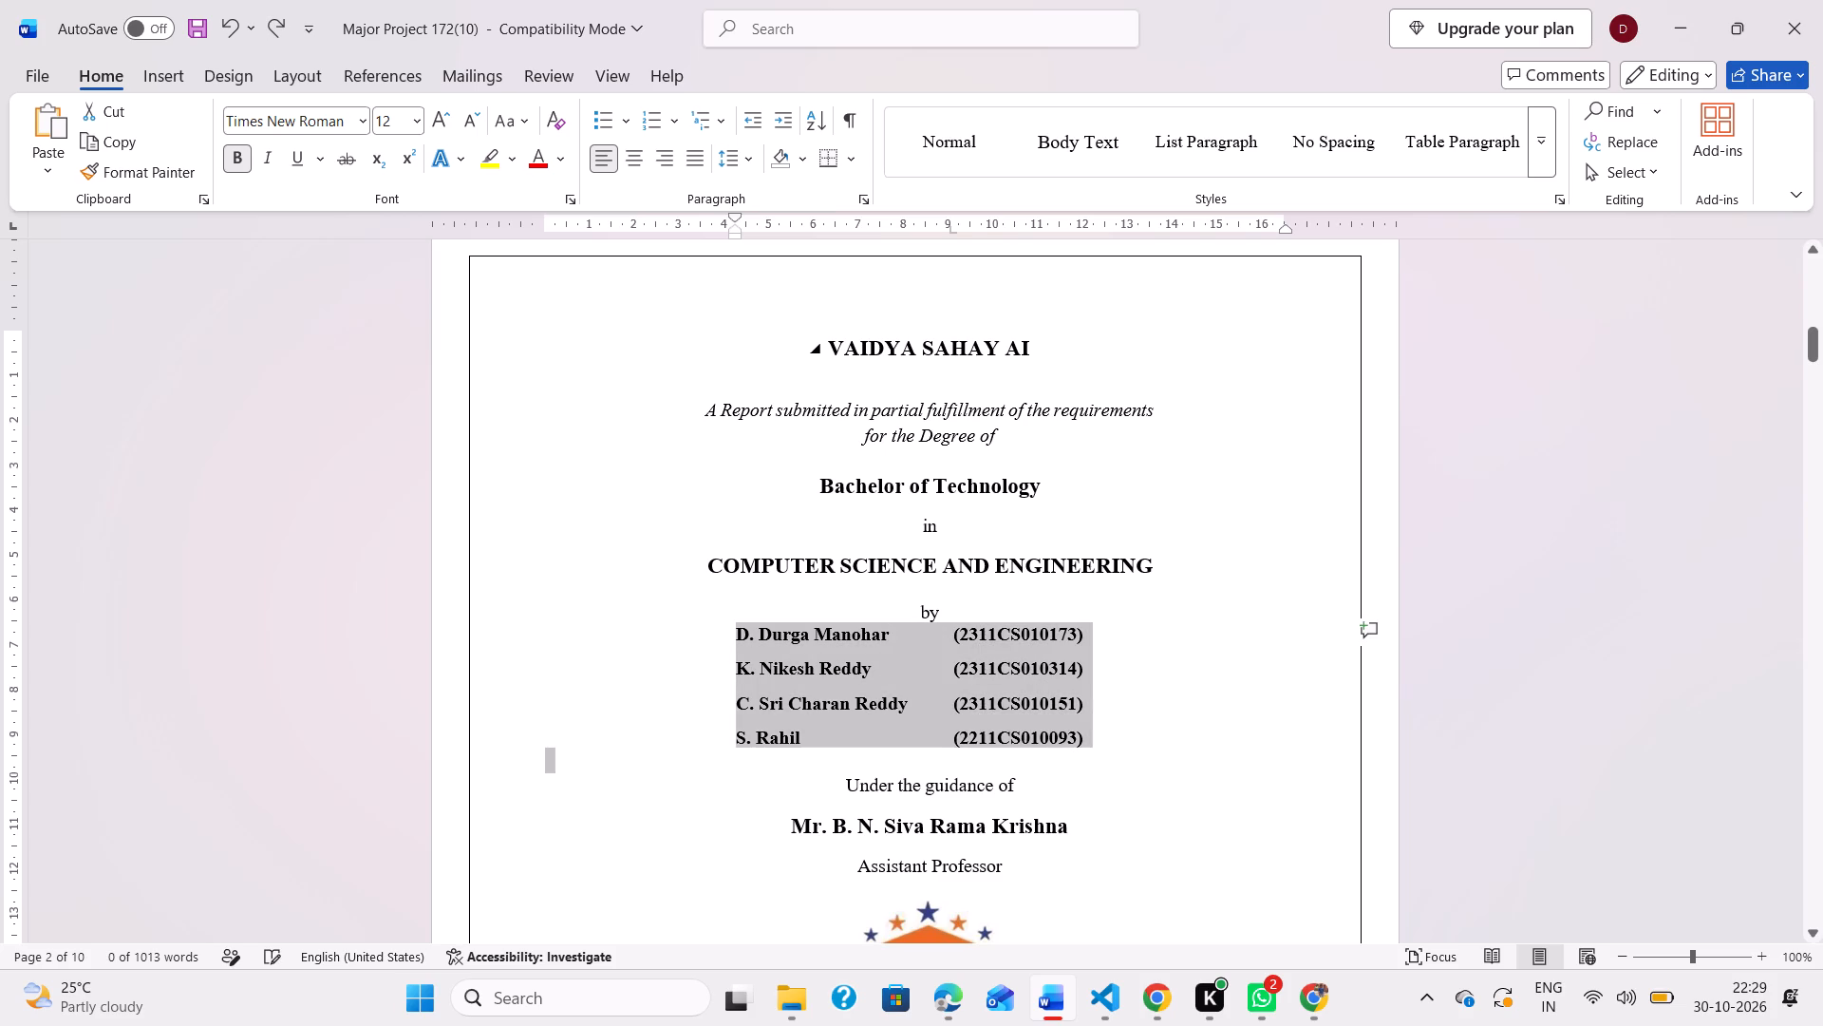
drag(951, 231, 990, 226)
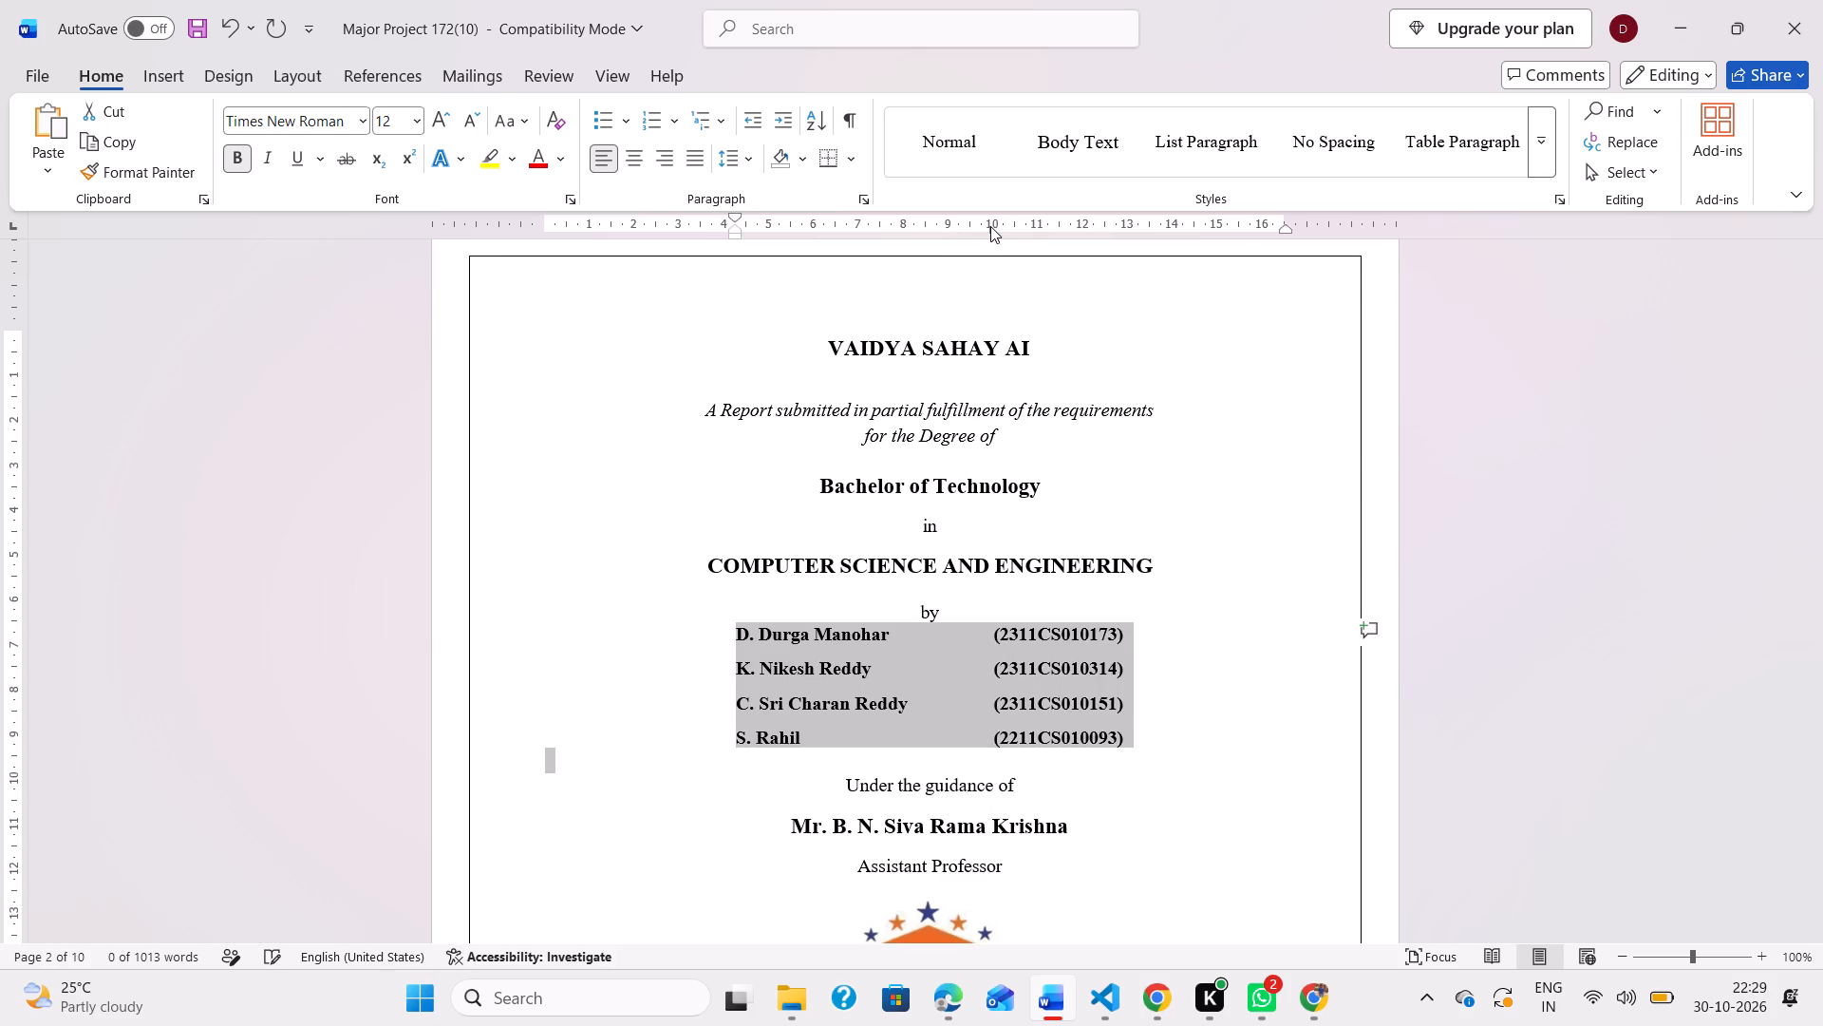
click(1092, 782)
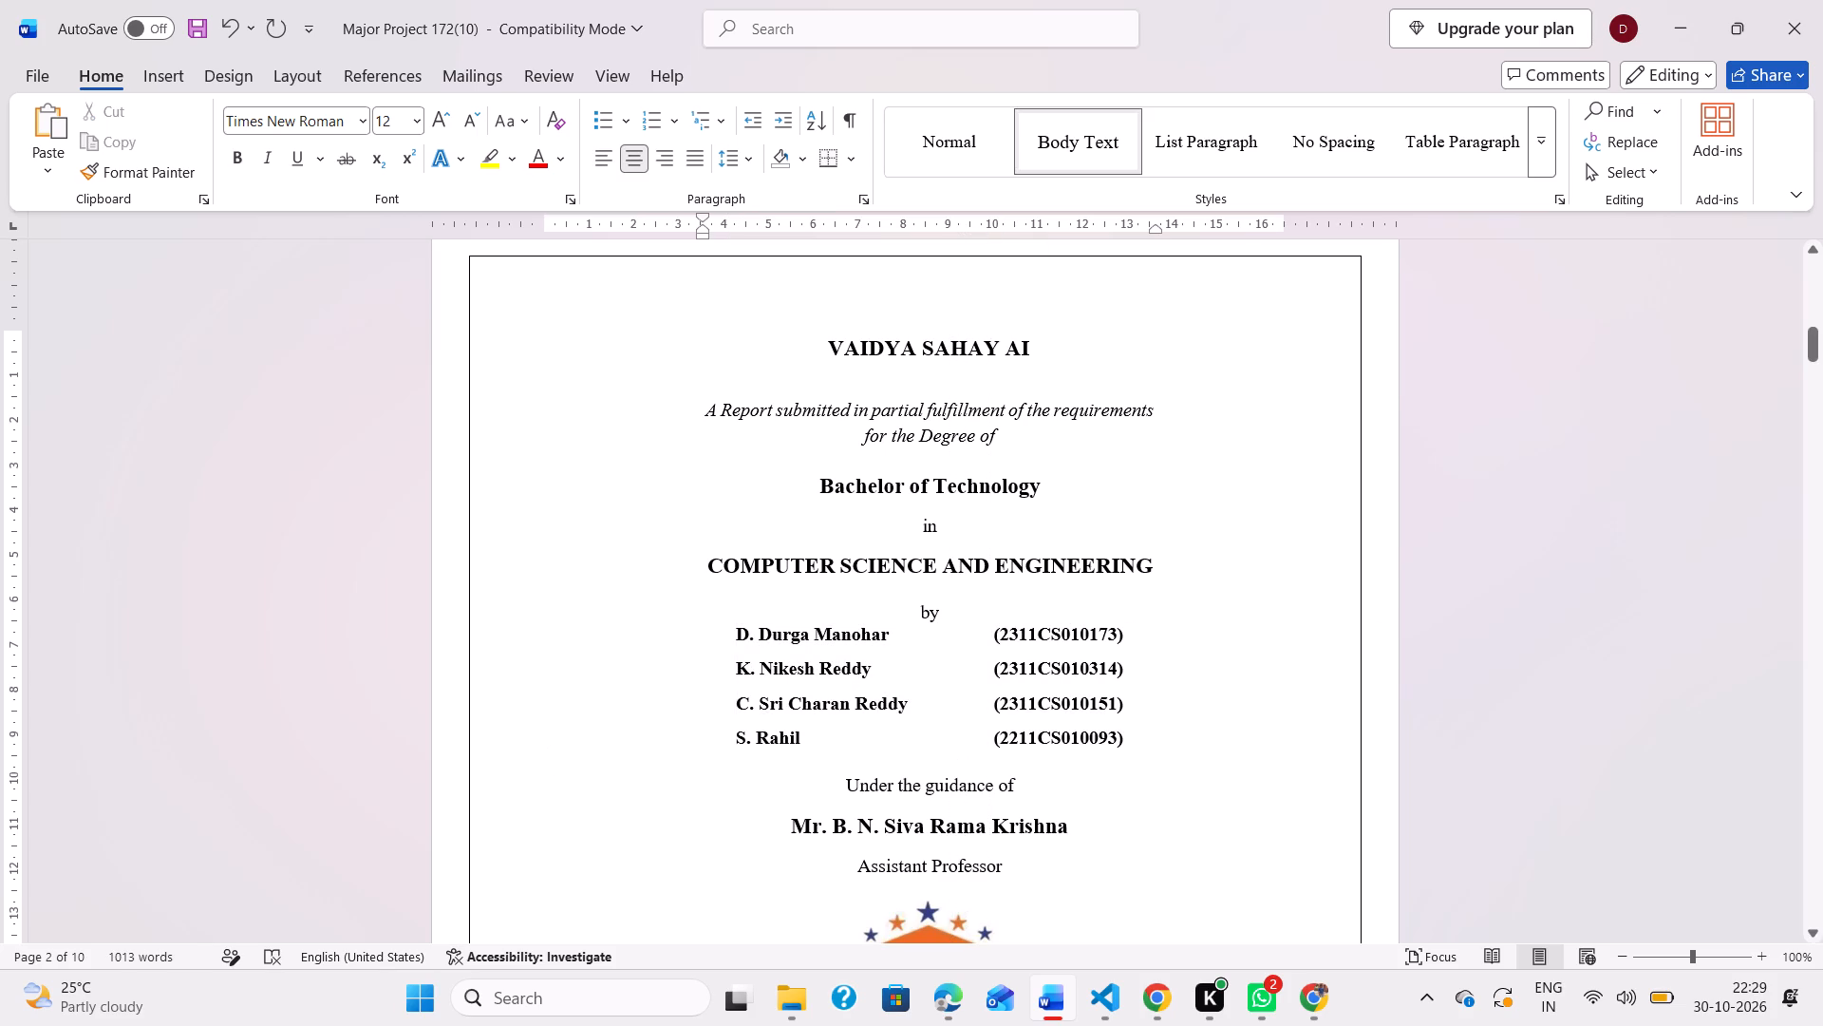
Realign the team list on page 1 with a left indent of about 4.25 cm and the roll-number tab stop at about 10 cm.
scroll(1092, 782, up, 2)
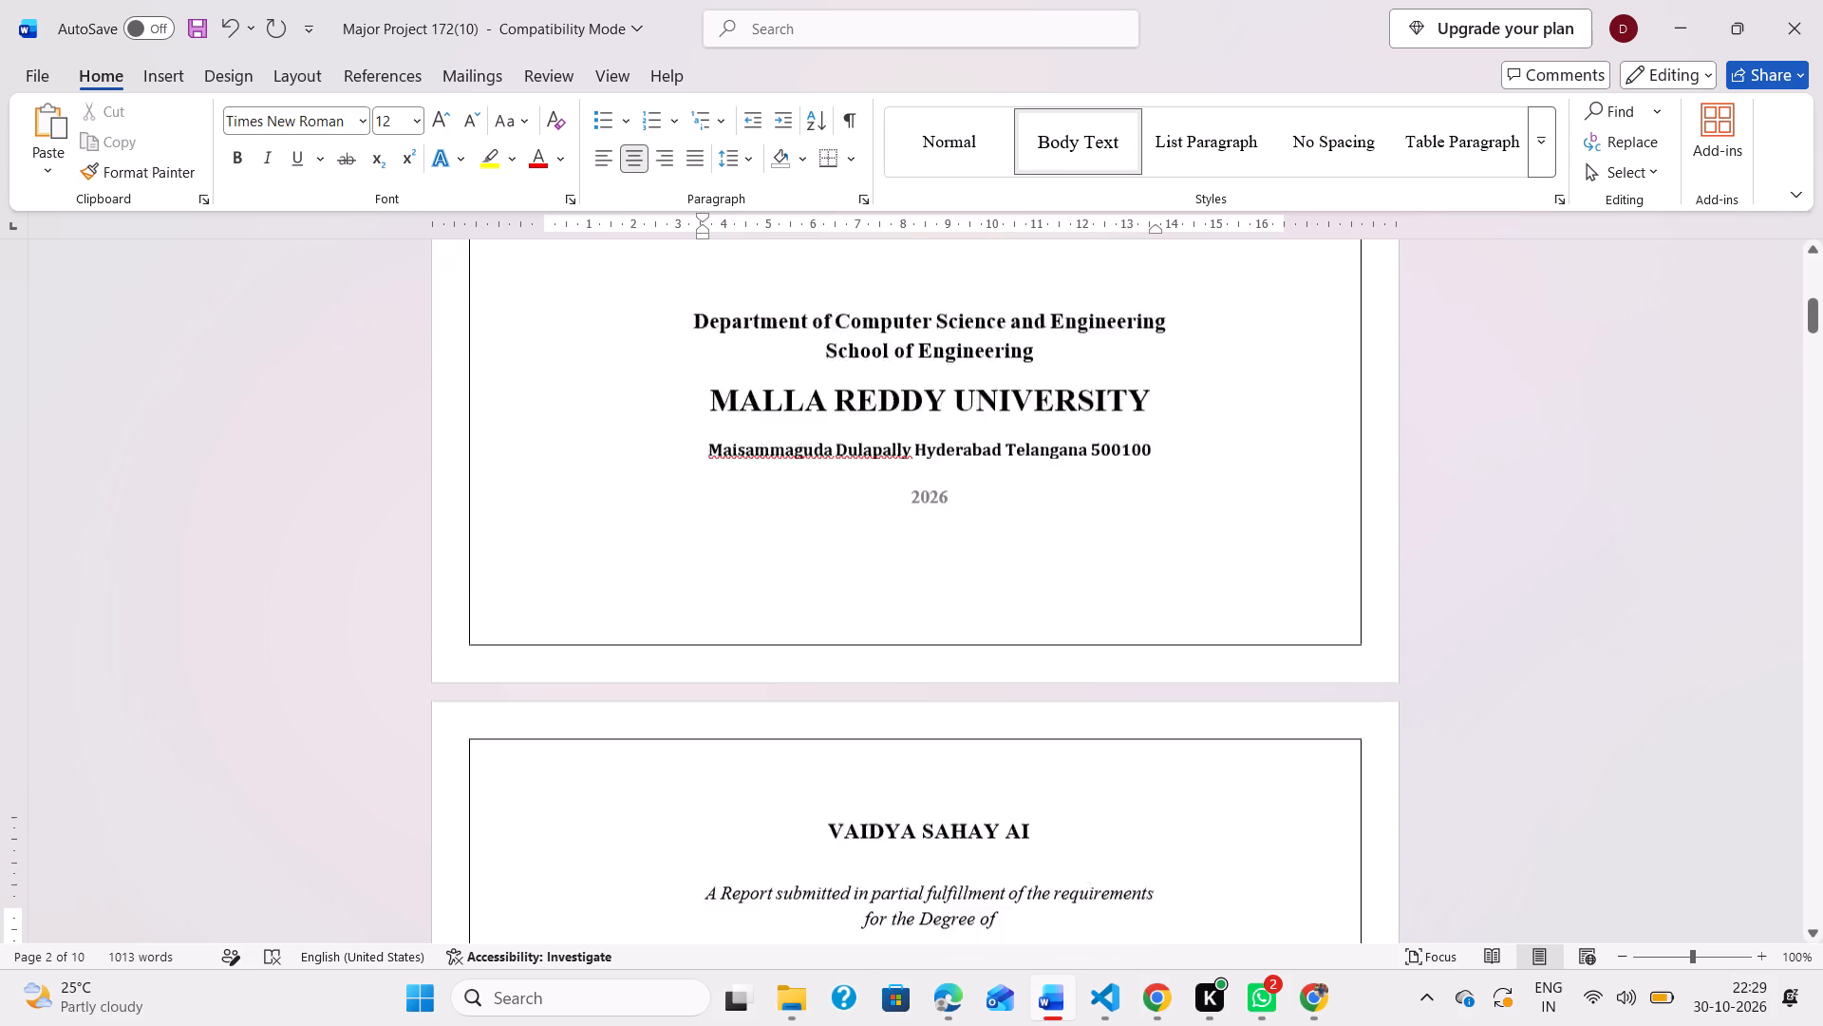
scroll(1092, 782, down, 1)
scroll(1092, 782, up, 4)
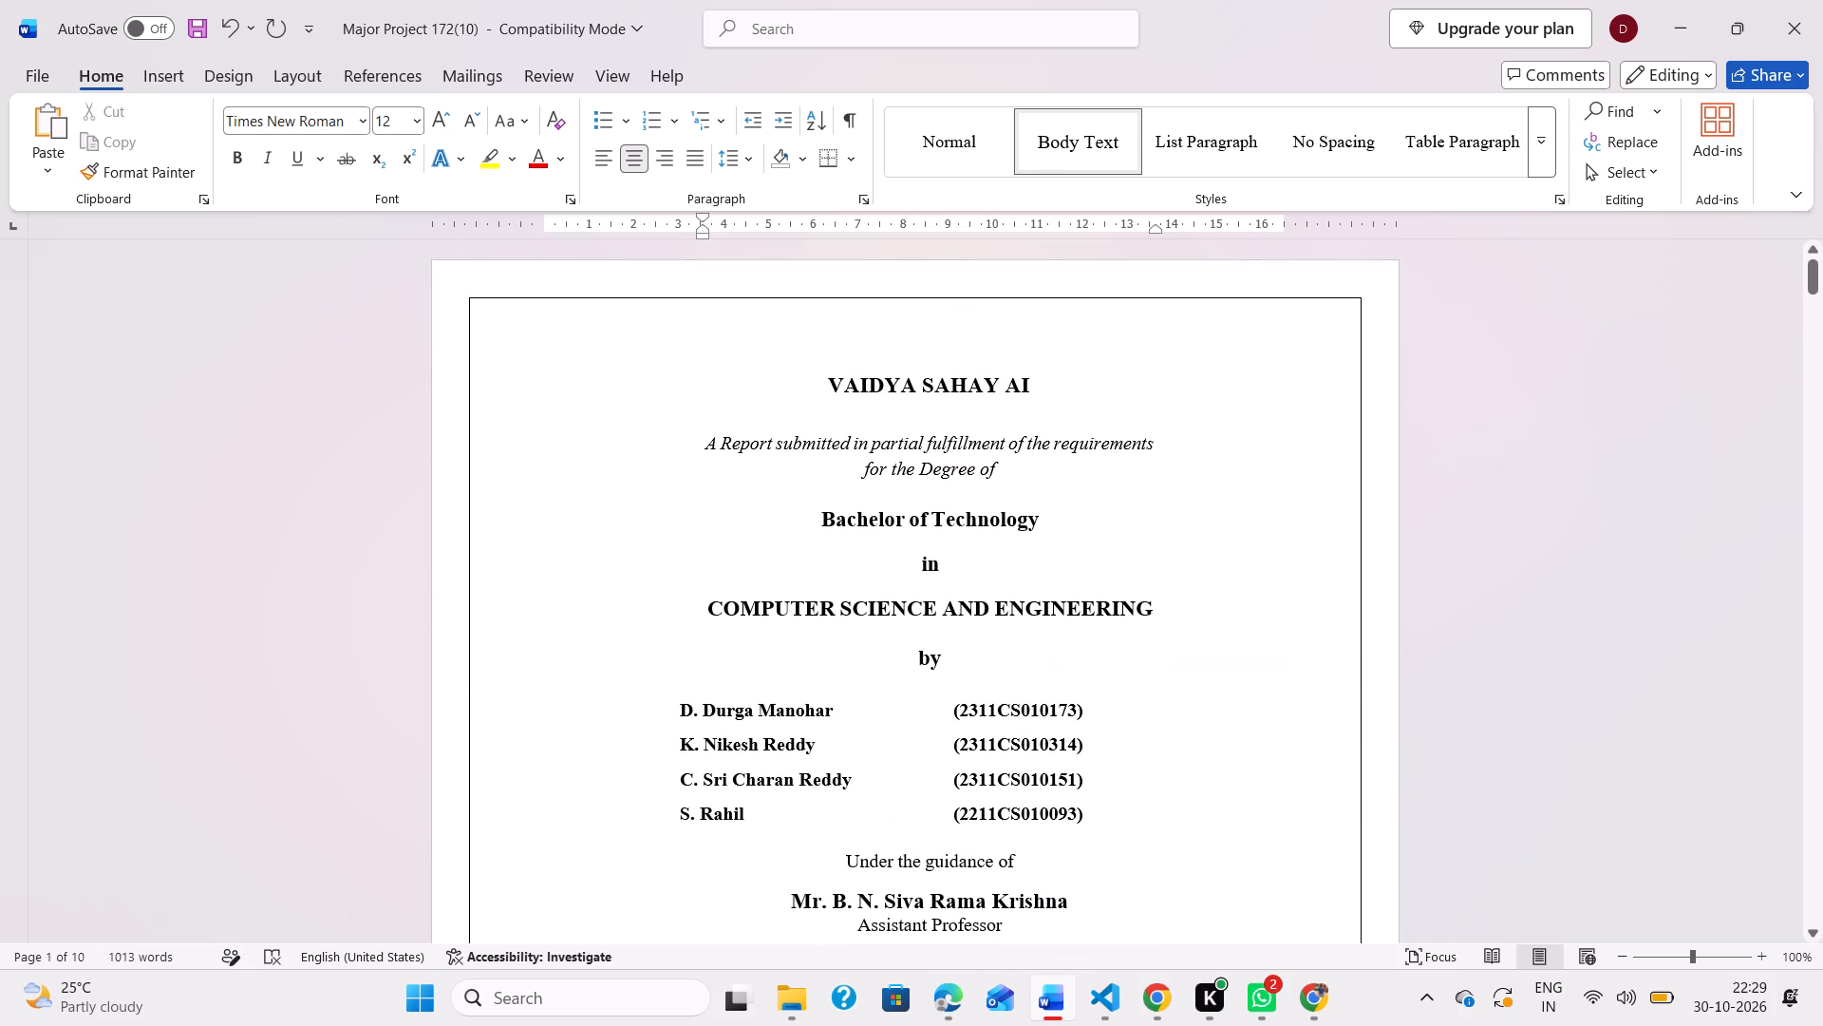
drag(671, 712, 1085, 806)
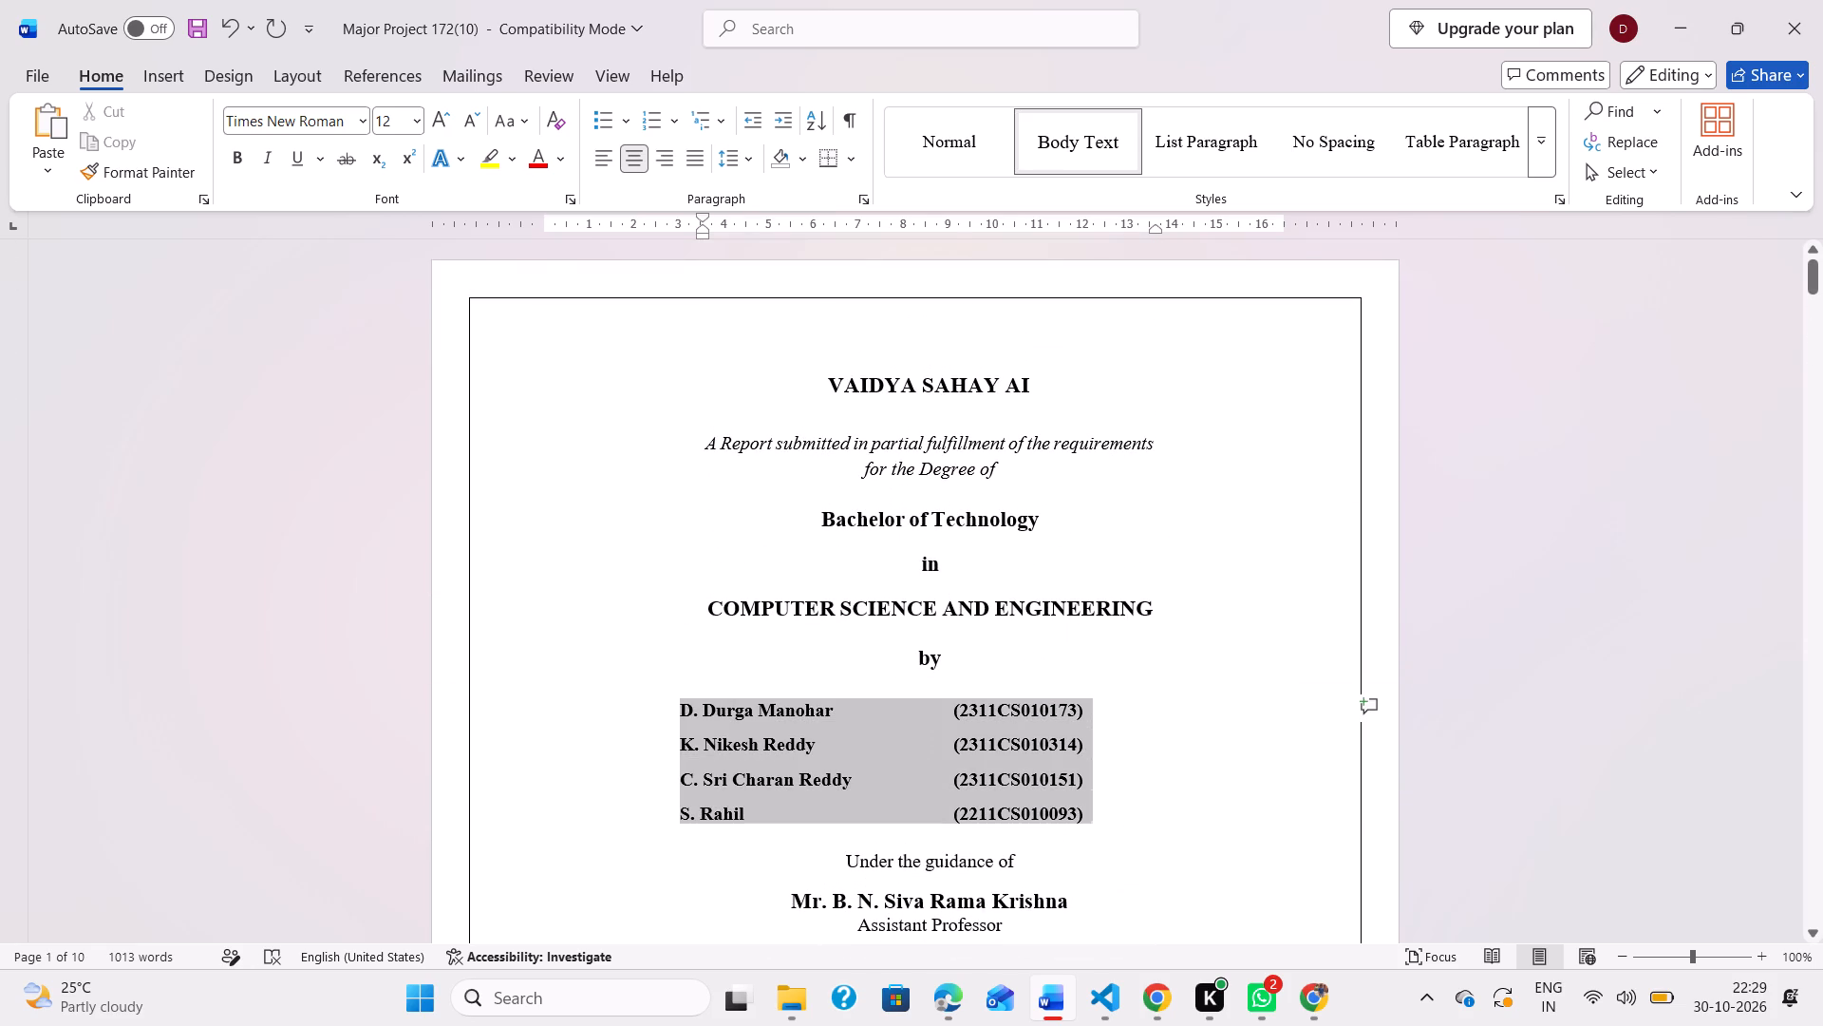
drag(1085, 806, 1096, 809)
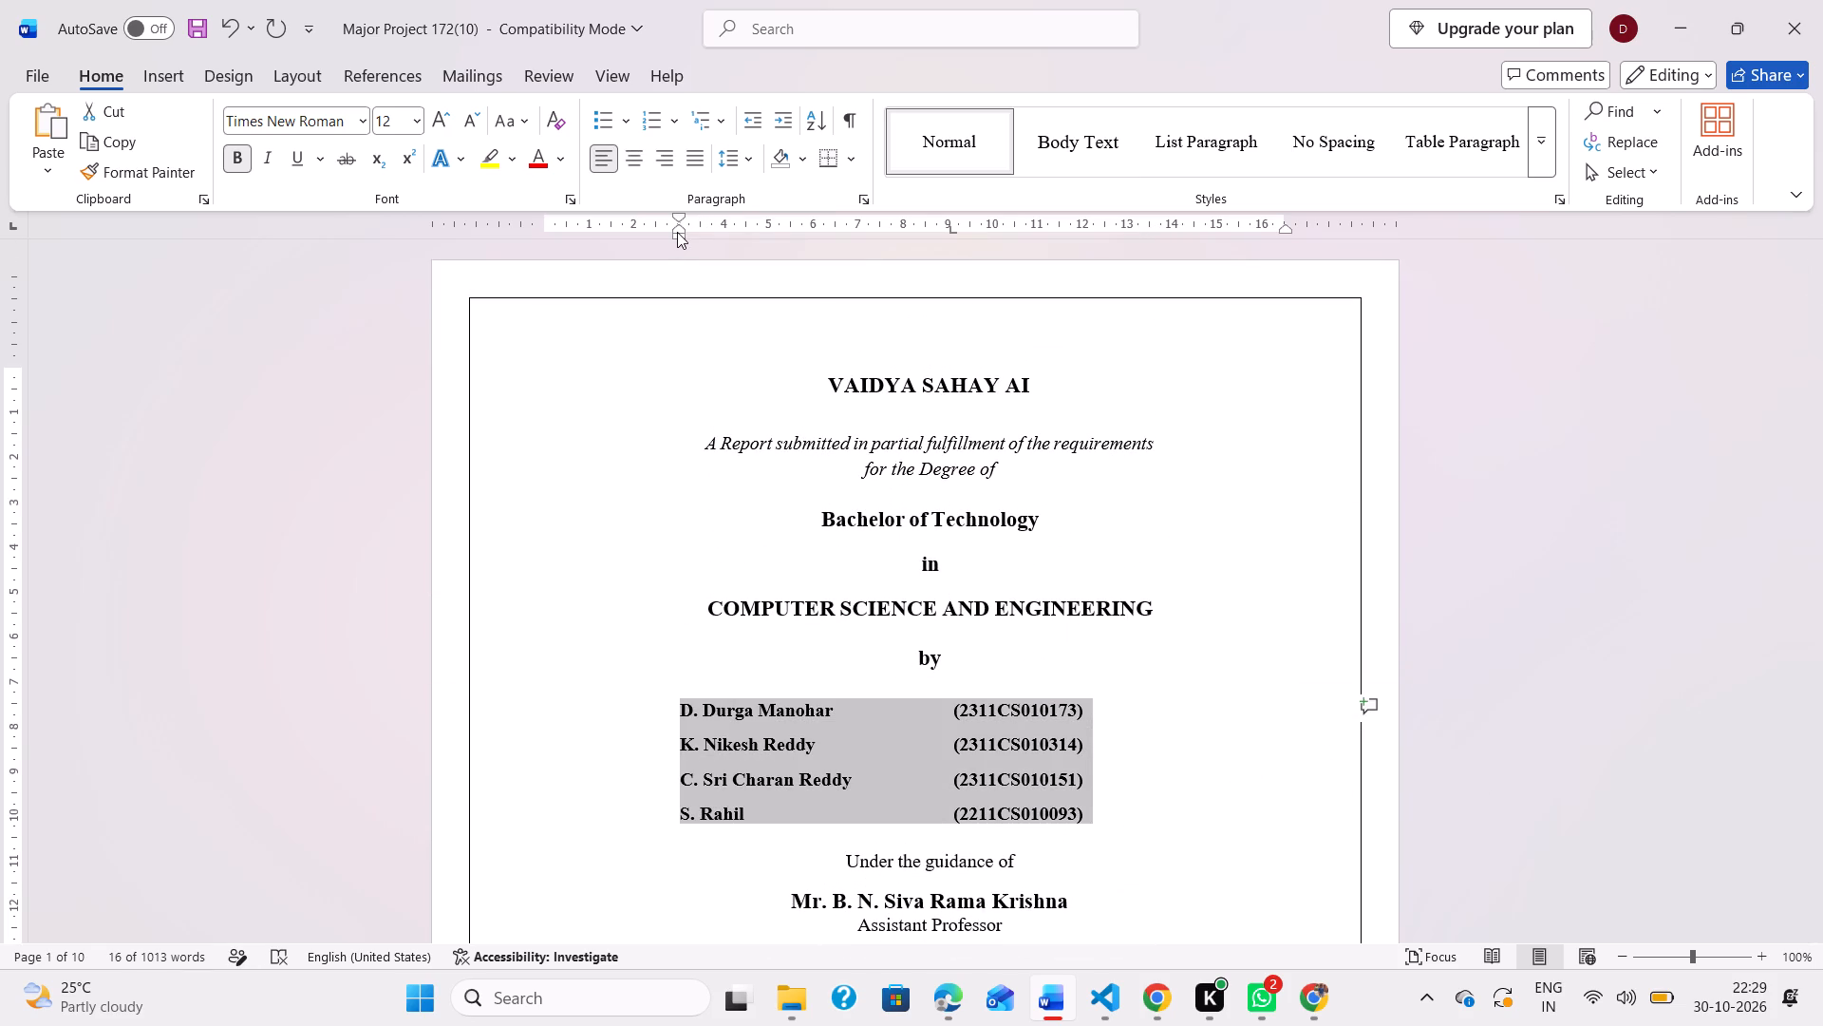
drag(677, 232, 731, 235)
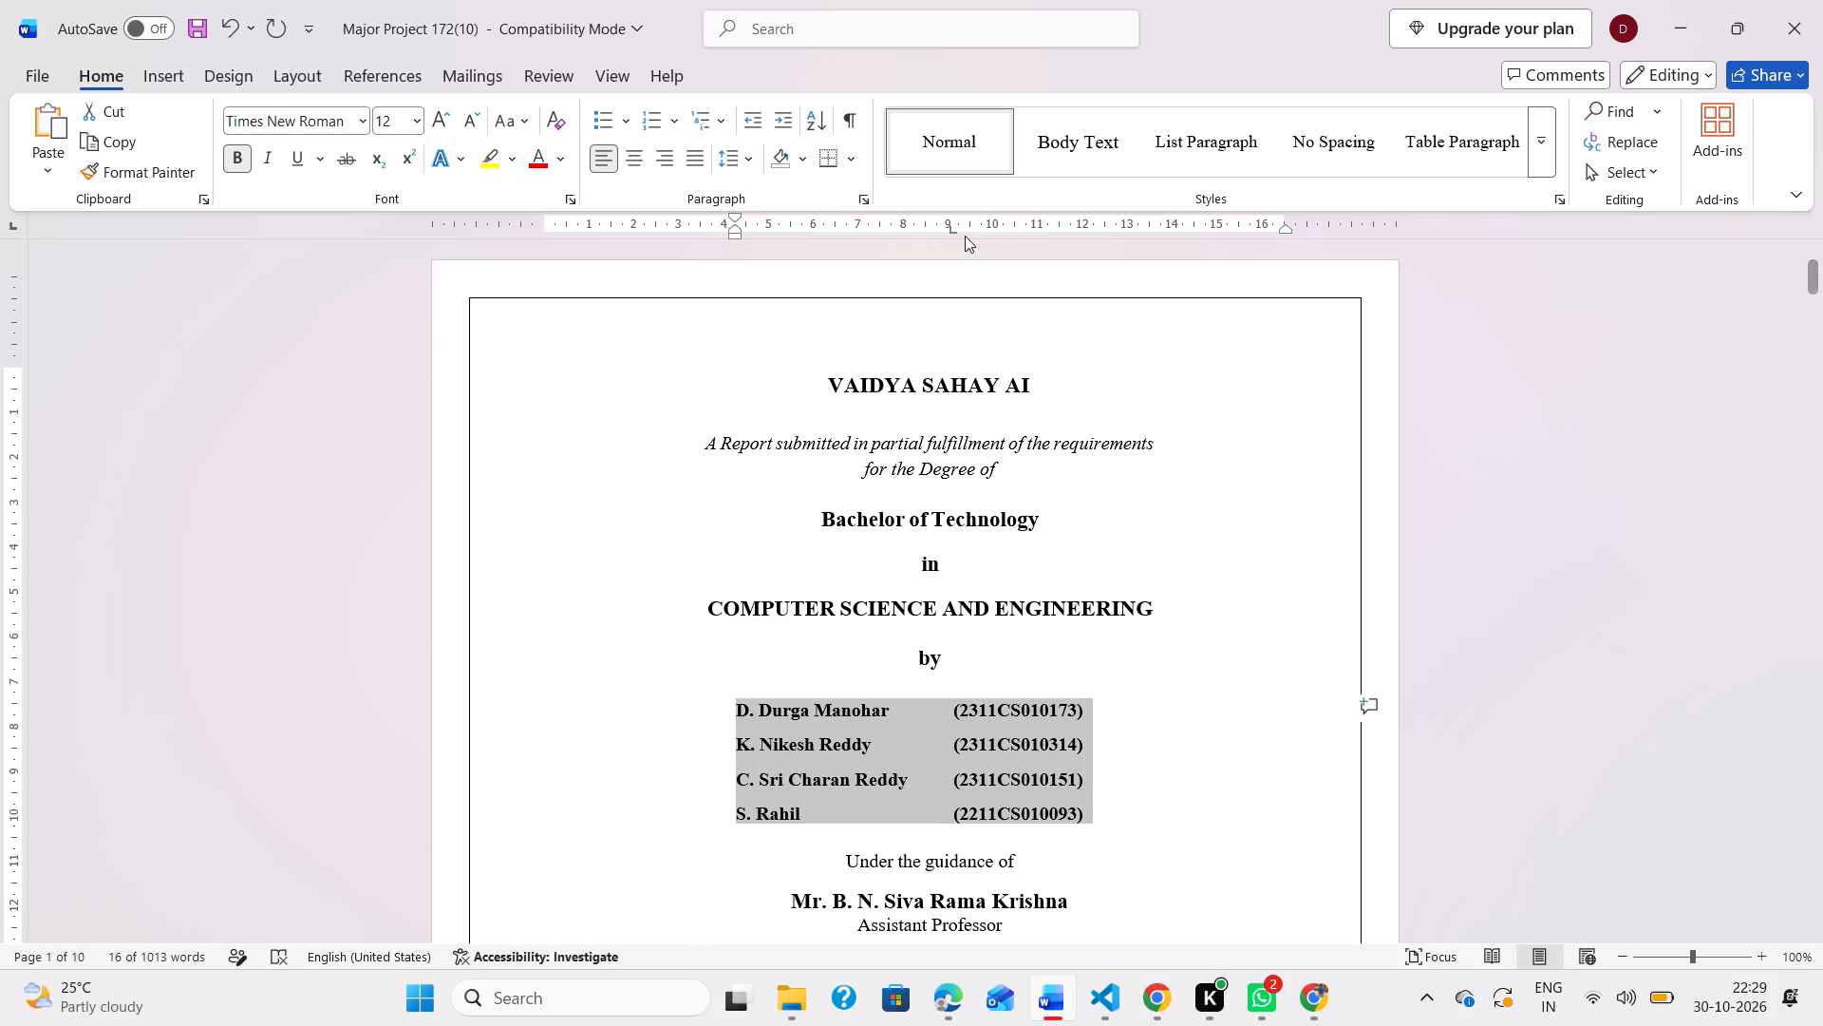
drag(952, 230, 996, 229)
click(981, 678)
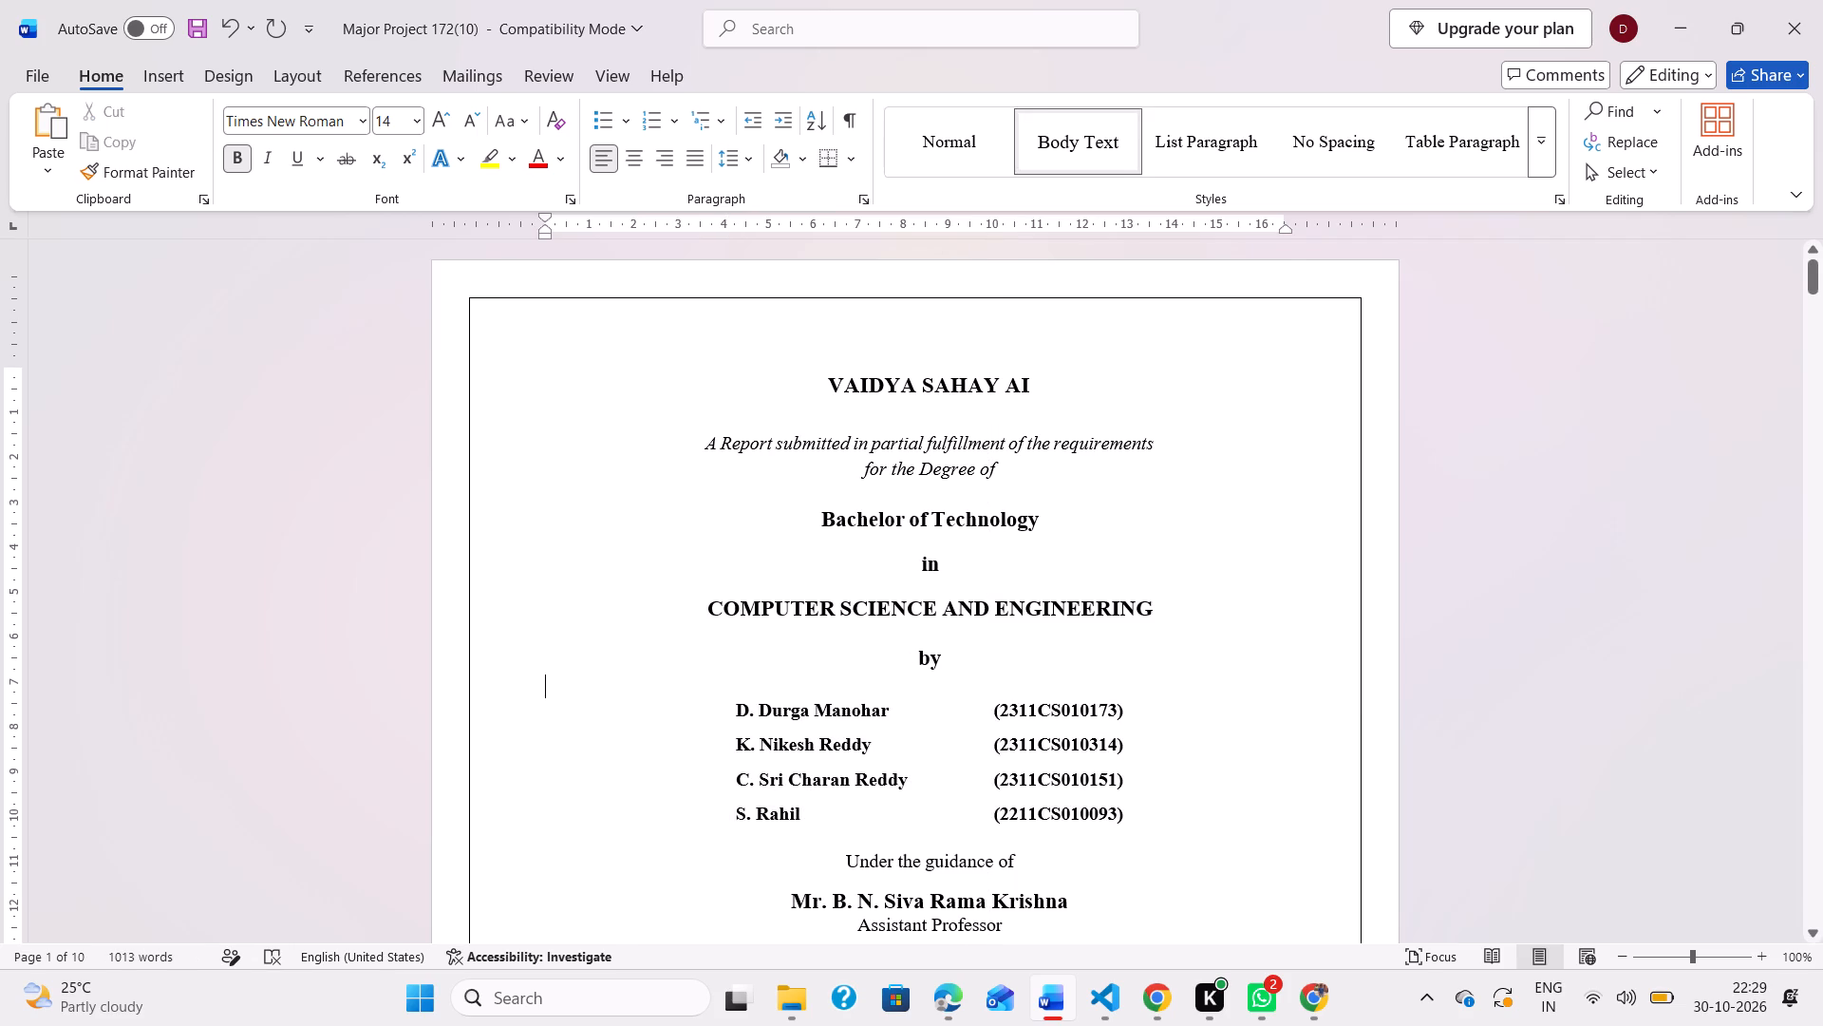
Increase the left indent of the four team member lines on page 2 to about 4.5 cm.
scroll(981, 678, down, 5)
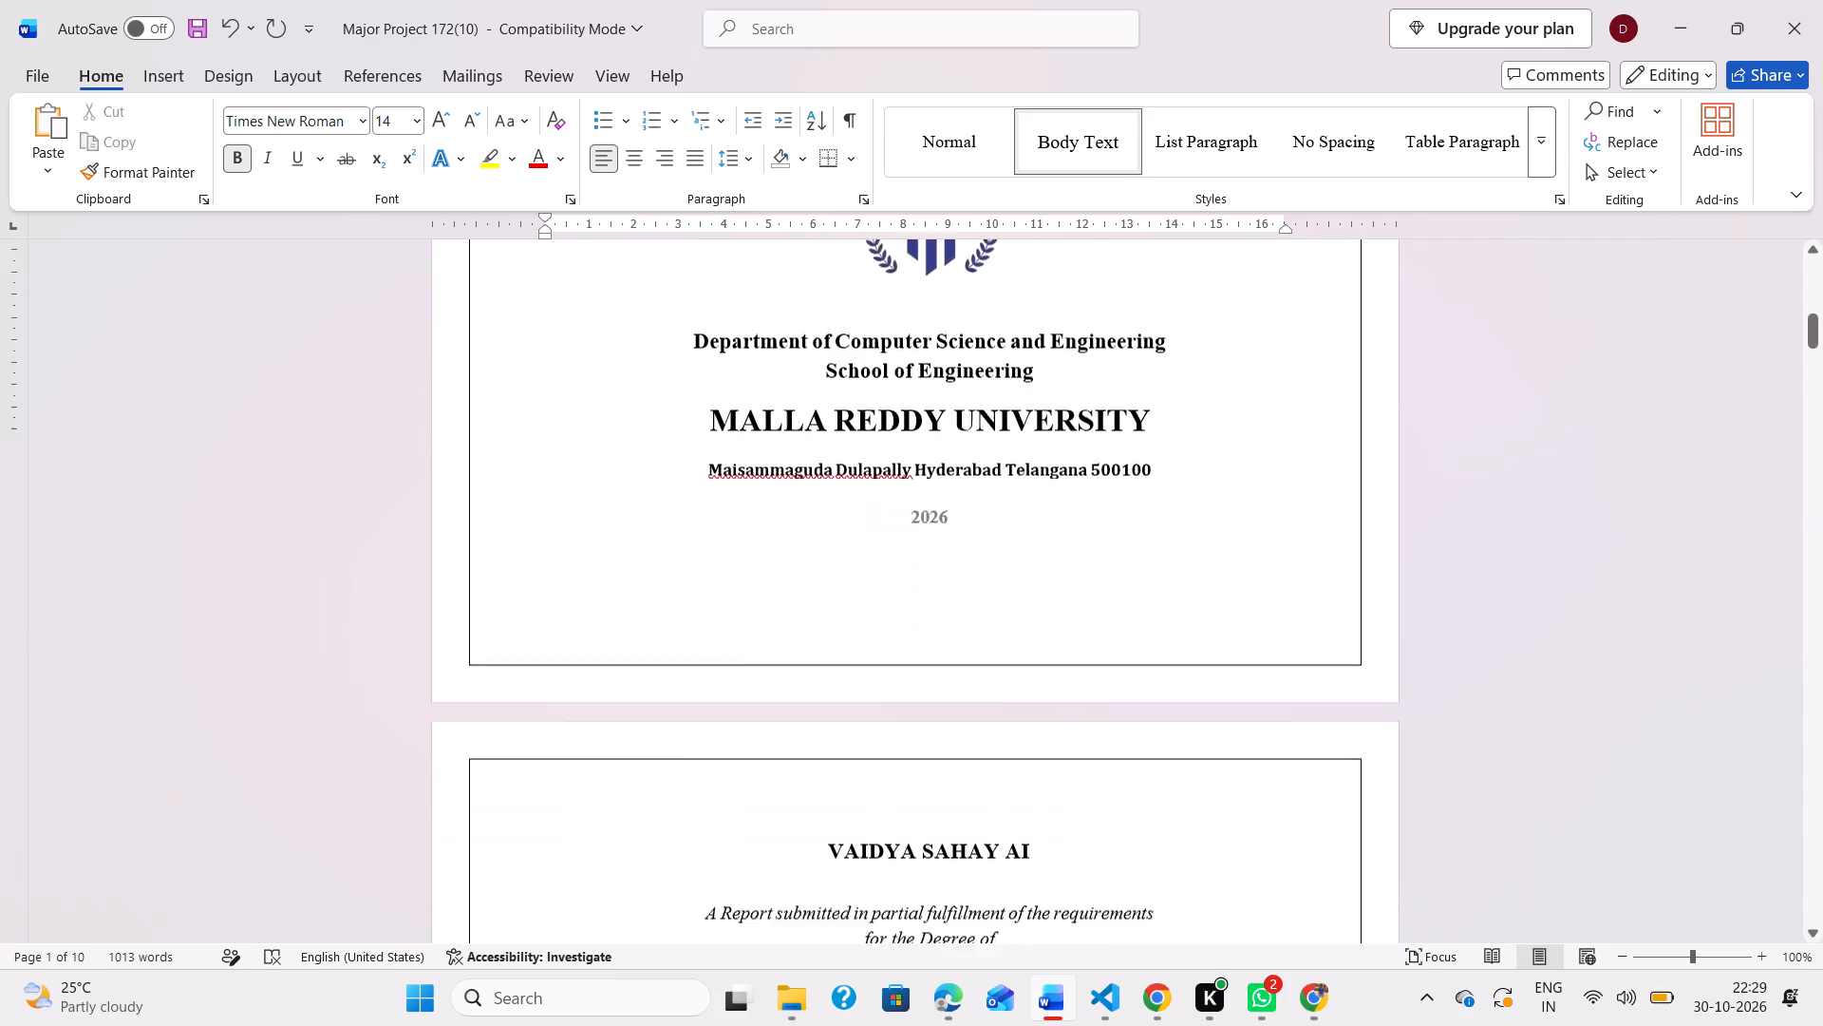
scroll(979, 722, down, 2)
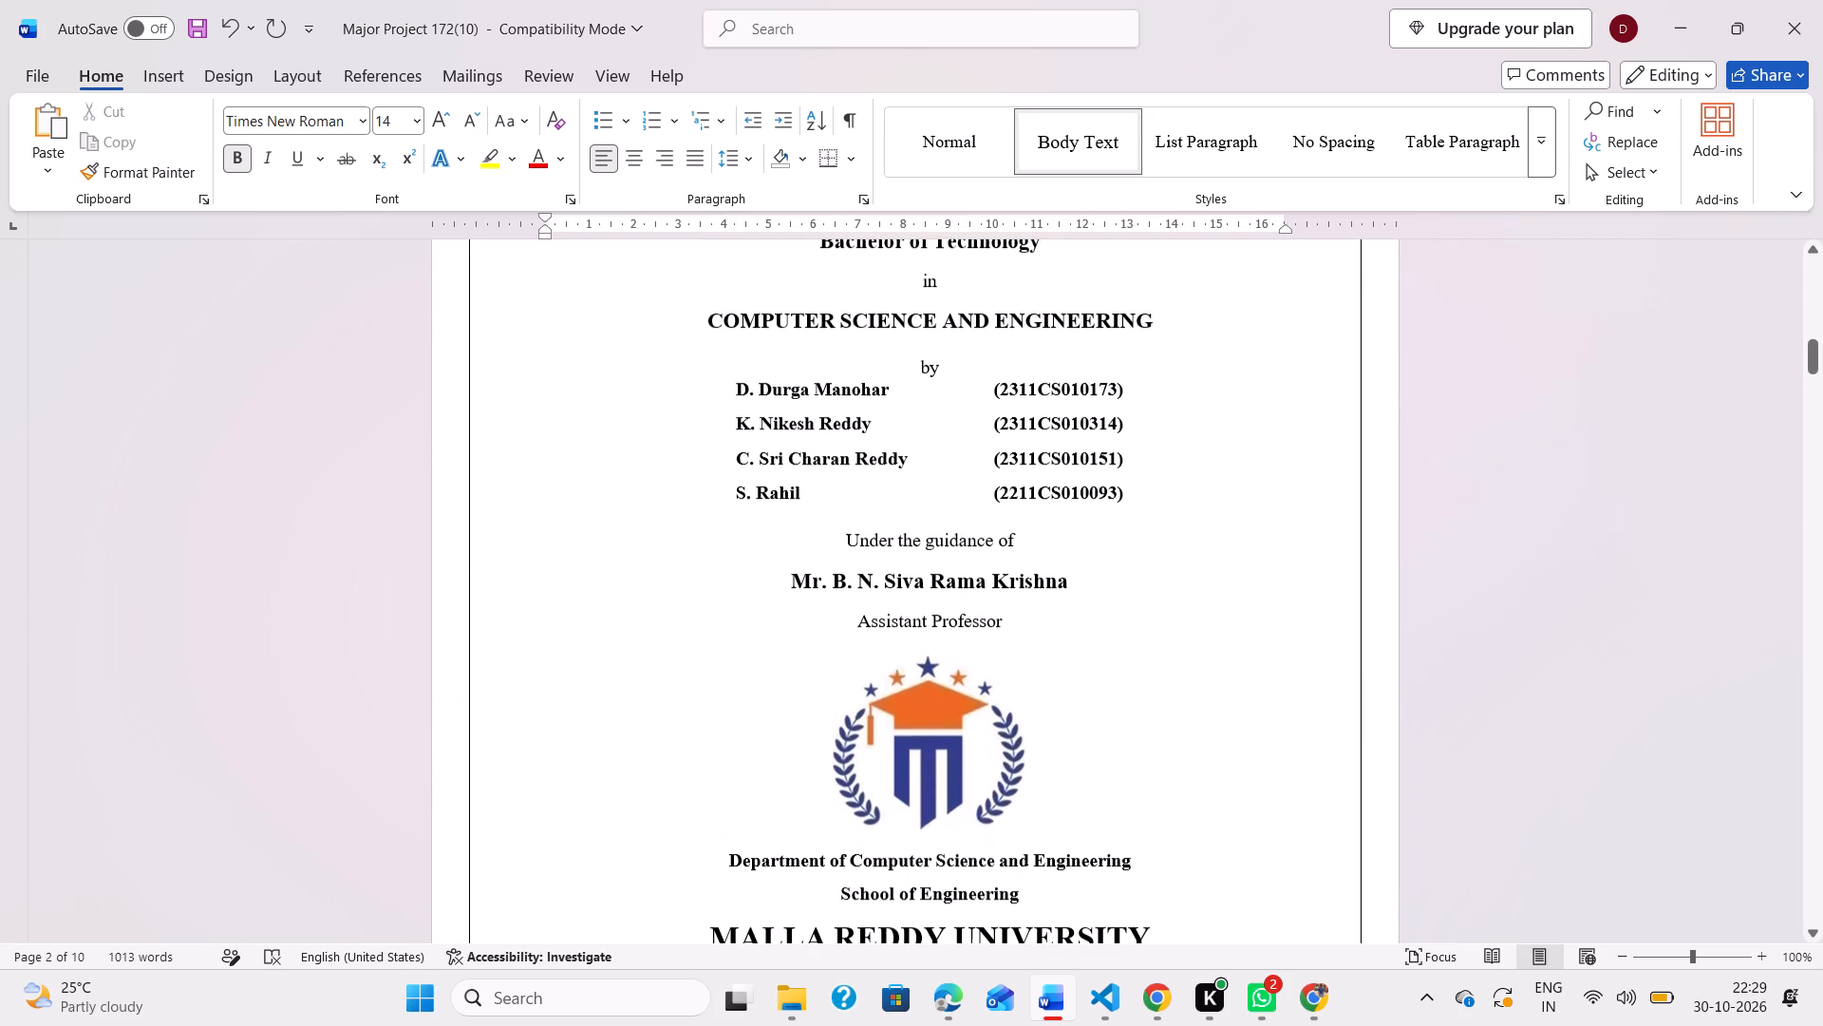
scroll(979, 722, up, 1)
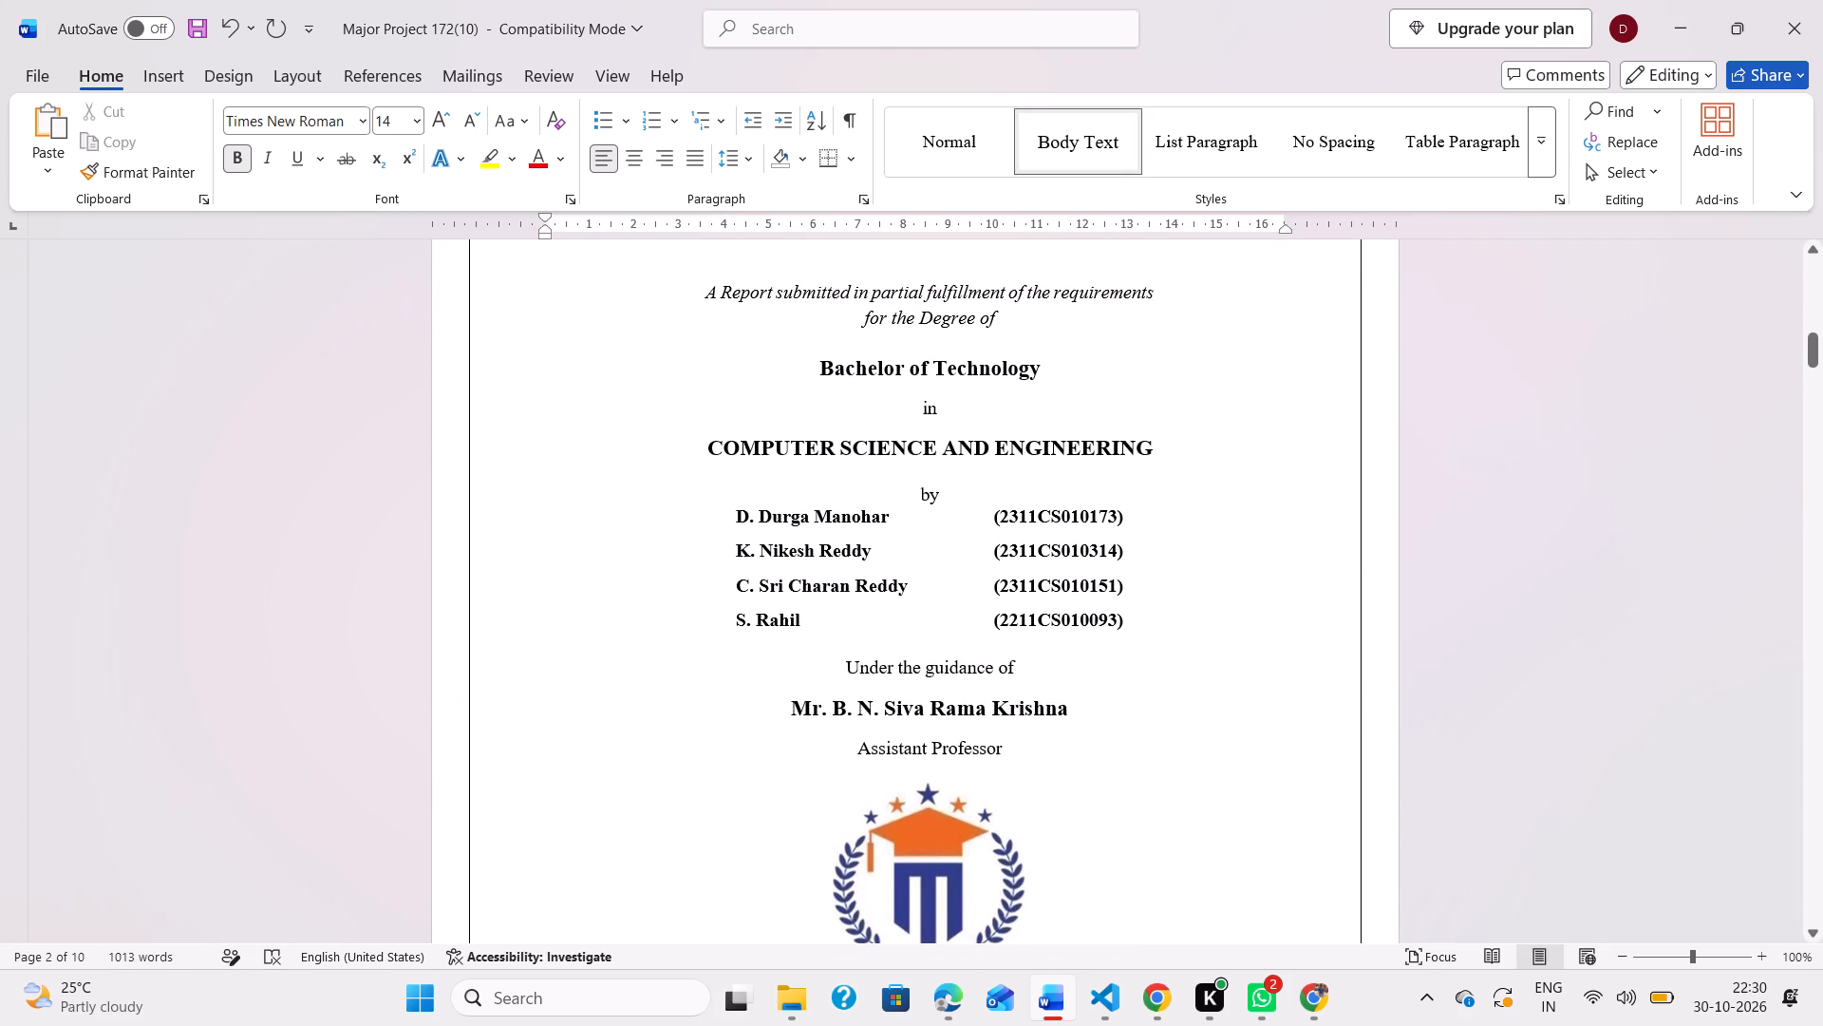
click(937, 511)
scroll(975, 534, up, 1)
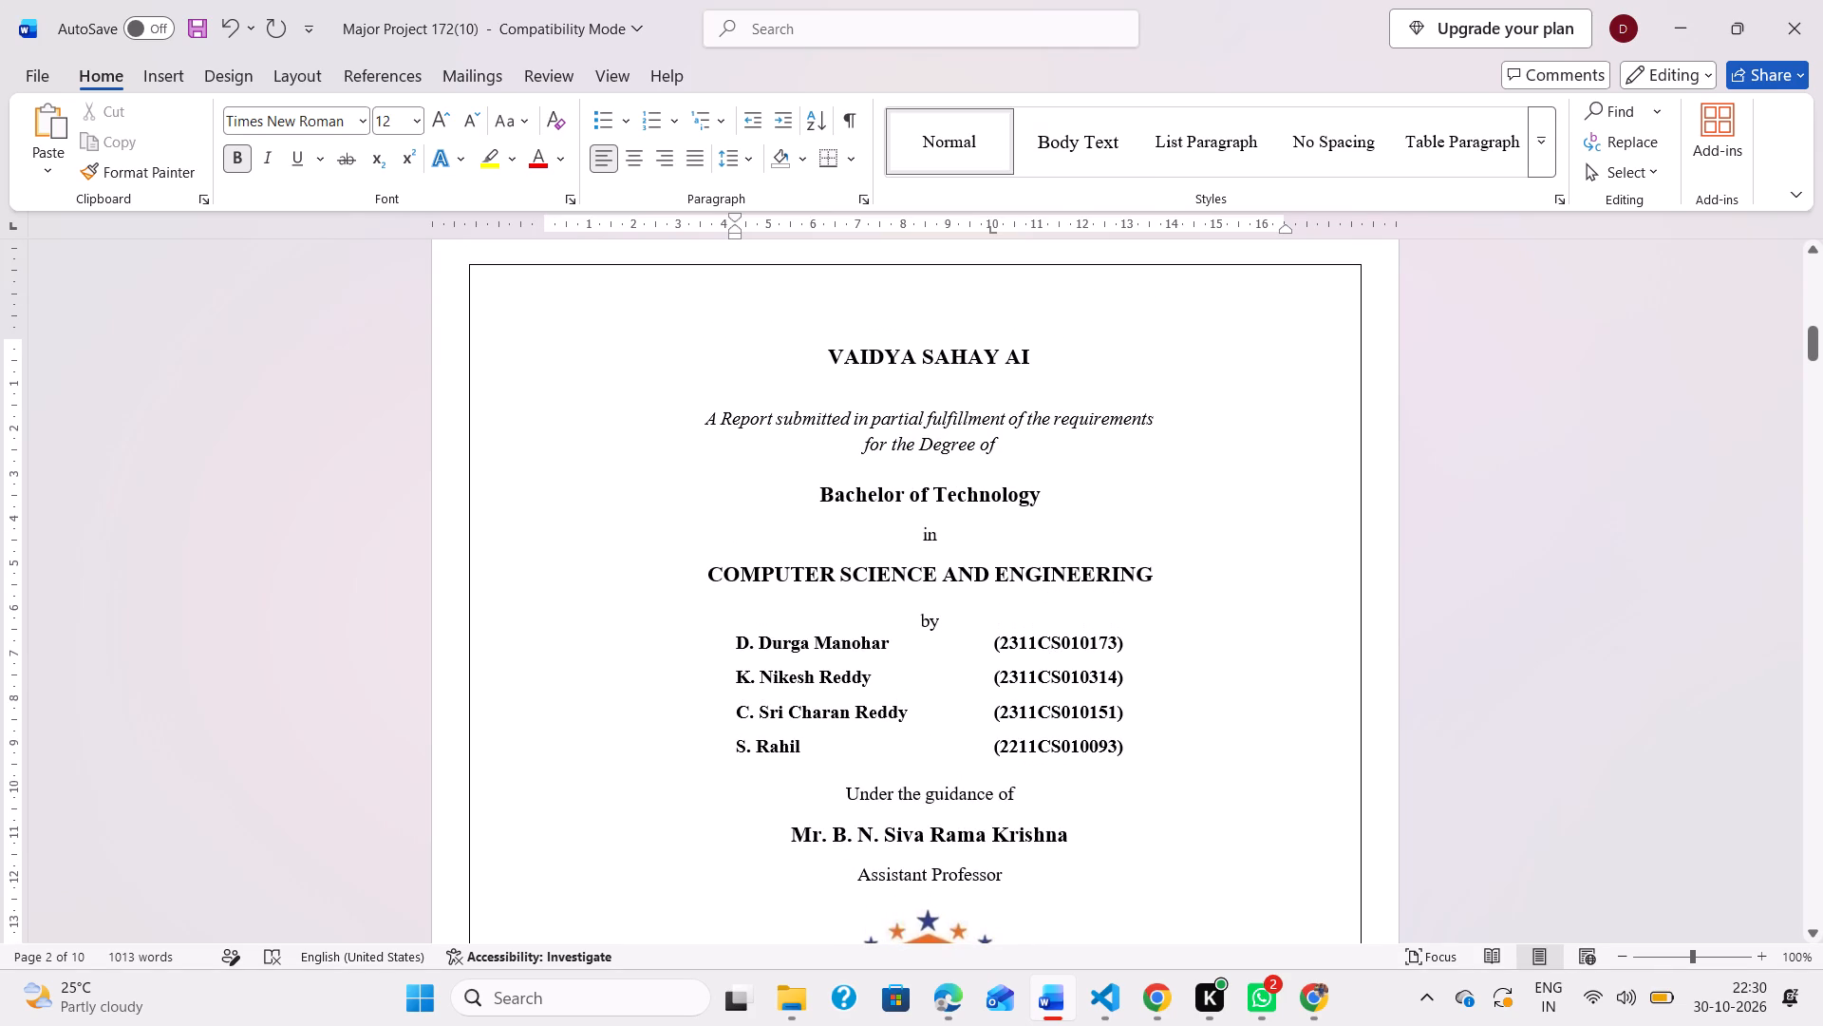
drag(732, 639, 865, 669)
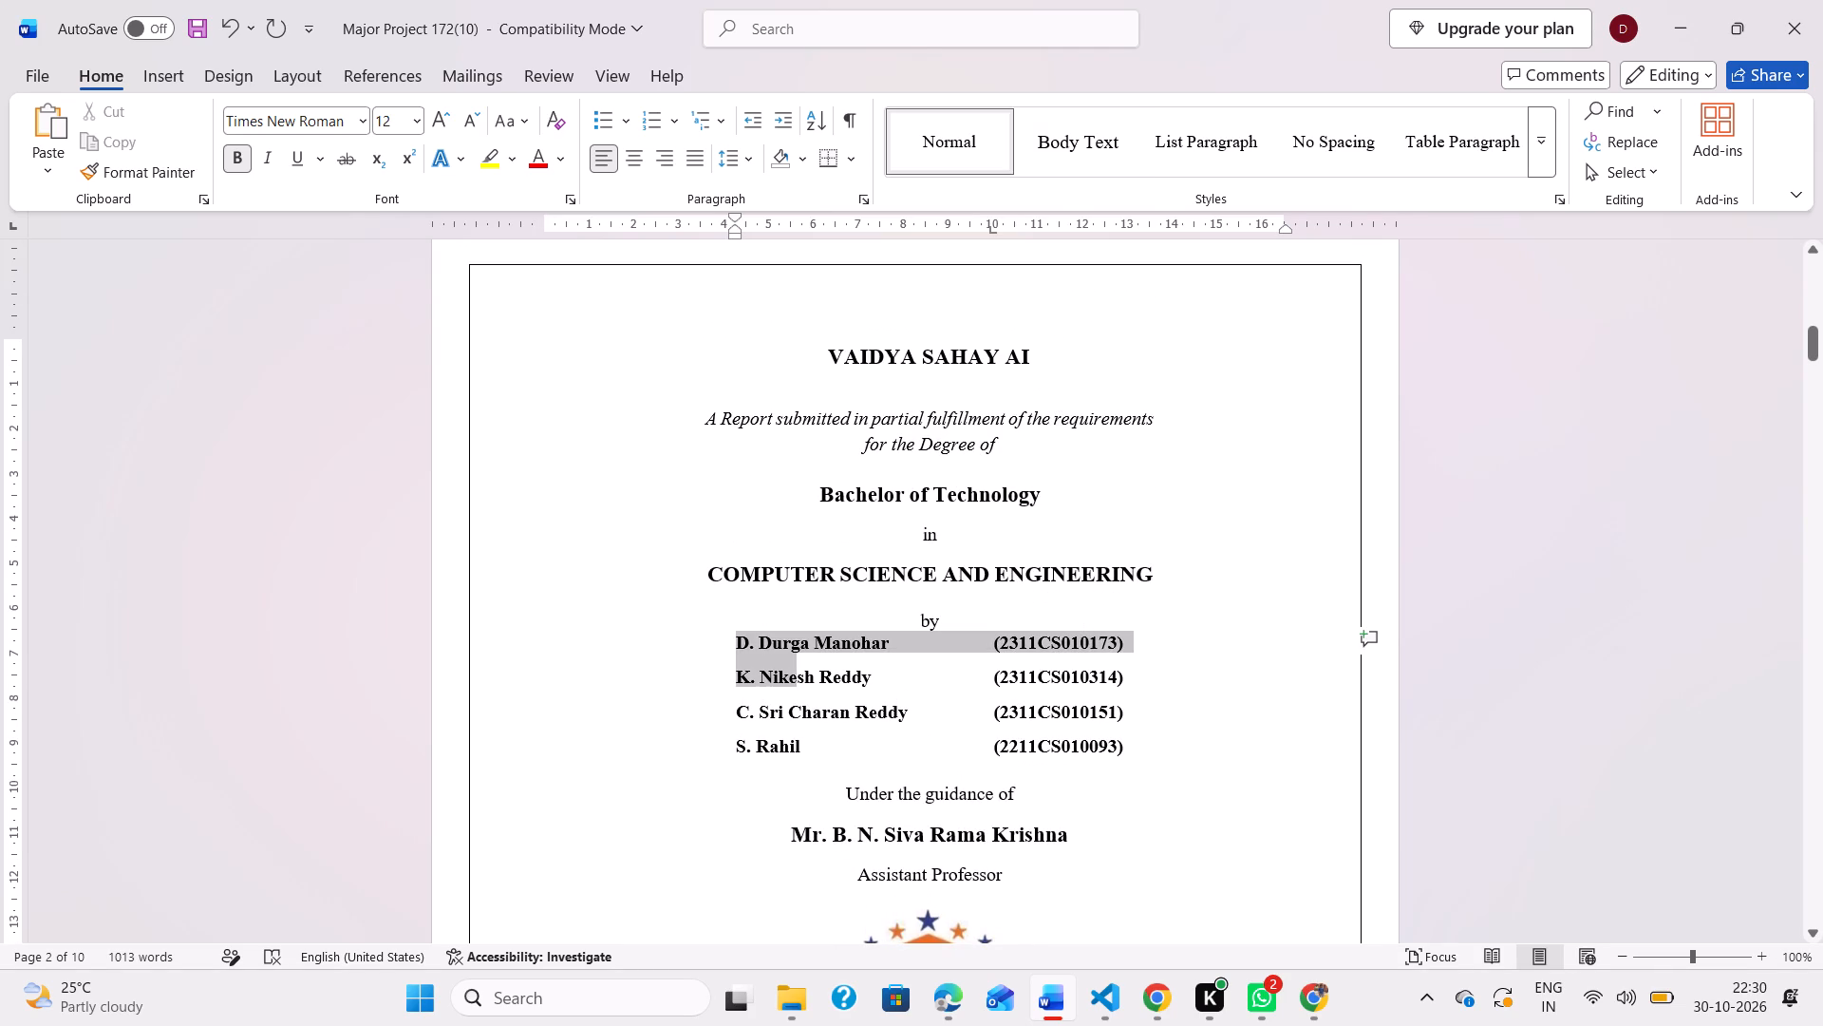
drag(865, 669, 1125, 743)
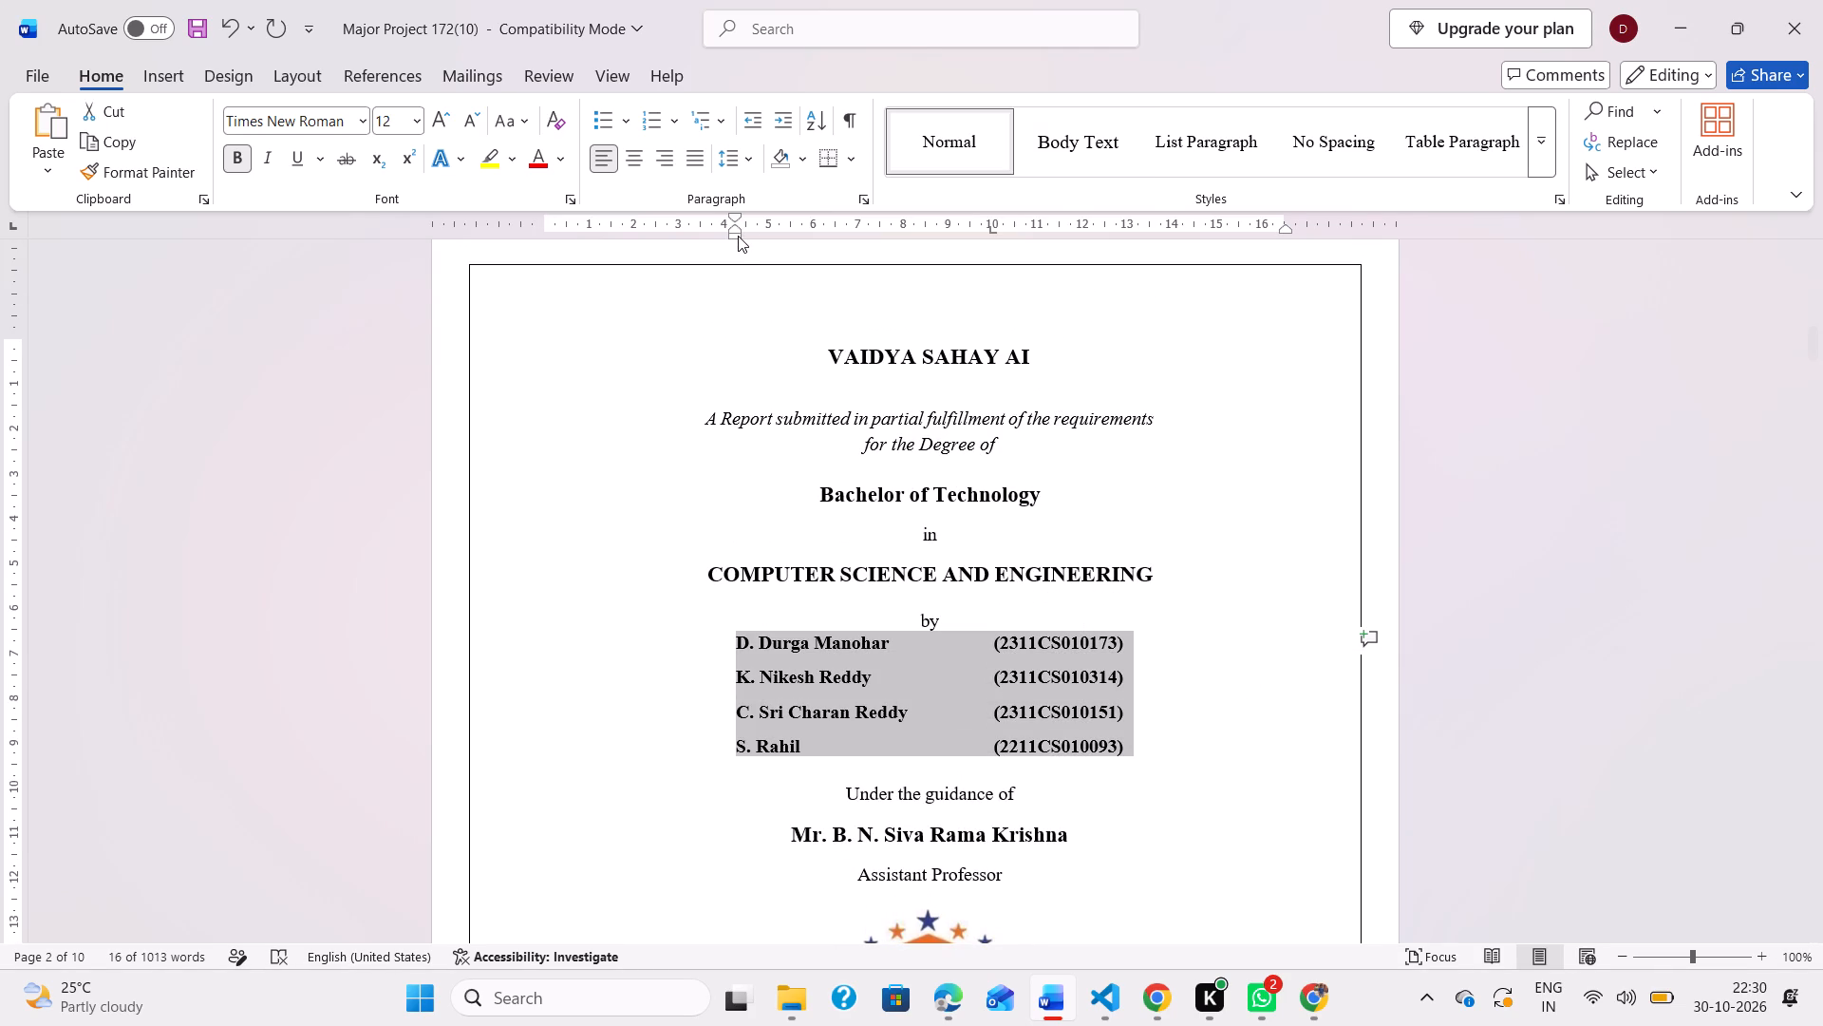
drag(736, 236, 761, 237)
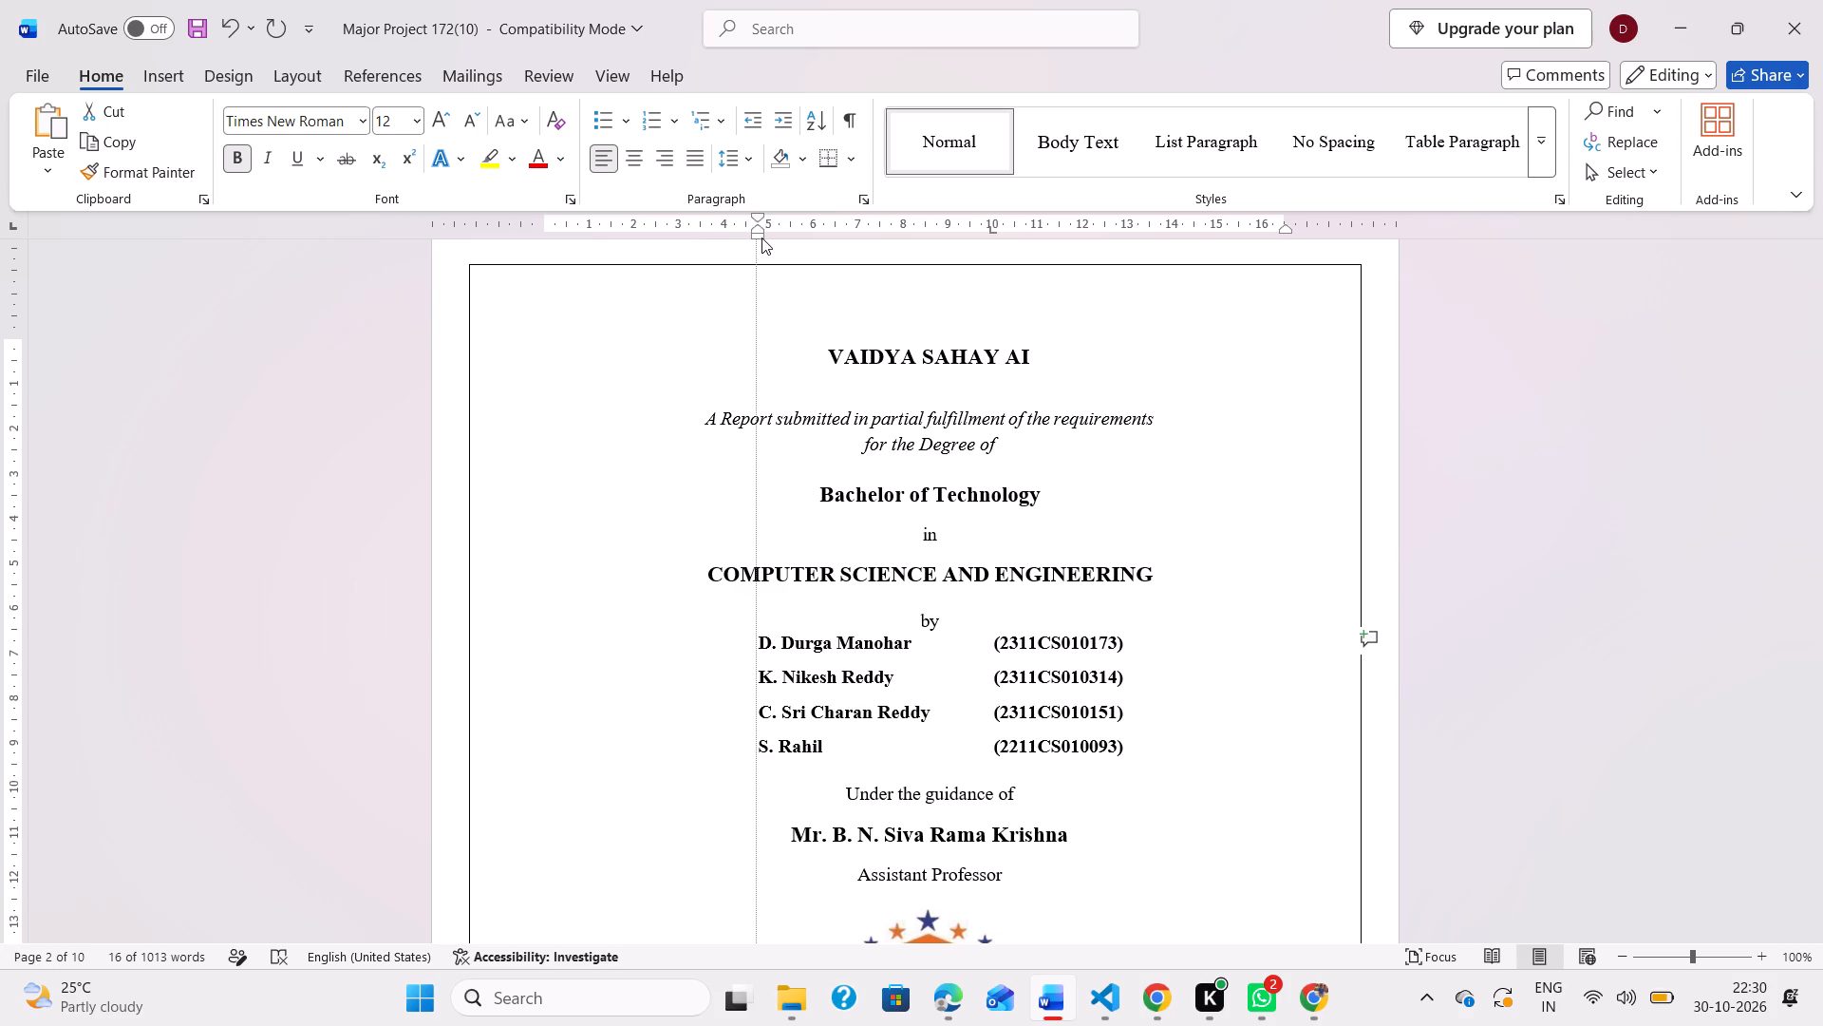
drag(761, 237, 750, 239)
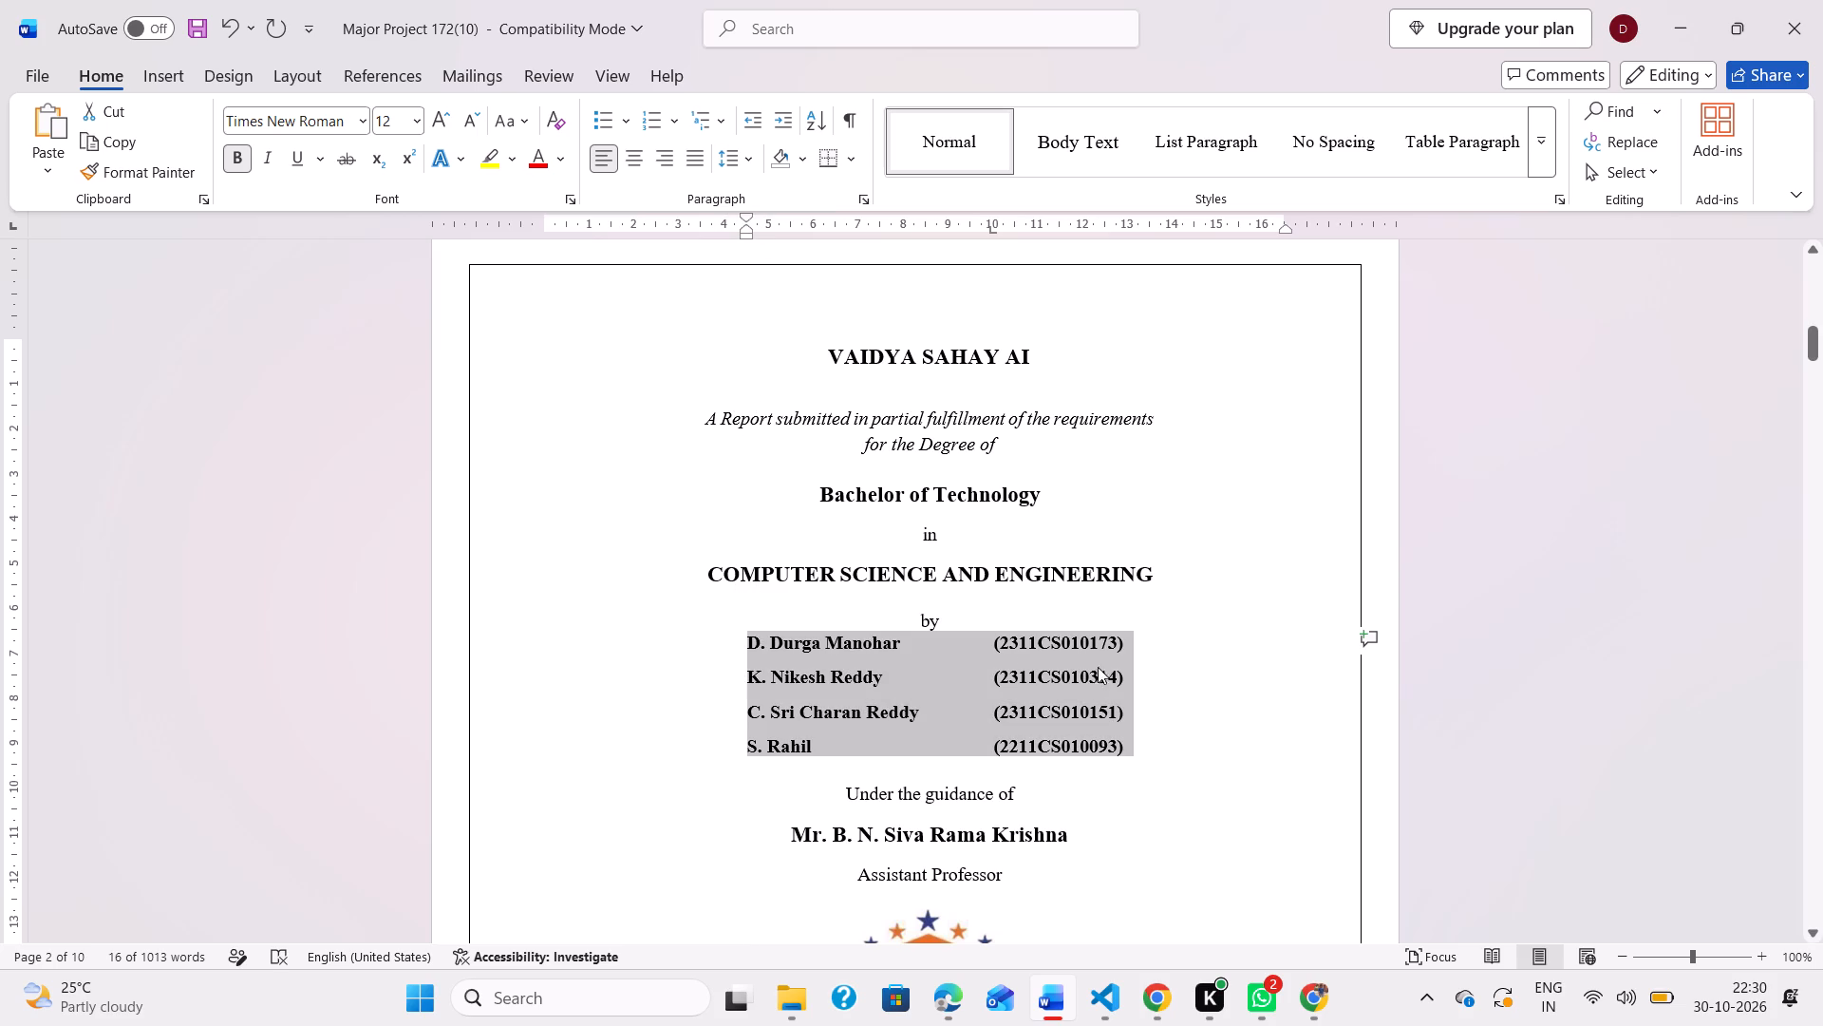
click(1273, 738)
Review the team lists on pages 1 and 2 and the certificate text on page 3.
scroll(1230, 753, down, 2)
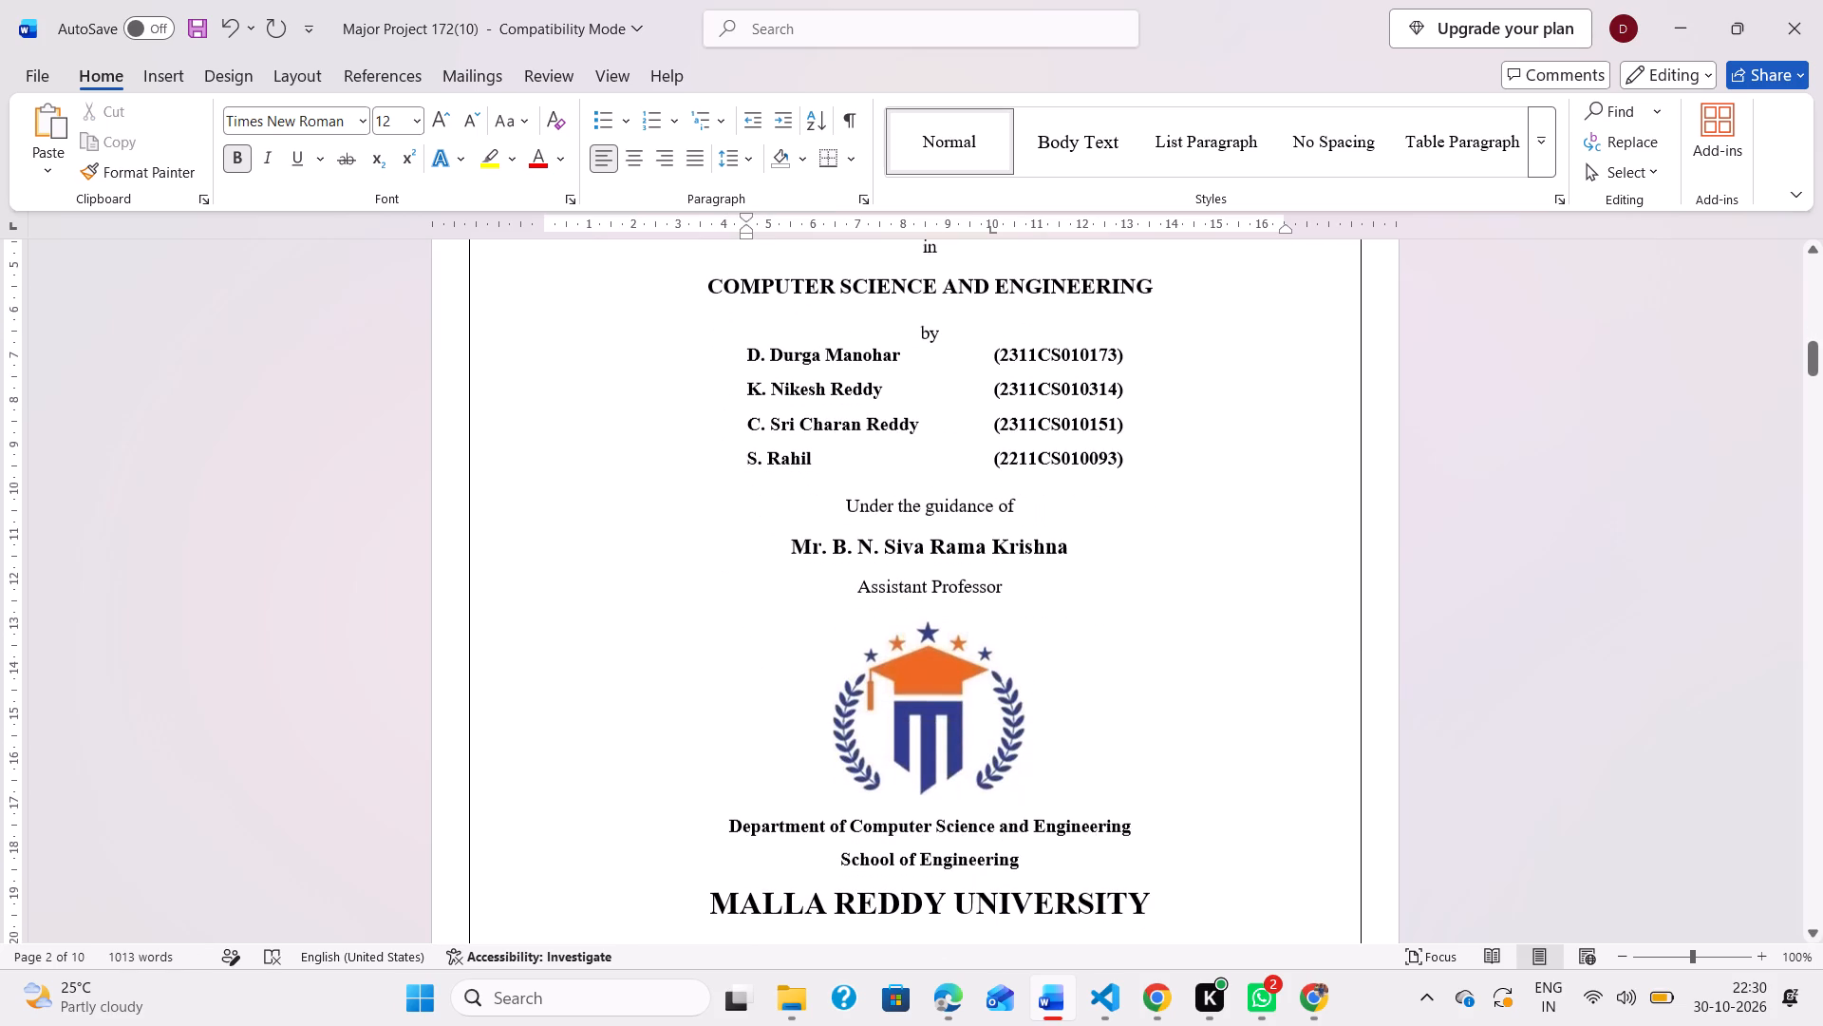
scroll(1230, 753, up, 1)
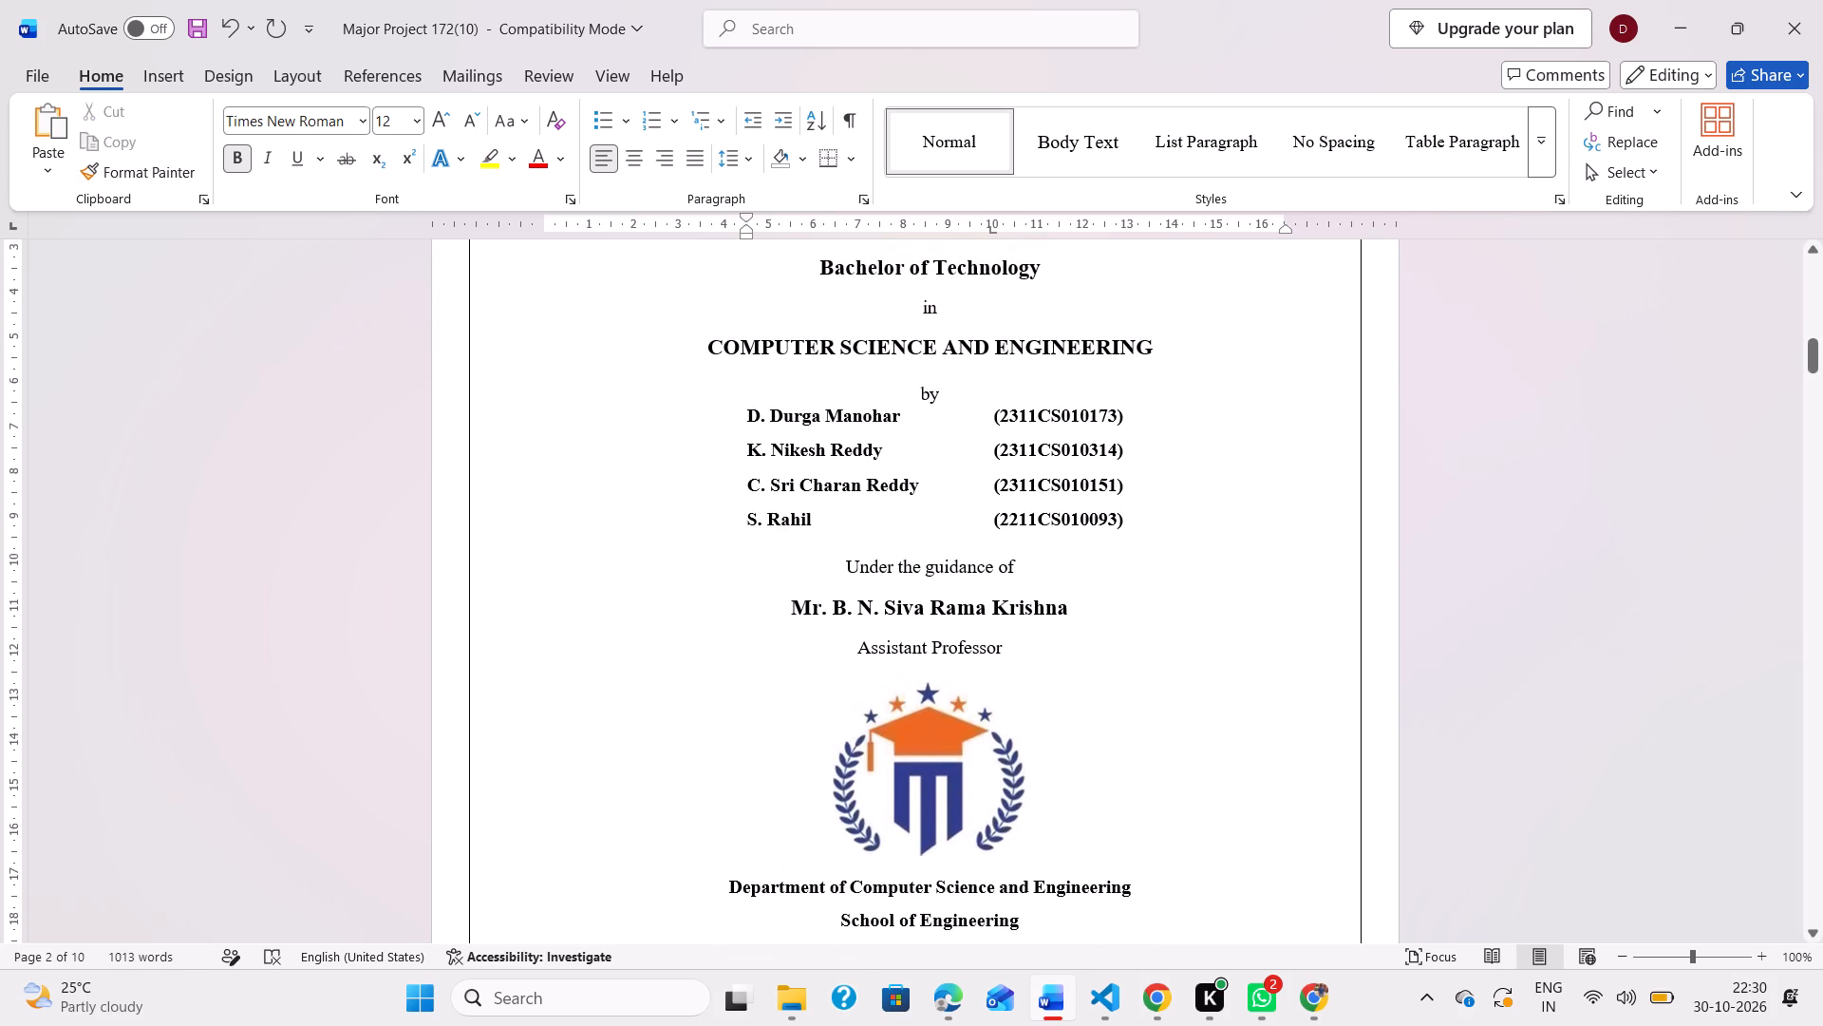
scroll(1111, 680, up, 4)
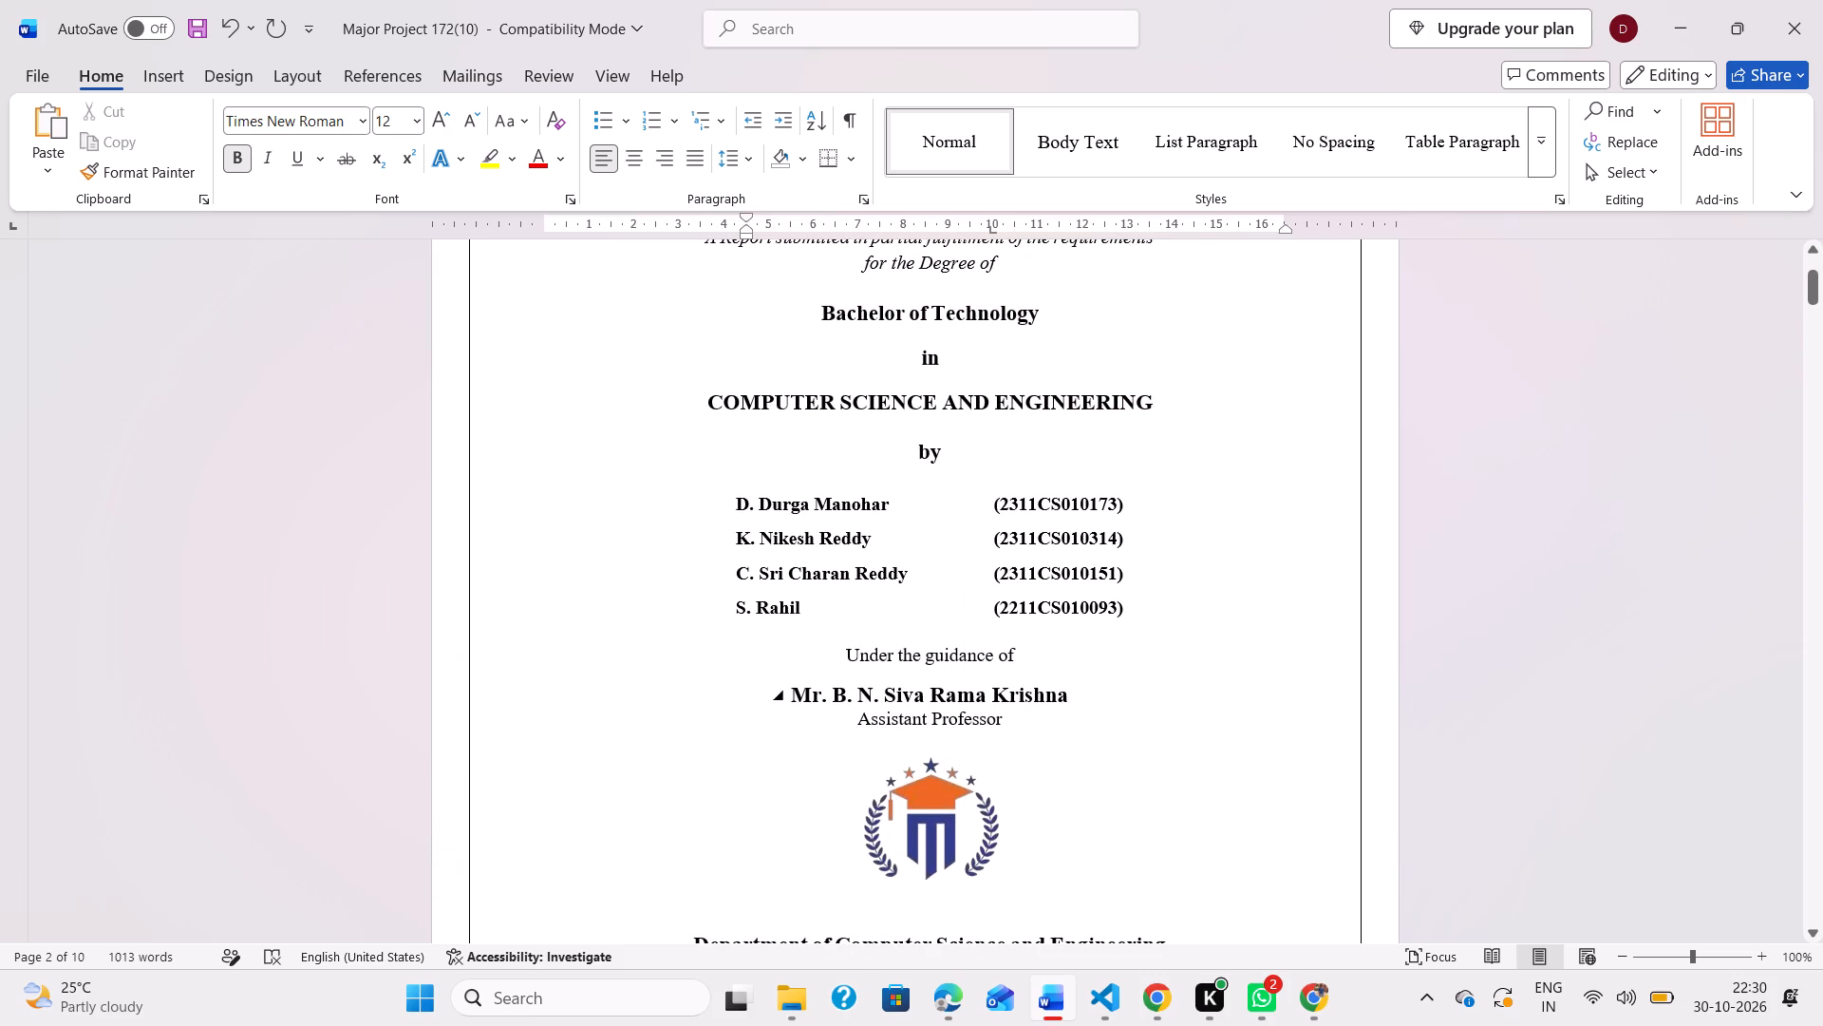
scroll(1111, 680, down, 6)
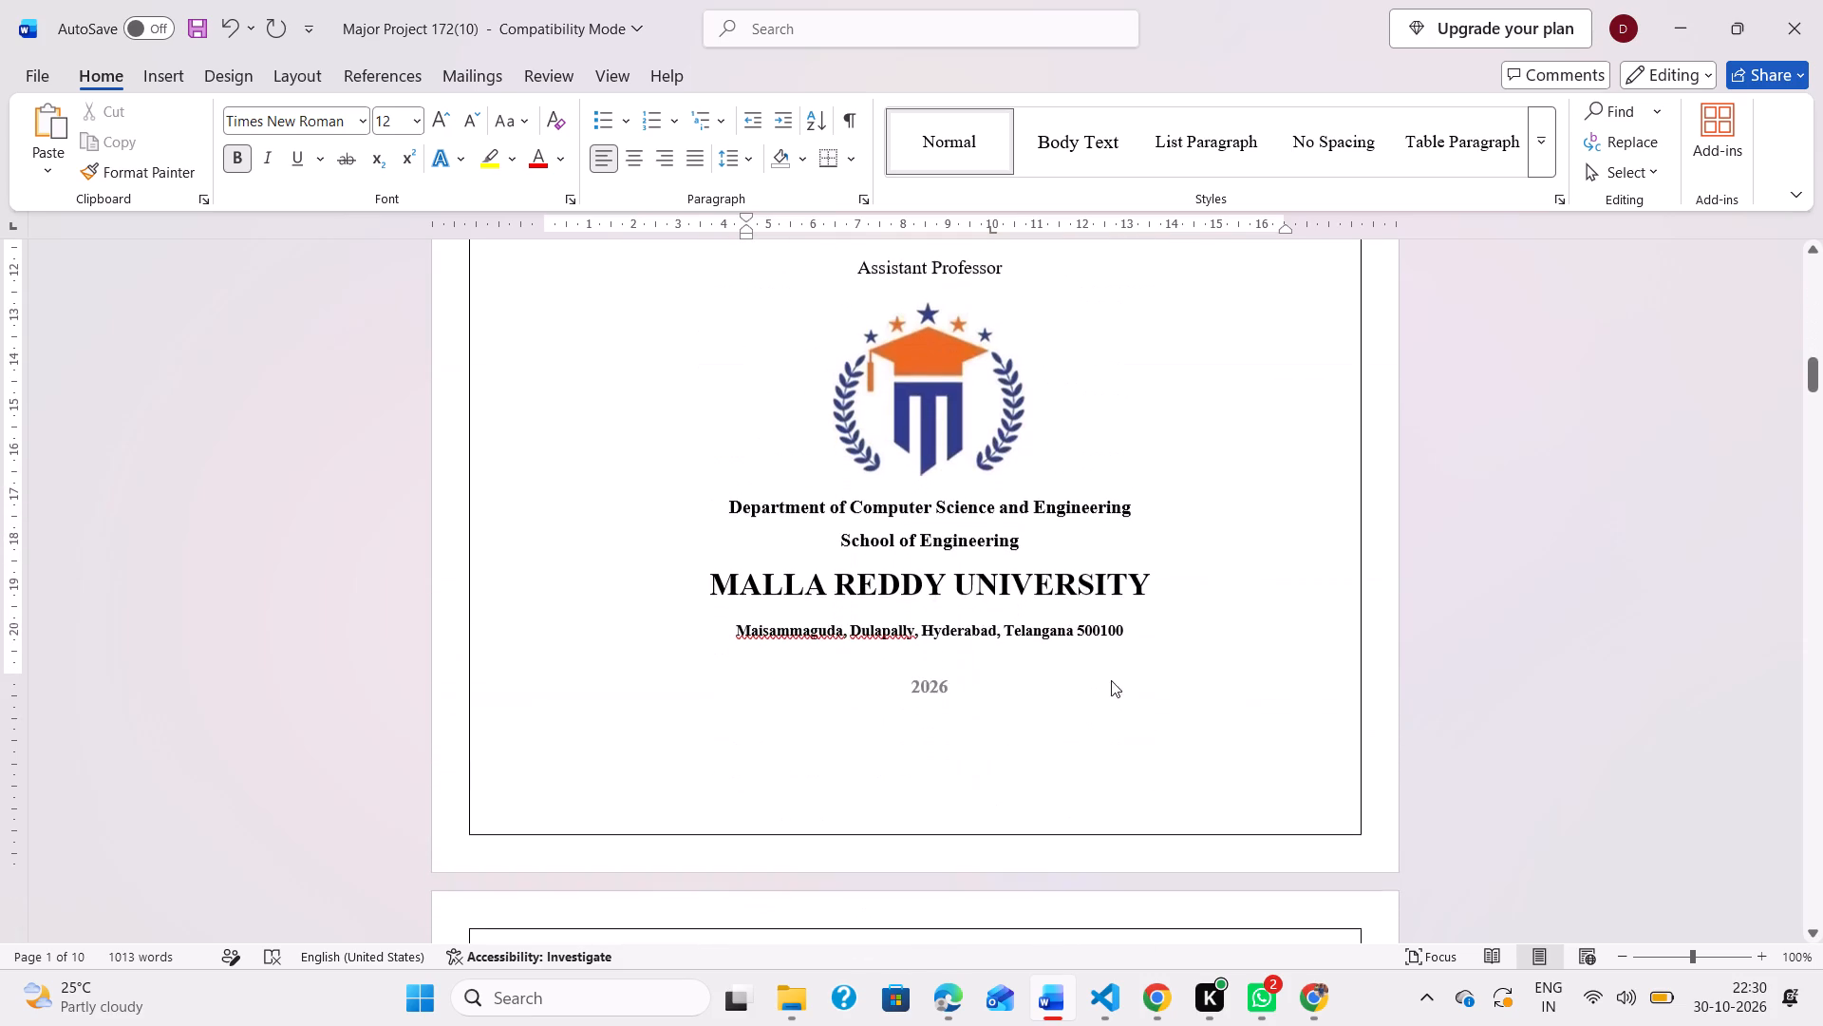
scroll(1077, 787, down, 2)
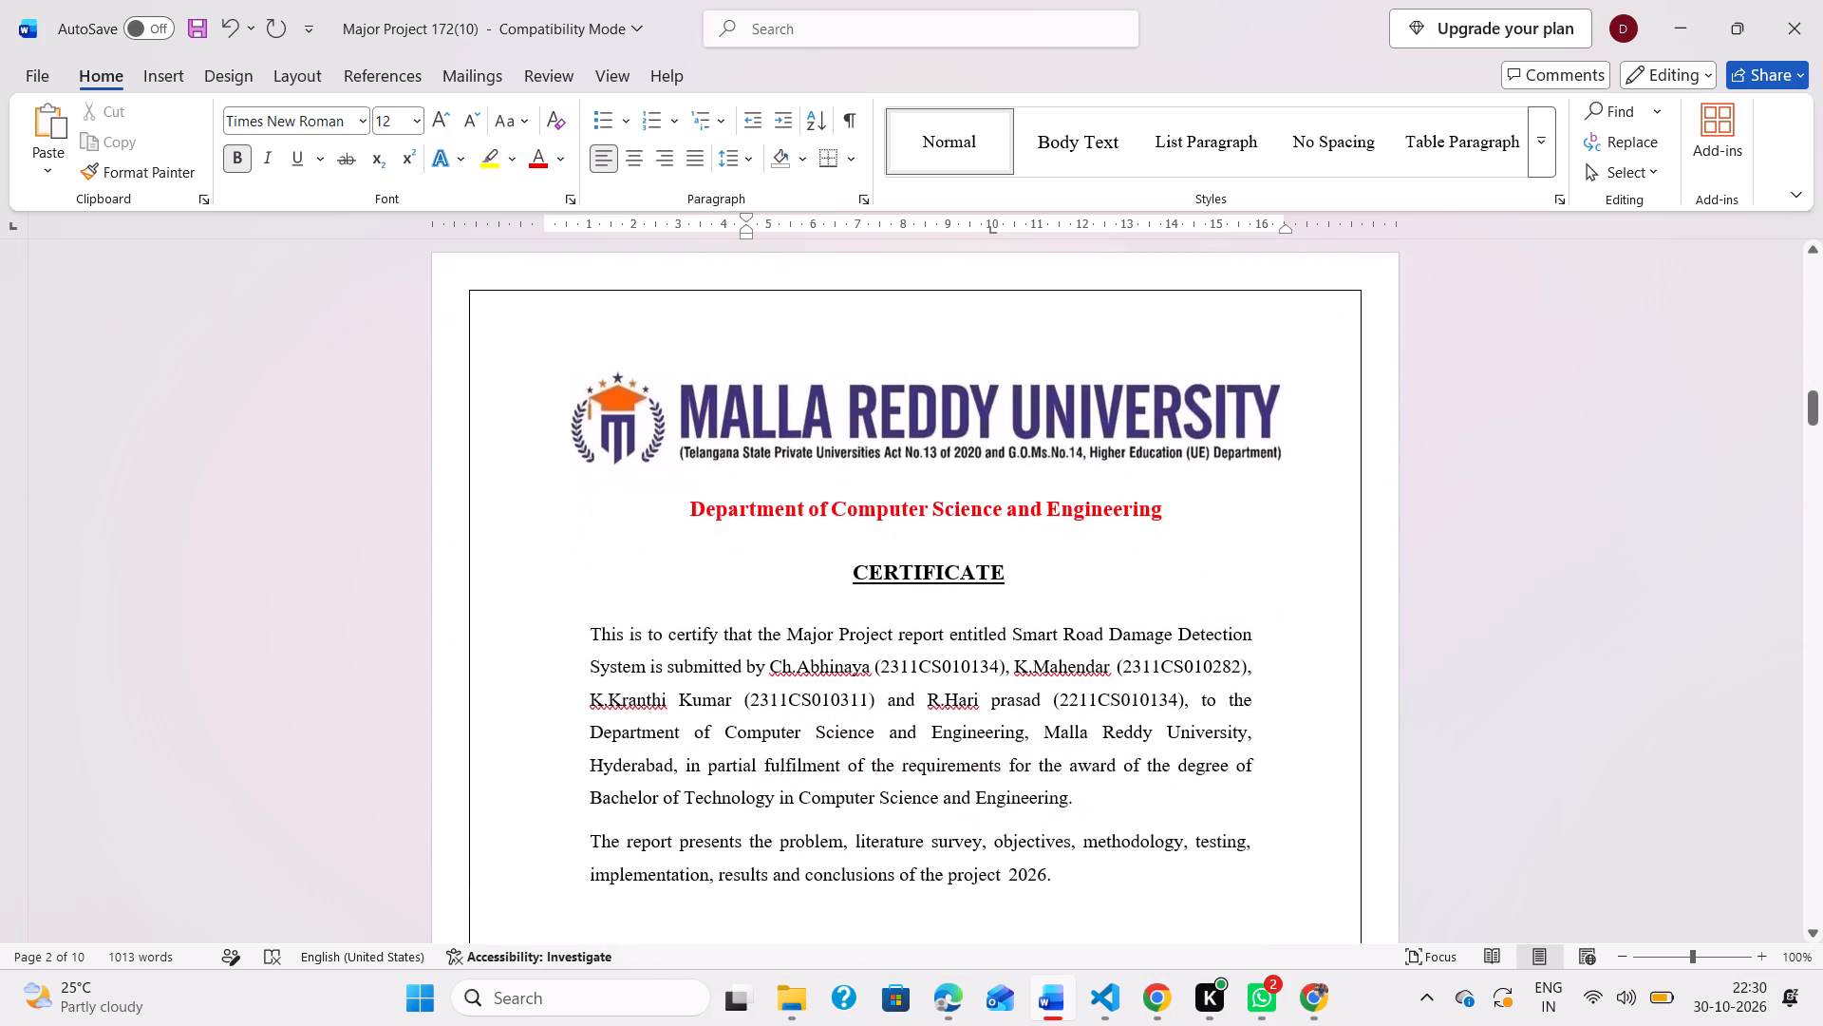
scroll(1077, 787, up, 1)
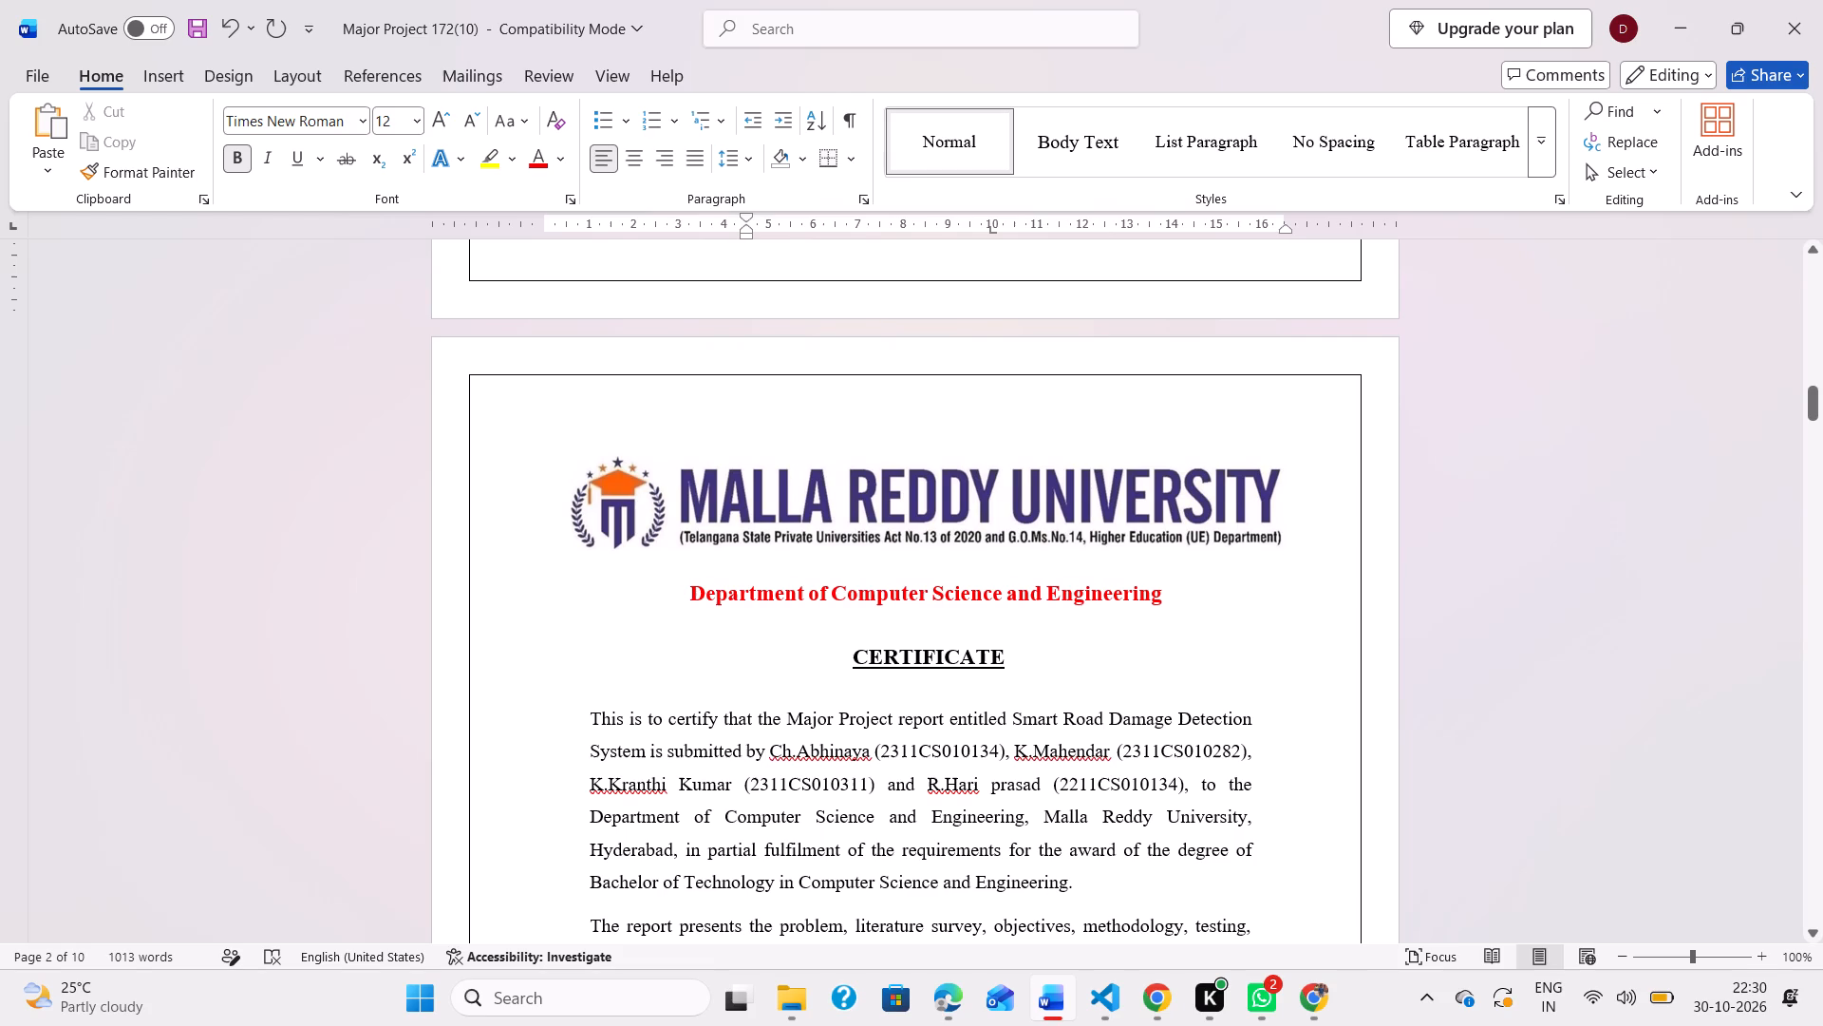
Replace the project title Smart Road Damage Detection System in the certificate paragraph on page 3 with "Vaidya Sahay AI".
drag(646, 753, 649, 725)
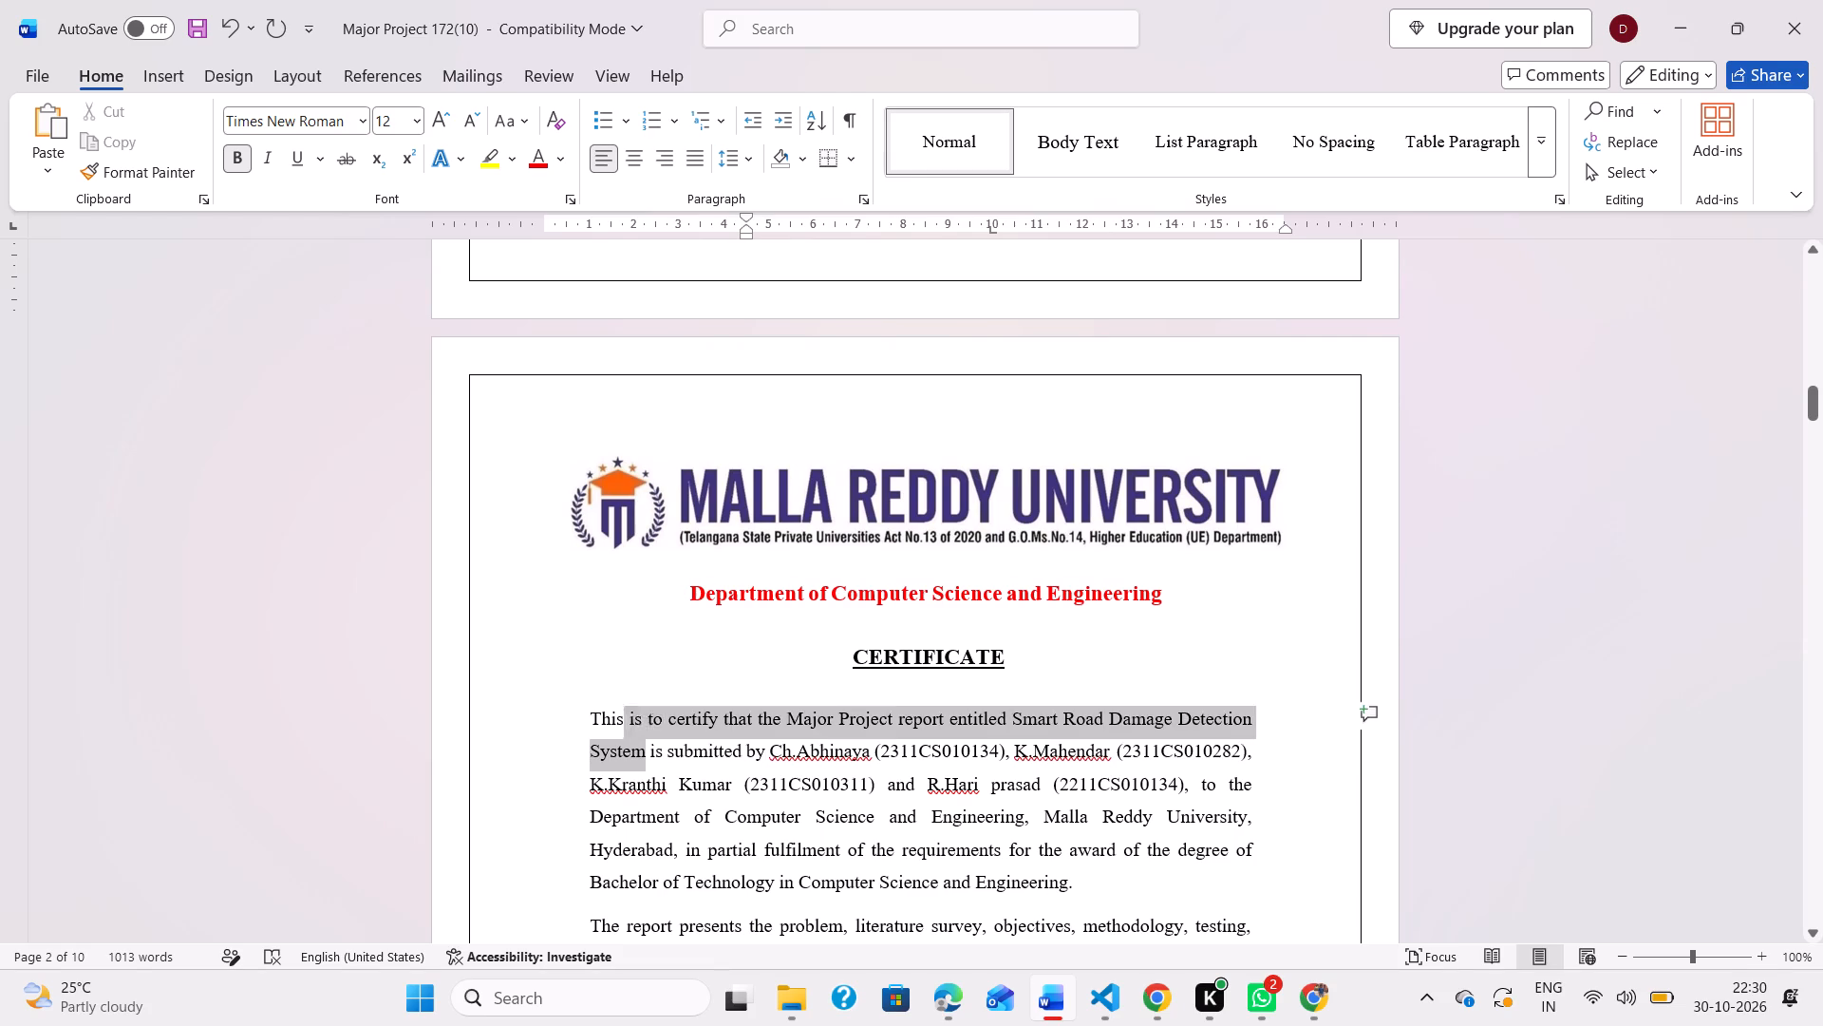
drag(649, 725, 1016, 714)
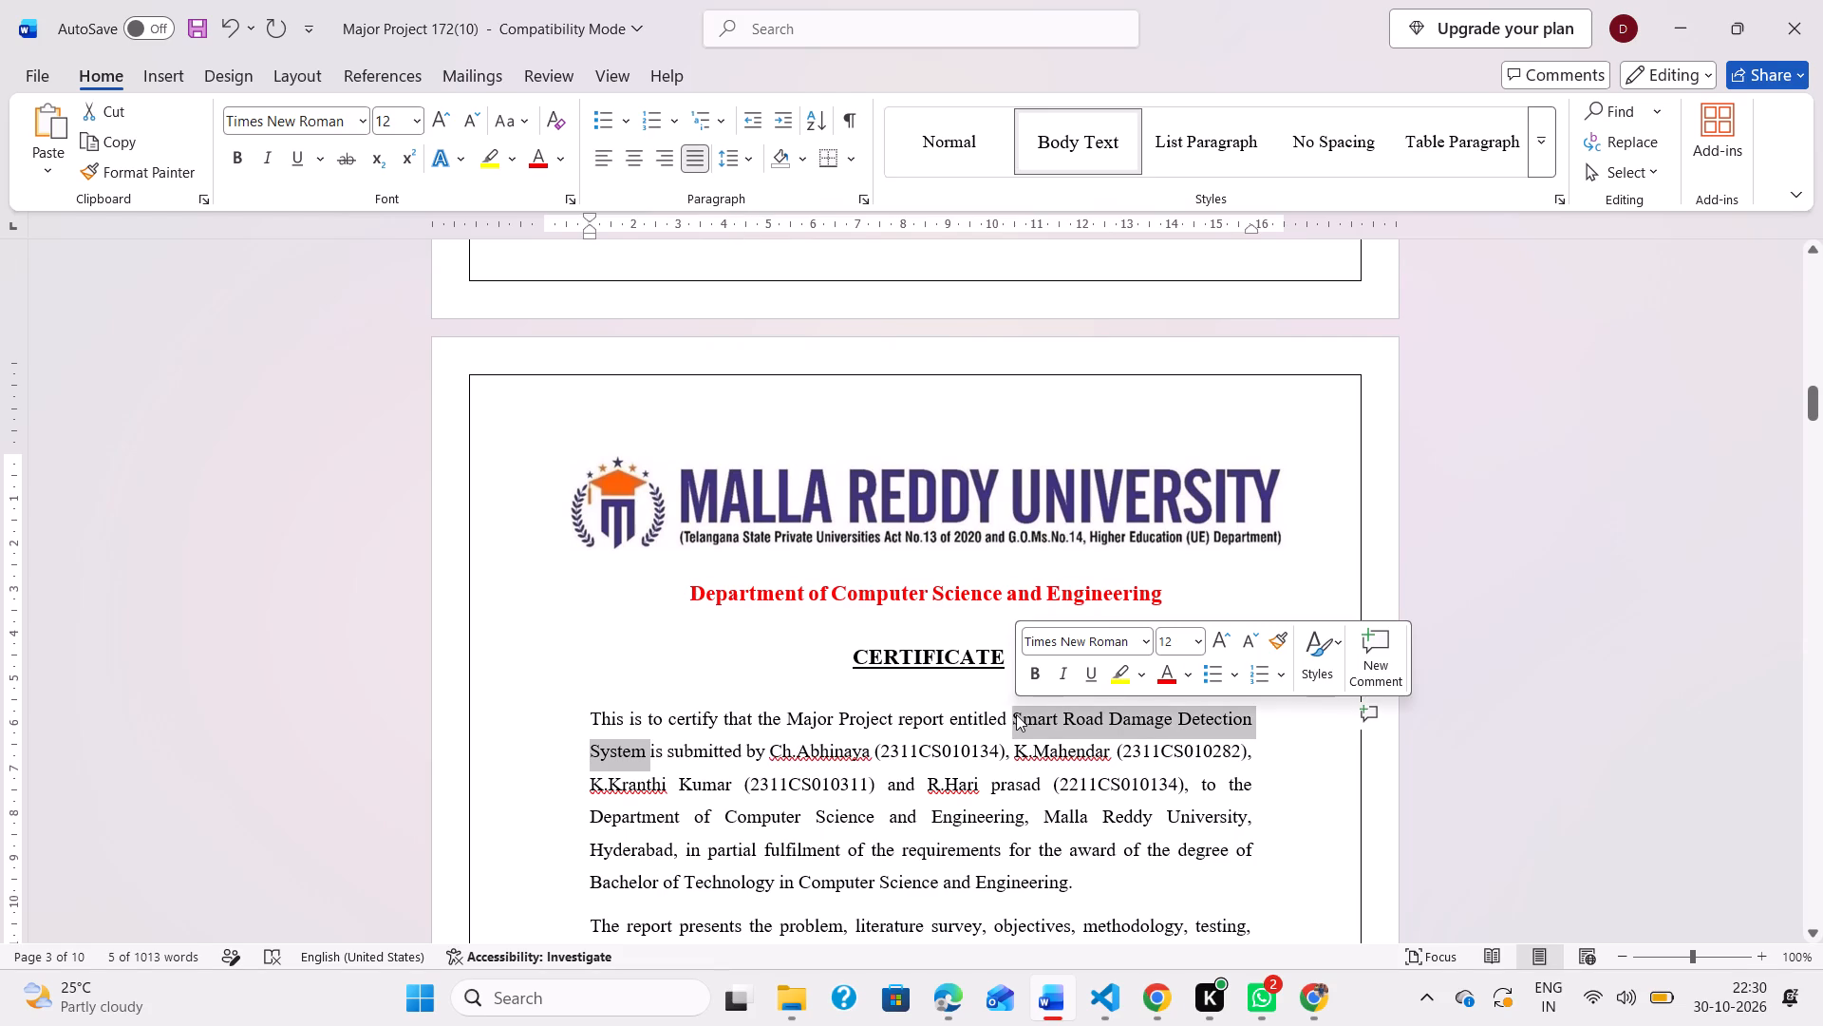
key(BackSpace)
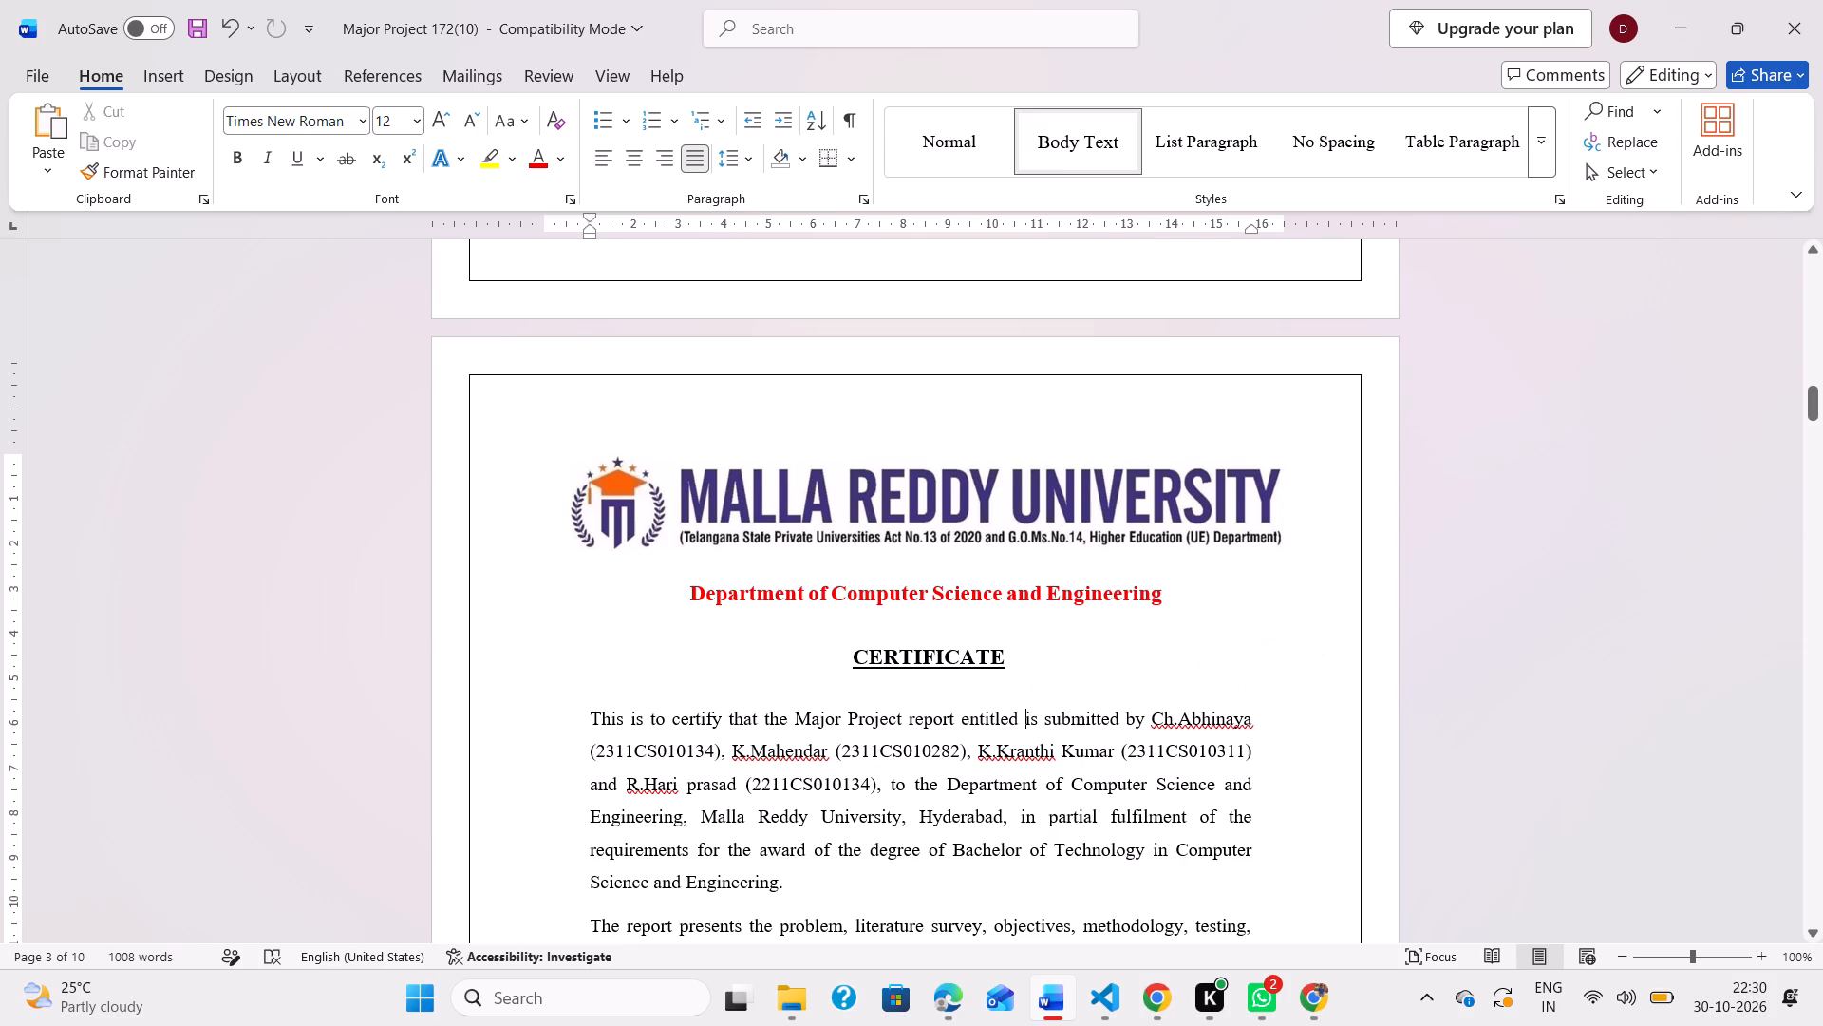
scroll(1016, 714, up, 1)
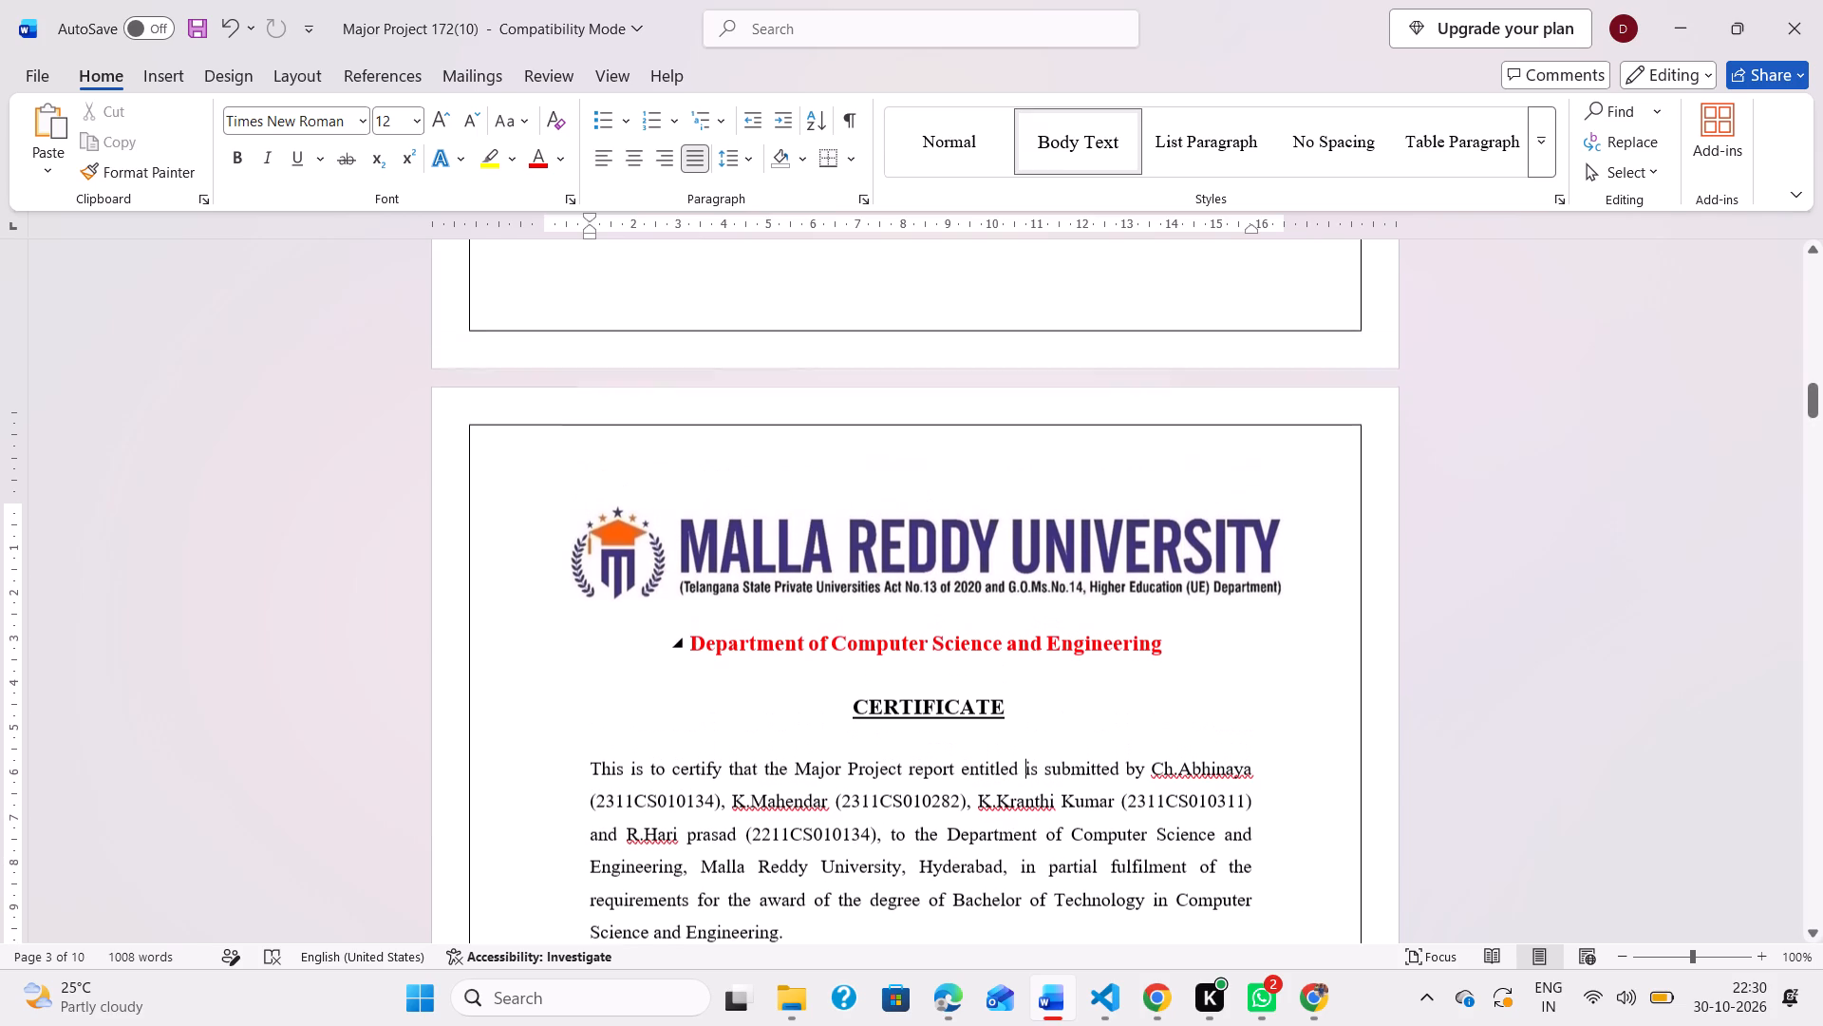
scroll(1016, 714, up, 1)
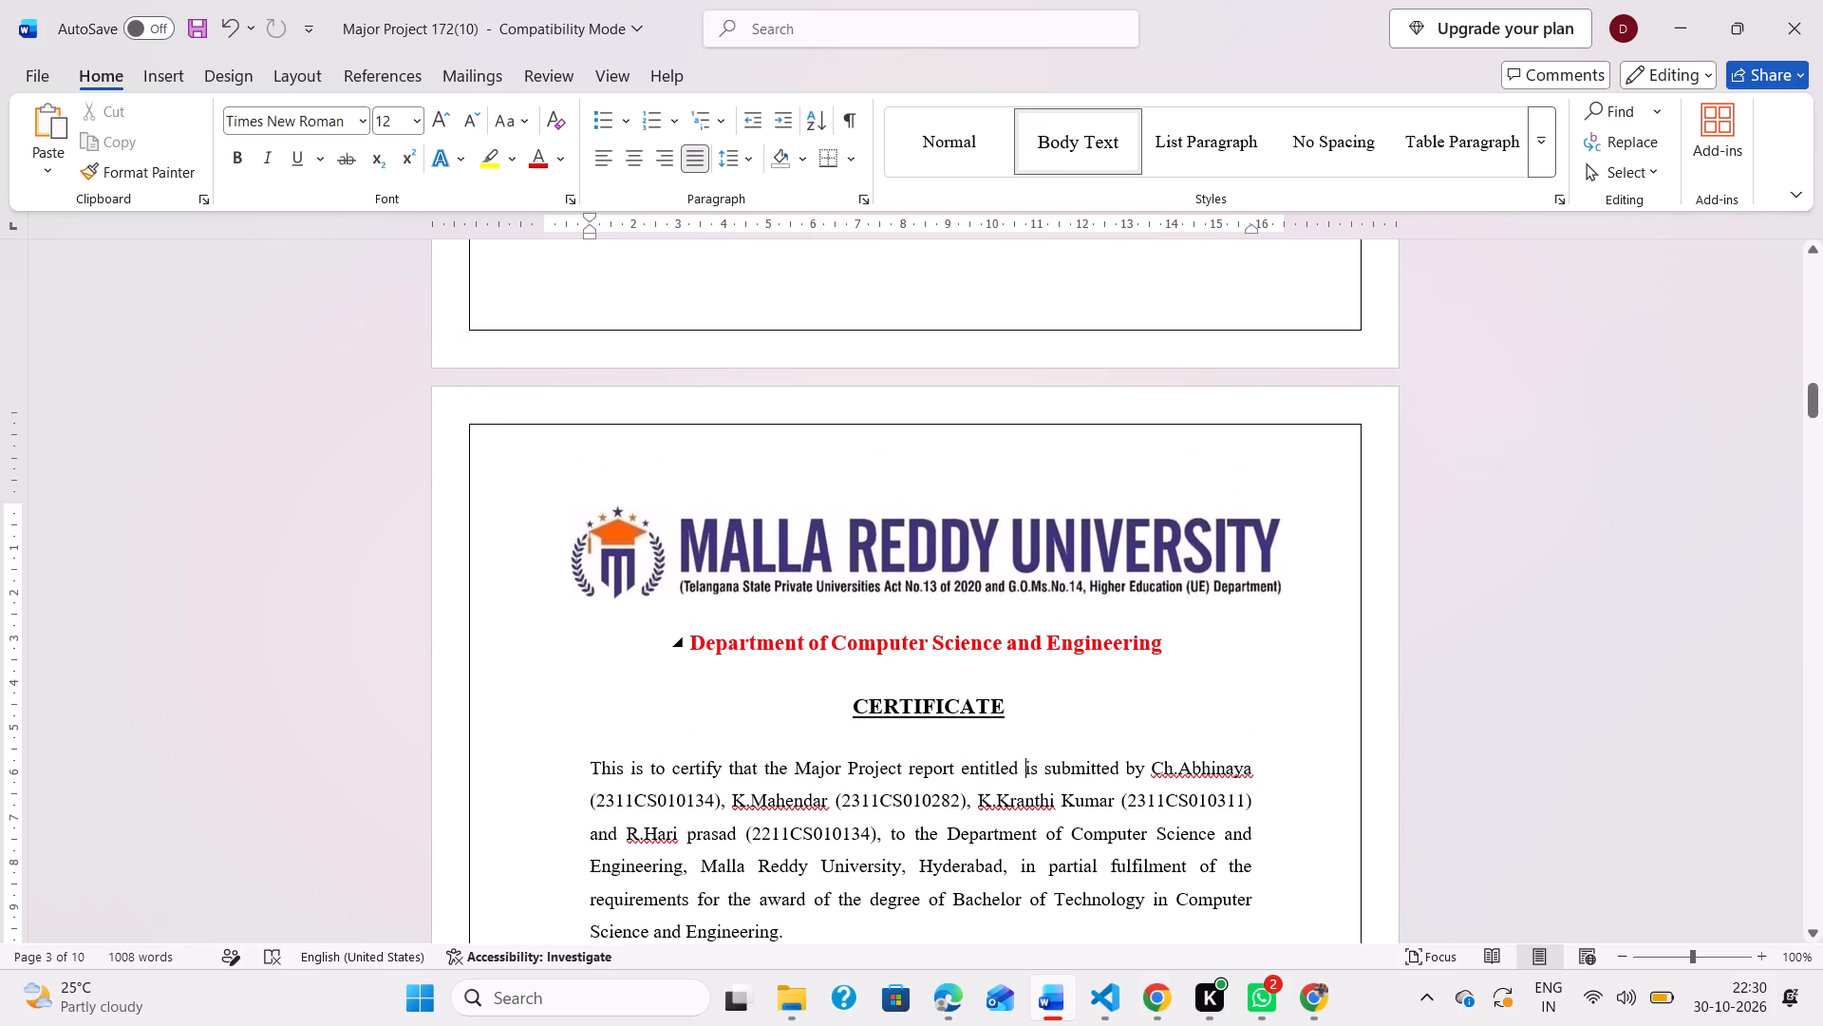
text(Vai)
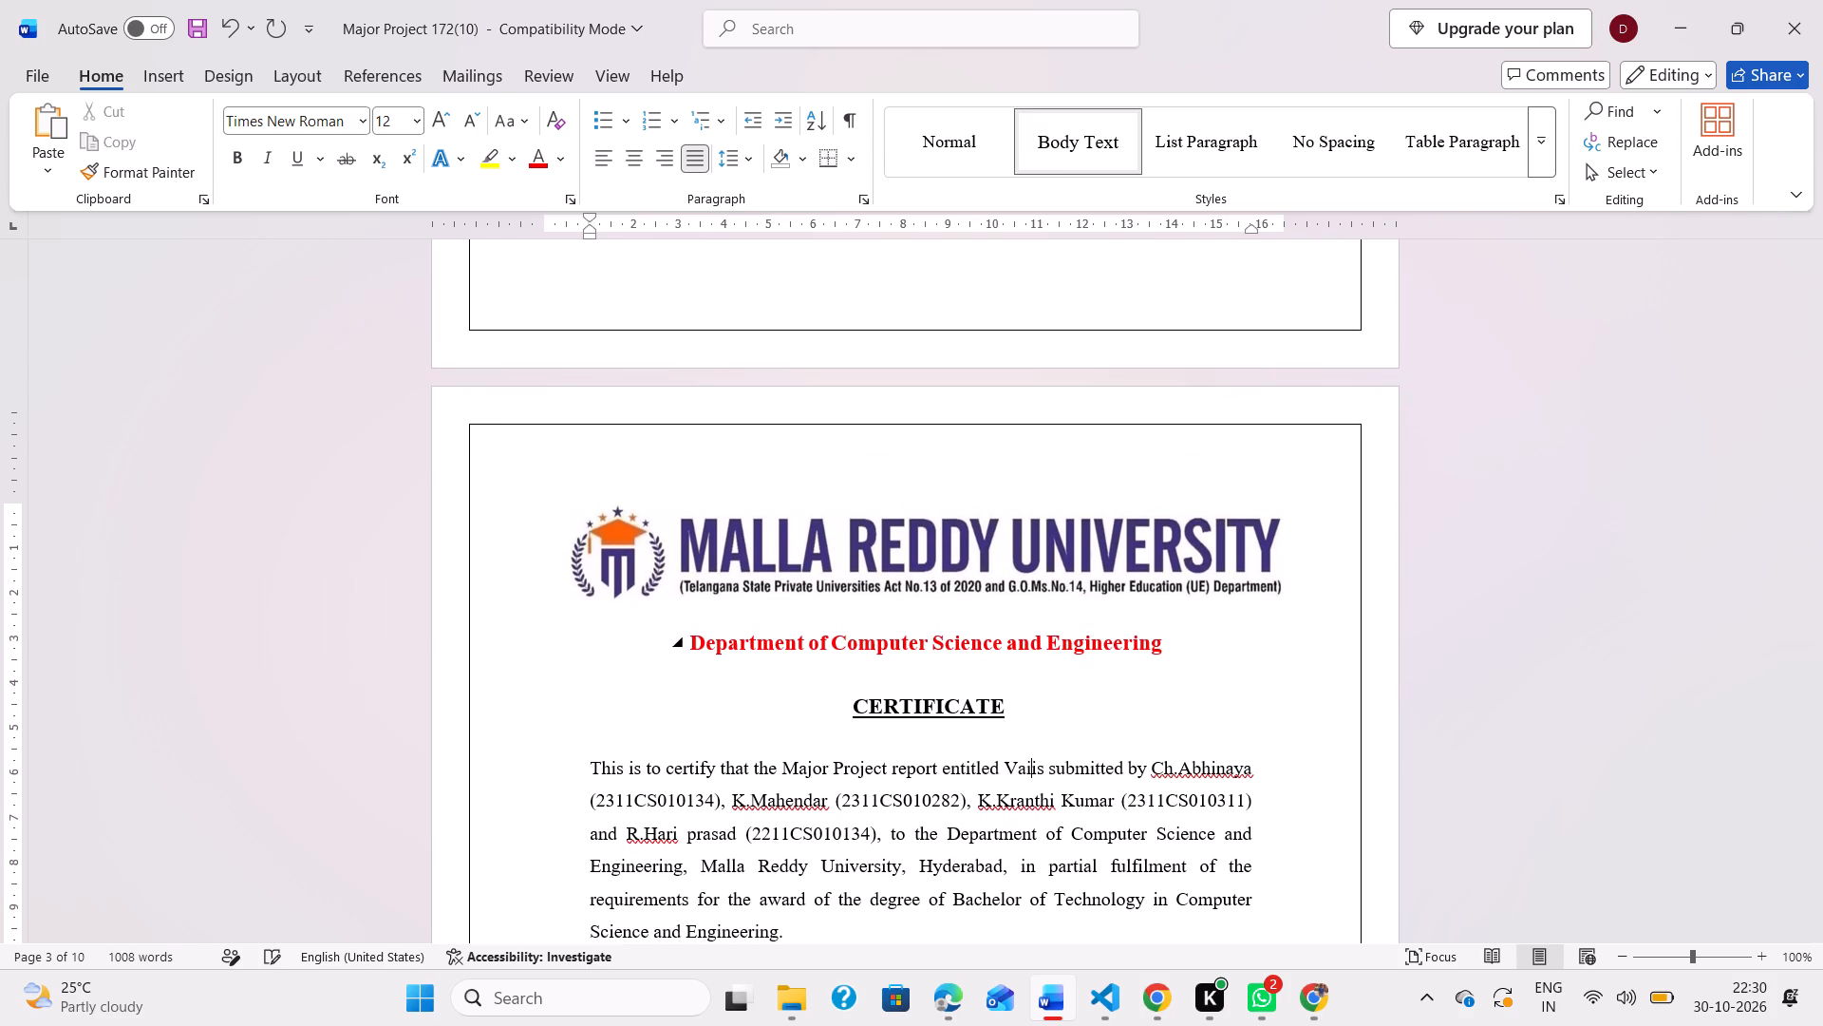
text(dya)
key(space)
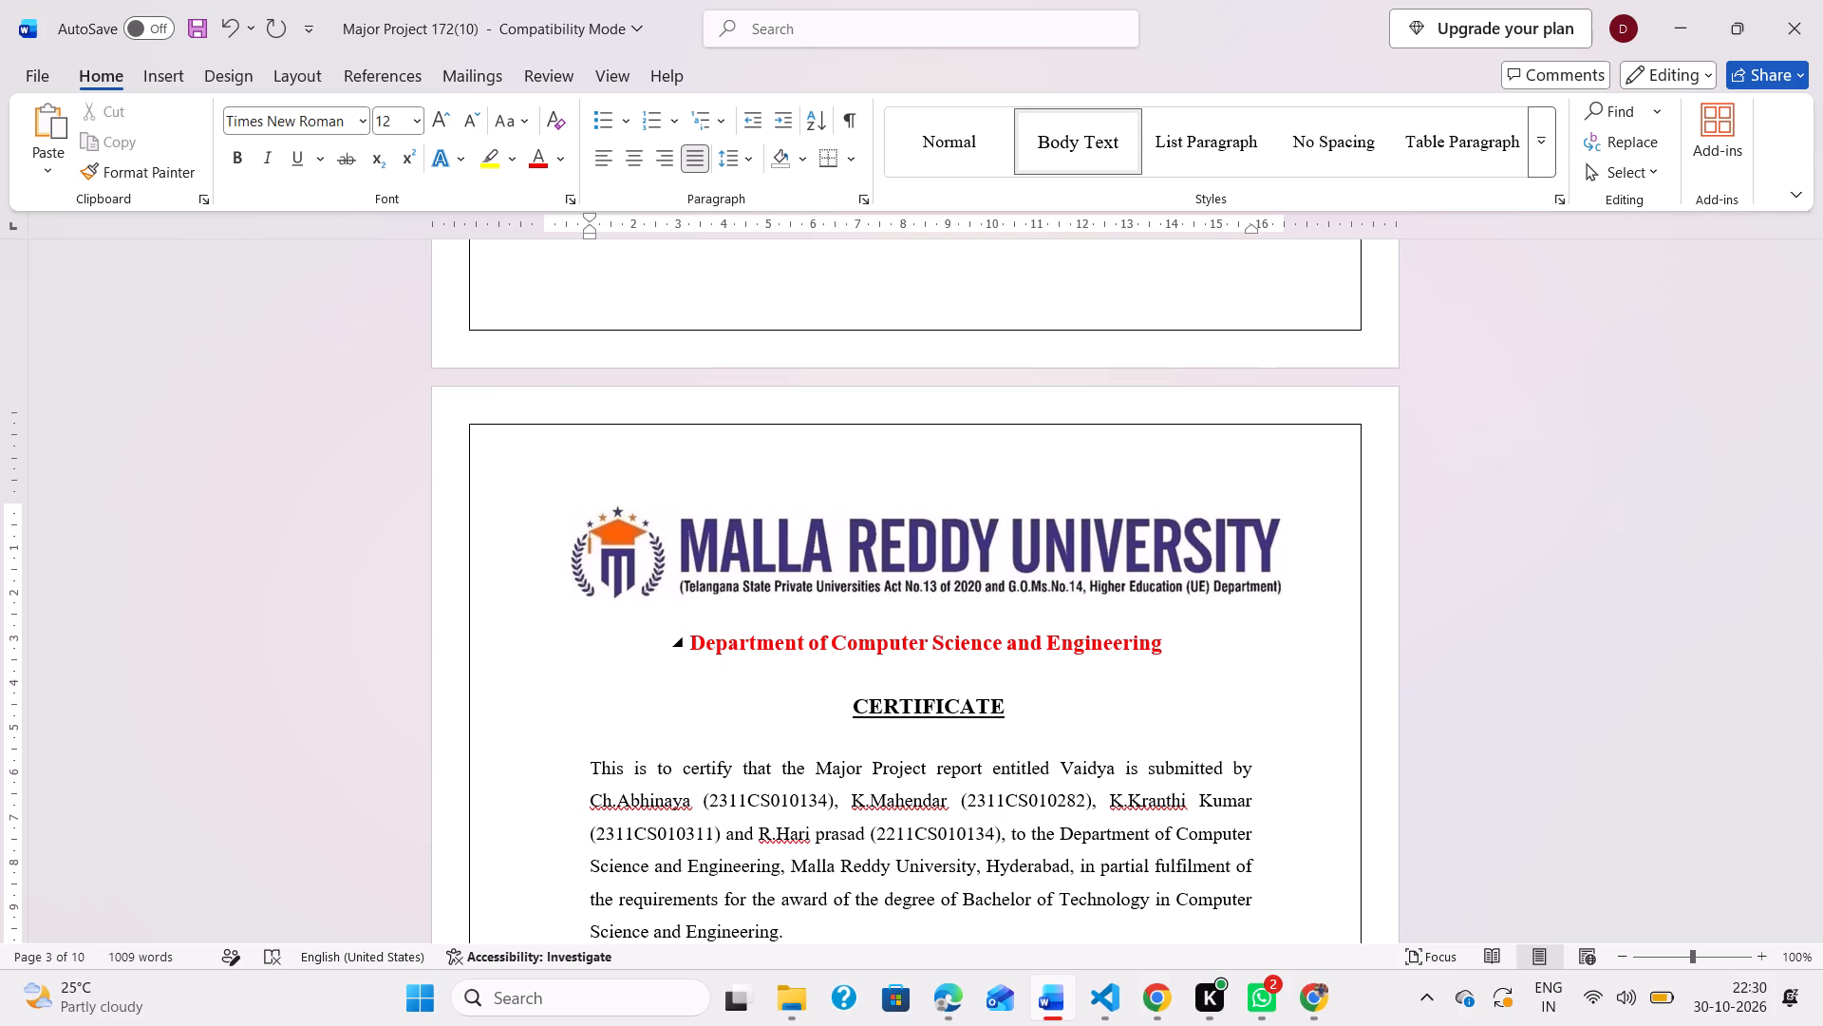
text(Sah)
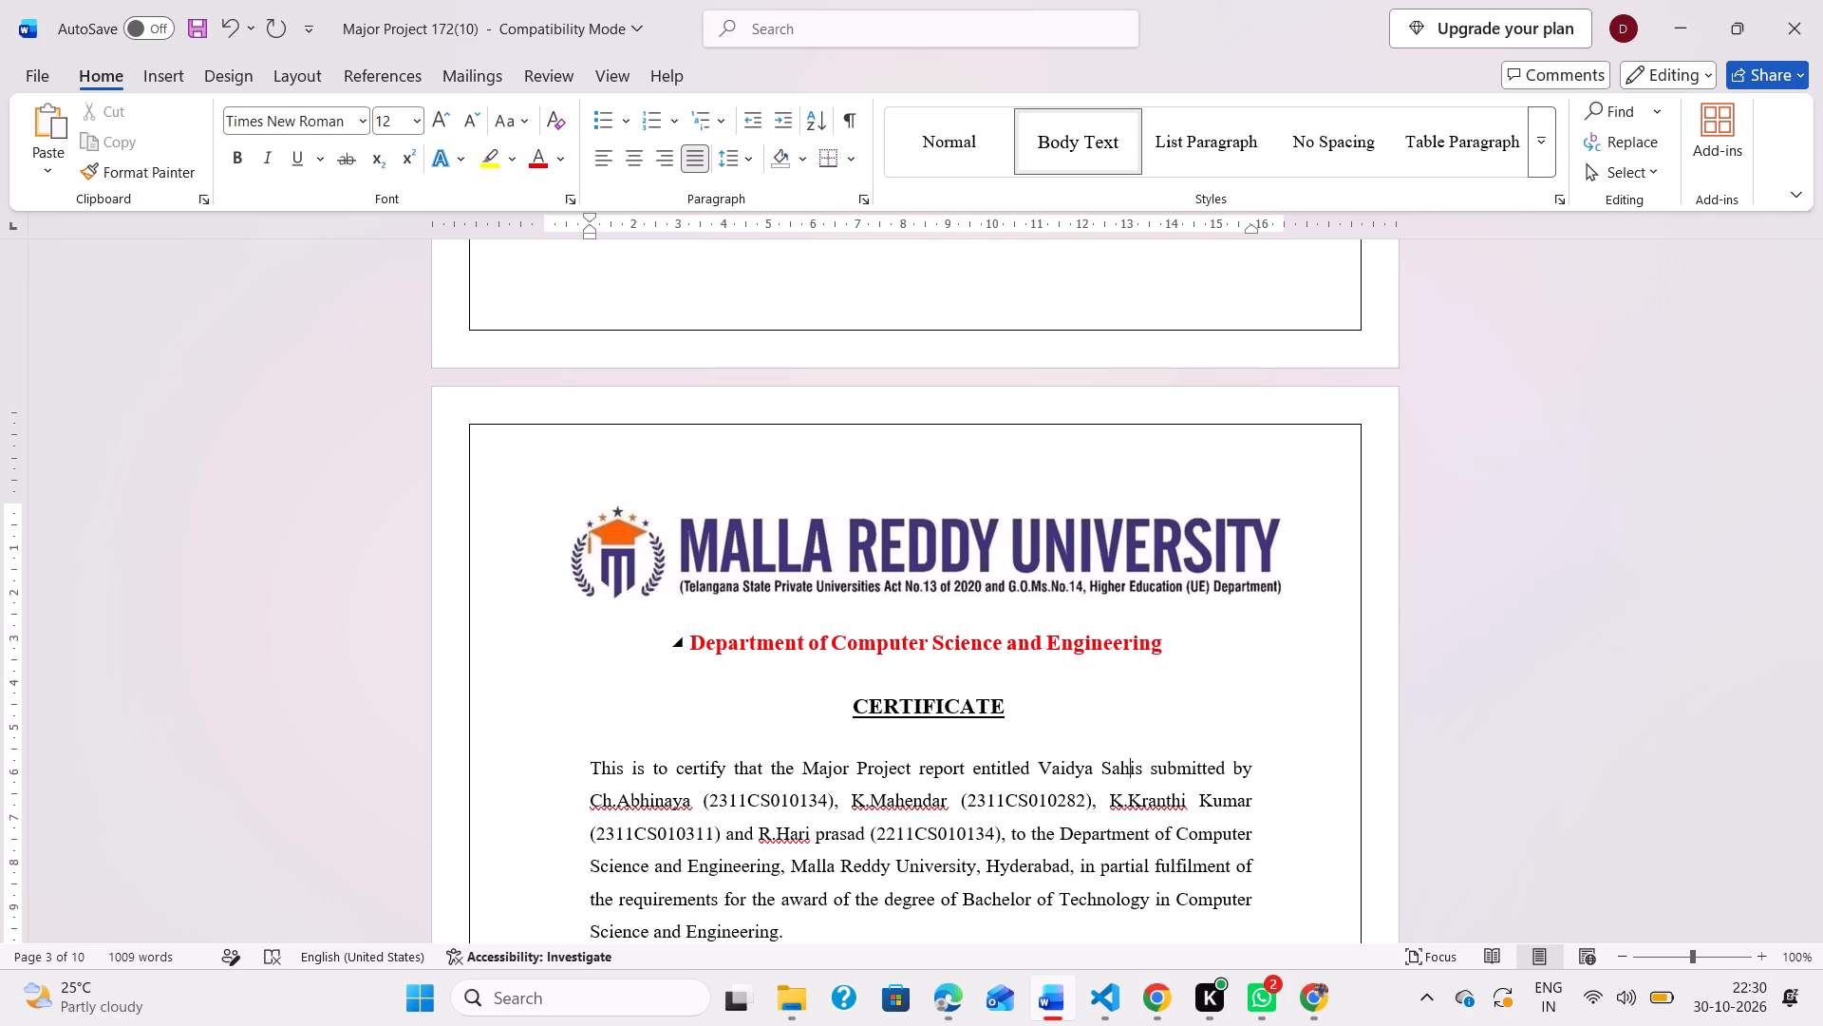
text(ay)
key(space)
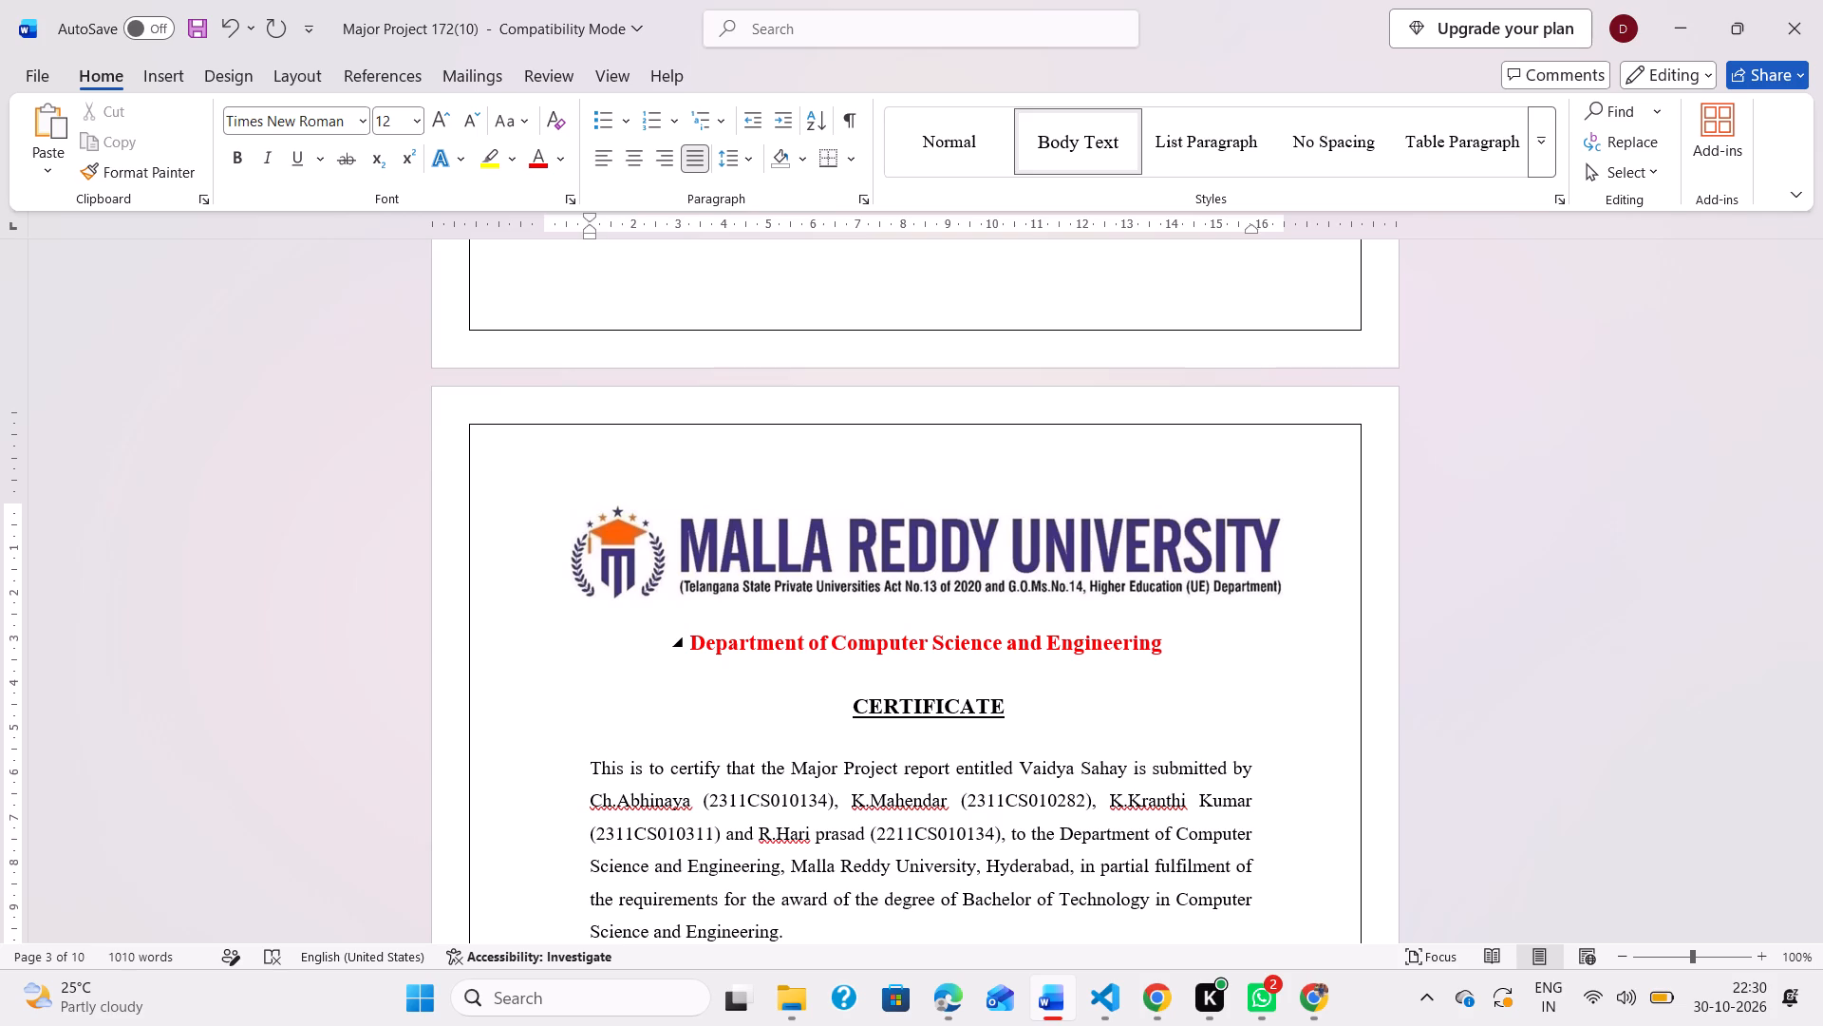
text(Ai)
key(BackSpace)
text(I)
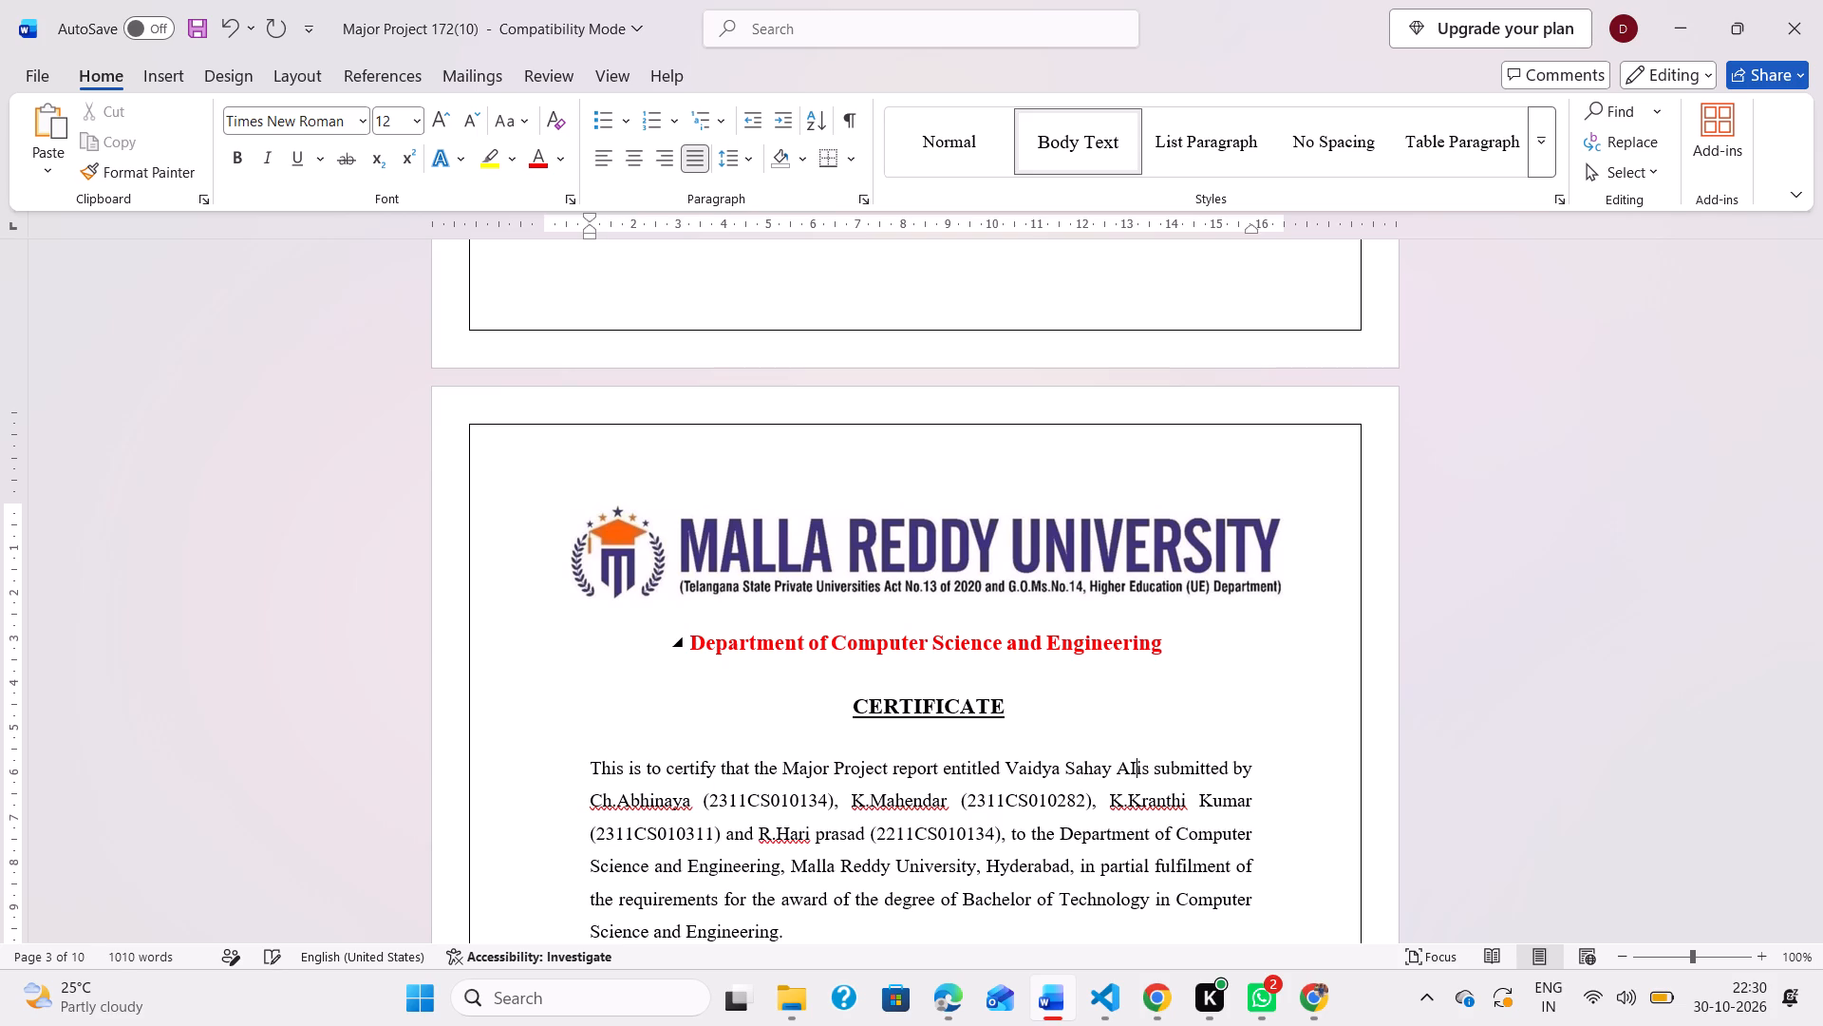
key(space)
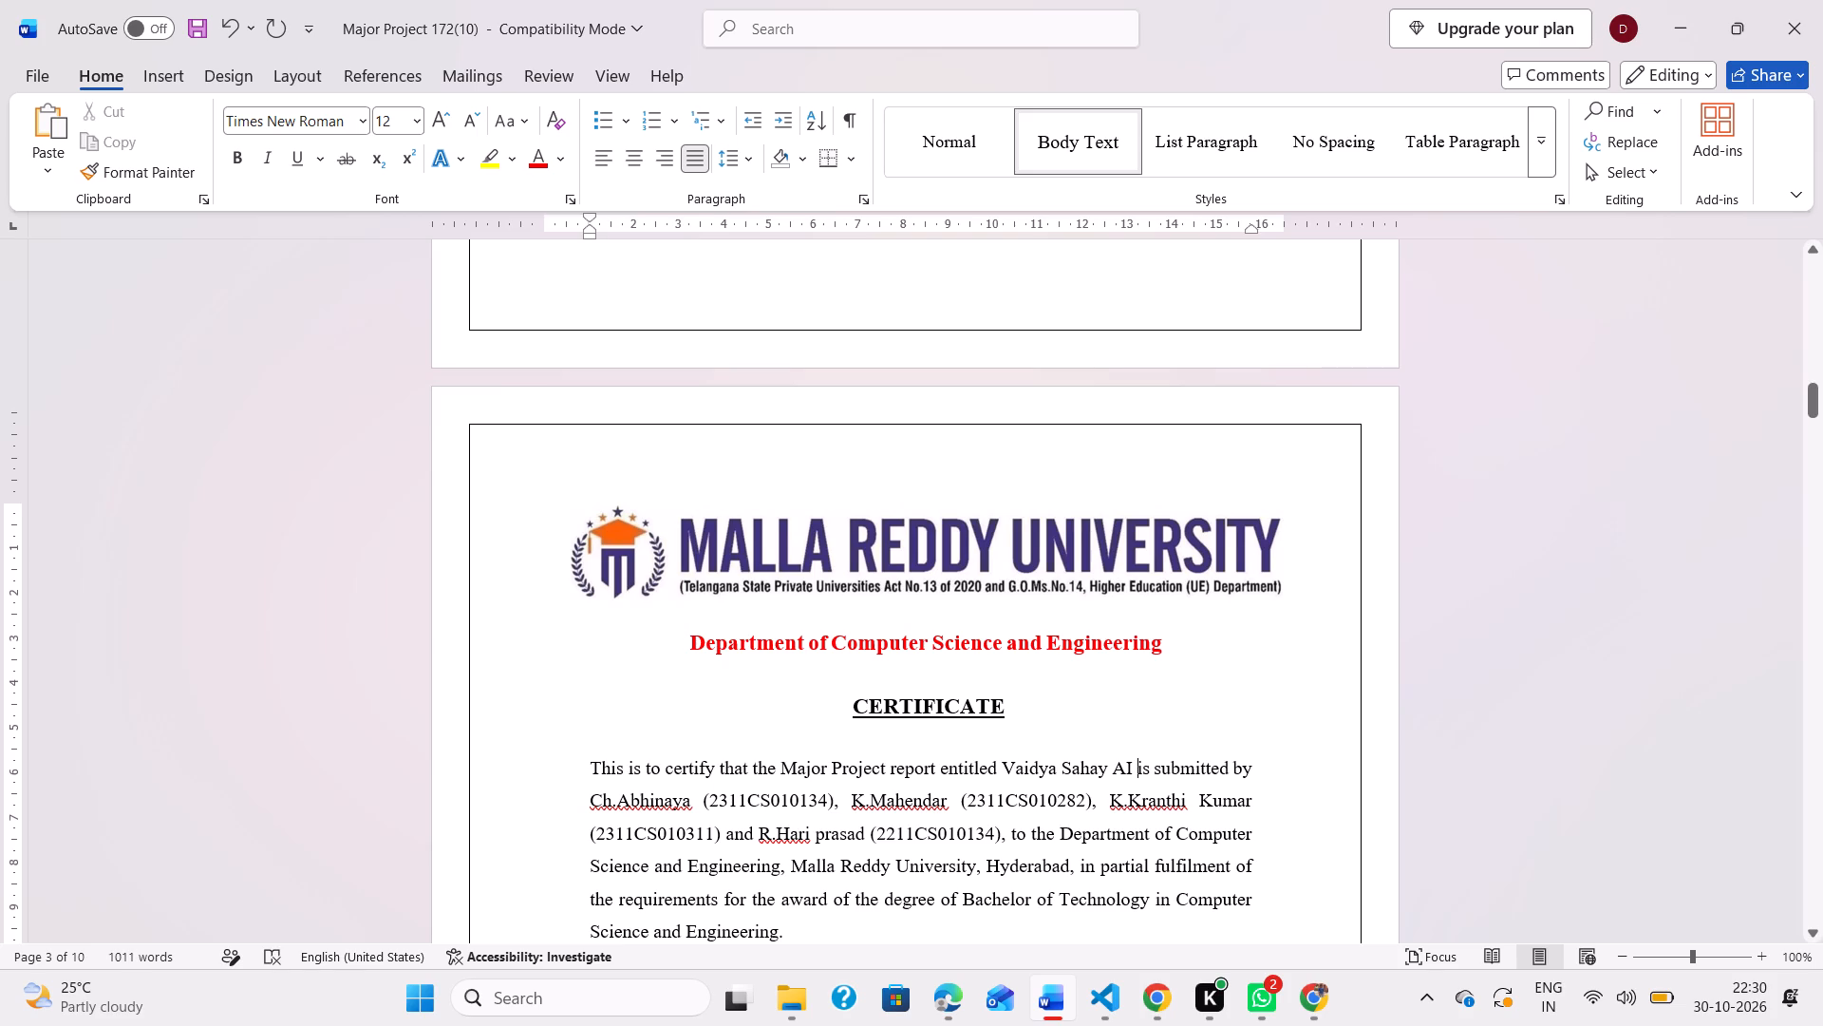
Make the project title Vaidya Sahay AI bold in the certificate paragraph.
drag(999, 766, 1133, 768)
click(1133, 768)
drag(1132, 767, 1019, 762)
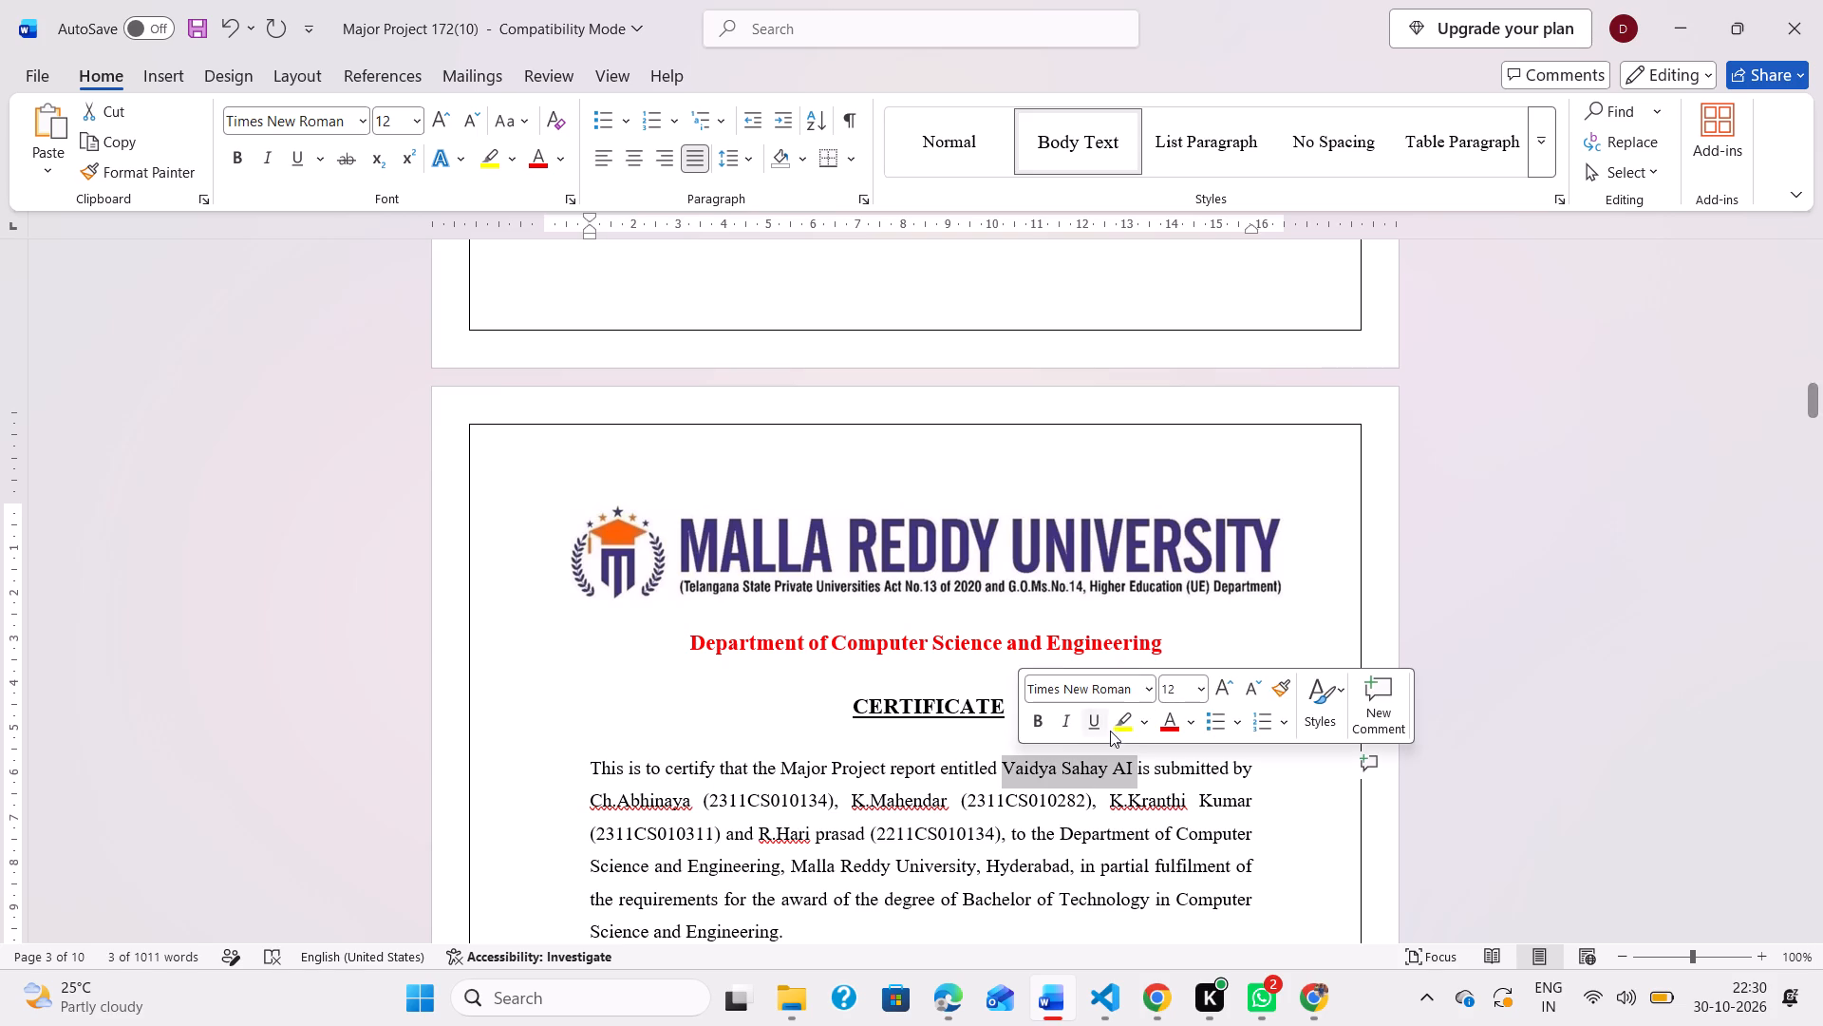
click(1042, 722)
click(1024, 761)
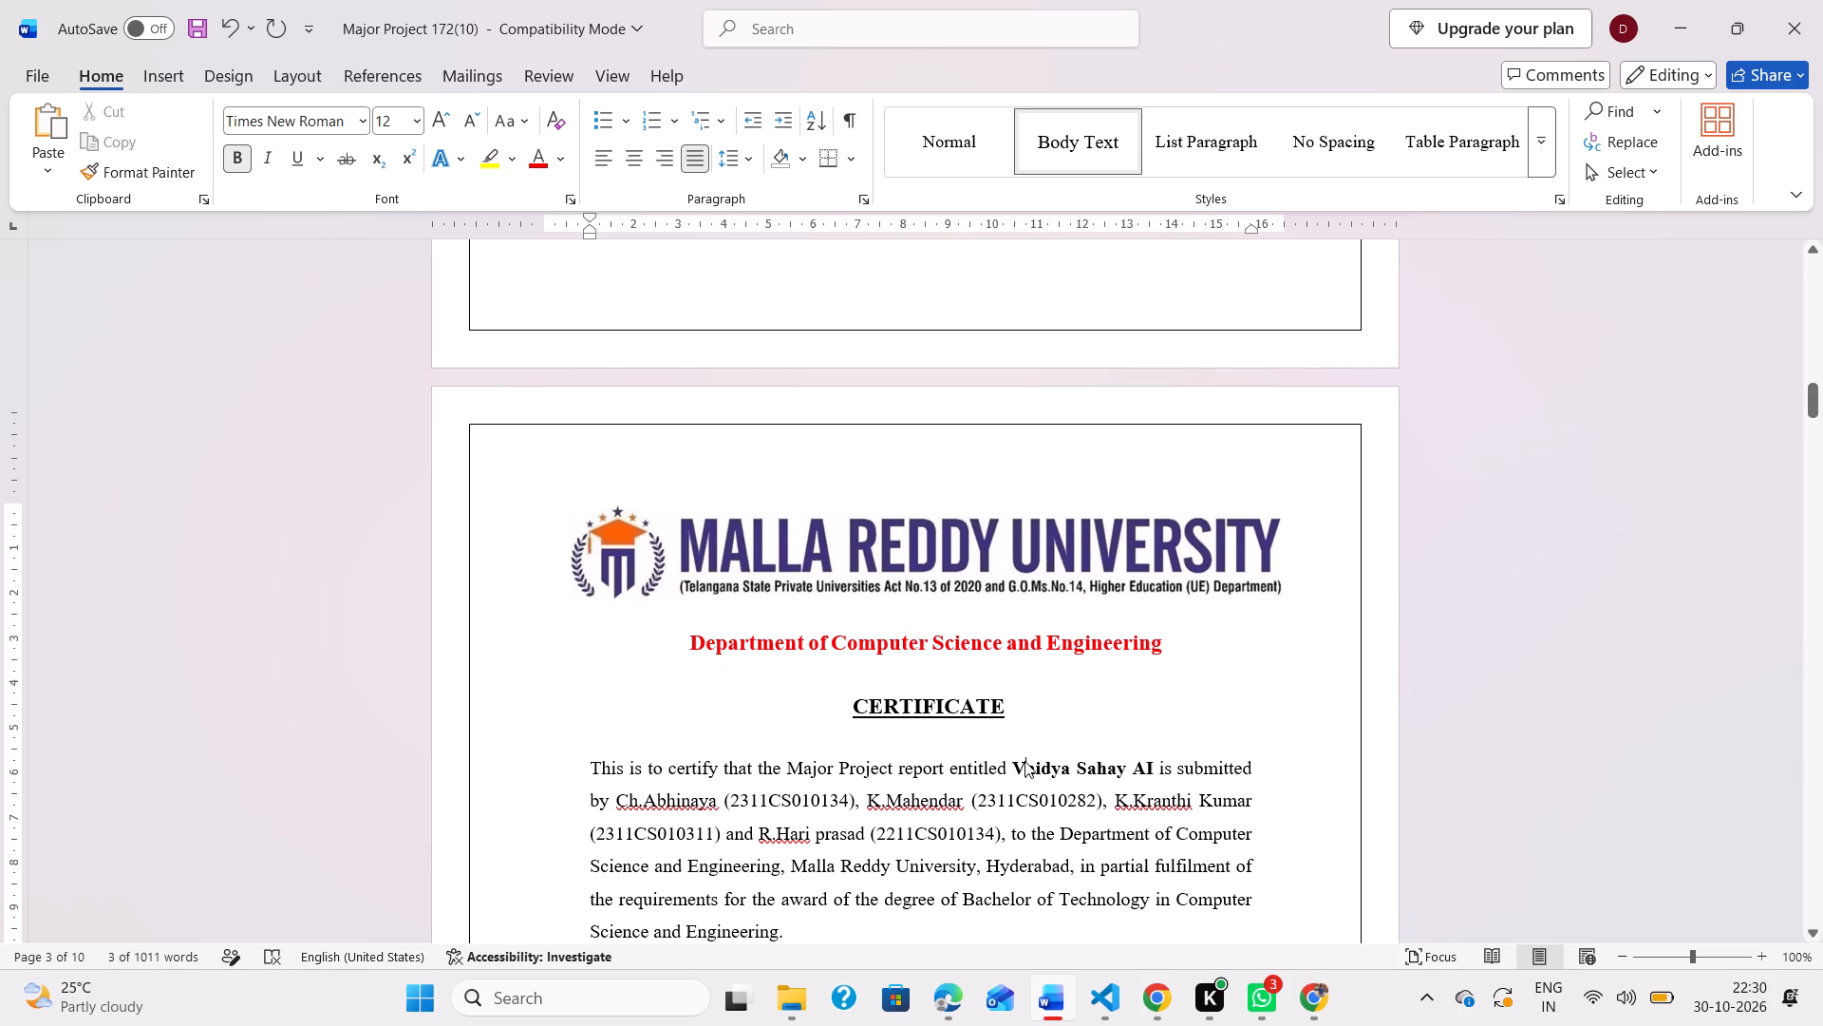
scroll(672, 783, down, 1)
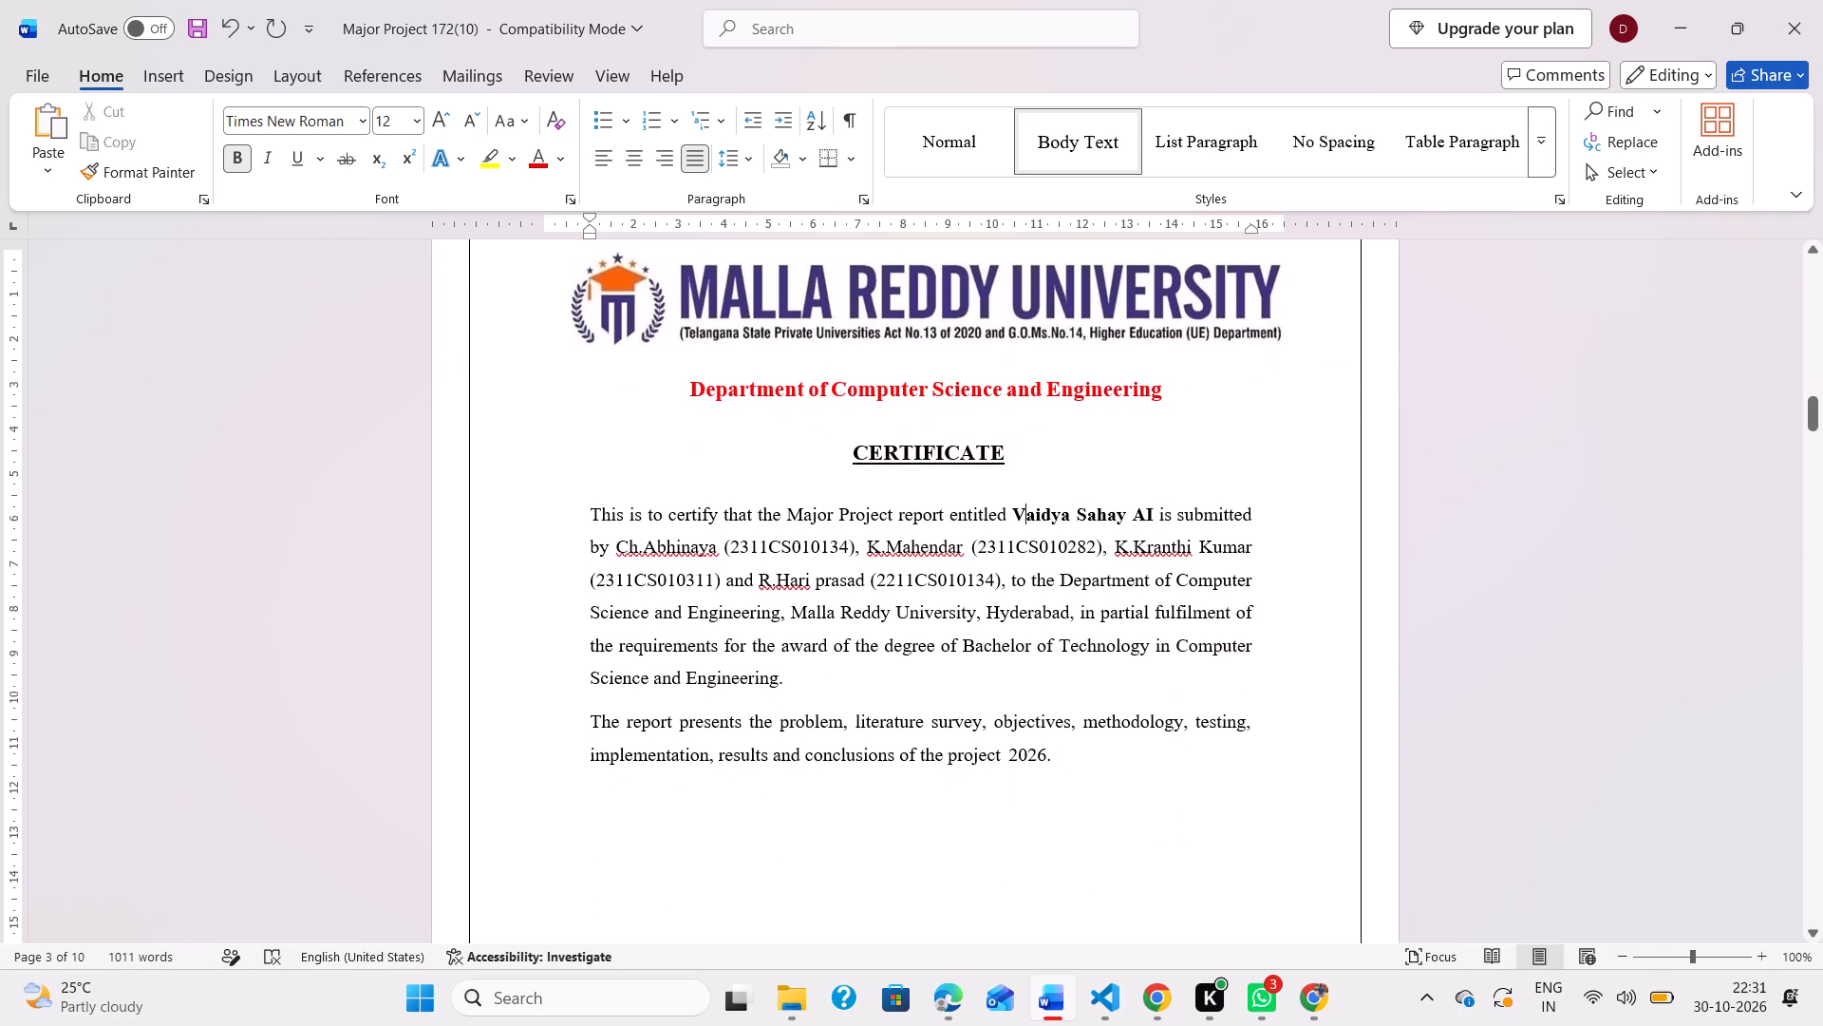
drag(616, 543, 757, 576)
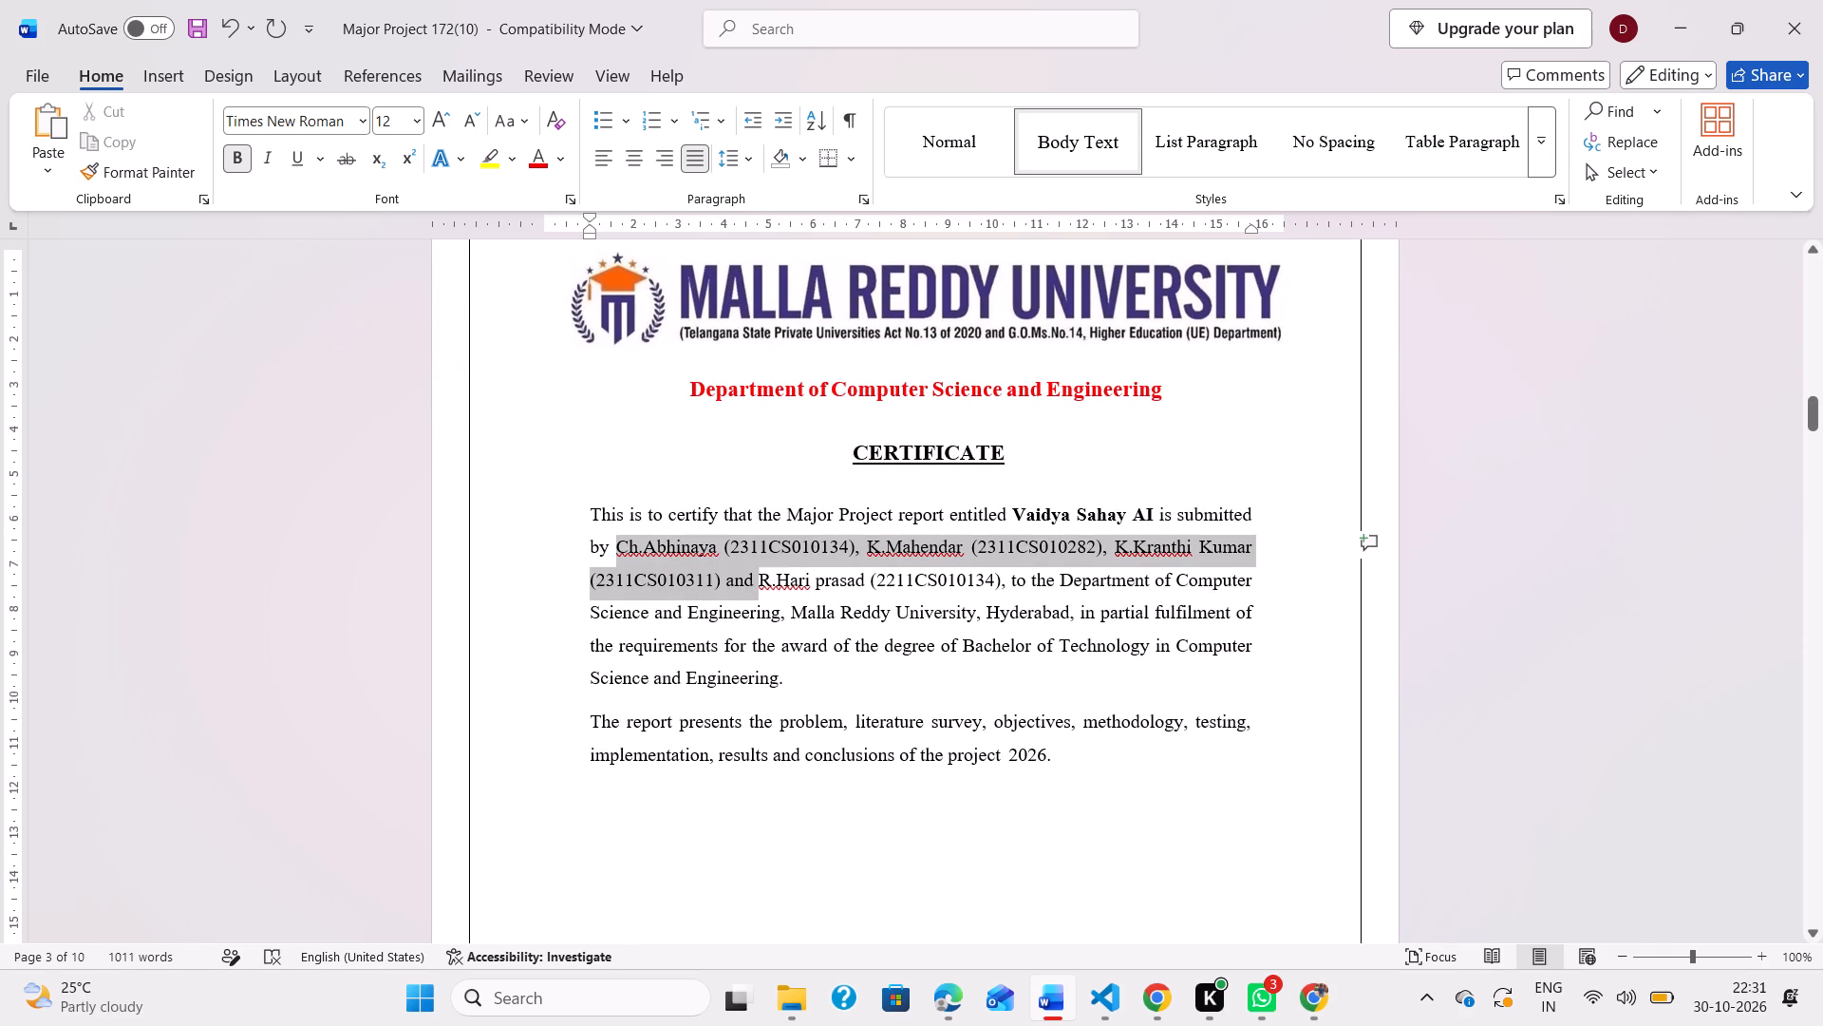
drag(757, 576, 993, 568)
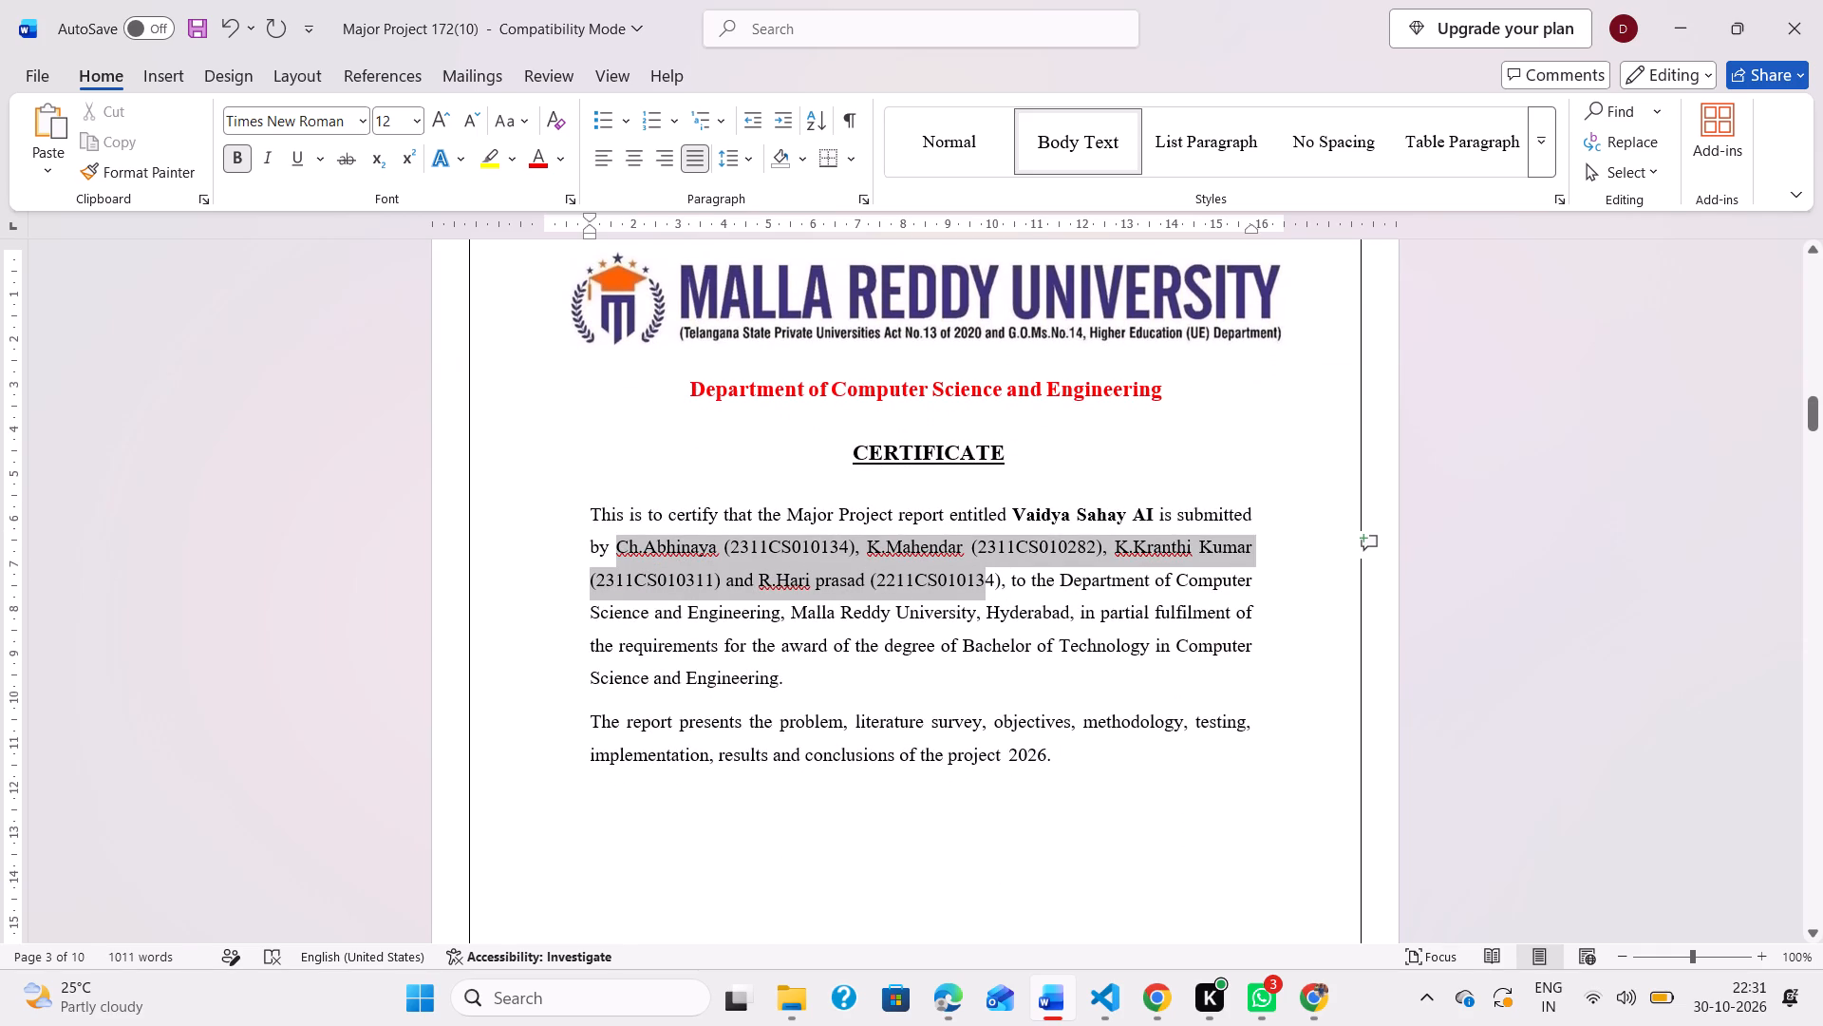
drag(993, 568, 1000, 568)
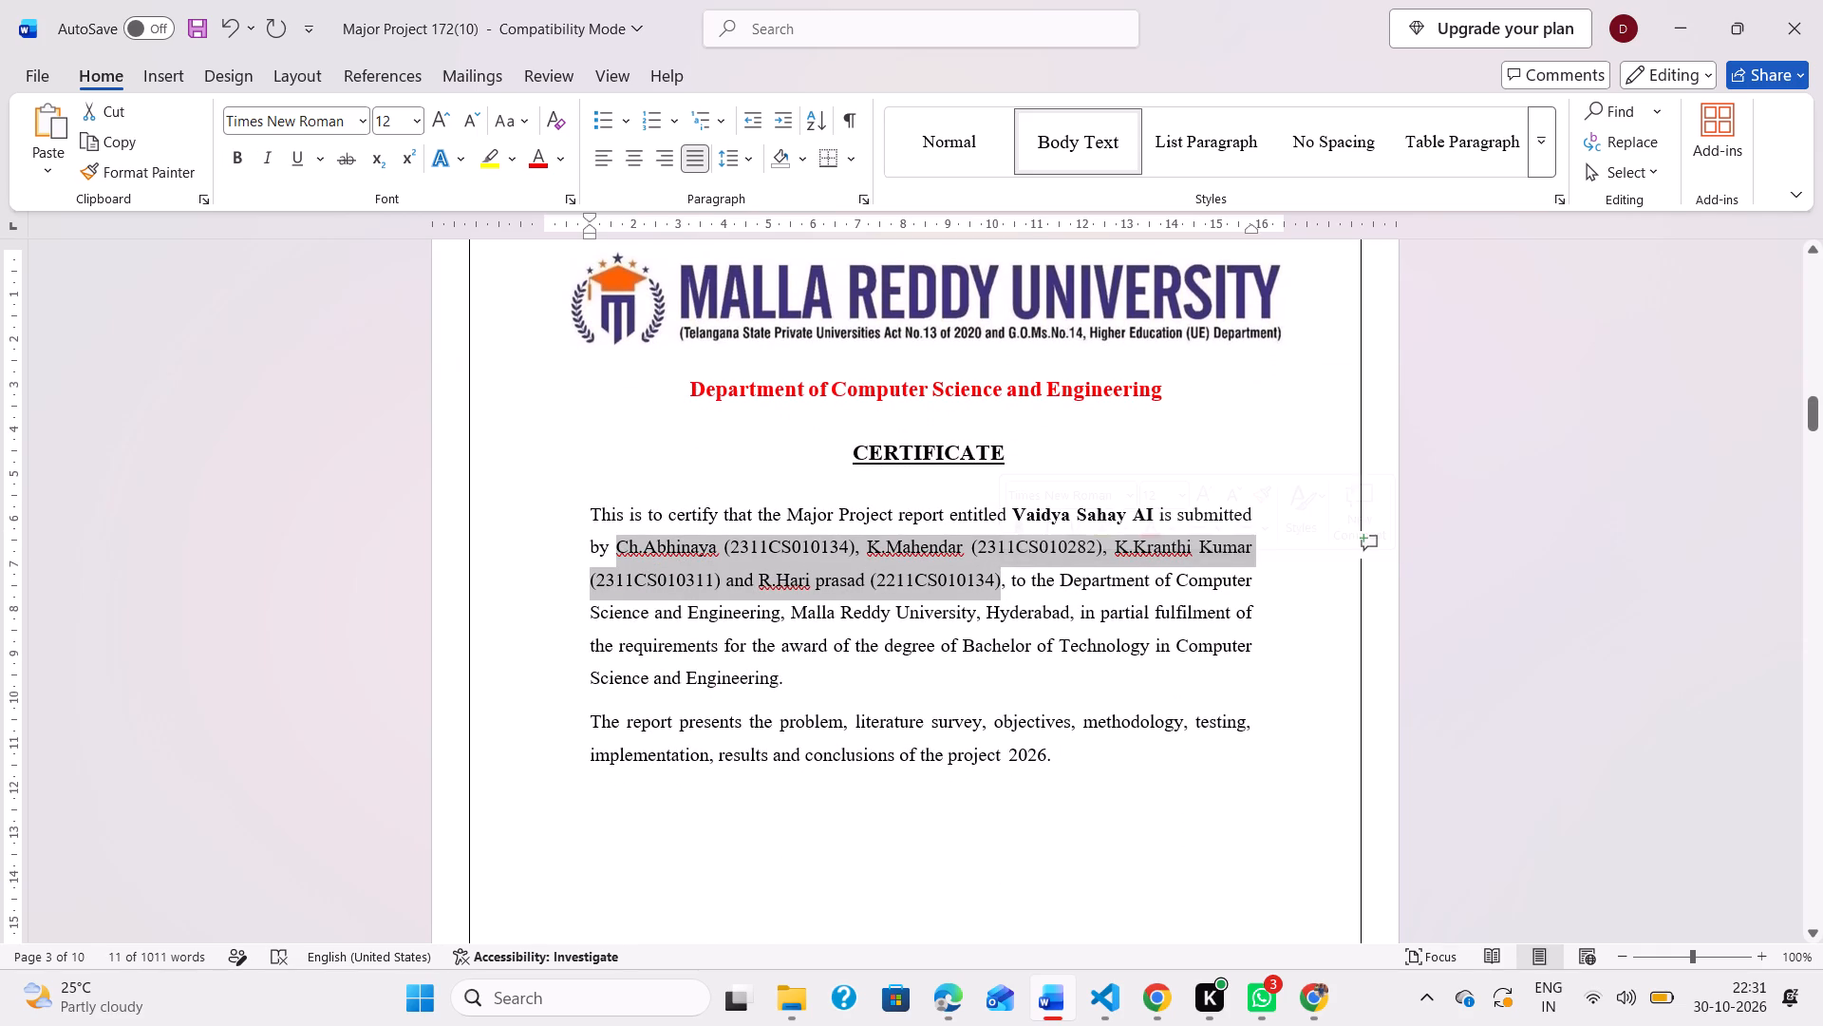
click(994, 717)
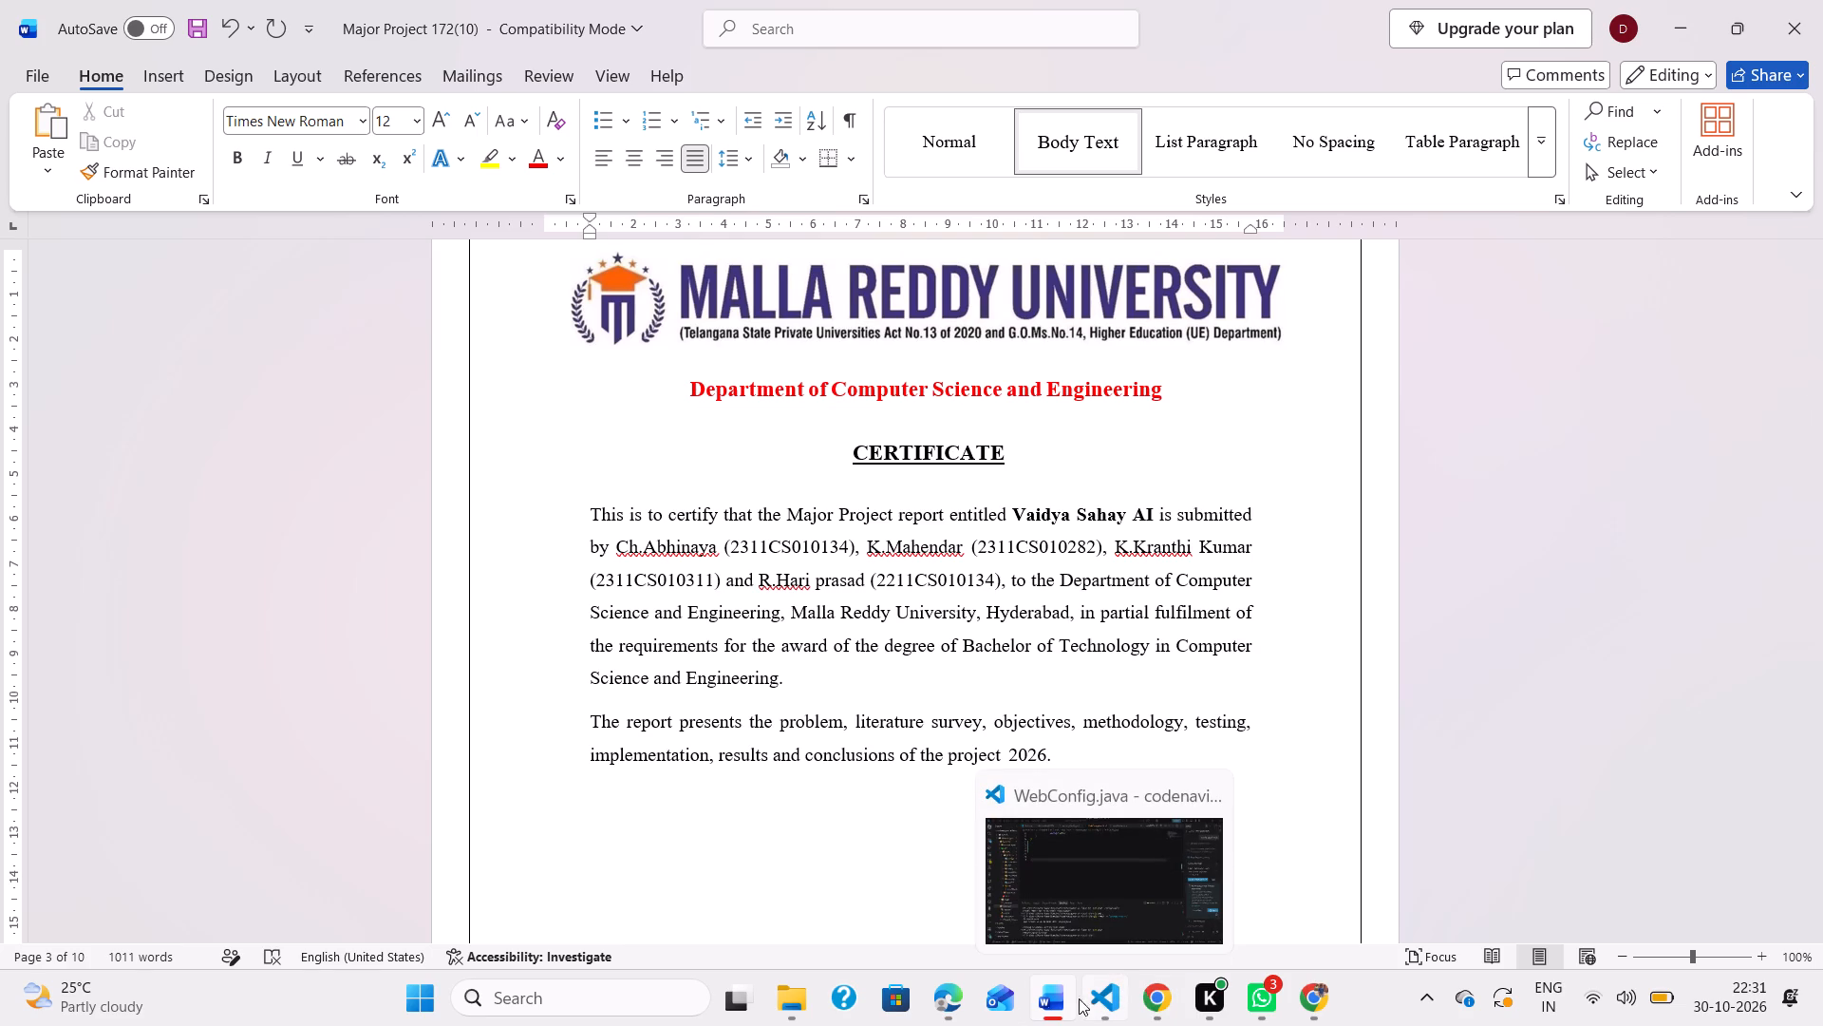
Switch to Microsoft Edge to consult the major(project)_merged.pdf report.
key(alt+Tab)
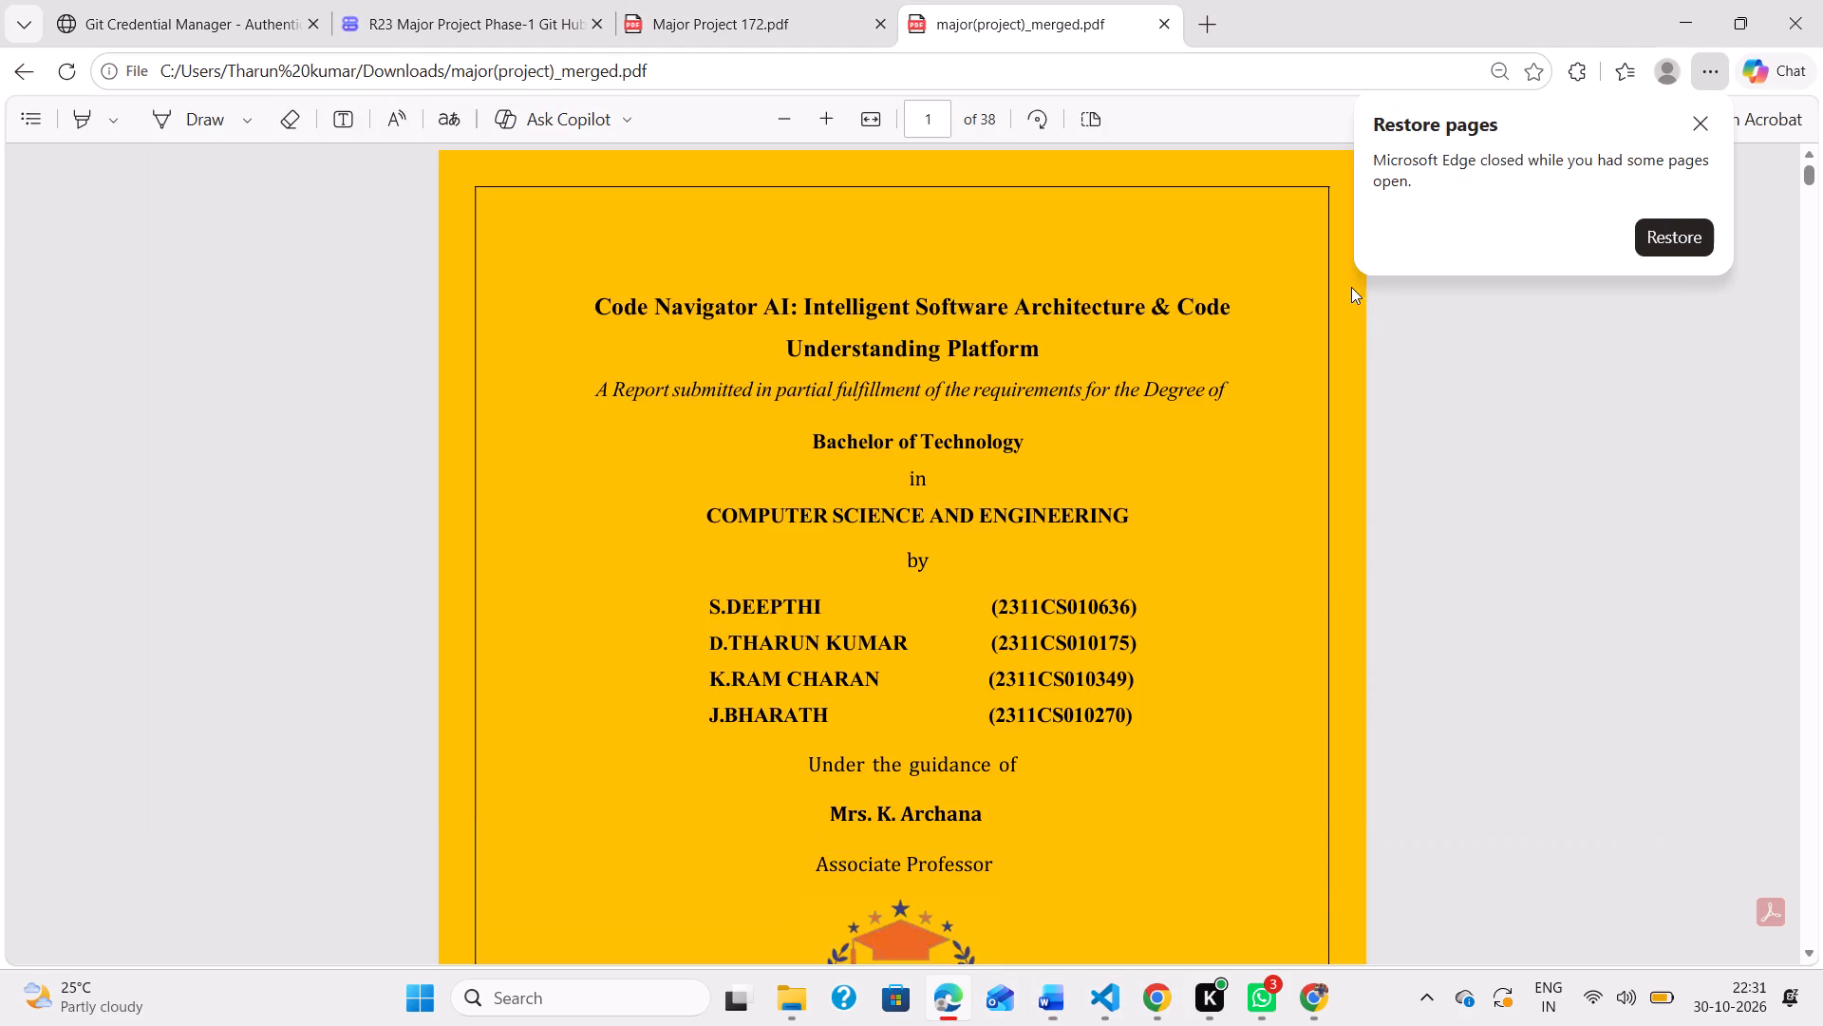
Check the certificate in major(project)_merged.pdf, and enclose the title Vaidya Sahay AI in the Word report's certificate in double quotation marks.
scroll(1065, 419, down, 8)
scroll(992, 632, down, 1)
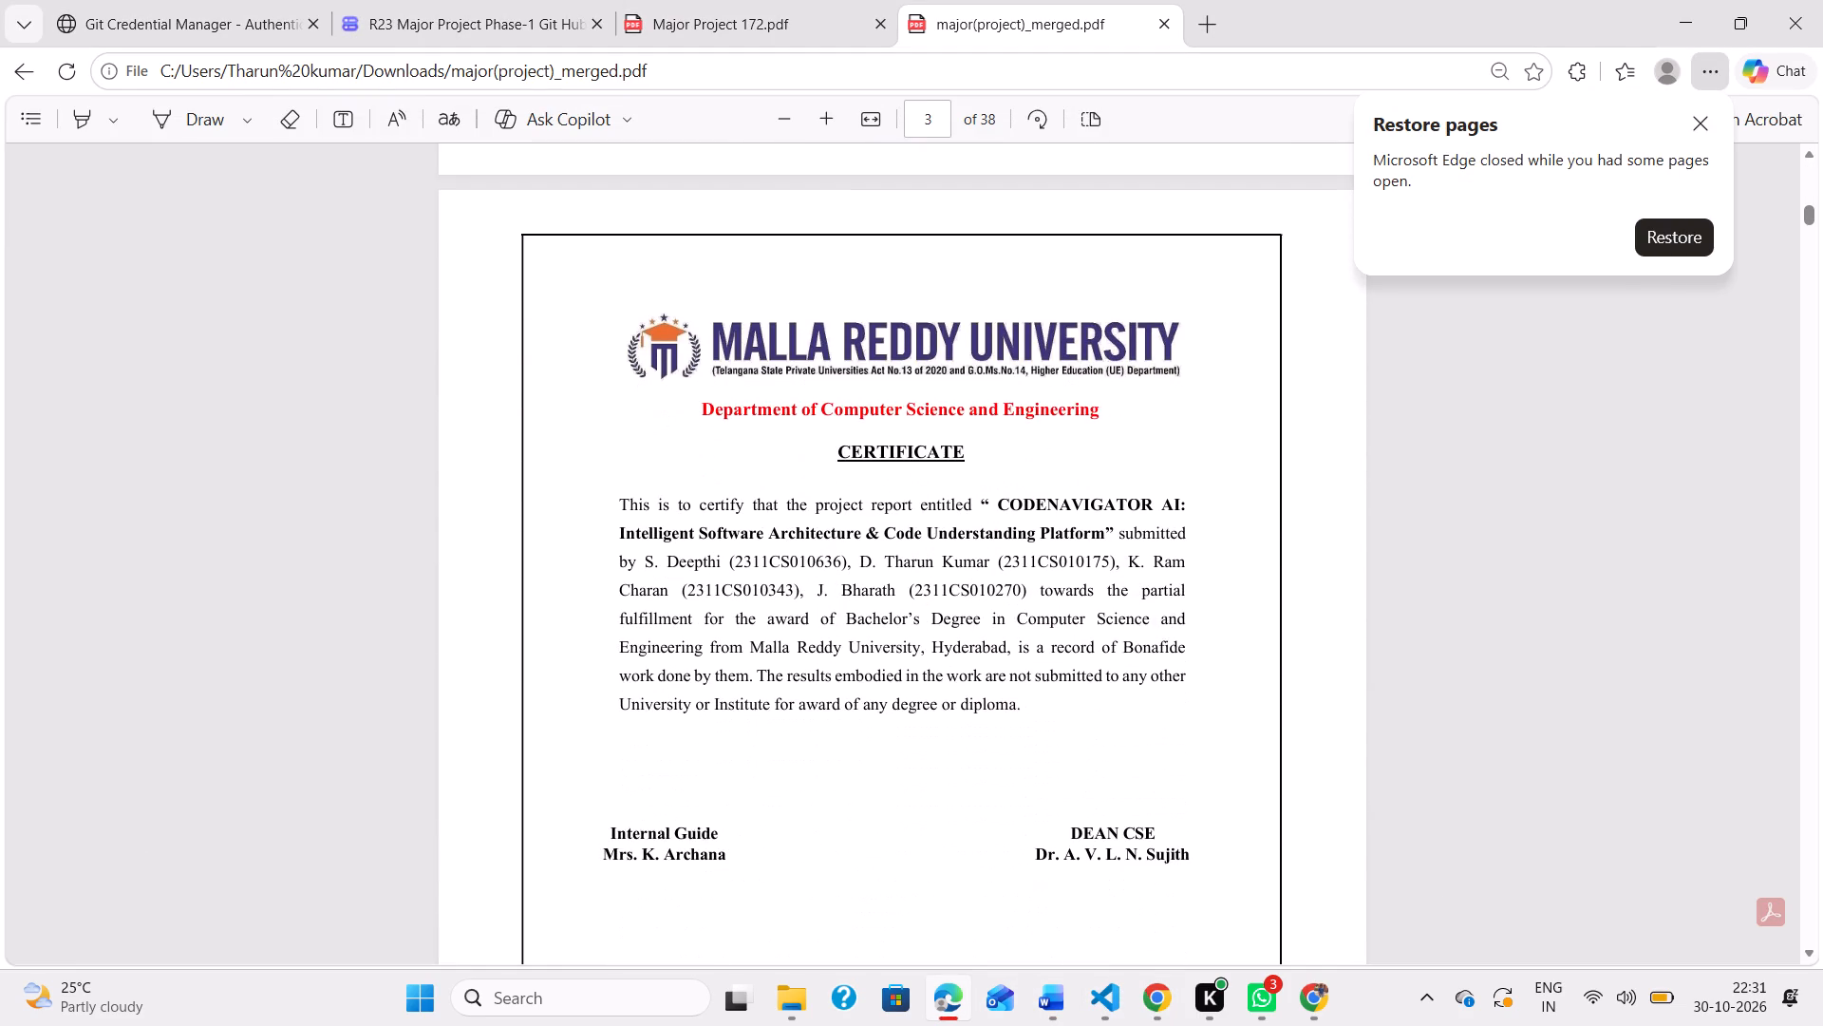
scroll(992, 632, down, 1)
key(alt+Tab)
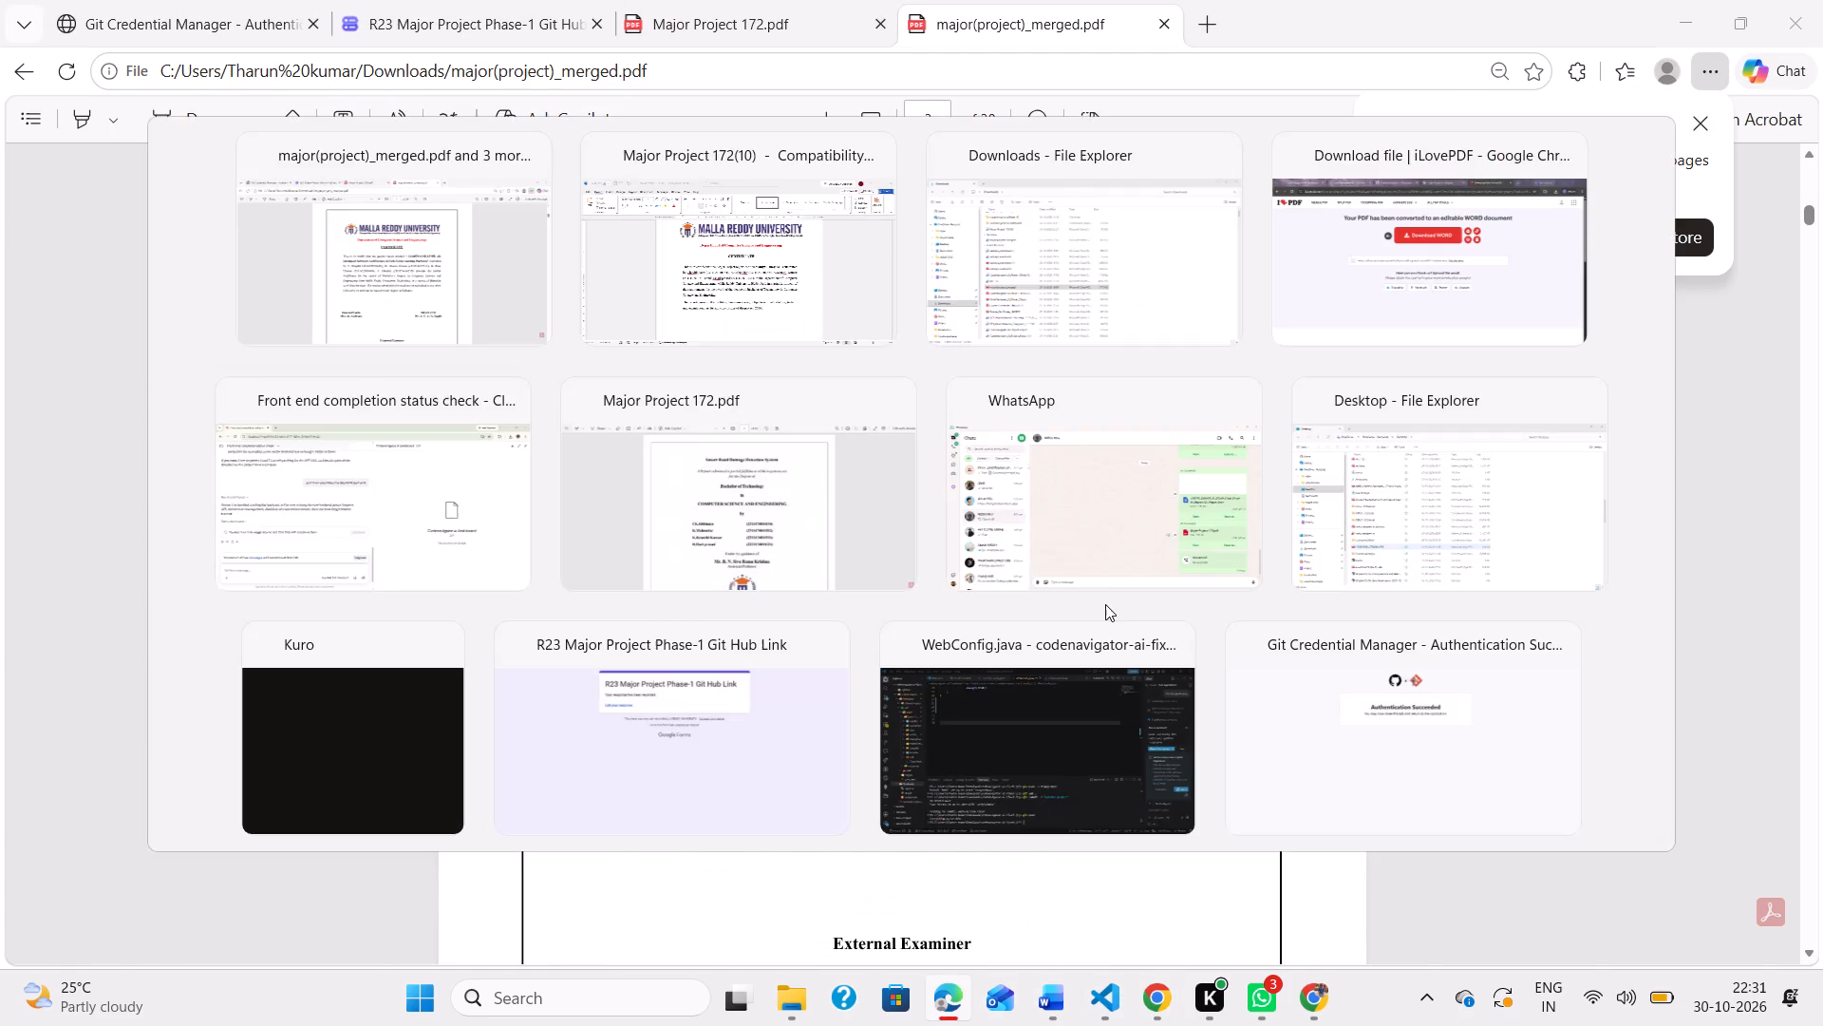
click(1016, 511)
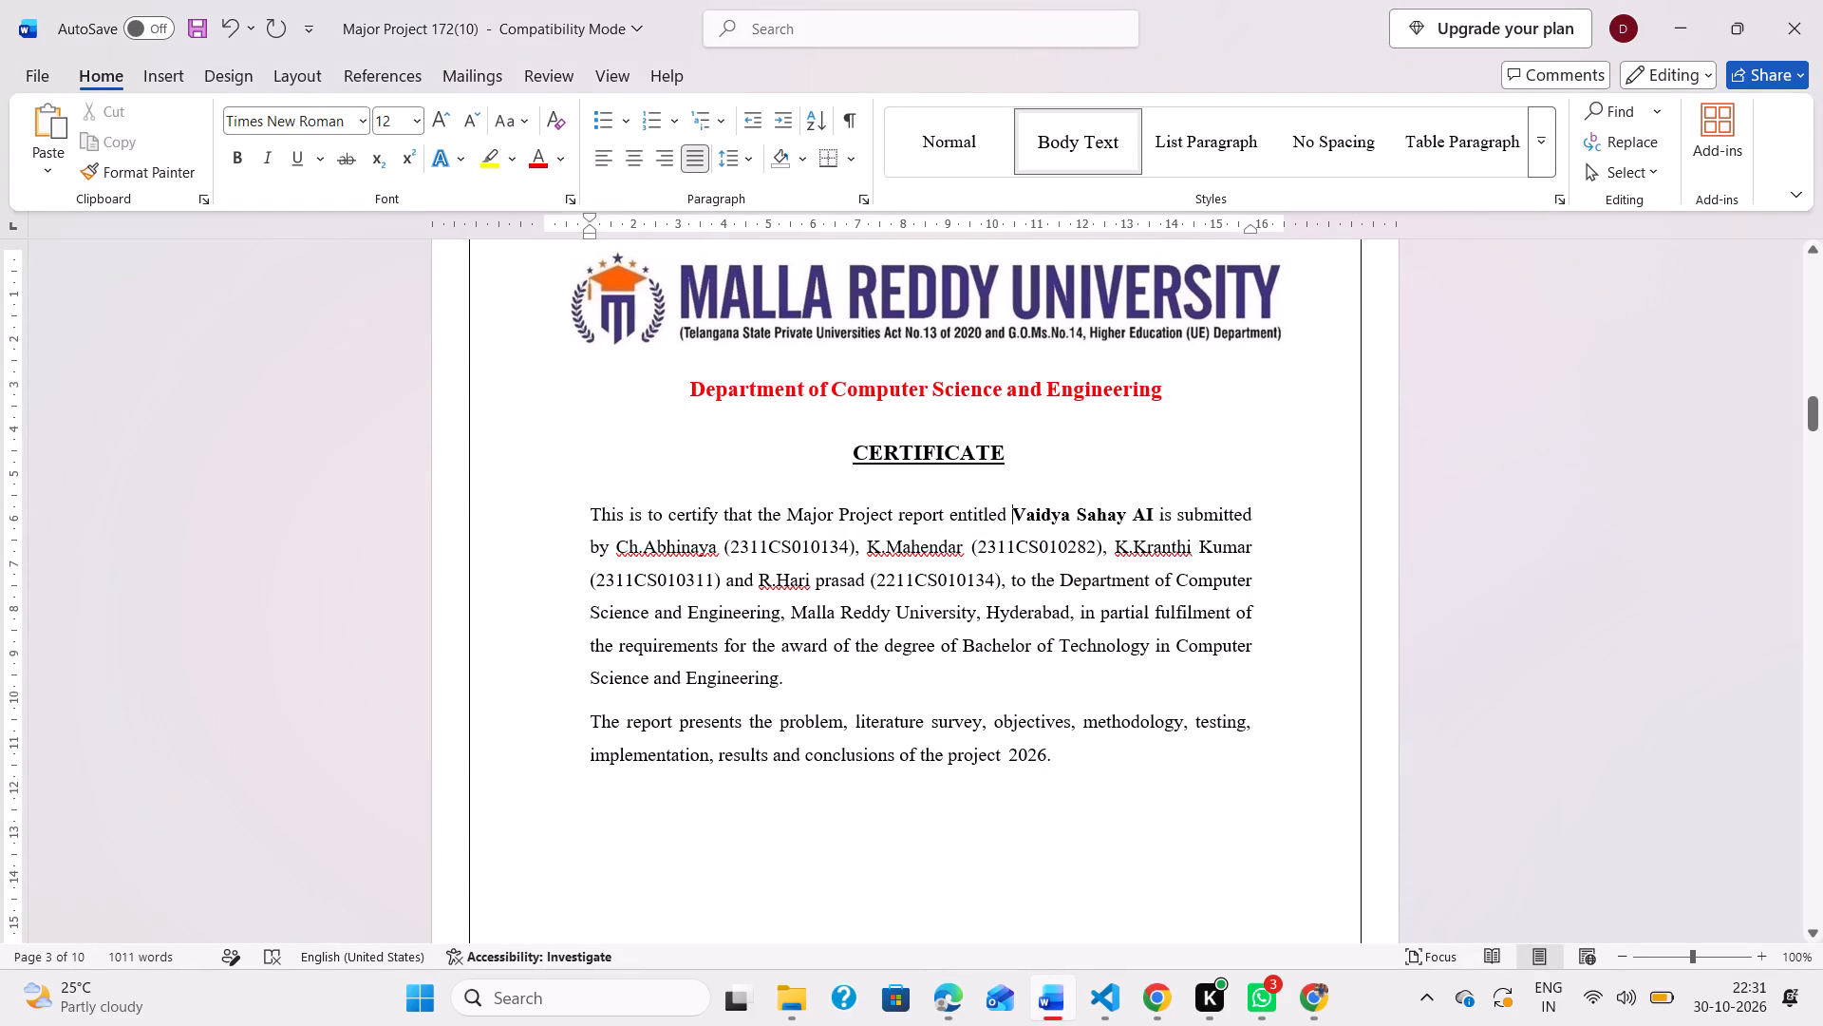
key(shift+quotedbl)
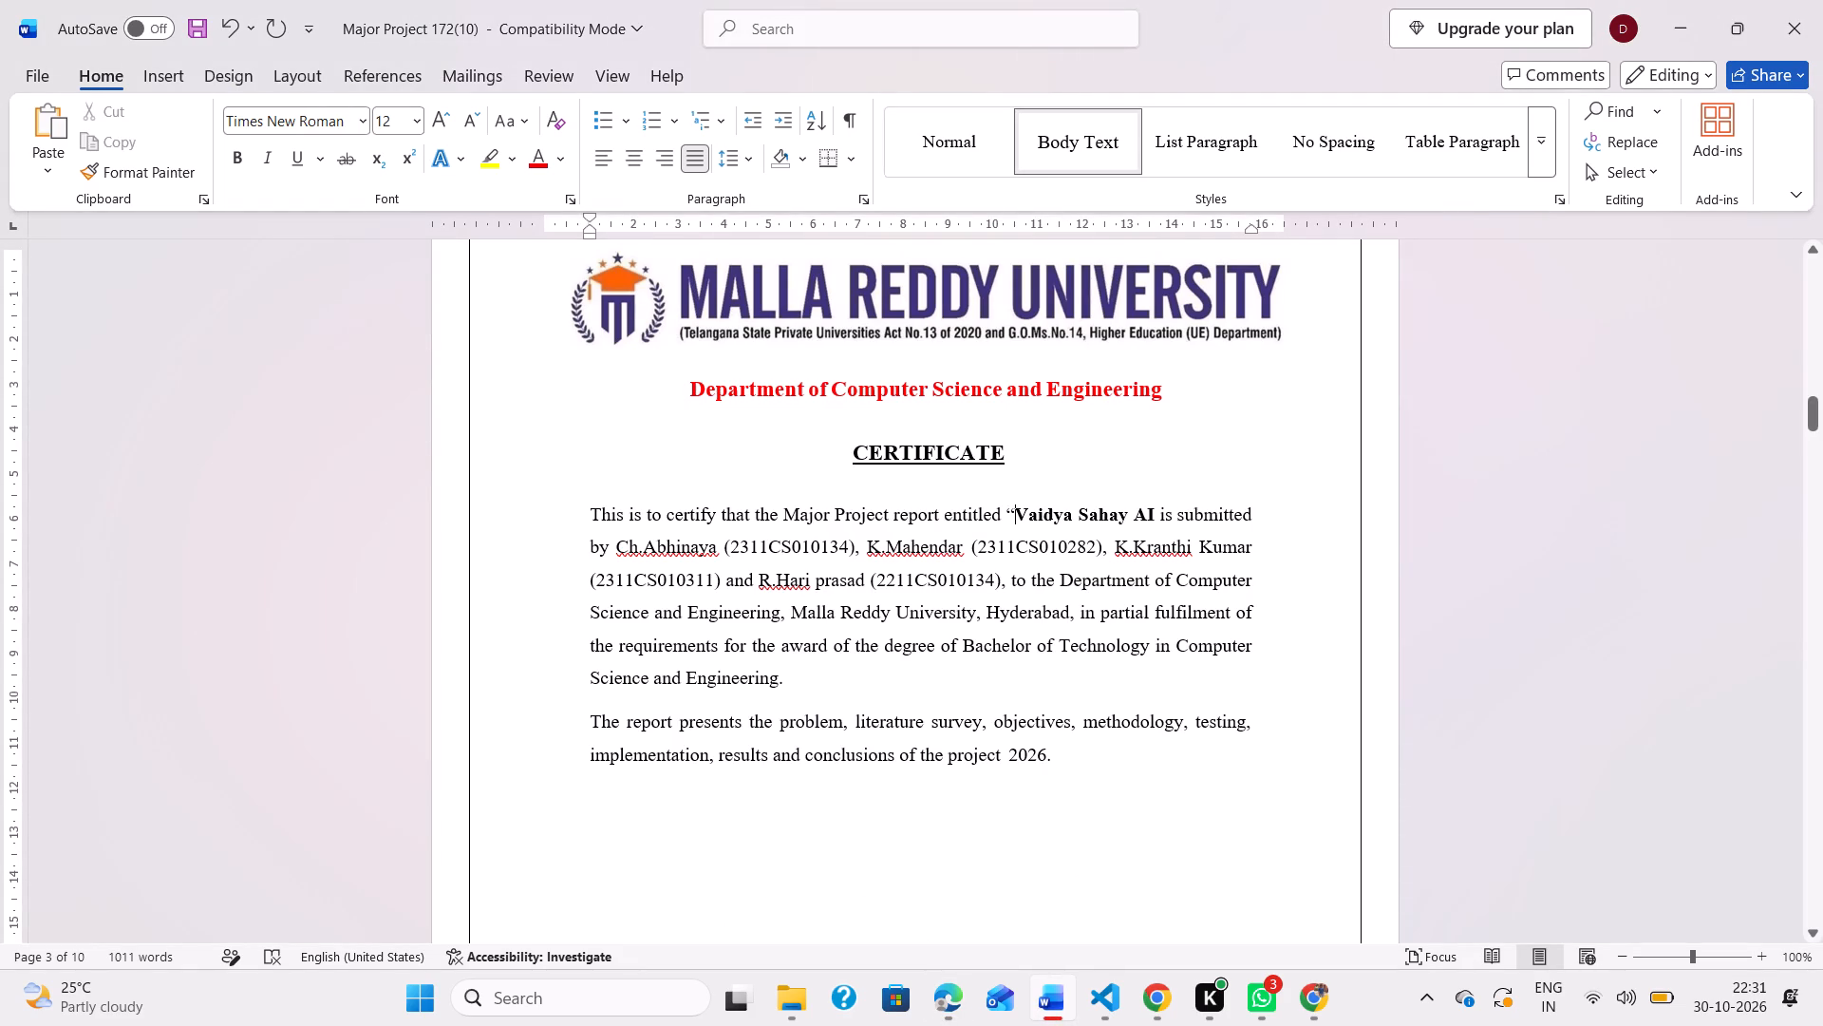
click(1155, 512)
key(shift+quotedbl)
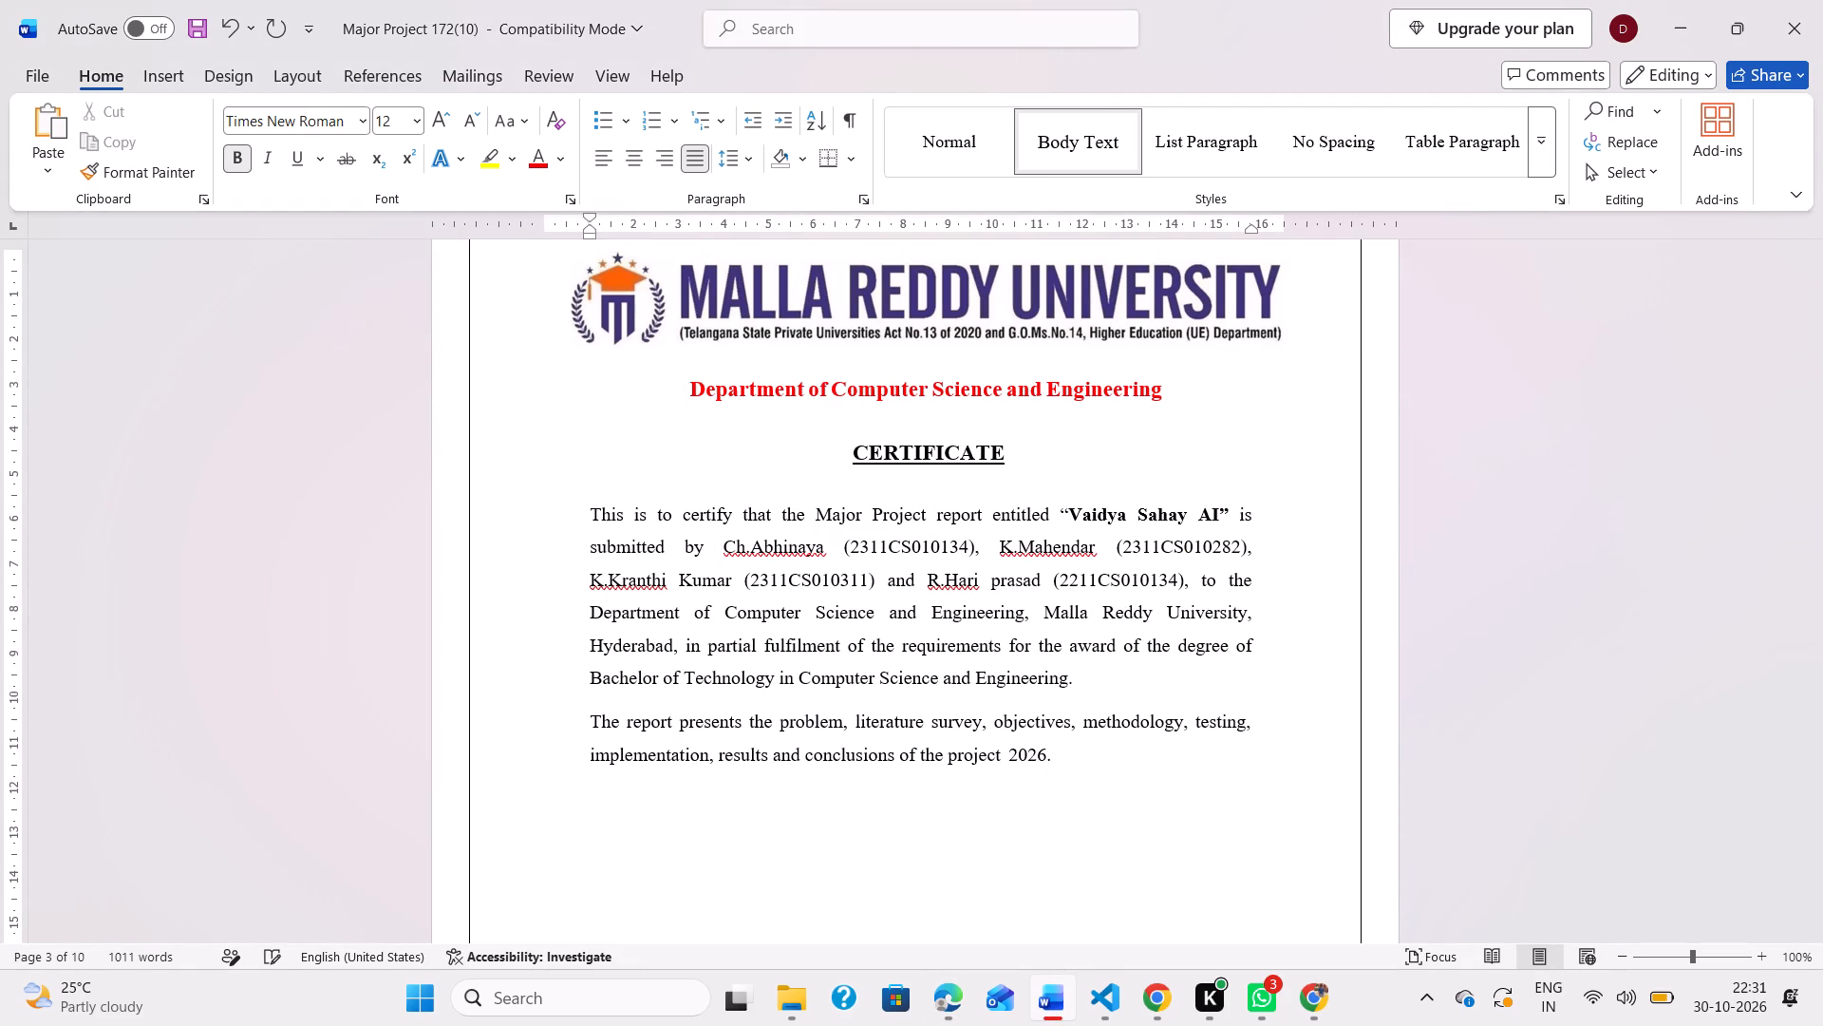
Realign the Internal Guide and Dean CSE signature lines on page 3 with the tab stop at about 12.75 cm and left indent about 1.25 cm.
scroll(1116, 614, down, 1)
scroll(987, 566, down, 1)
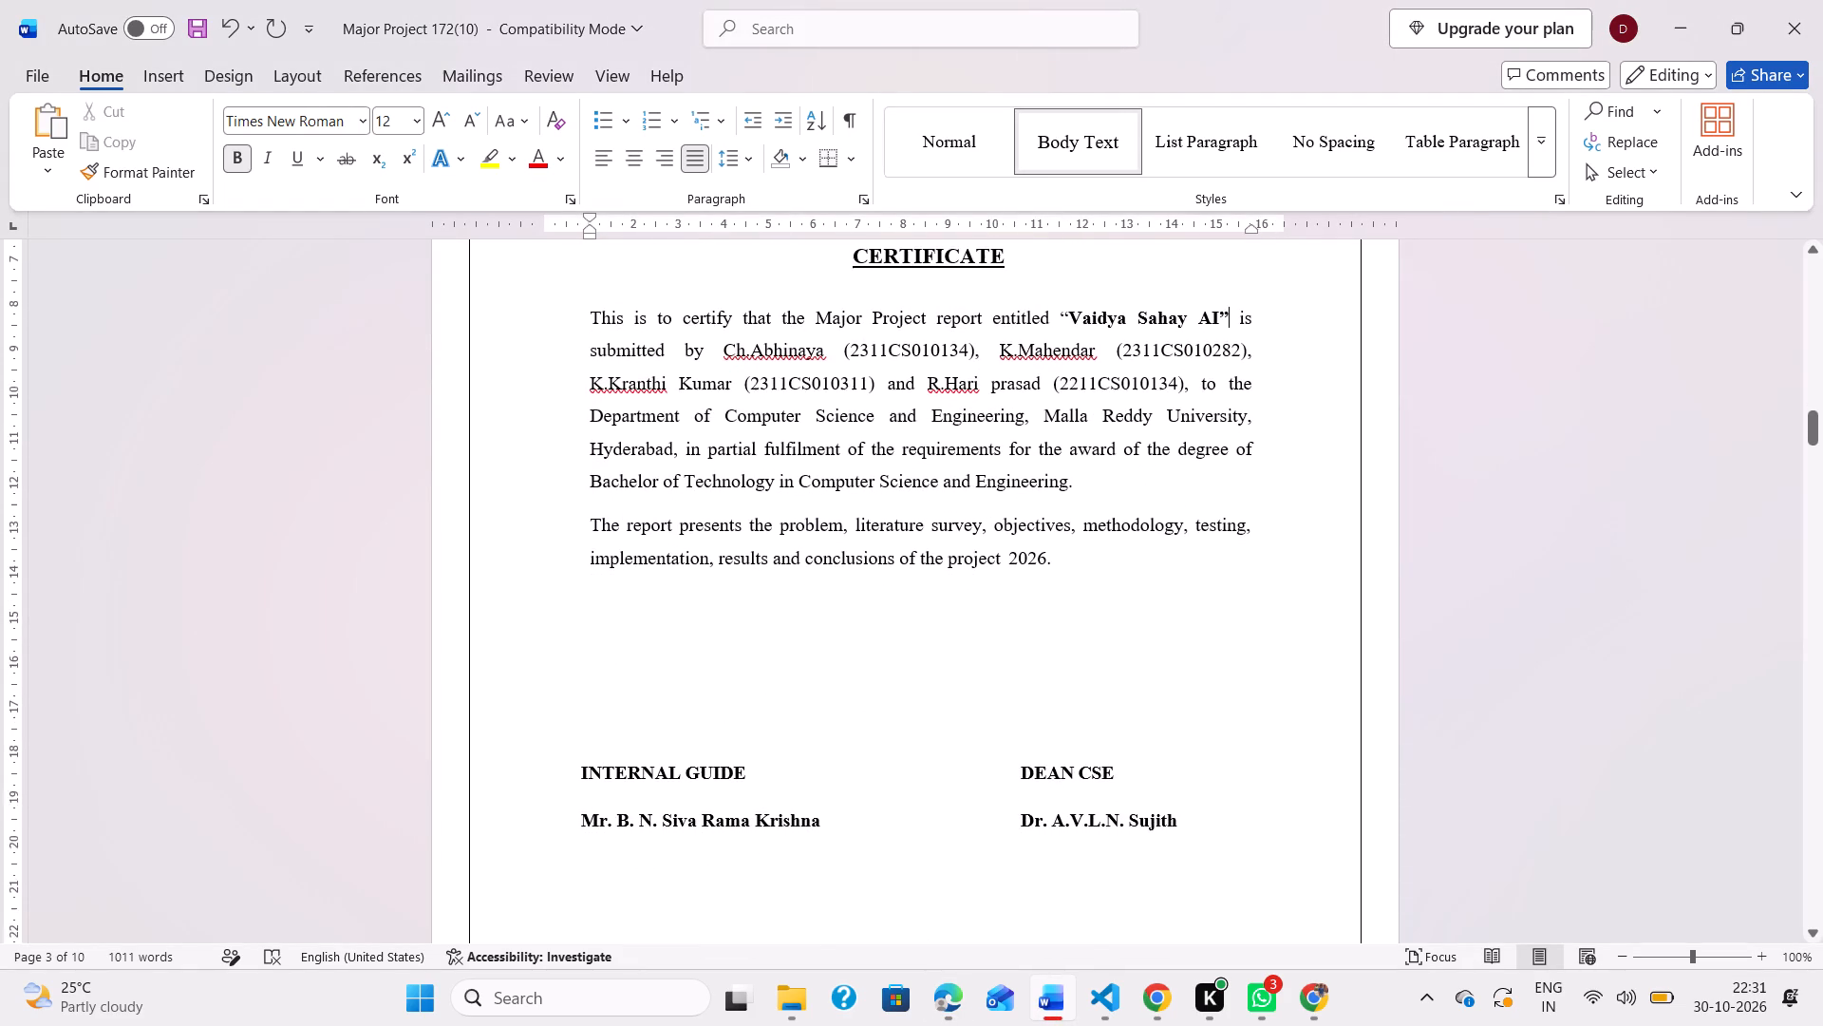
scroll(987, 566, down, 1)
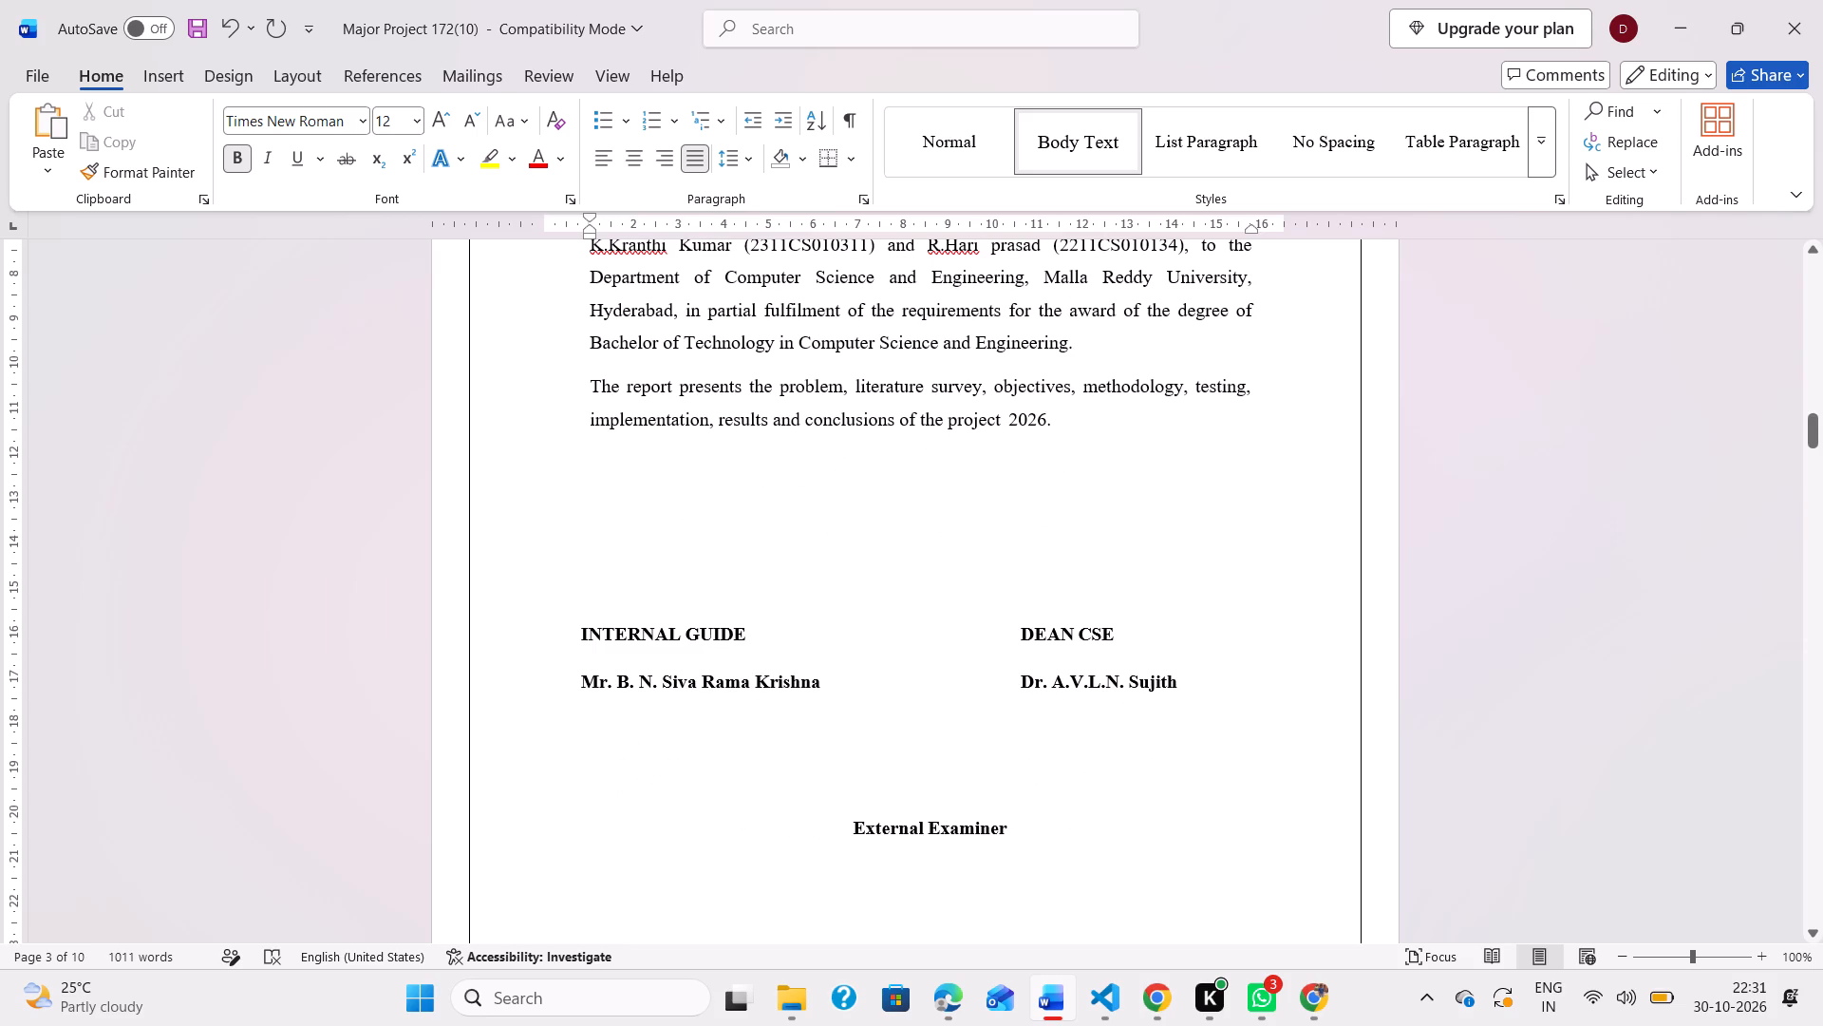
drag(1010, 627, 1217, 701)
click(570, 636)
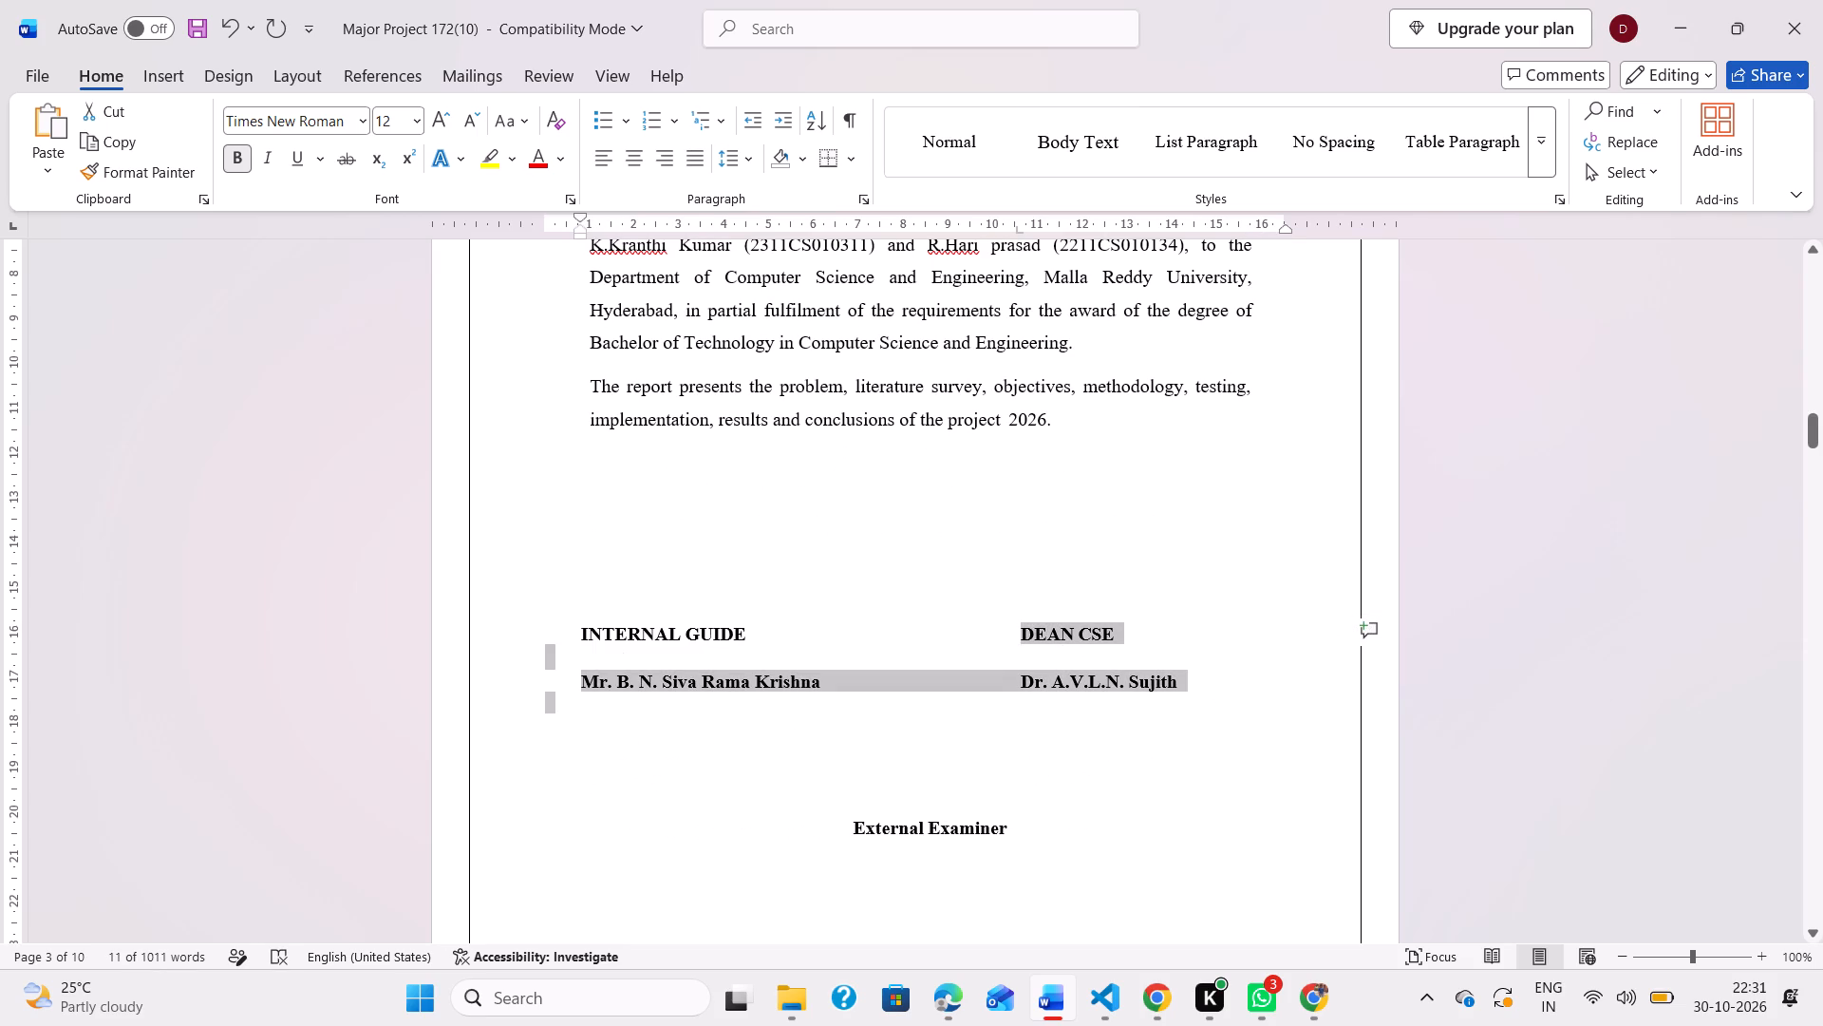
drag(570, 636, 1143, 718)
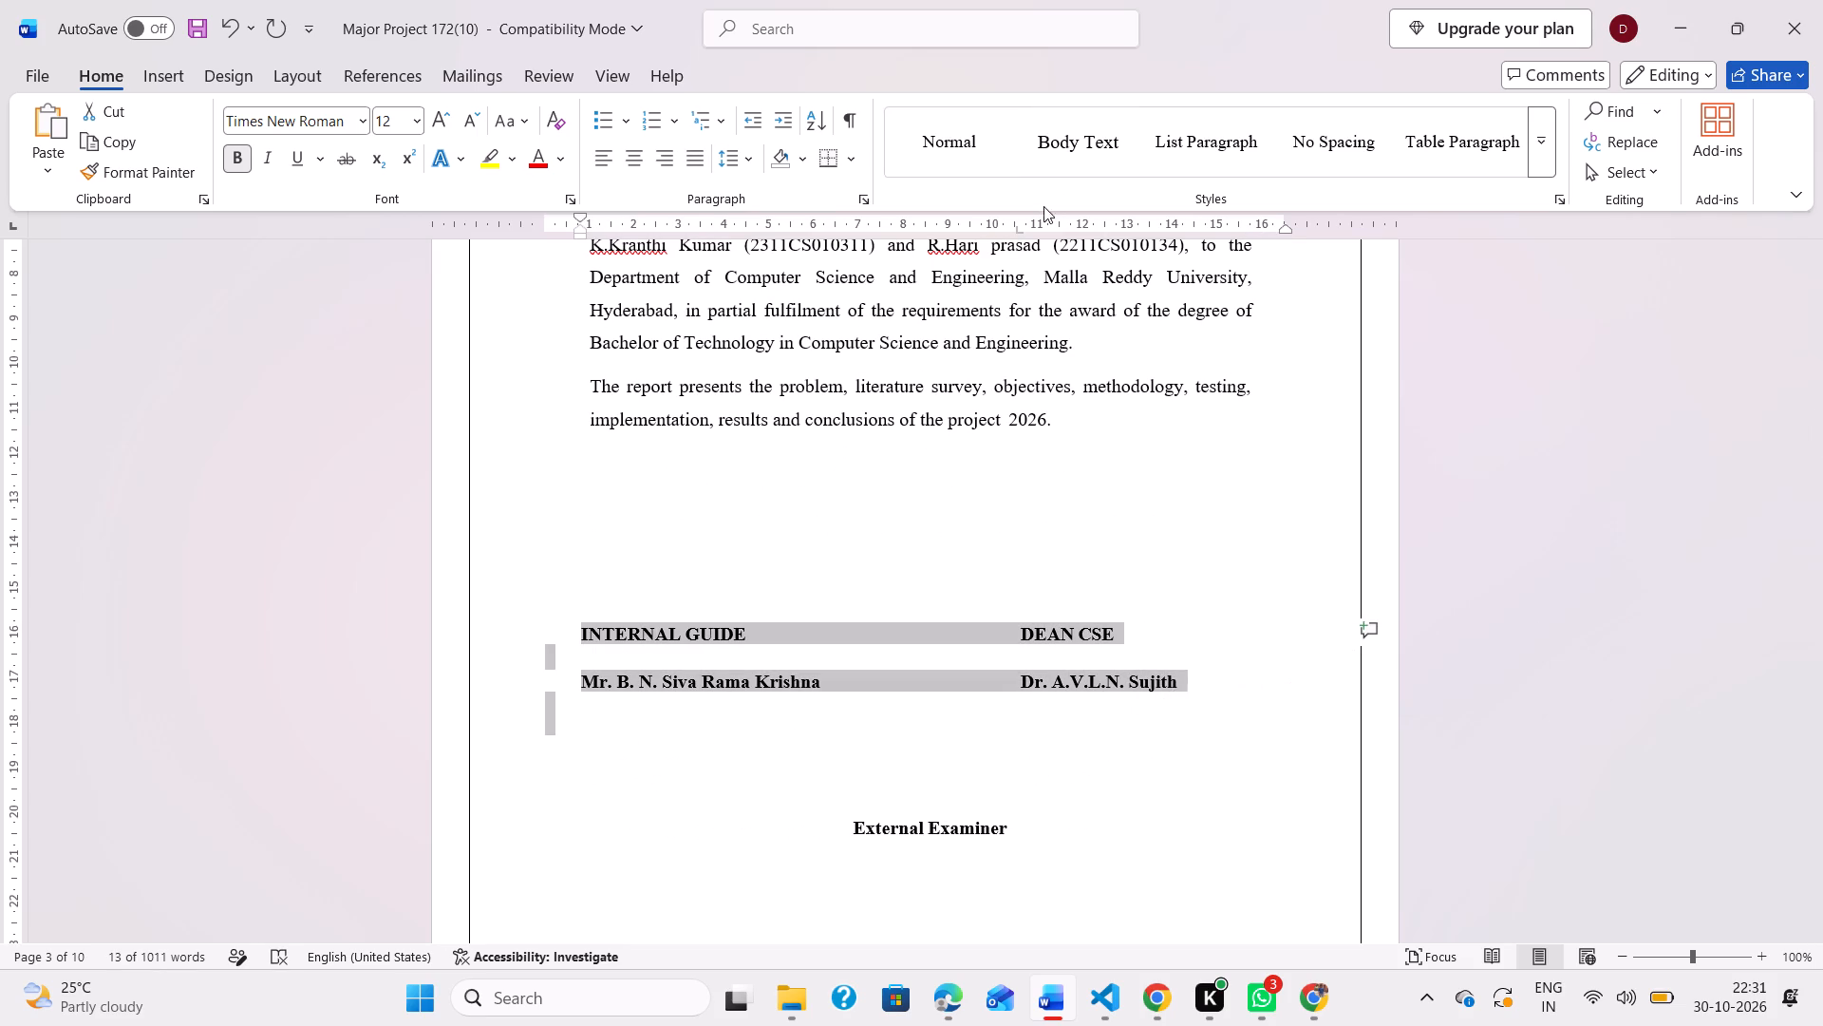
drag(1019, 232, 1094, 234)
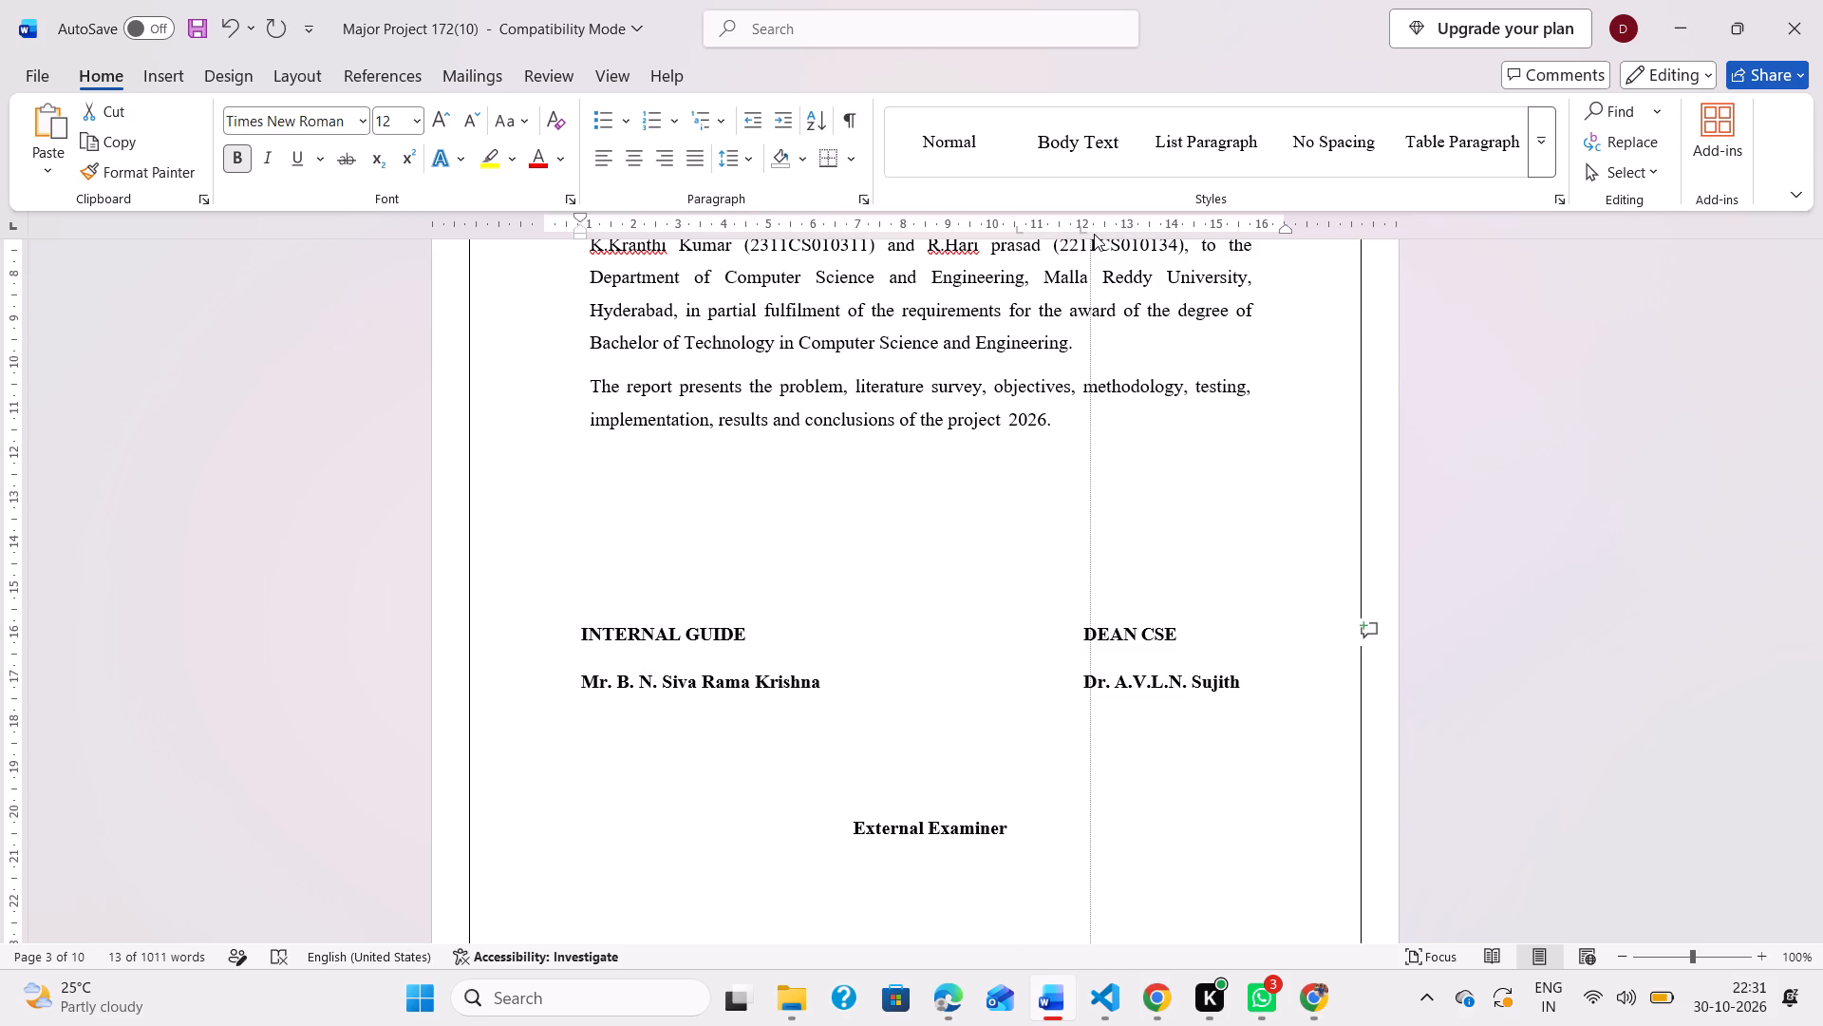
drag(1094, 234, 1113, 231)
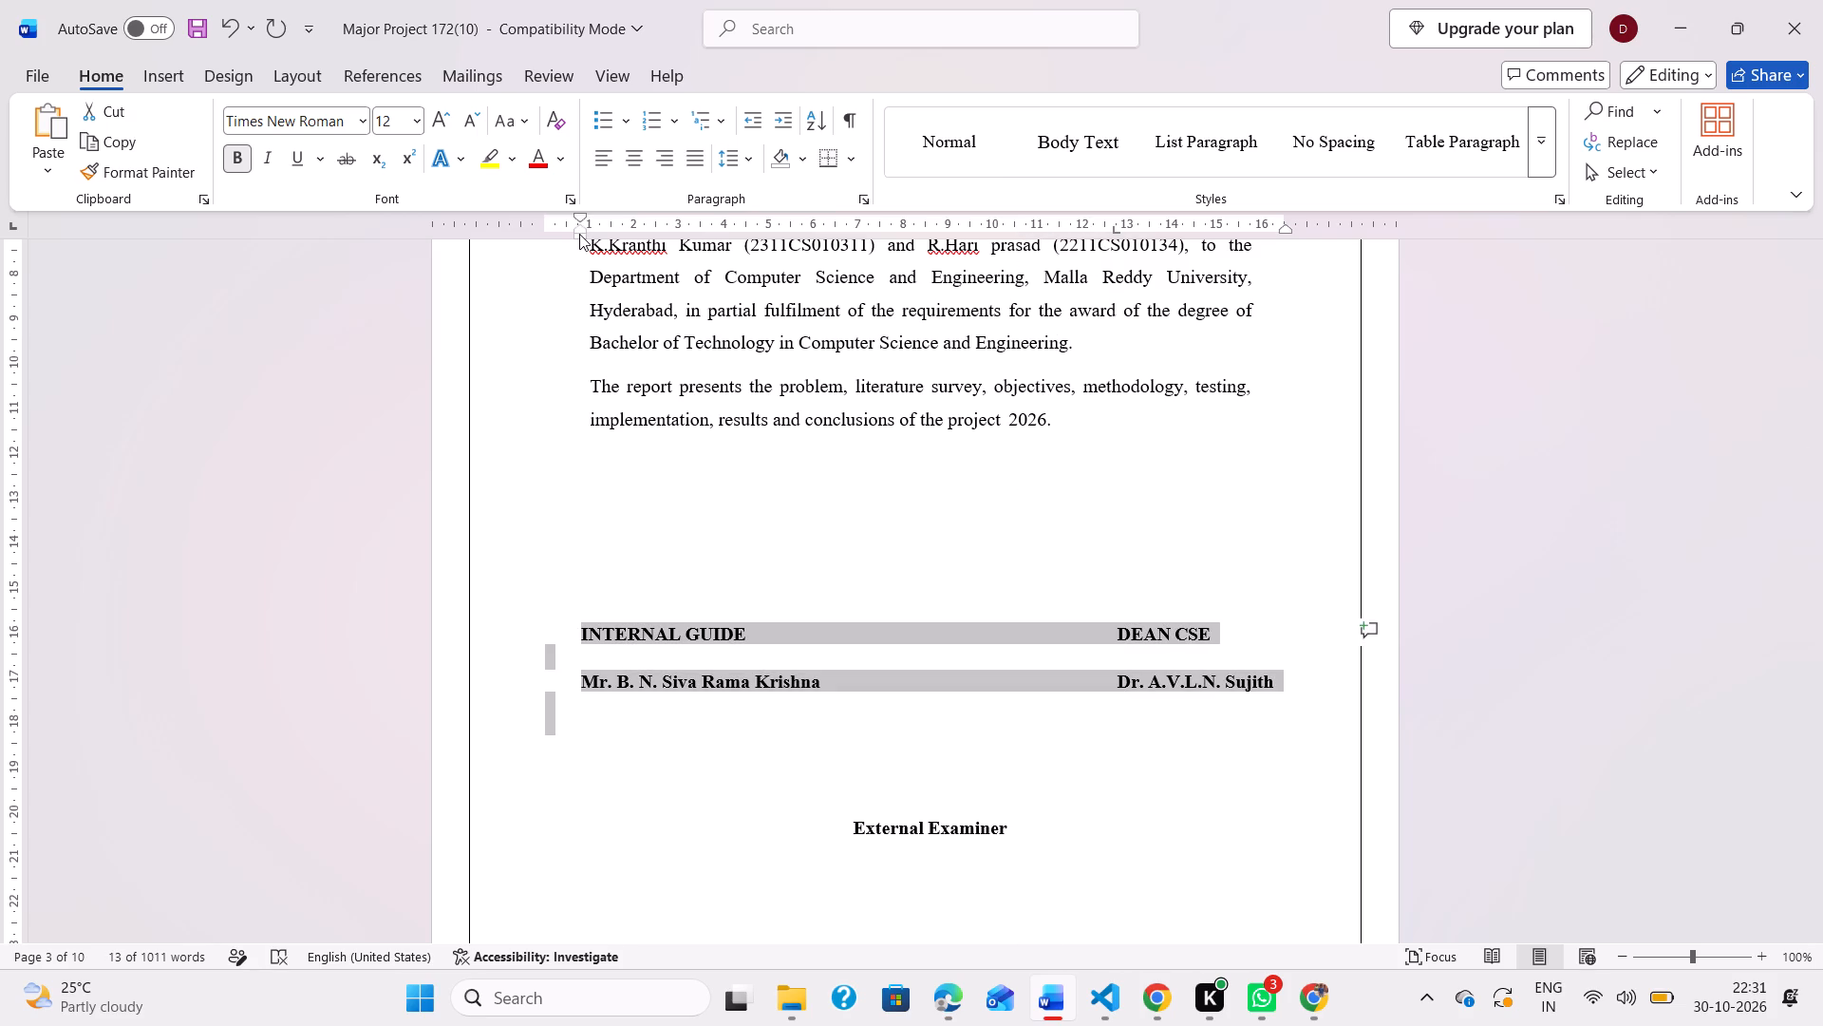
drag(579, 234, 602, 235)
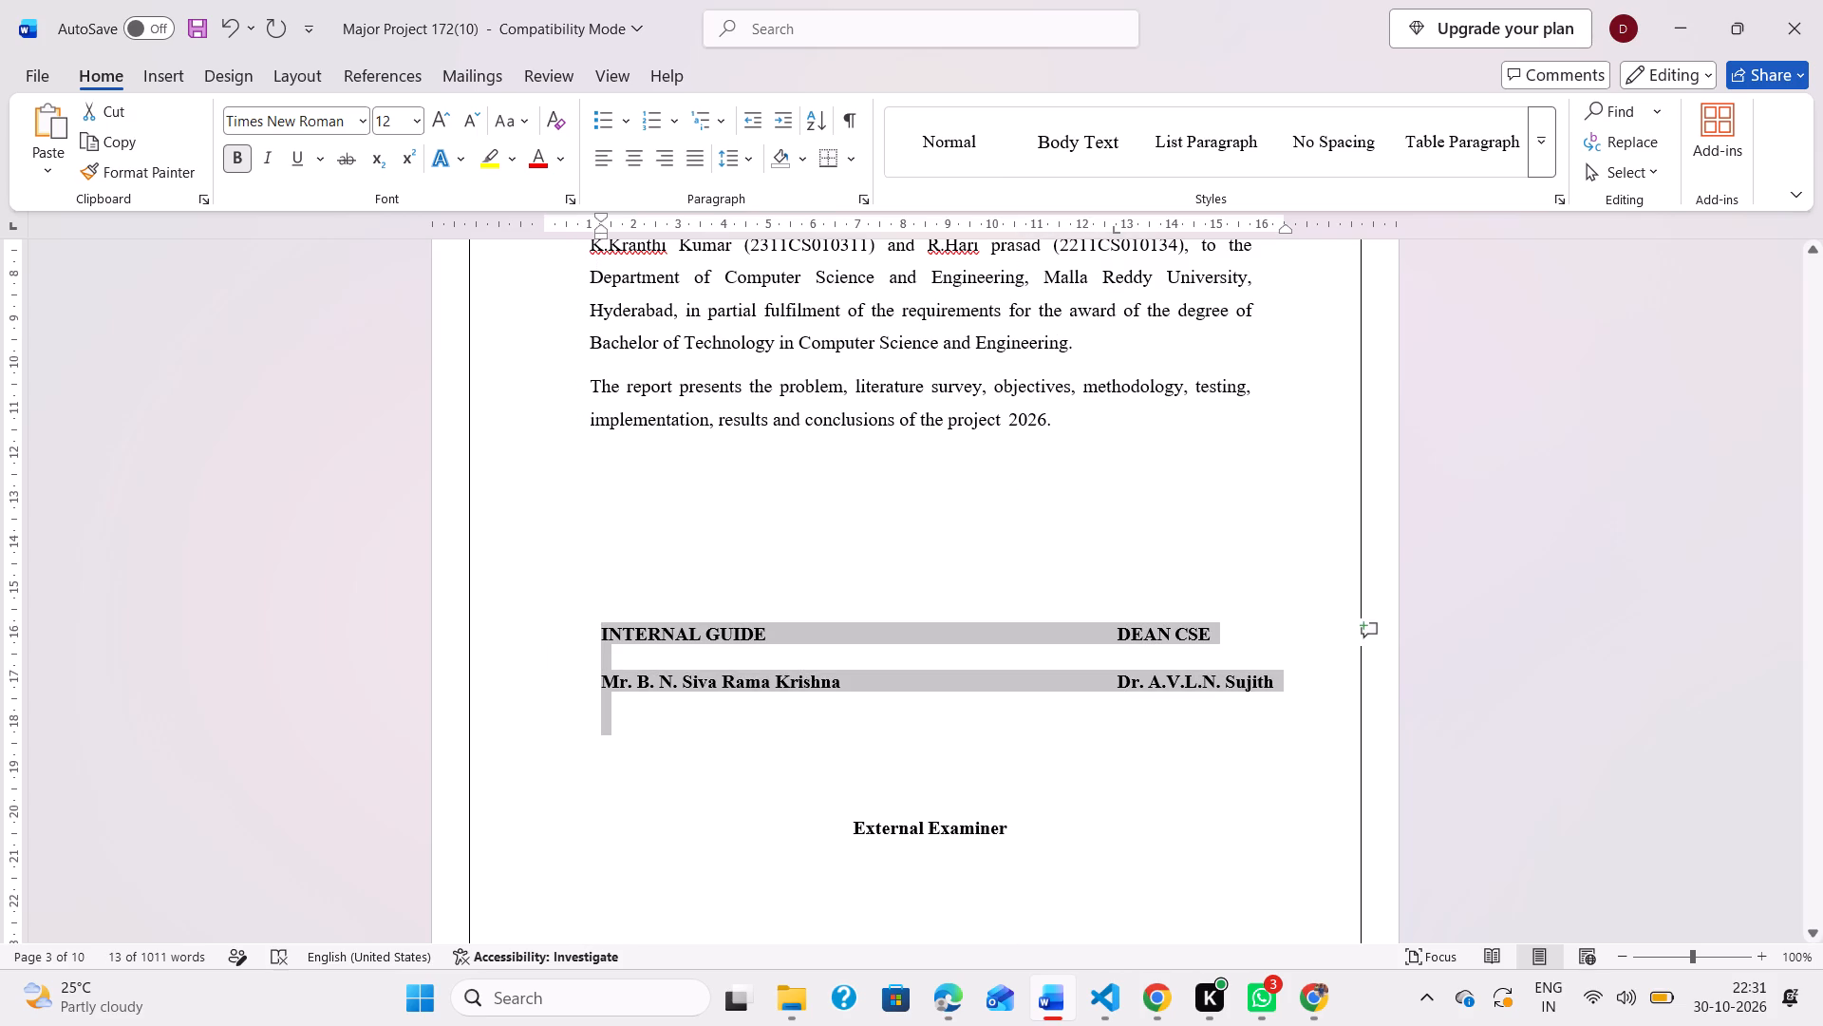
click(909, 574)
Start editing the first team member's name in the certificate paragraph on page 3.
scroll(909, 574, up, 1)
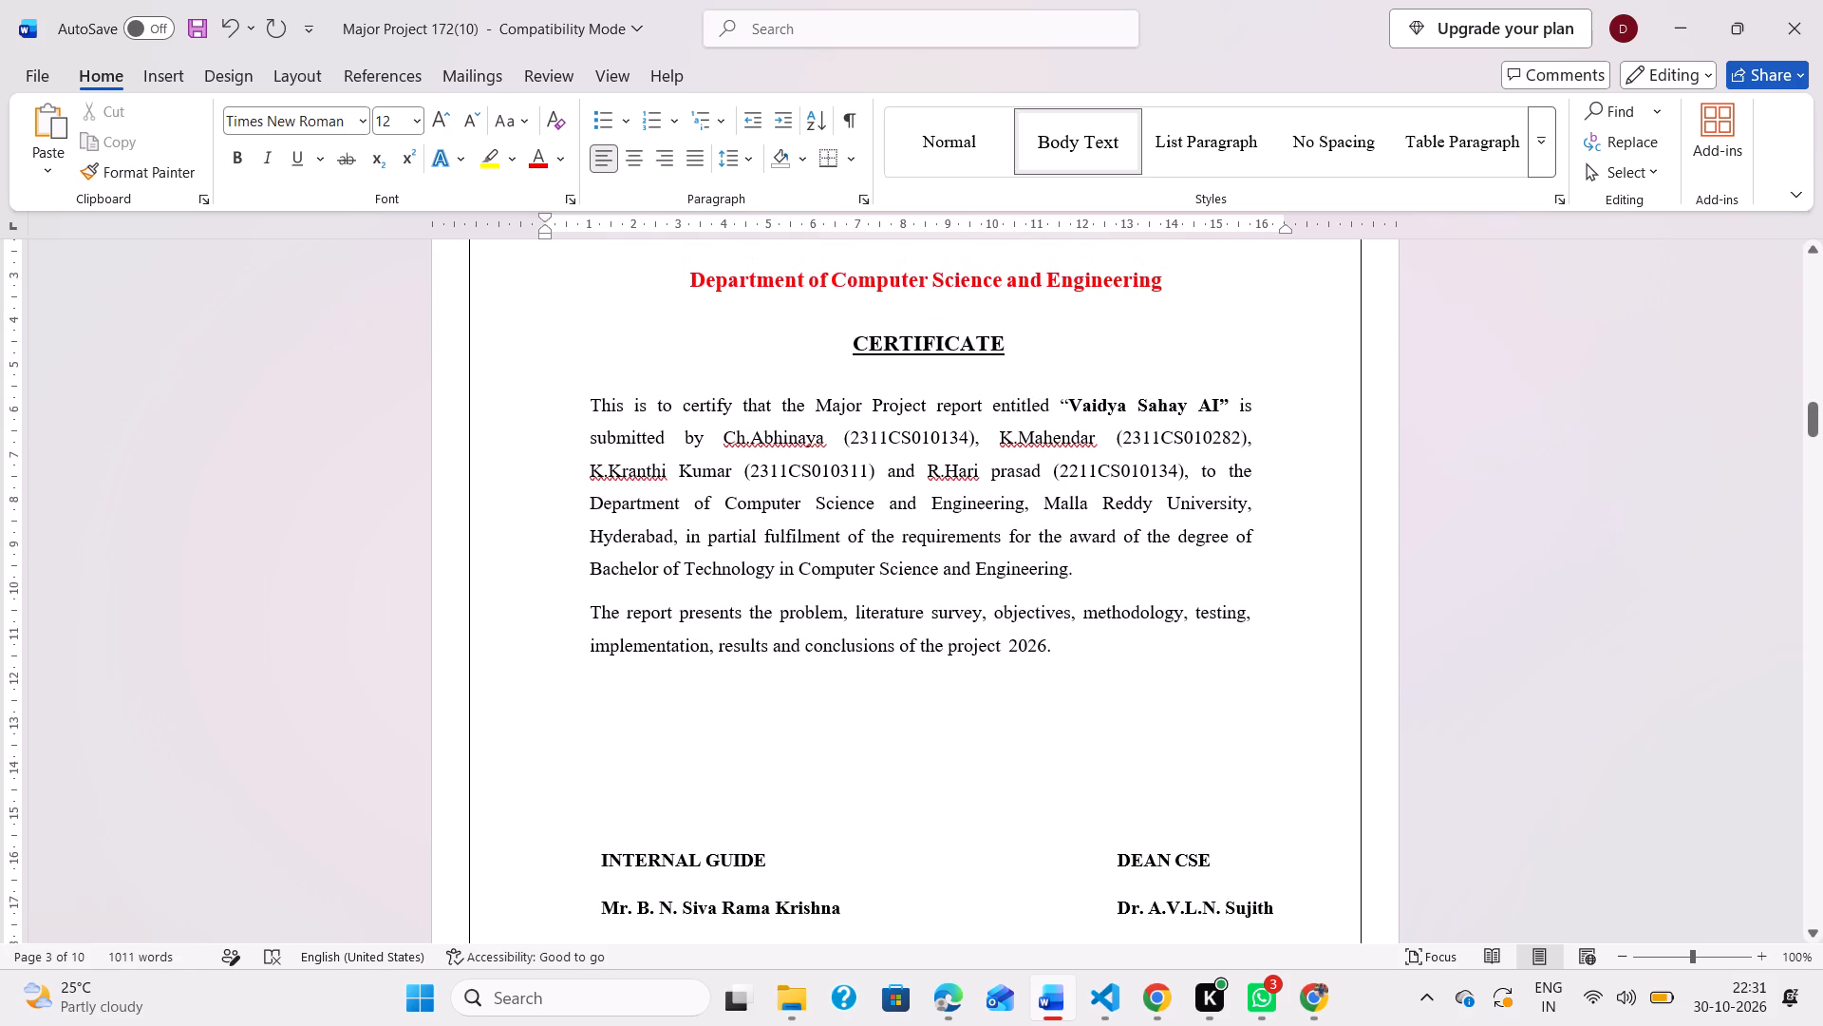
scroll(952, 644, down, 1)
scroll(952, 644, up, 1)
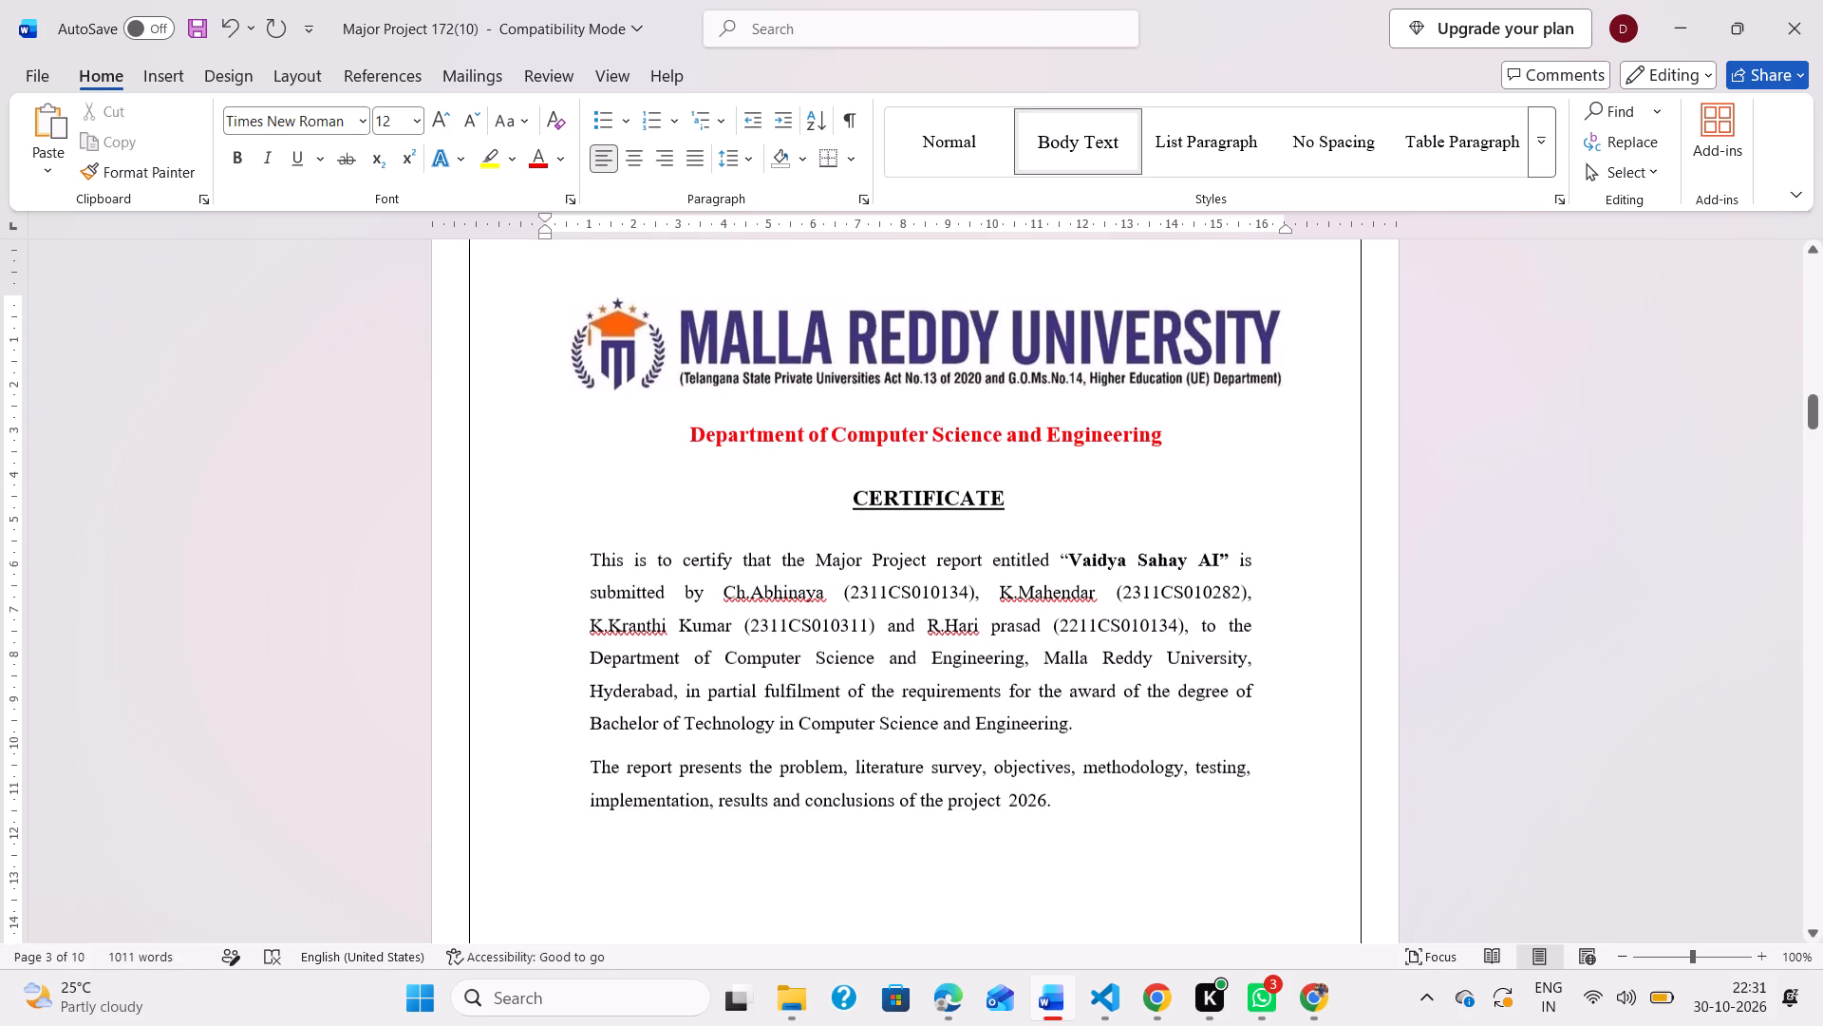
click(823, 592)
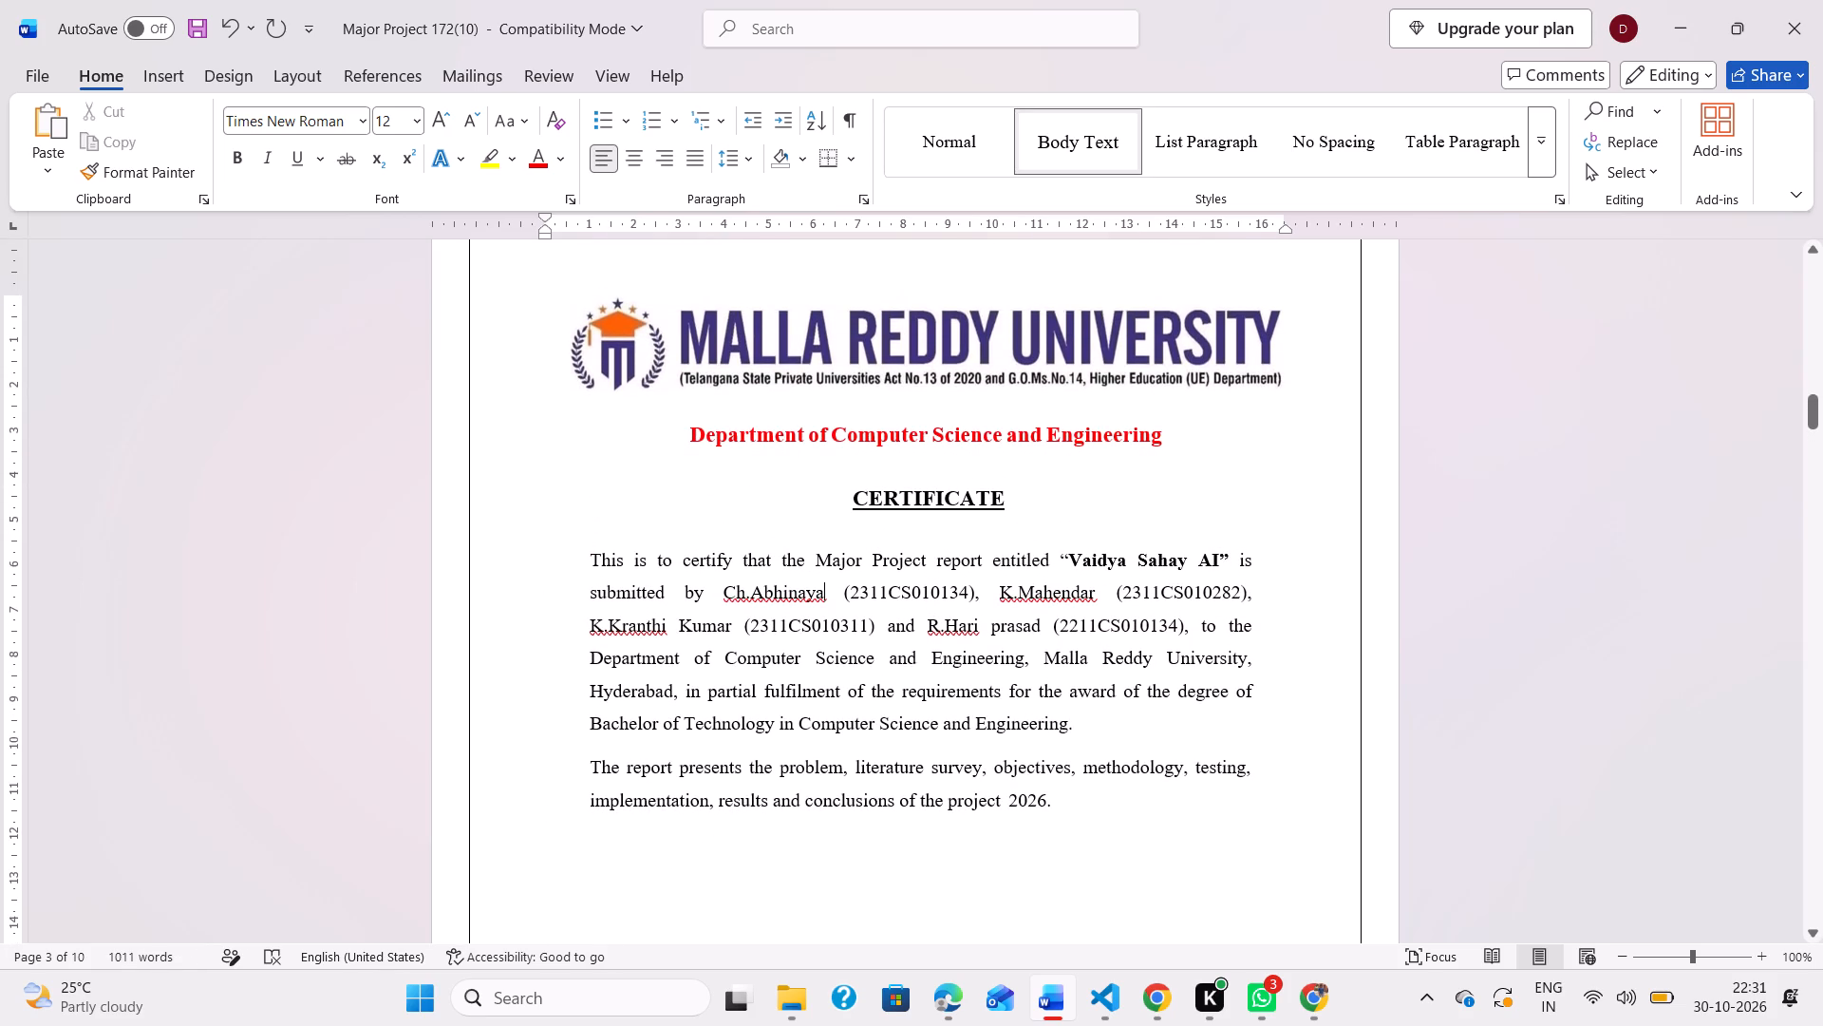
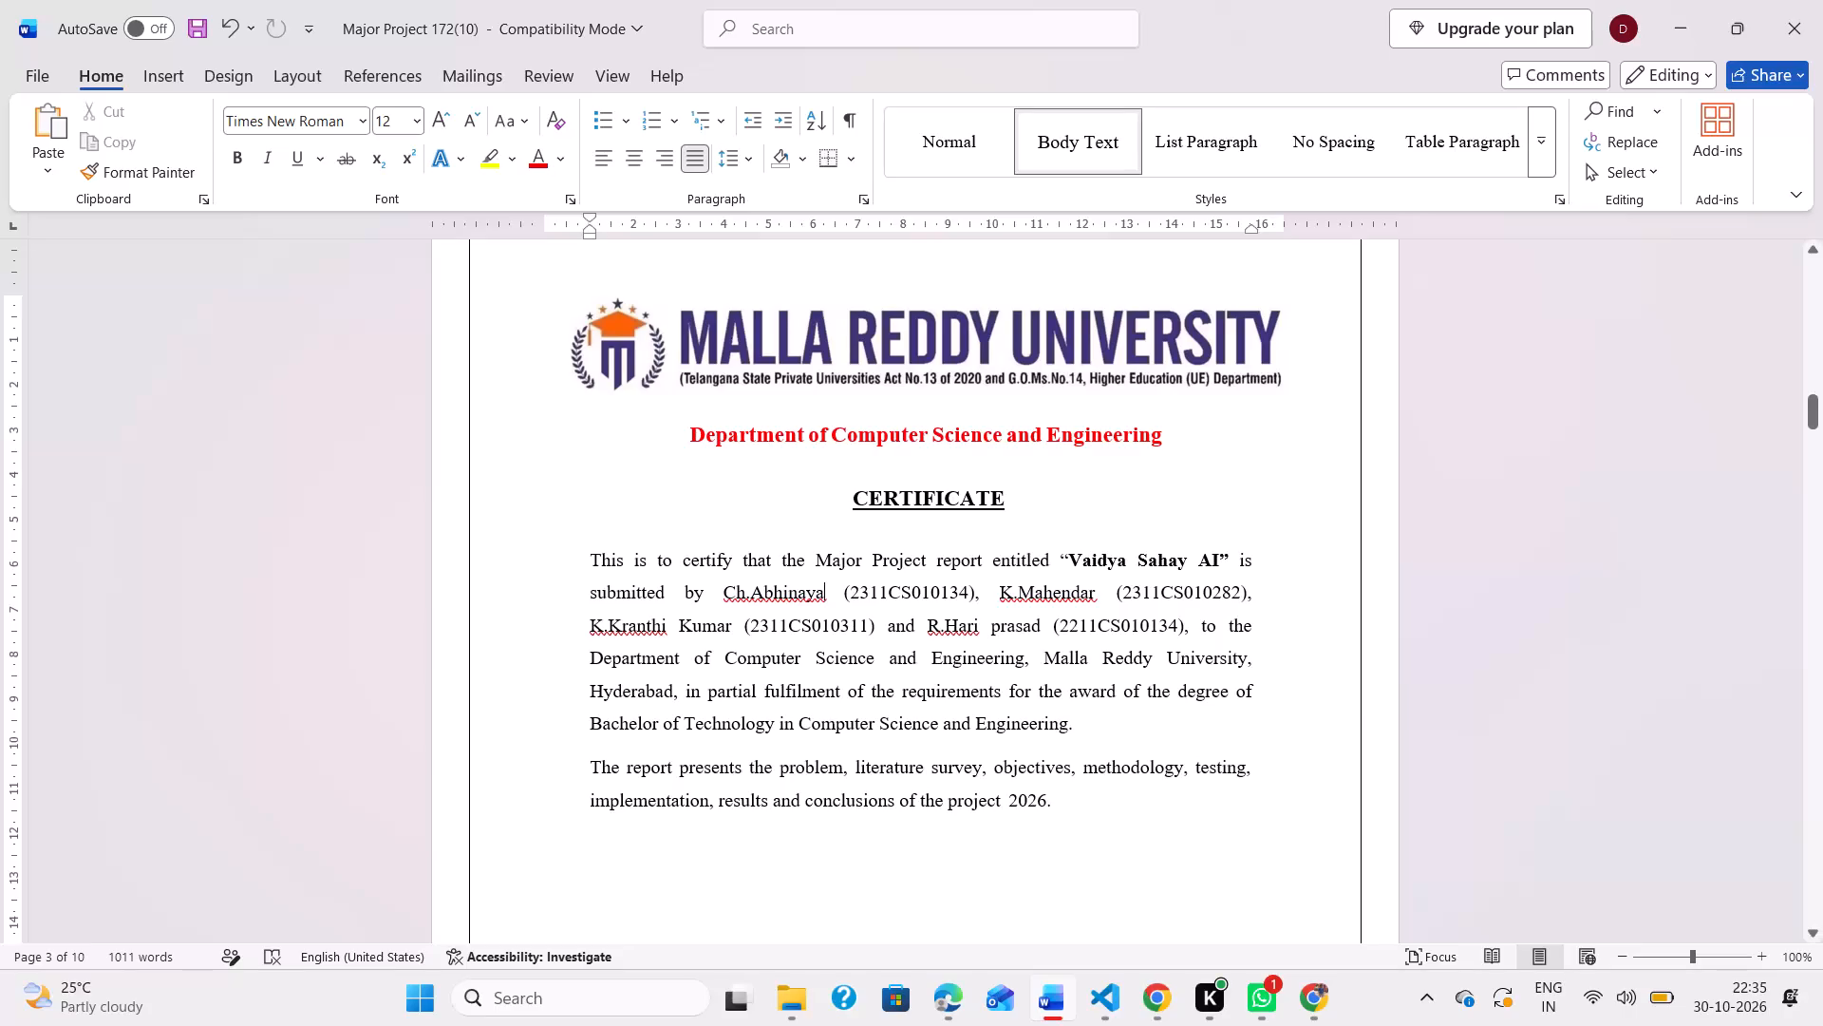
Replace the first team member's name in the page 3 certificate paragraph with the first member's name from the title page.
key(BackSpace)
key(BackSpace)
key(BackSpace)
key(BackSpace)
key(BackSpace)
key(BackSpace)
key(BackSpace)
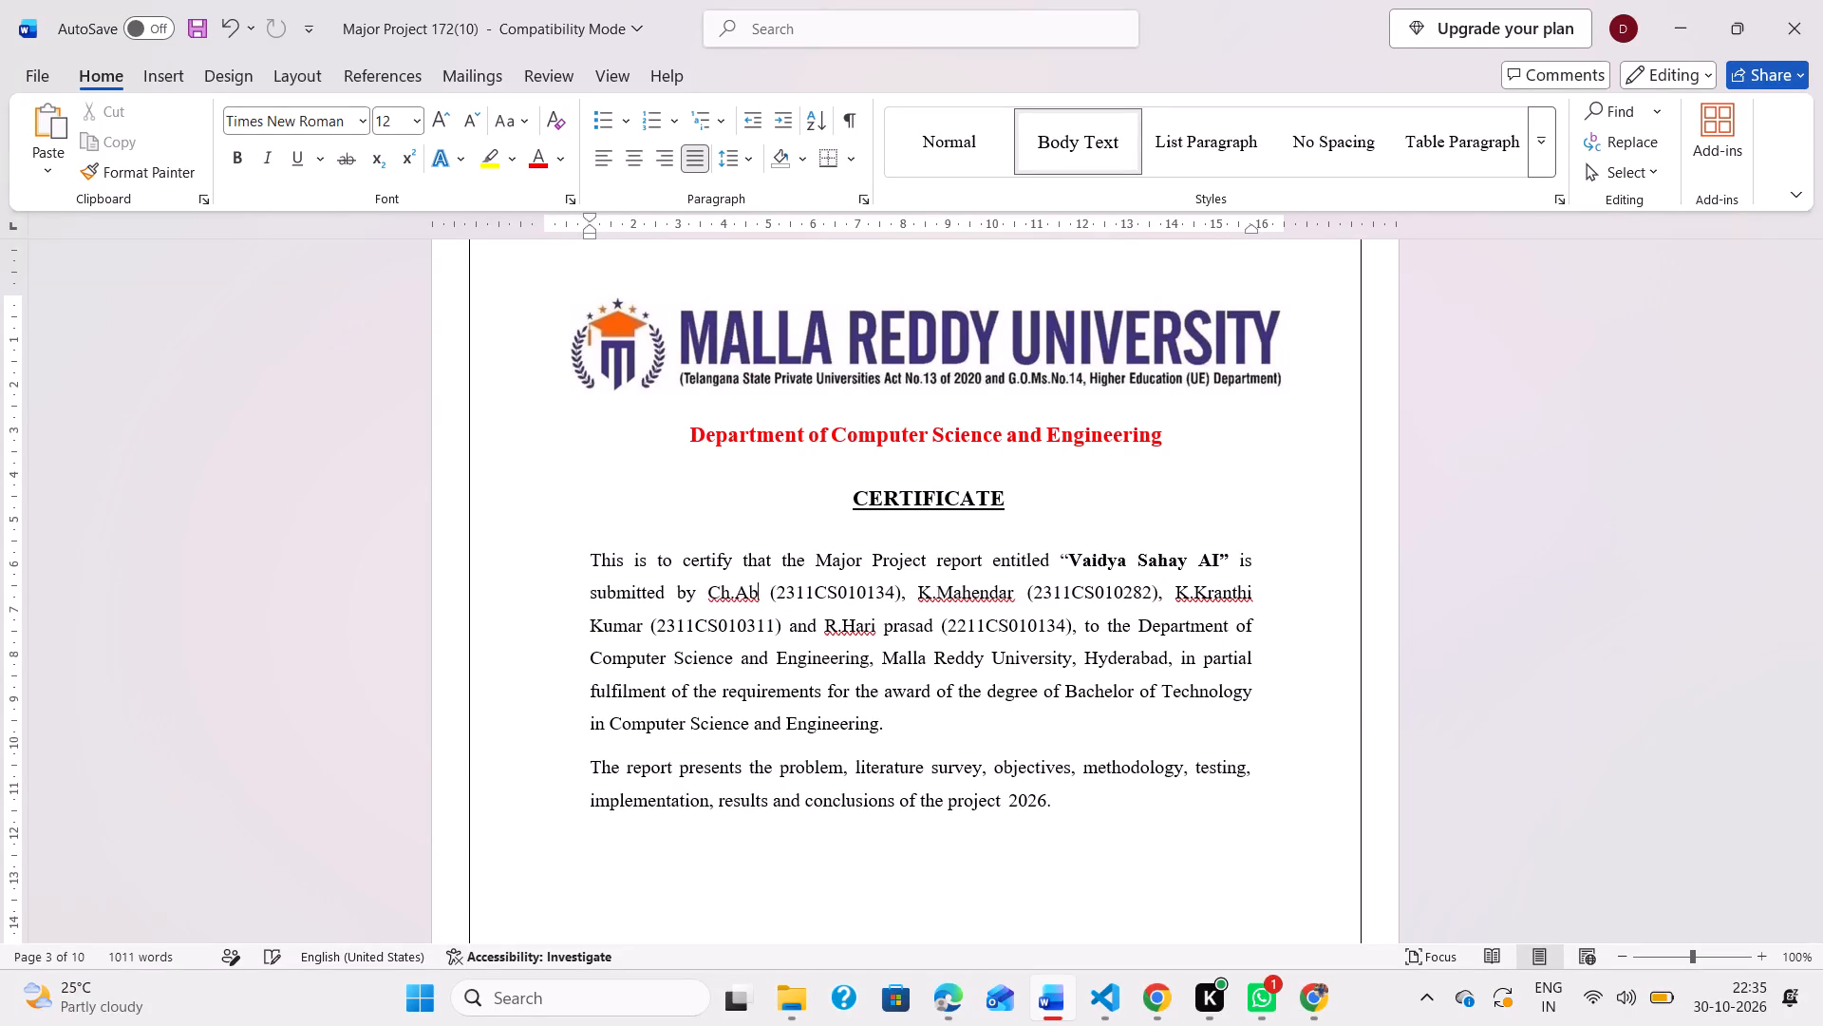
key(BackSpace)
key(BackSpace)
key(BackSpace)
key(BackSpace)
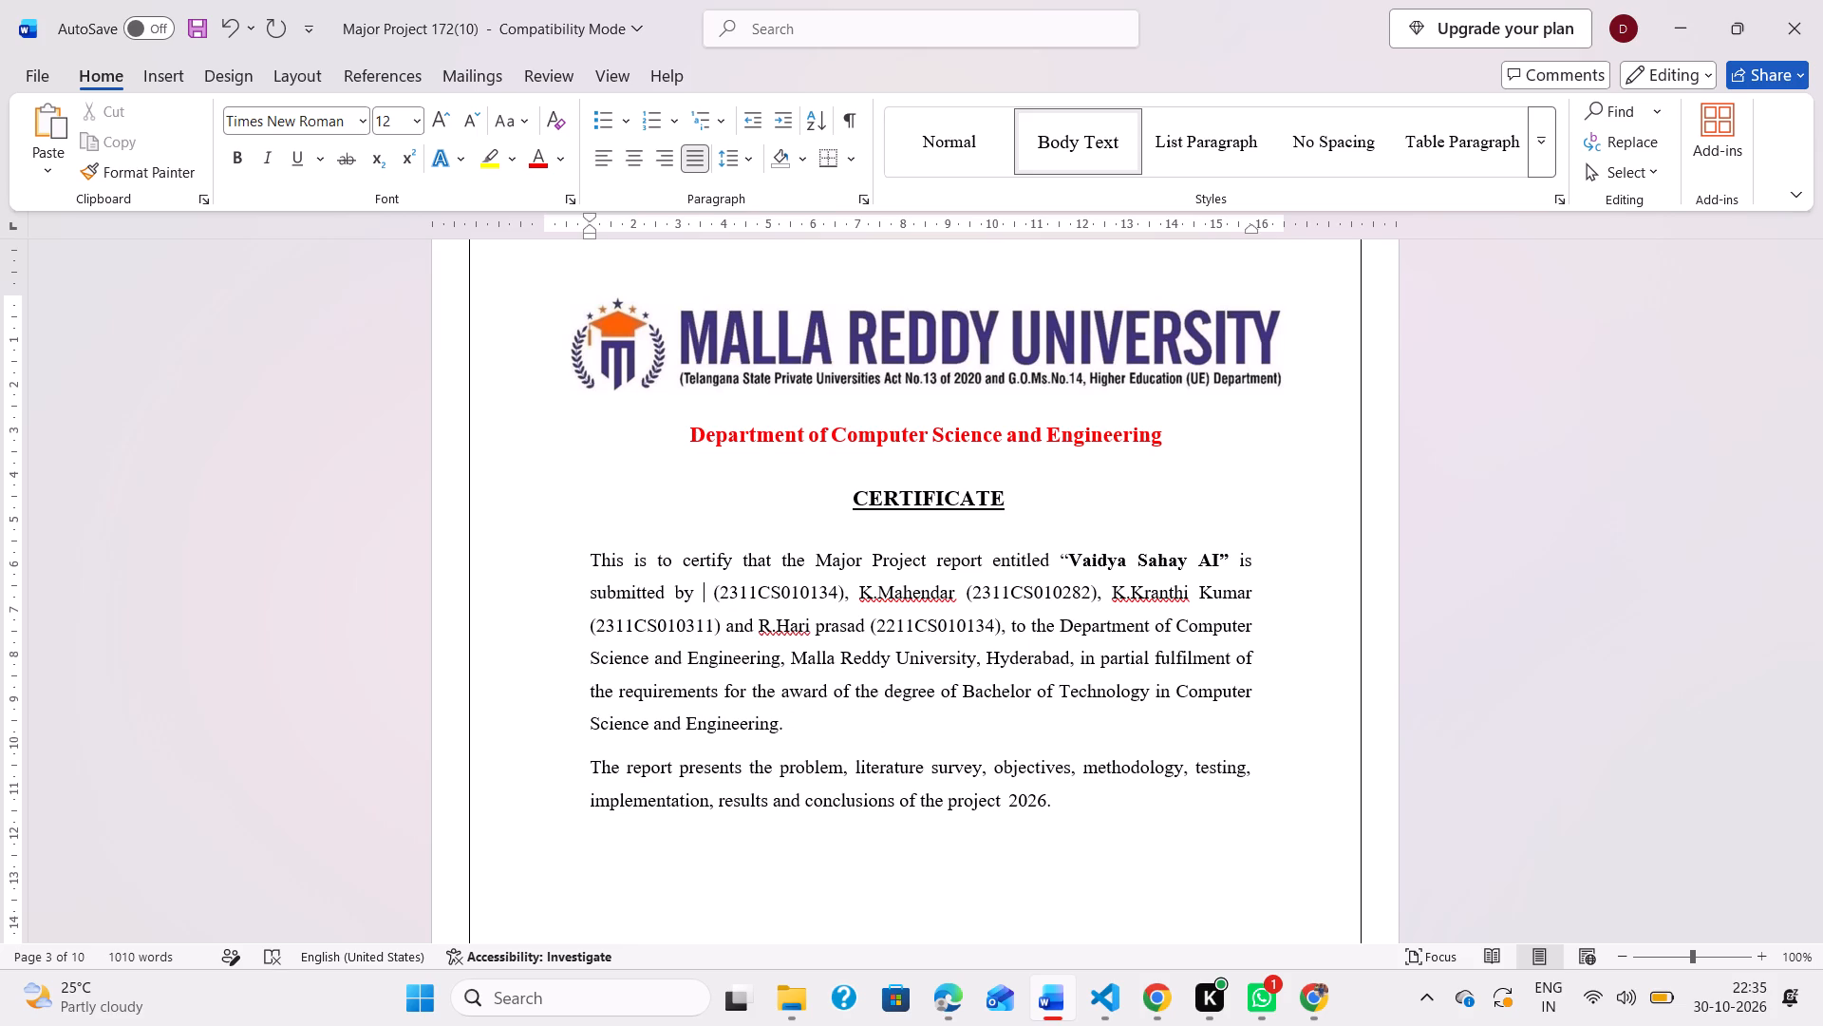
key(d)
key(BackSpace)
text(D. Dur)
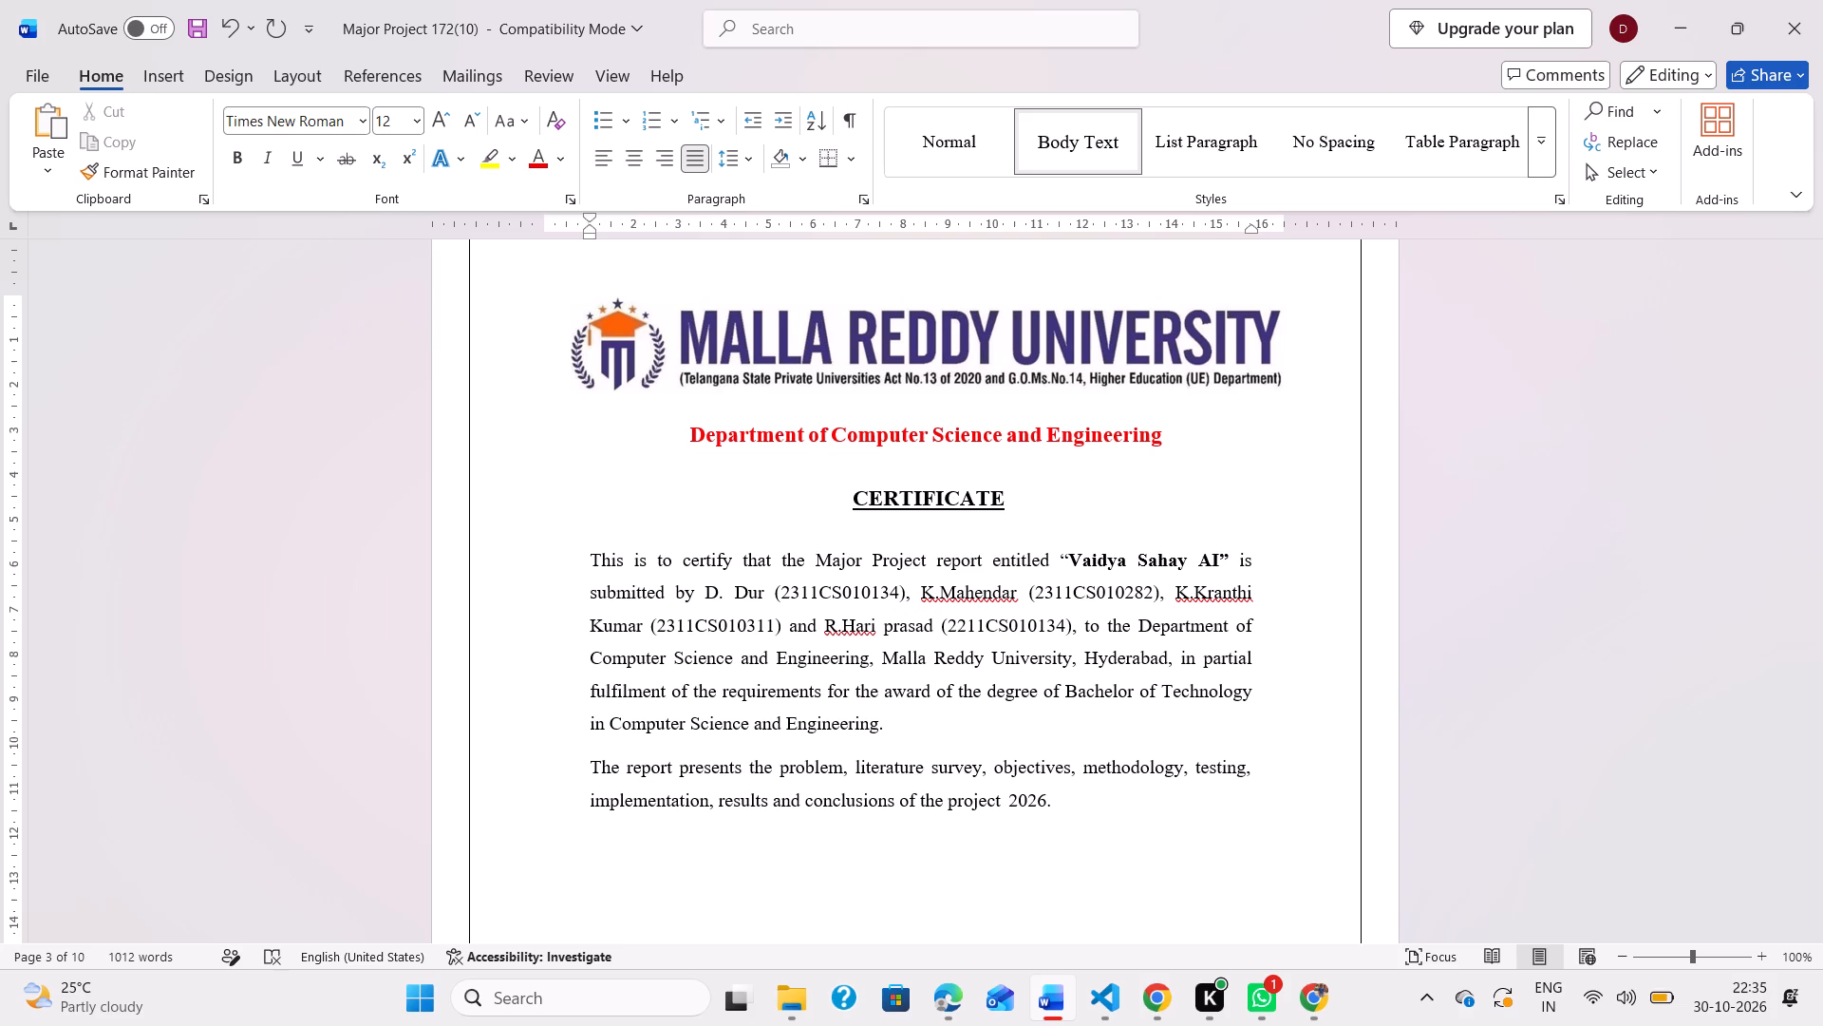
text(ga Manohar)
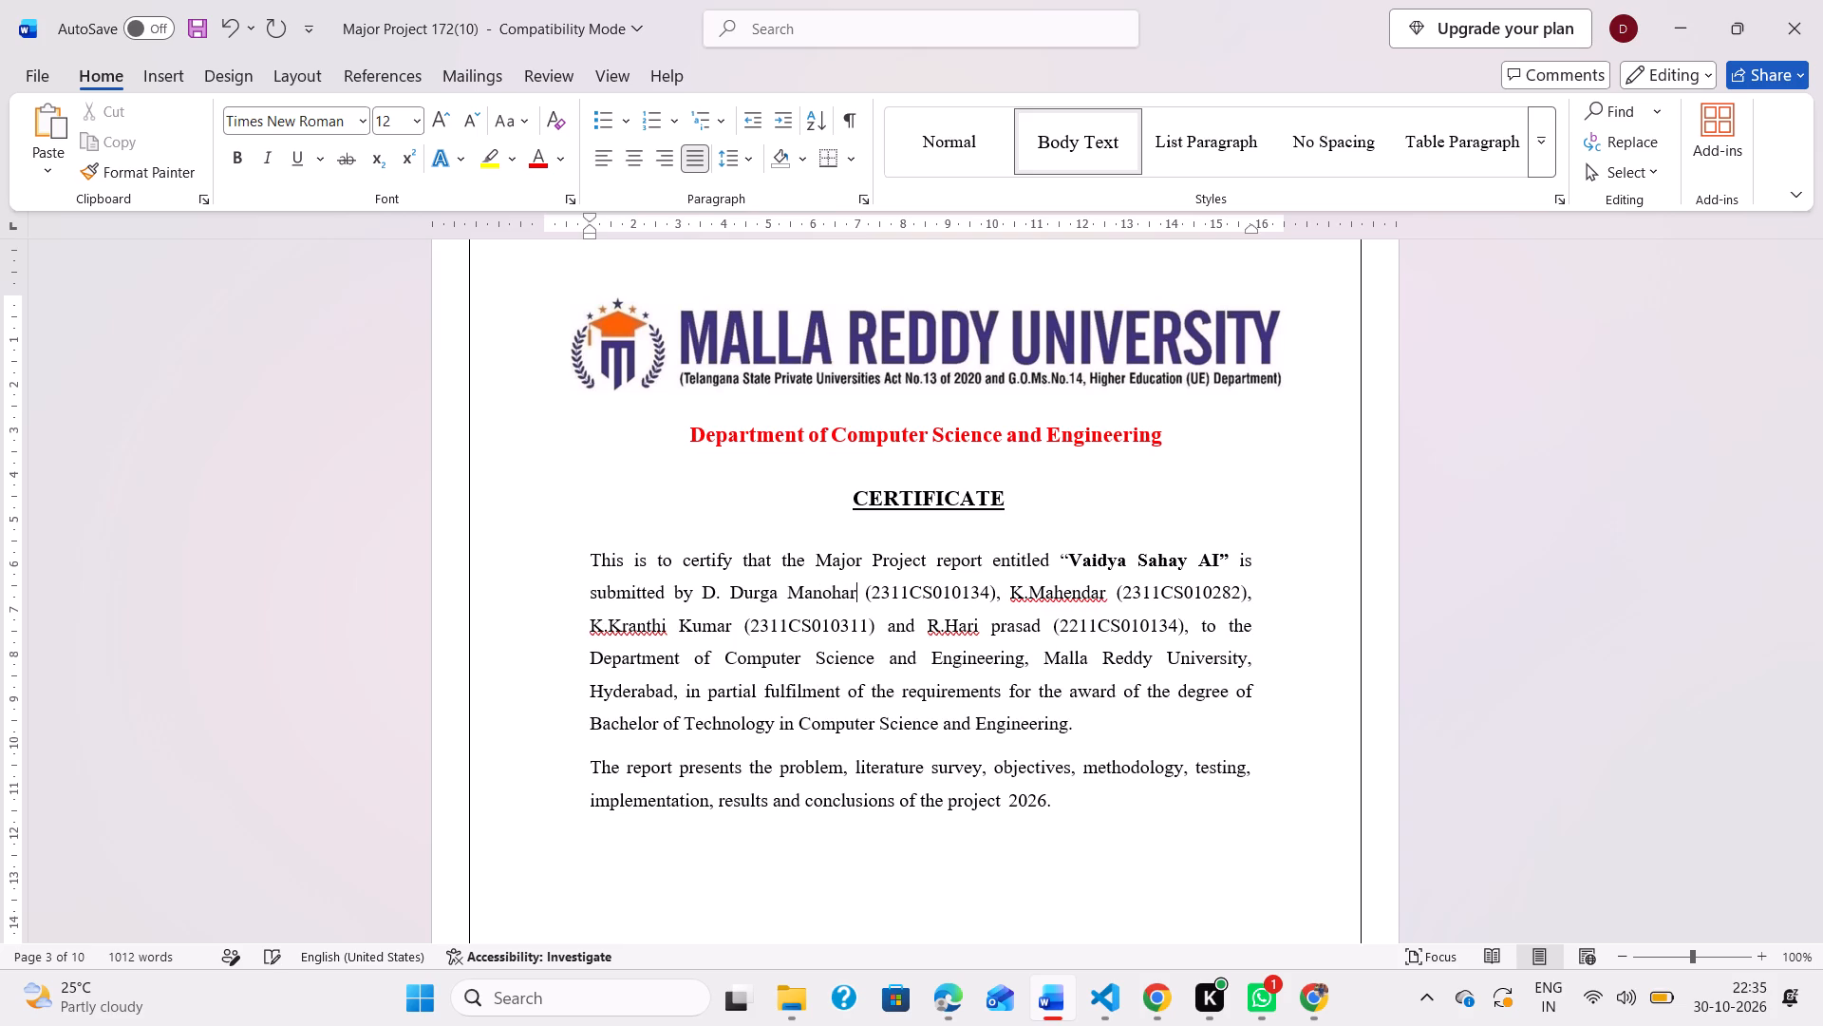
Change the last two digits of the first team member's roll number in the certificate to match the title page.
click(988, 596)
key(BackSpace)
key(BackSpace)
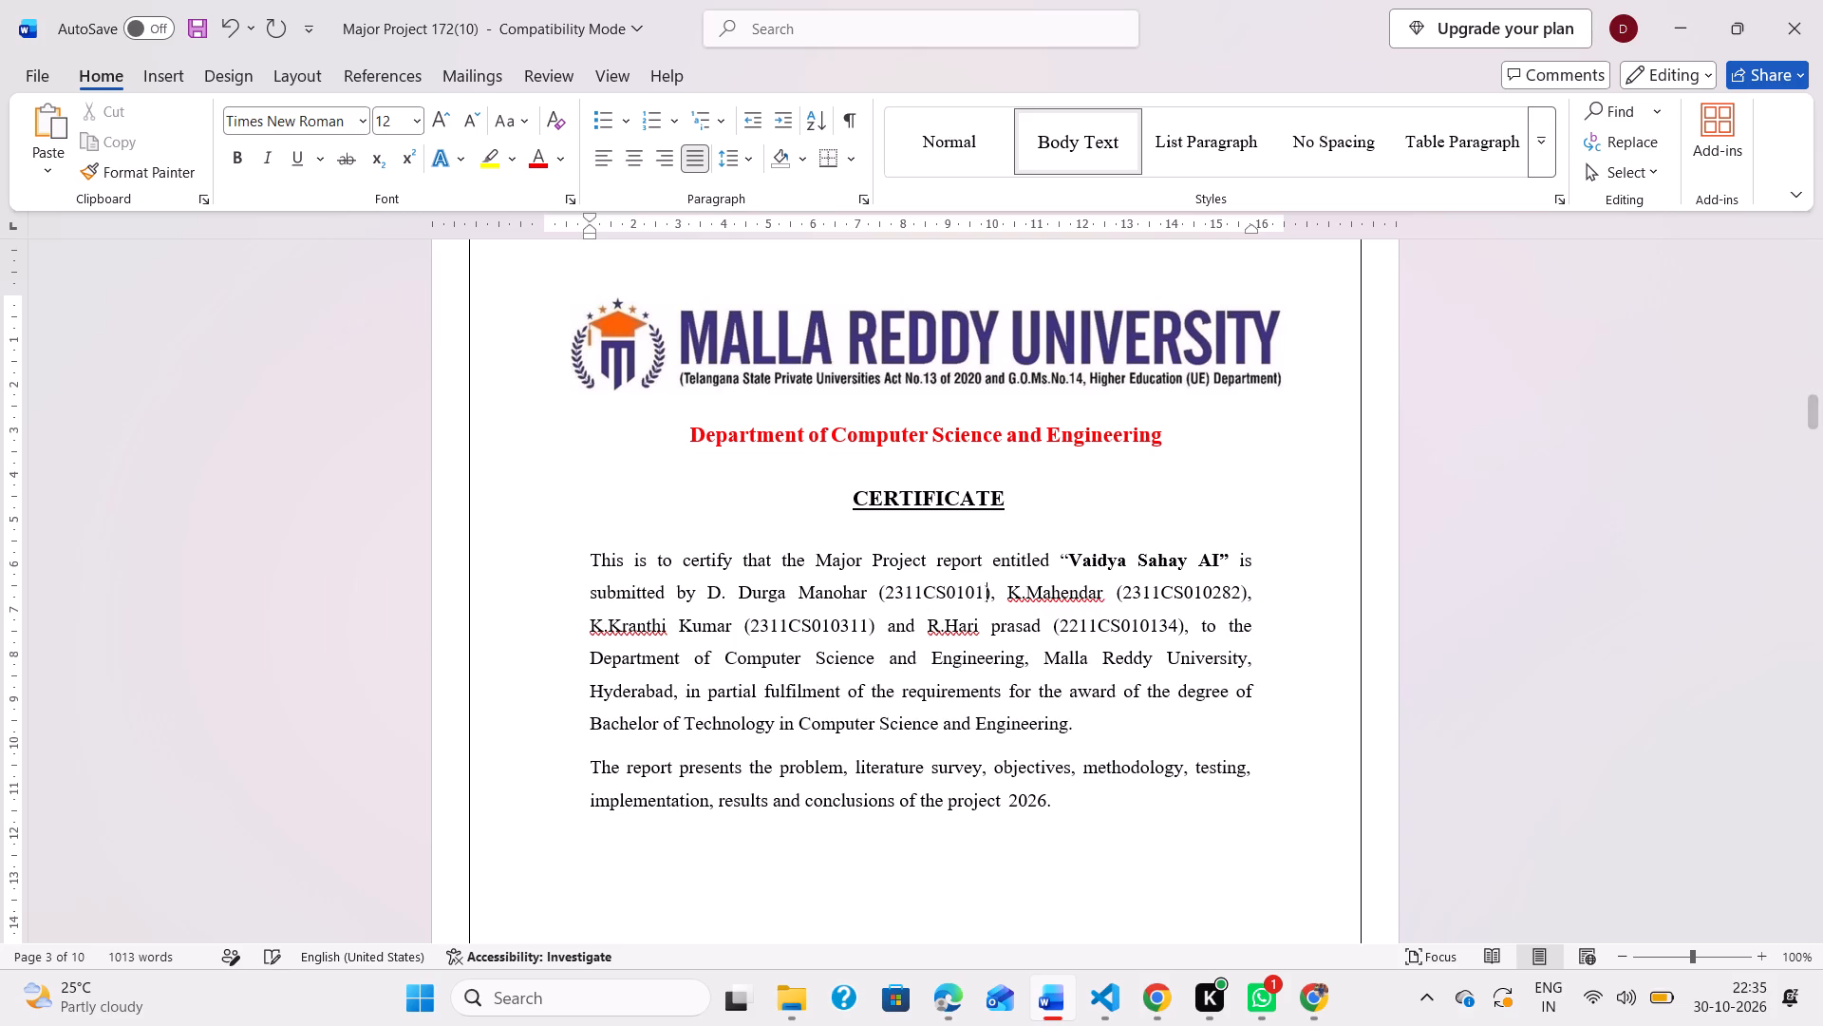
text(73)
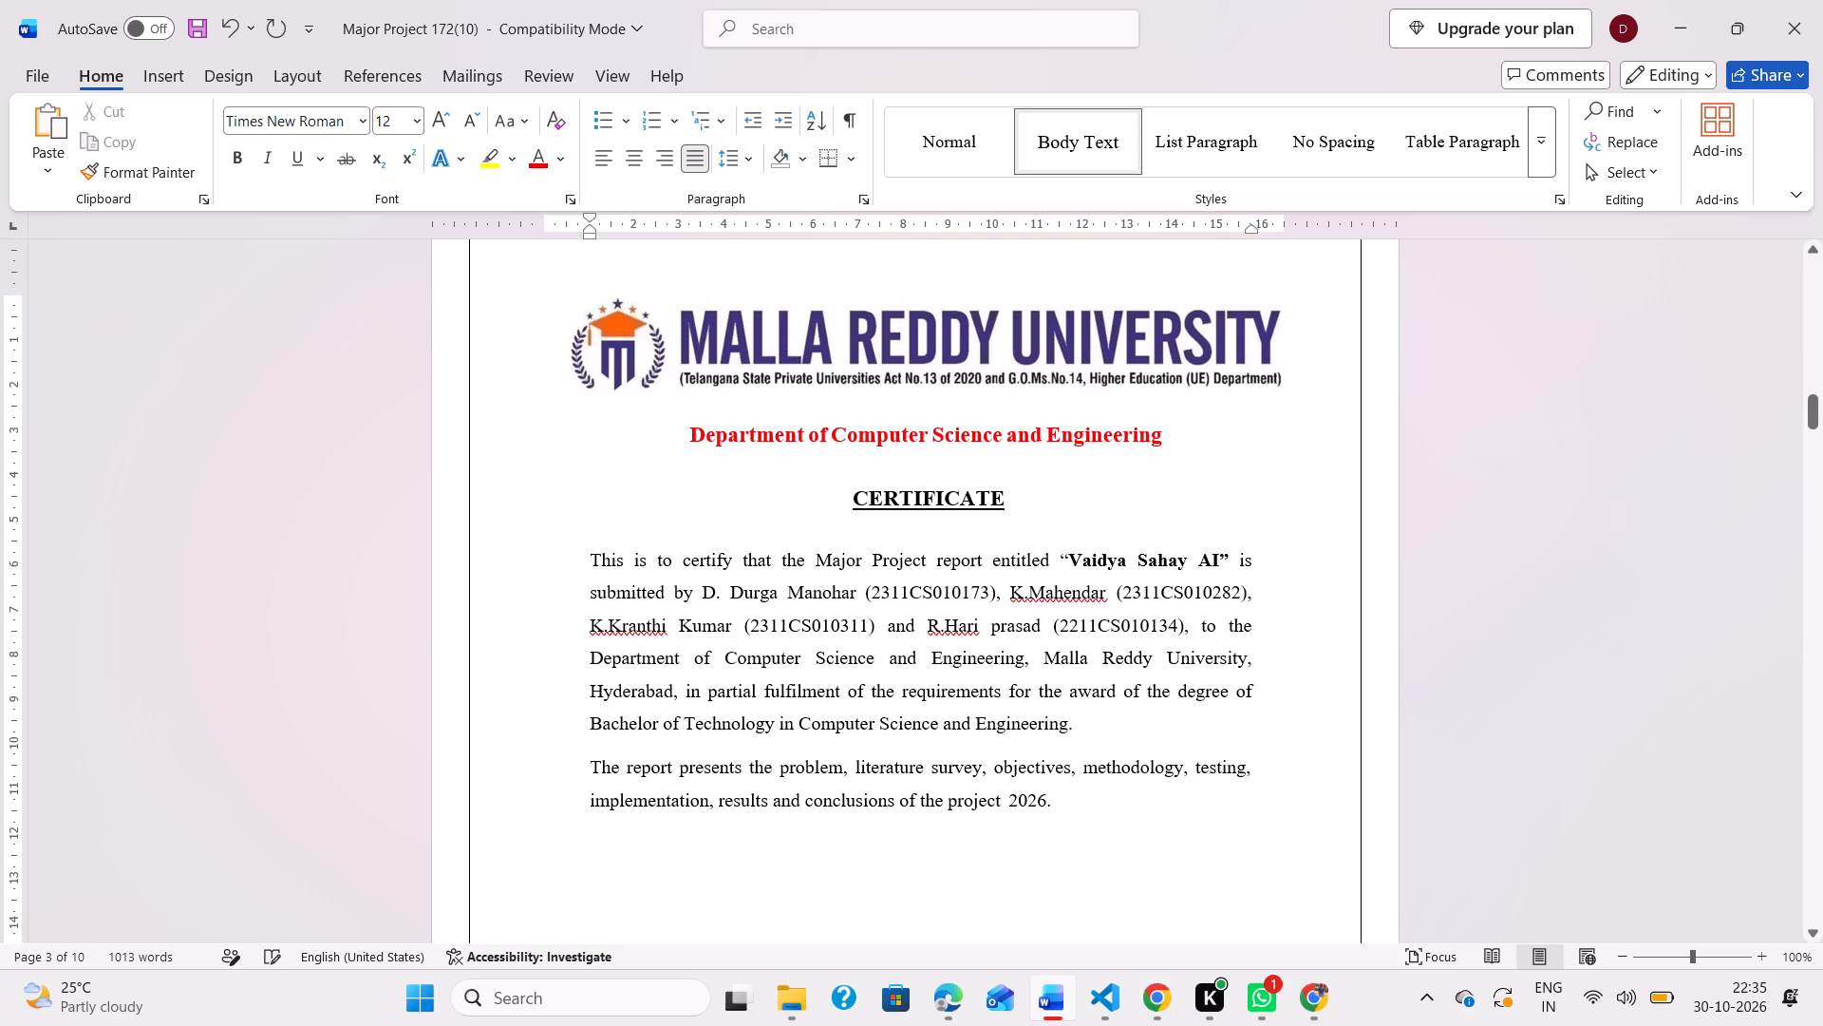
Correct the fourth team member's roll number on the title page so that its year prefix is 23.
scroll(1174, 592, up, 2)
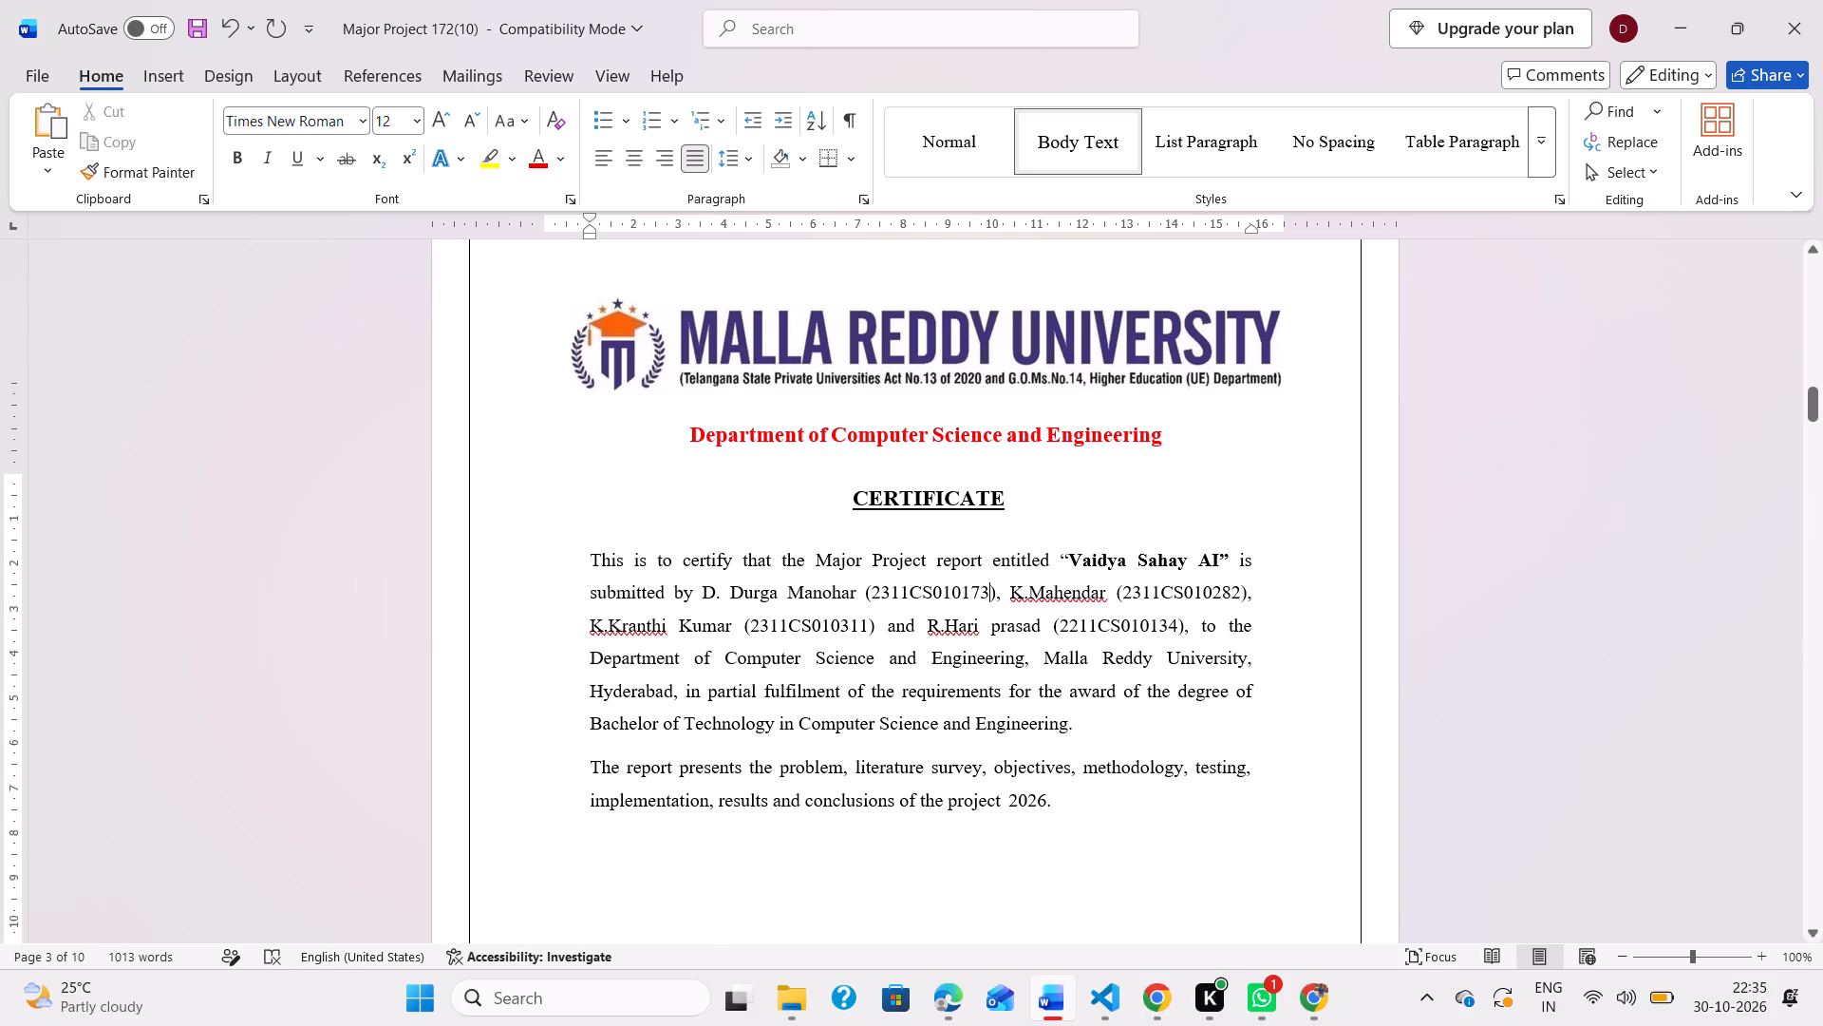
scroll(1174, 592, up, 9)
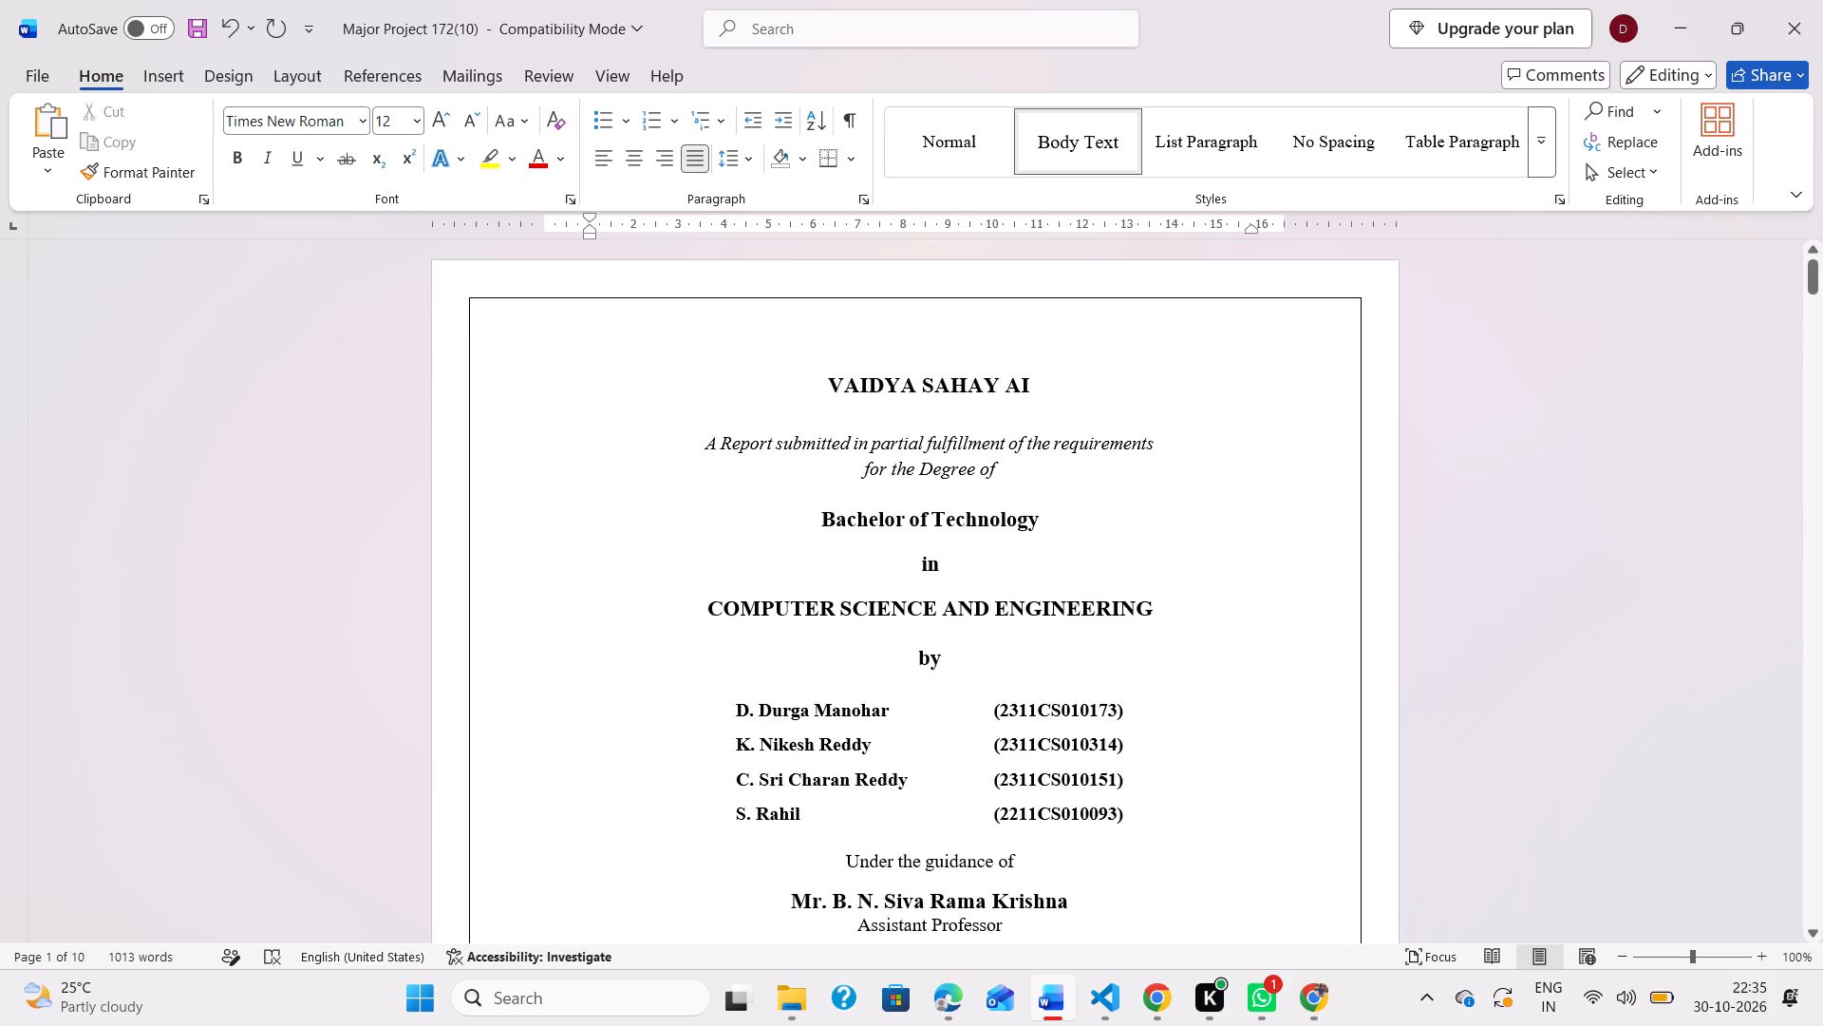
click(1018, 813)
key(BackSpace)
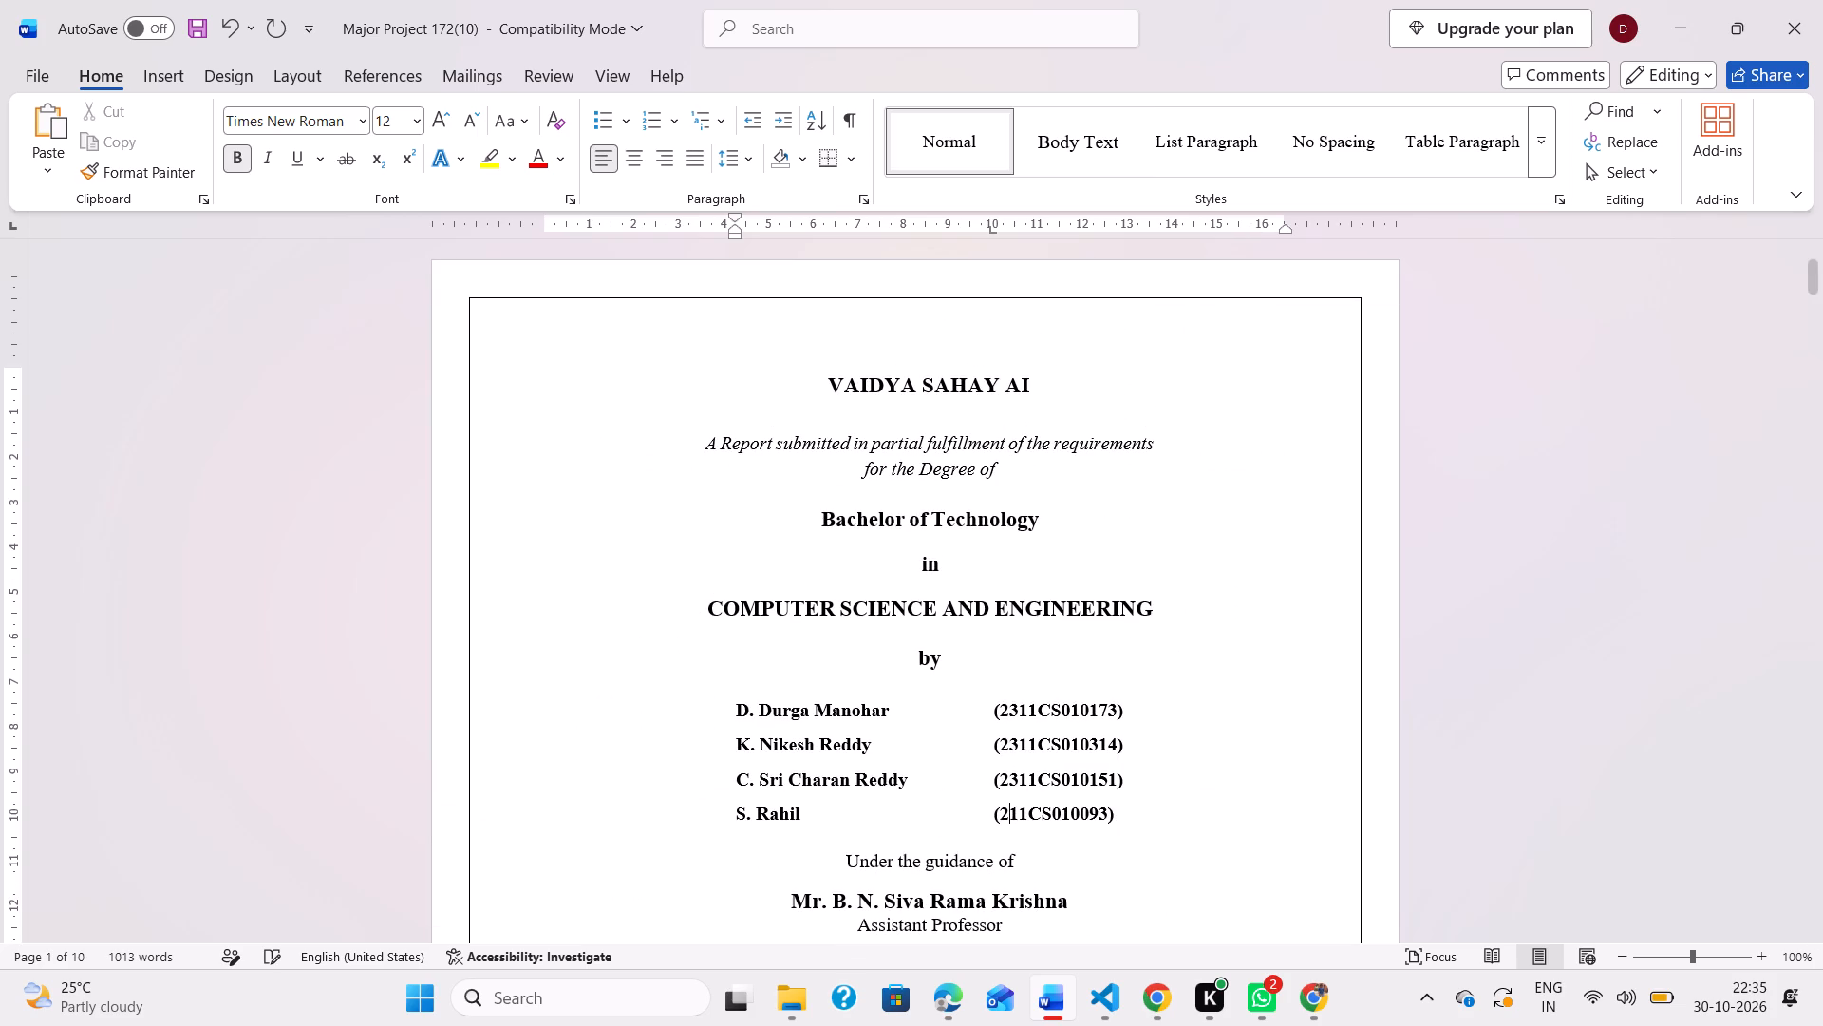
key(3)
scroll(1069, 778, down, 3)
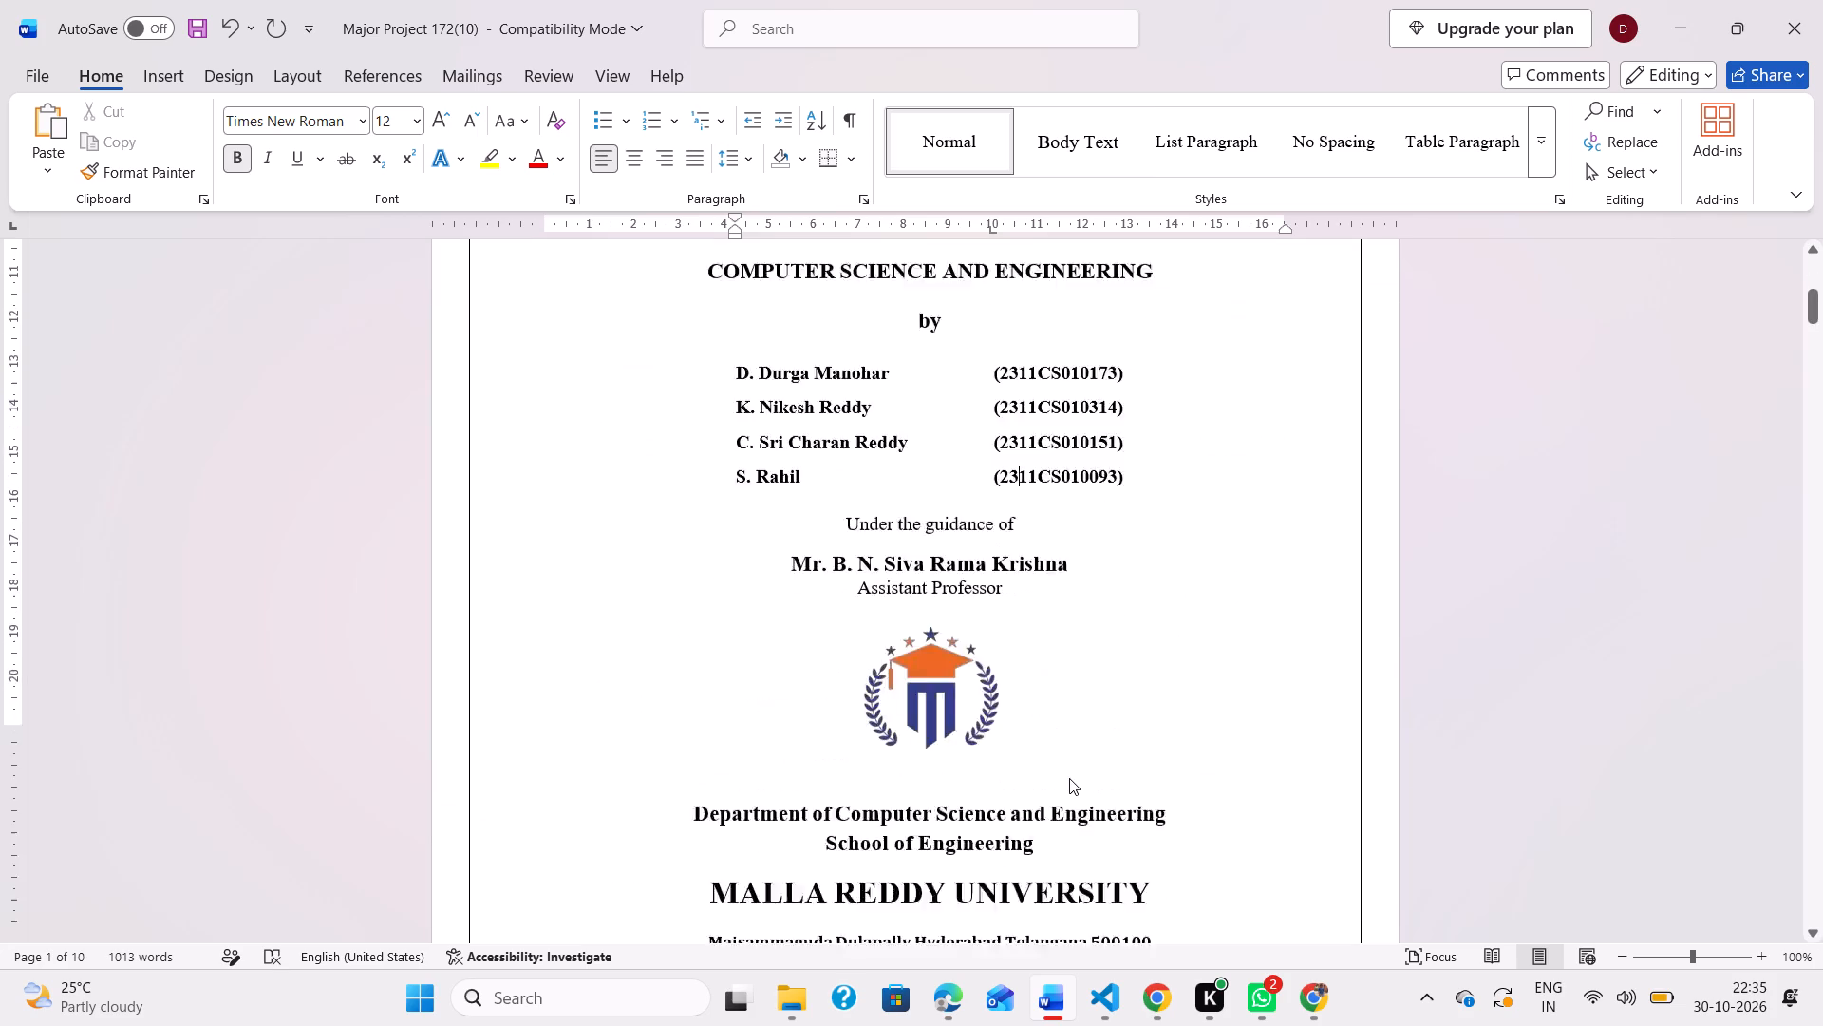
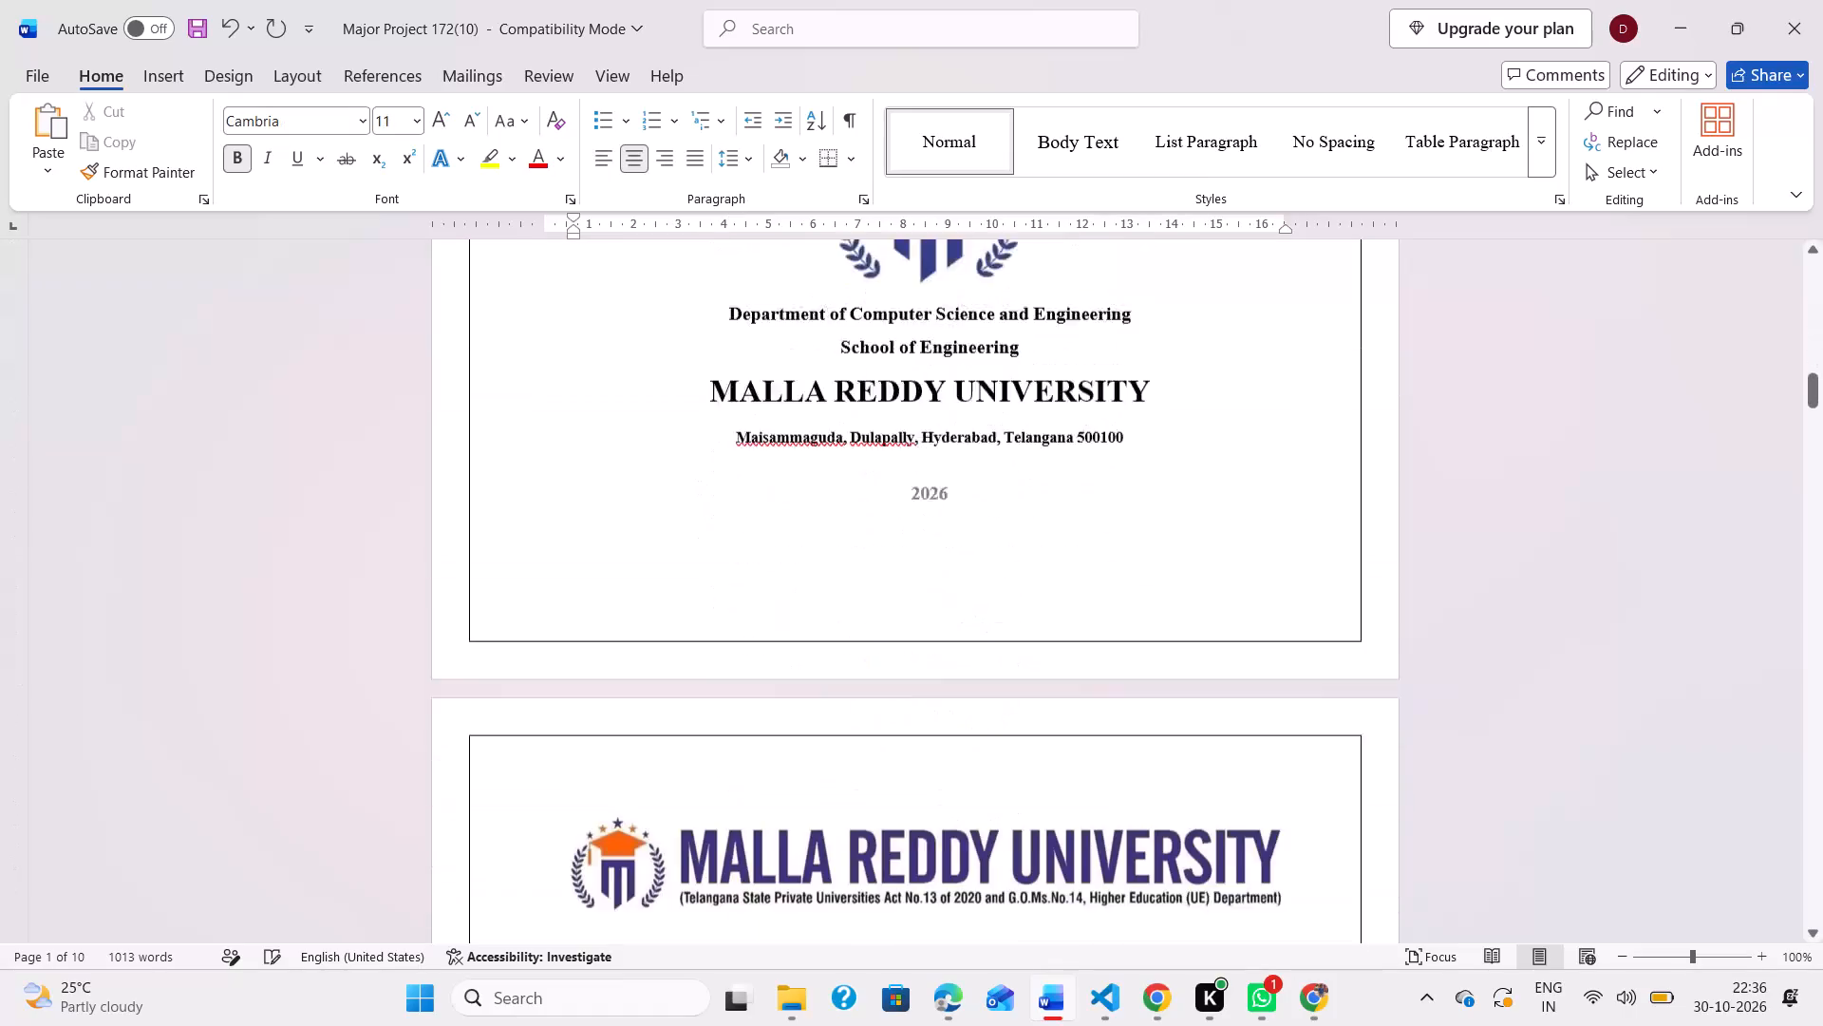
Replace the second team member's name in the certificate paragraph with the second member's name from the title page.
scroll(1069, 778, down, 1)
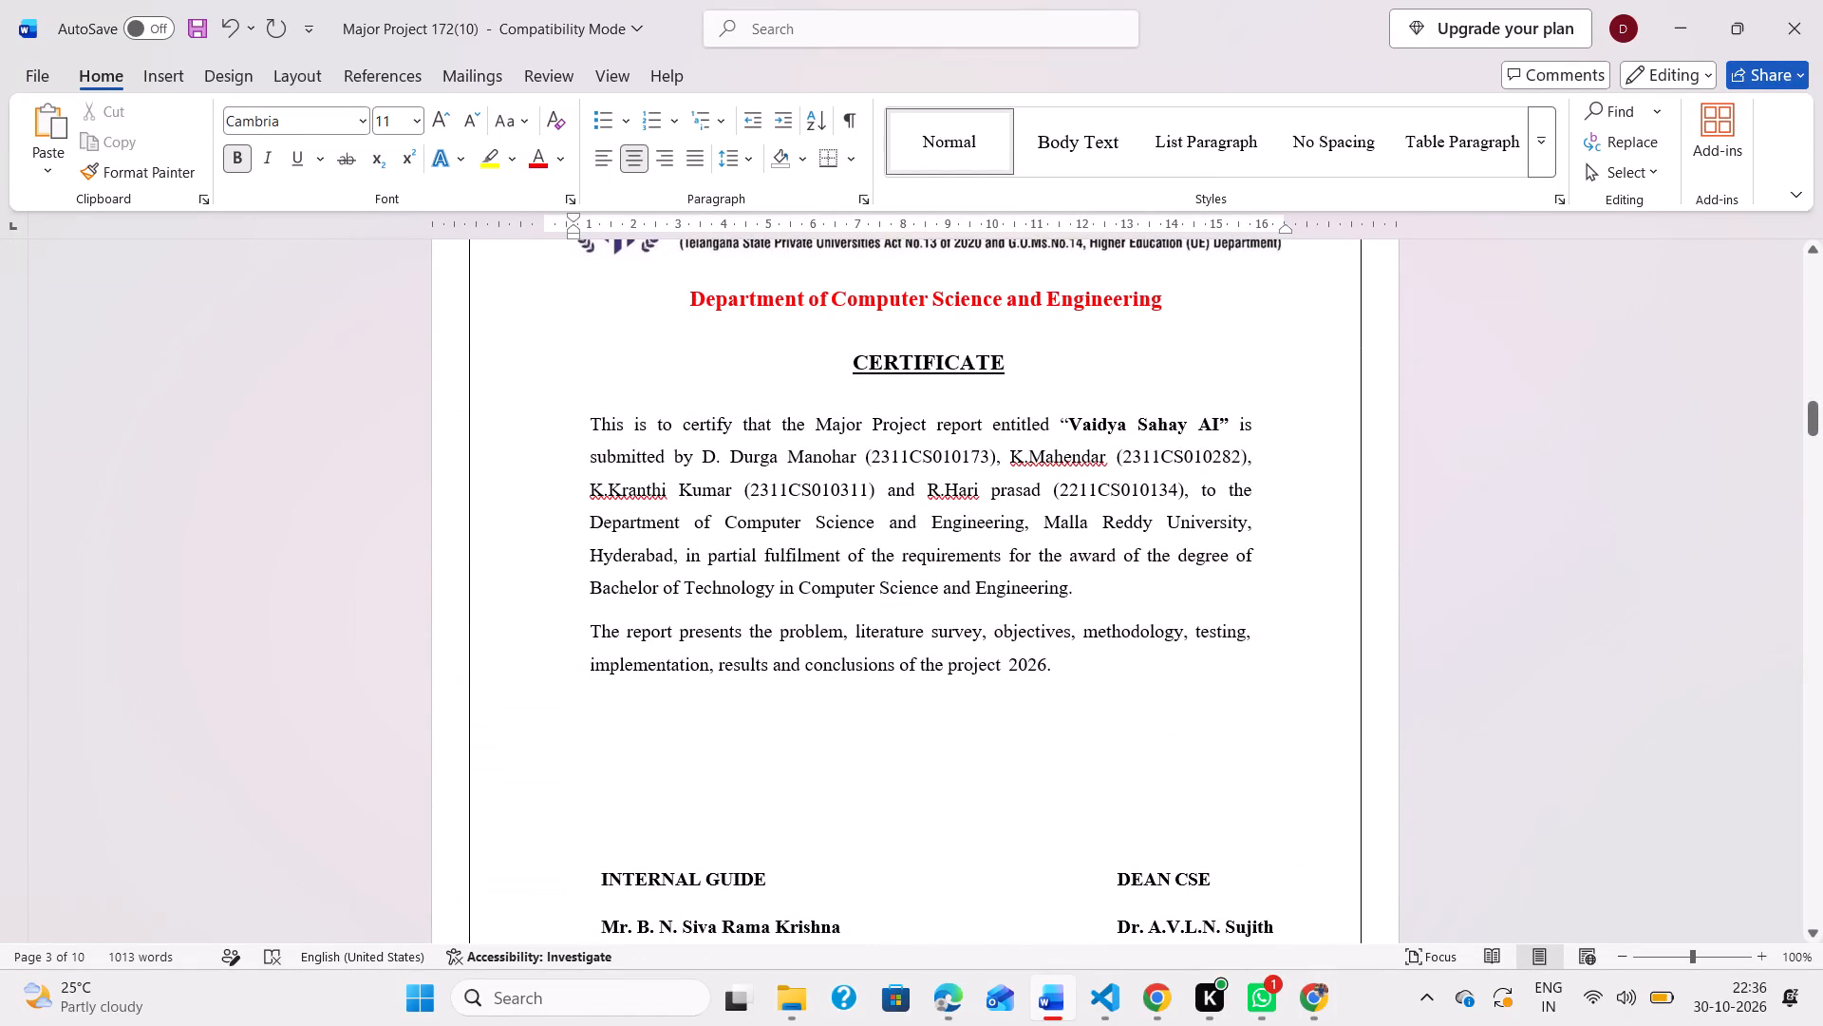
click(1104, 460)
key(BackSpace)
key(BackSpace)
key(BackSpace)
key(BackSpace)
key(BackSpace)
key(BackSpace)
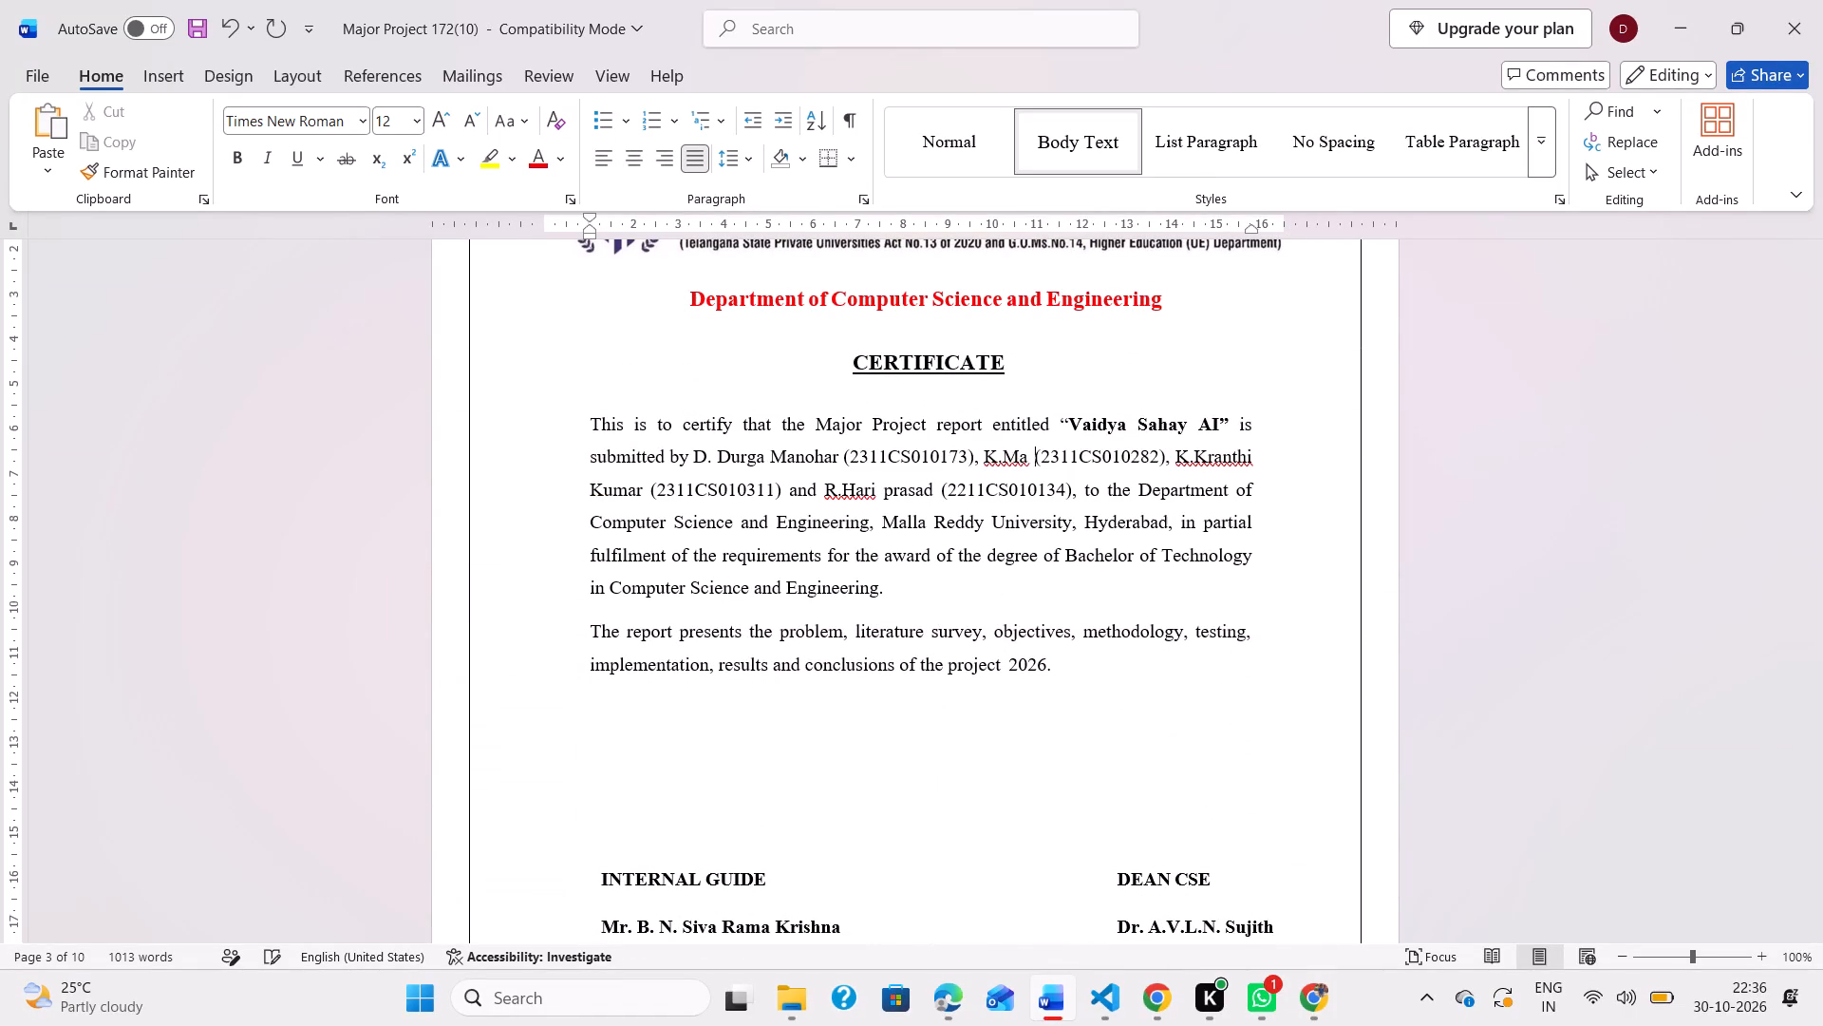
key(BackSpace)
key(BackSpace)
key(BackSpace)
key(BackSpace)
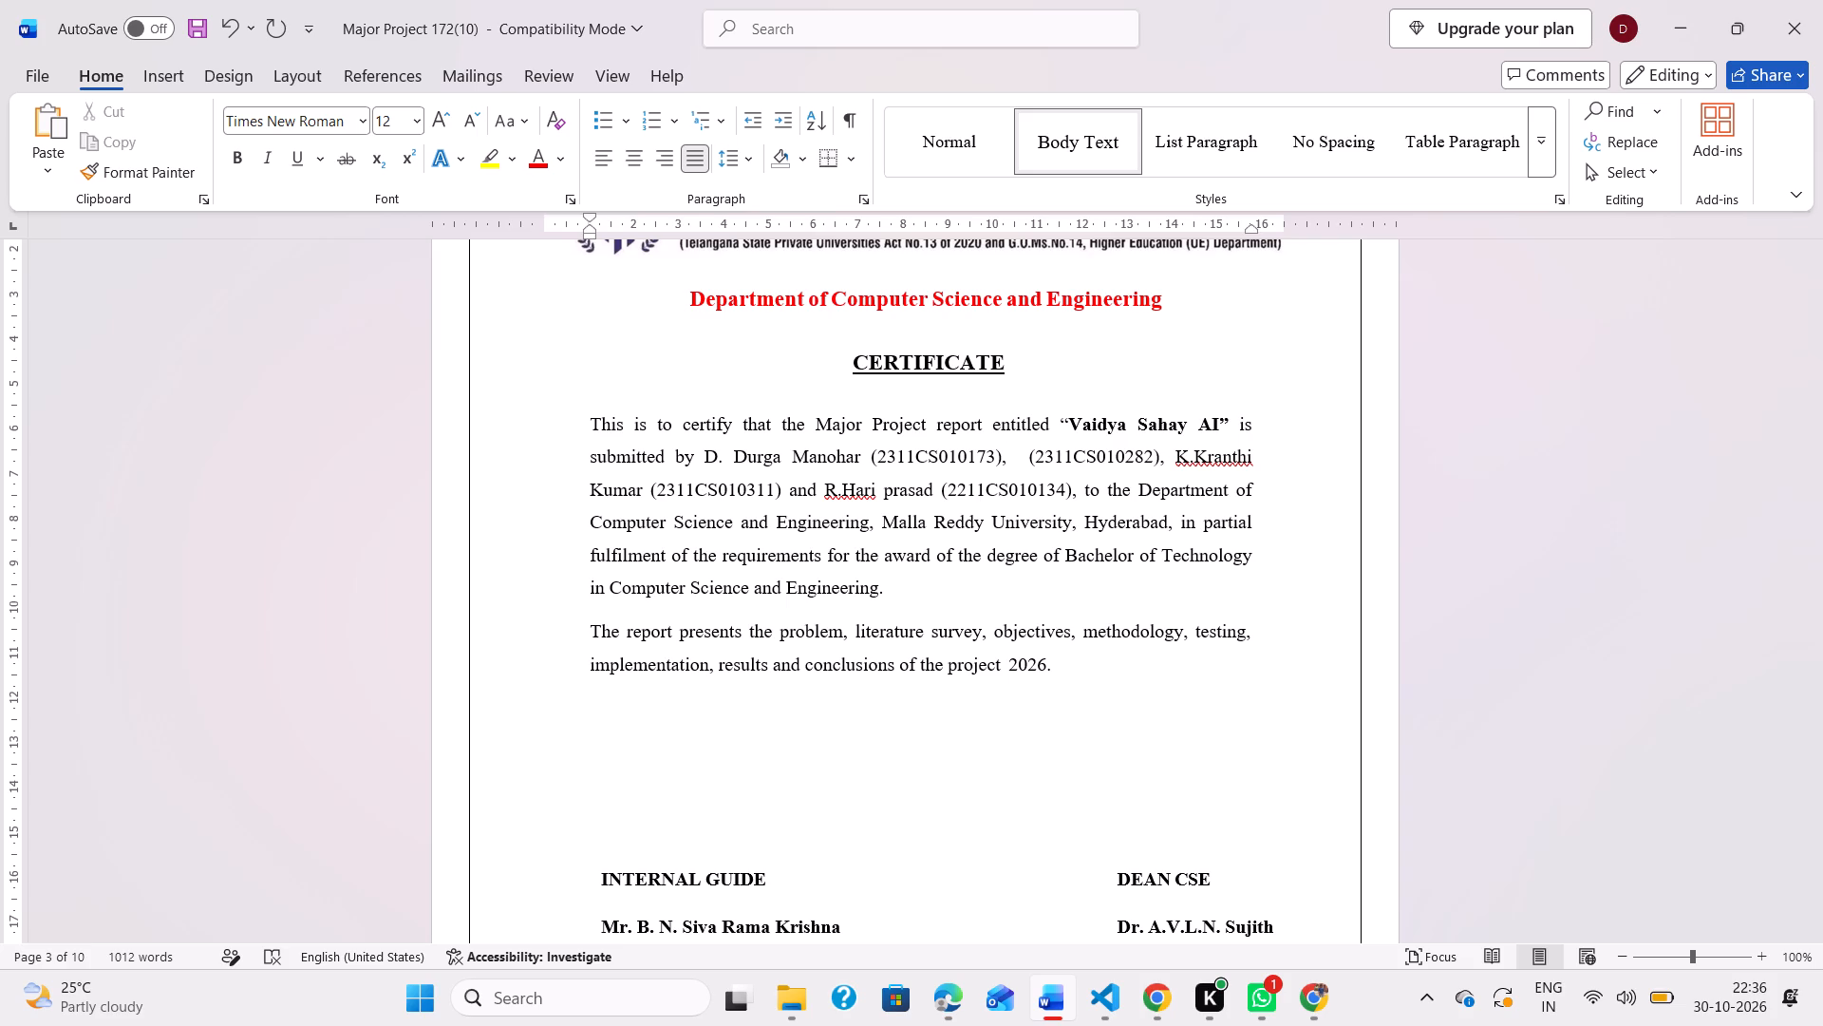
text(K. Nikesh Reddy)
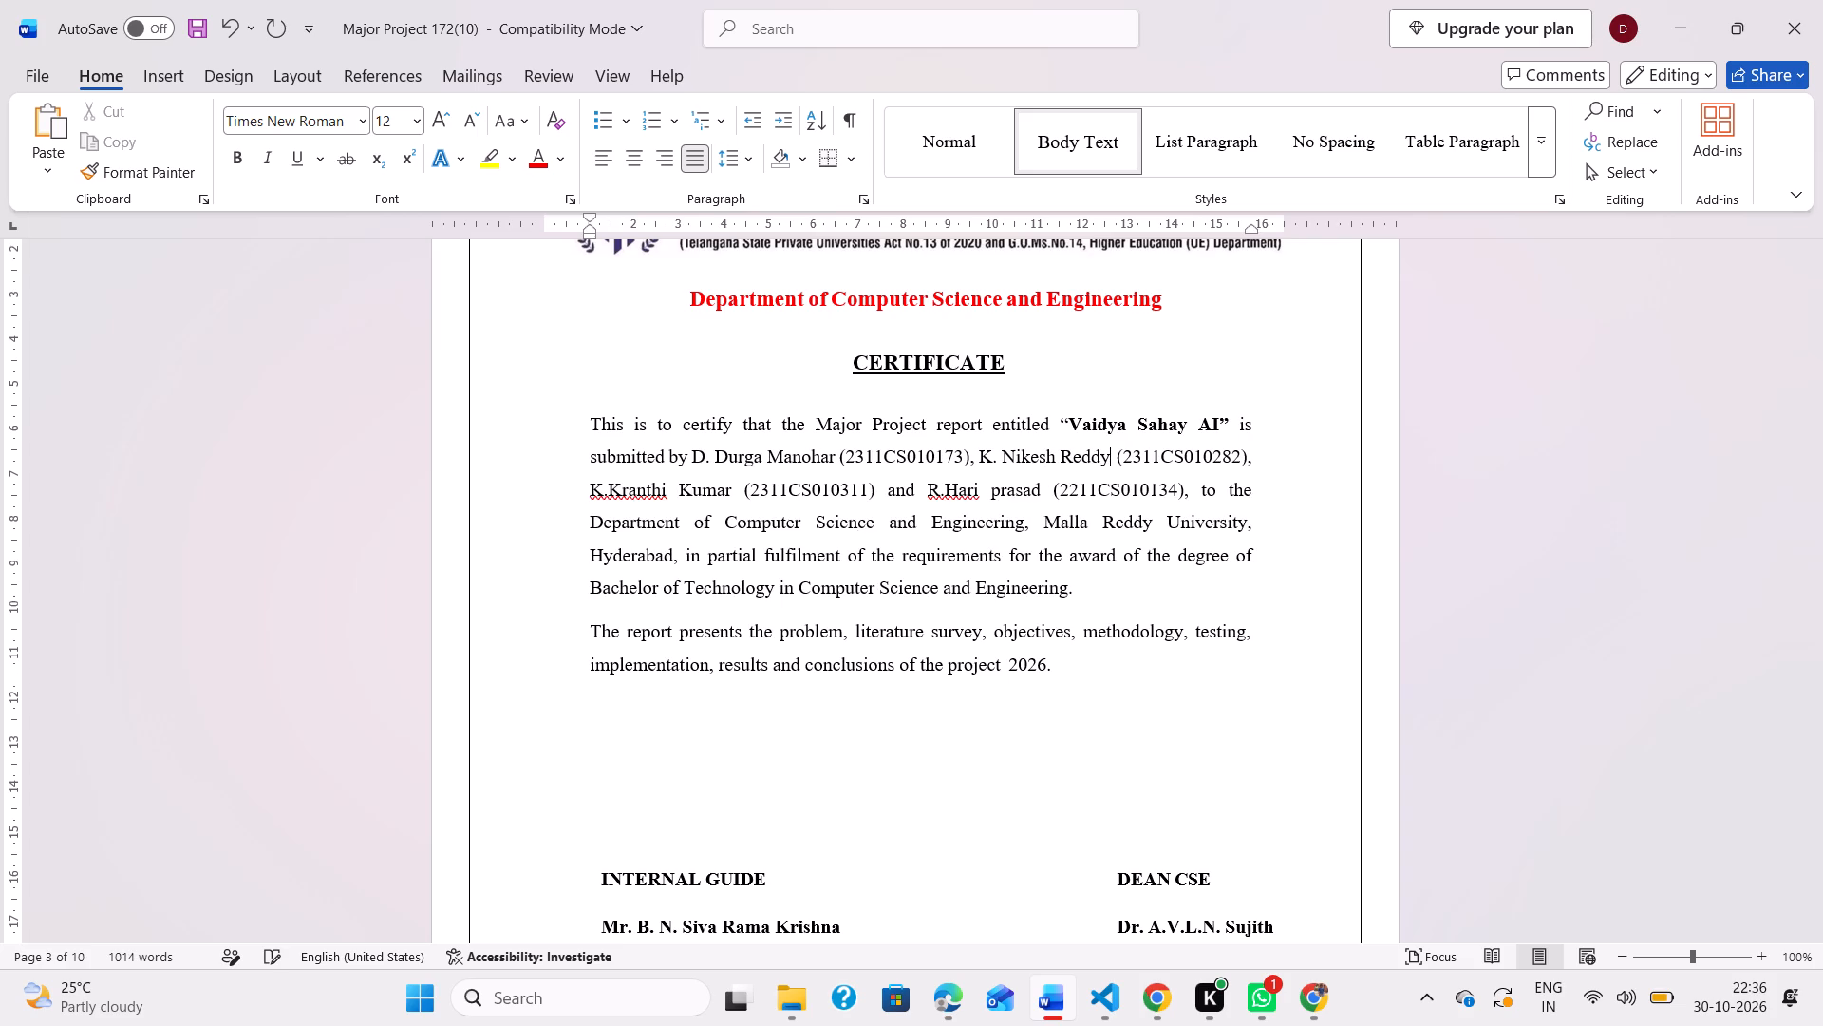
Change the last three digits of the second team member's roll number in the certificate to match the title page.
click(1240, 461)
key(BackSpace)
key(BackSpace)
key(BackSpace)
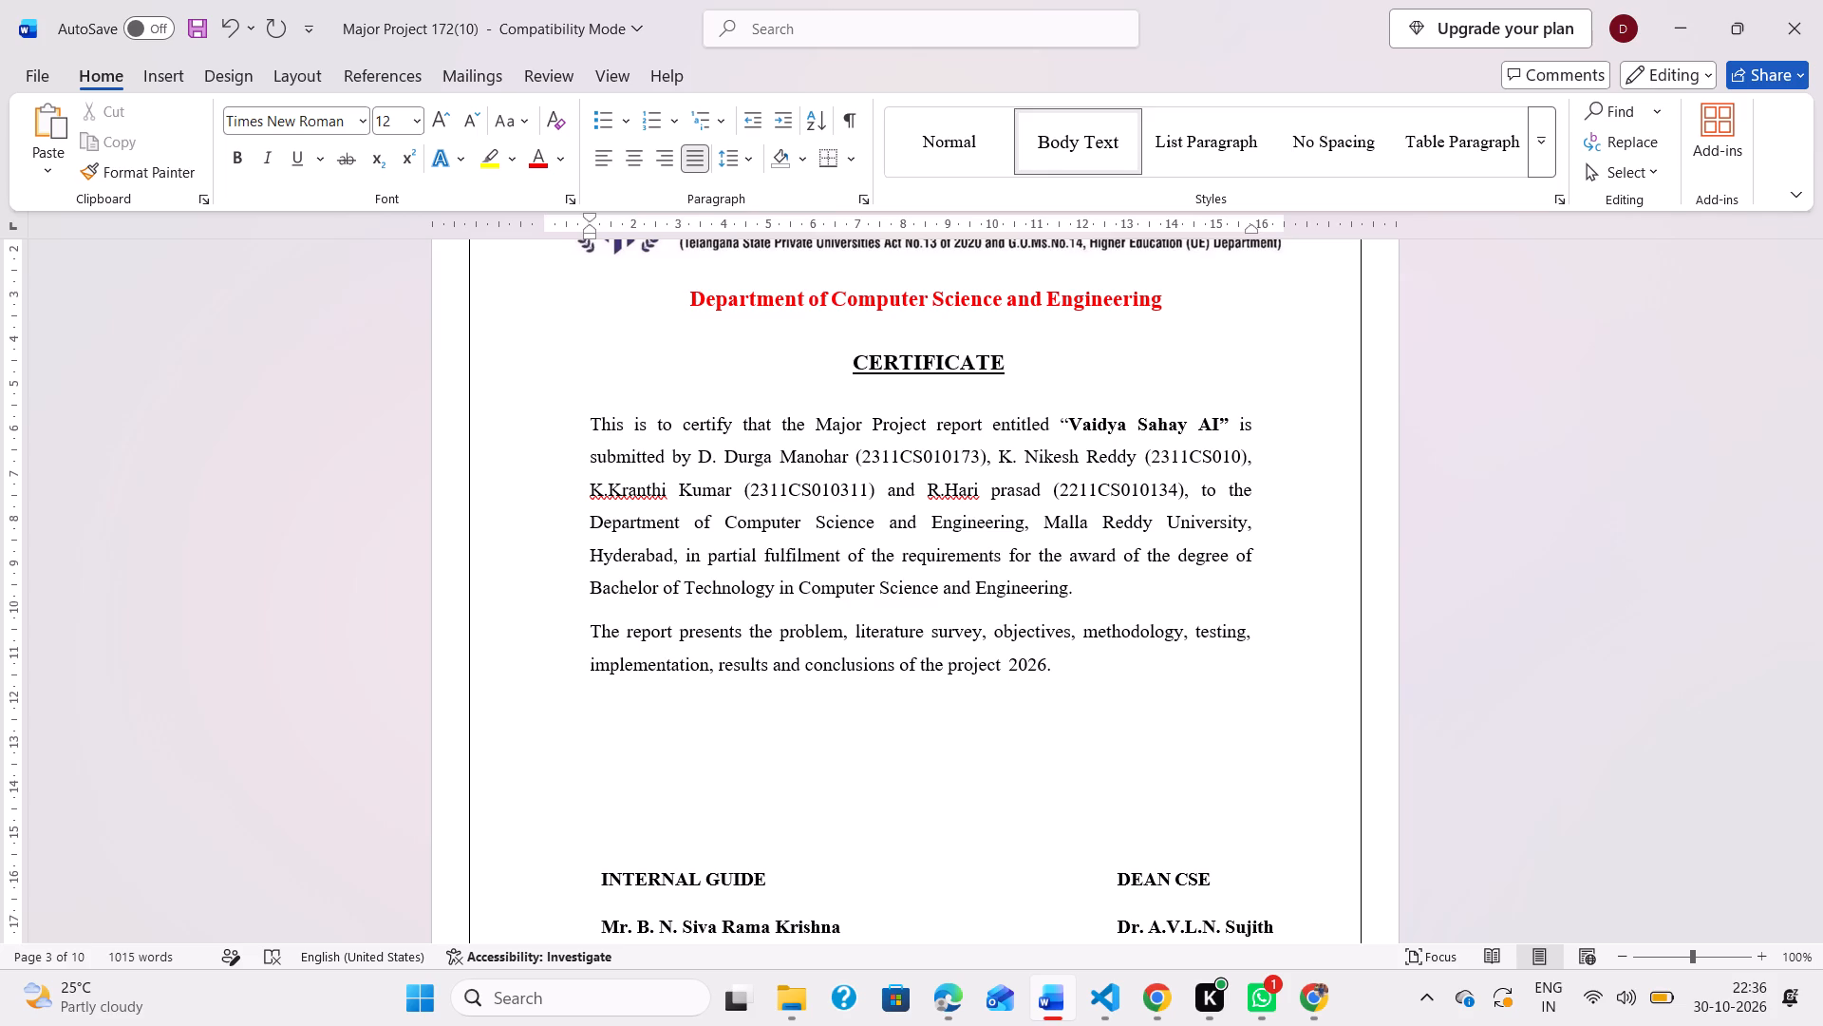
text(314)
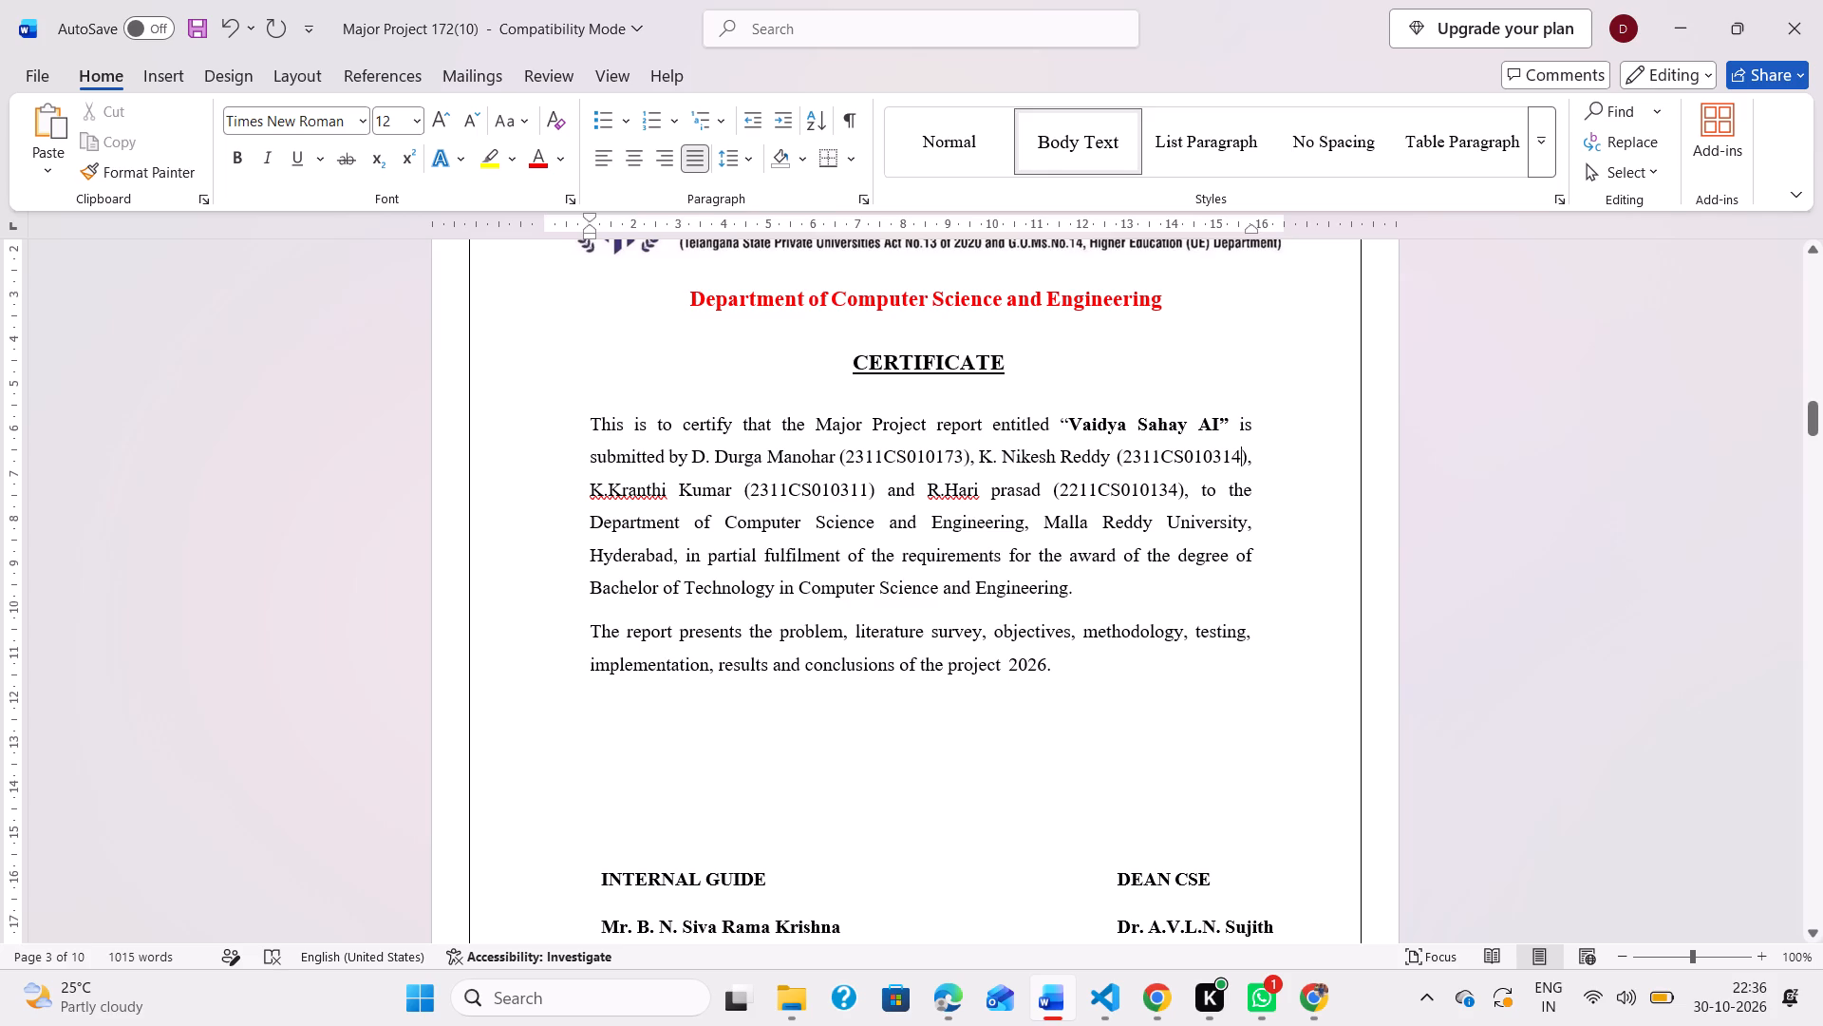
Replace the third team member's name in the certificate paragraph with the third member's name from the title page.
click(727, 490)
key(Right)
key(BackSpace)
key(BackSpace)
key(BackSpace)
key(BackSpace)
key(BackSpace)
key(BackSpace)
key(BackSpace)
key(BackSpace)
key(BackSpace)
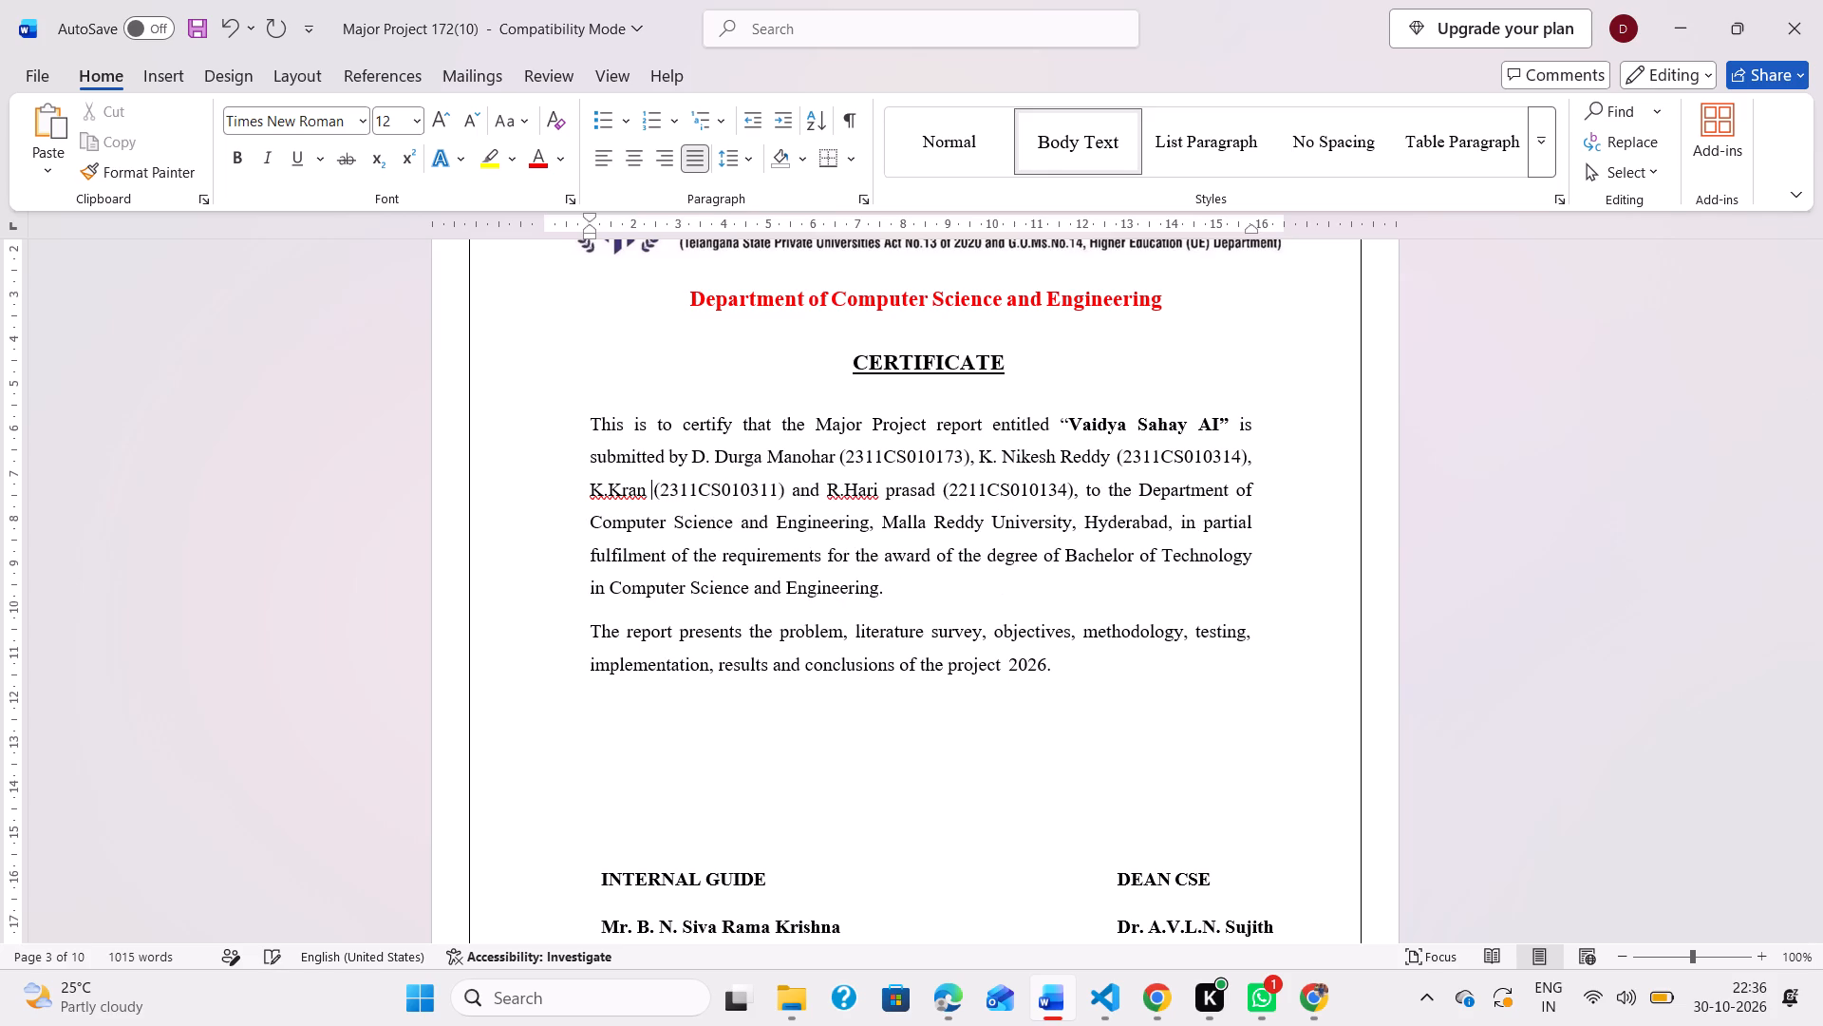
key(BackSpace)
key(BackSpace)
key(BackSpace)
key(BackSpace)
key(BackSpace)
key(BackSpace)
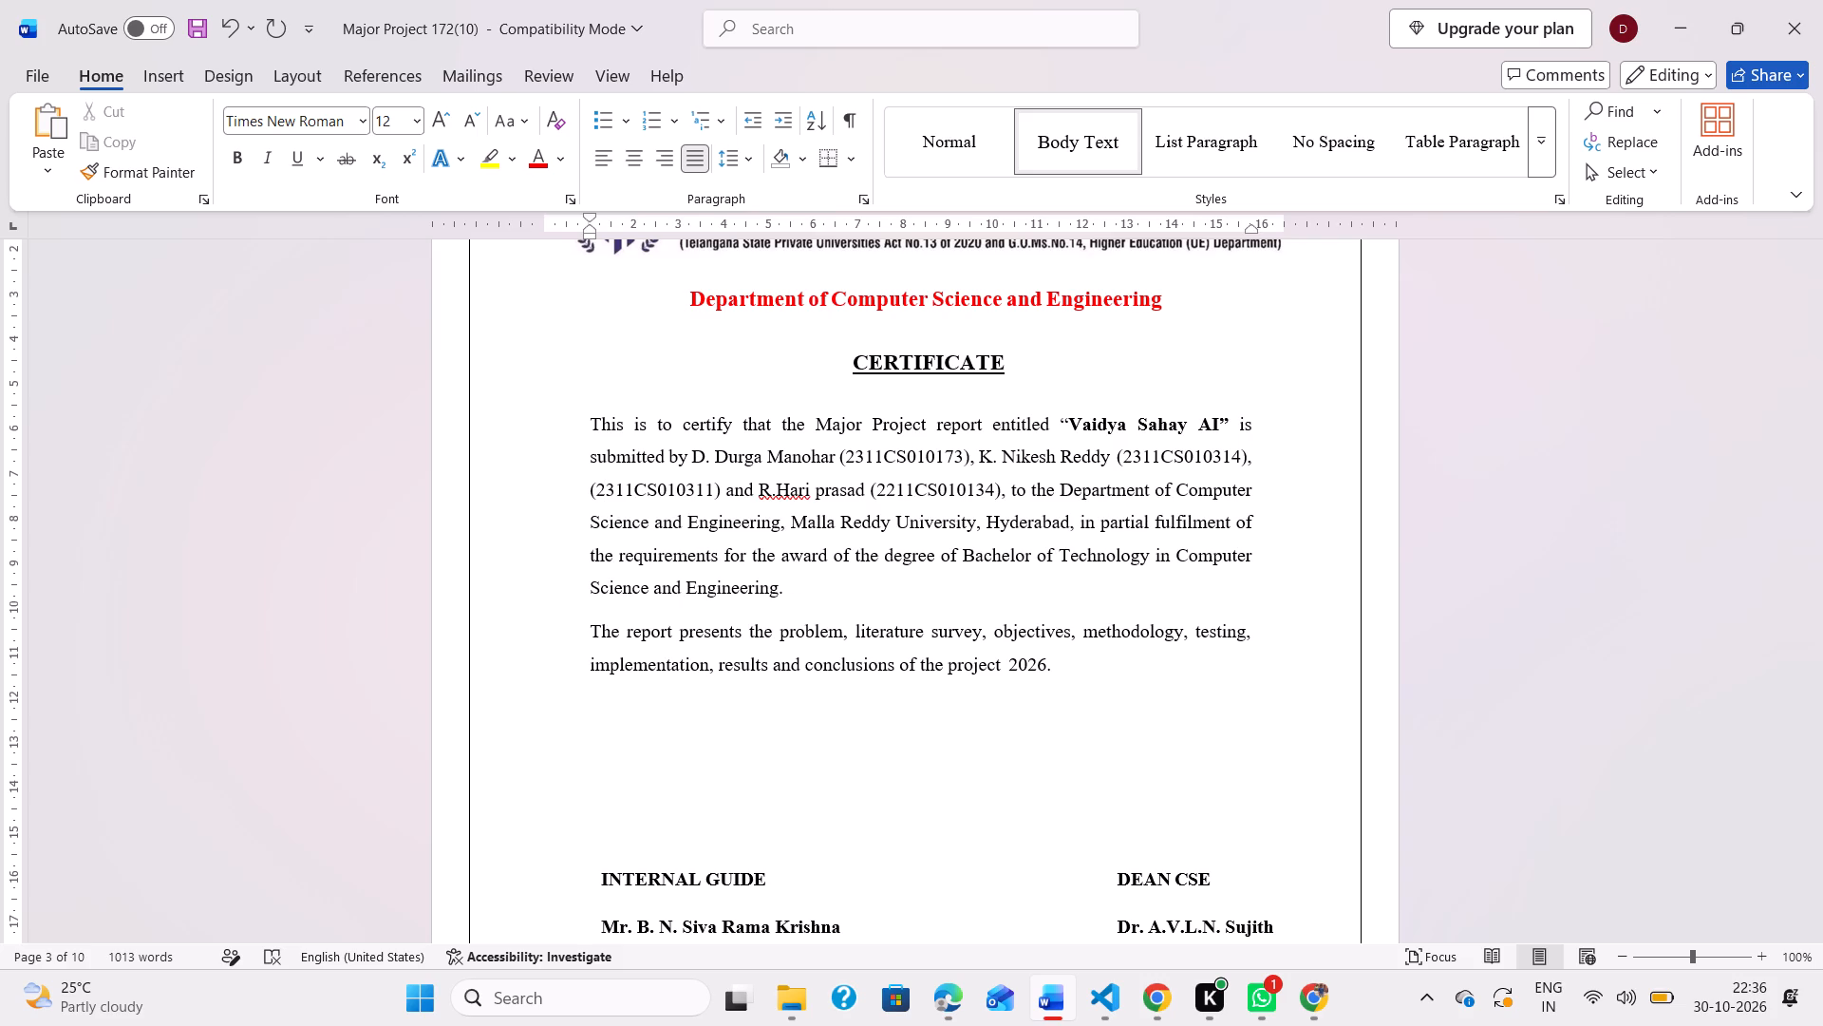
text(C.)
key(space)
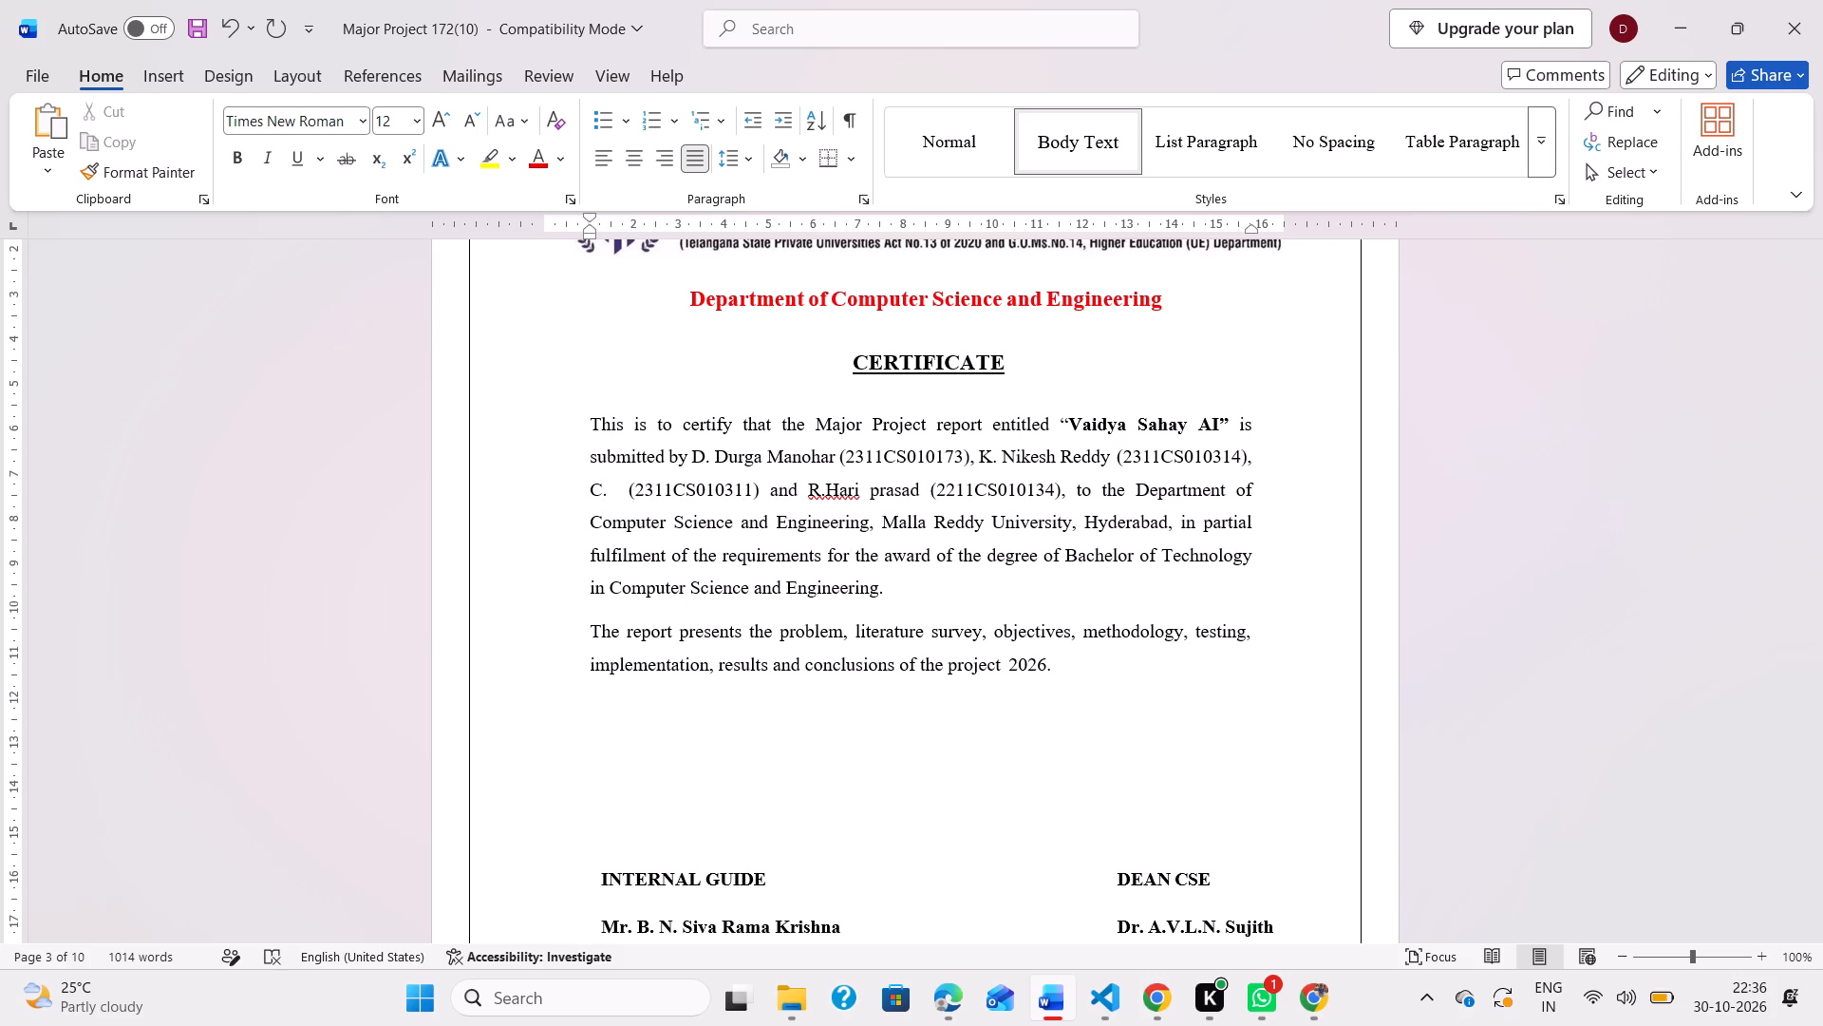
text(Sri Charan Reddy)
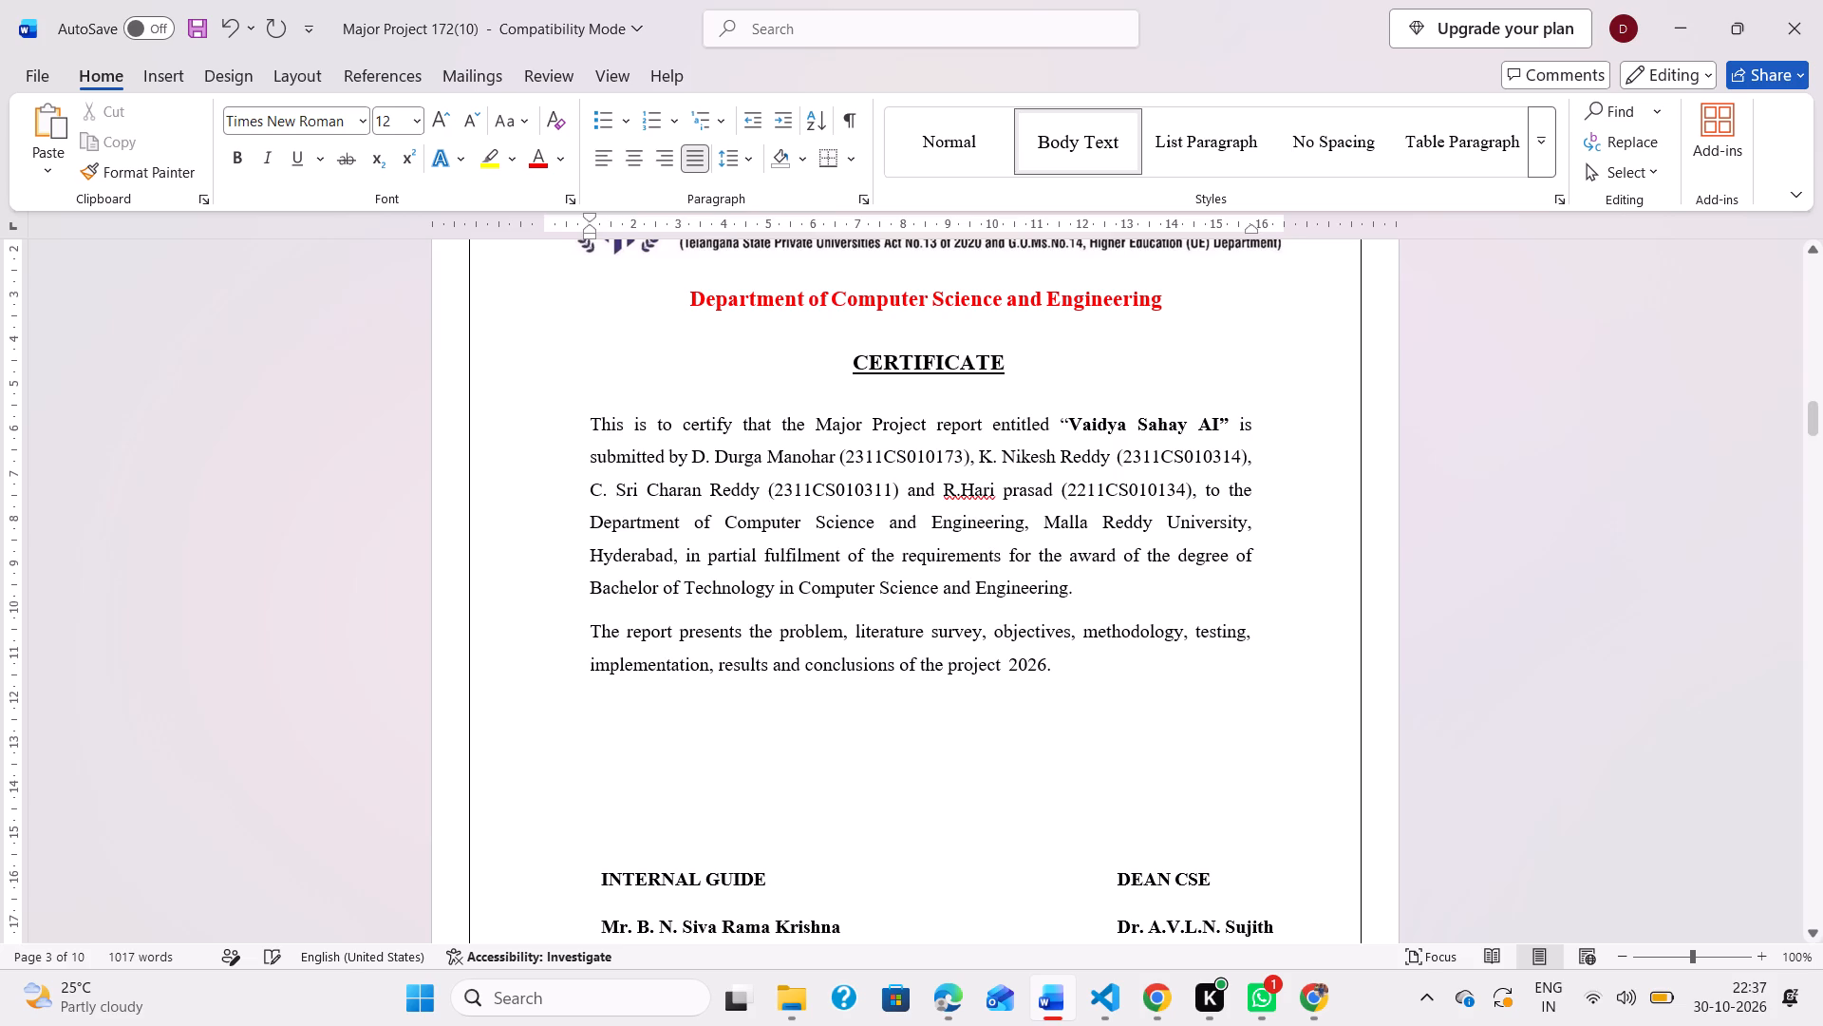
Change the last three digits of the third team member's roll number in the certificate to match the title page.
click(892, 491)
key(BackSpace)
key(BackSpace)
key(BackSpace)
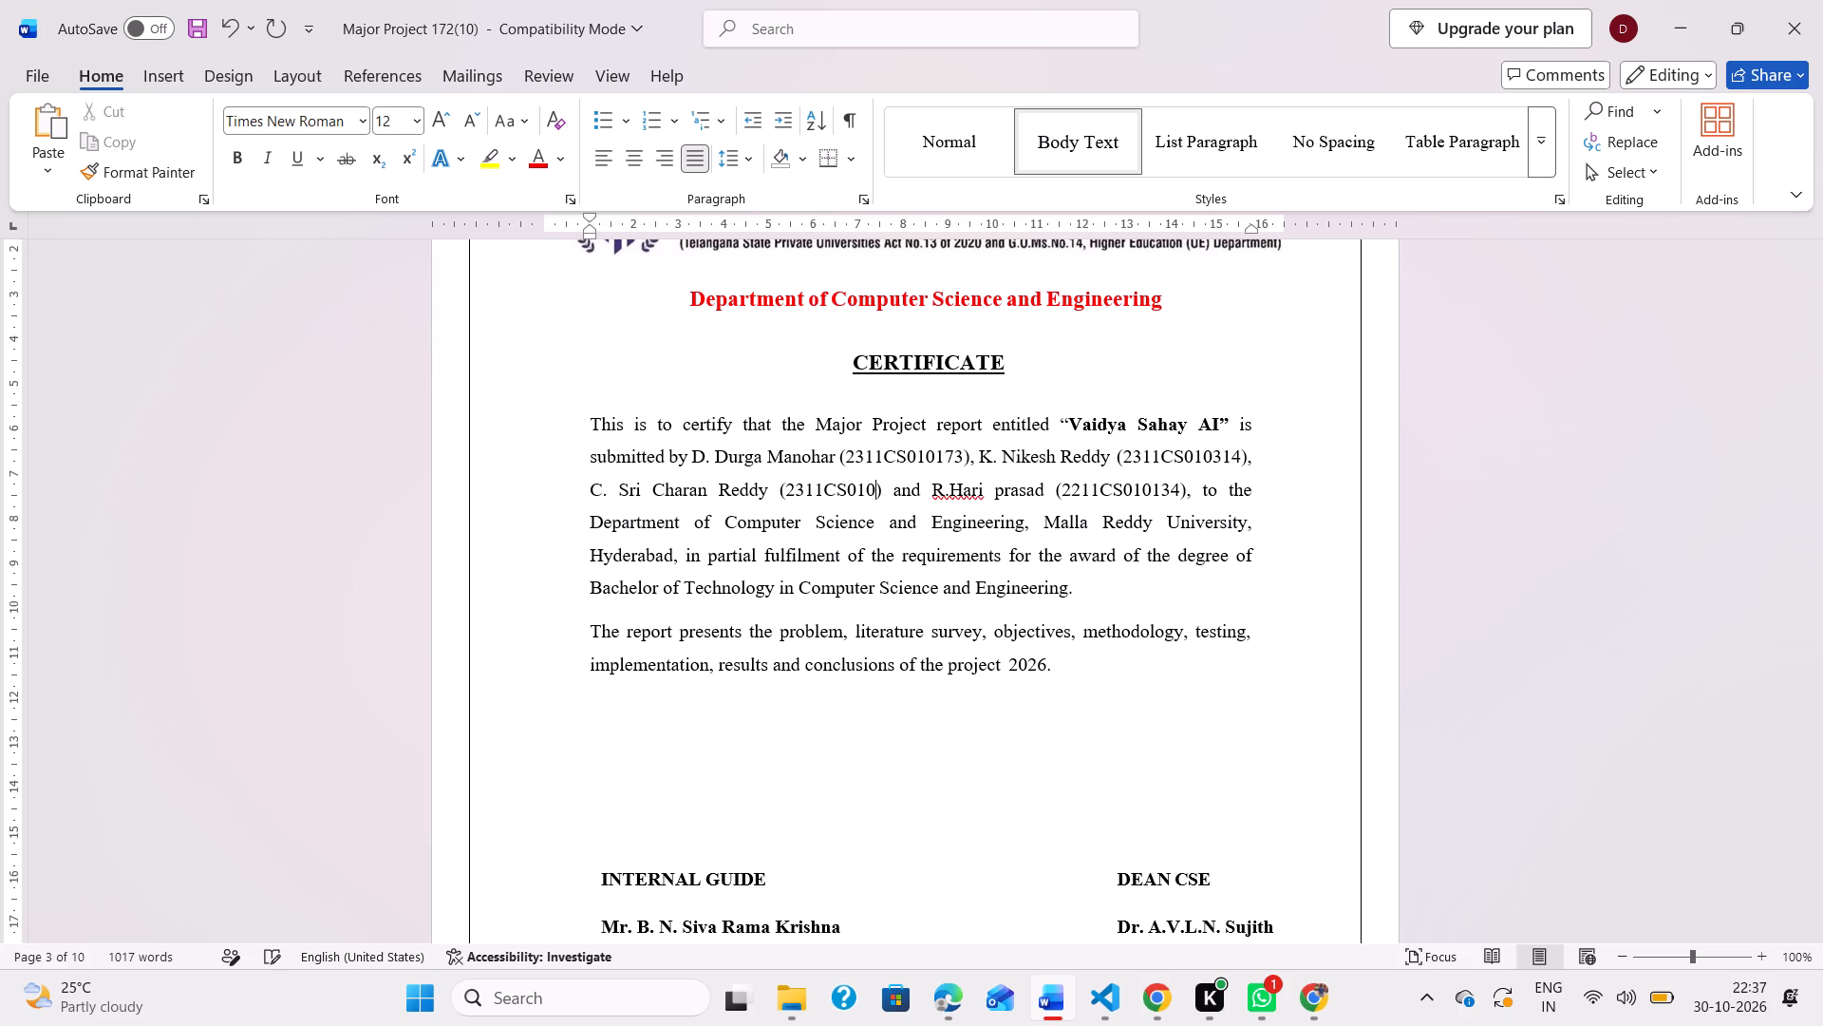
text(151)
Replace the fourth team member's name in the certificate paragraph with the fourth member's name from the title page.
click(995, 494)
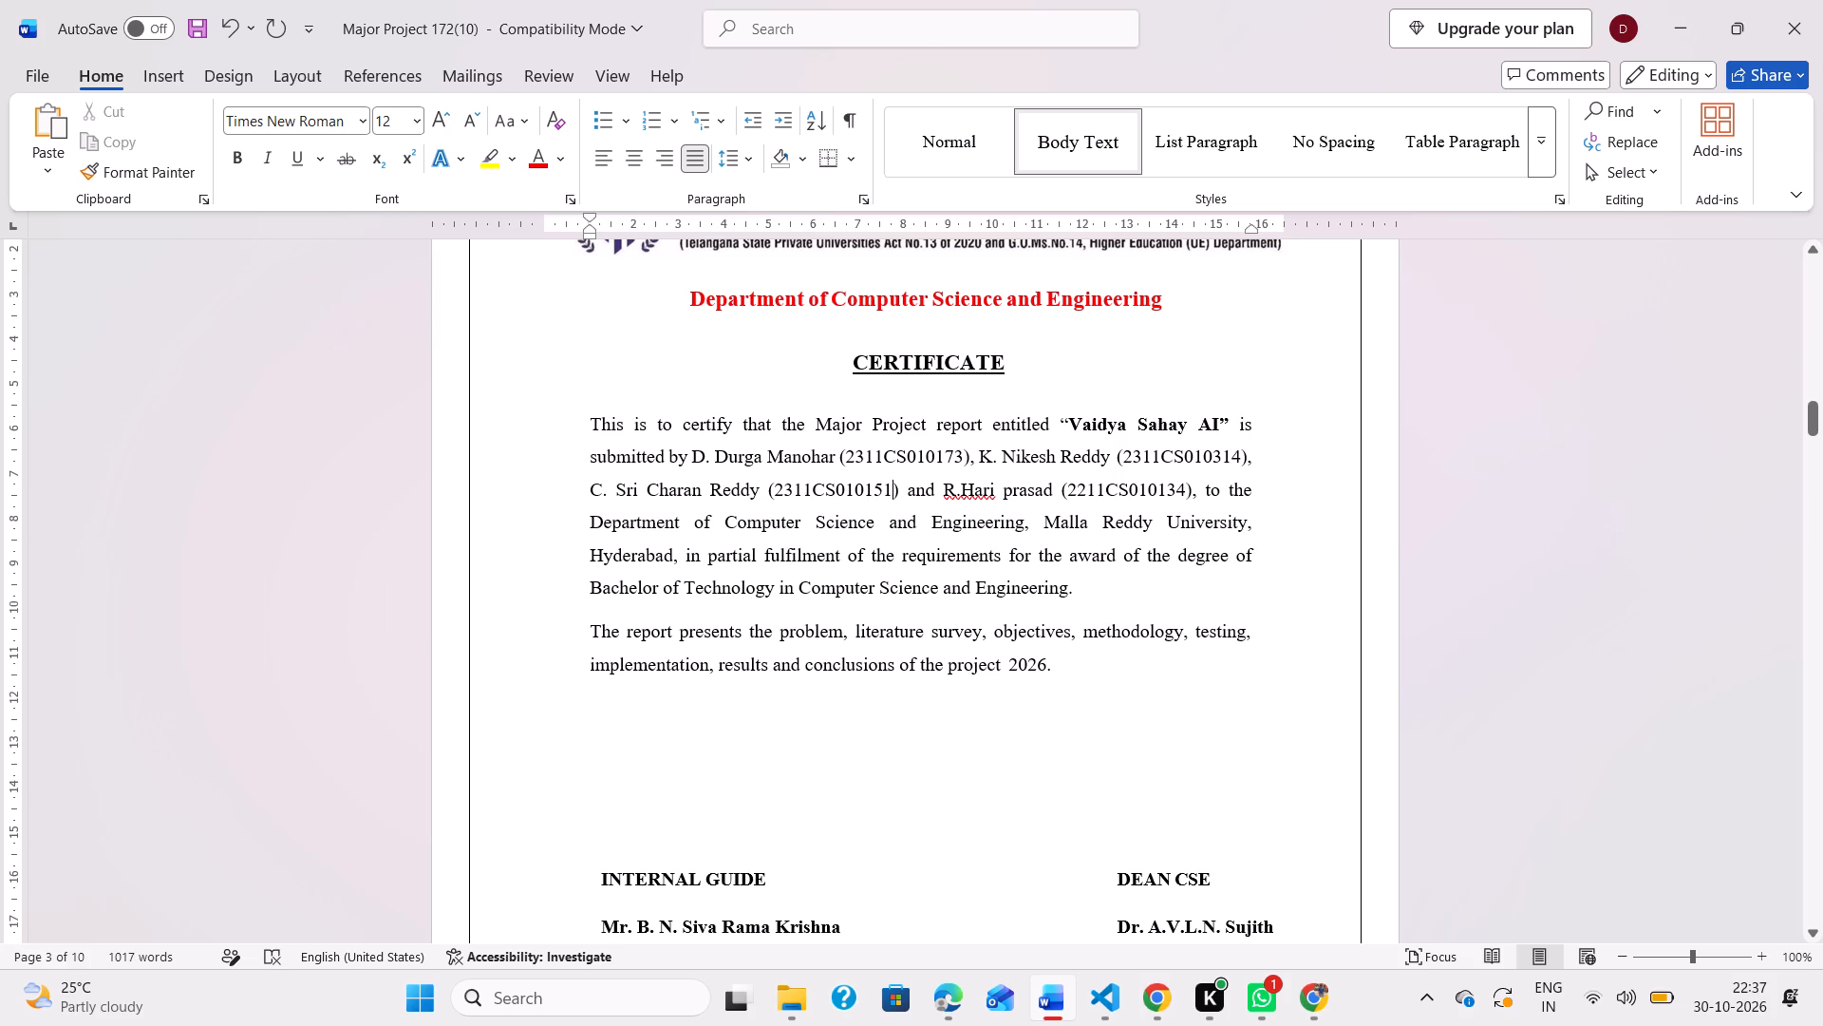
click(1051, 485)
key(BackSpace)
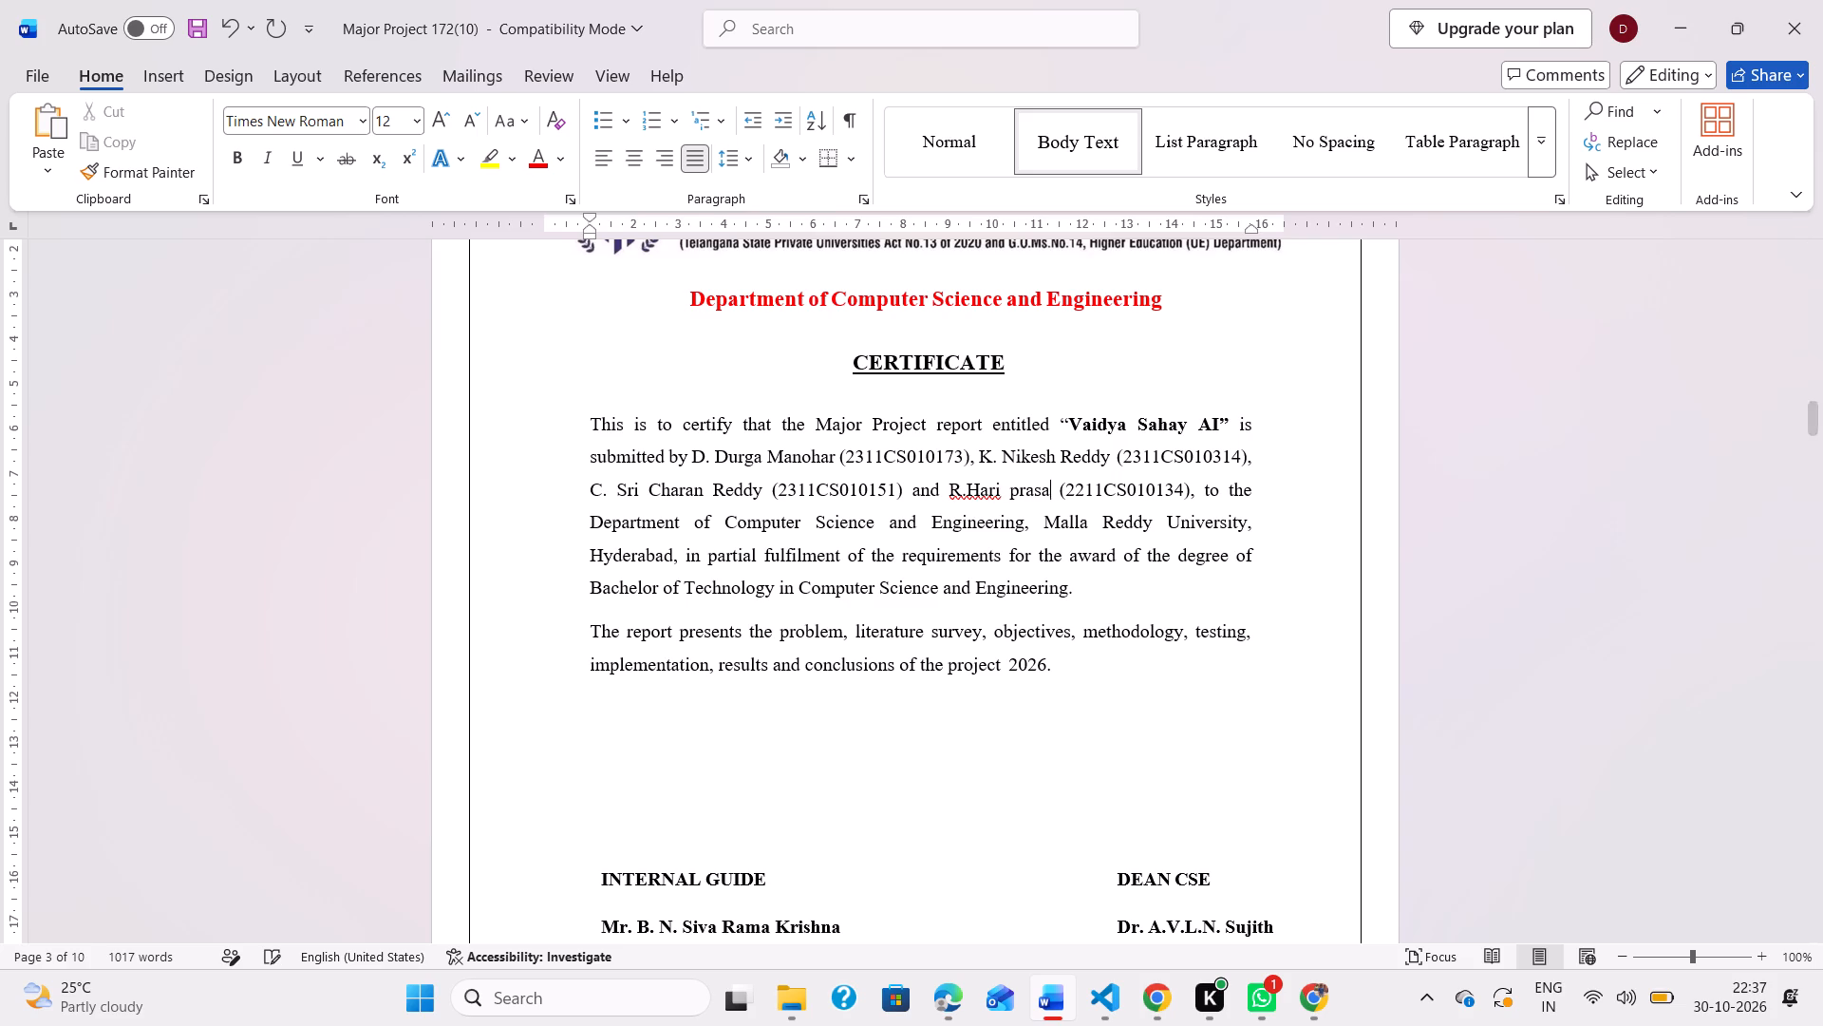
key(BackSpace)
key(BackSpace)
key(BackSpace)
key(BackSpace)
key(BackSpace)
key(BackSpace)
key(BackSpace)
key(BackSpace)
key(BackSpace)
key(BackSpace)
key(BackSpace)
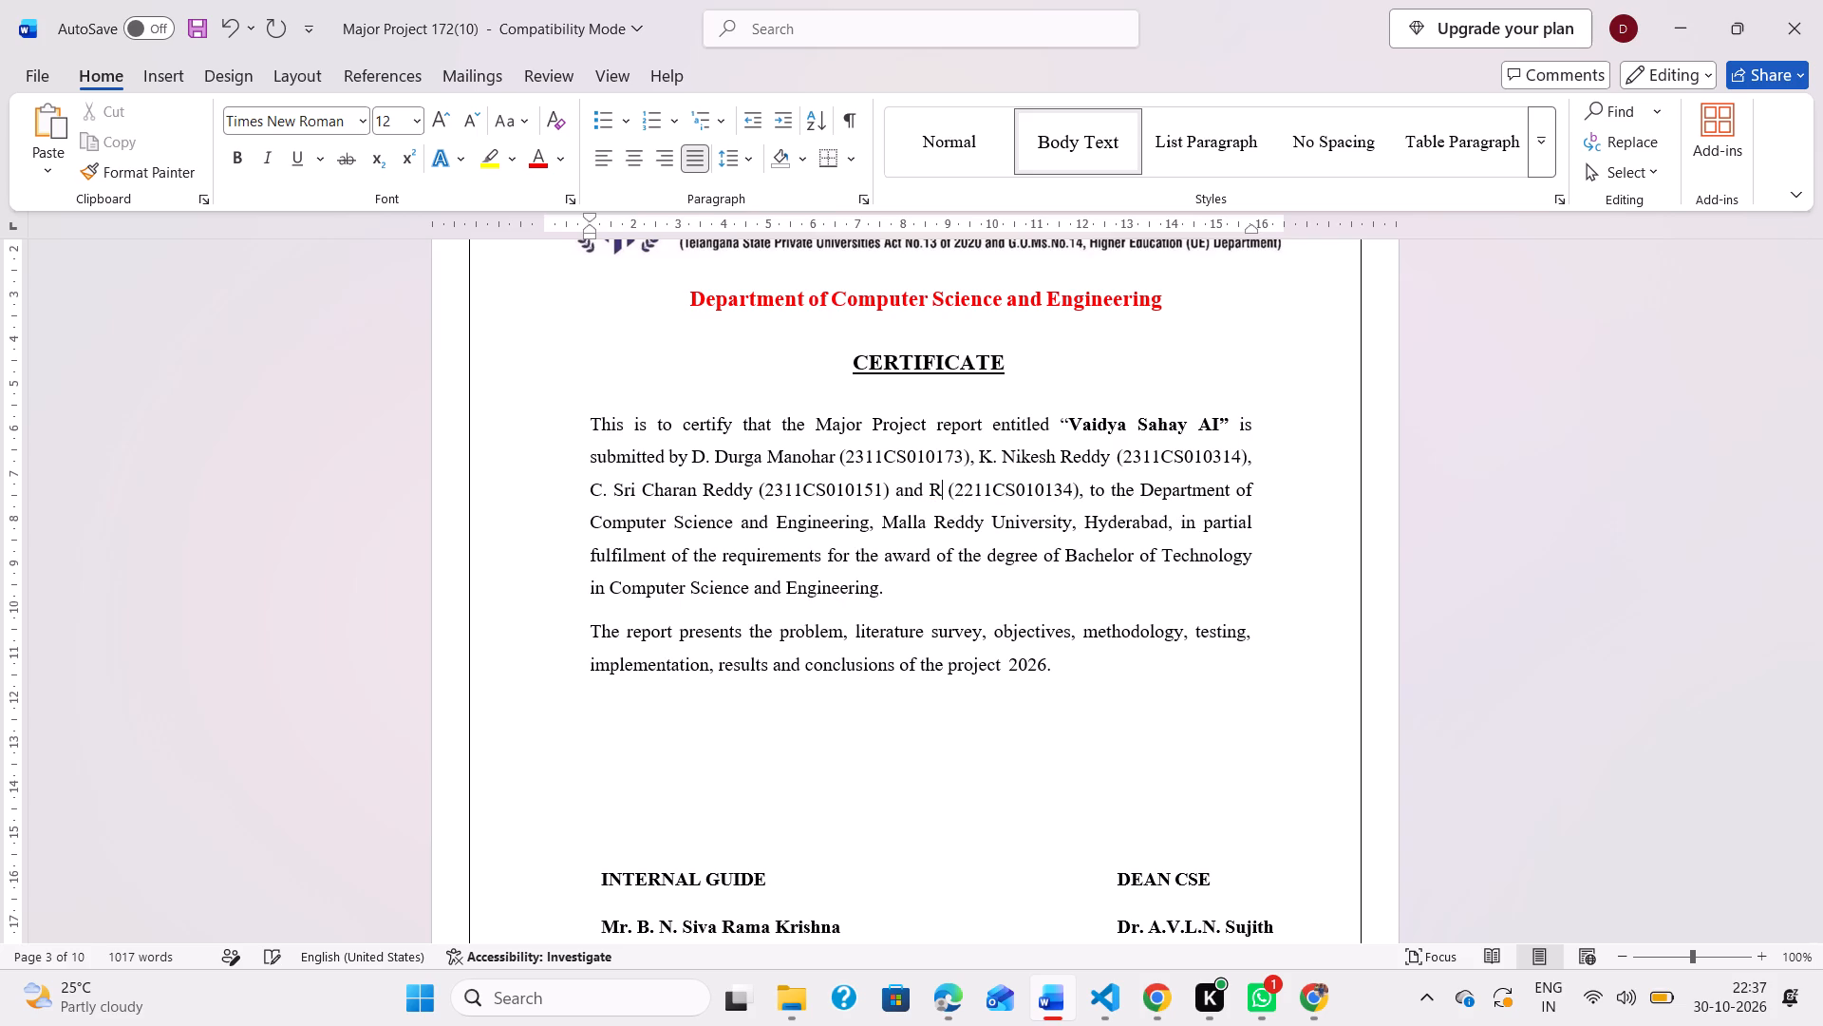
key(BackSpace)
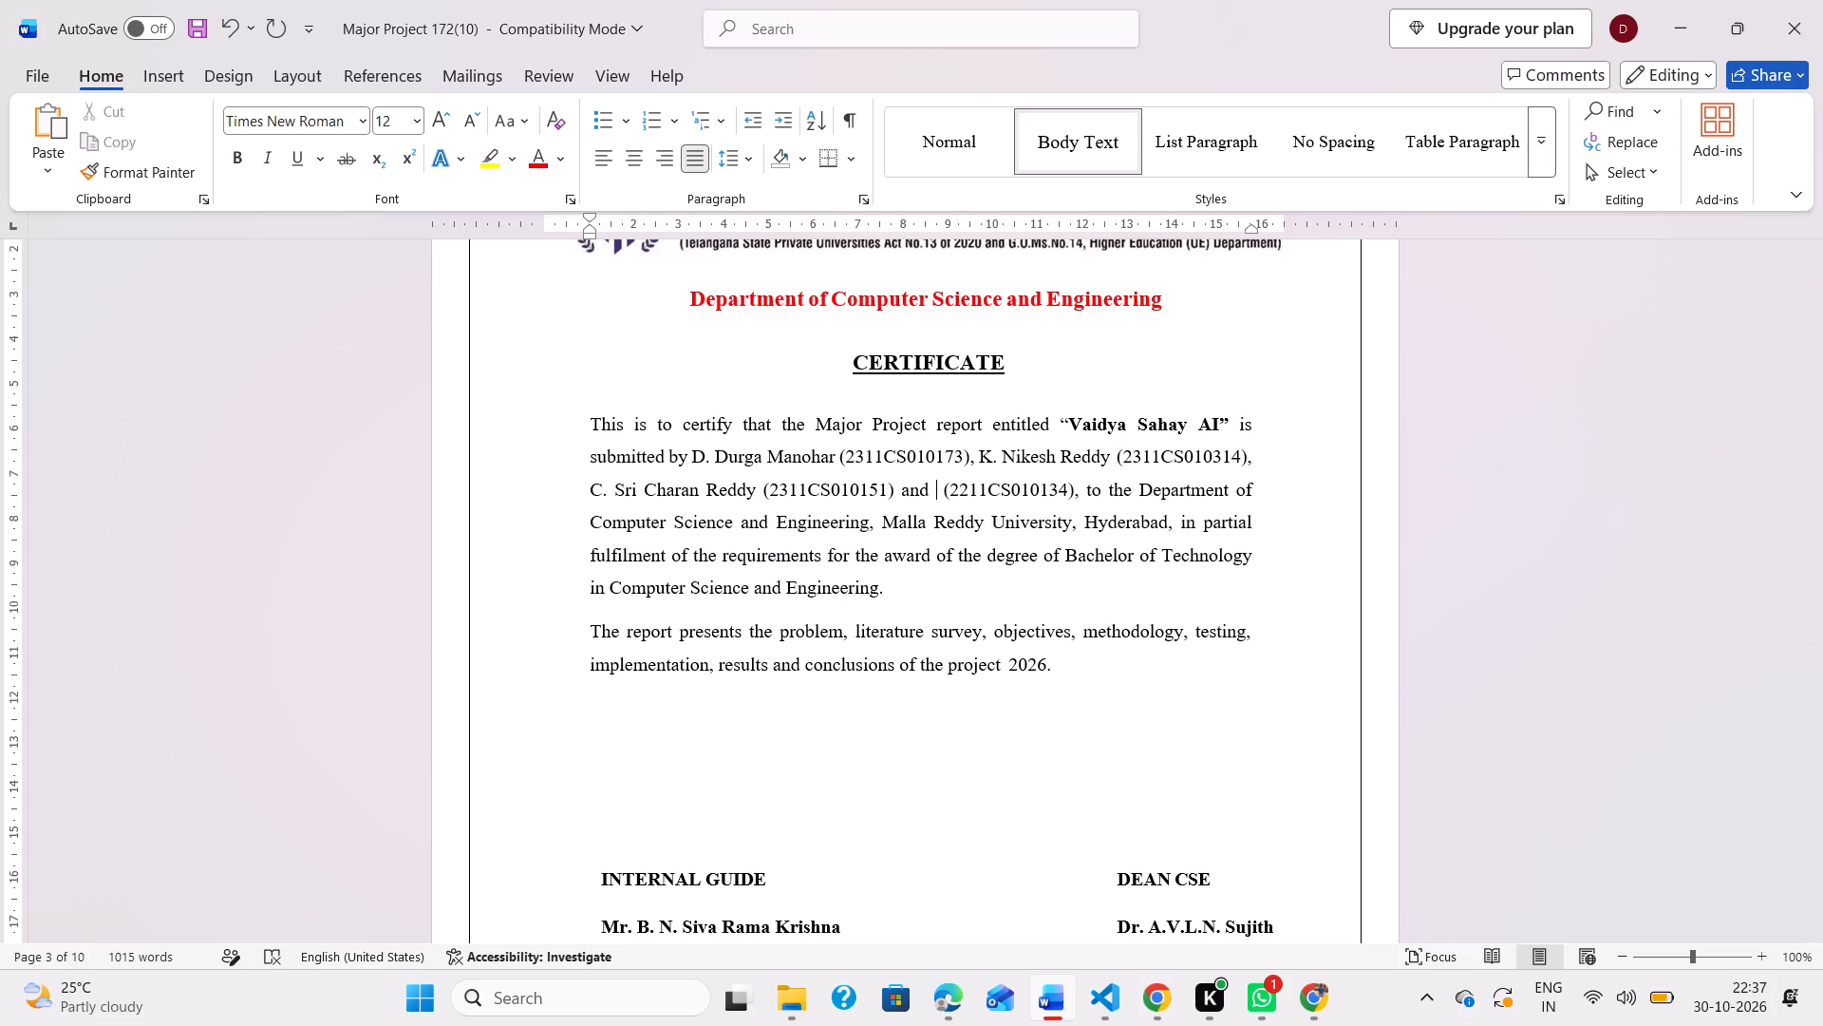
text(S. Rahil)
Change the last three digits of the fourth team member's roll number in the certificate to match the title page.
click(1177, 491)
key(BackSpace)
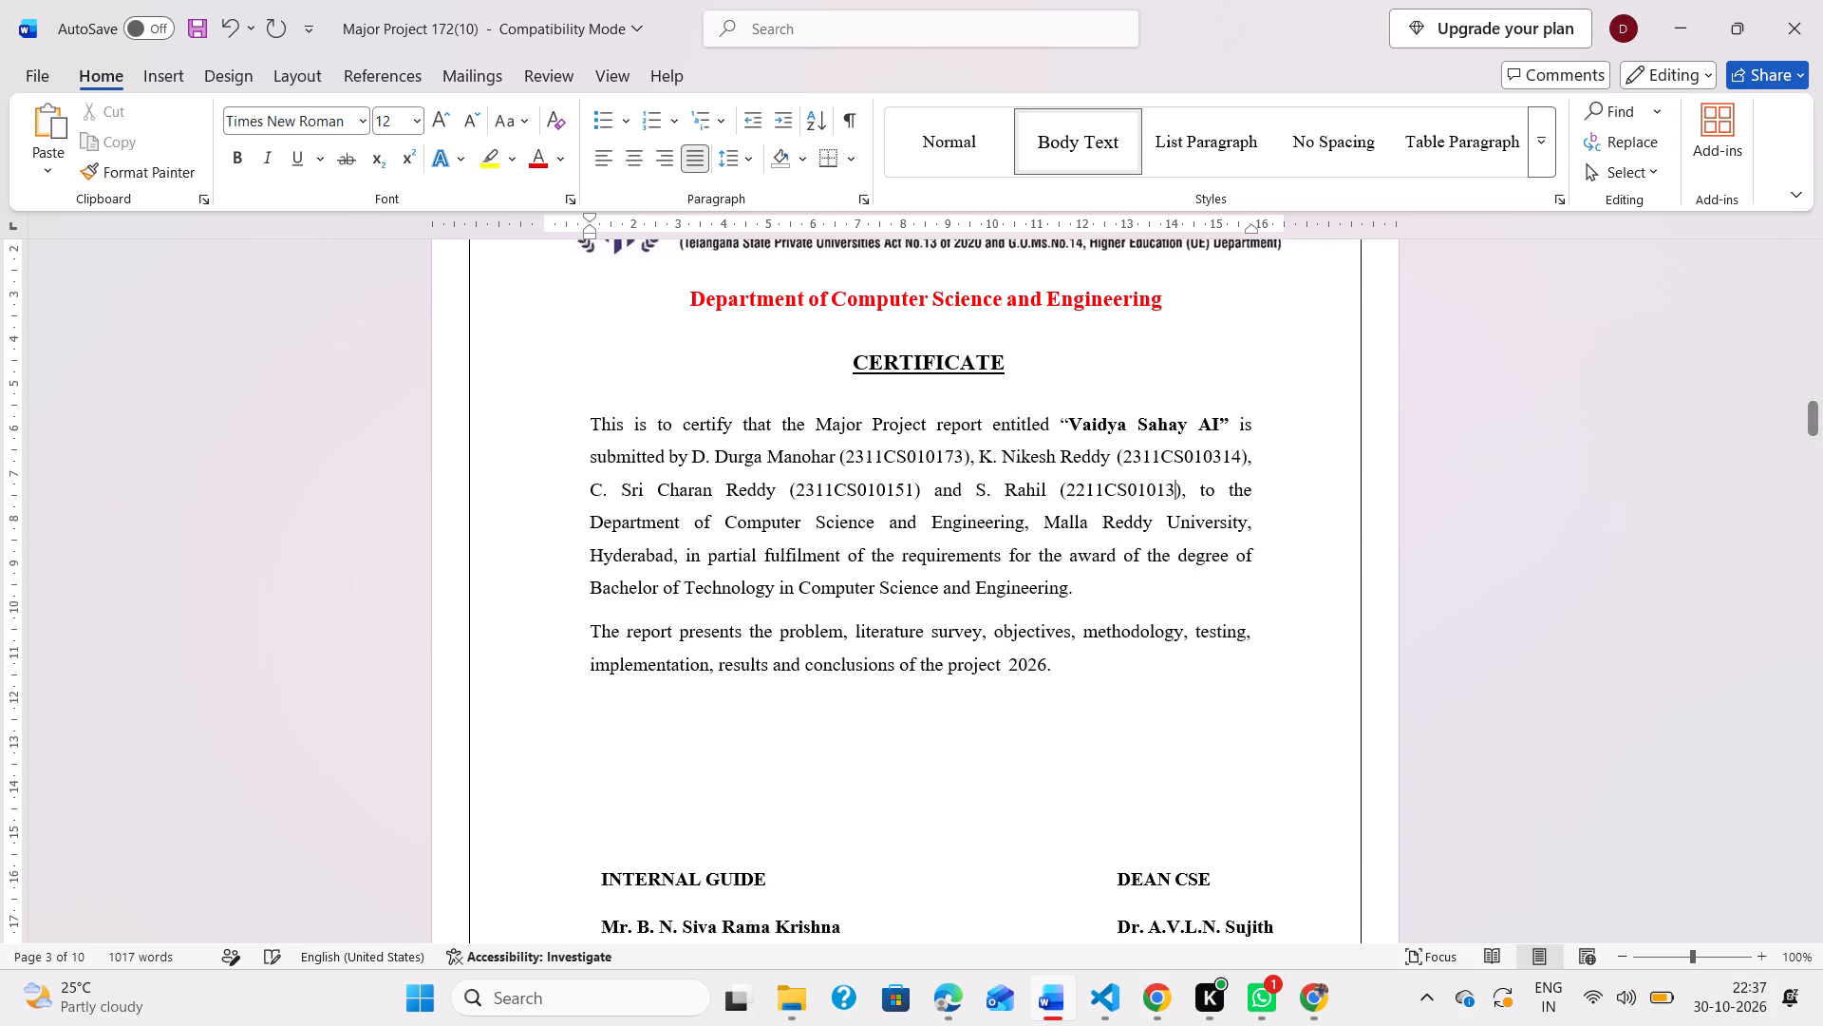
key(BackSpace)
key(BackSpace)
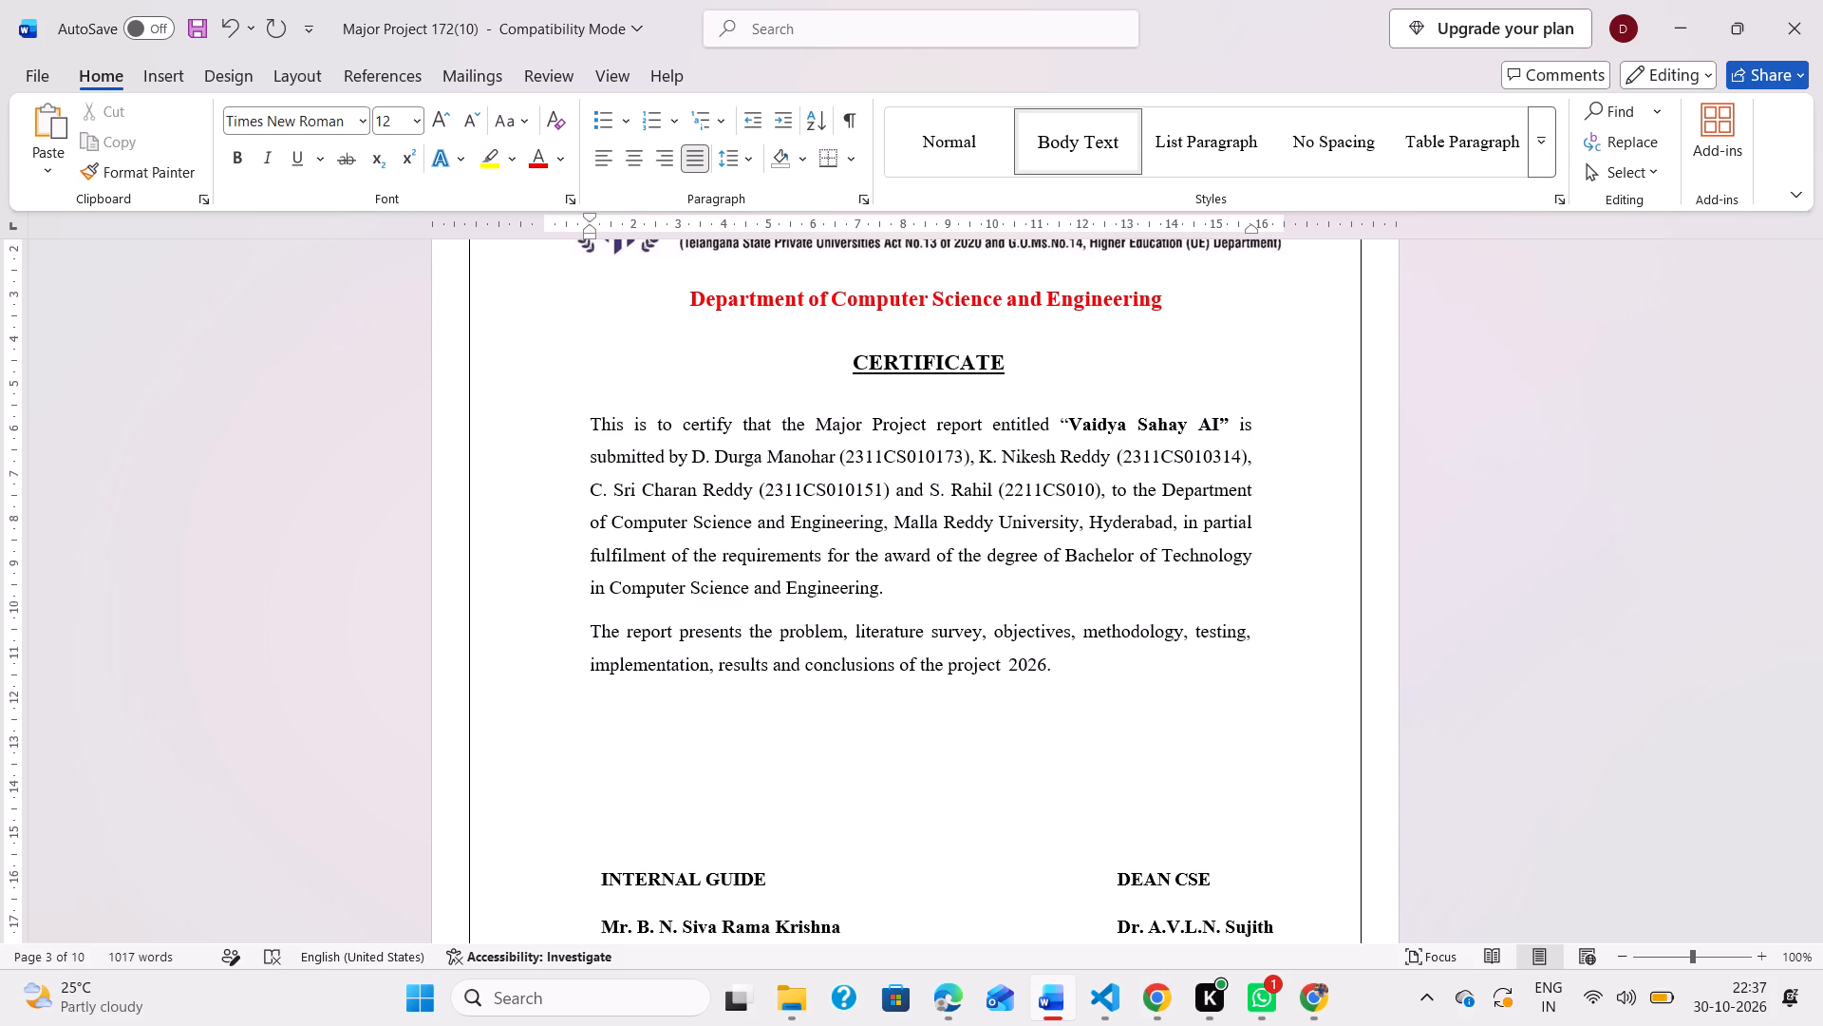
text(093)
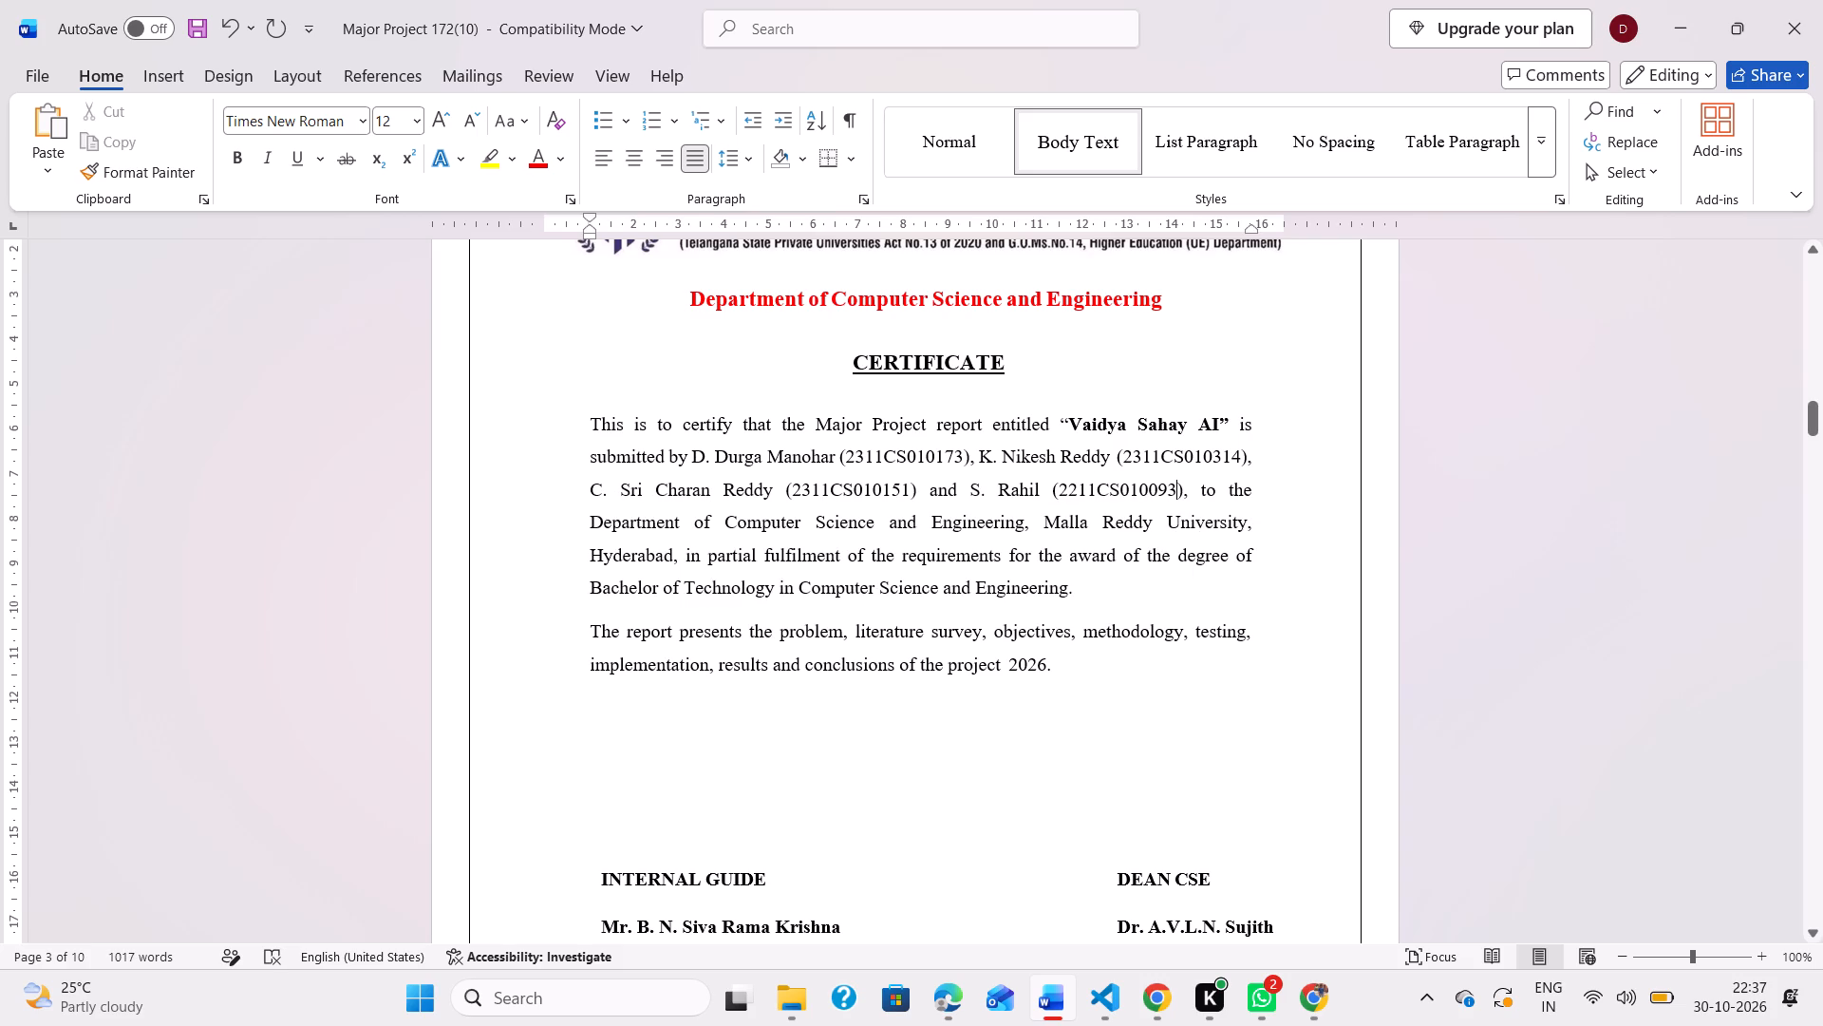
Indent the DEAN CSE and INTERNAL GUIDE headings on the certificate by five spaces each, shifting them toward the centre above their names.
scroll(1083, 522, down, 2)
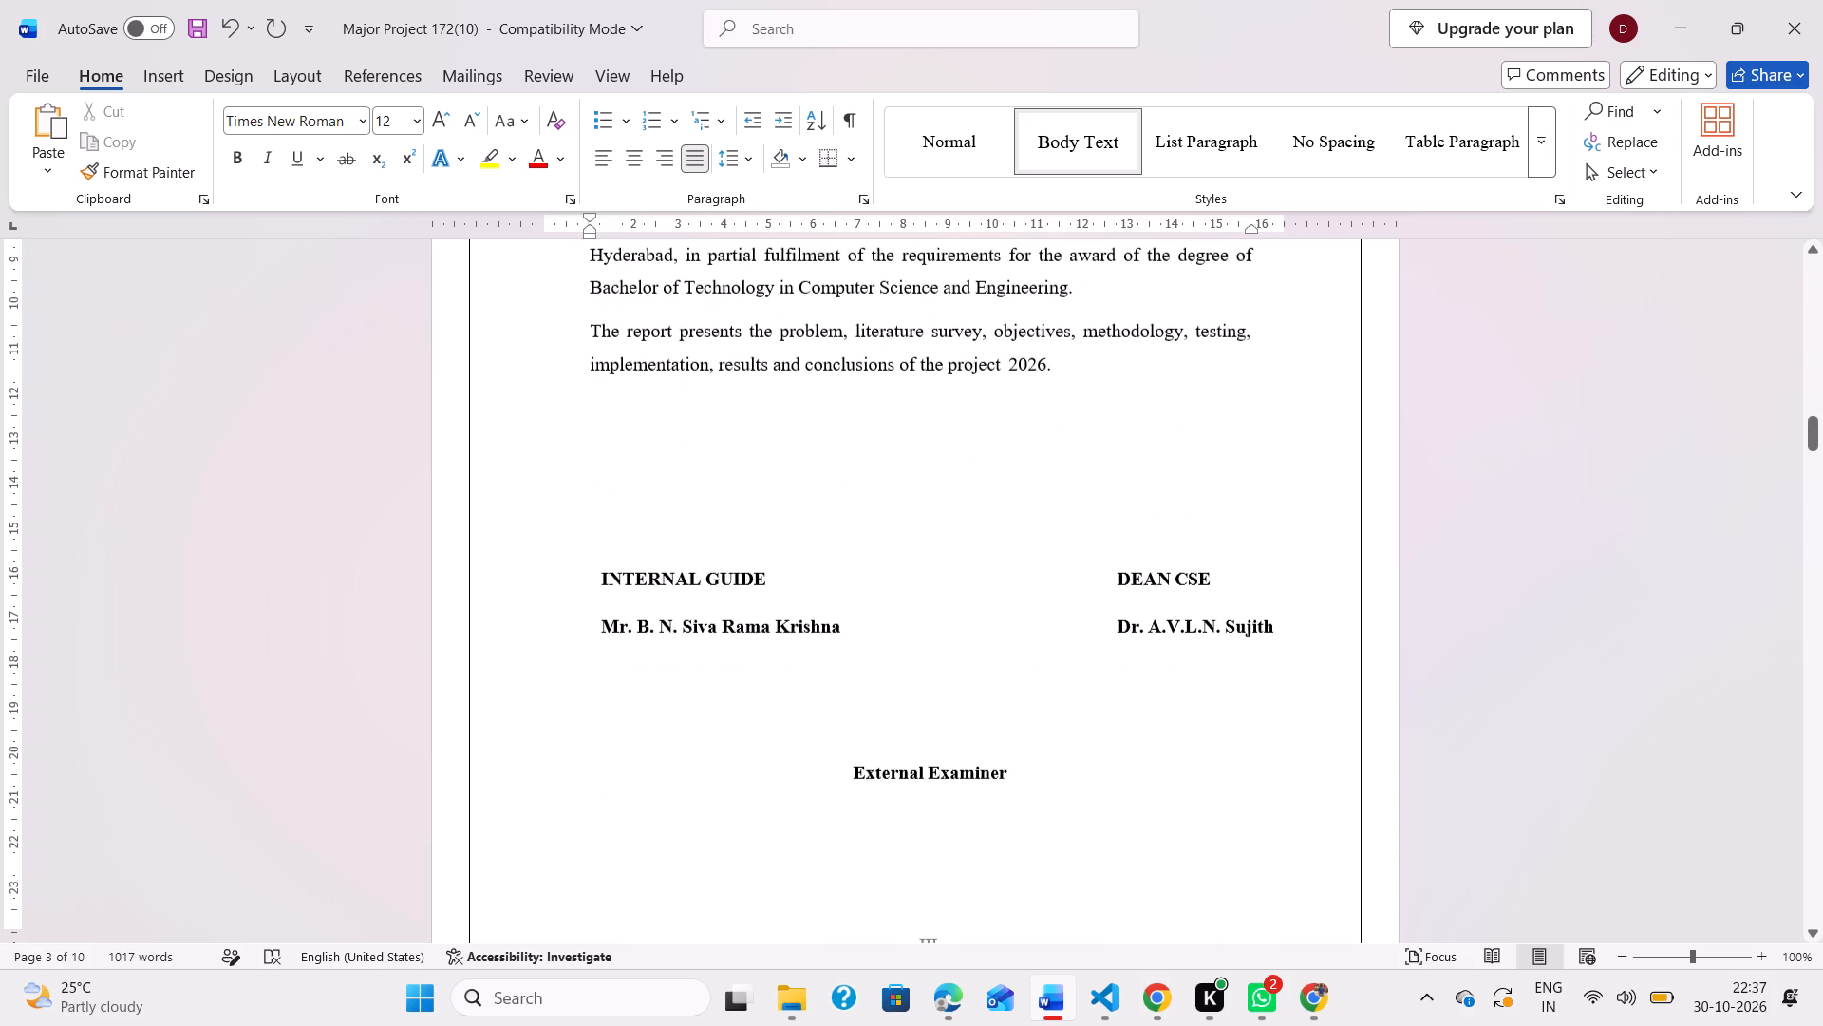
click(1116, 571)
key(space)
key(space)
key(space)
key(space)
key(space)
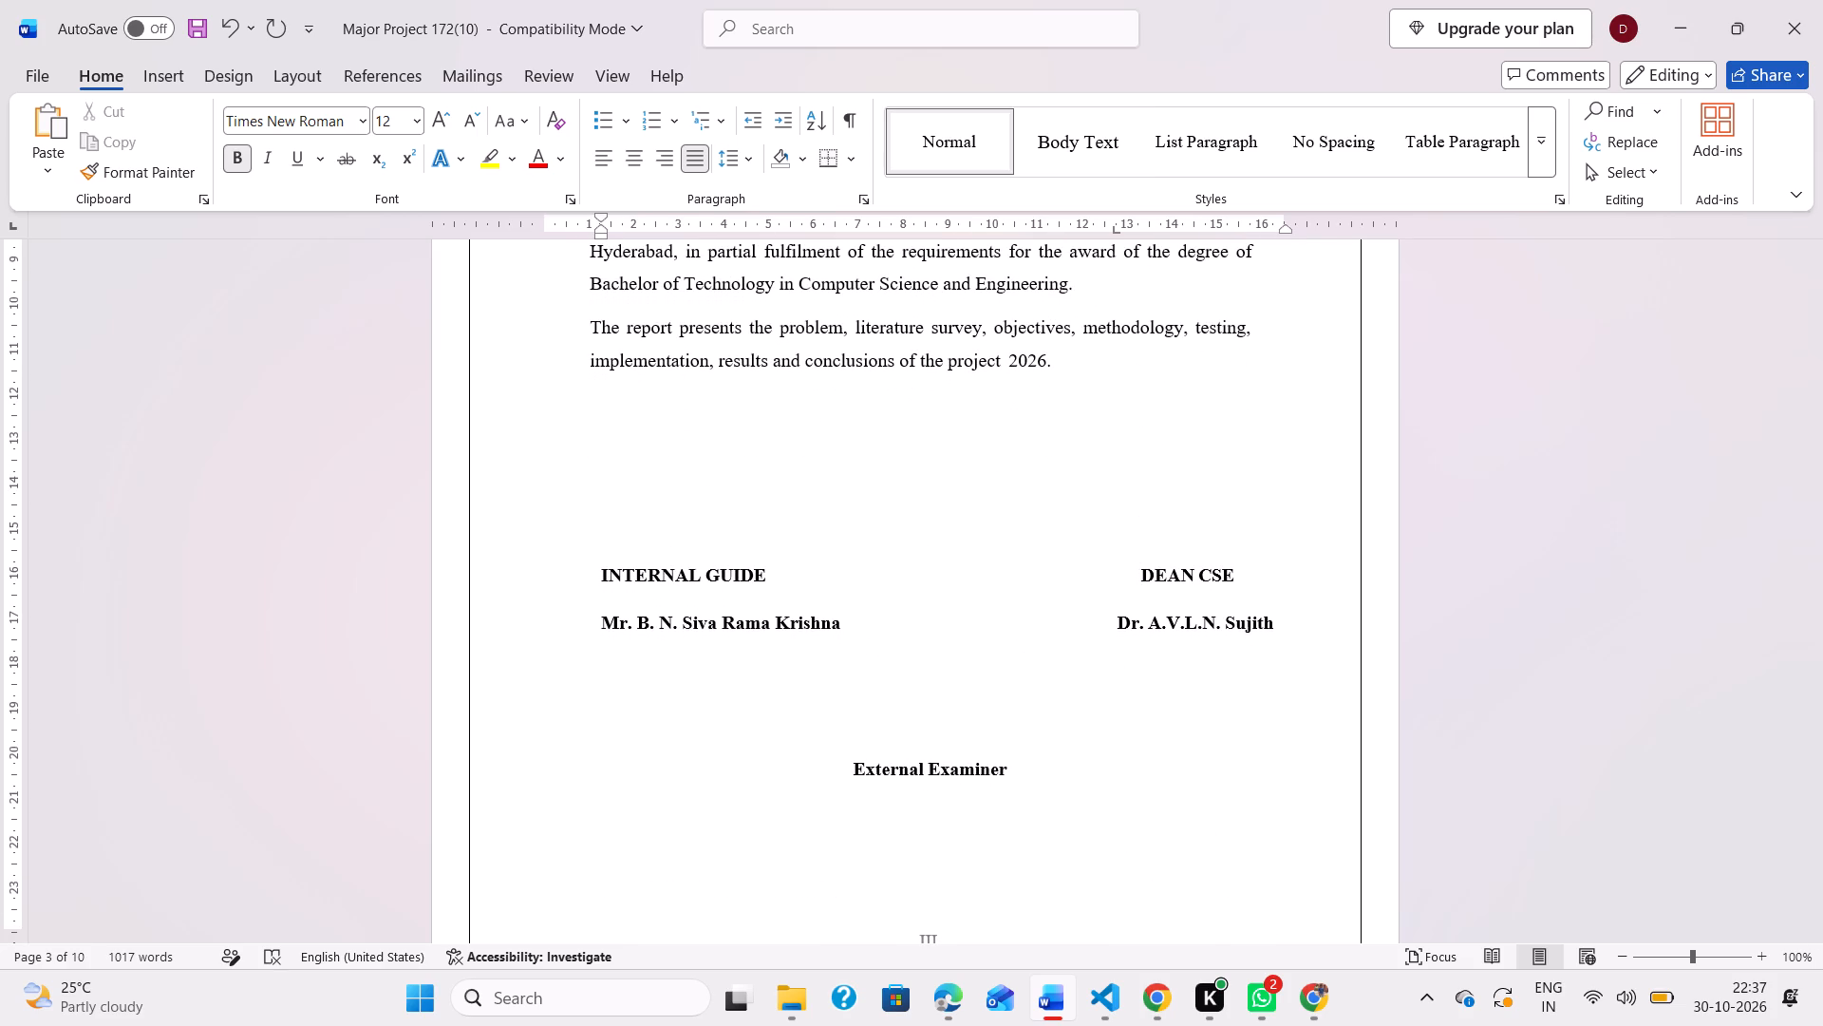
click(595, 568)
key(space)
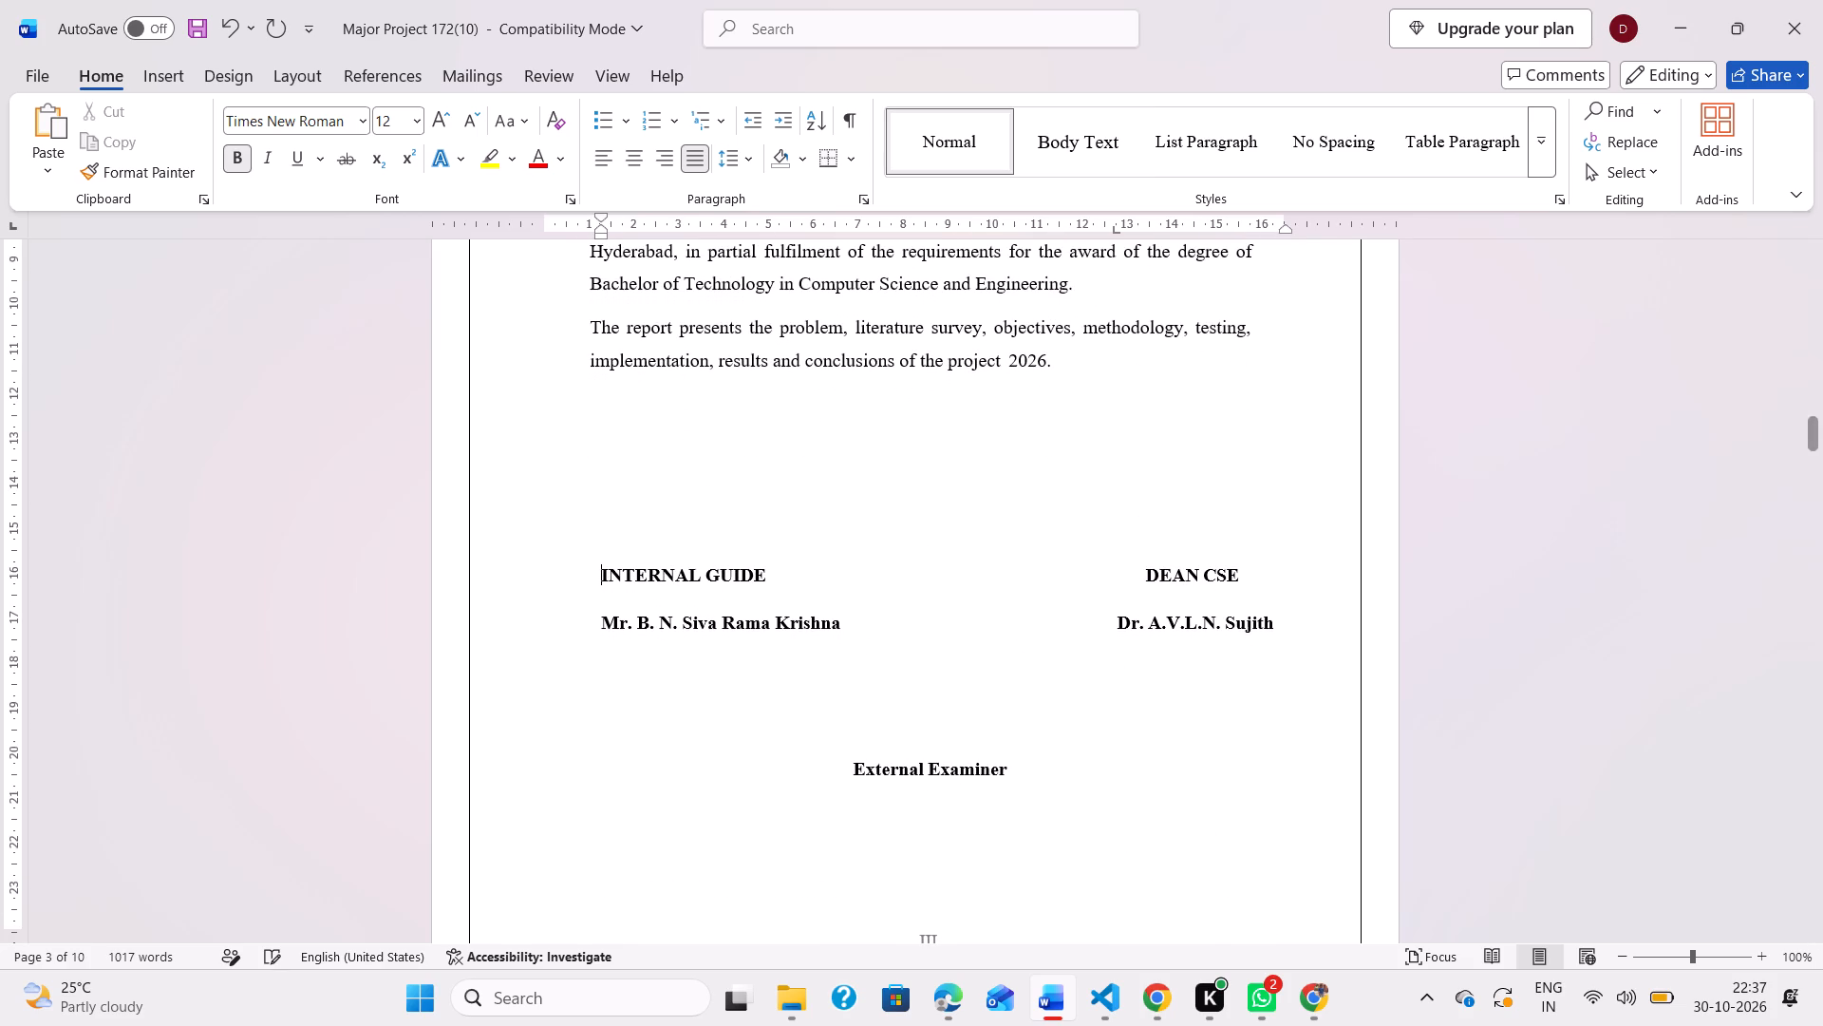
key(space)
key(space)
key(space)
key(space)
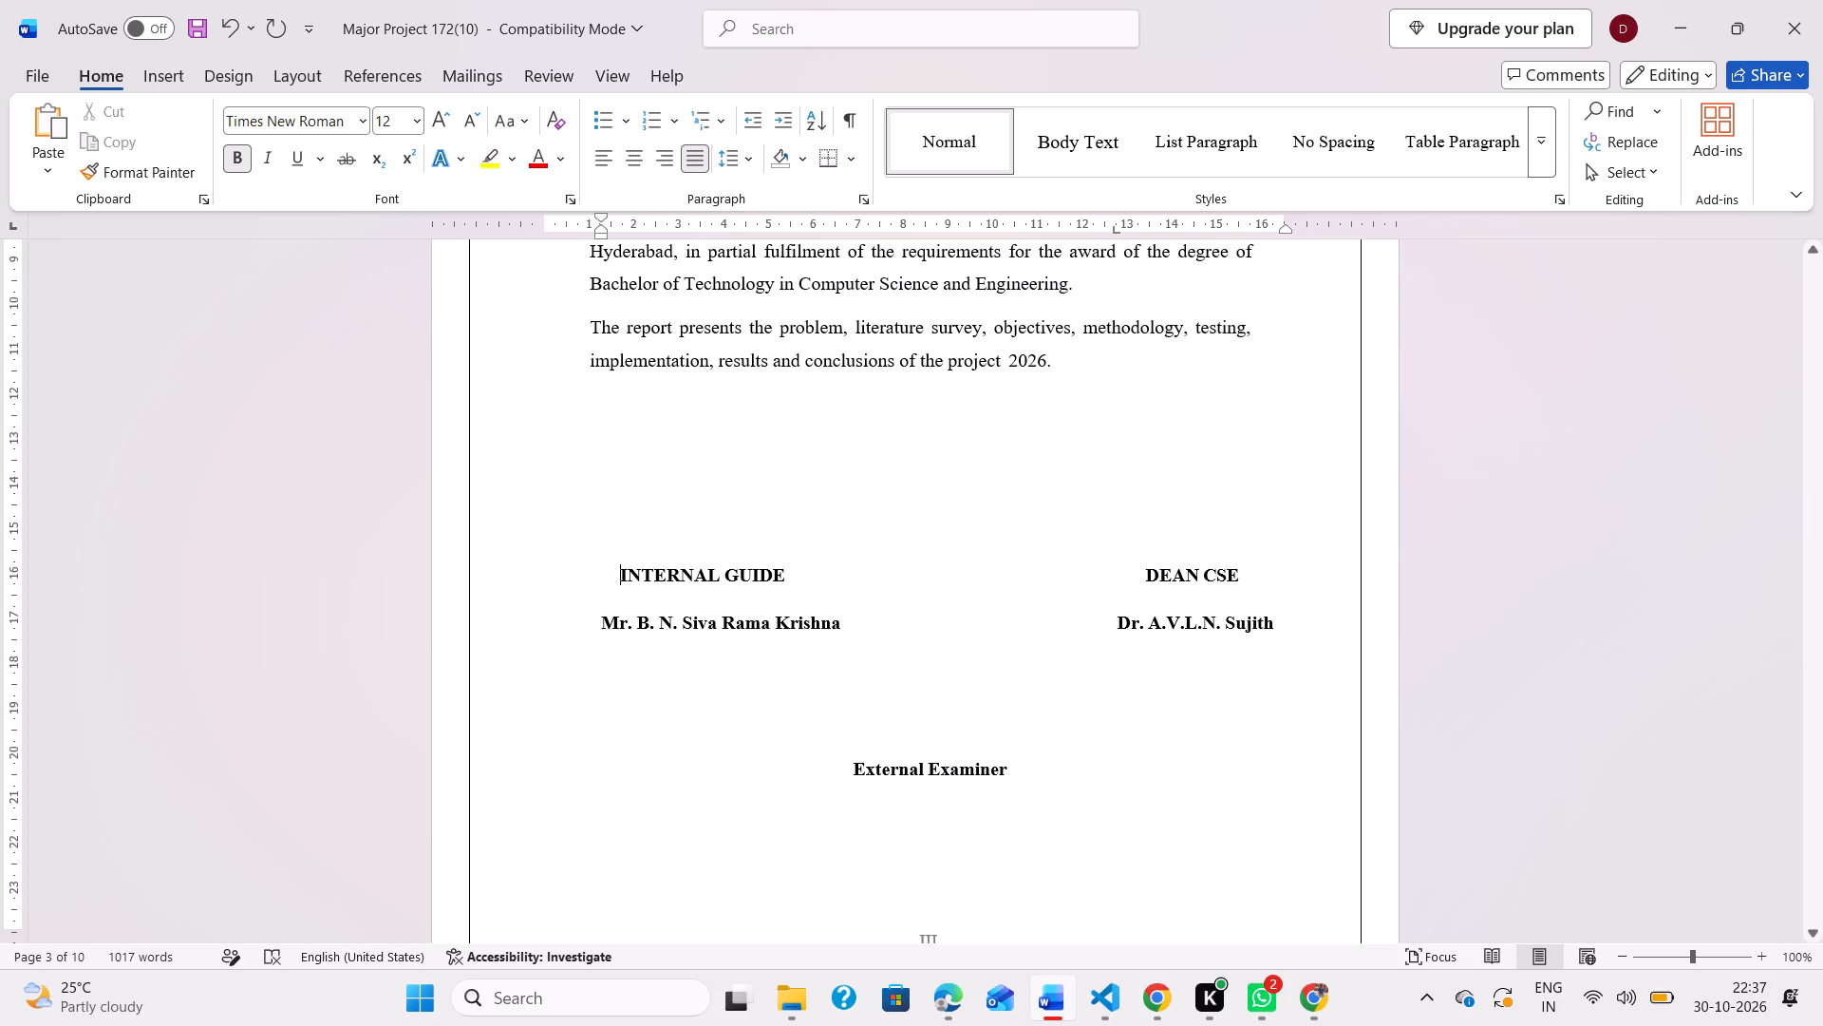
Insert a blank line between the signatory names and External Examiner on the certificate page.
scroll(762, 625, down, 1)
click(860, 559)
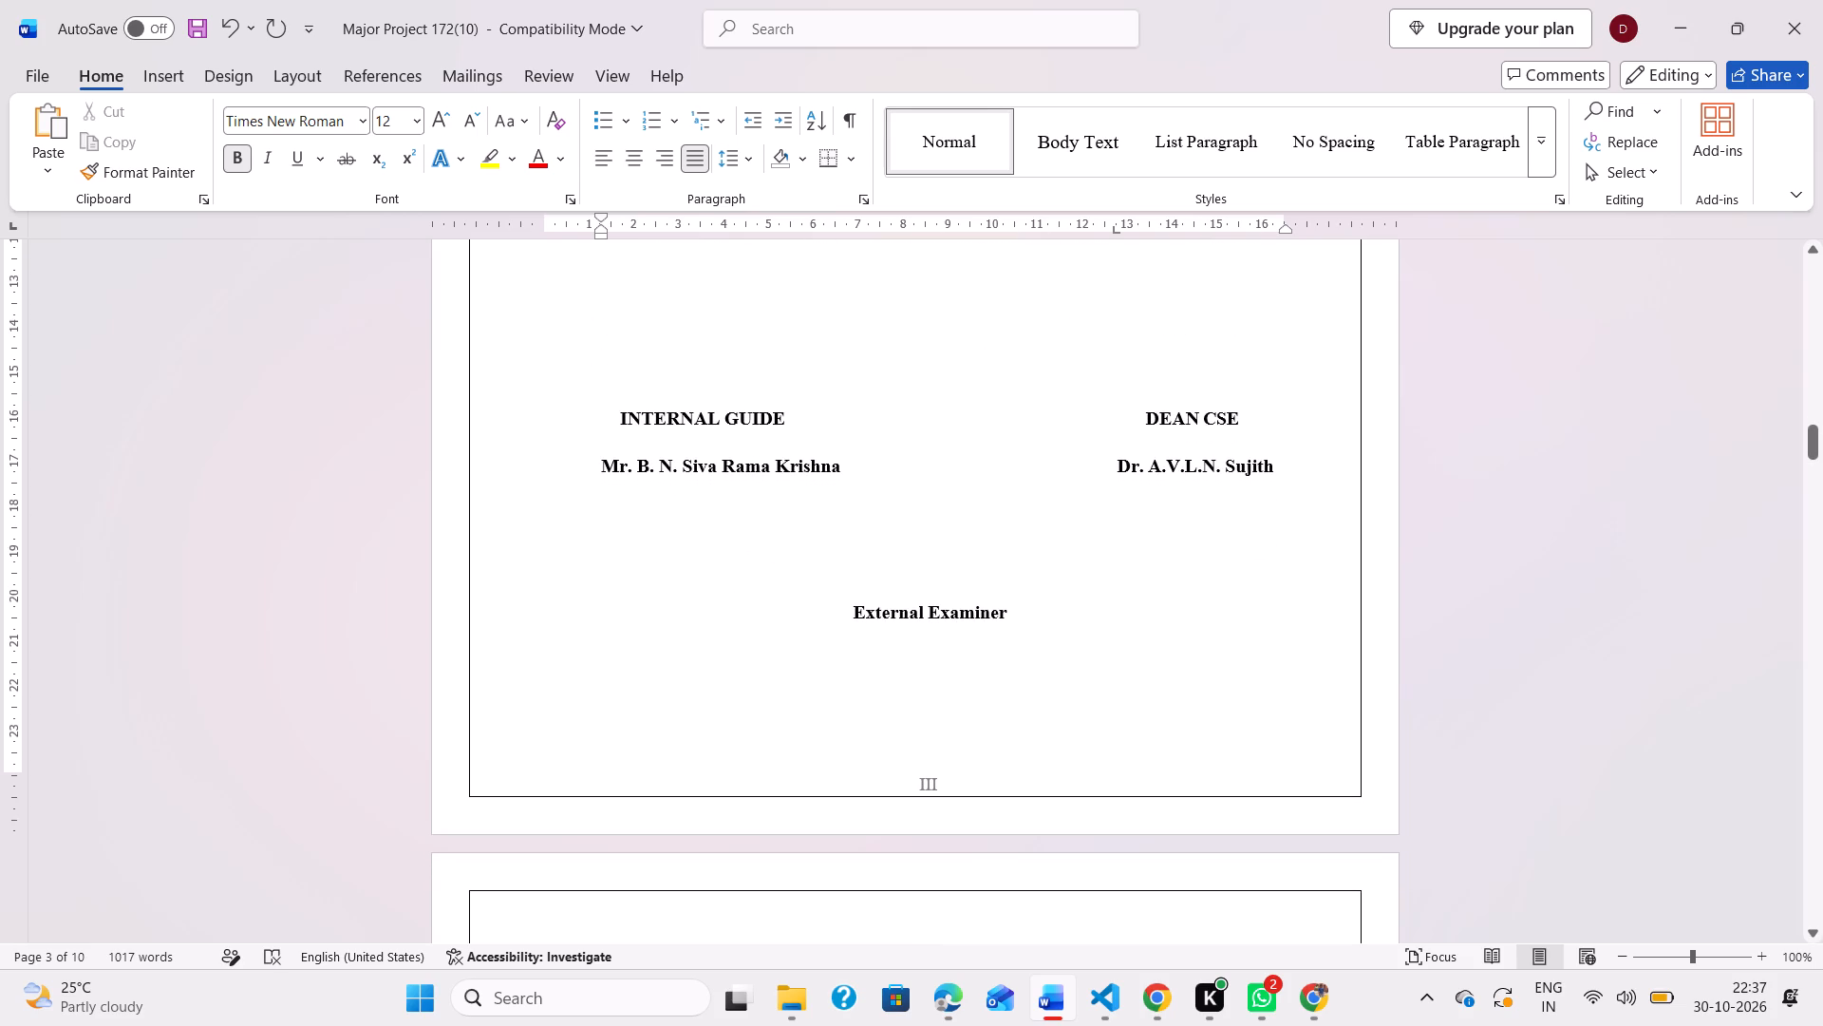
scroll(860, 559, up, 1)
scroll(860, 559, down, 1)
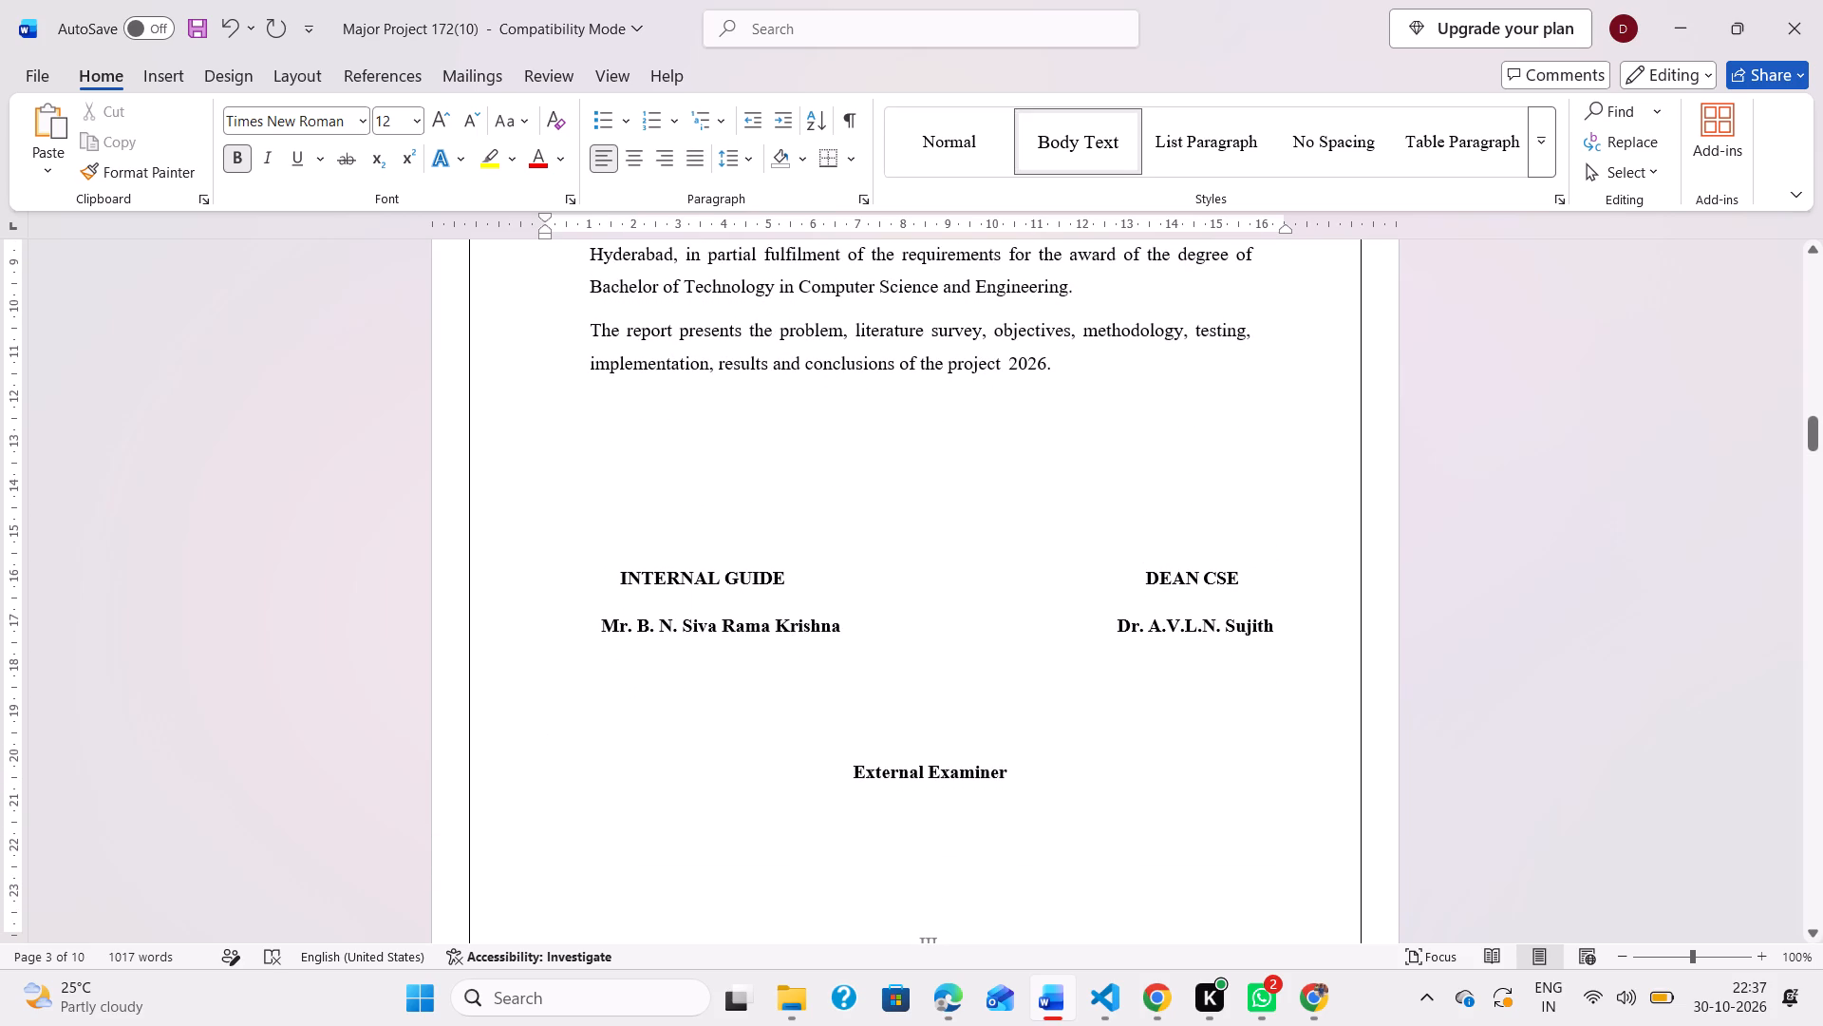
key(Return)
Replace the project title quoted in the declaration's first paragraph with the bold Vaidya Sahay AI copied from the certificate.
scroll(860, 559, down, 4)
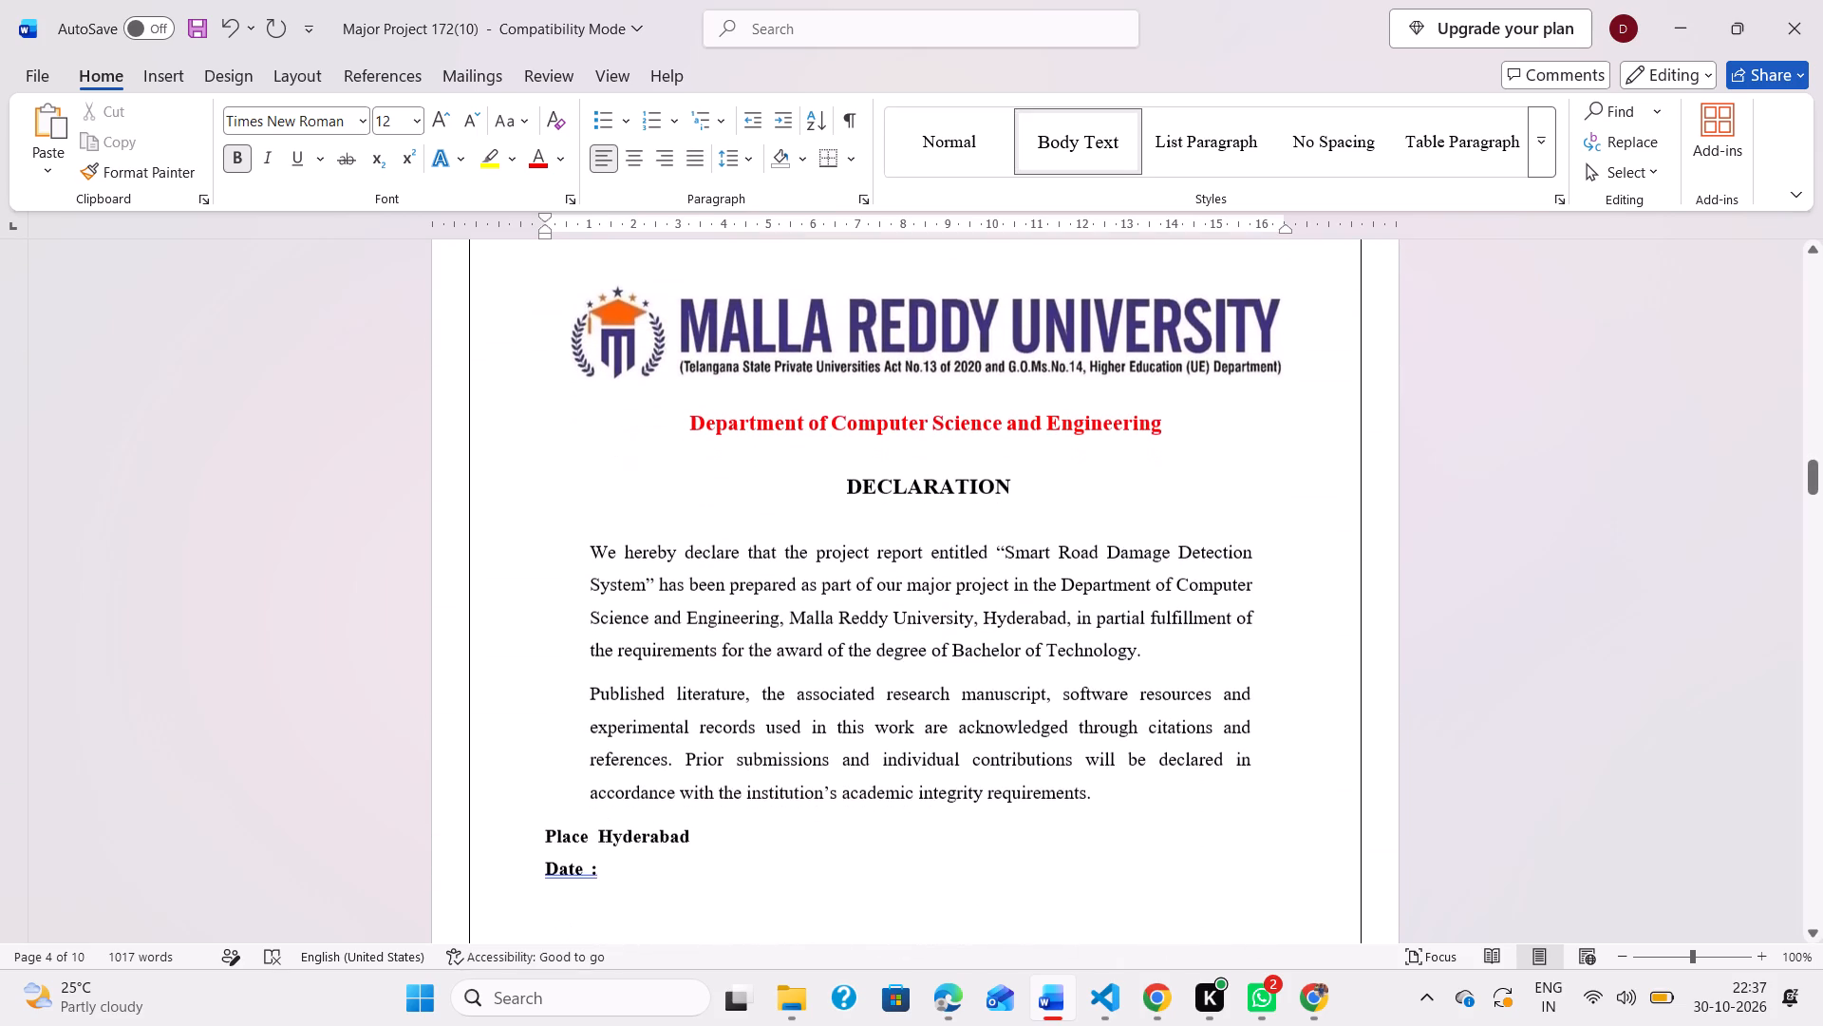
scroll(1173, 557, up, 6)
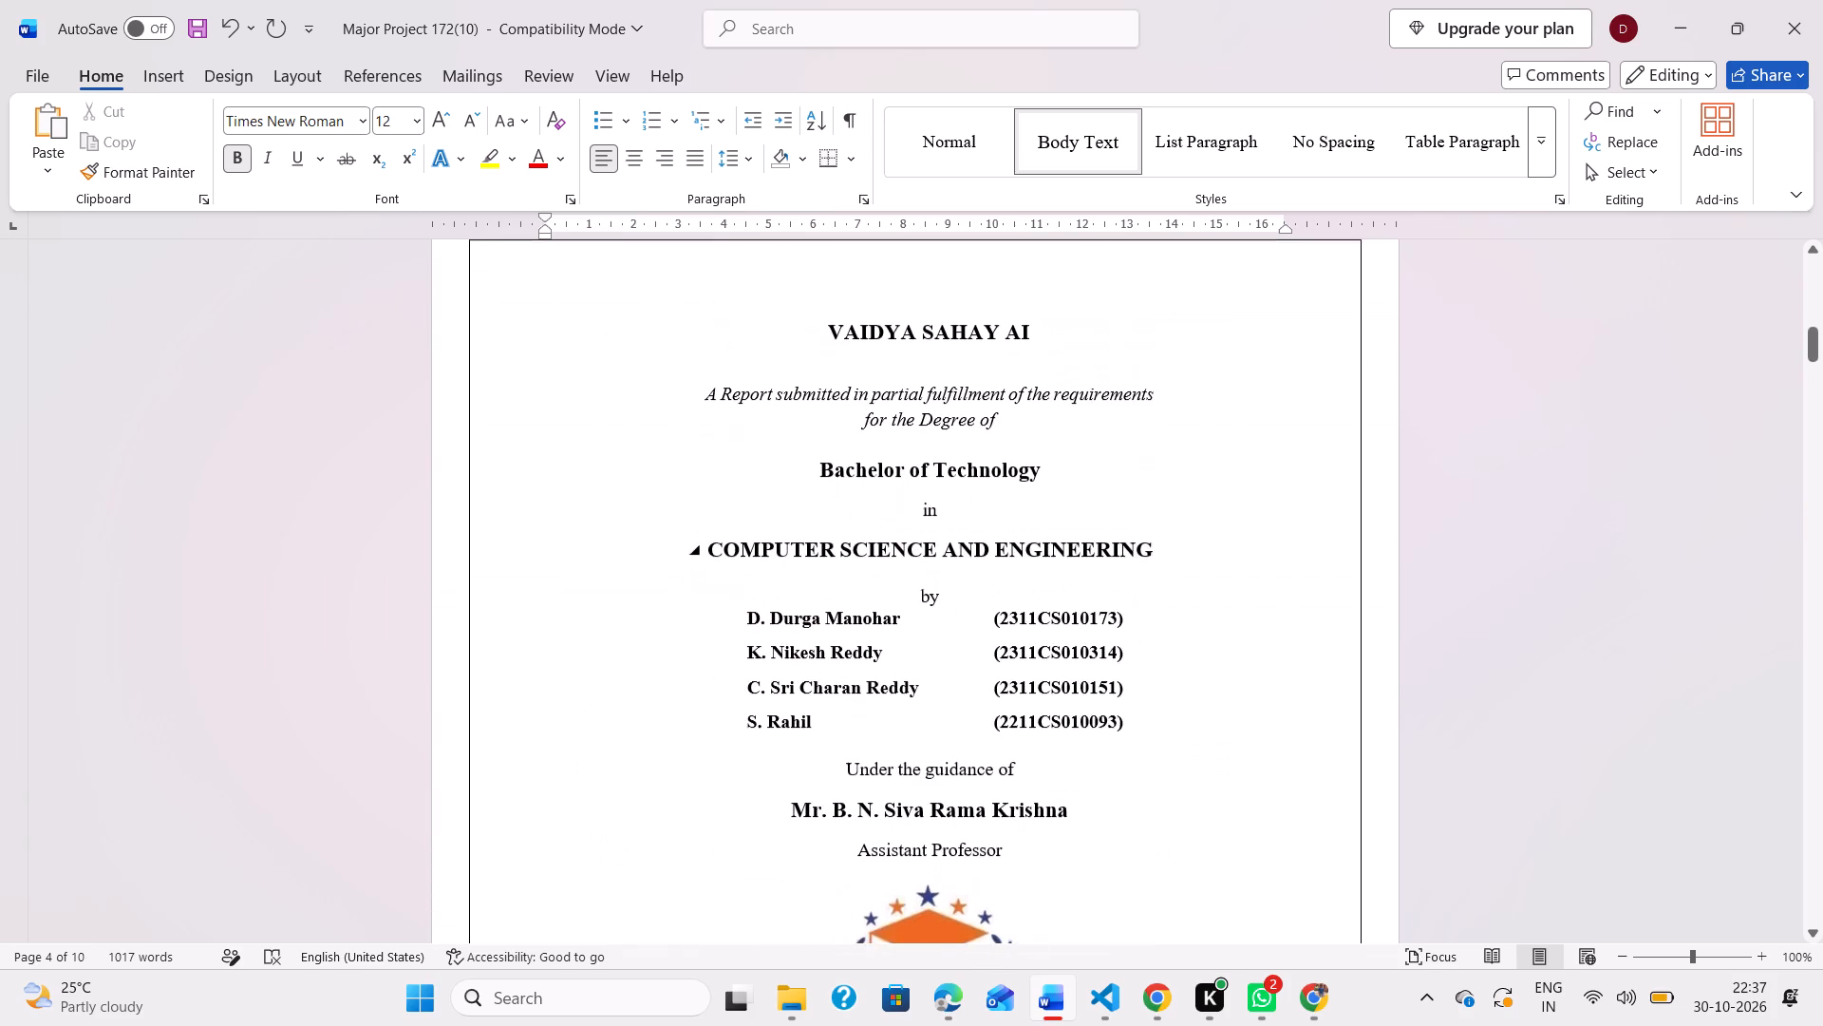
scroll(1173, 557, down, 6)
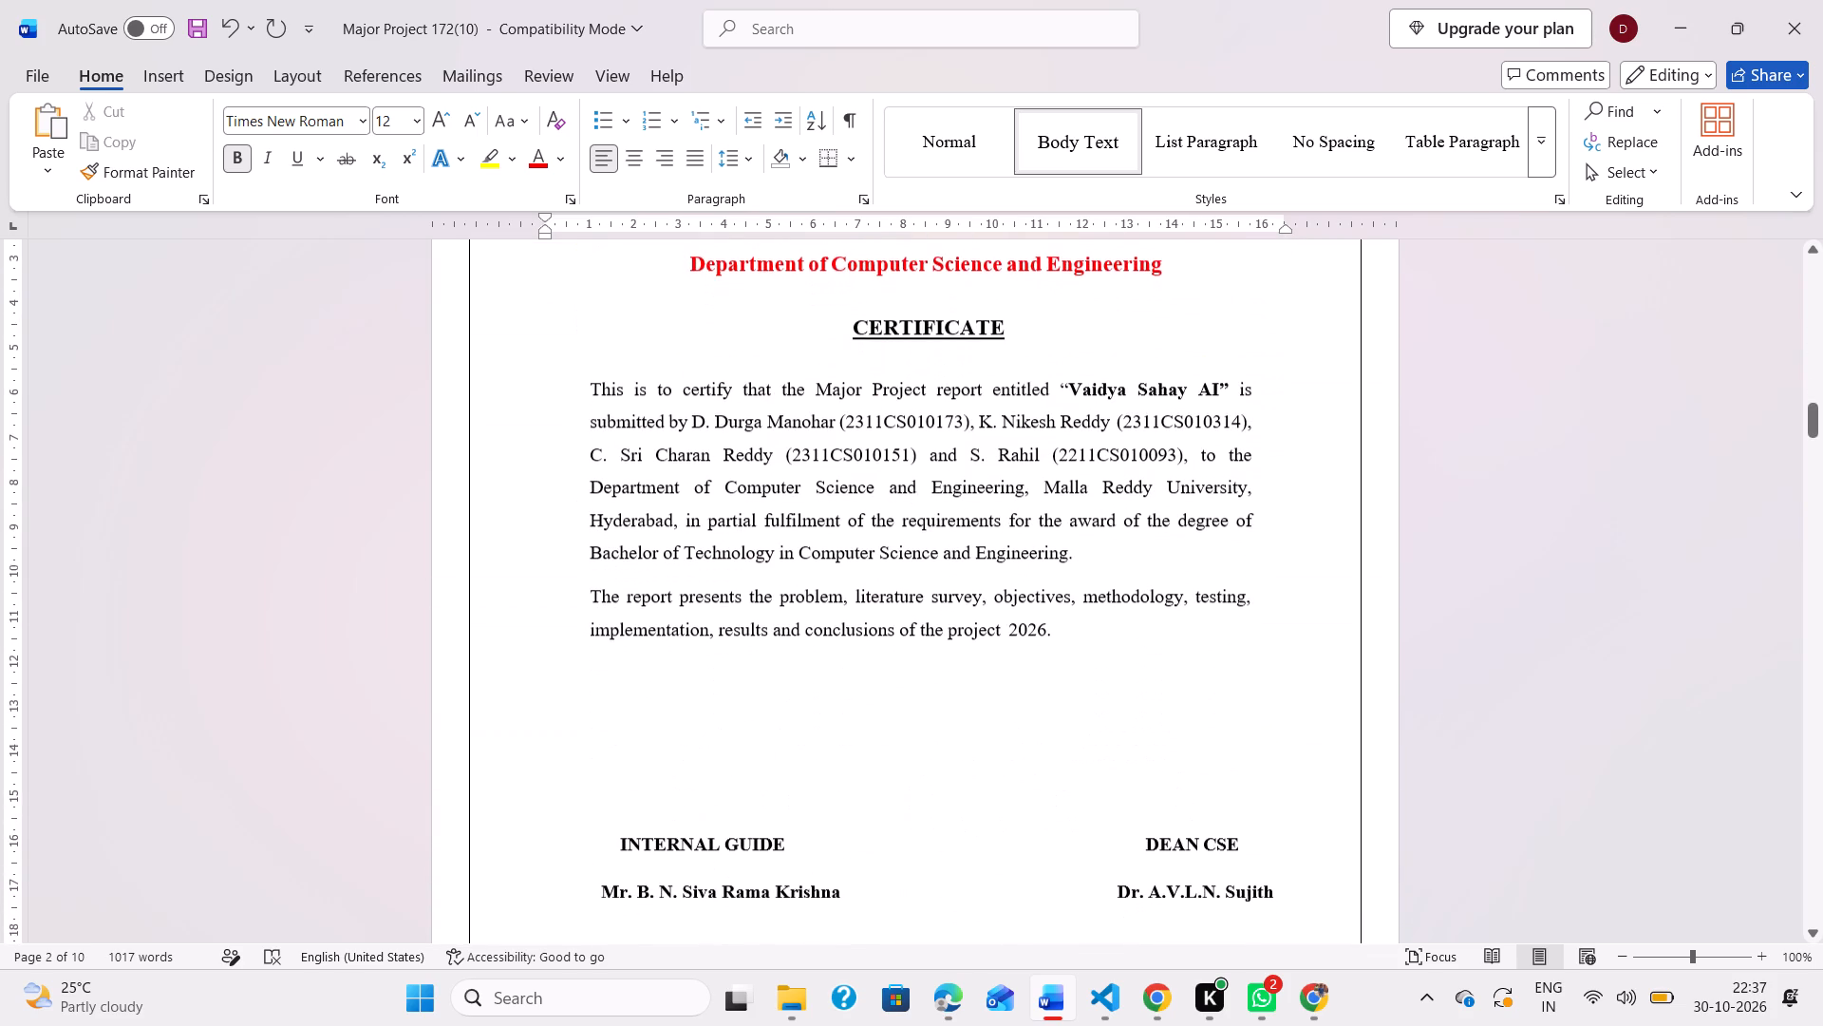
scroll(1173, 557, down, 3)
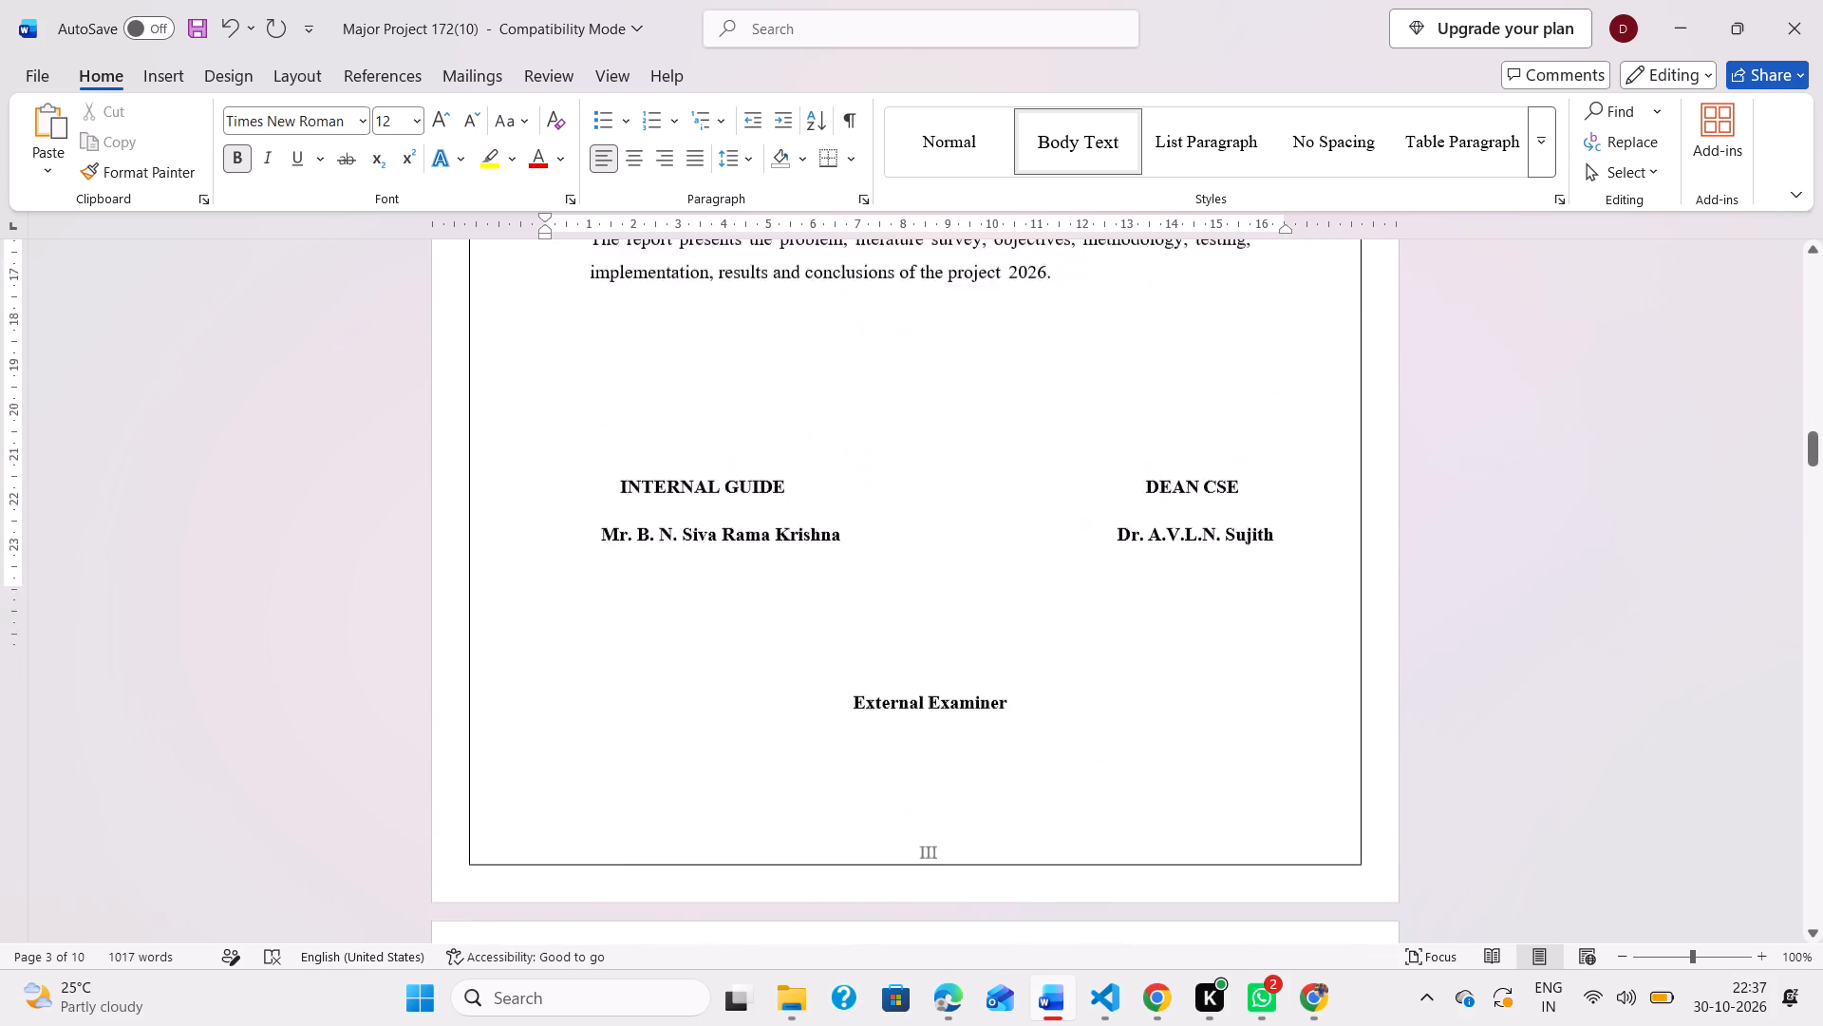
scroll(1173, 557, down, 2)
scroll(1173, 557, up, 1)
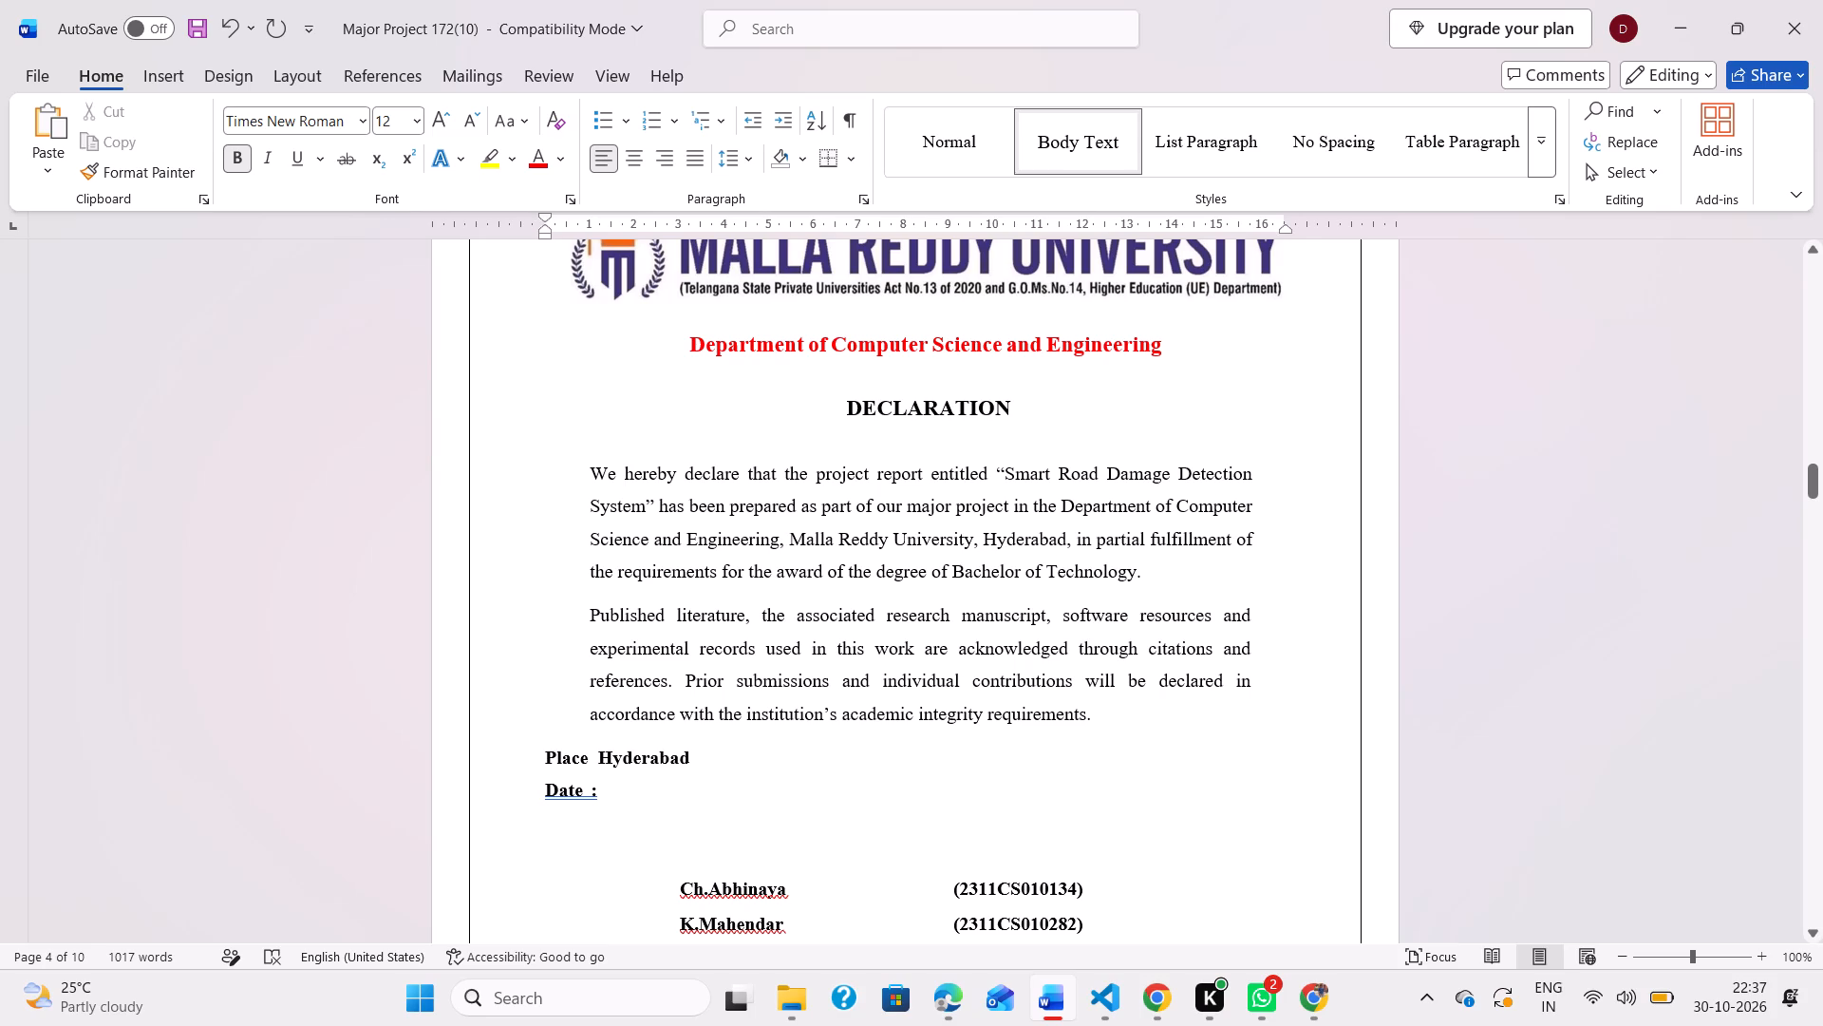
drag(1005, 470, 648, 505)
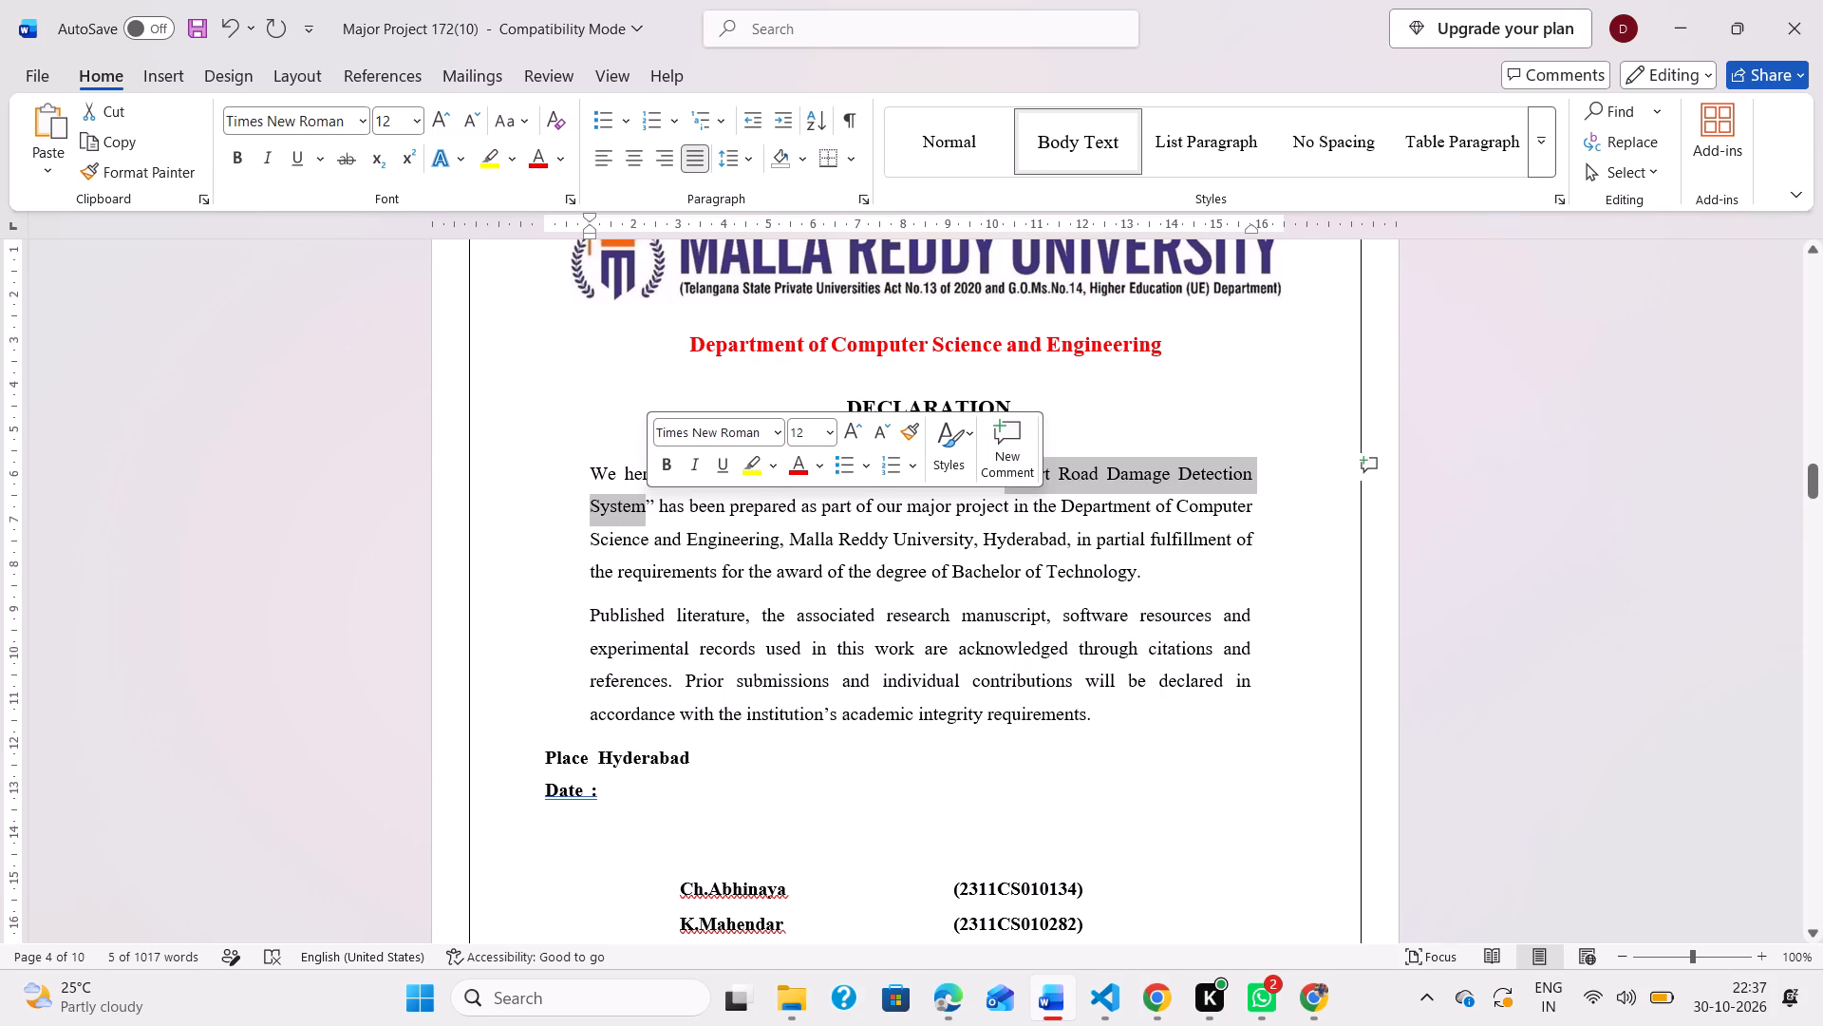
key(BackSpace)
scroll(648, 505, up, 5)
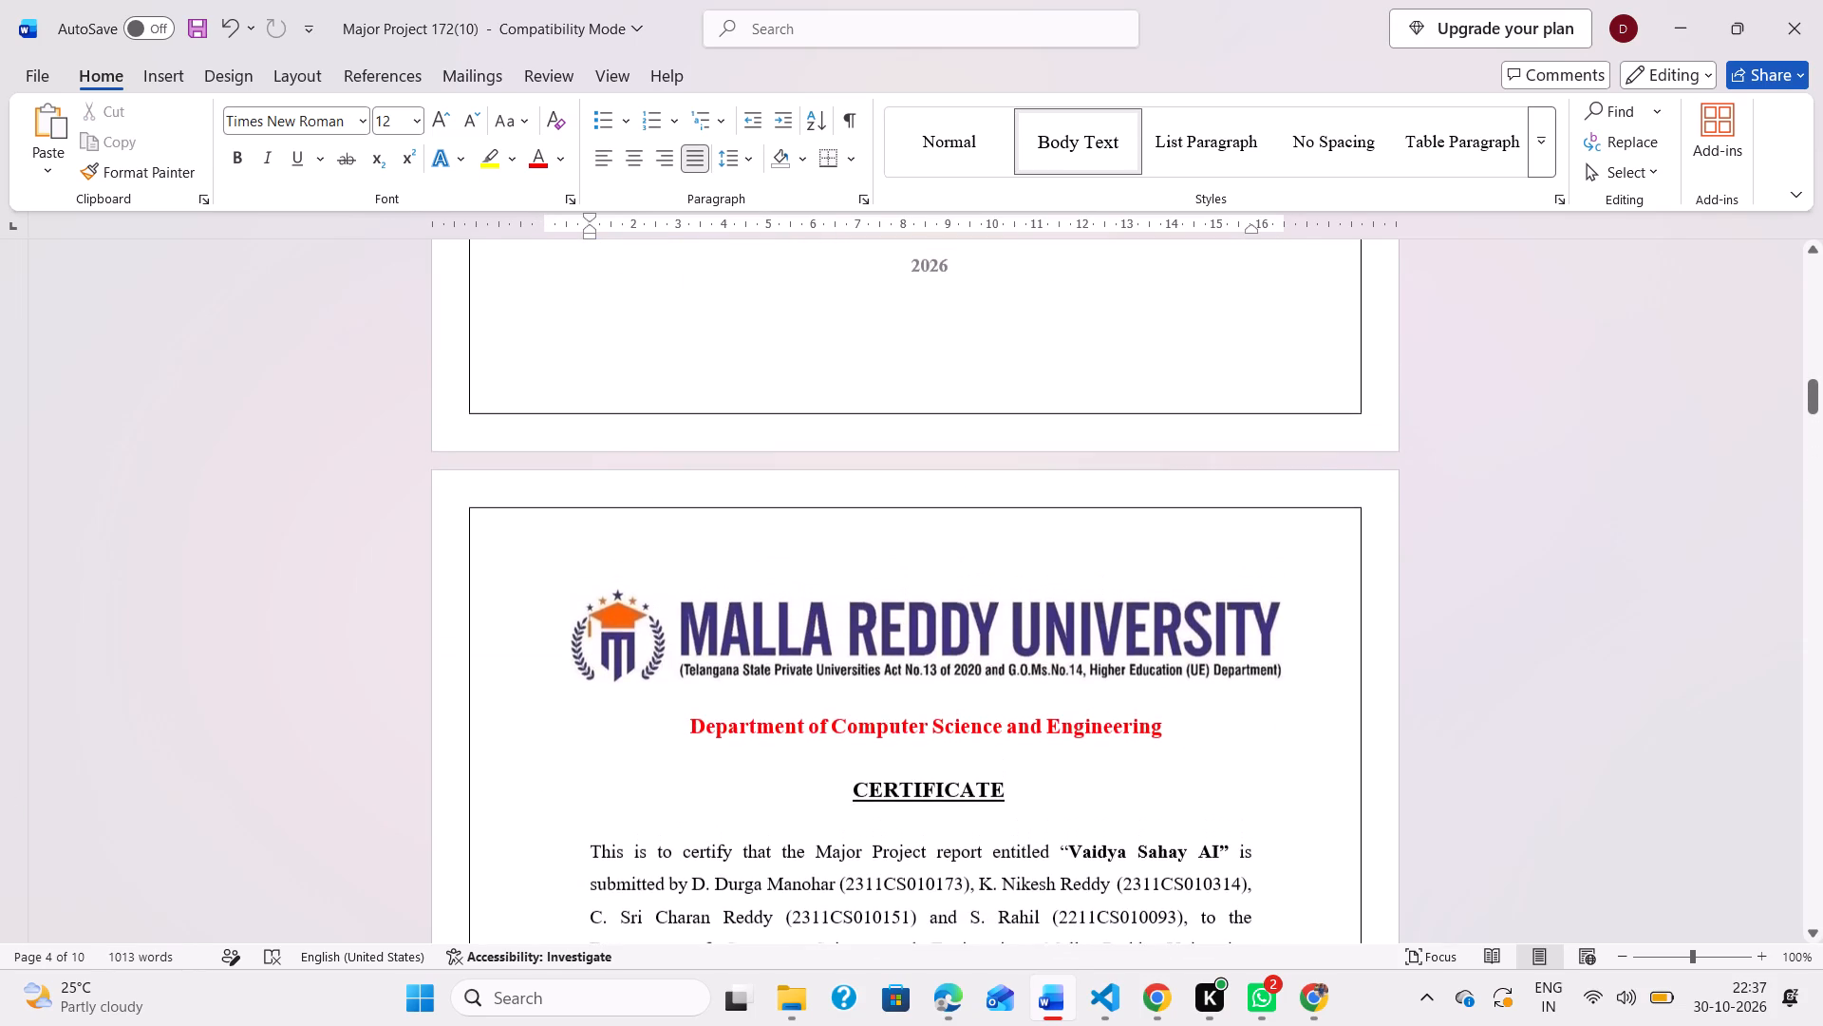
scroll(726, 546, down, 1)
drag(1069, 443, 1211, 441)
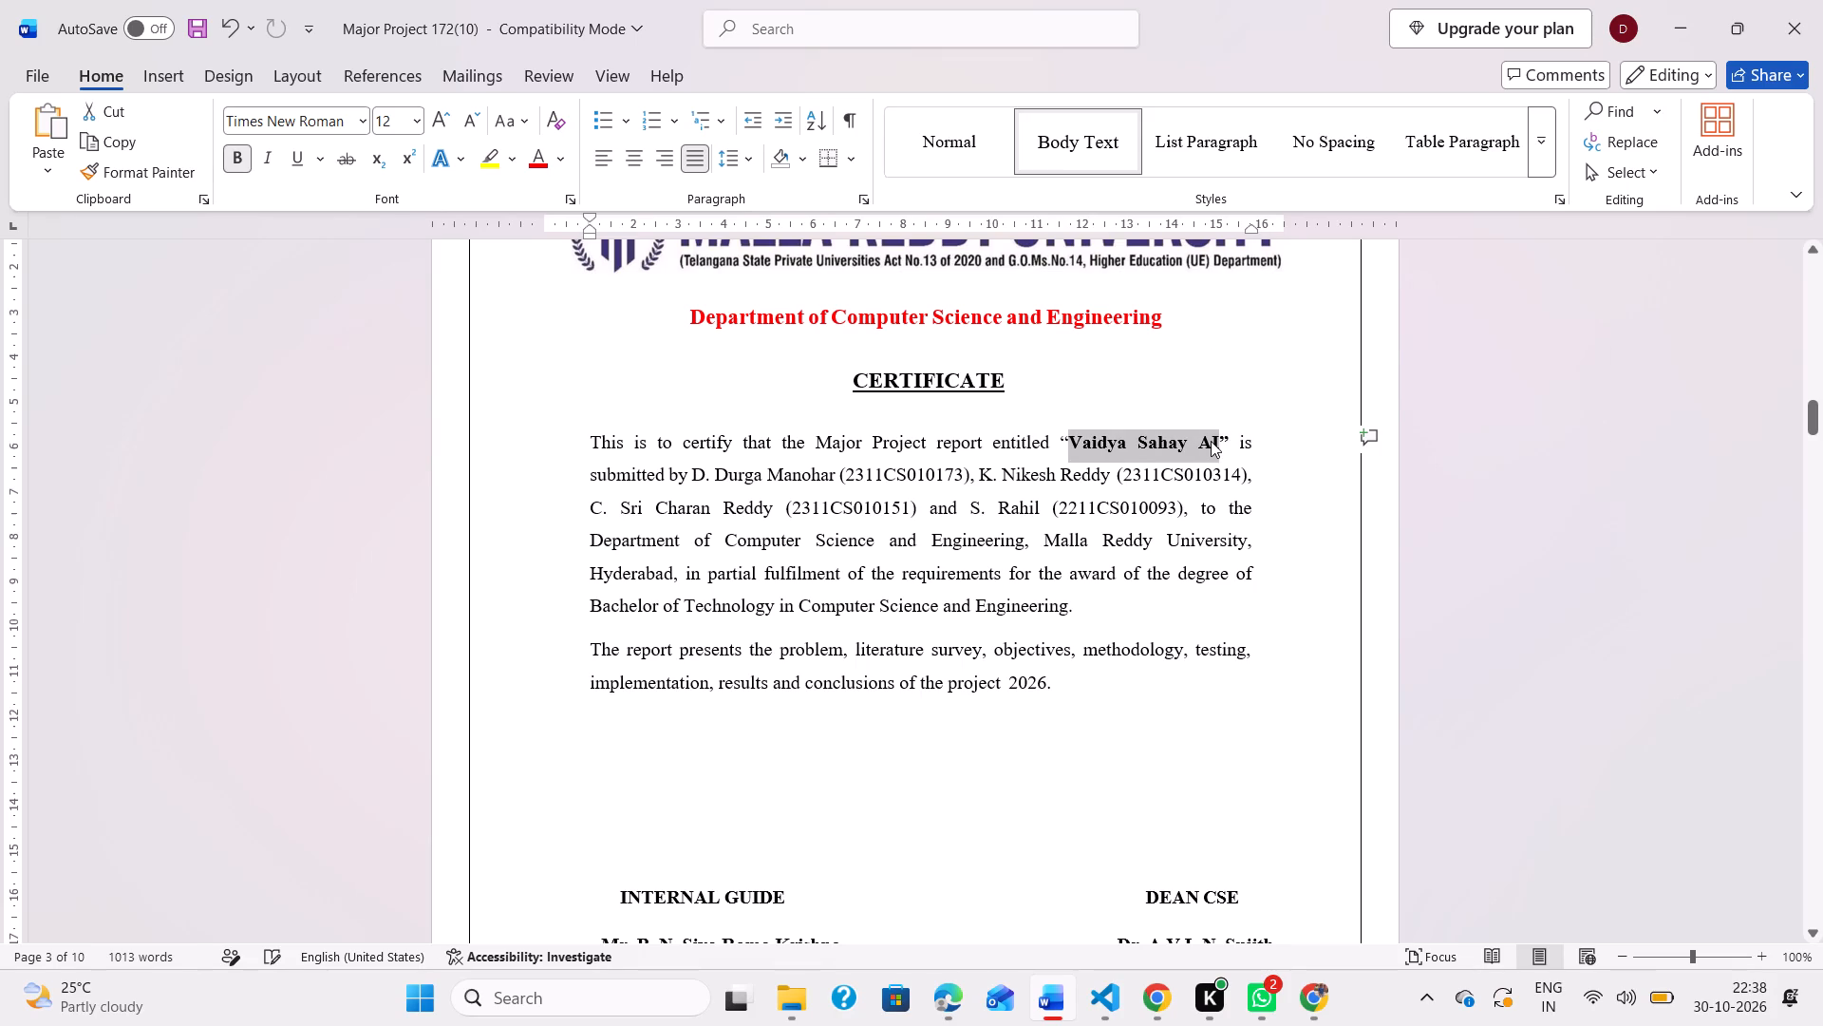
key(ctrl+c)
scroll(1016, 615, down, 5)
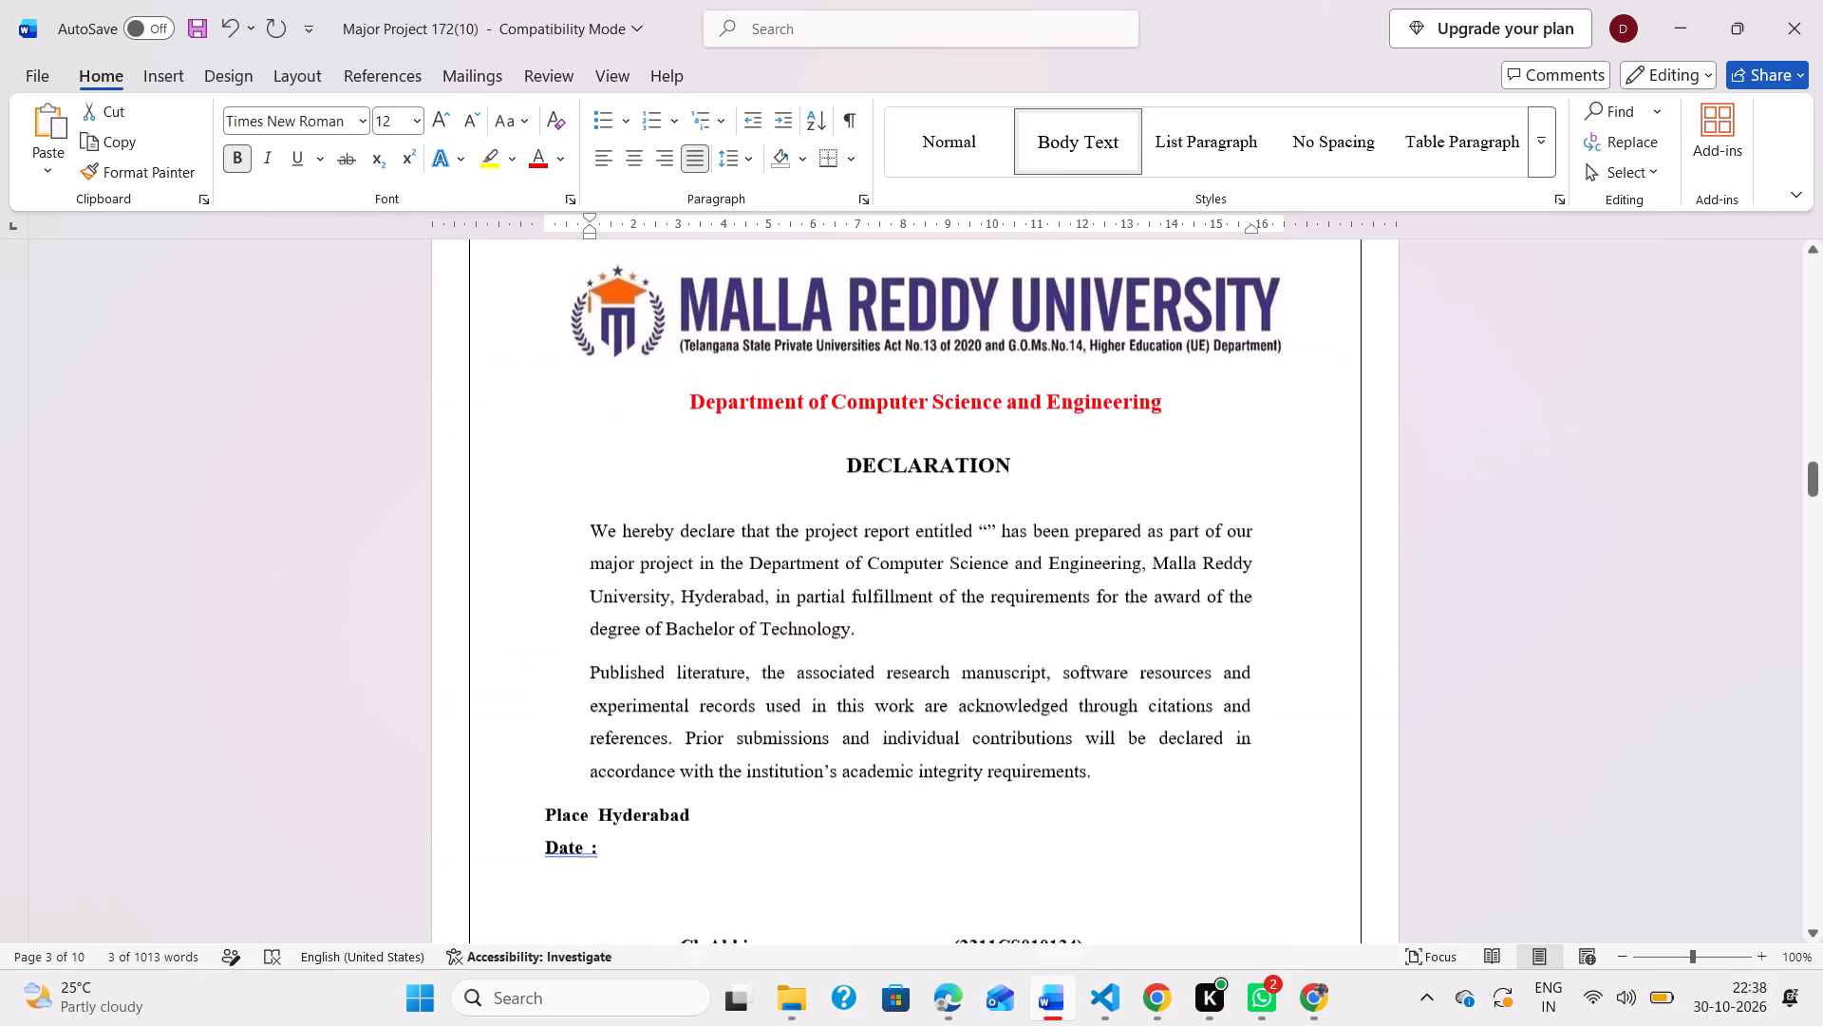
click(987, 506)
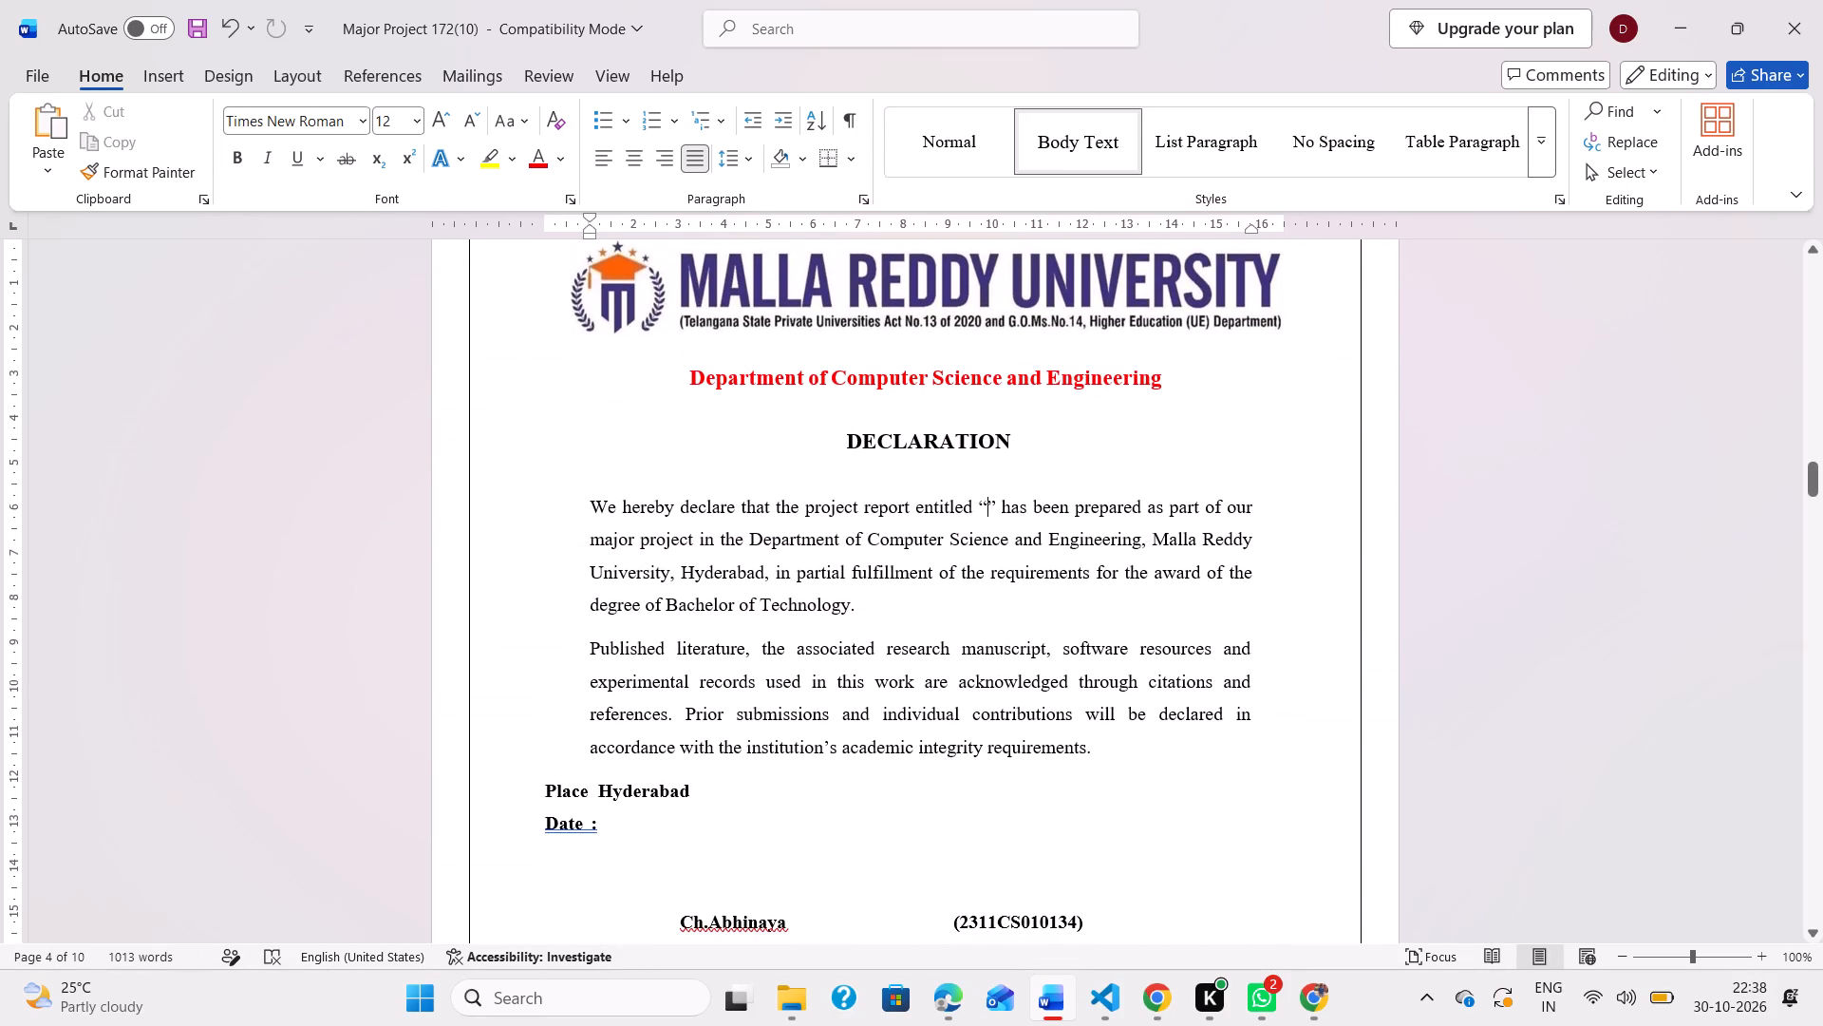
key(ctrl+v)
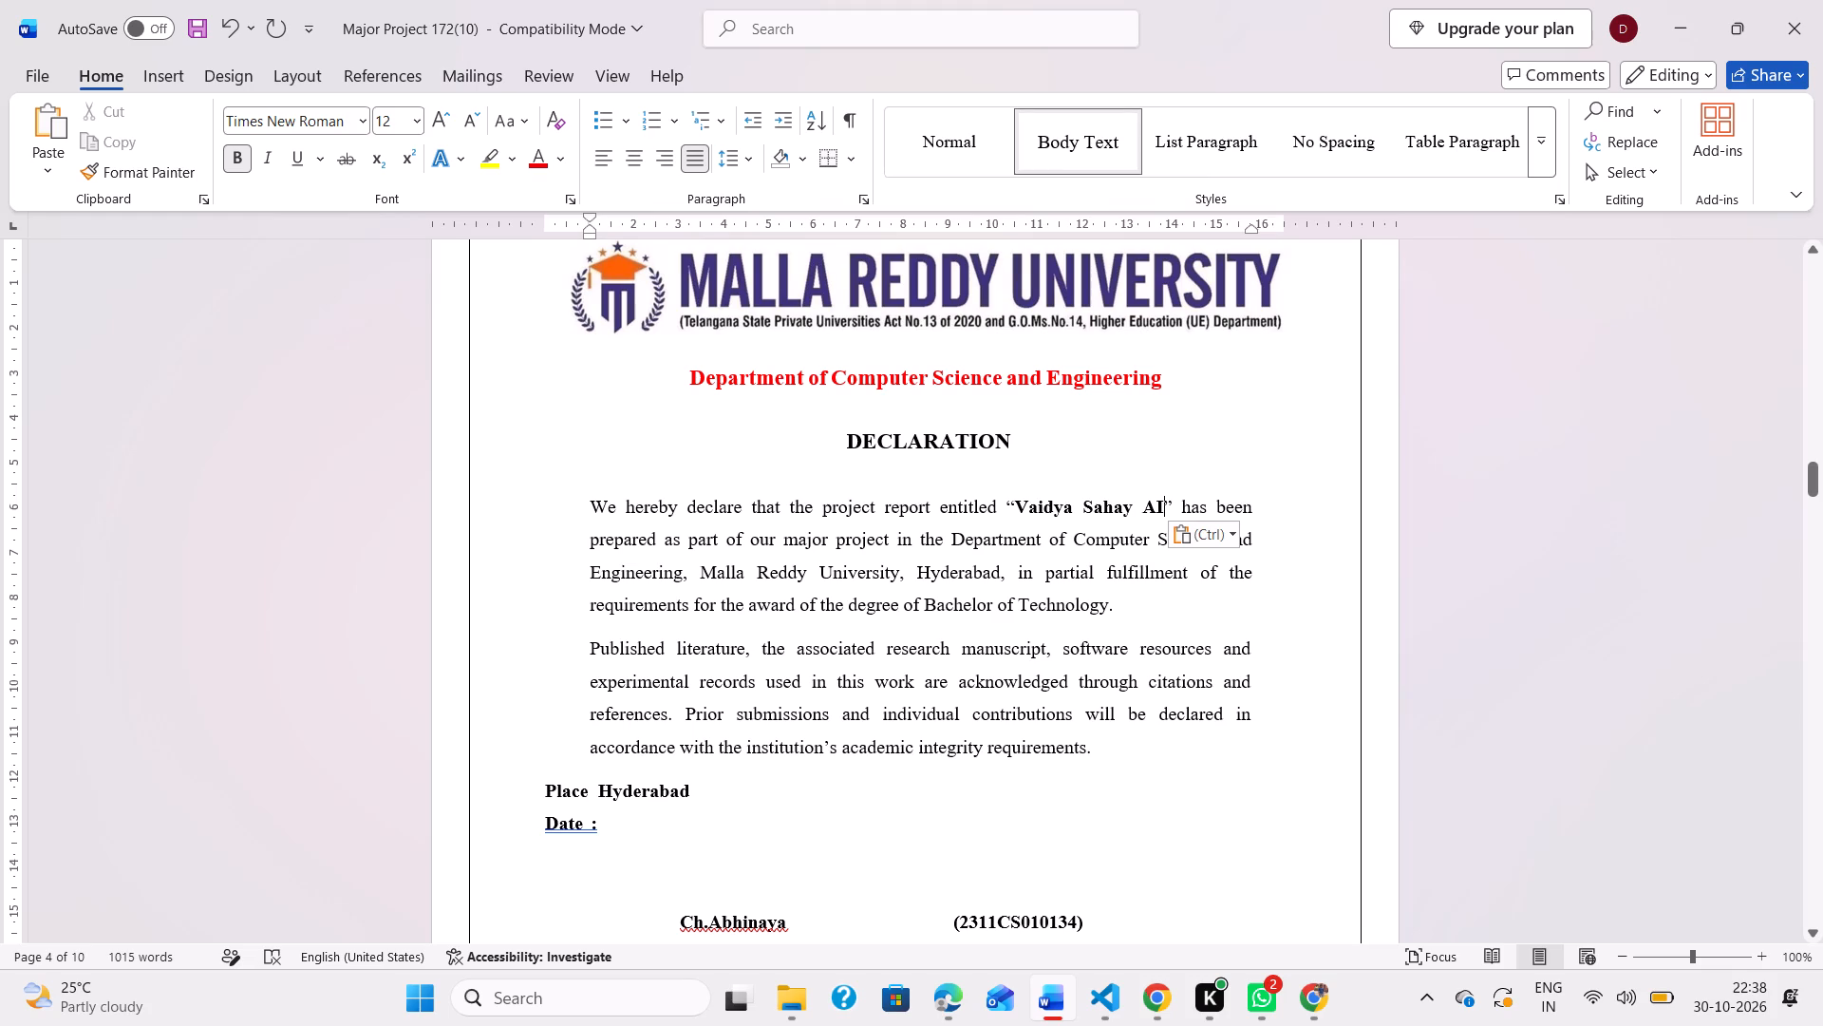
Replace the four old names and roll numbers under the declaration with the team list copied from the cover page.
scroll(970, 569, down, 1)
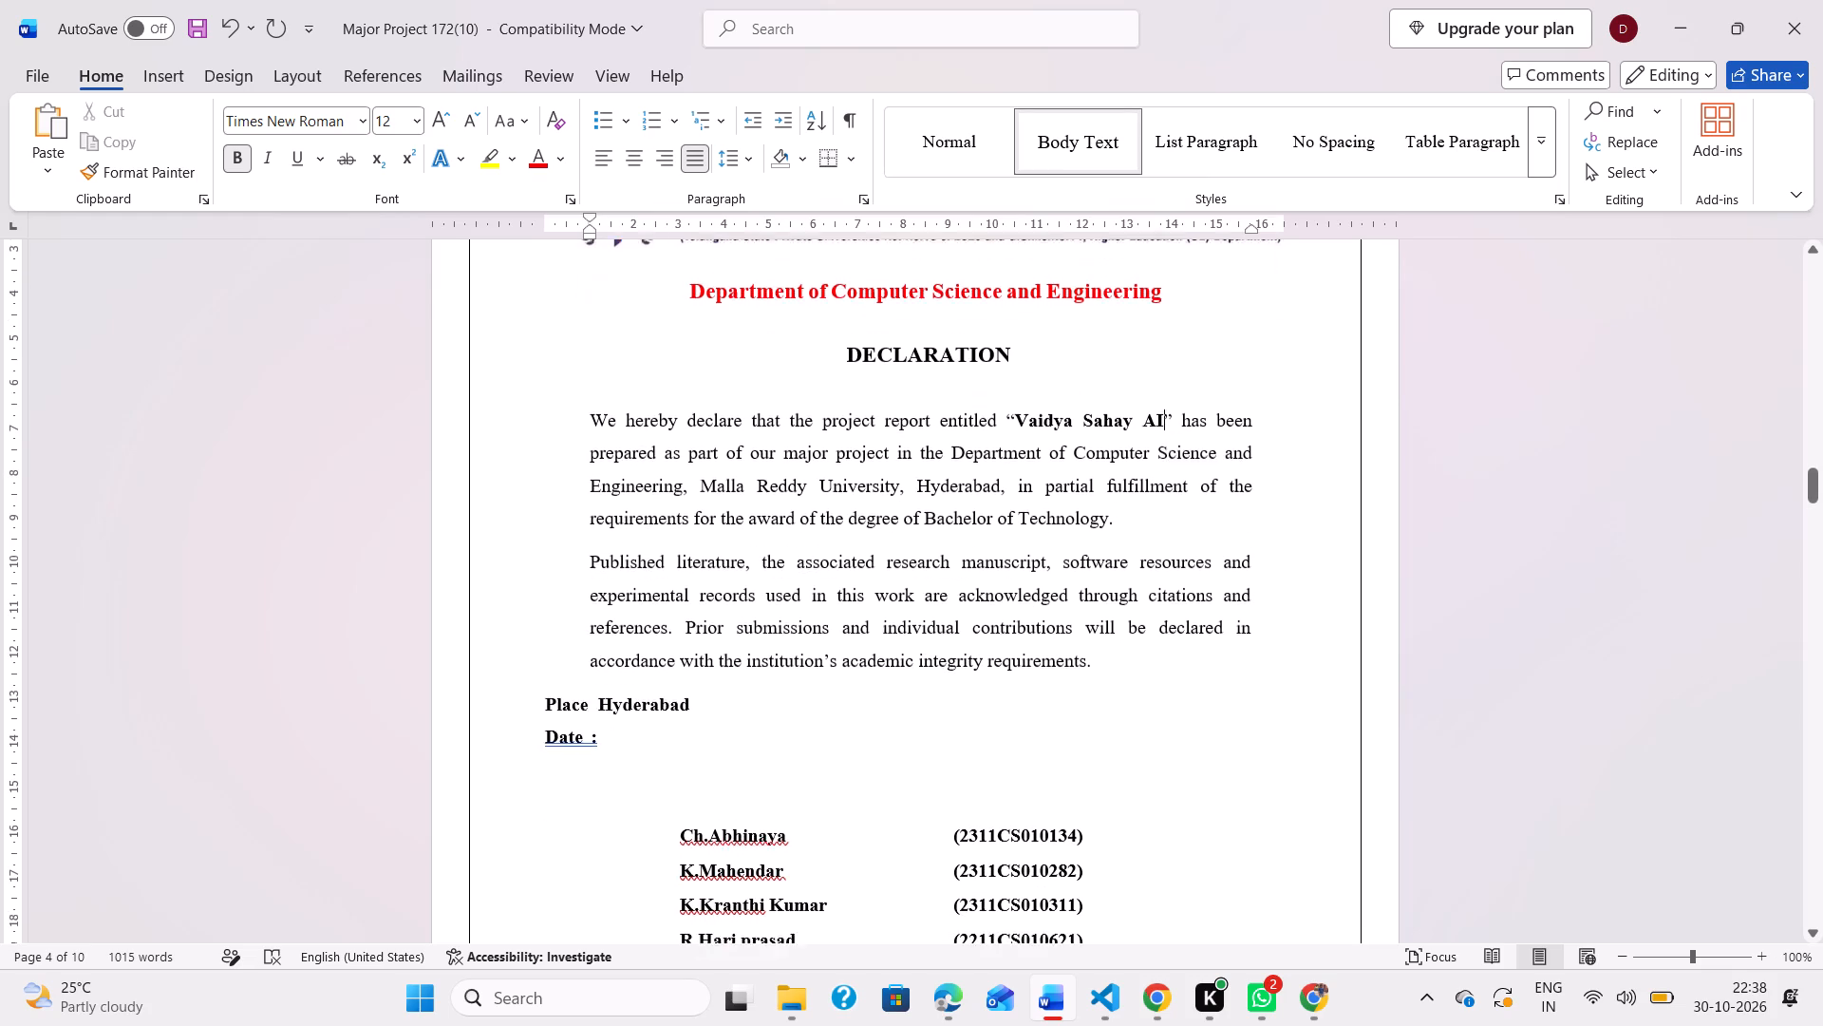
scroll(914, 588, down, 2)
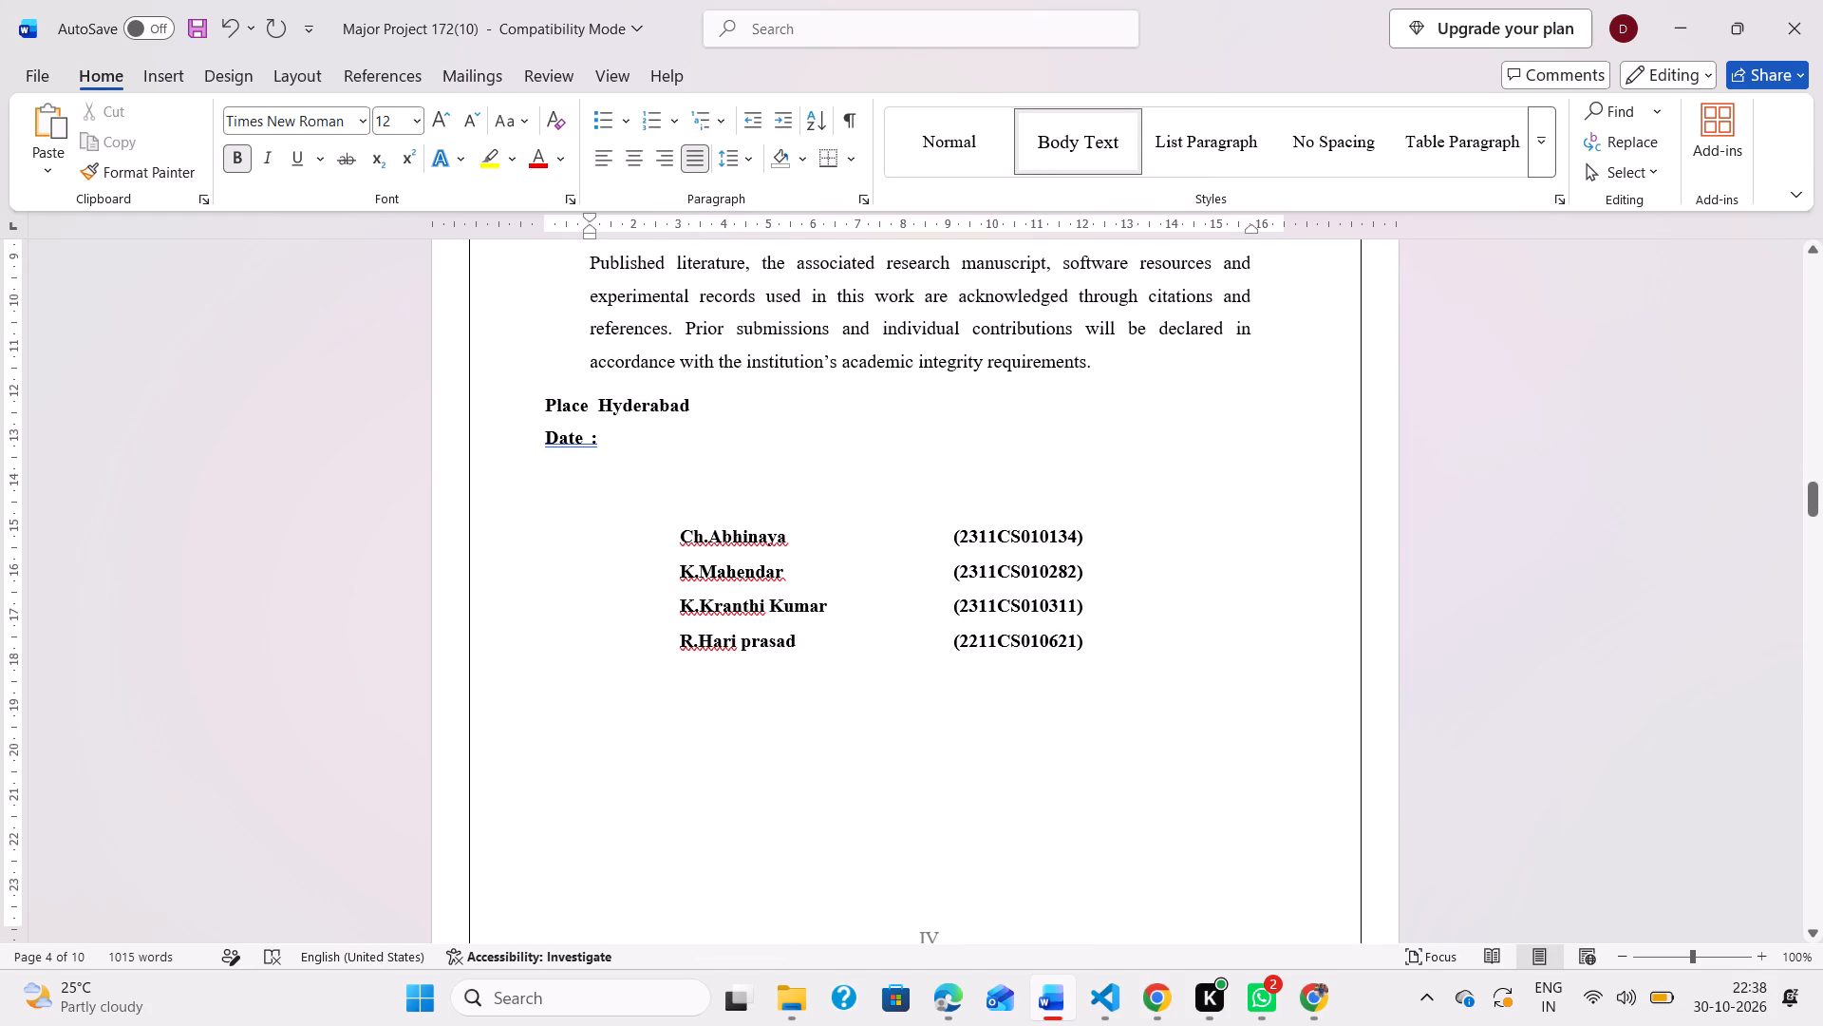
scroll(671, 532, up, 5)
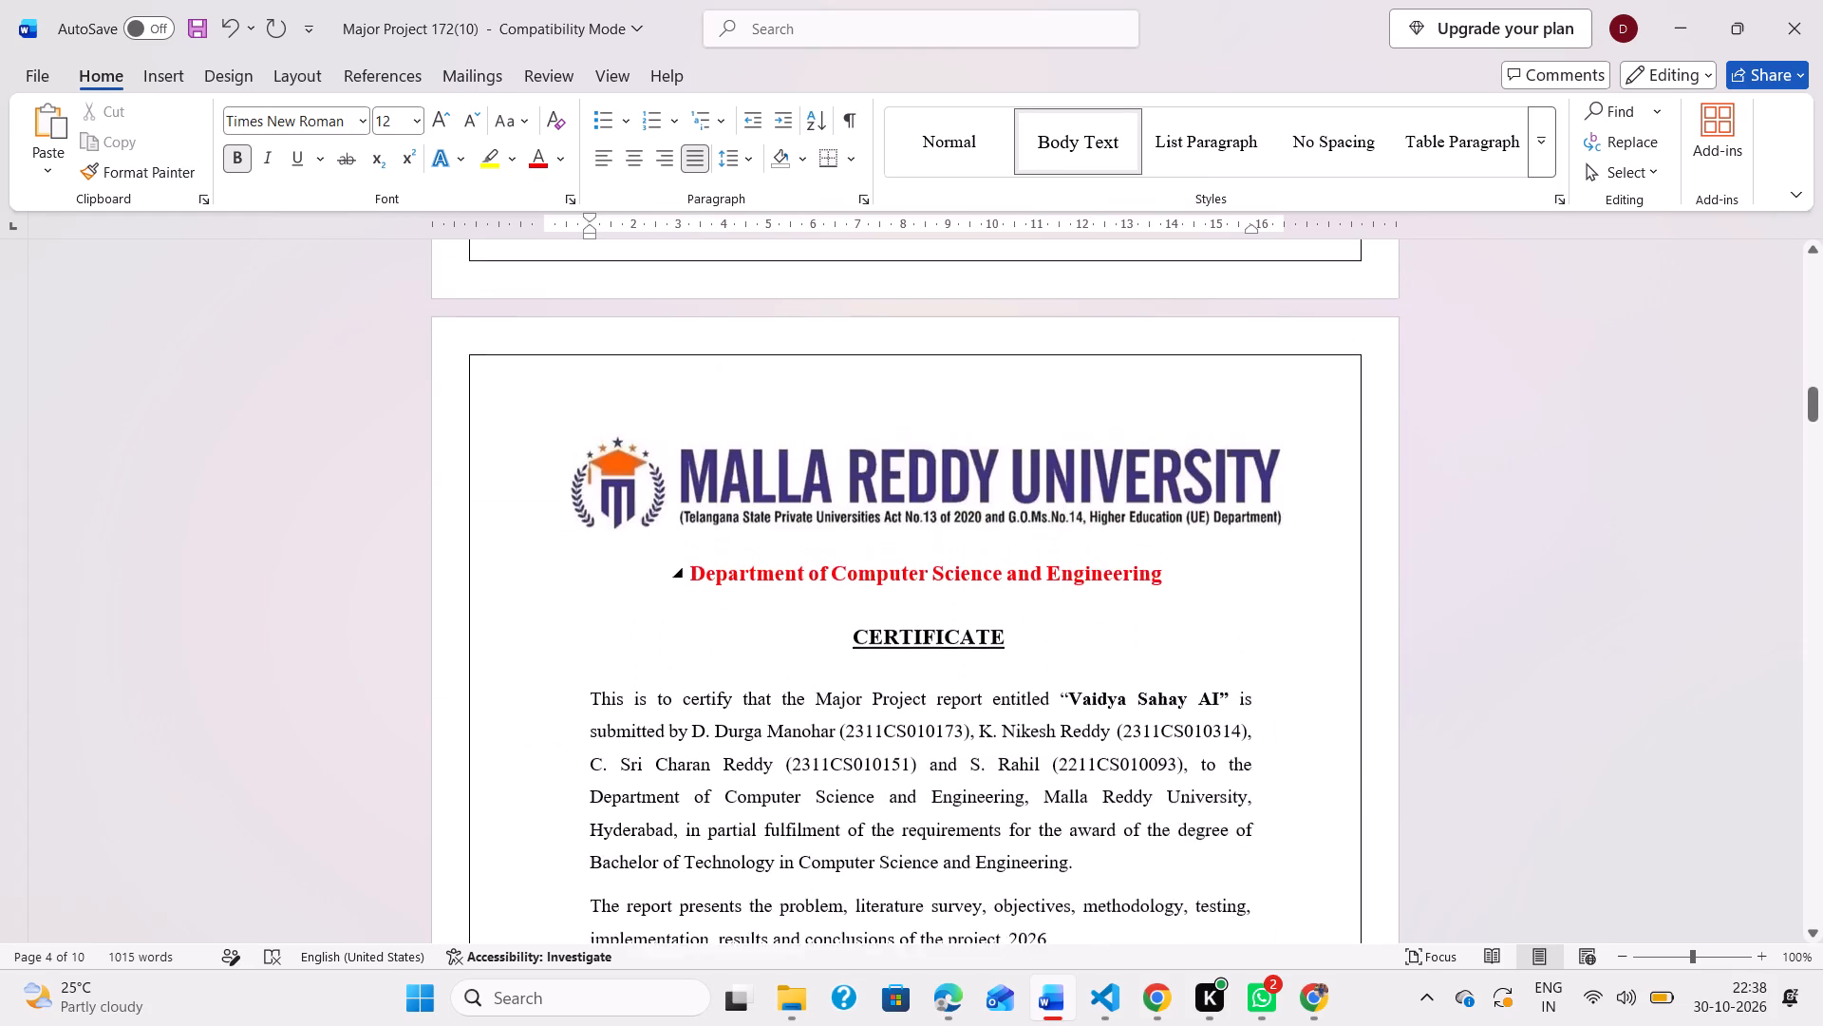
scroll(888, 653, up, 3)
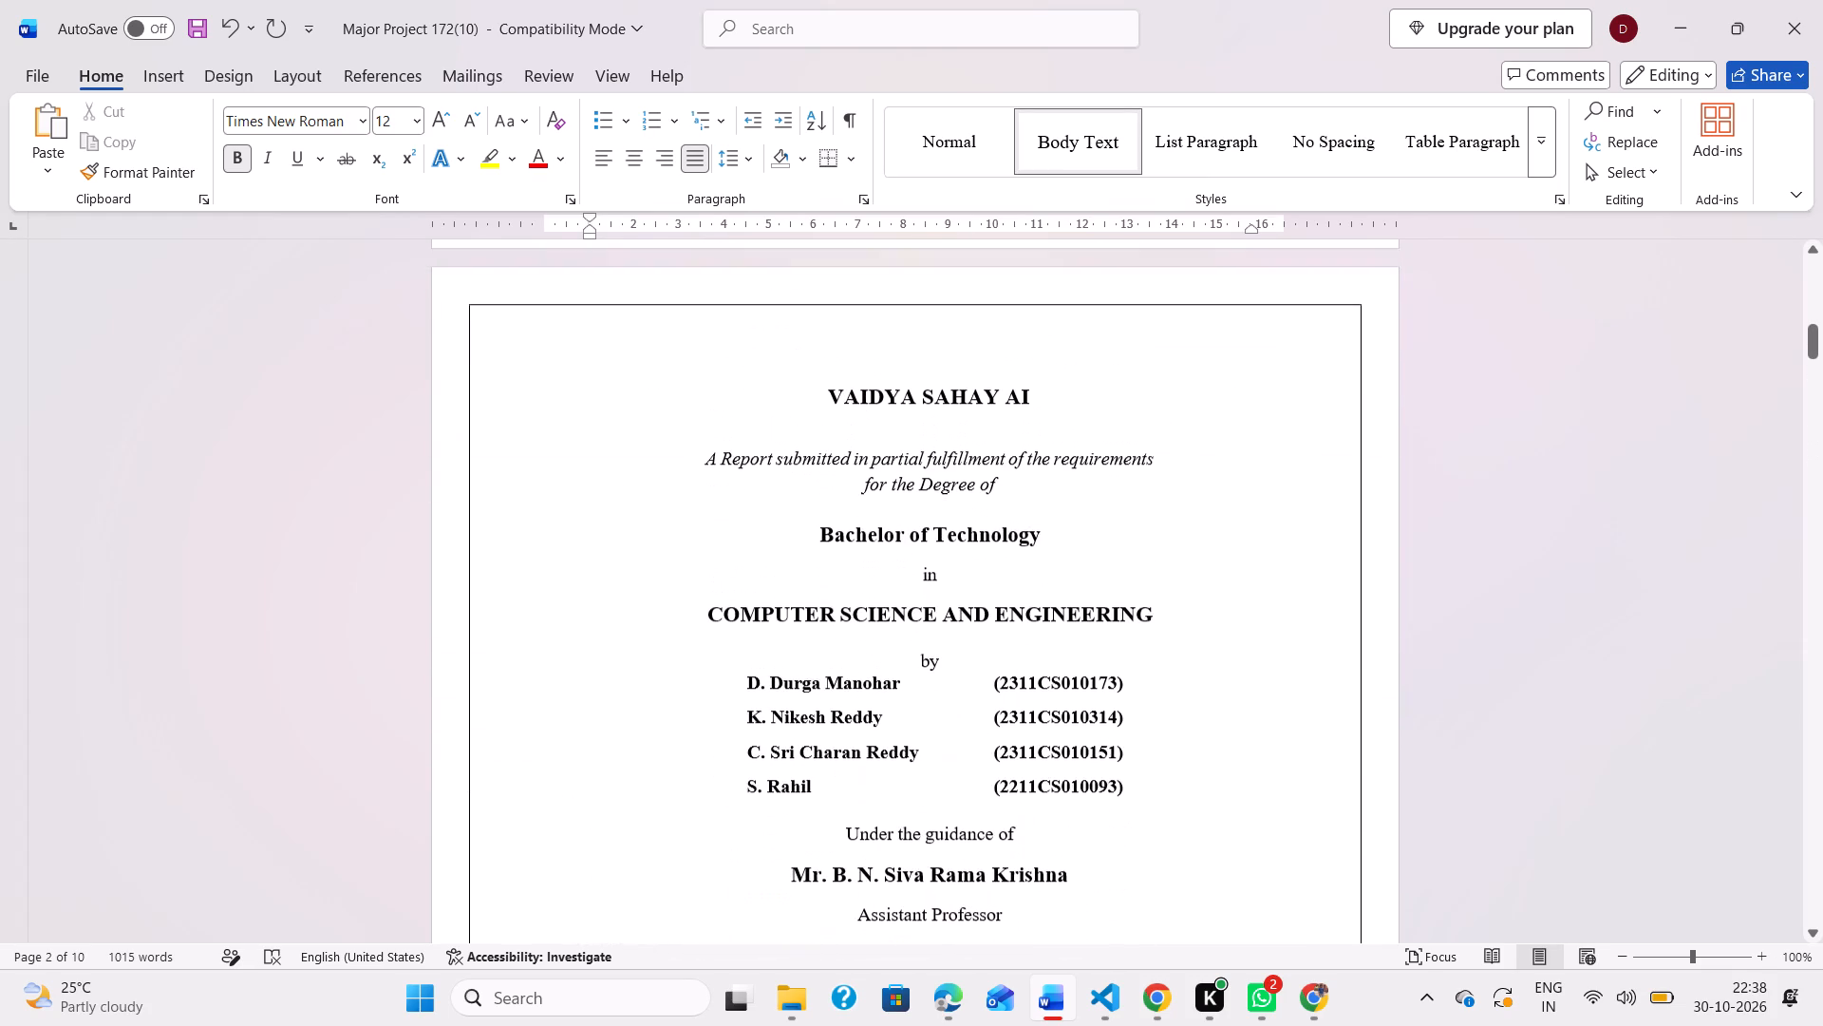
scroll(845, 707, down, 6)
scroll(826, 566, up, 1)
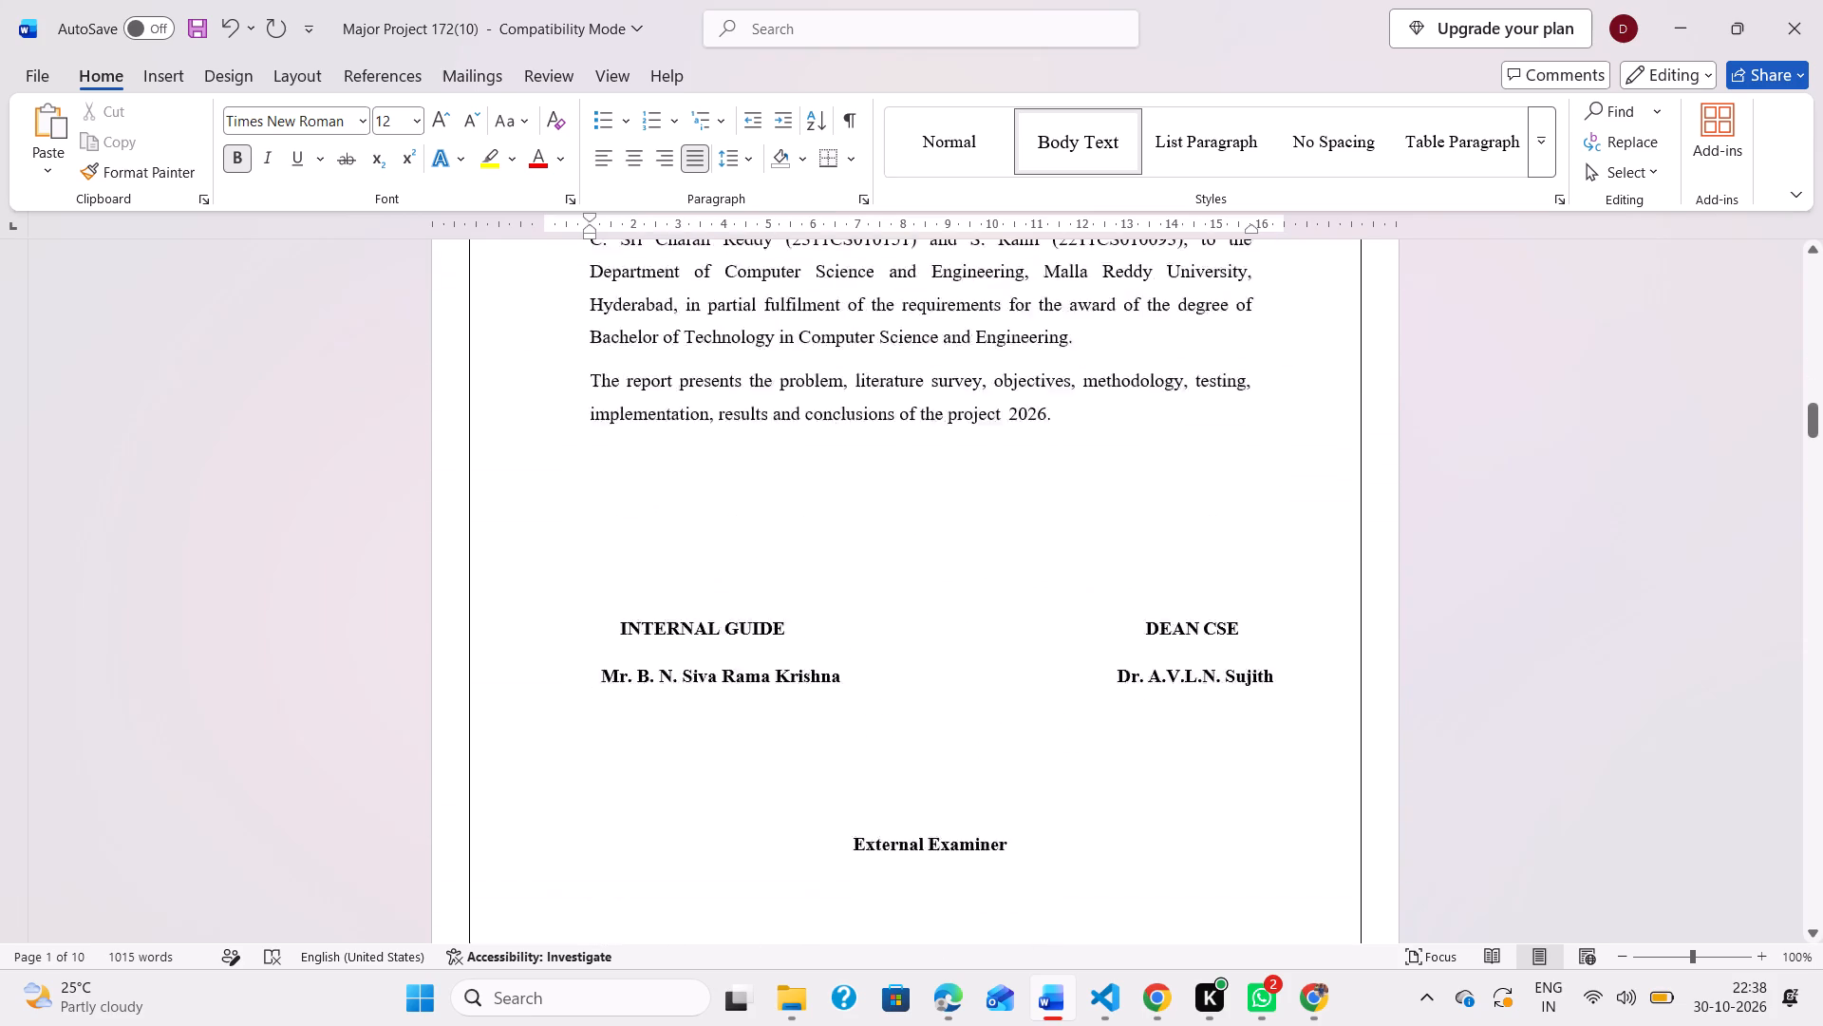
scroll(826, 566, up, 5)
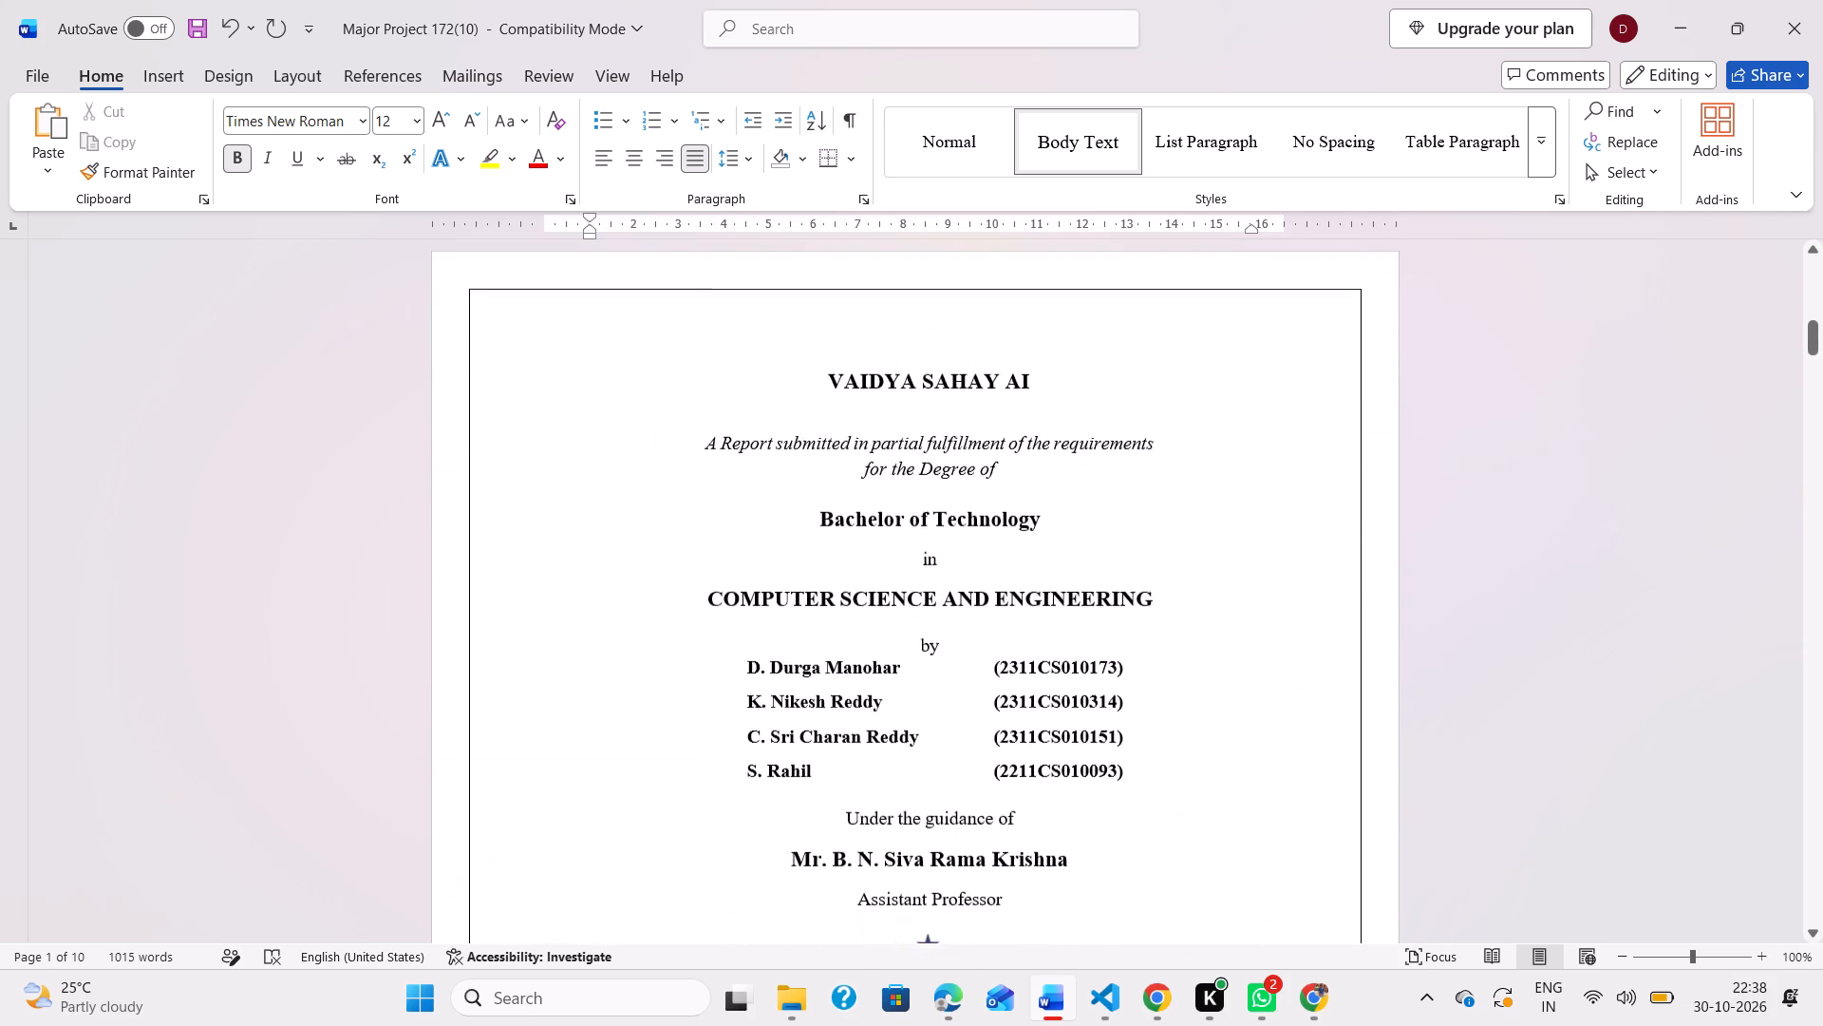
scroll(826, 566, up, 4)
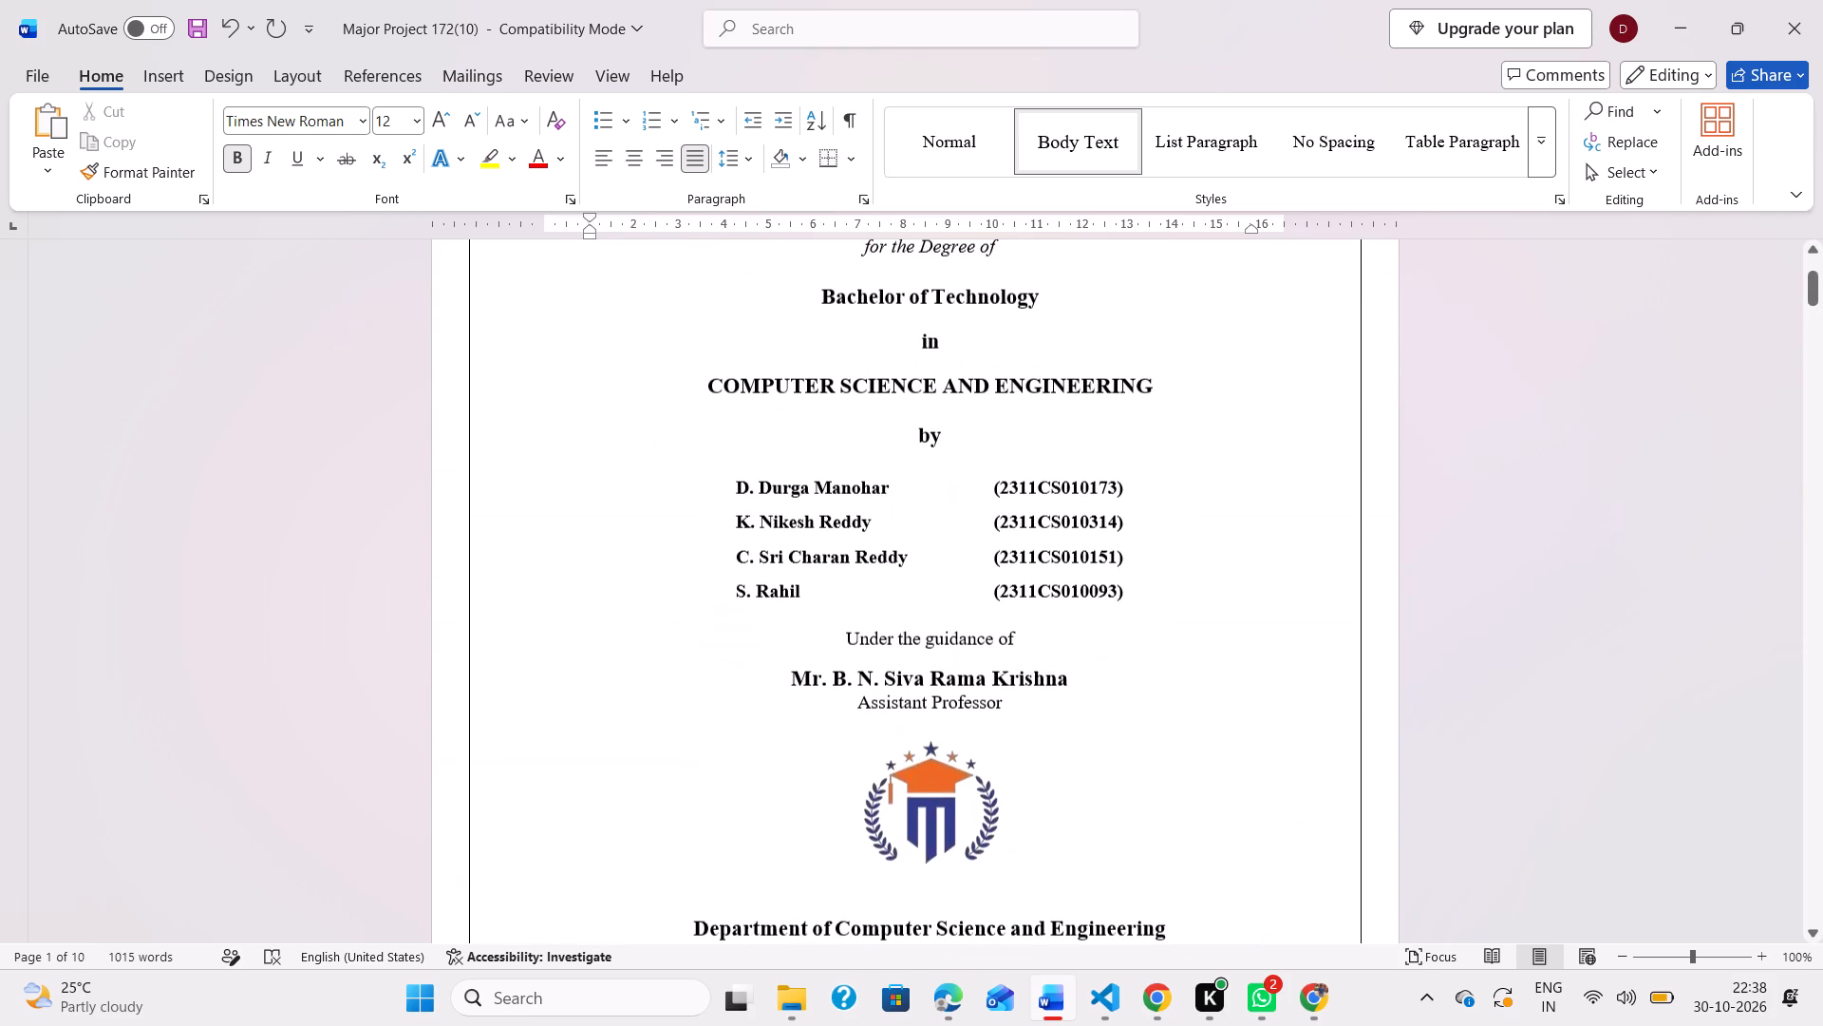
drag(727, 495, 1129, 594)
key(ctrl+c)
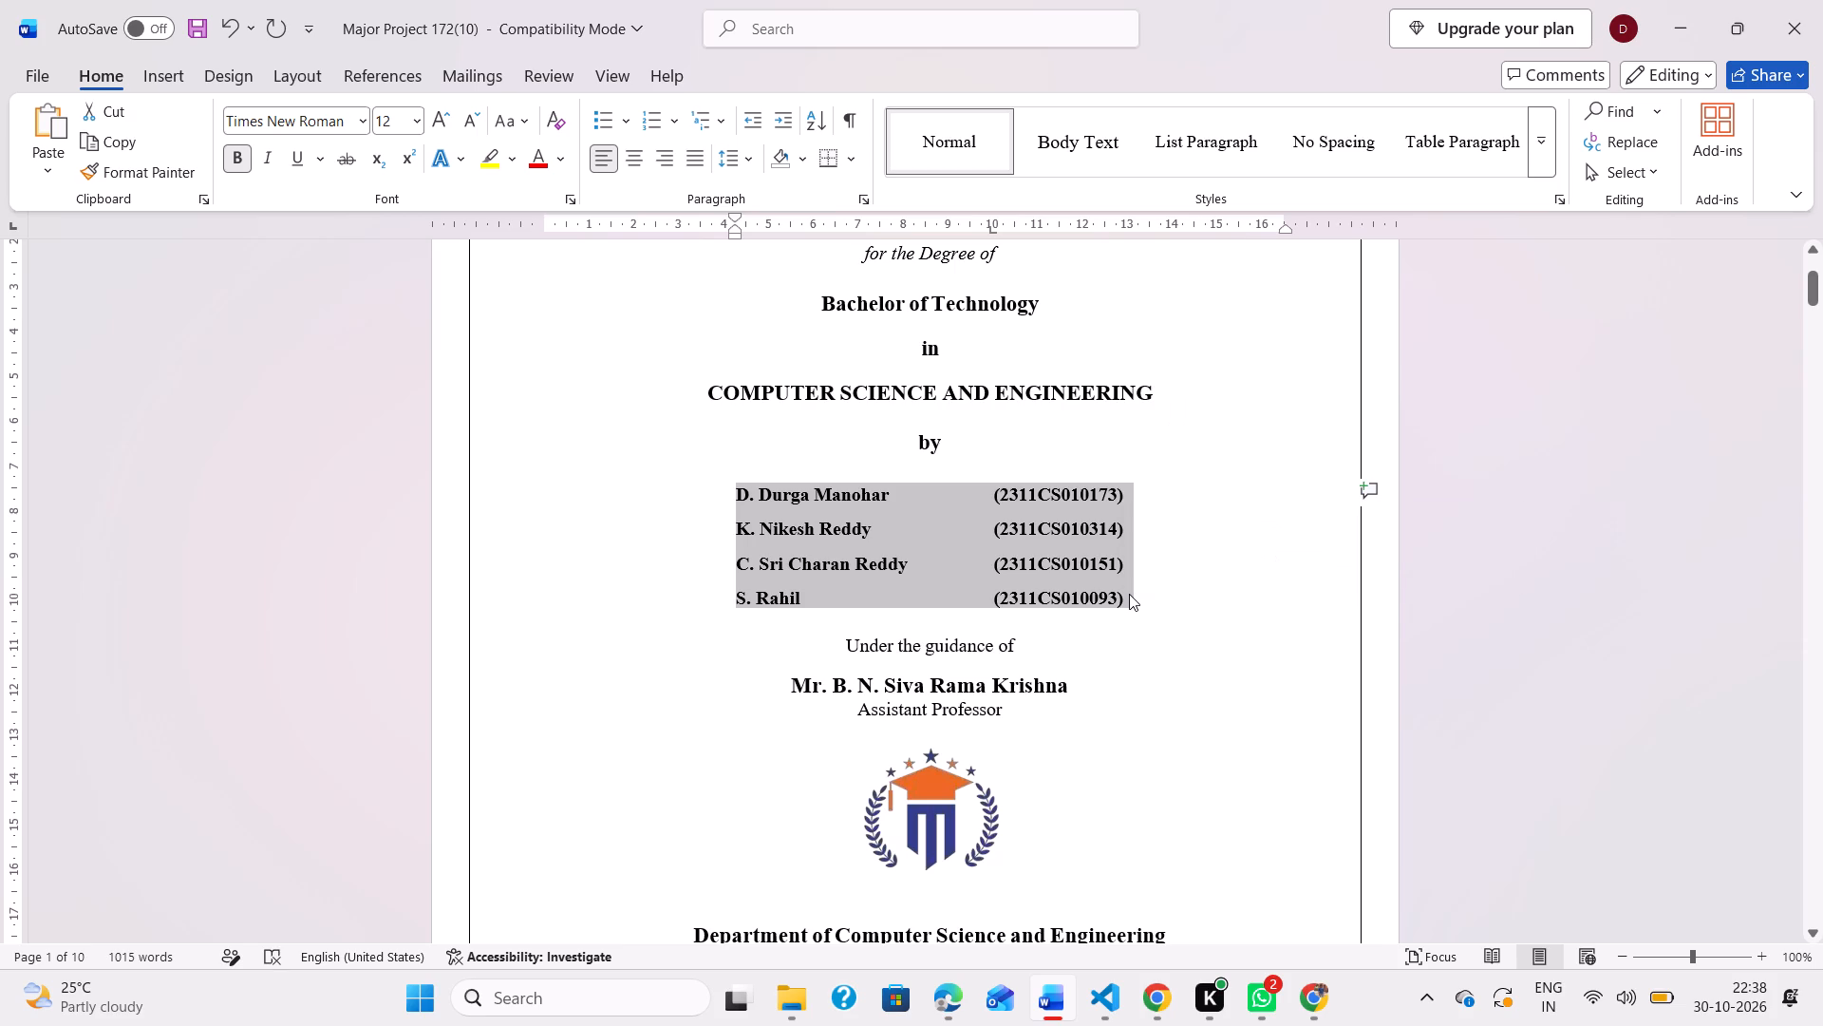
scroll(1129, 594, down, 6)
scroll(1059, 660, down, 1)
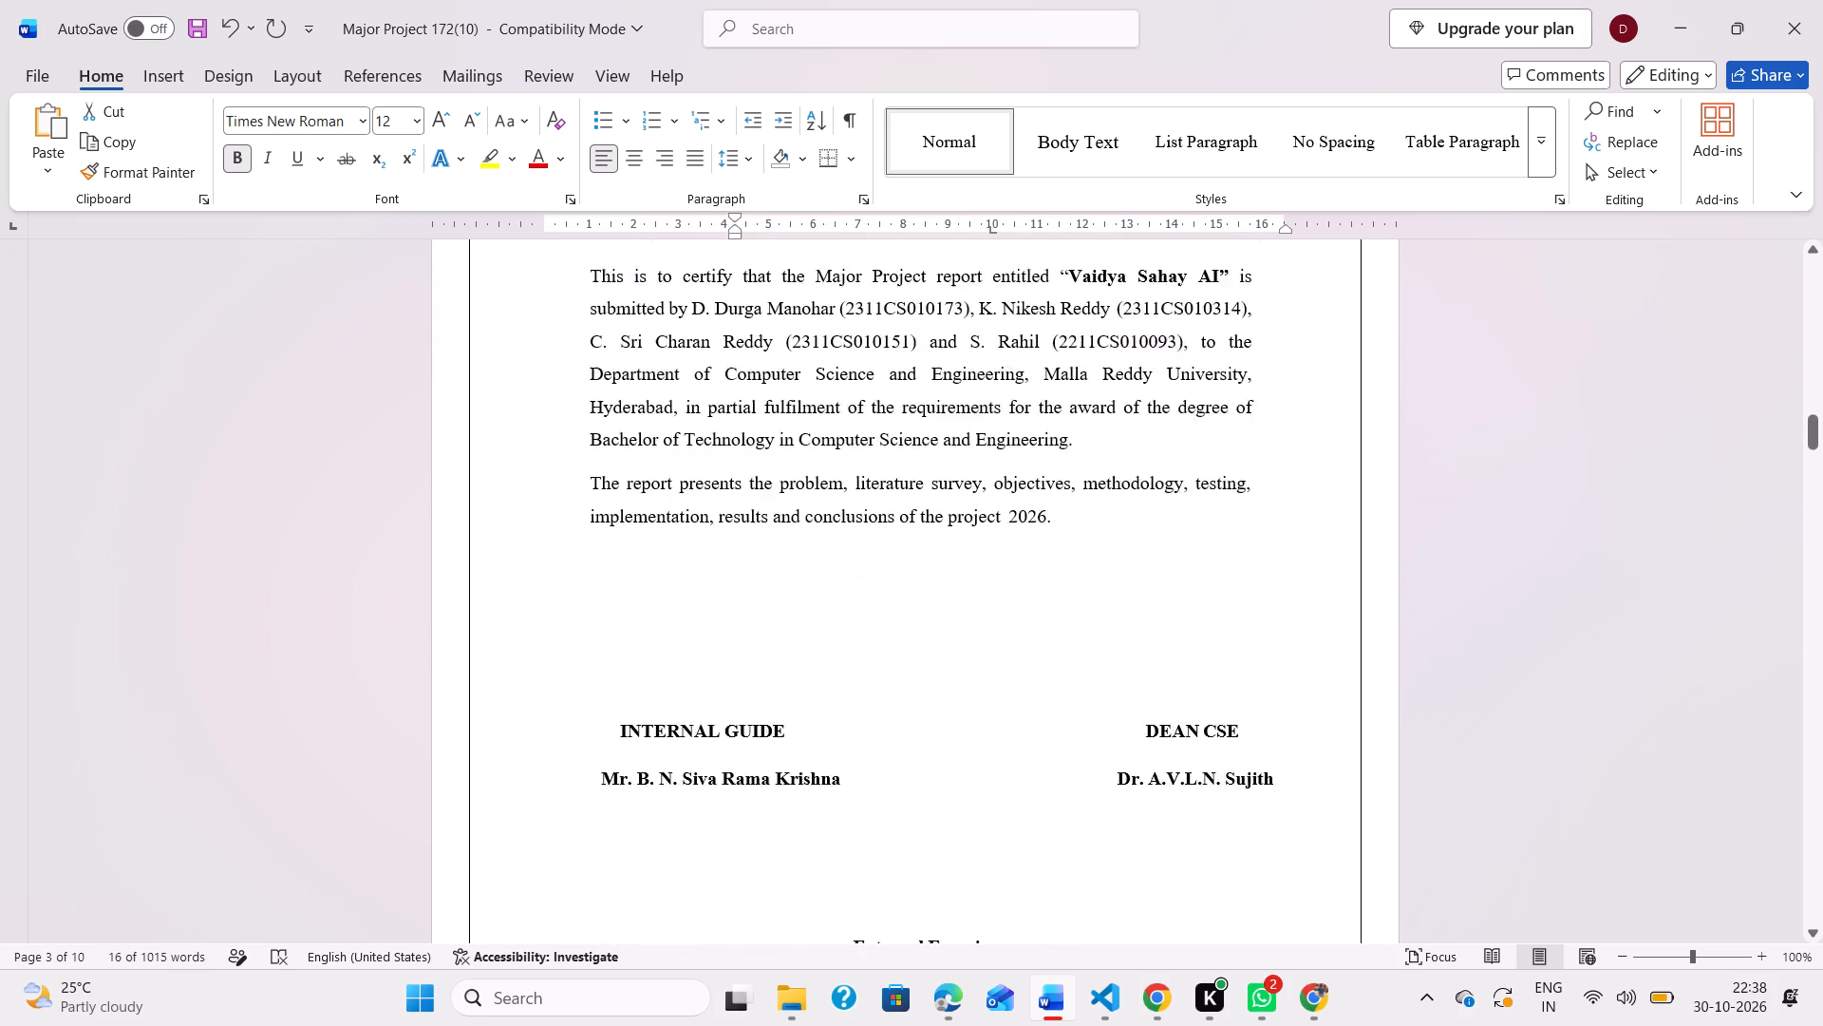
scroll(1015, 765, down, 3)
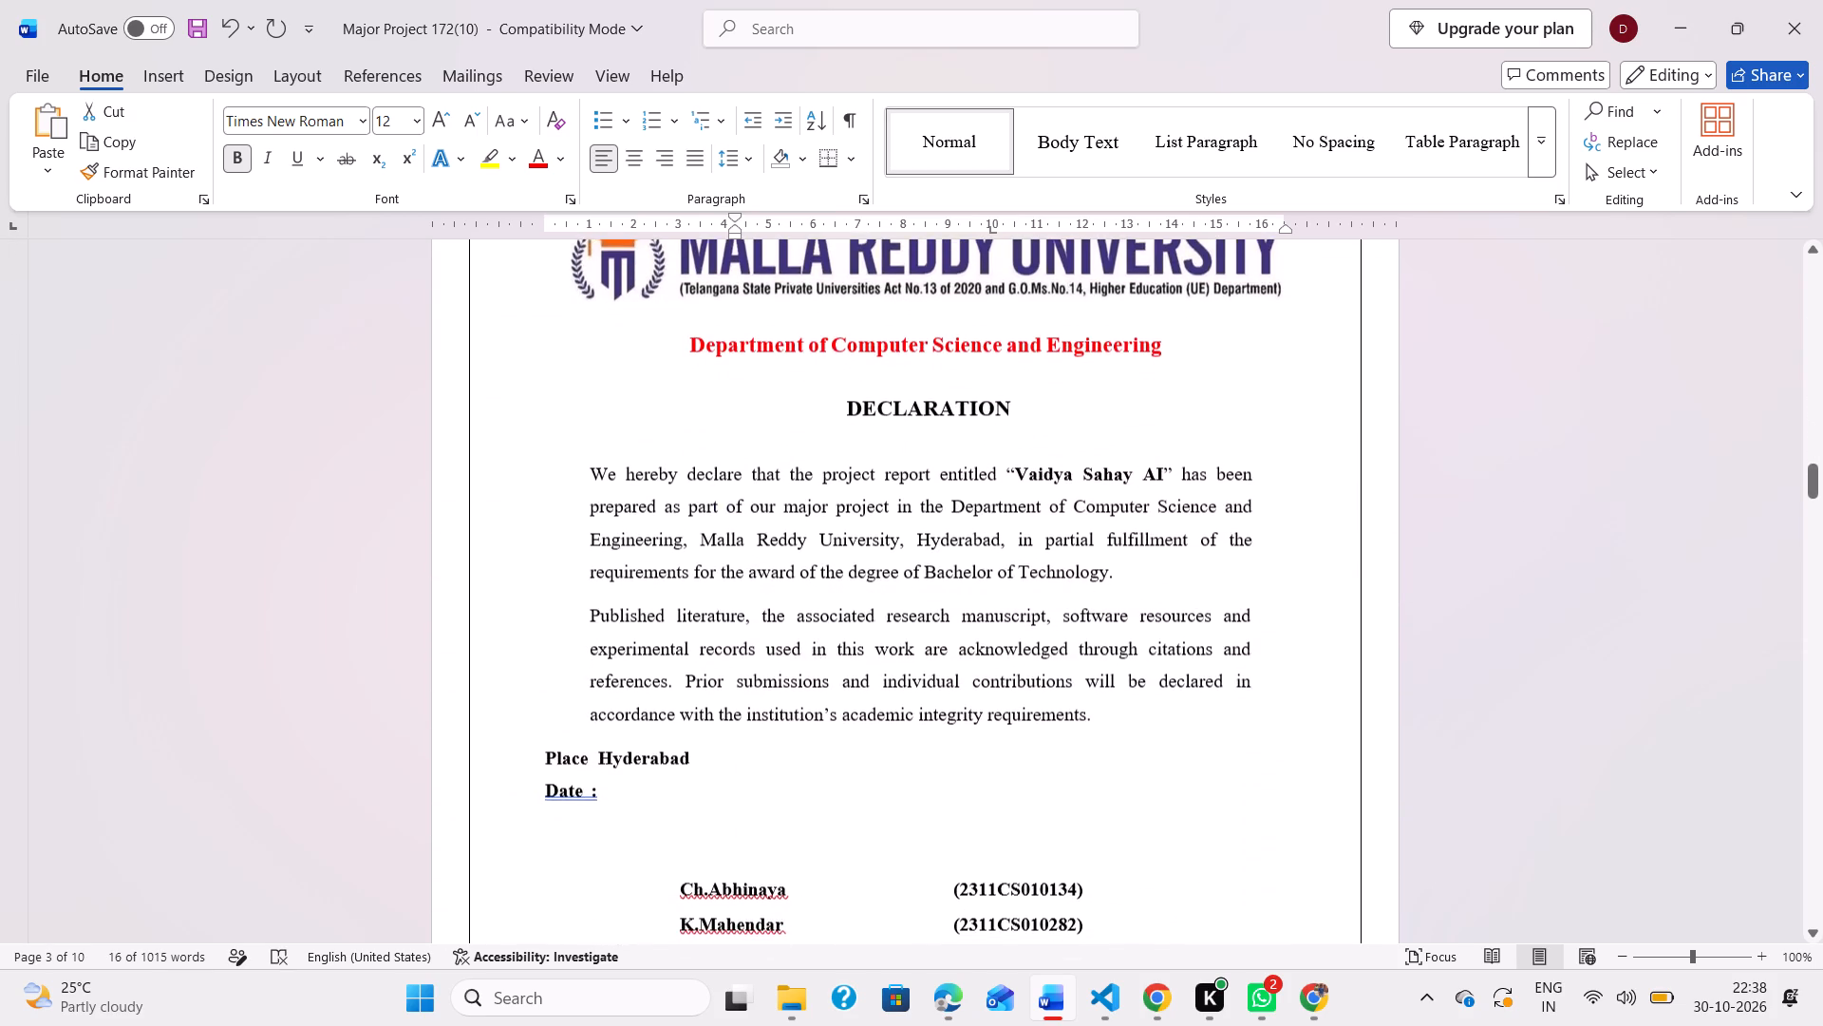
scroll(1005, 672, down, 1)
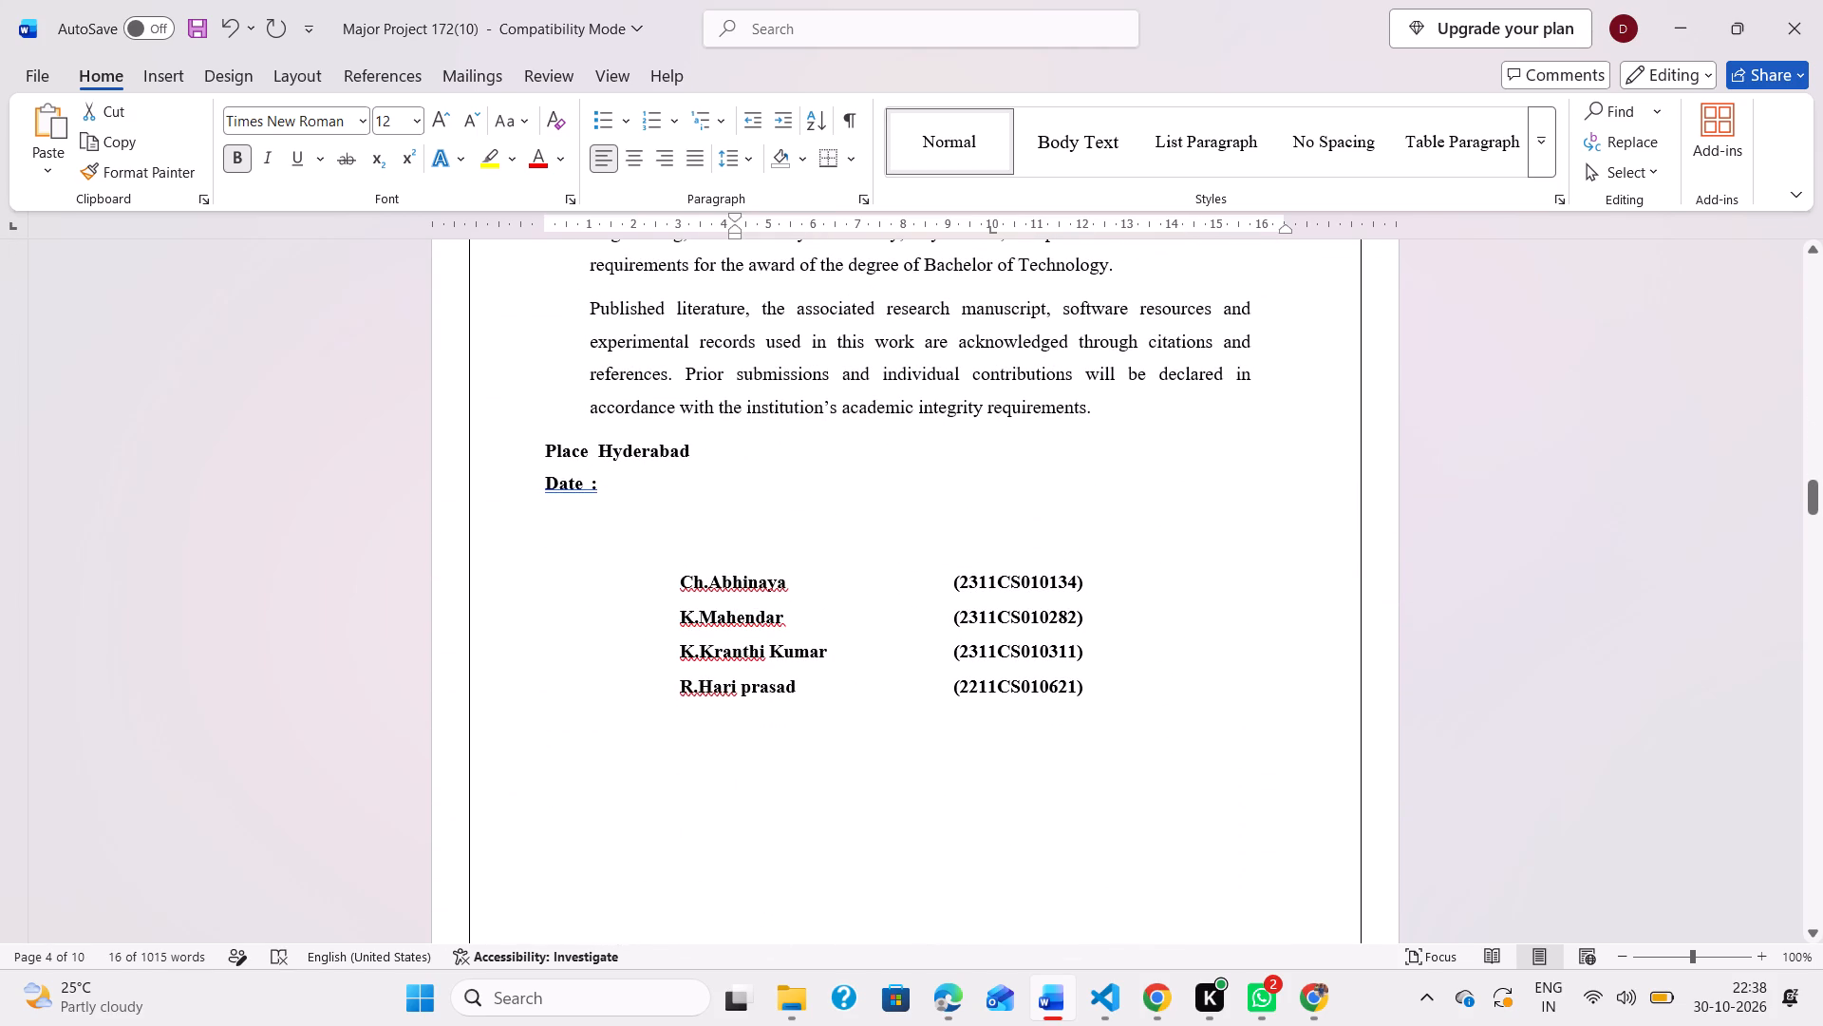
drag(672, 576, 1097, 696)
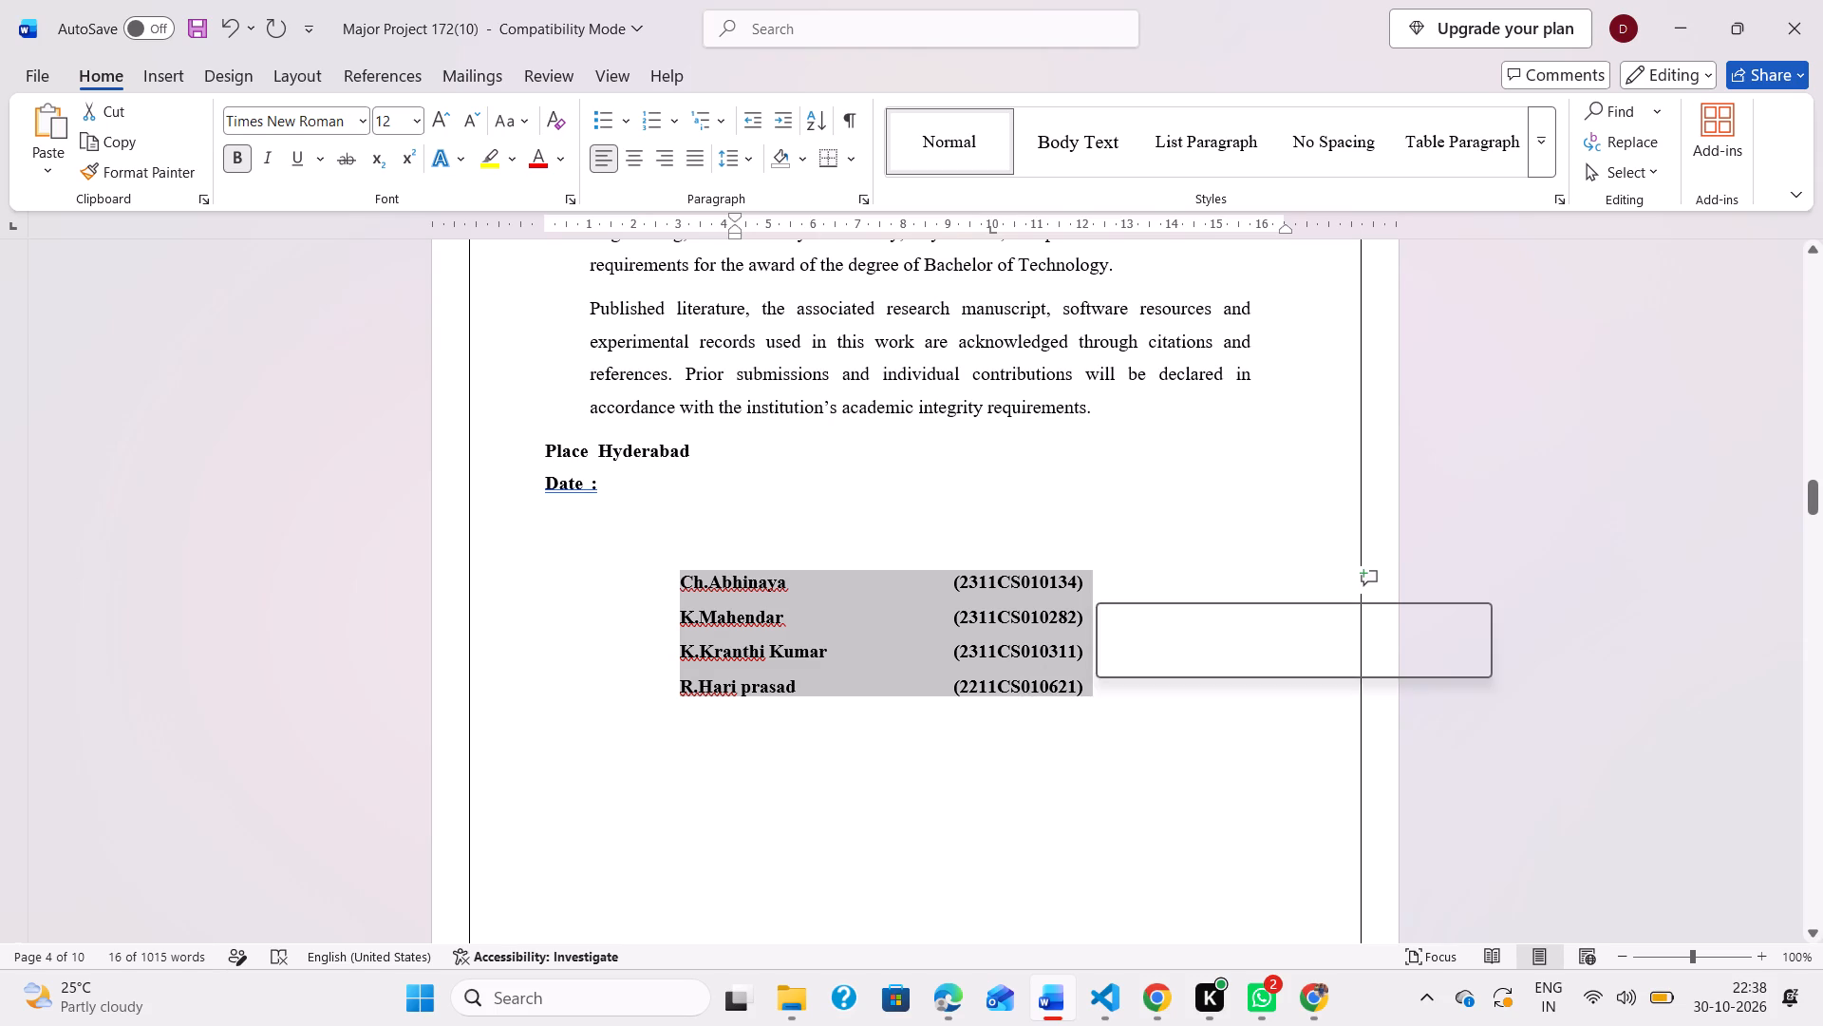
key(ctrl+v)
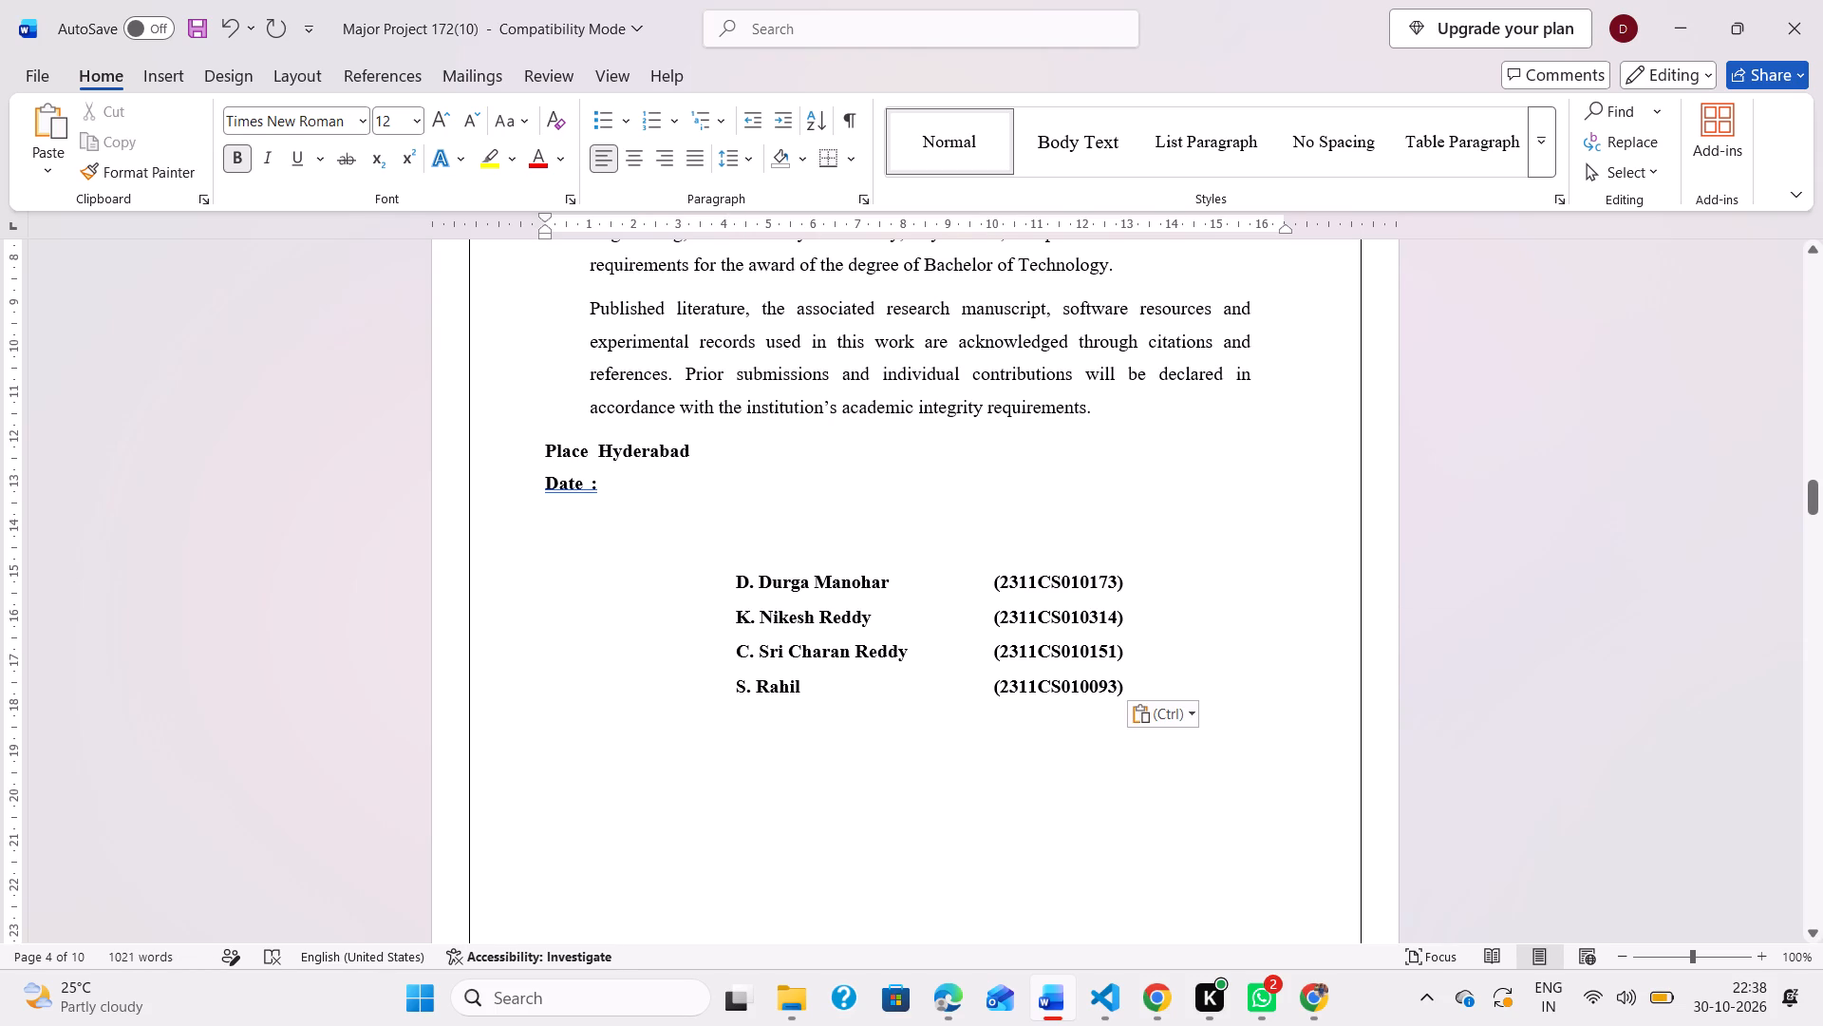
Align the declaration's four names with the left margin and their roll numbers to a tab stop at 5 on the ruler.
drag(723, 574, 1155, 692)
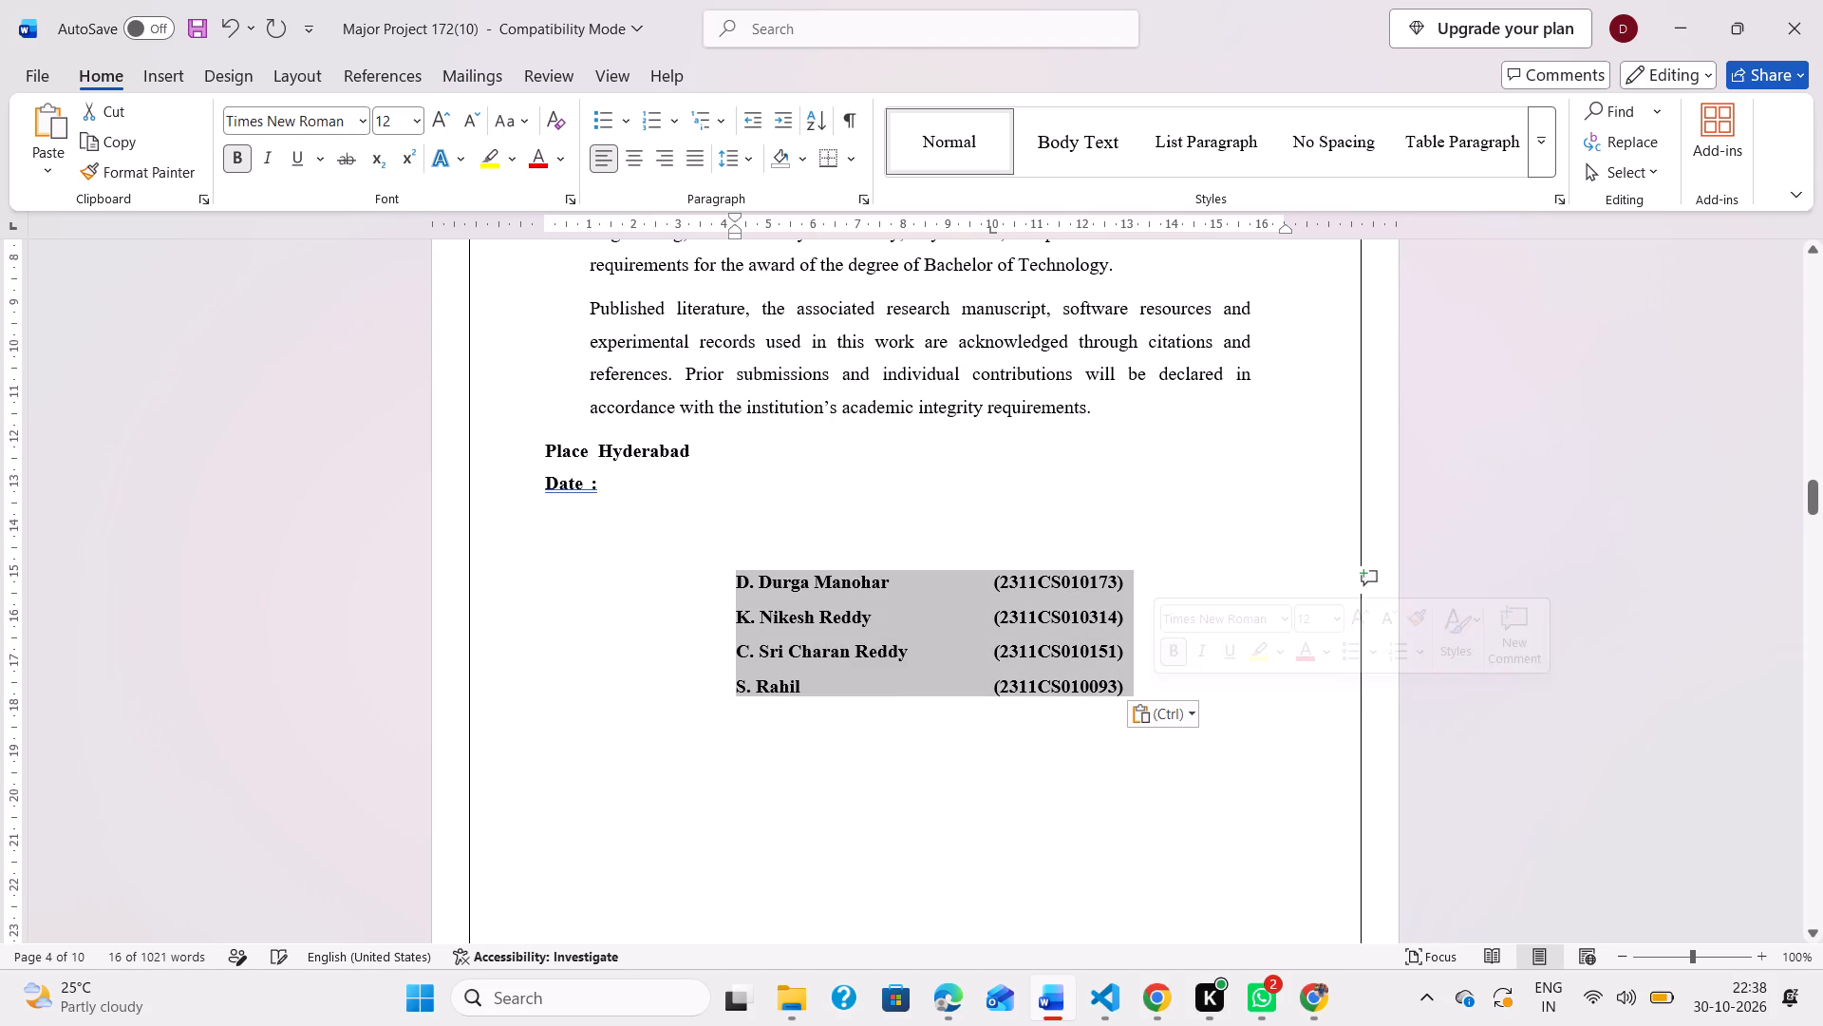
drag(737, 237, 545, 251)
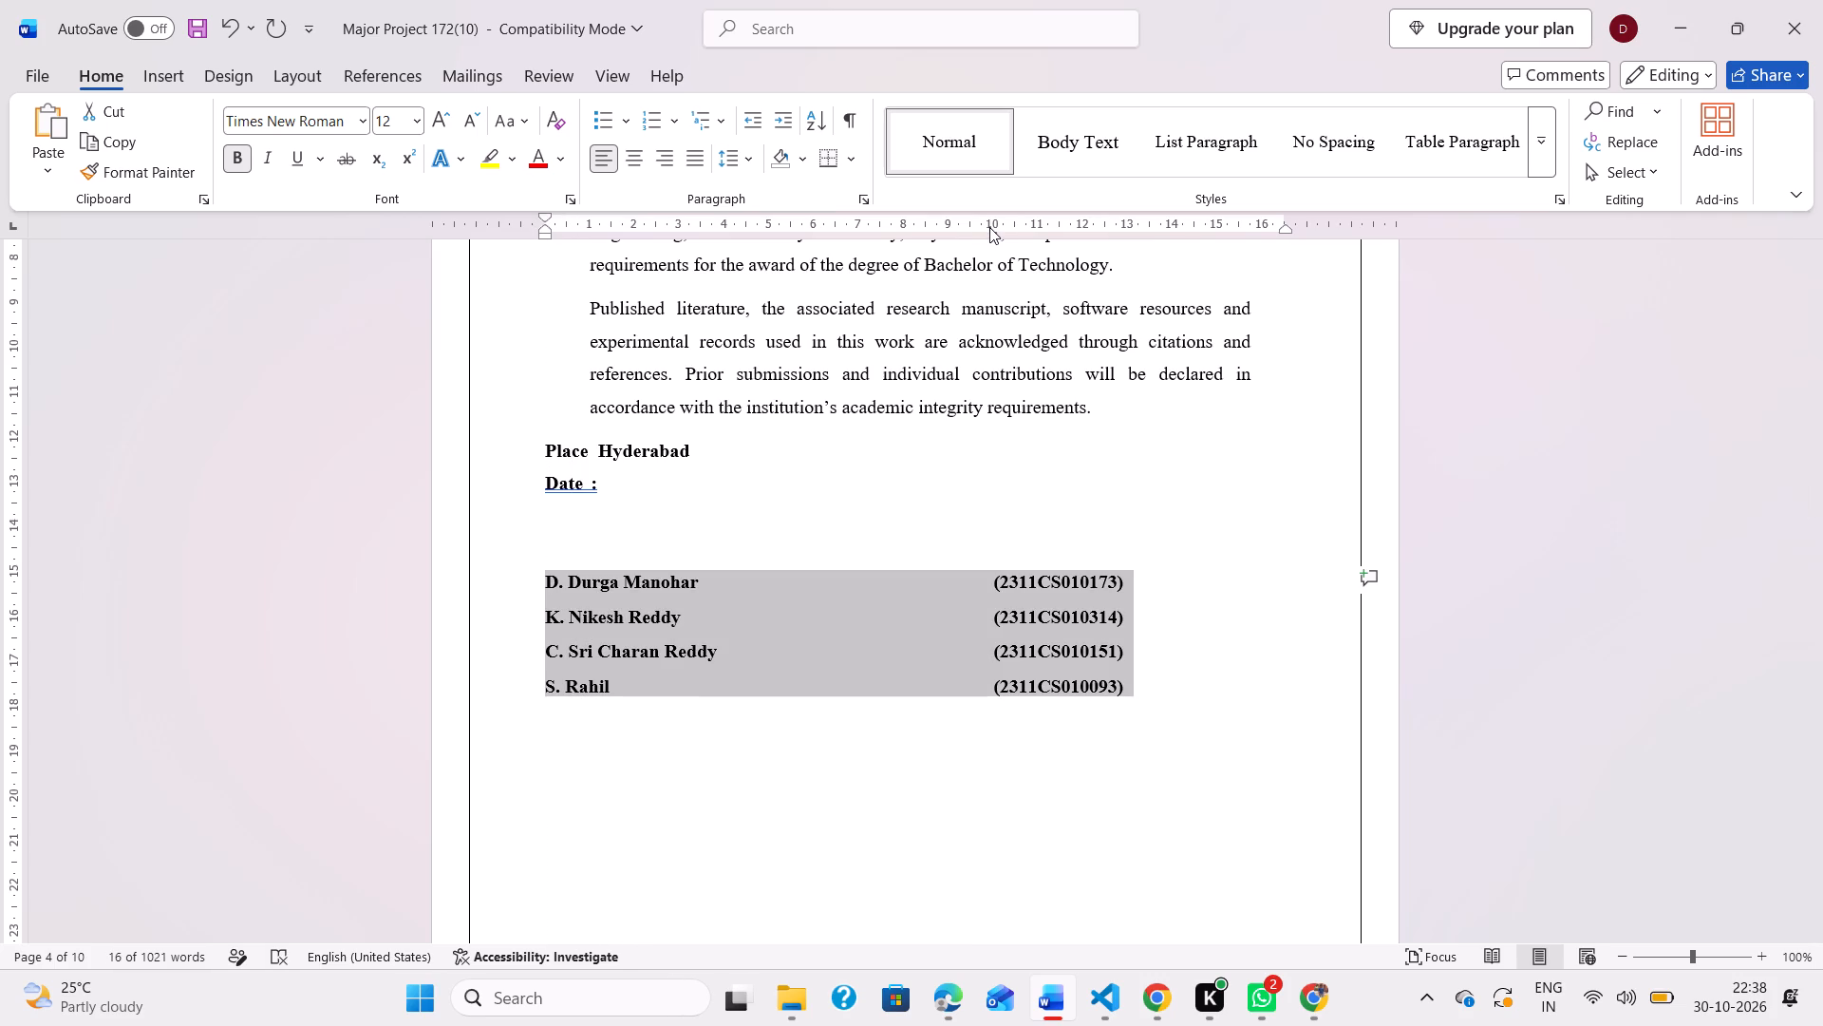
drag(989, 227, 770, 259)
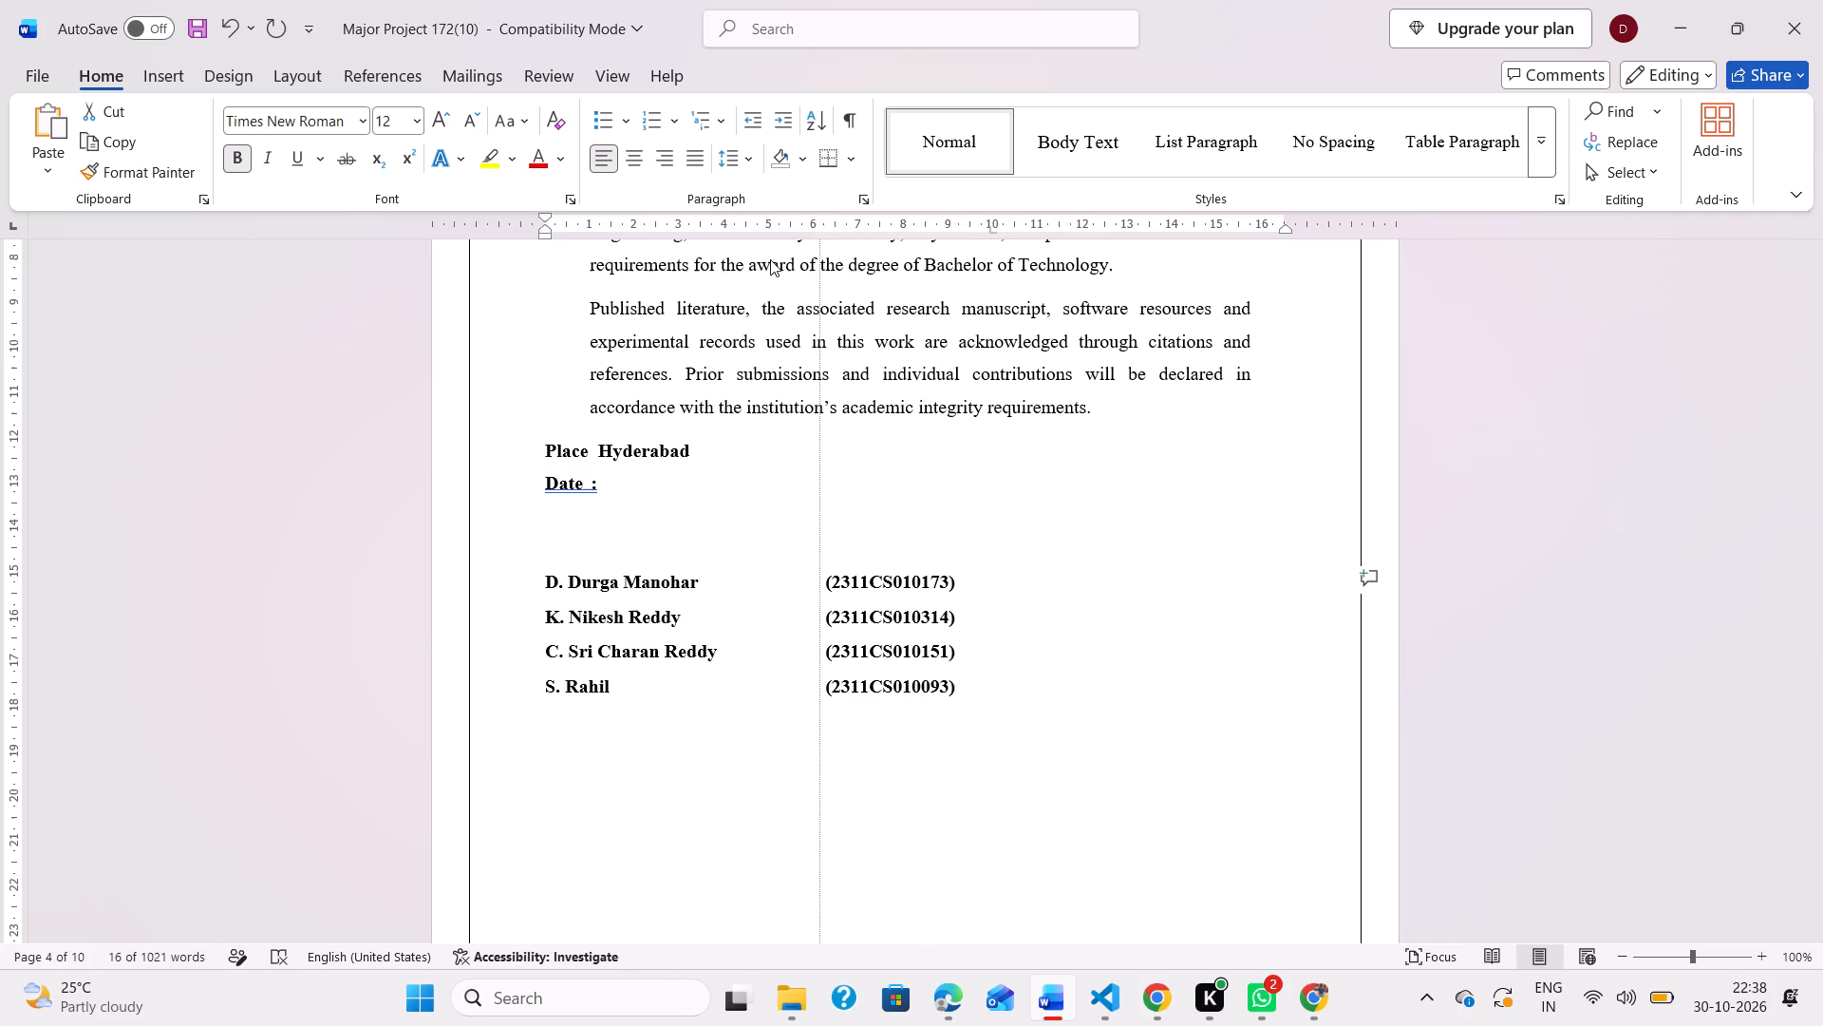
drag(770, 259, 770, 260)
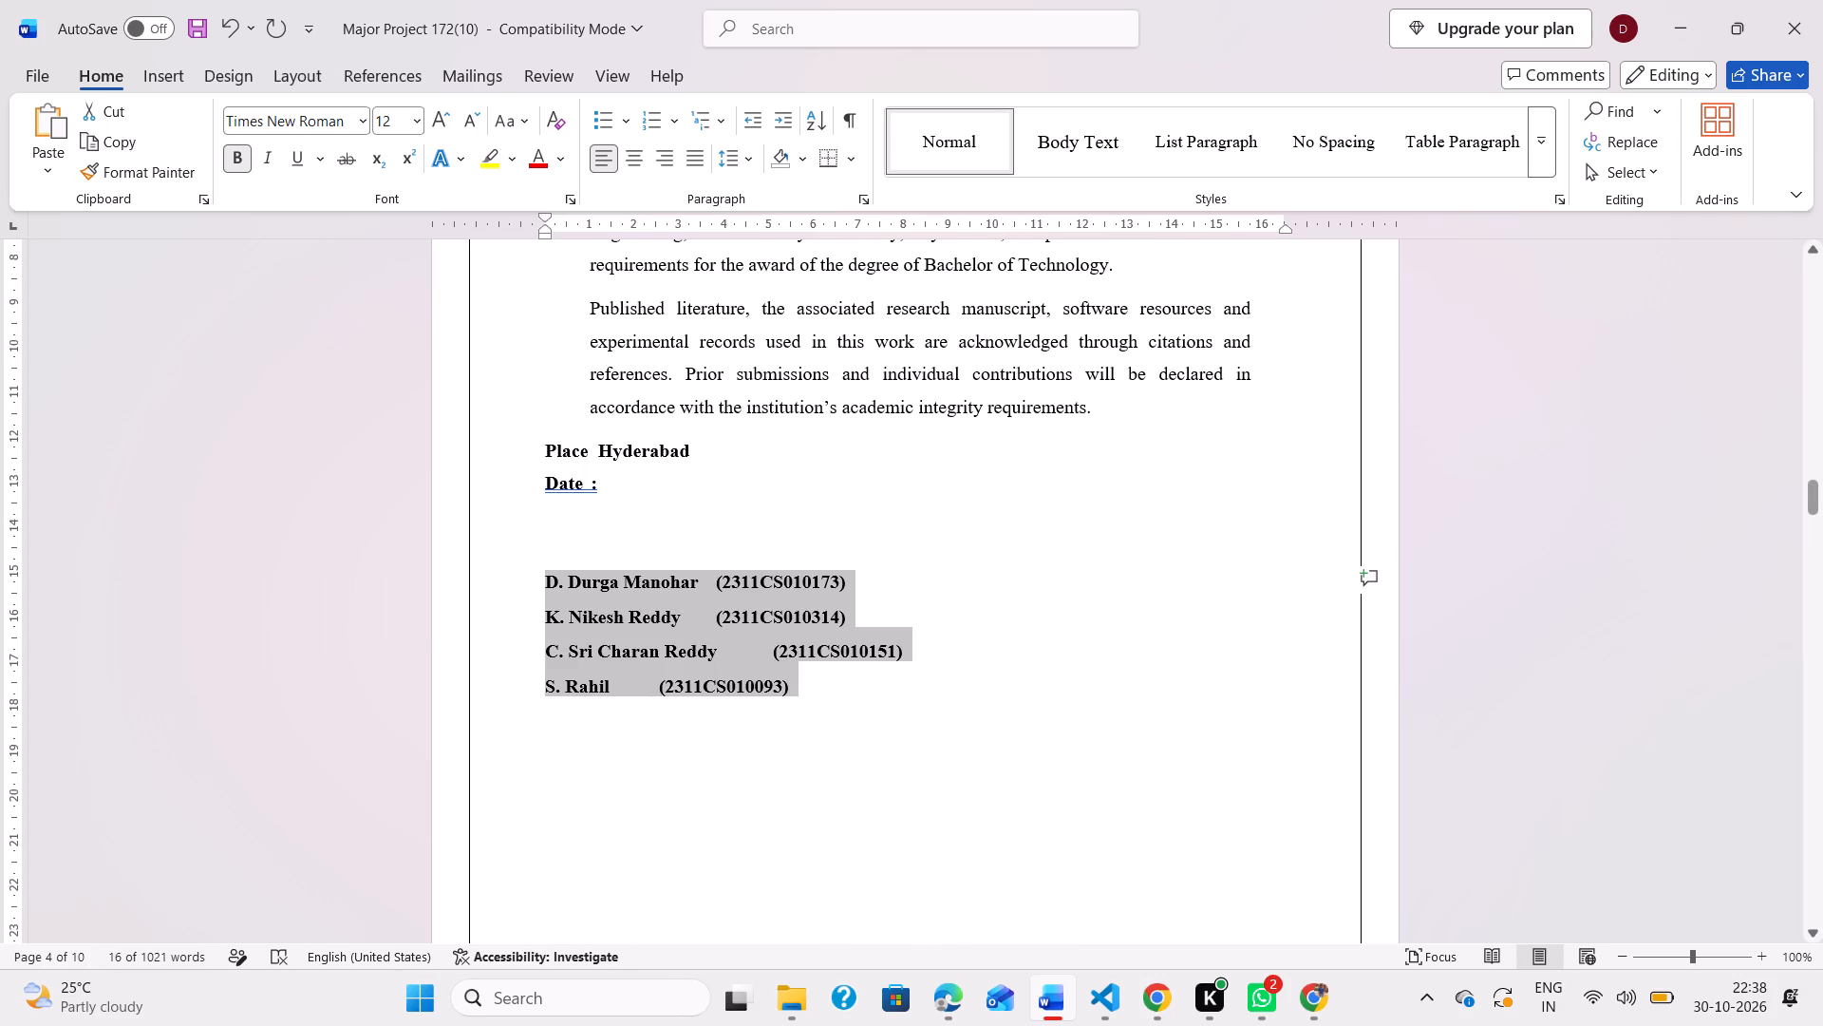
double_click(751, 226)
click(1081, 255)
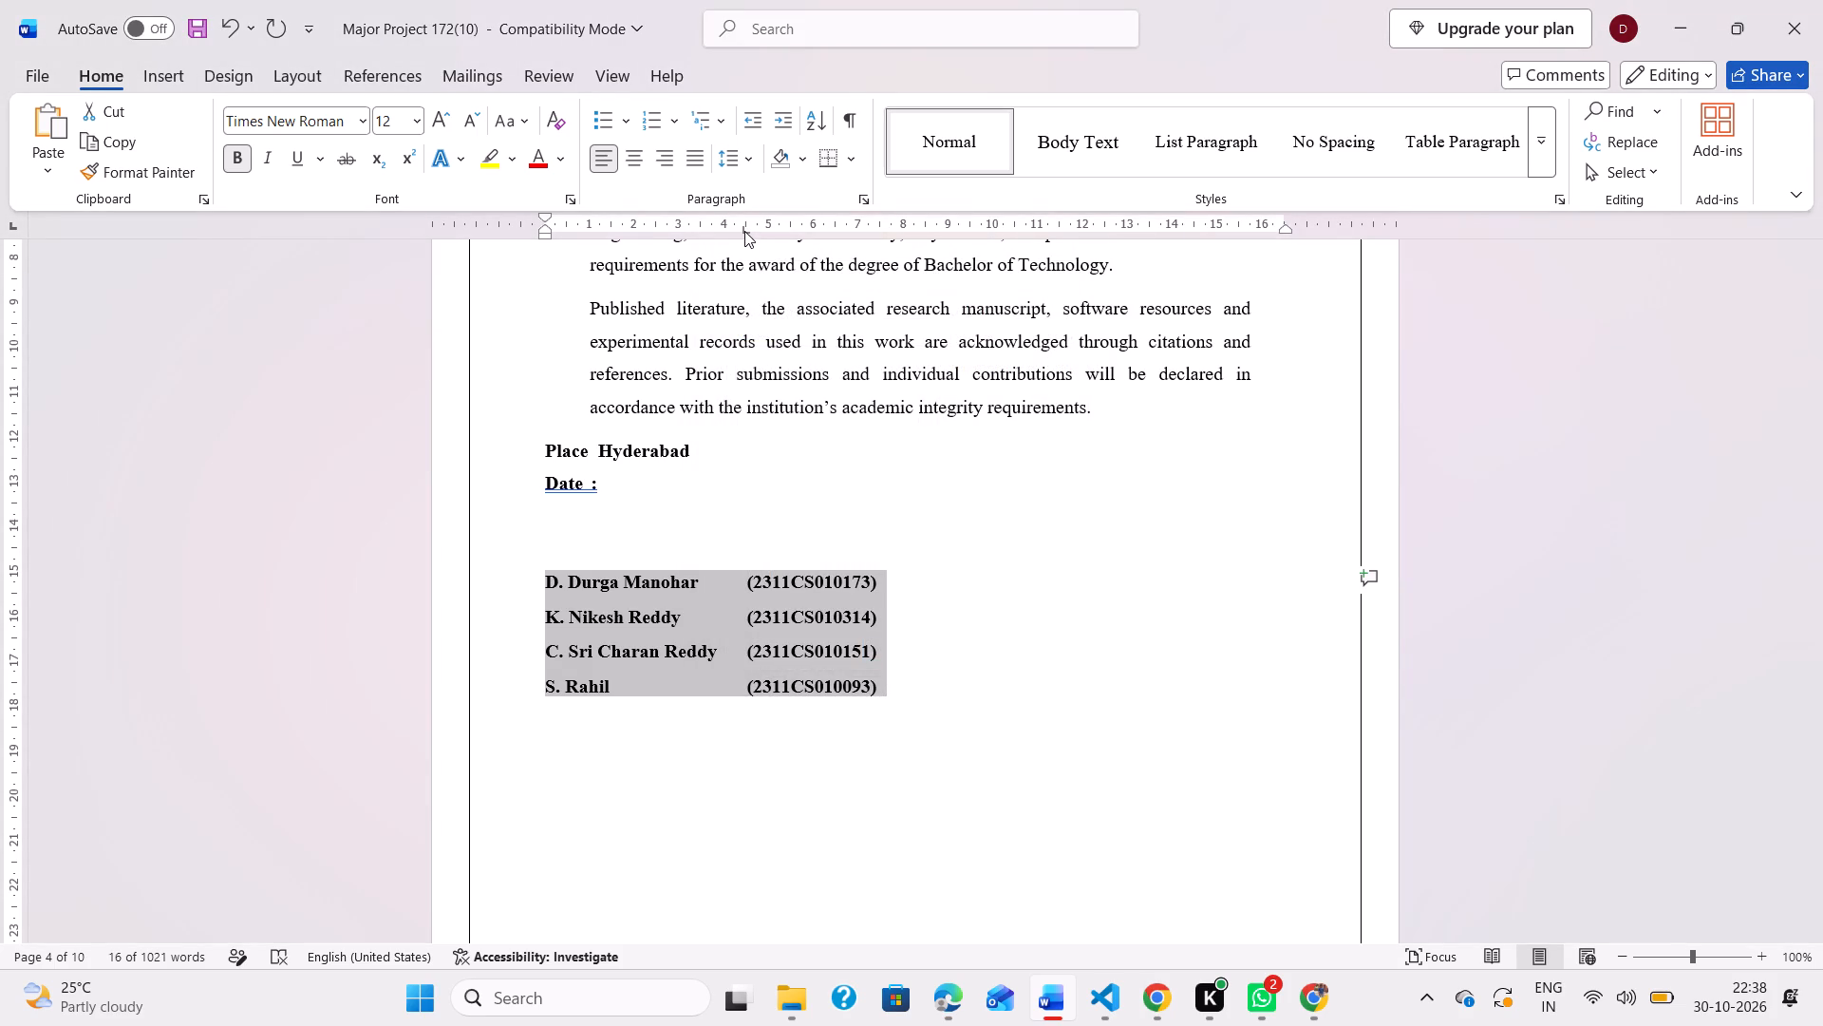
drag(744, 231, 766, 232)
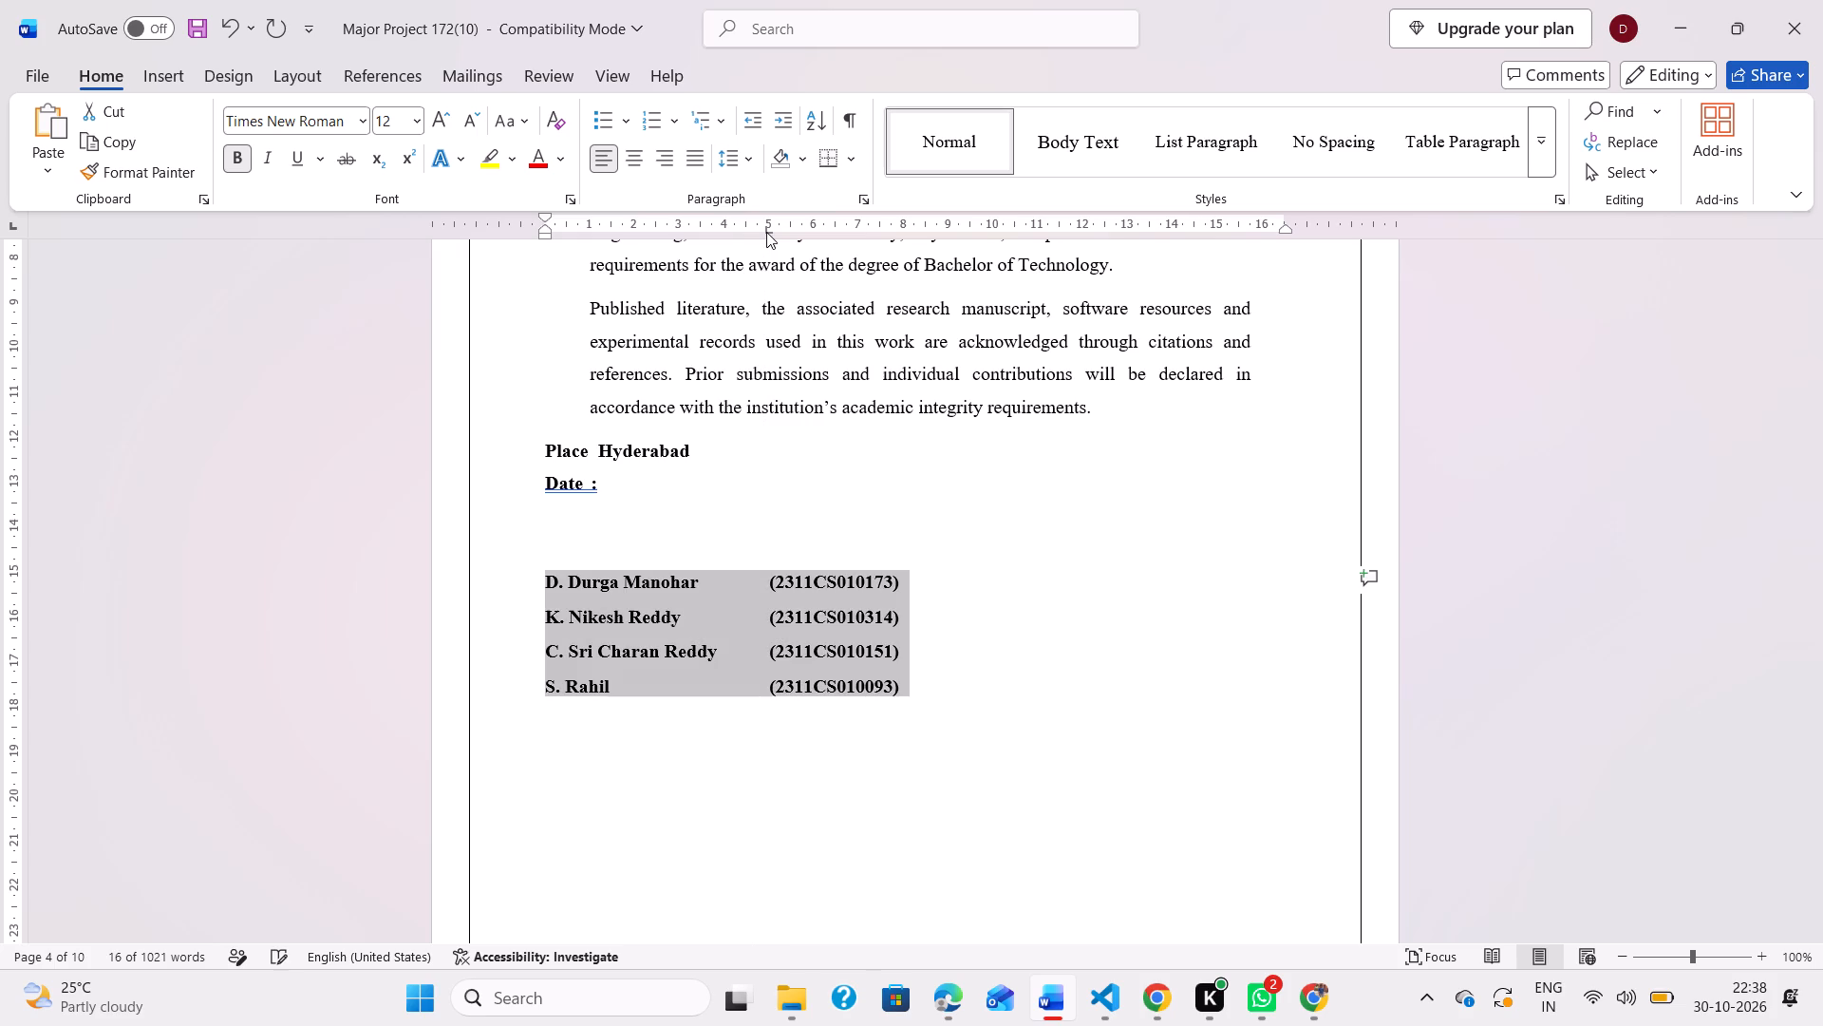
click(1011, 693)
Review the declaration, certificate and title pages, checking the updated title, team names and roll numbers.
scroll(1011, 693, down, 1)
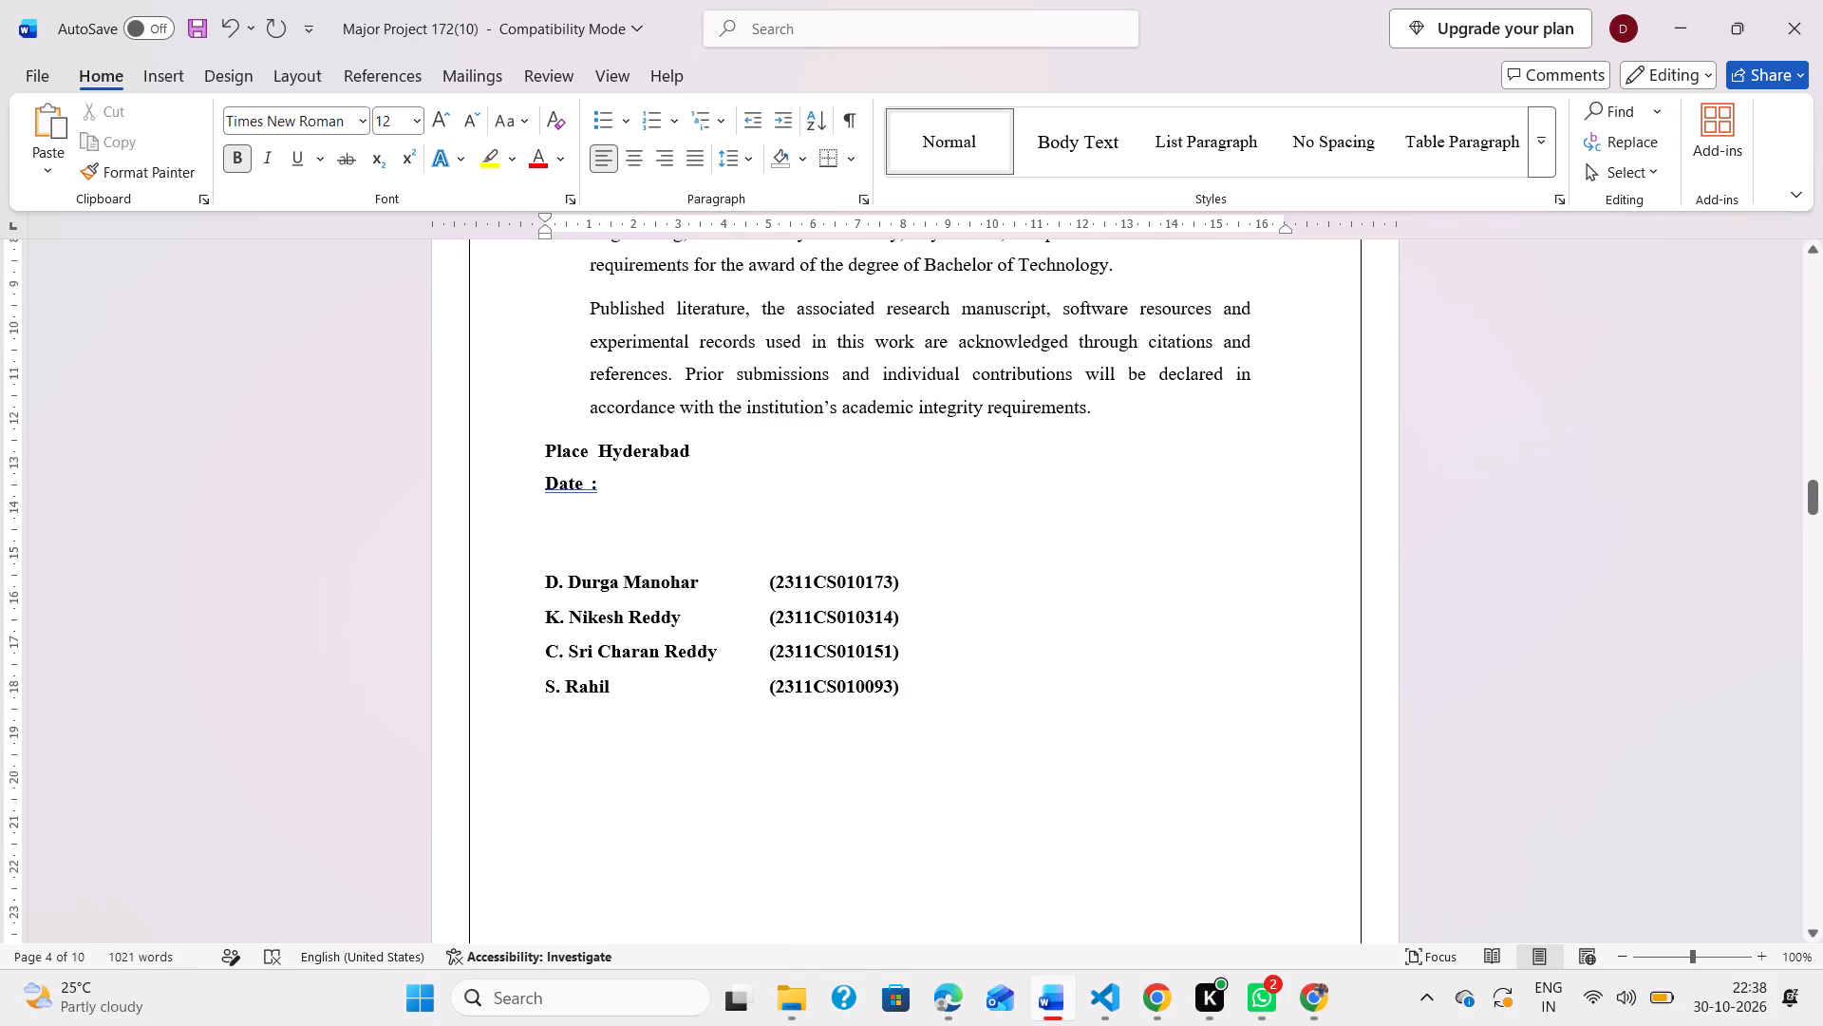
scroll(1011, 693, down, 1)
scroll(1011, 693, up, 2)
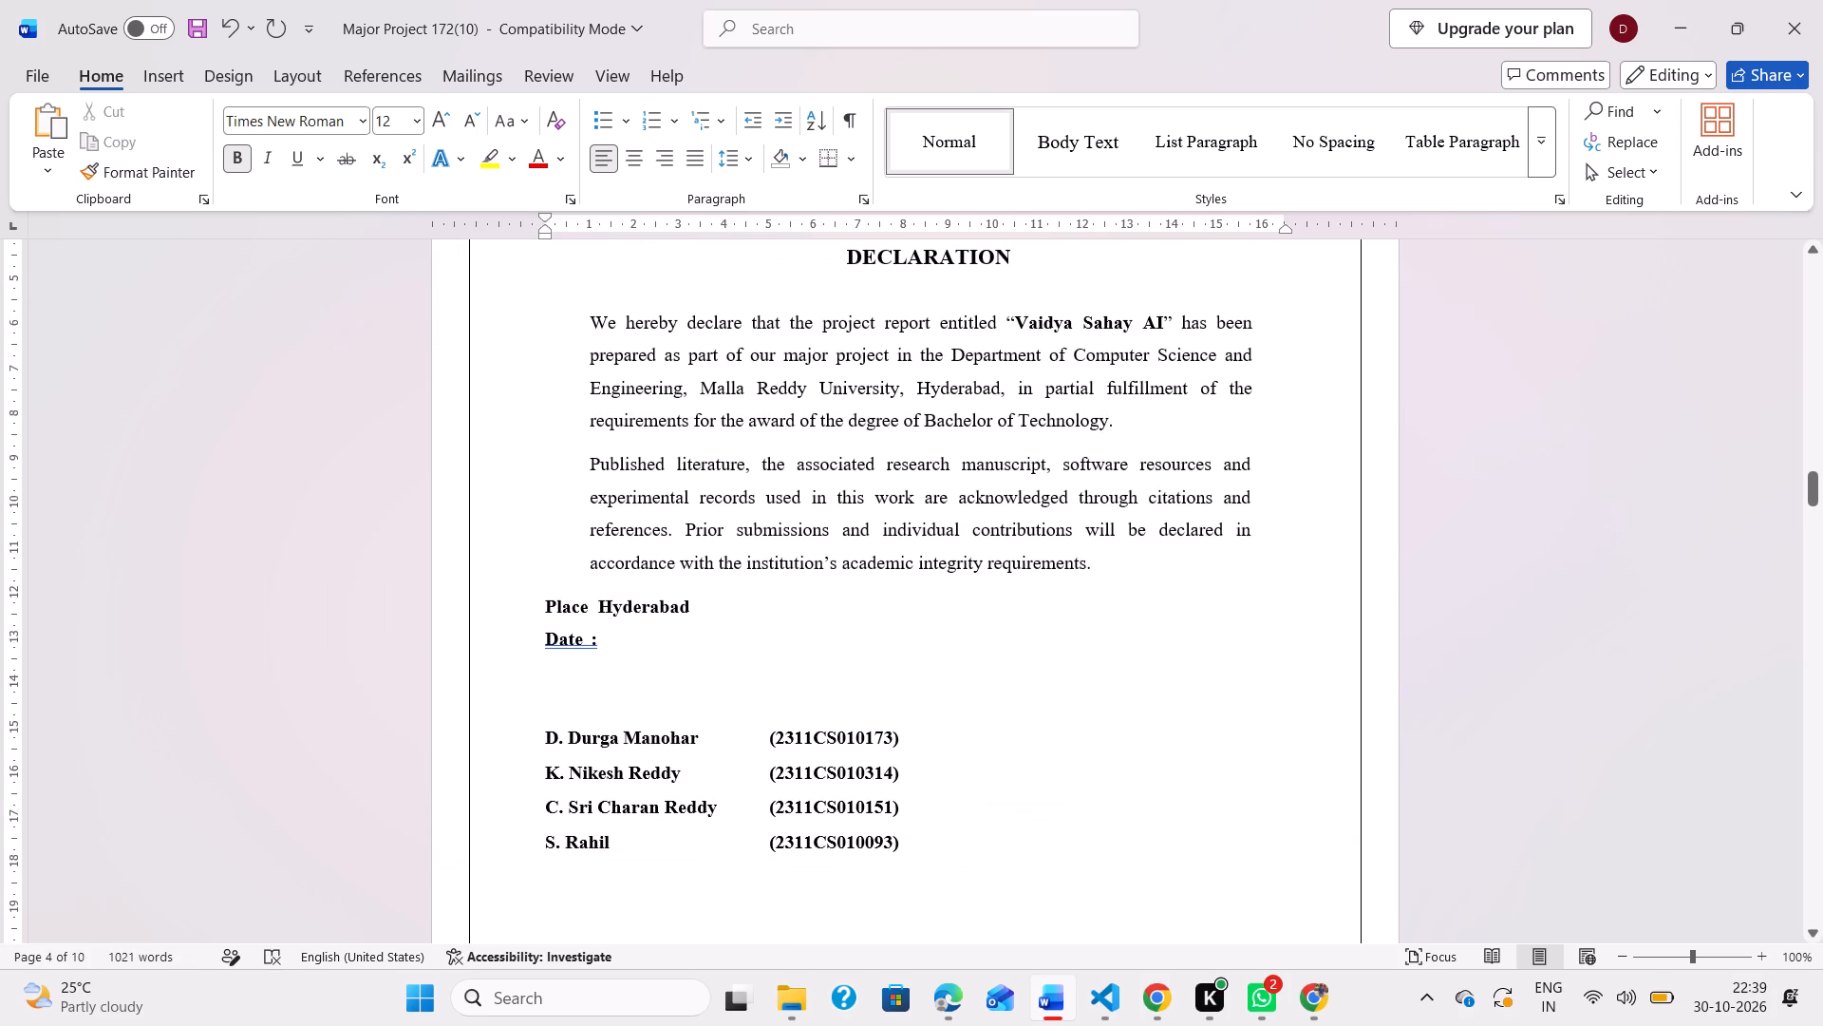
scroll(1011, 693, up, 6)
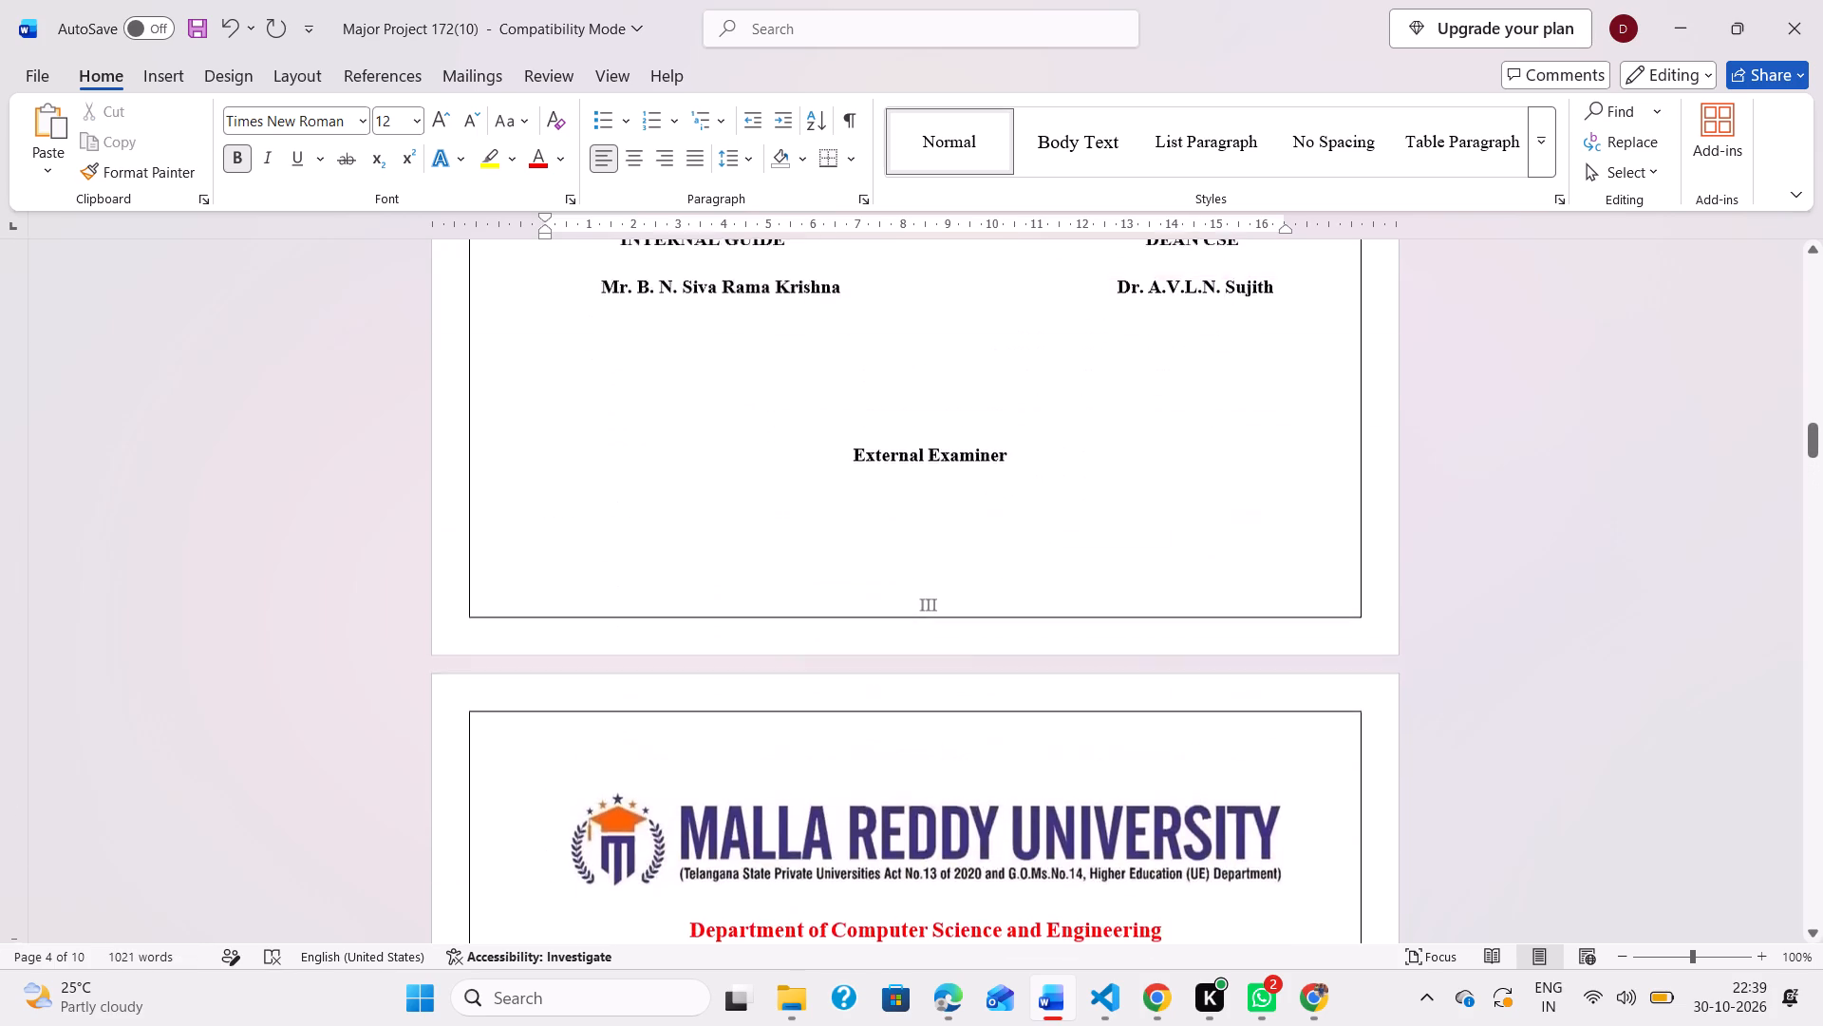
scroll(1011, 693, up, 5)
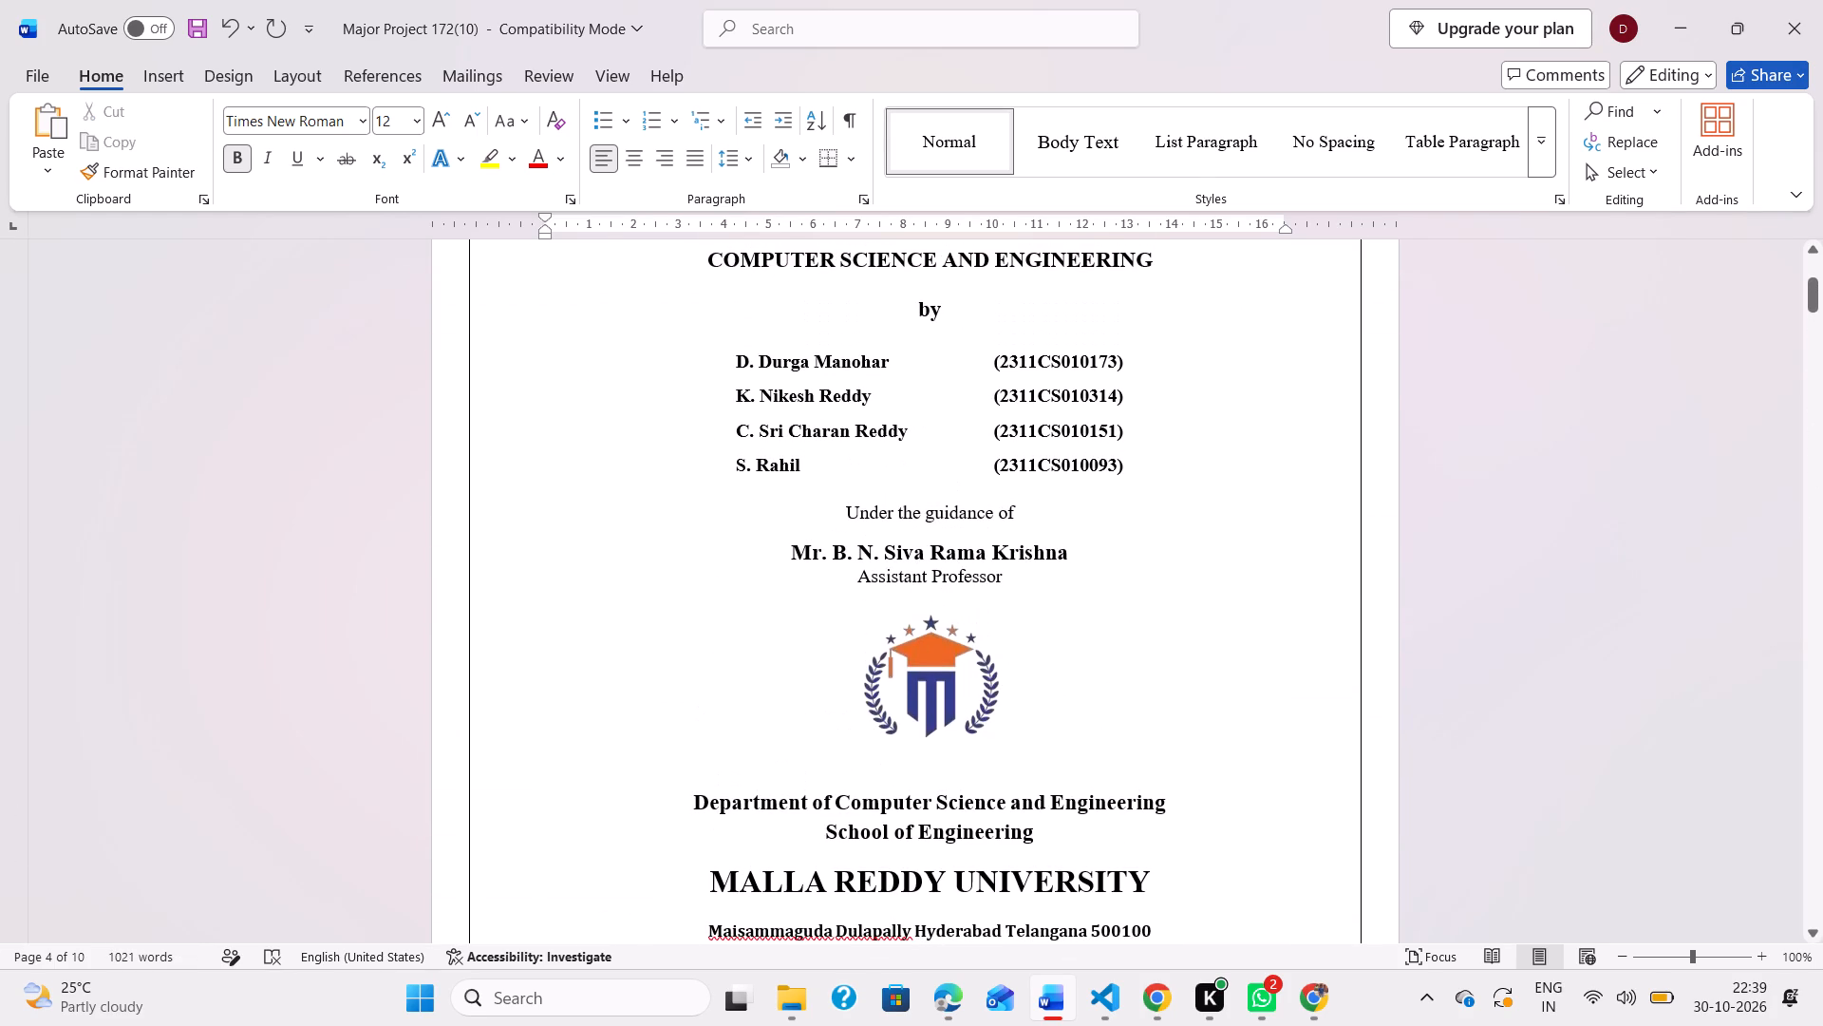
scroll(1011, 693, down, 2)
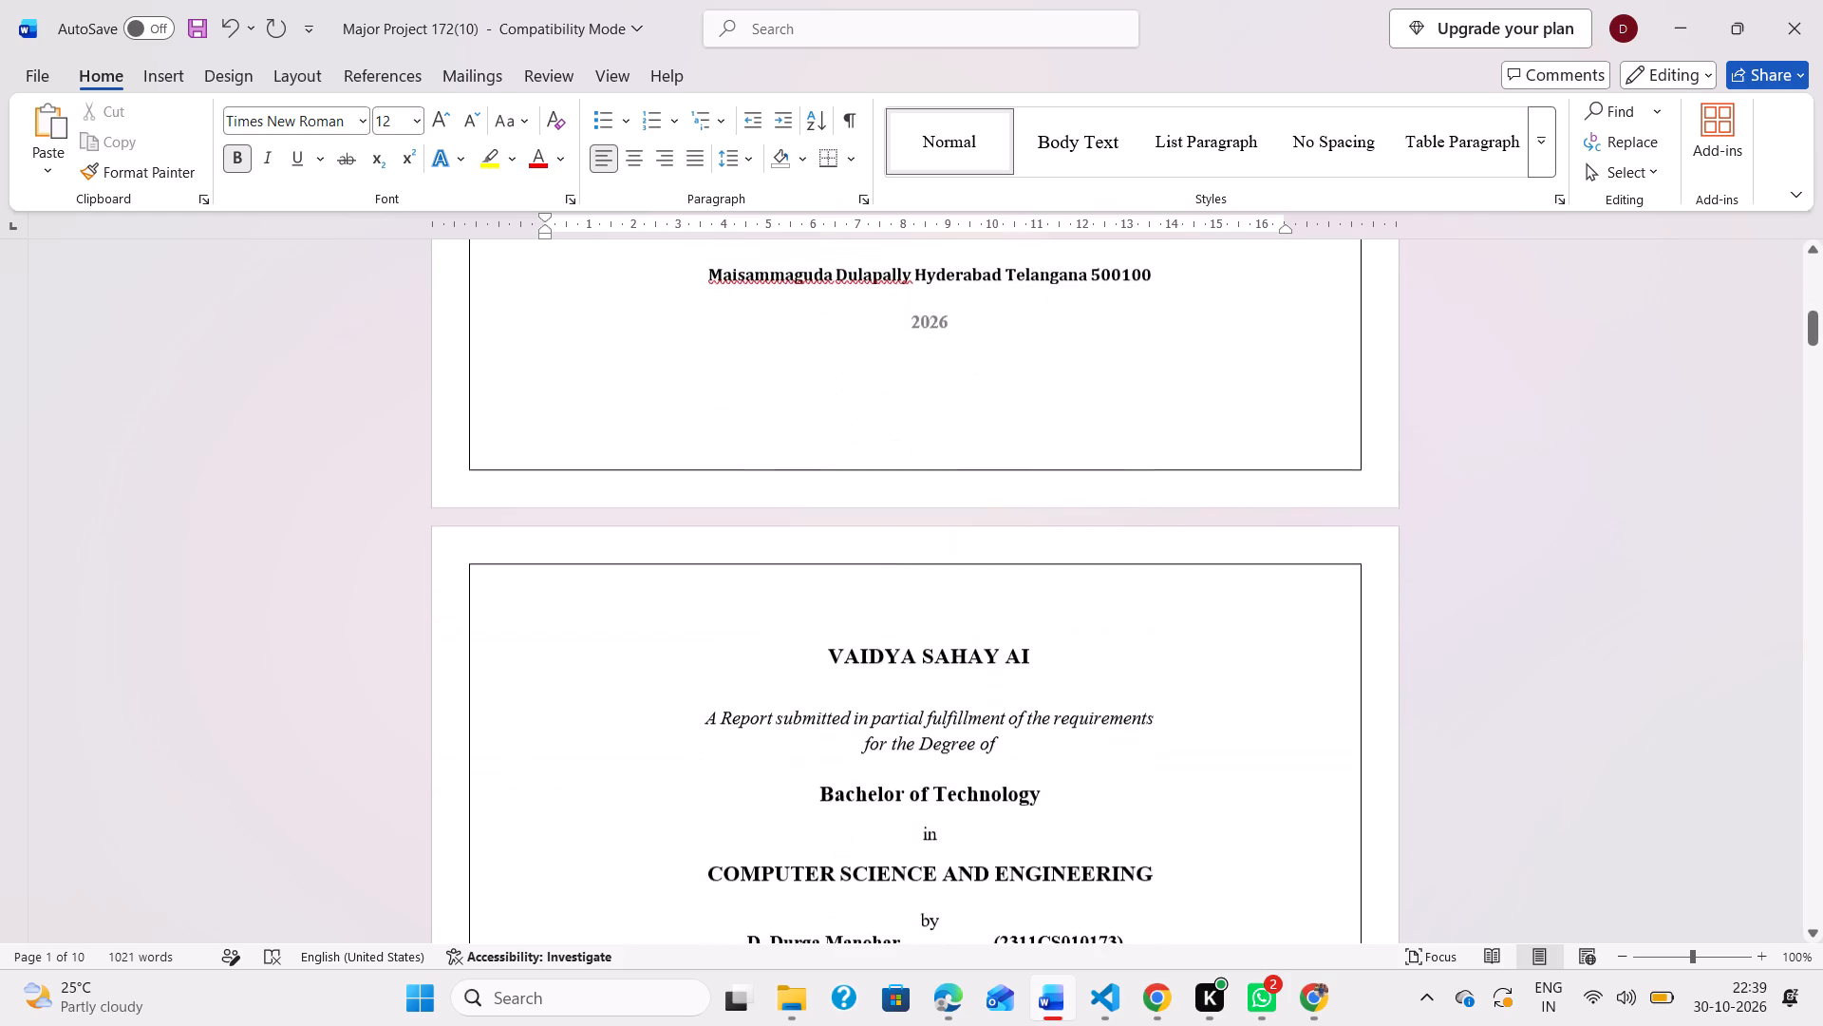
Correct the fourth team member's roll number on the second title page so that it starts with 23.
scroll(1011, 693, down, 6)
scroll(1011, 693, up, 2)
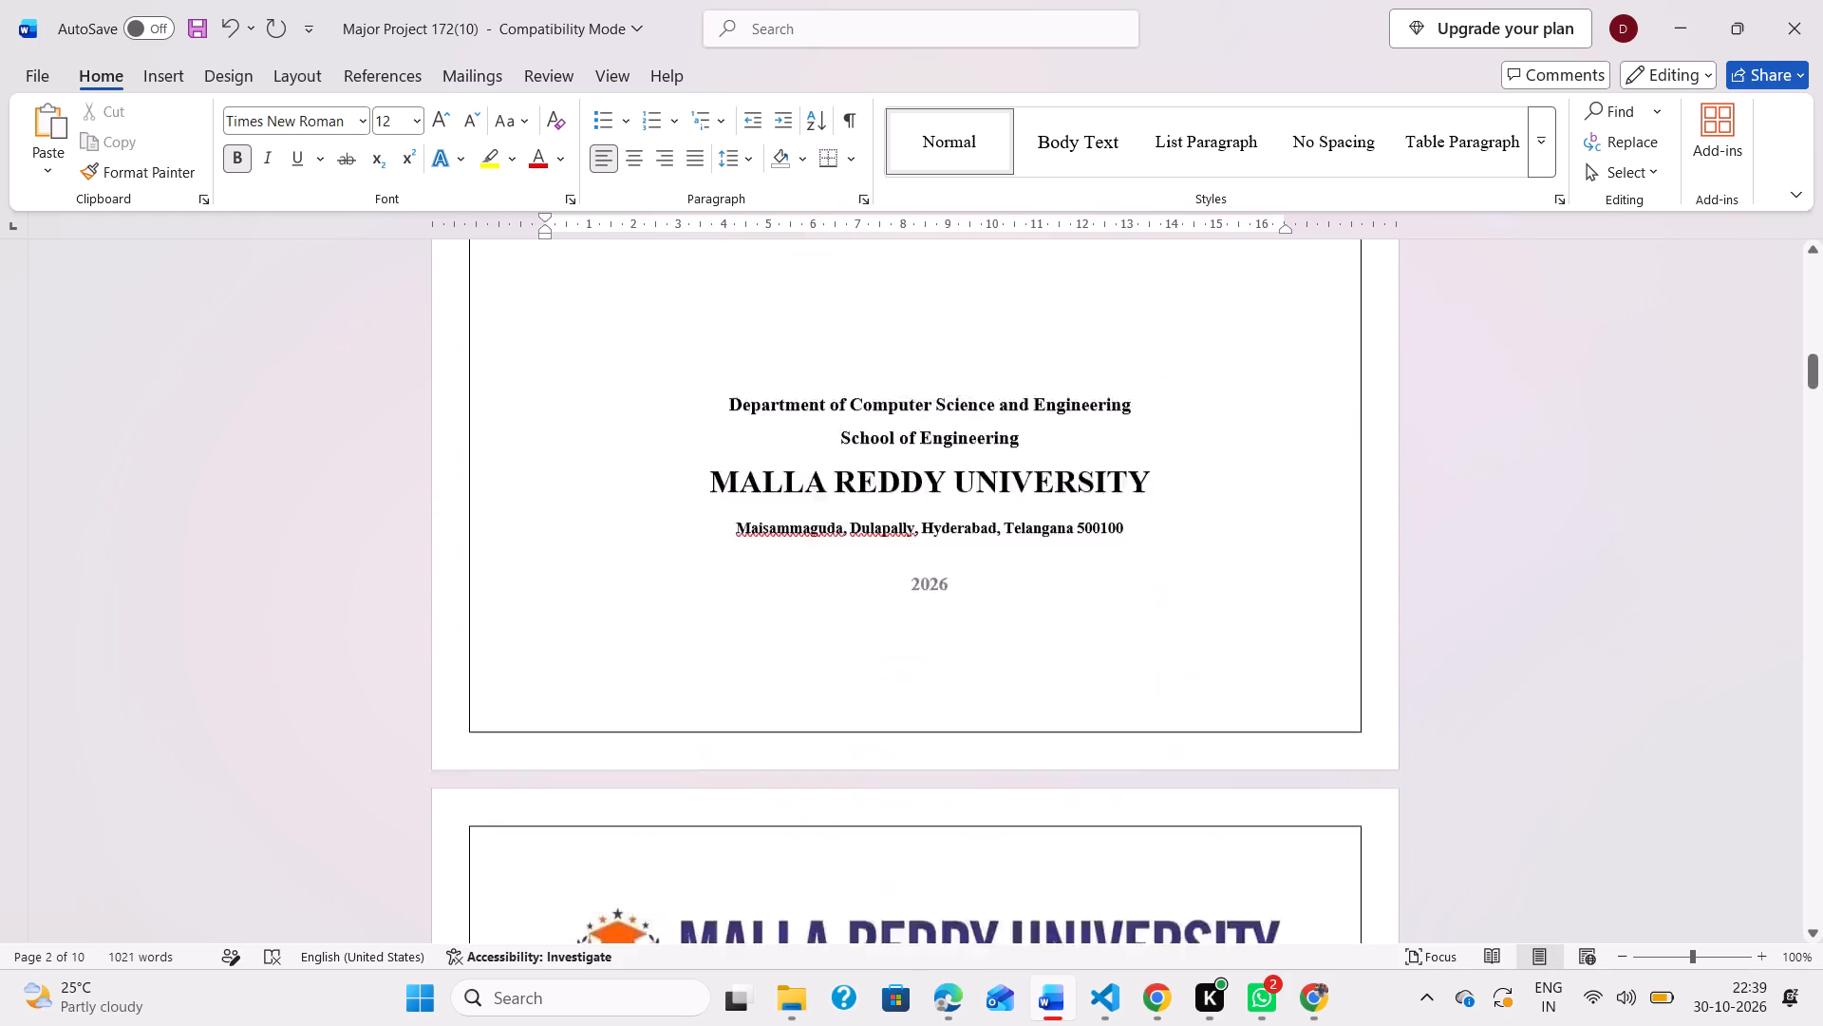
scroll(1011, 693, up, 1)
click(1015, 794)
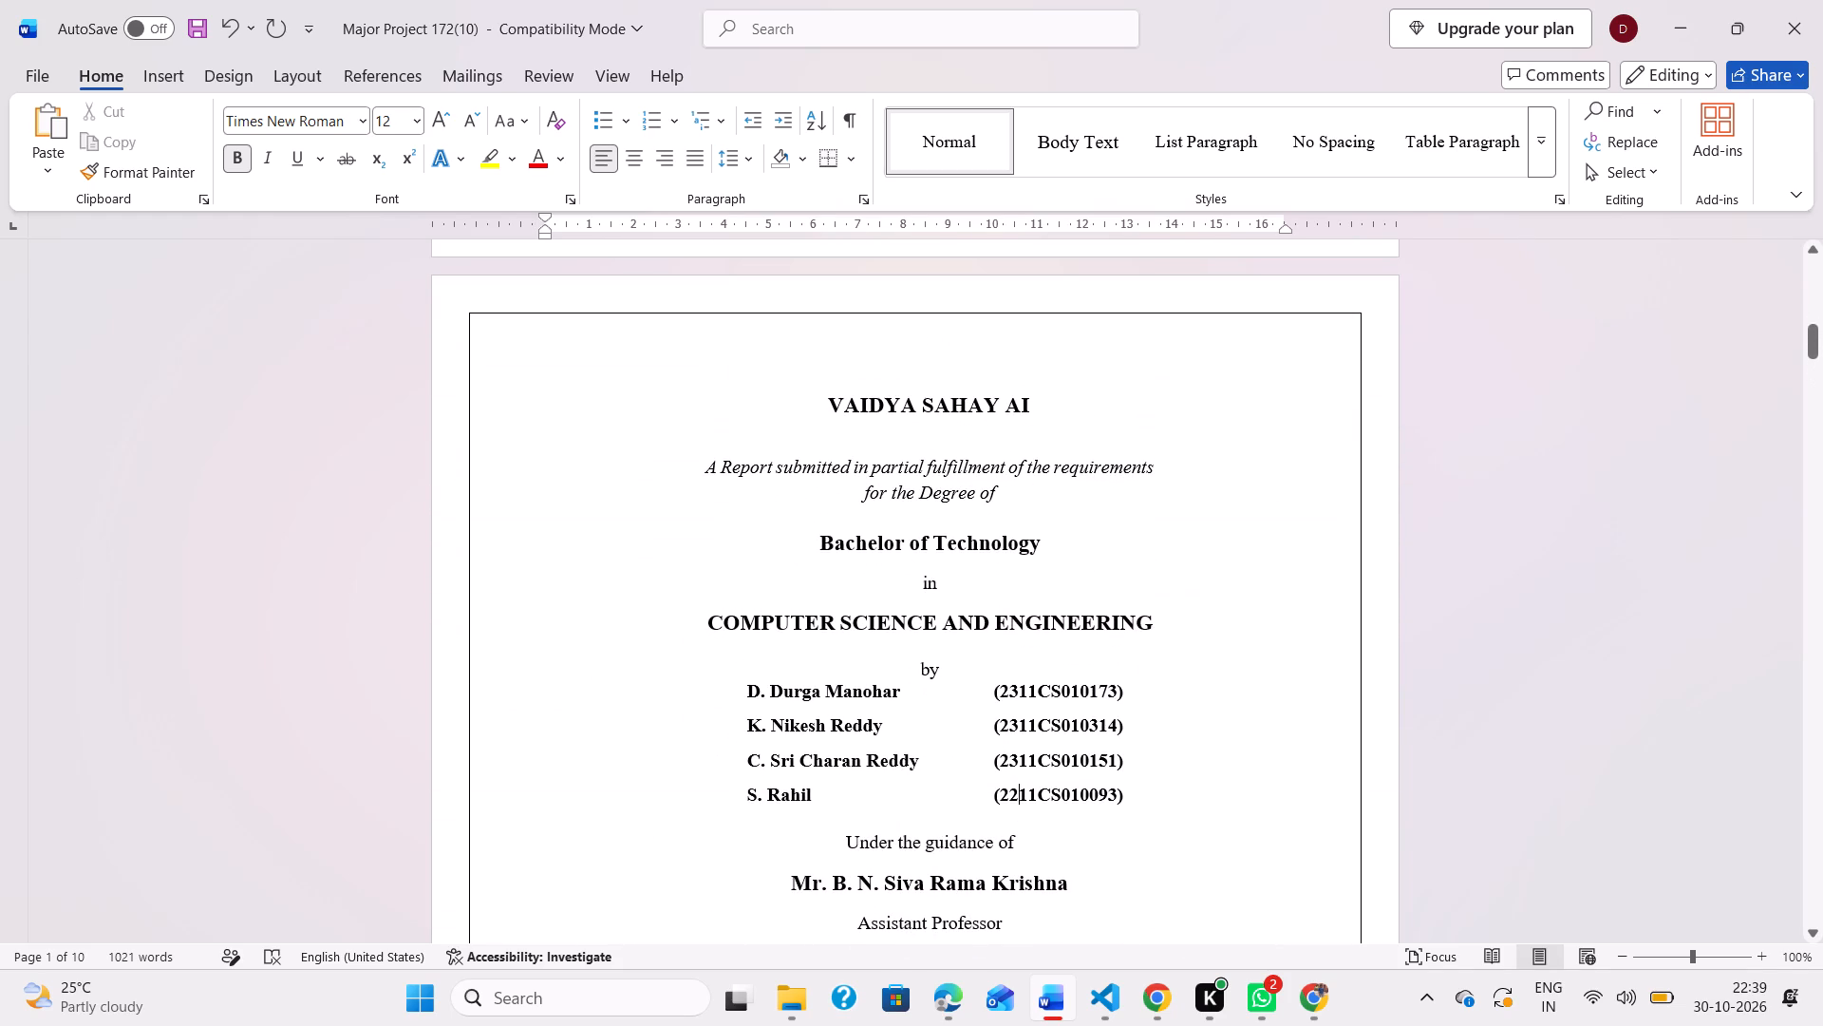
key(BackSpace)
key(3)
Correct the fourth team member's roll number in the certificate's first paragraph so that it starts with 23.
scroll(1015, 794, down, 4)
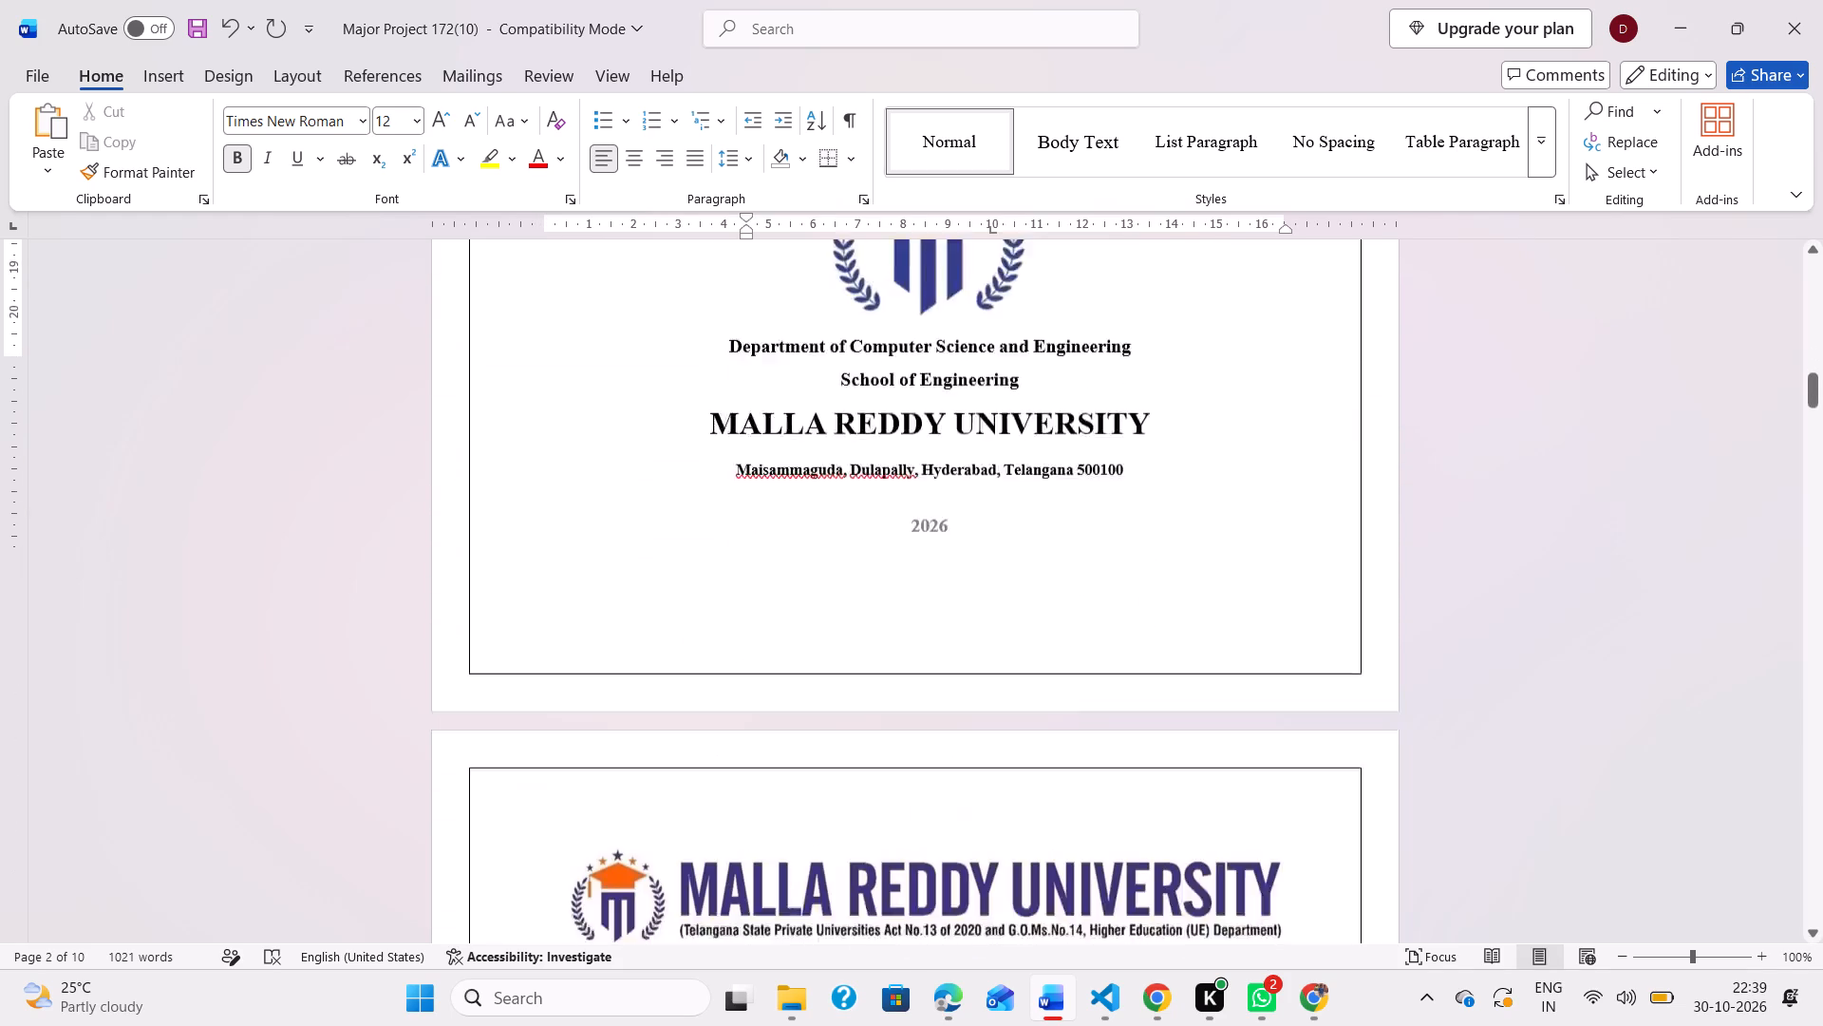
scroll(1055, 737, down, 3)
scroll(1006, 746, up, 2)
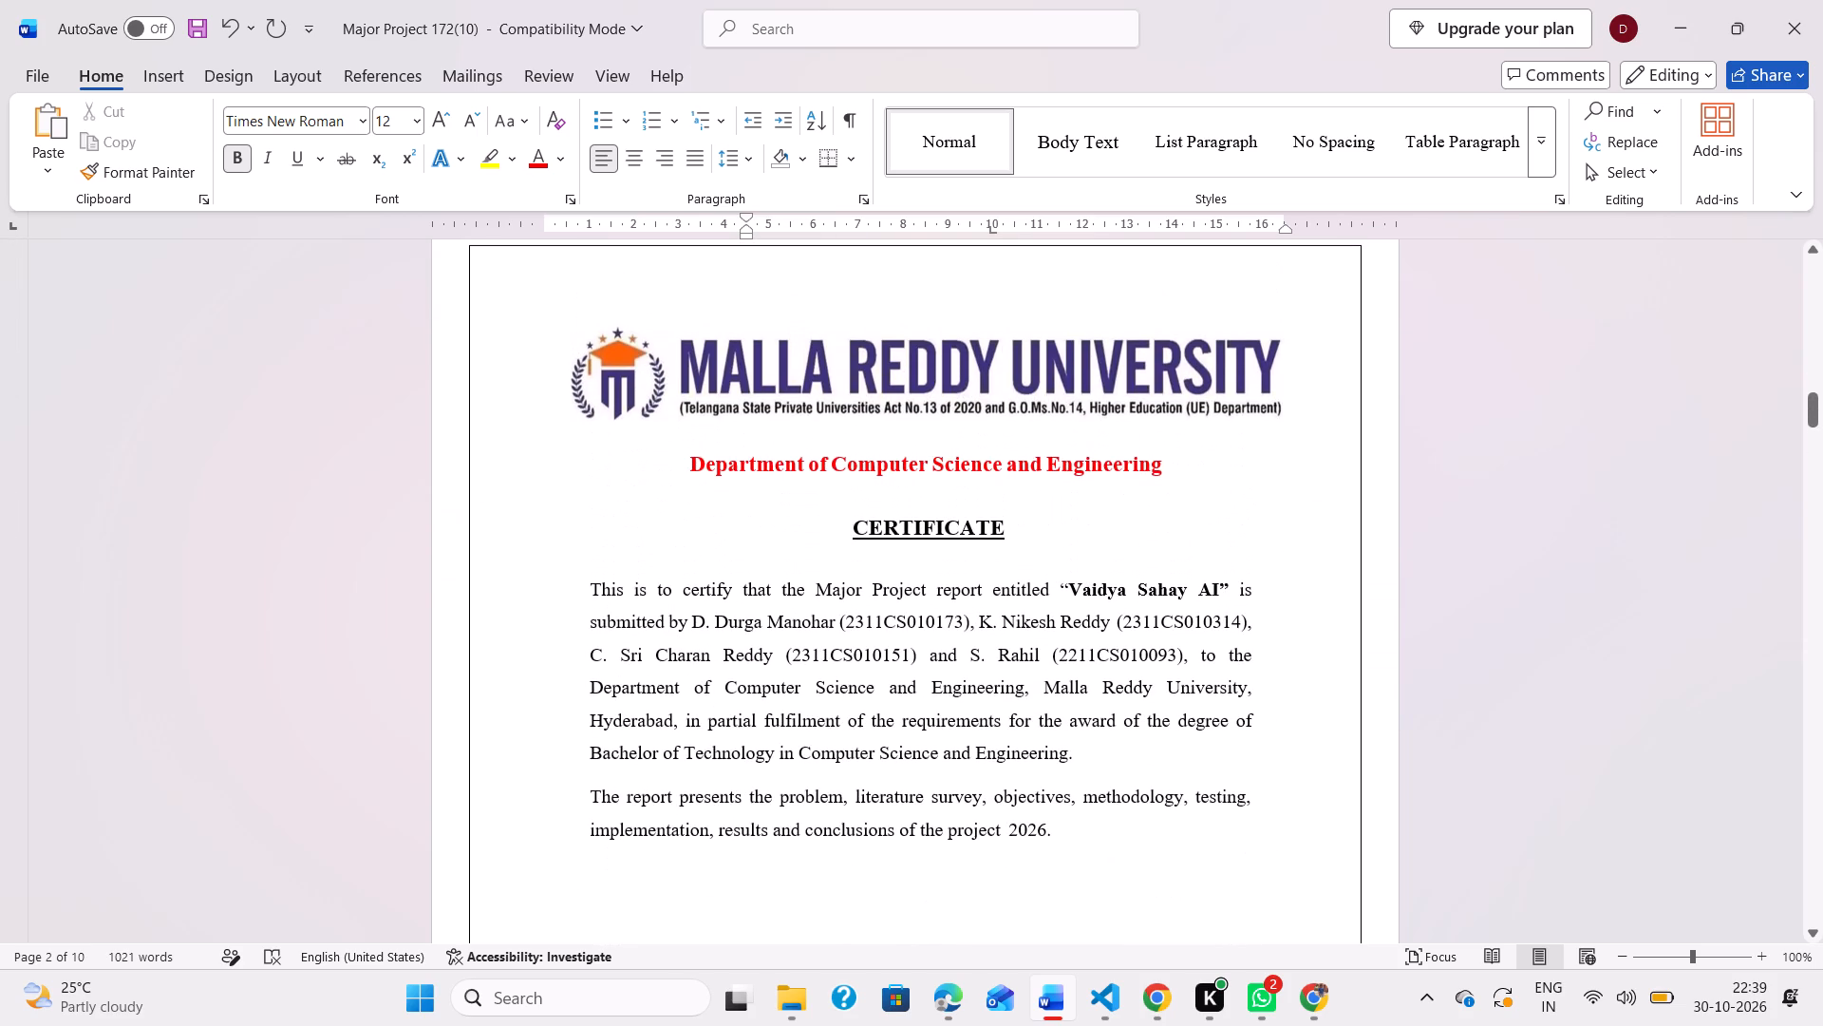
click(1078, 657)
key(BackSpace)
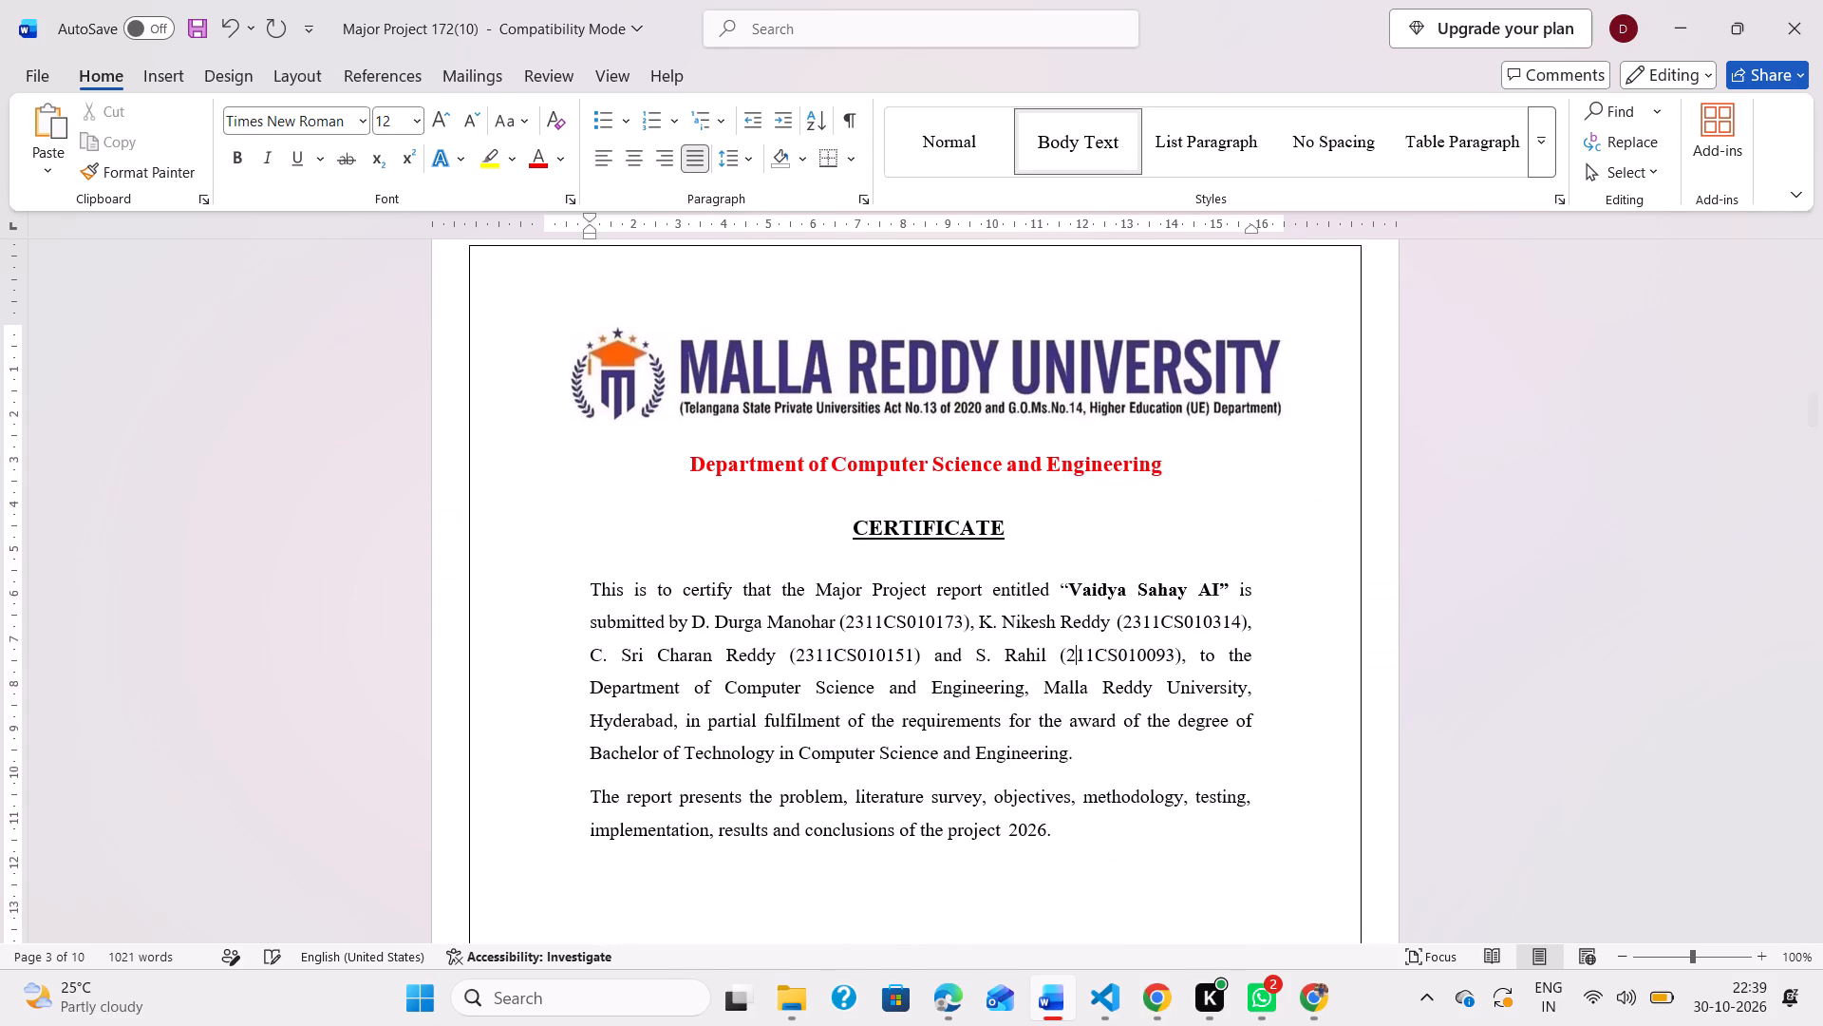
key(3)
Replace the four old names and roll numbers ending the acknowledgement with the copied team list, consulting the major(project)_merged PDF in Edge.
scroll(1078, 657, down, 2)
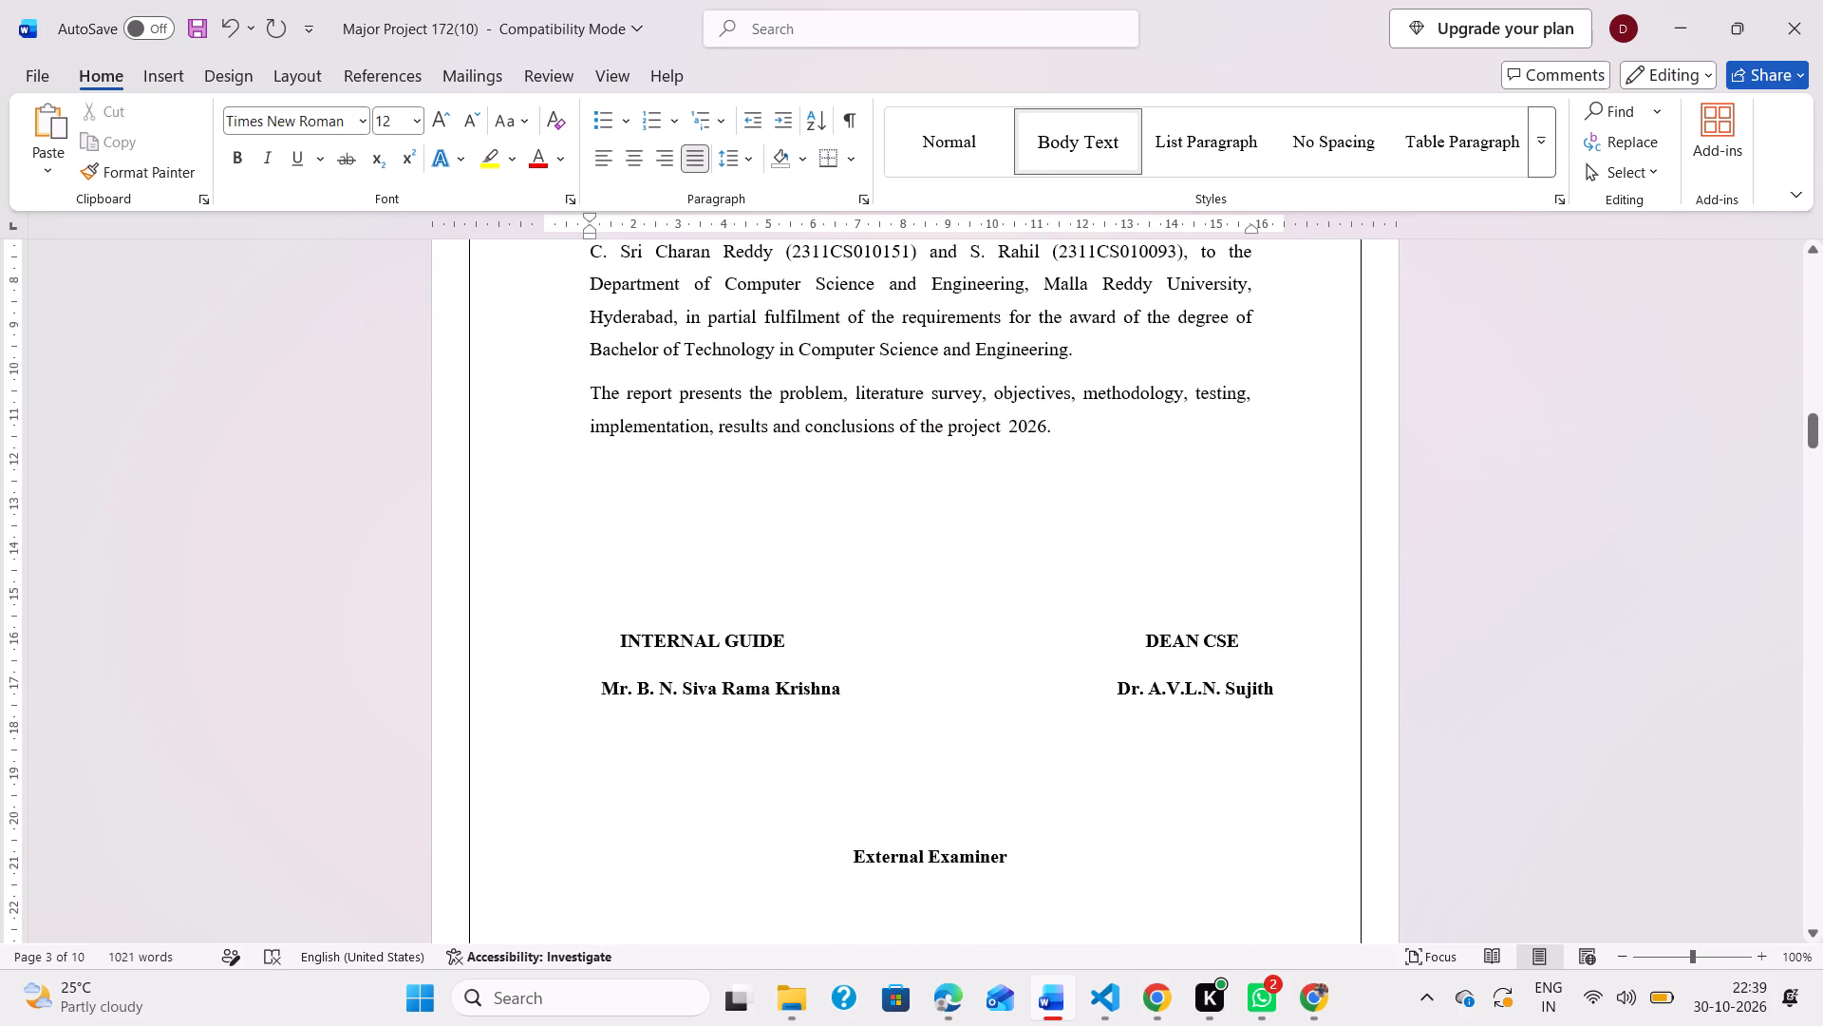
scroll(995, 609, down, 4)
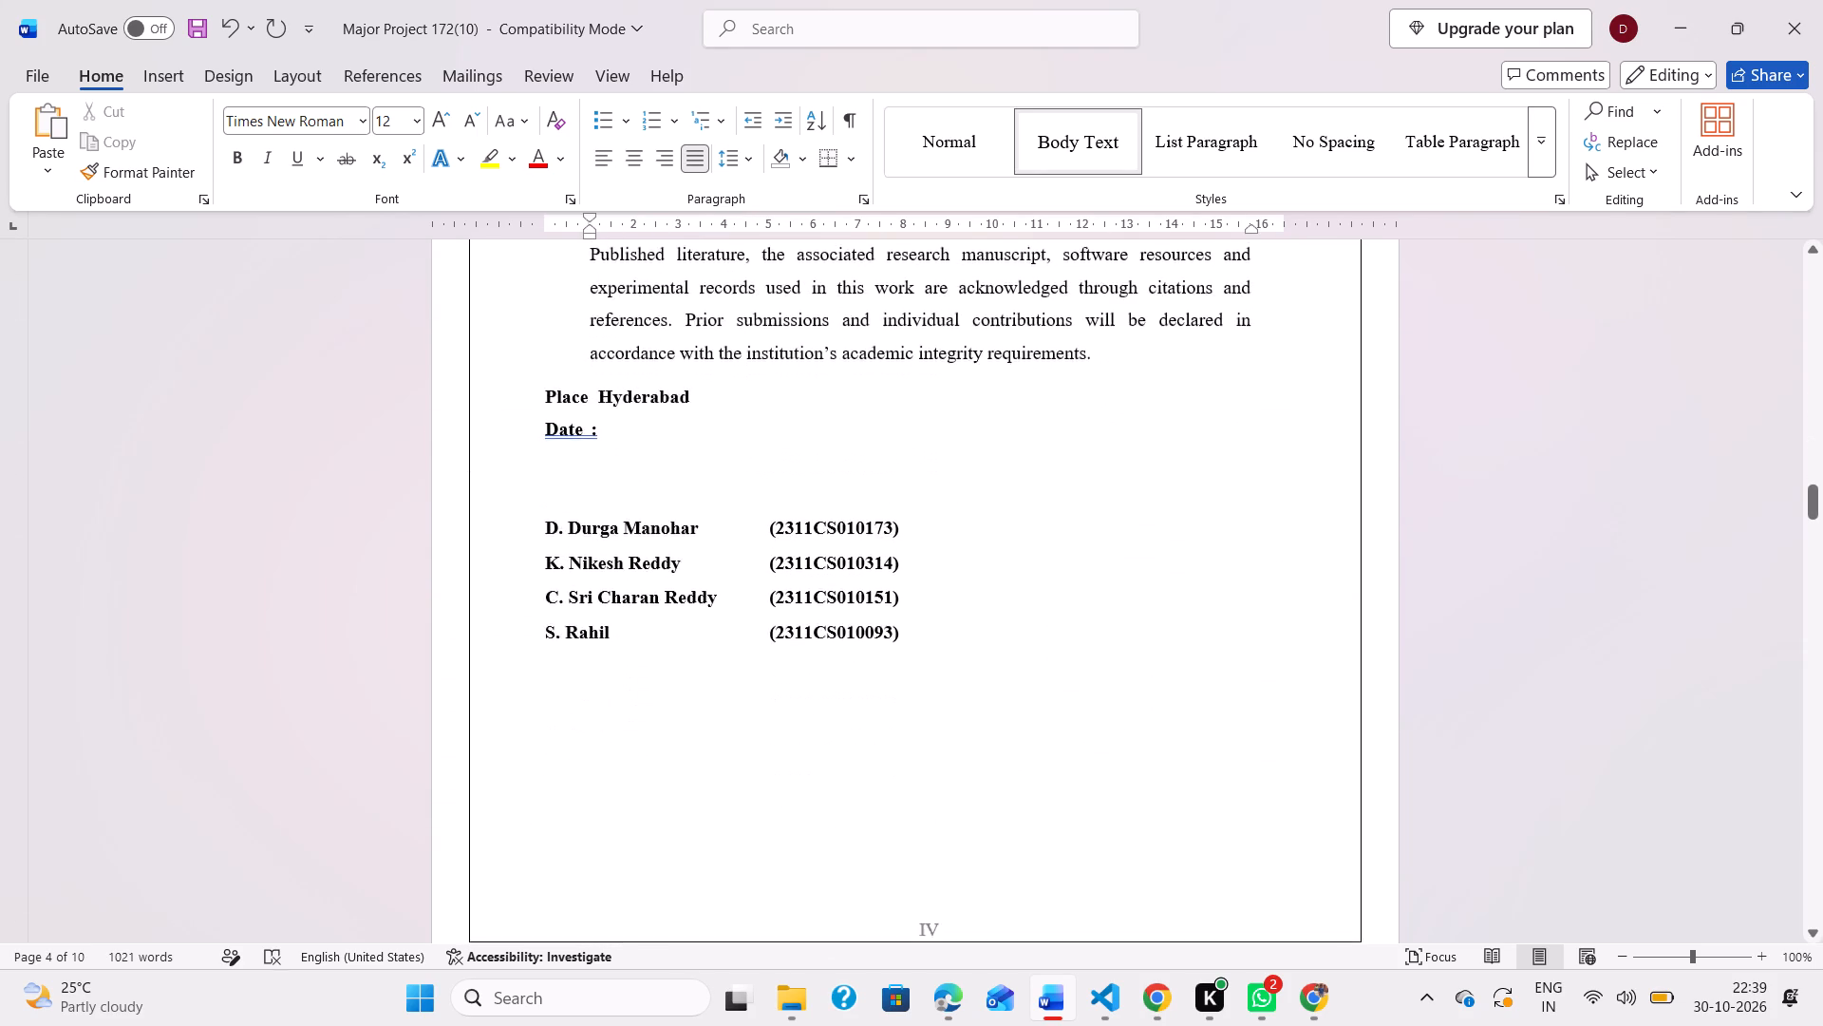
scroll(936, 675, down, 3)
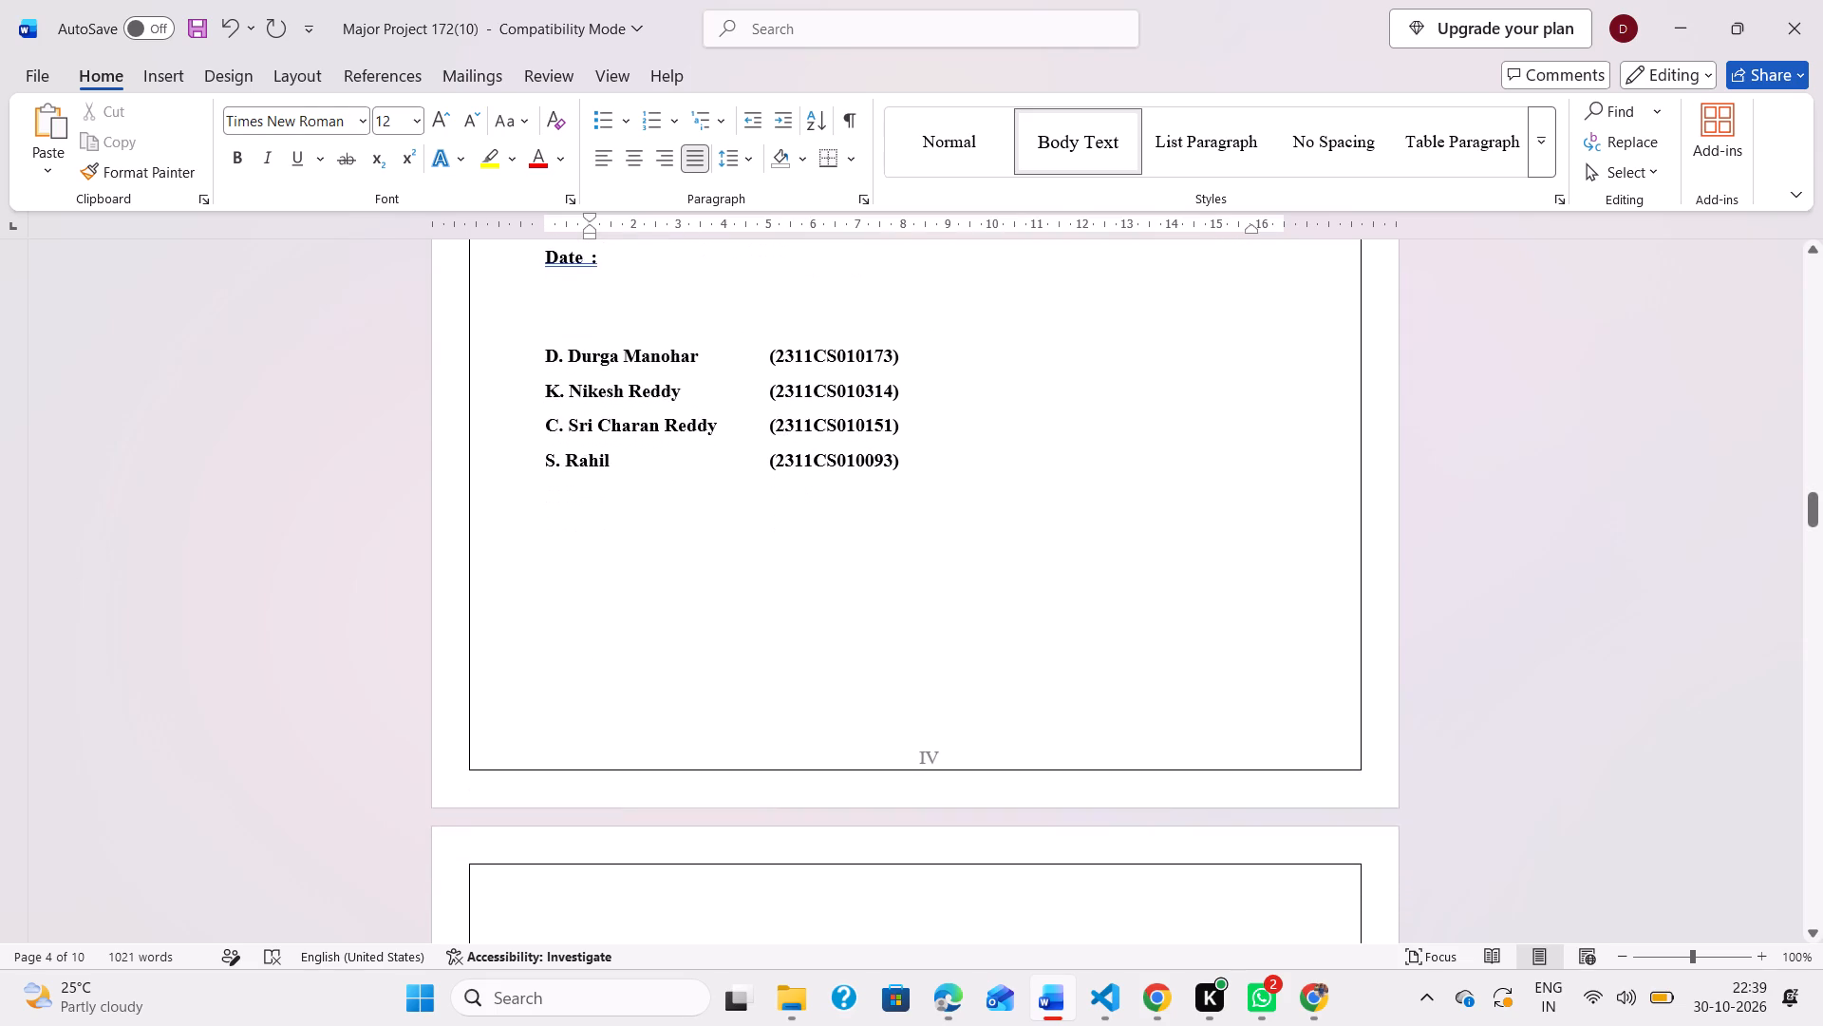
scroll(936, 675, down, 2)
scroll(936, 675, up, 1)
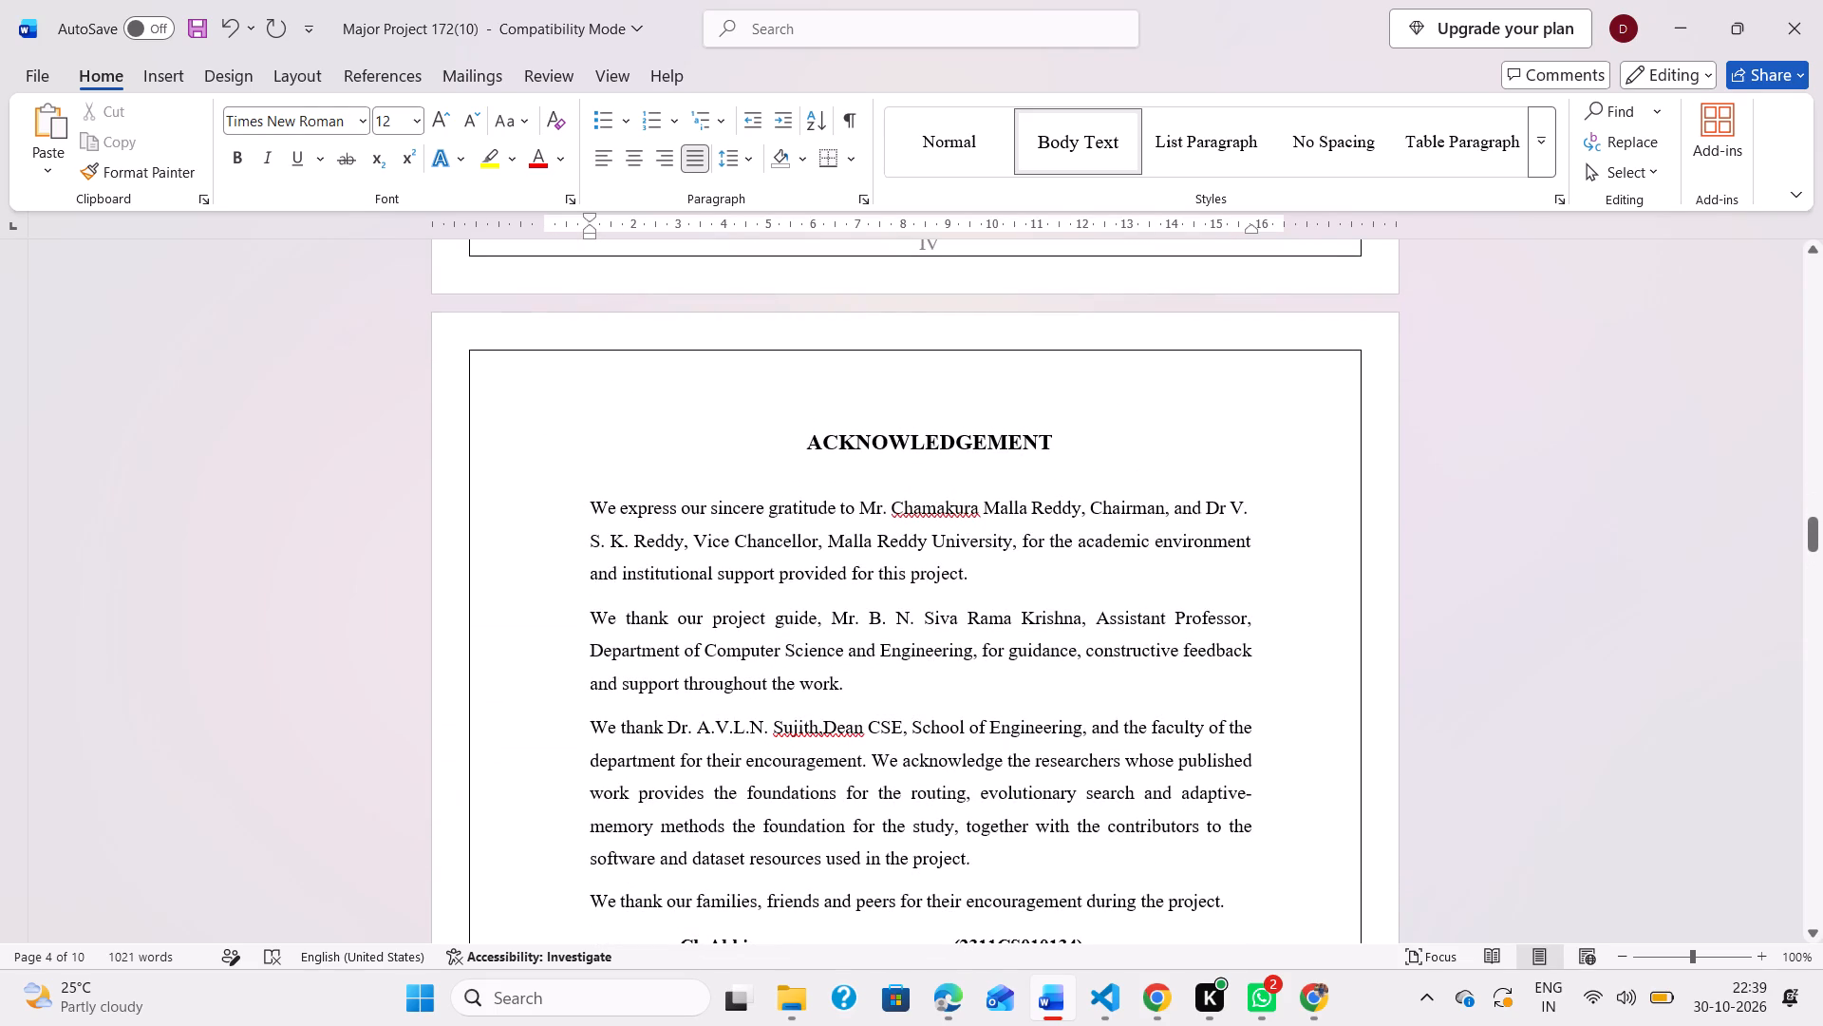
scroll(1036, 616, down, 1)
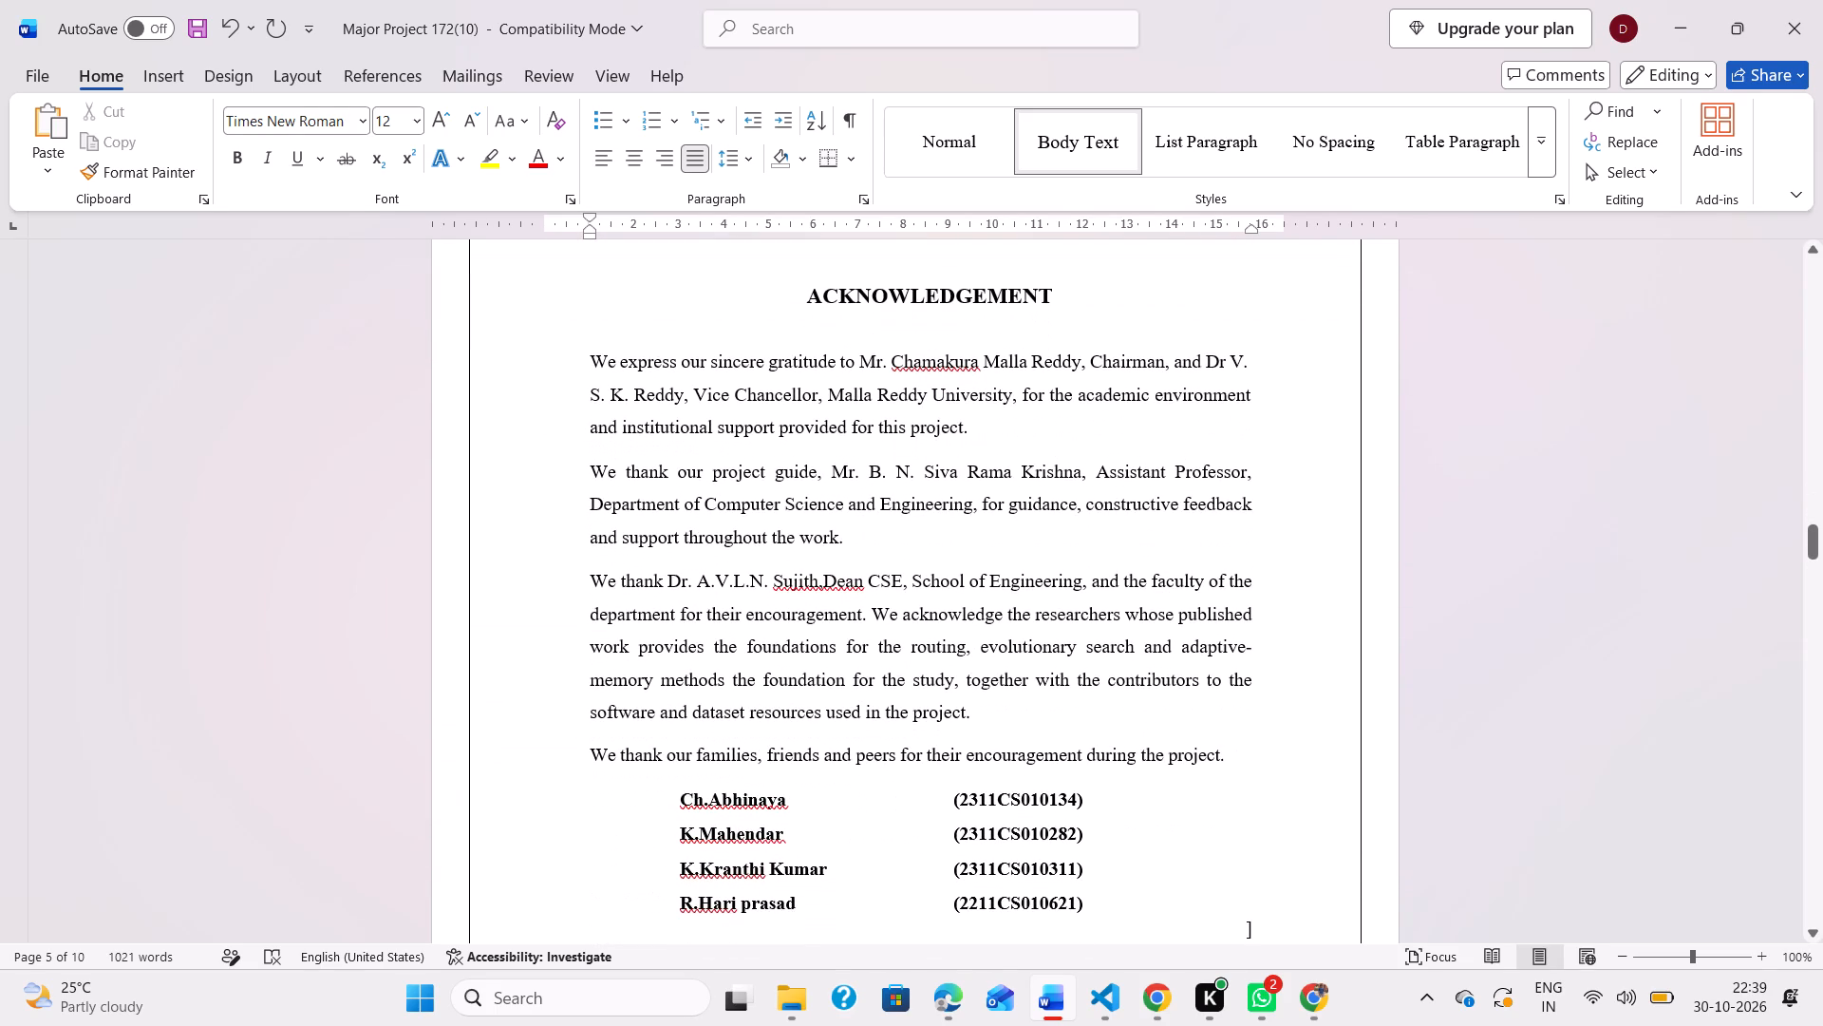
scroll(1001, 623, down, 1)
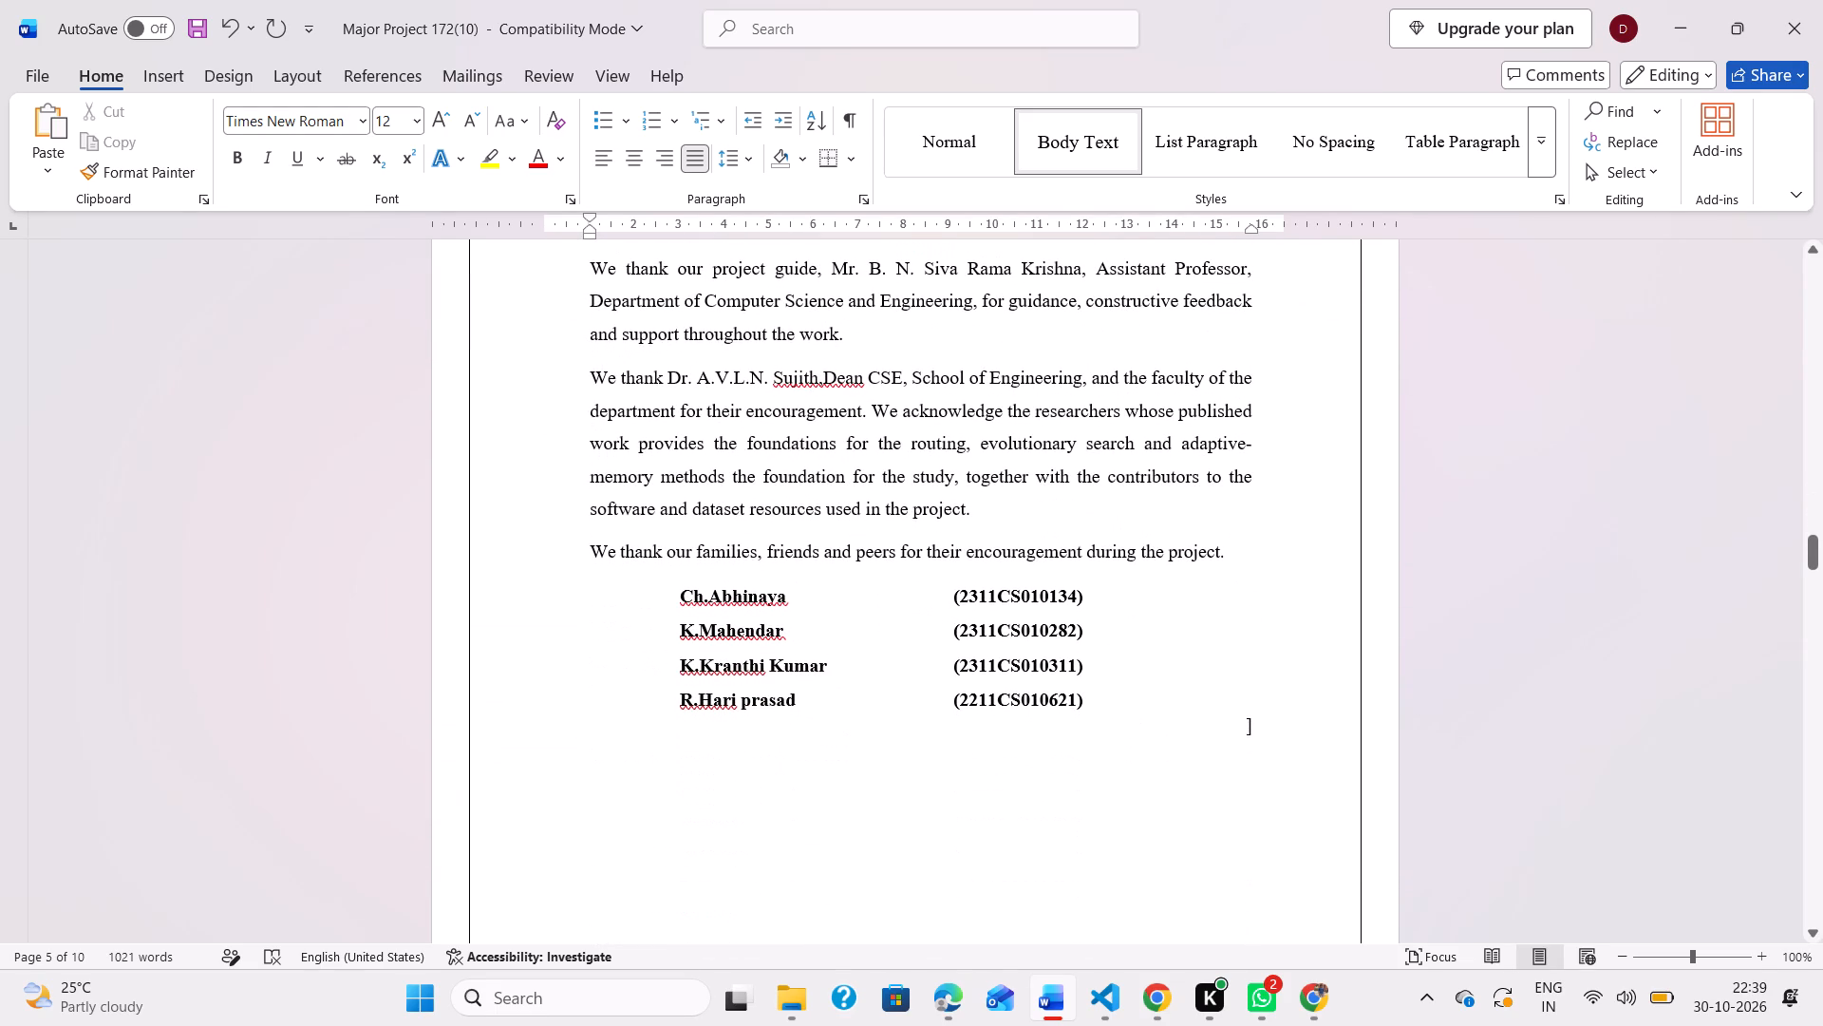
drag(668, 594, 1090, 711)
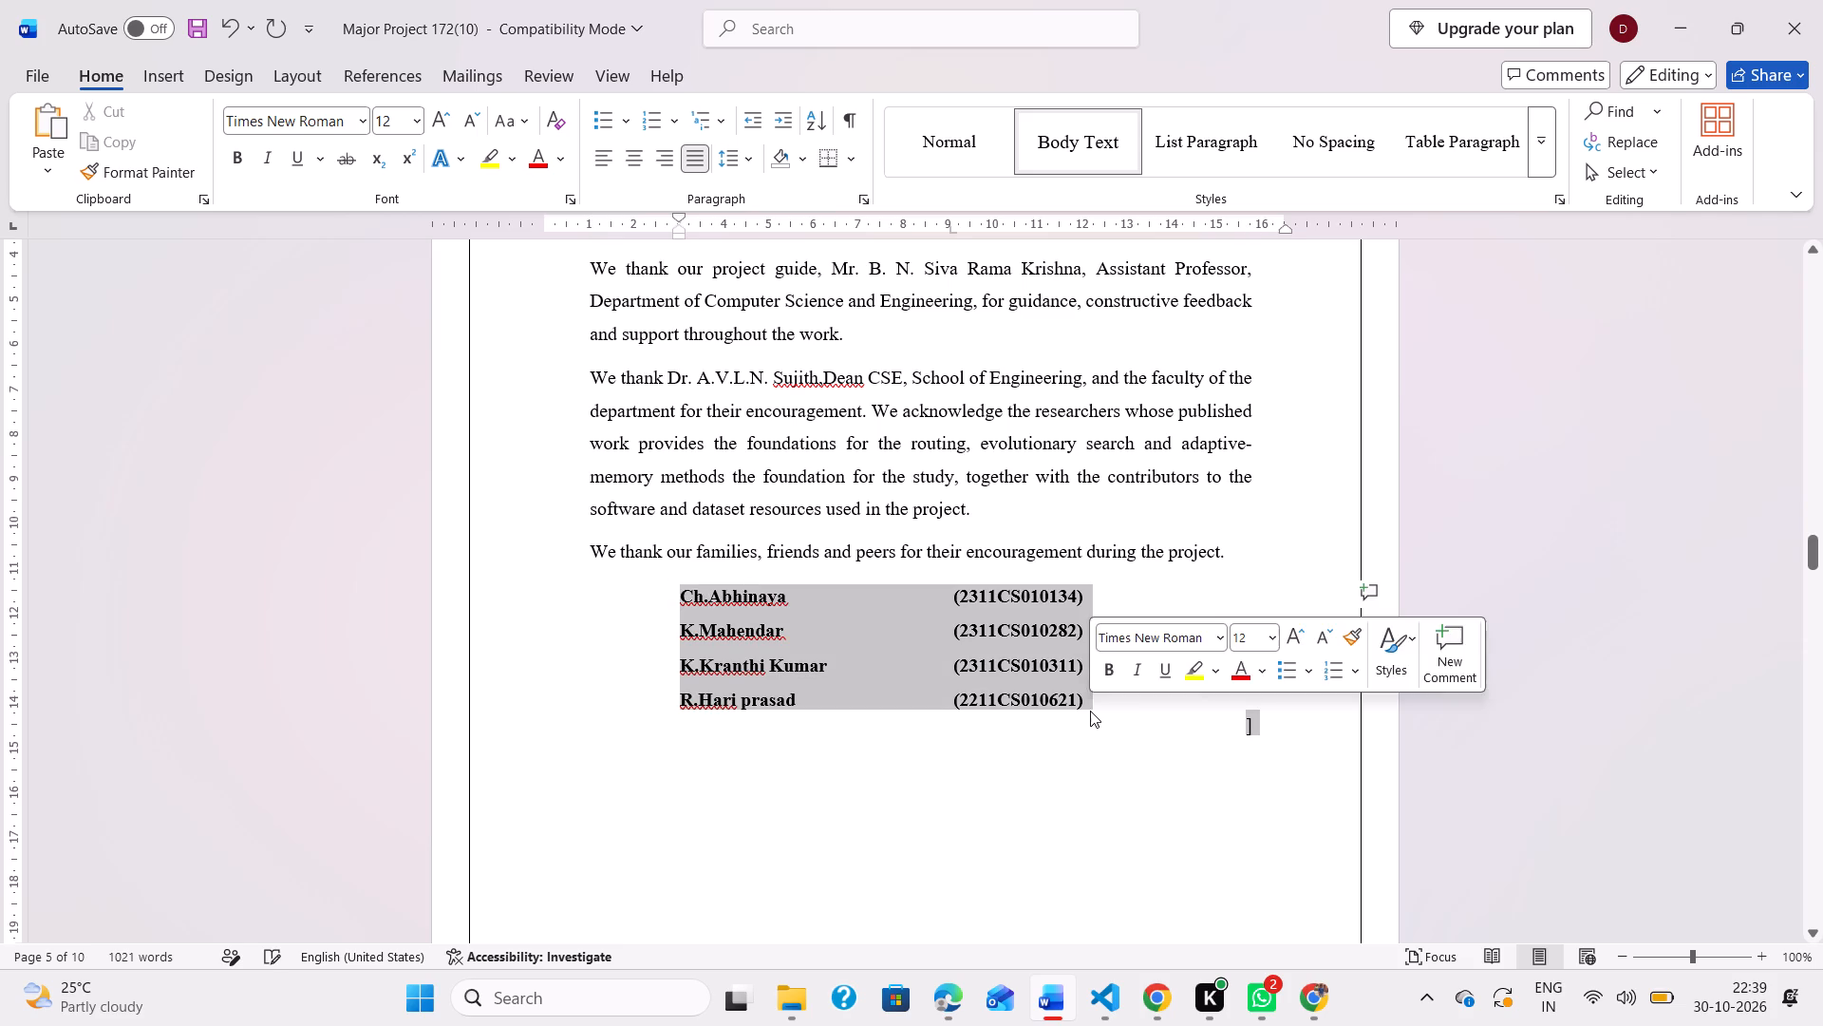
key(alt+Tab)
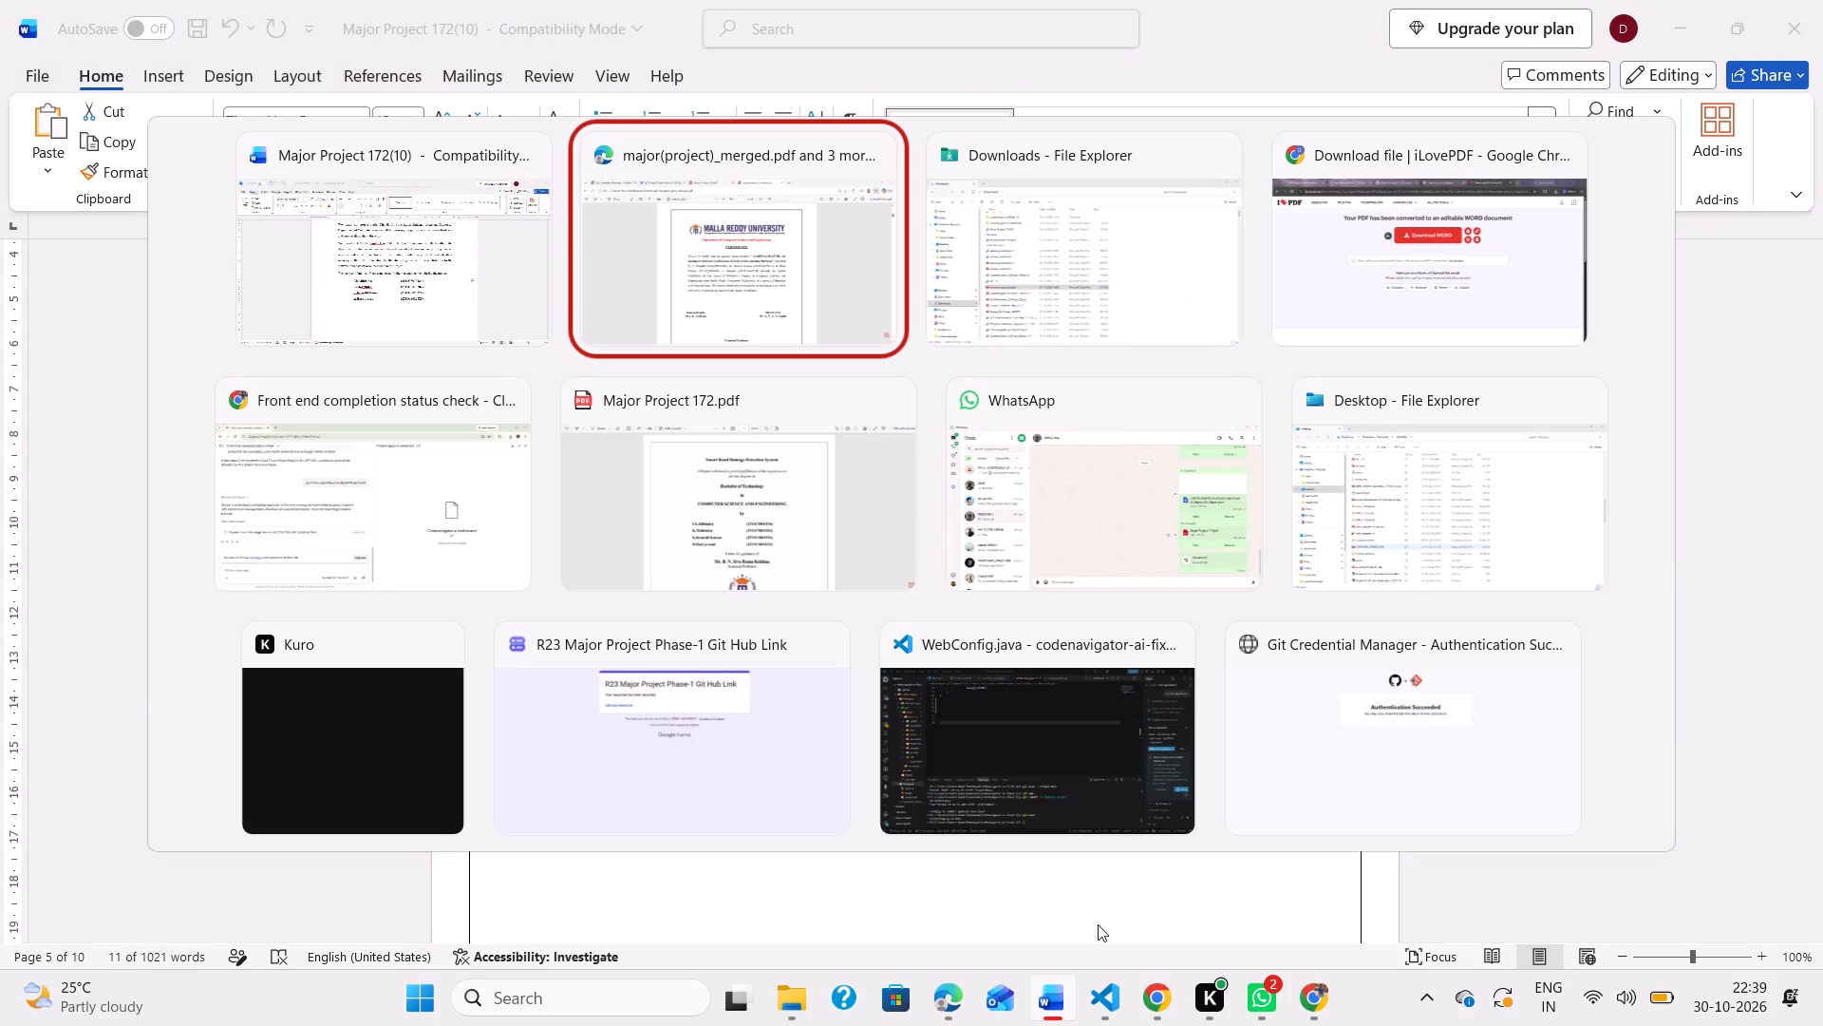
scroll(1021, 834, down, 6)
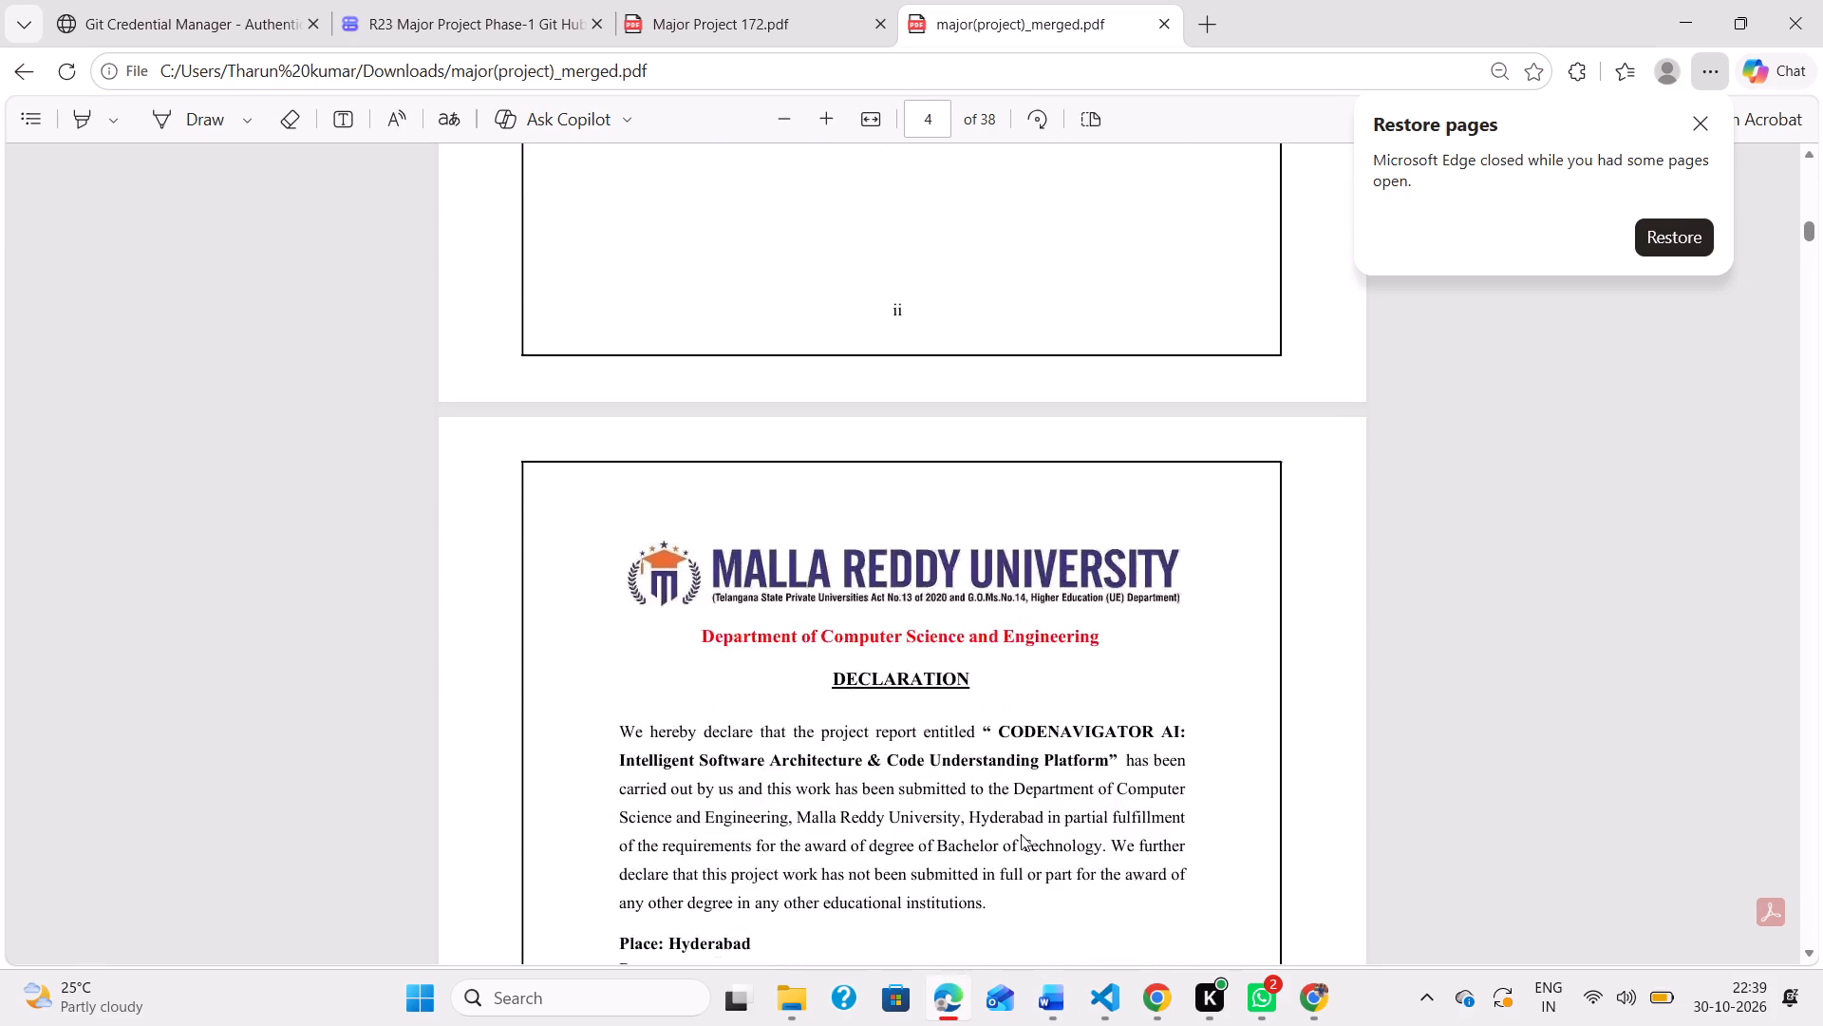
scroll(1021, 834, down, 5)
key(alt+Tab)
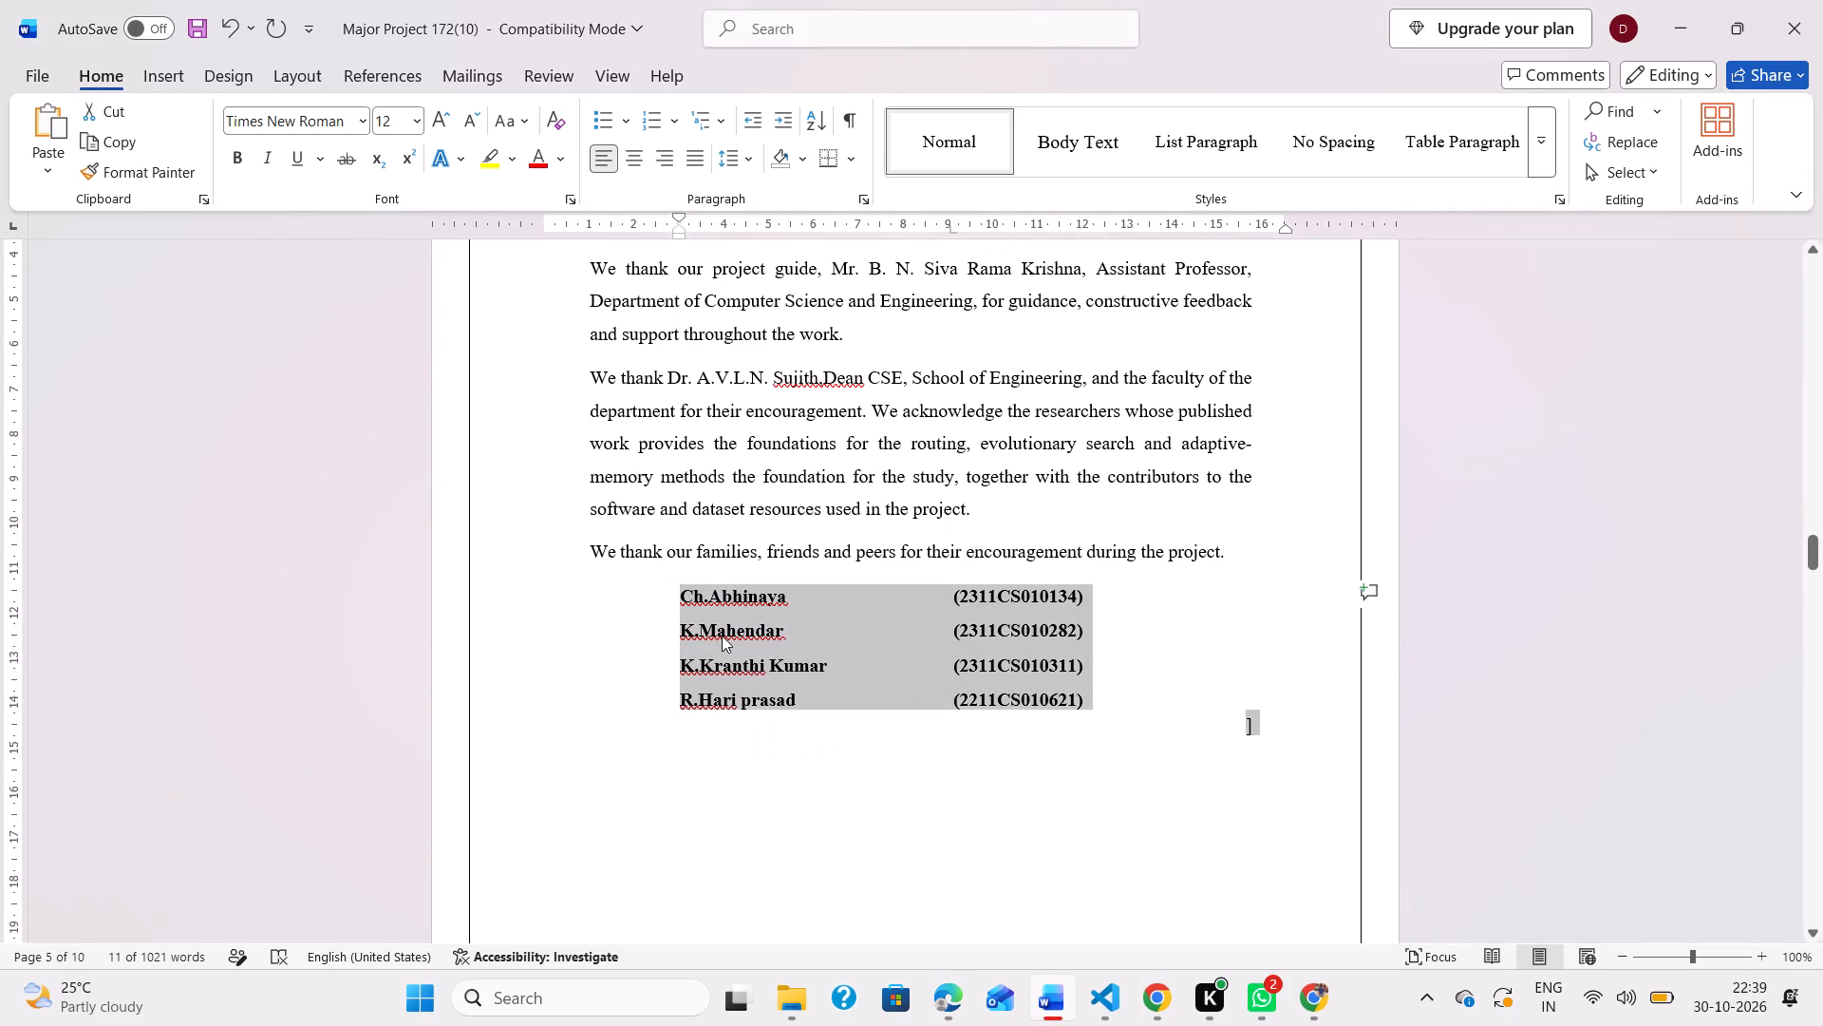
key(ctrl+v)
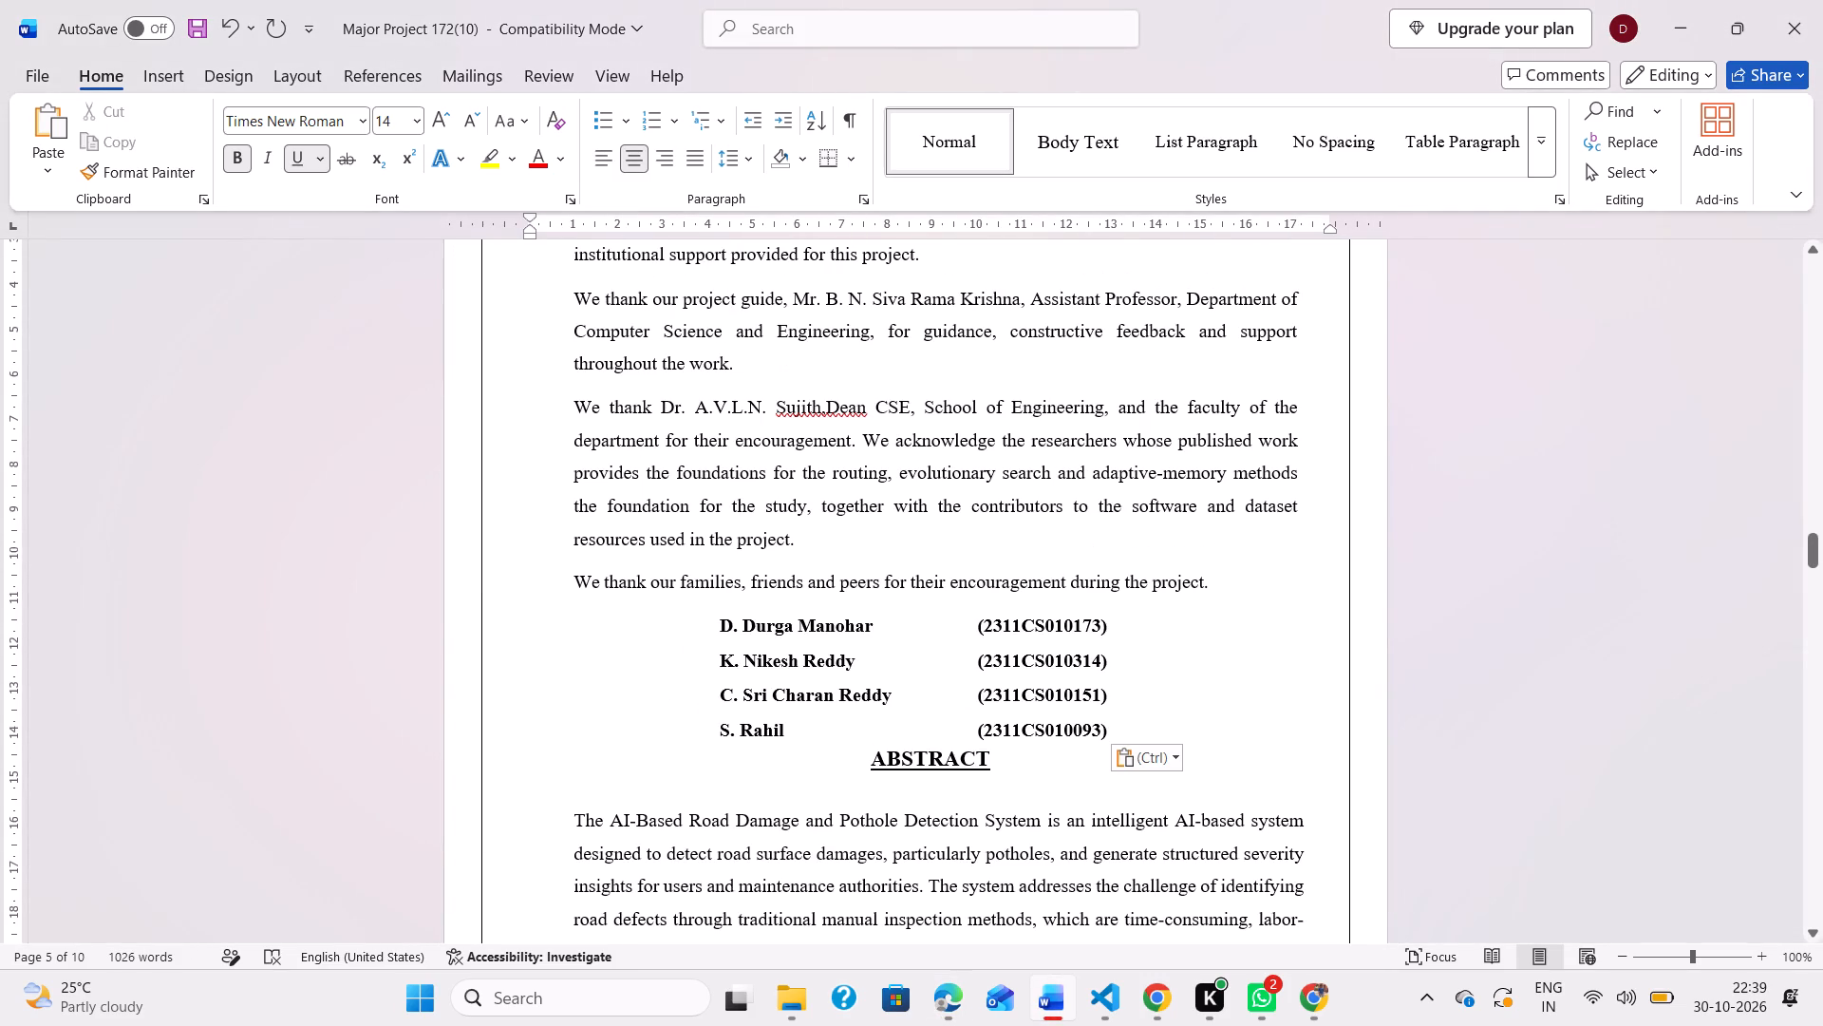
Insert blank lines before the ABSTRACT heading to push it from the acknowledgement page toward the next page.
key(Return)
key(Return)
key(Return)
key(Return)
key(Return)
key(Return)
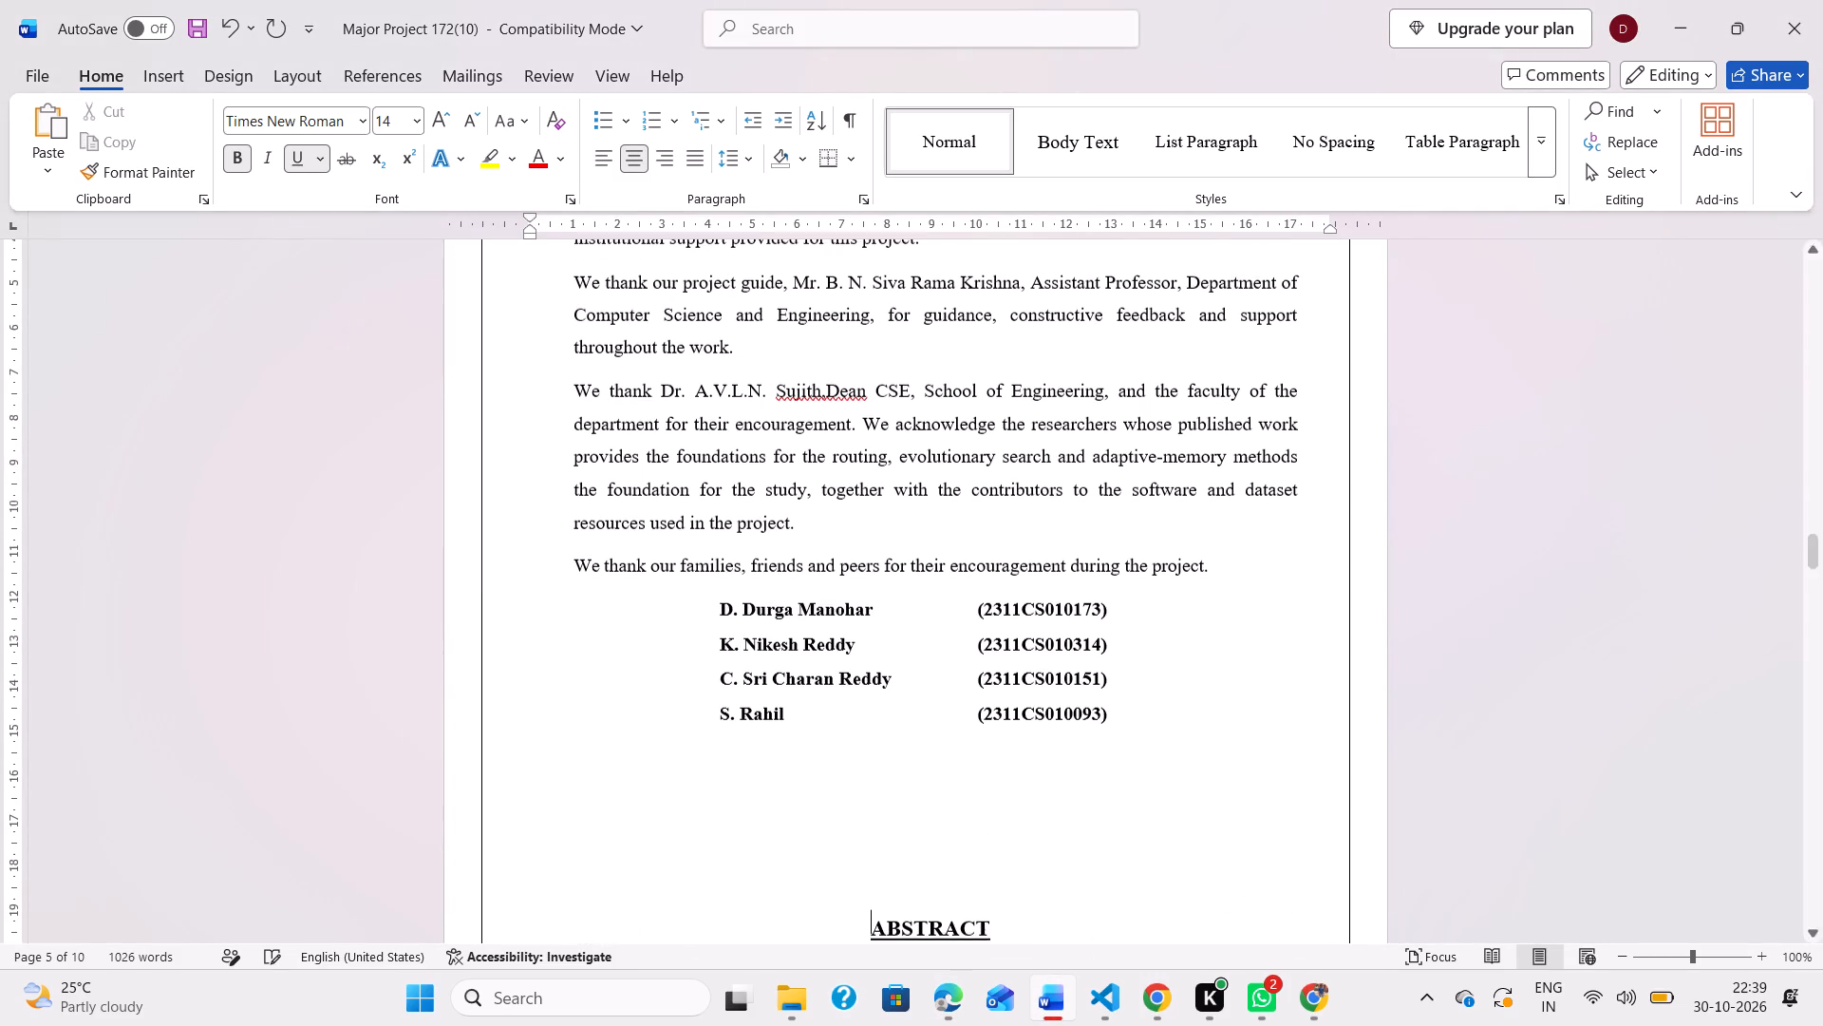
key(Return)
key(Return)
key(Return)
scroll(900, 723, down, 2)
key(Return)
key(Return)
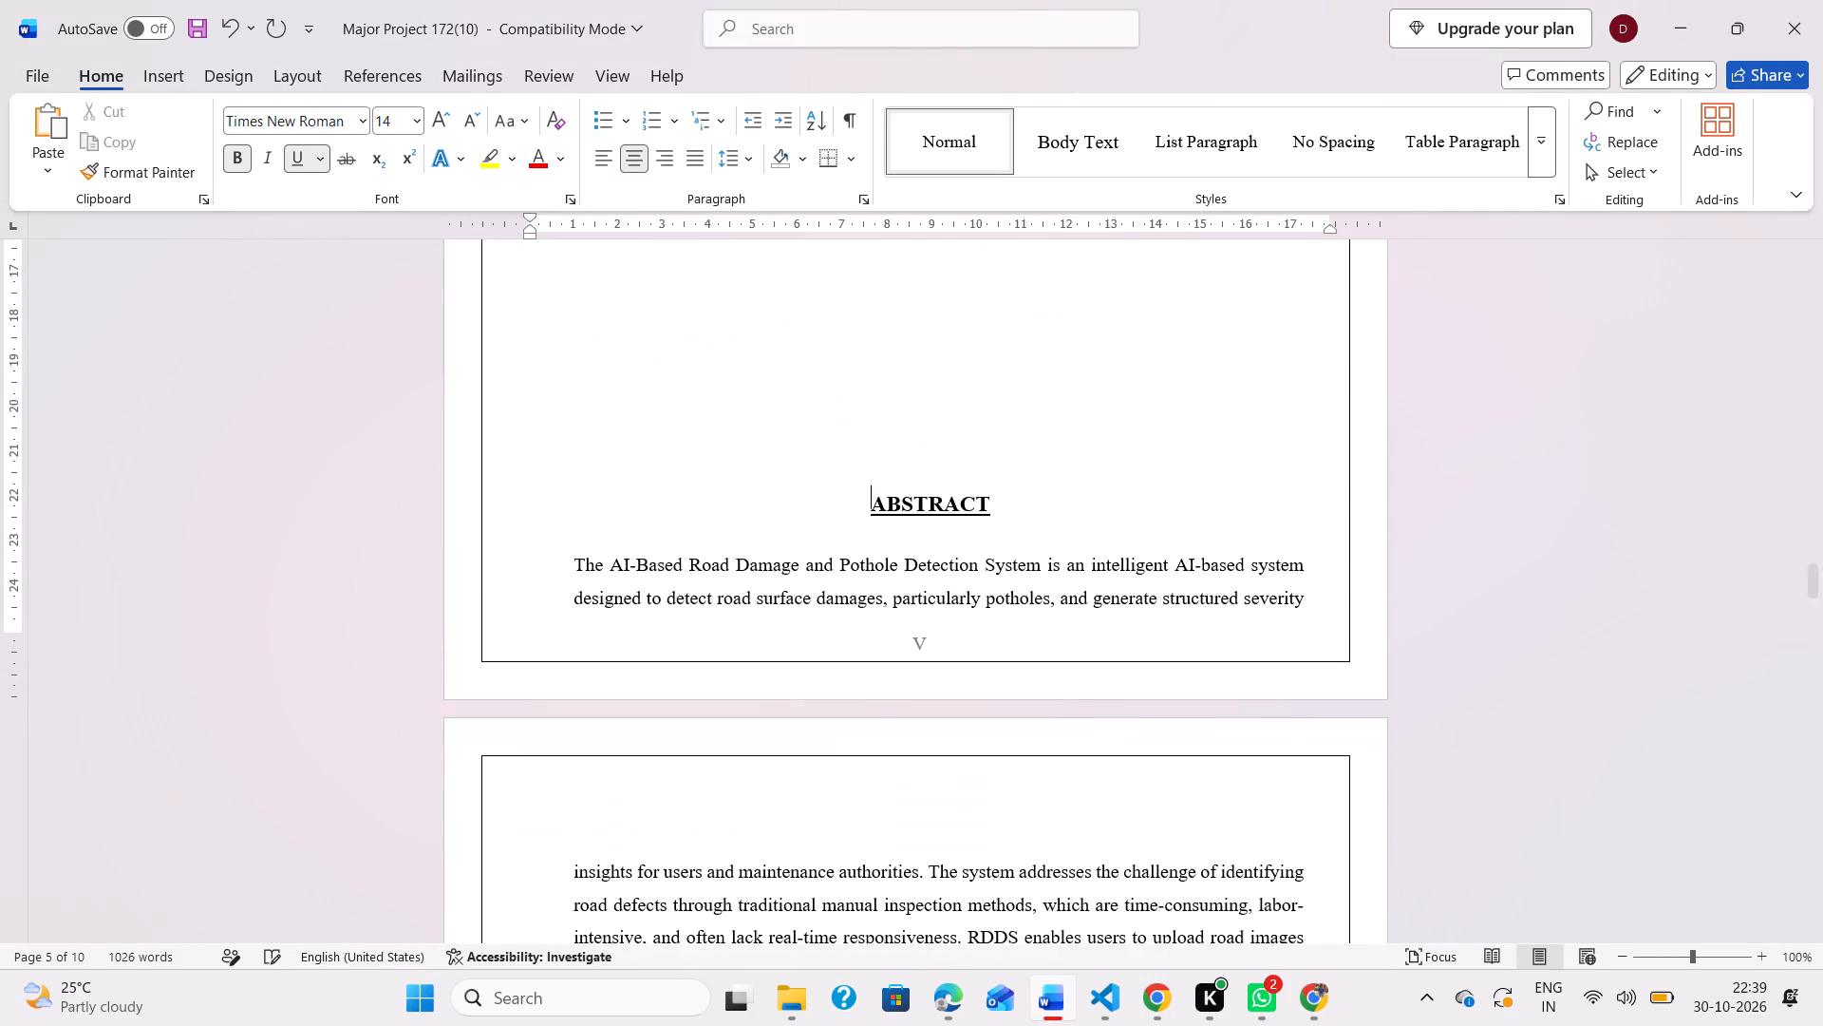
Insert four more blank lines before the ABSTRACT heading to move it to the top of the following page.
key(Return)
key(Return)
key(Return)
key(Return)
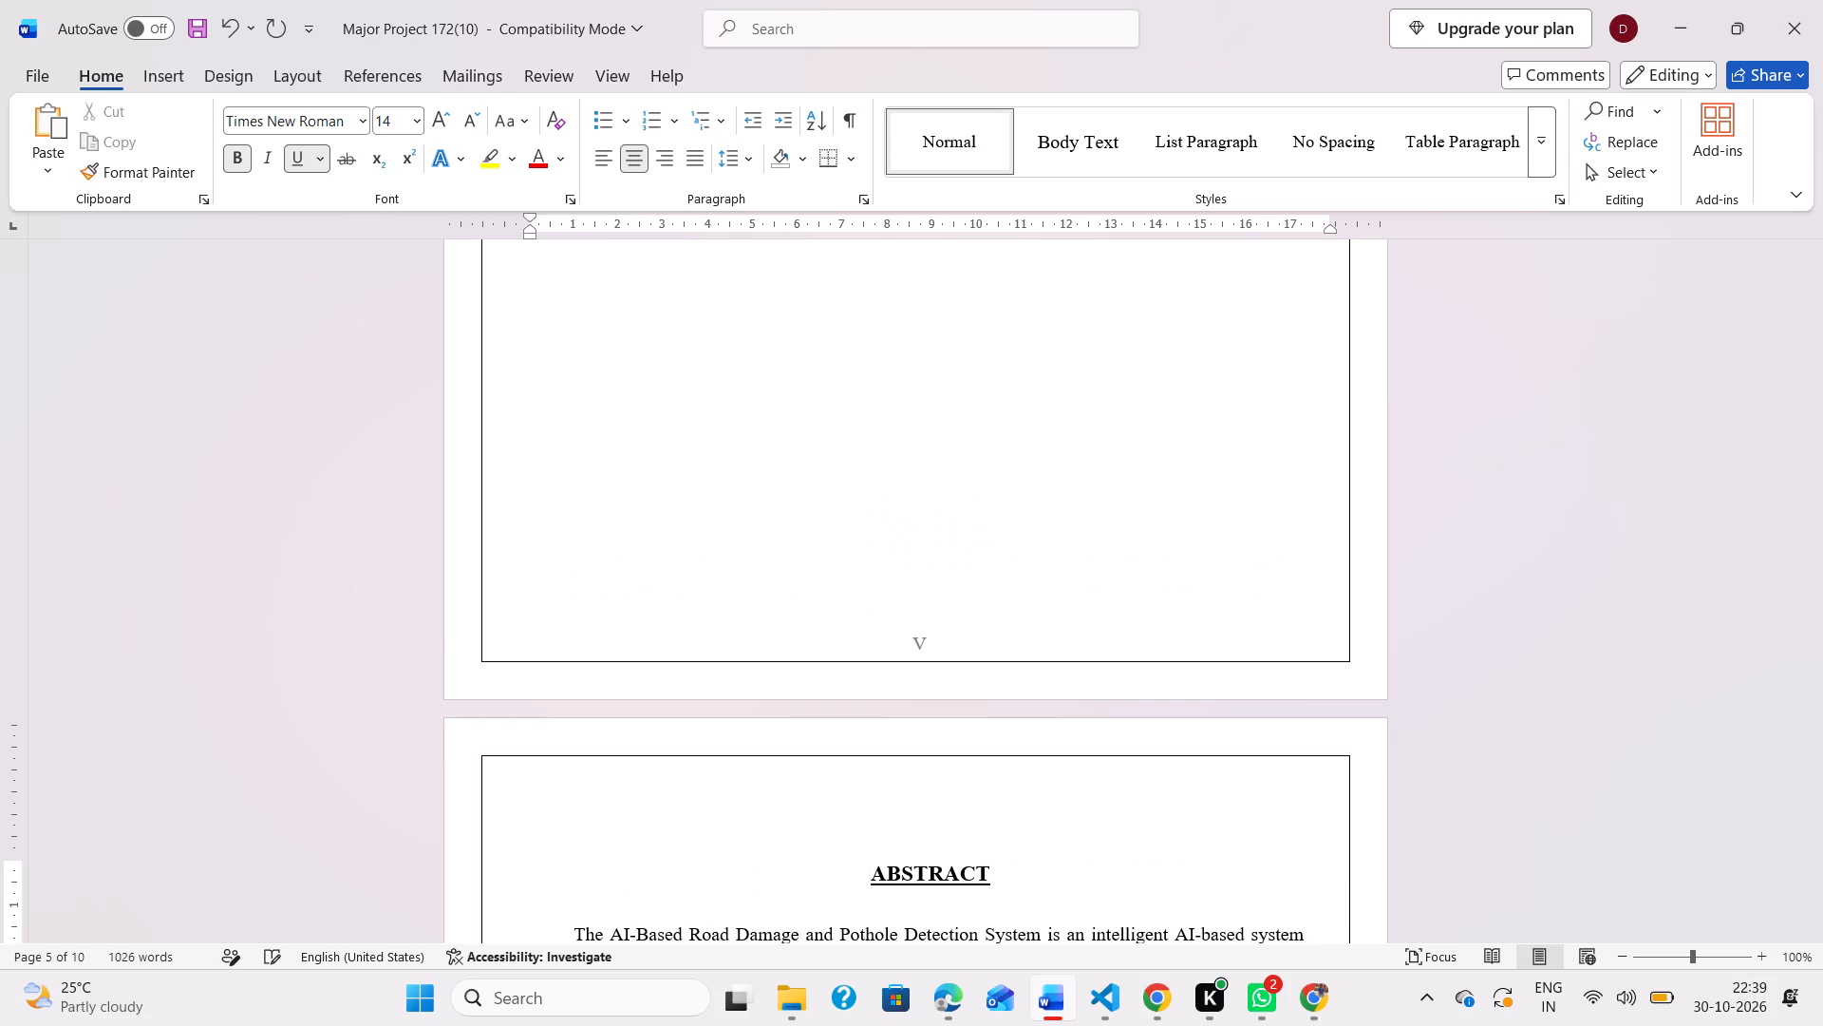
Shift the acknowledgement's four-member team list rightward, indenting the names to about 9.25 cm and aligning the roll numbers at a tab stop about 14.25 cm.
scroll(900, 723, up, 3)
drag(714, 653, 1003, 736)
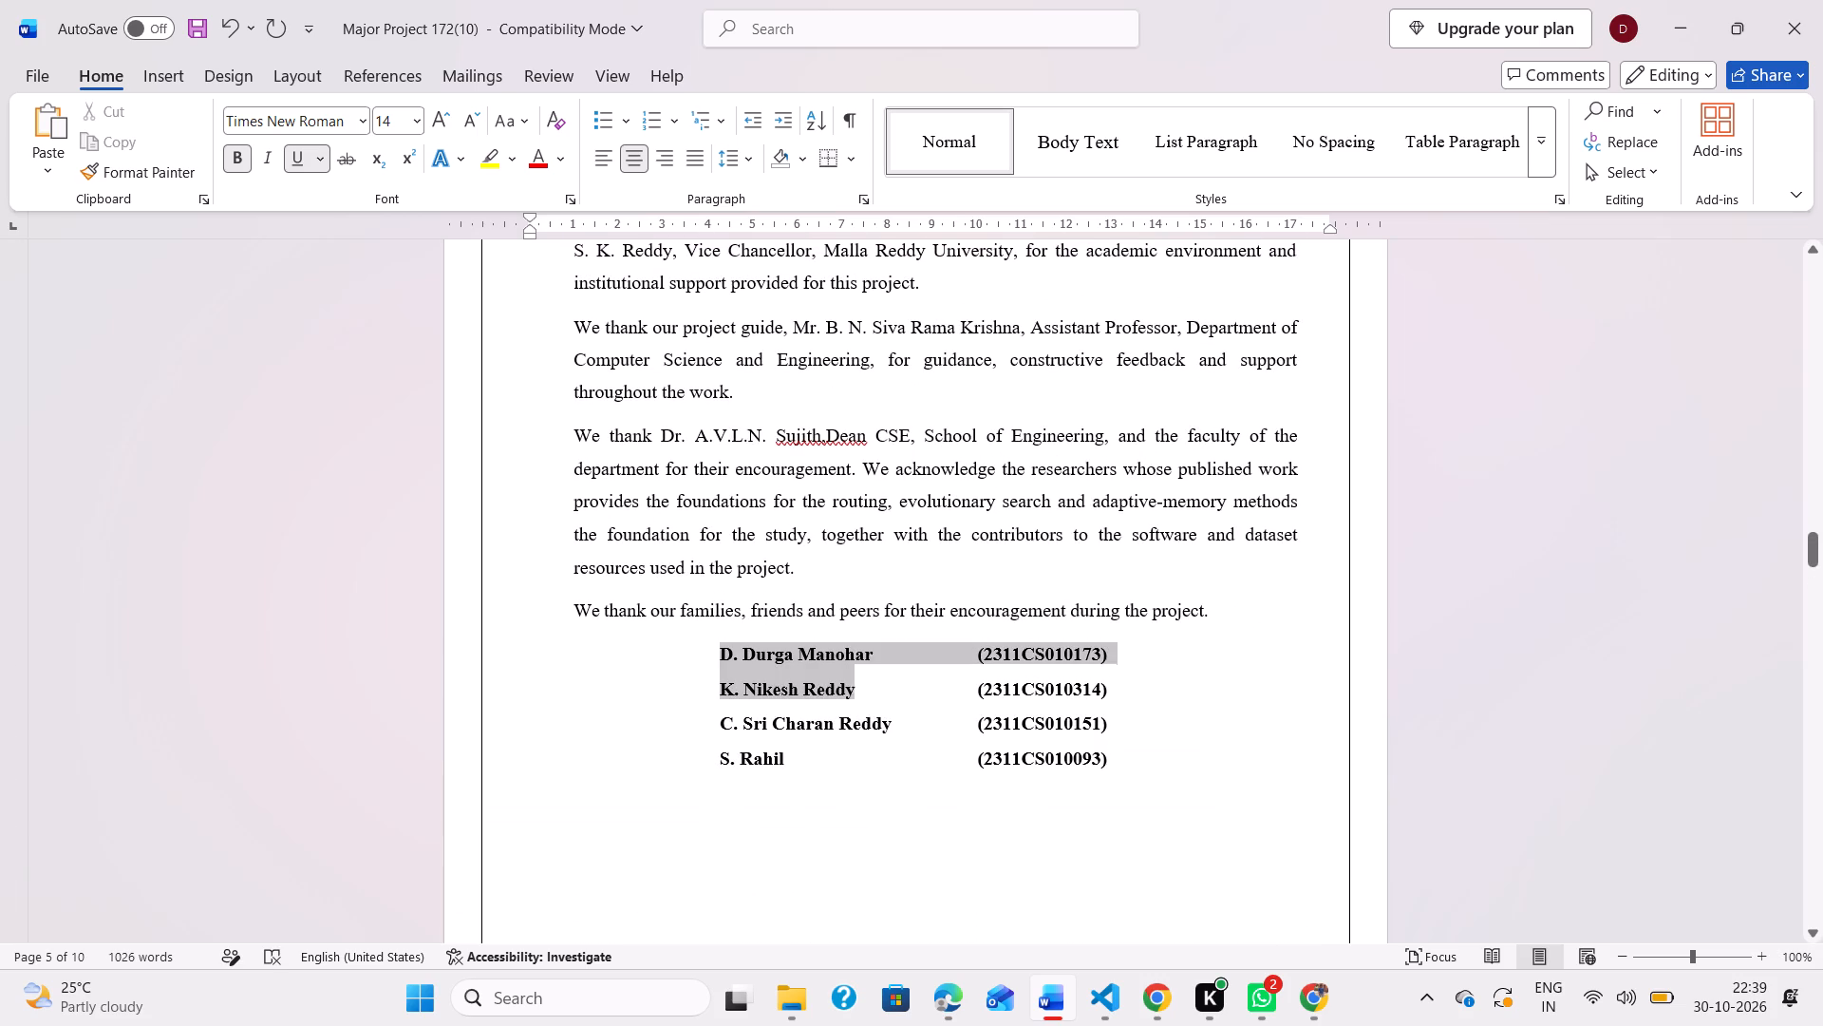
drag(1003, 736, 1143, 783)
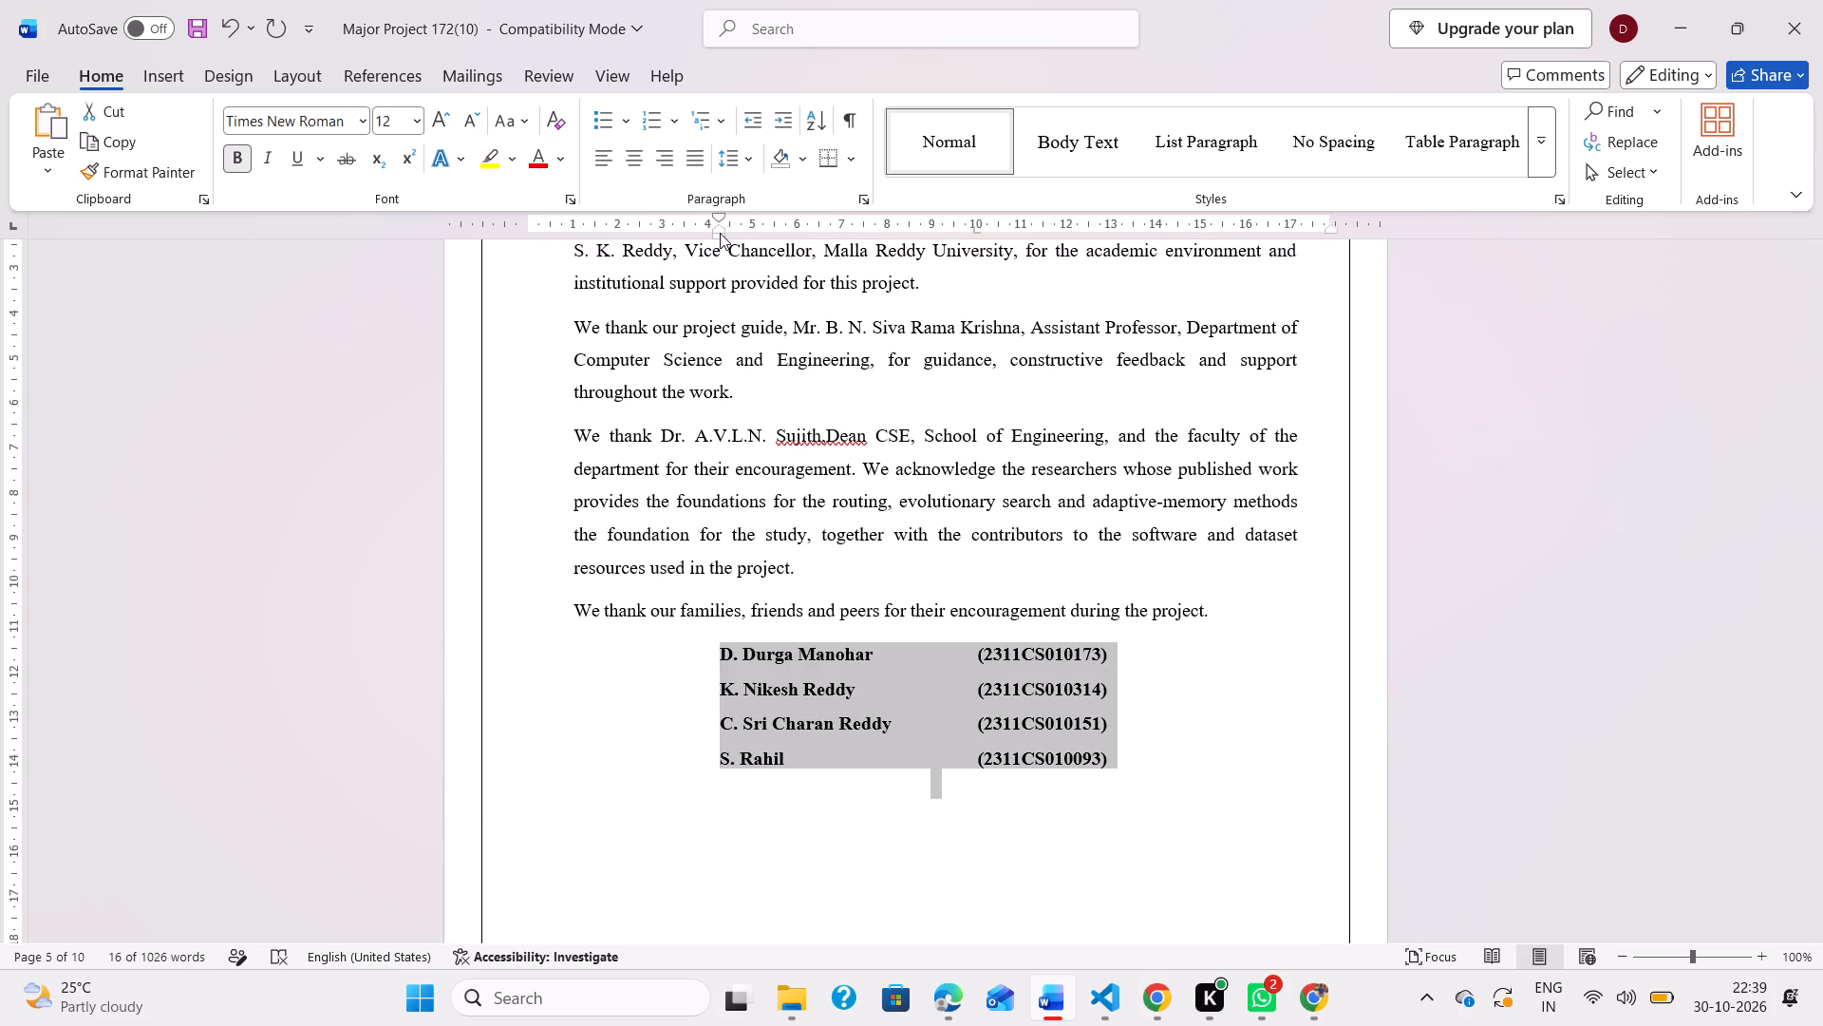
drag(720, 233, 918, 276)
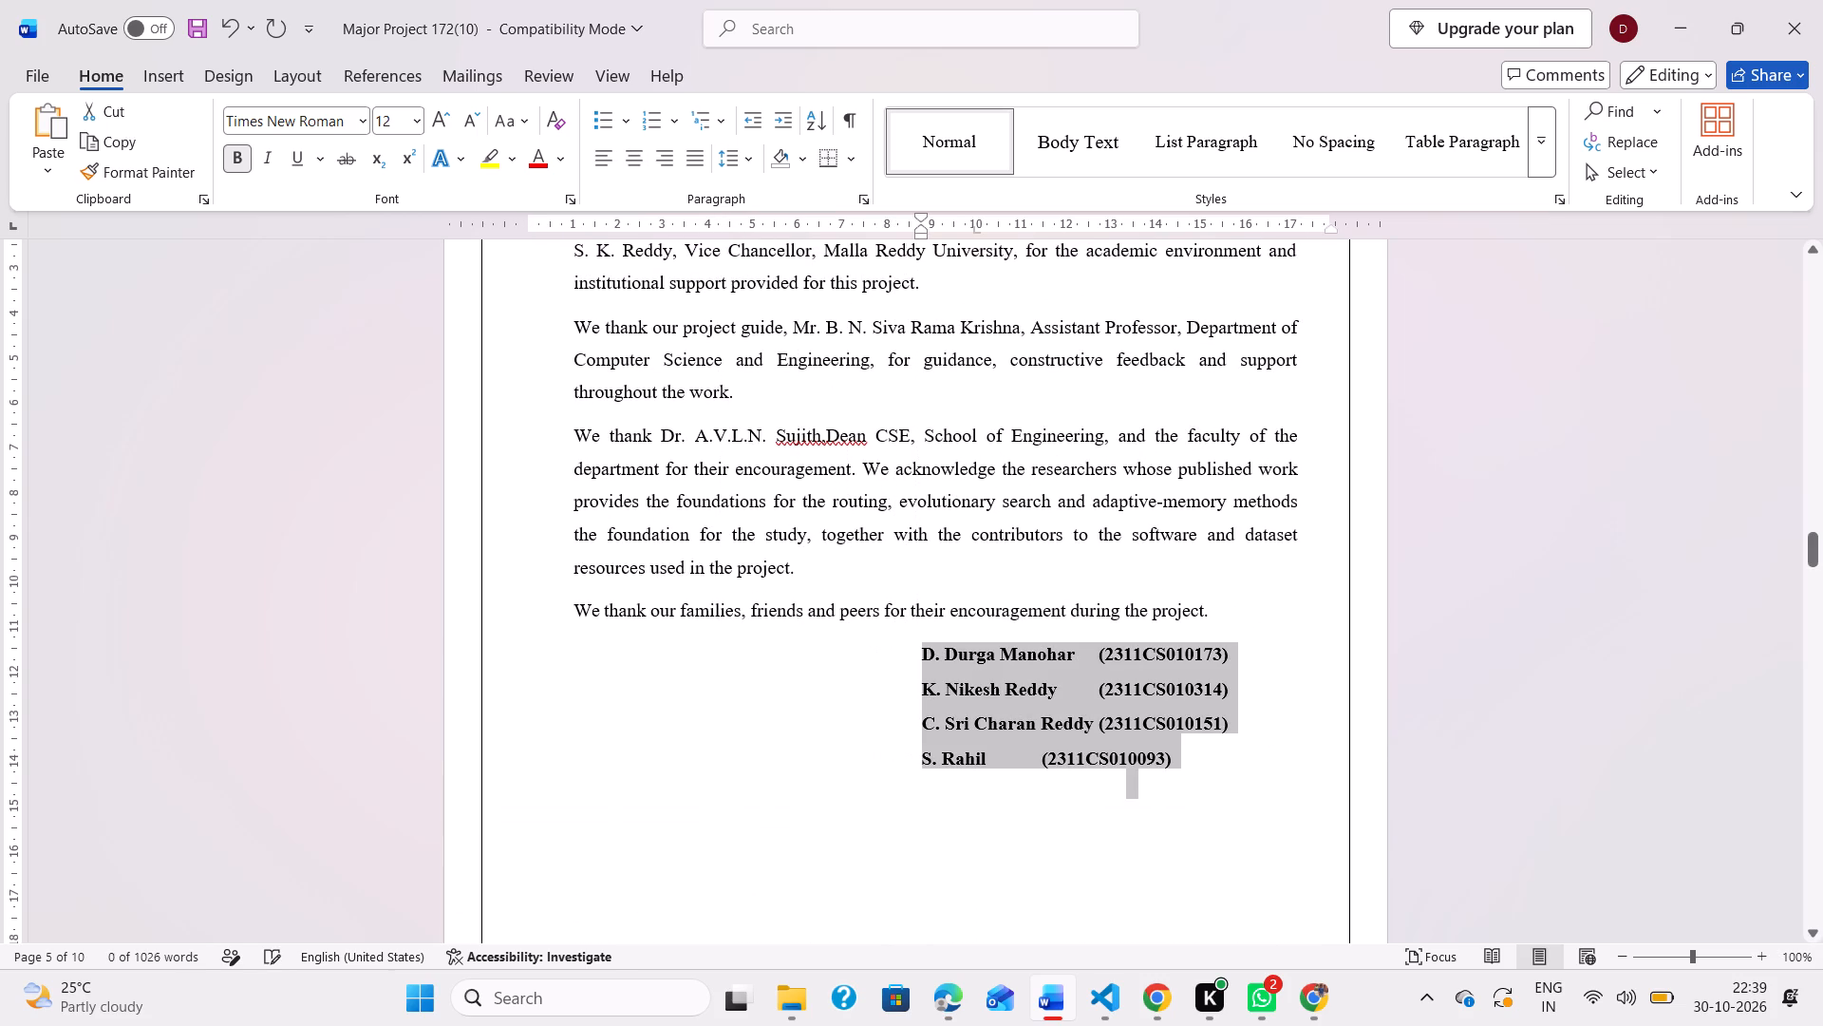
drag(974, 231, 1062, 241)
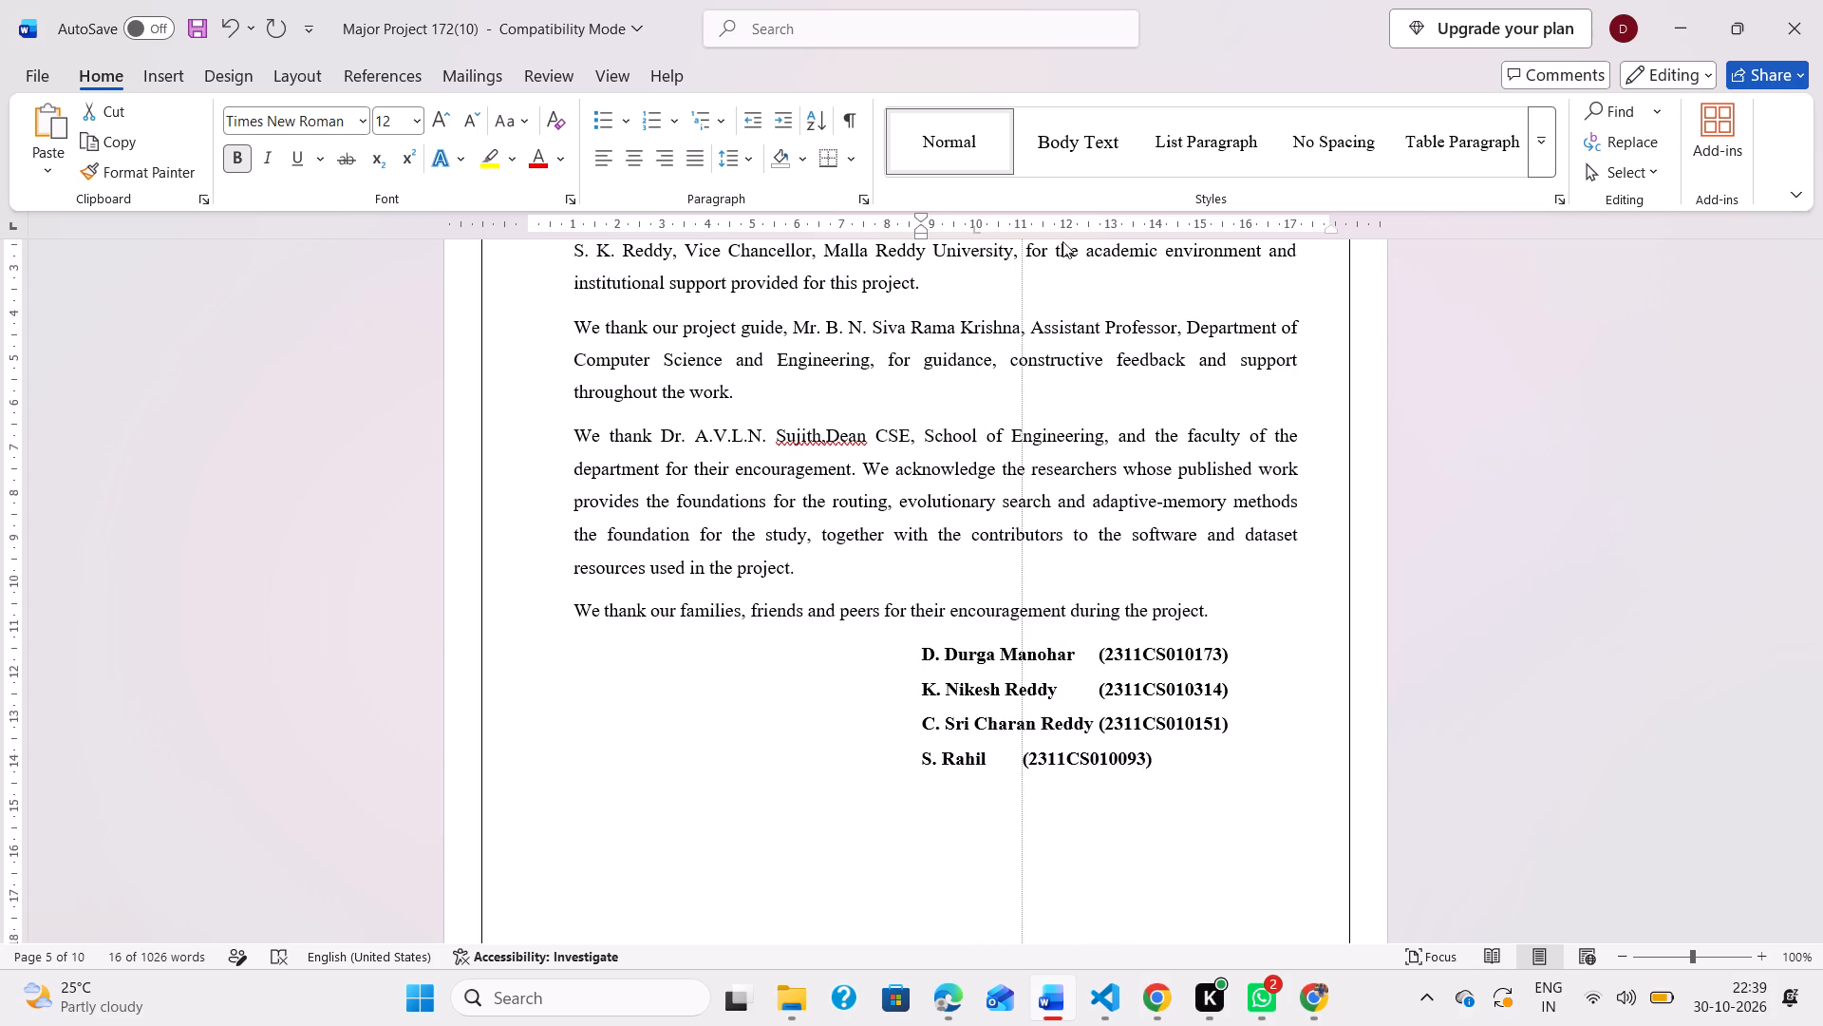
drag(1062, 241, 1139, 235)
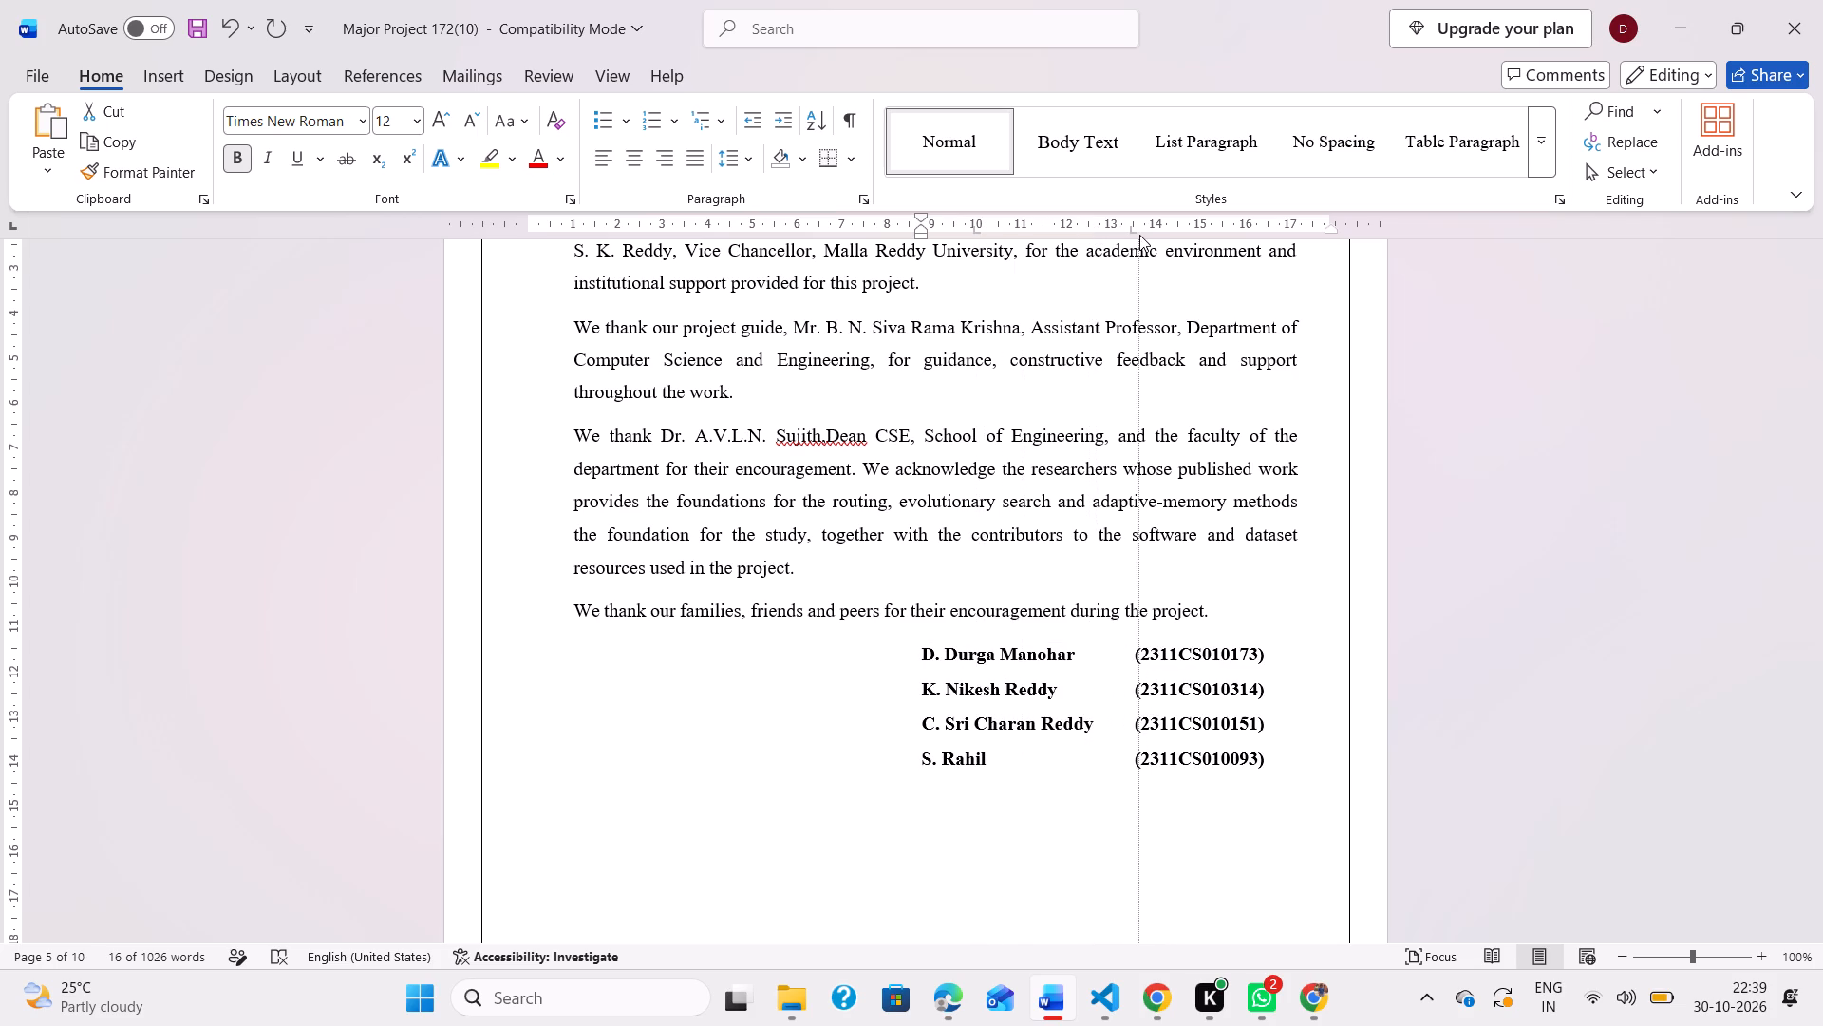
drag(1139, 235, 1165, 233)
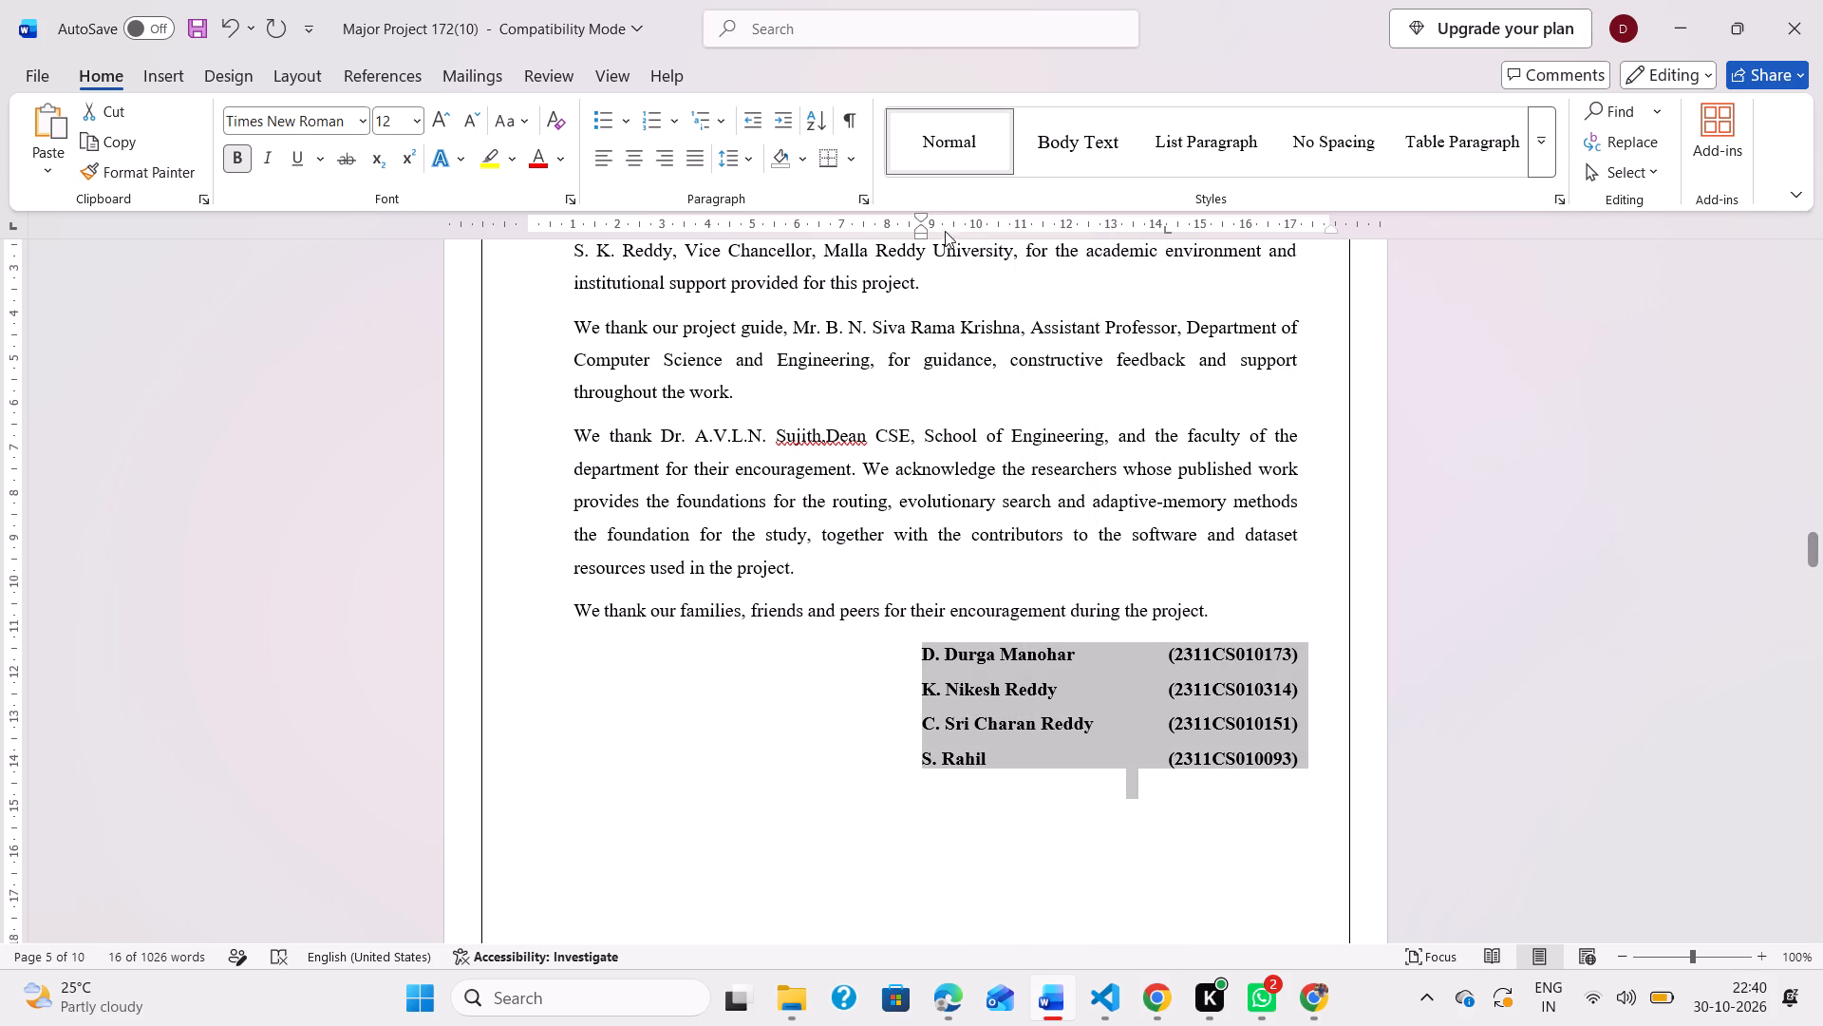
drag(919, 235, 956, 237)
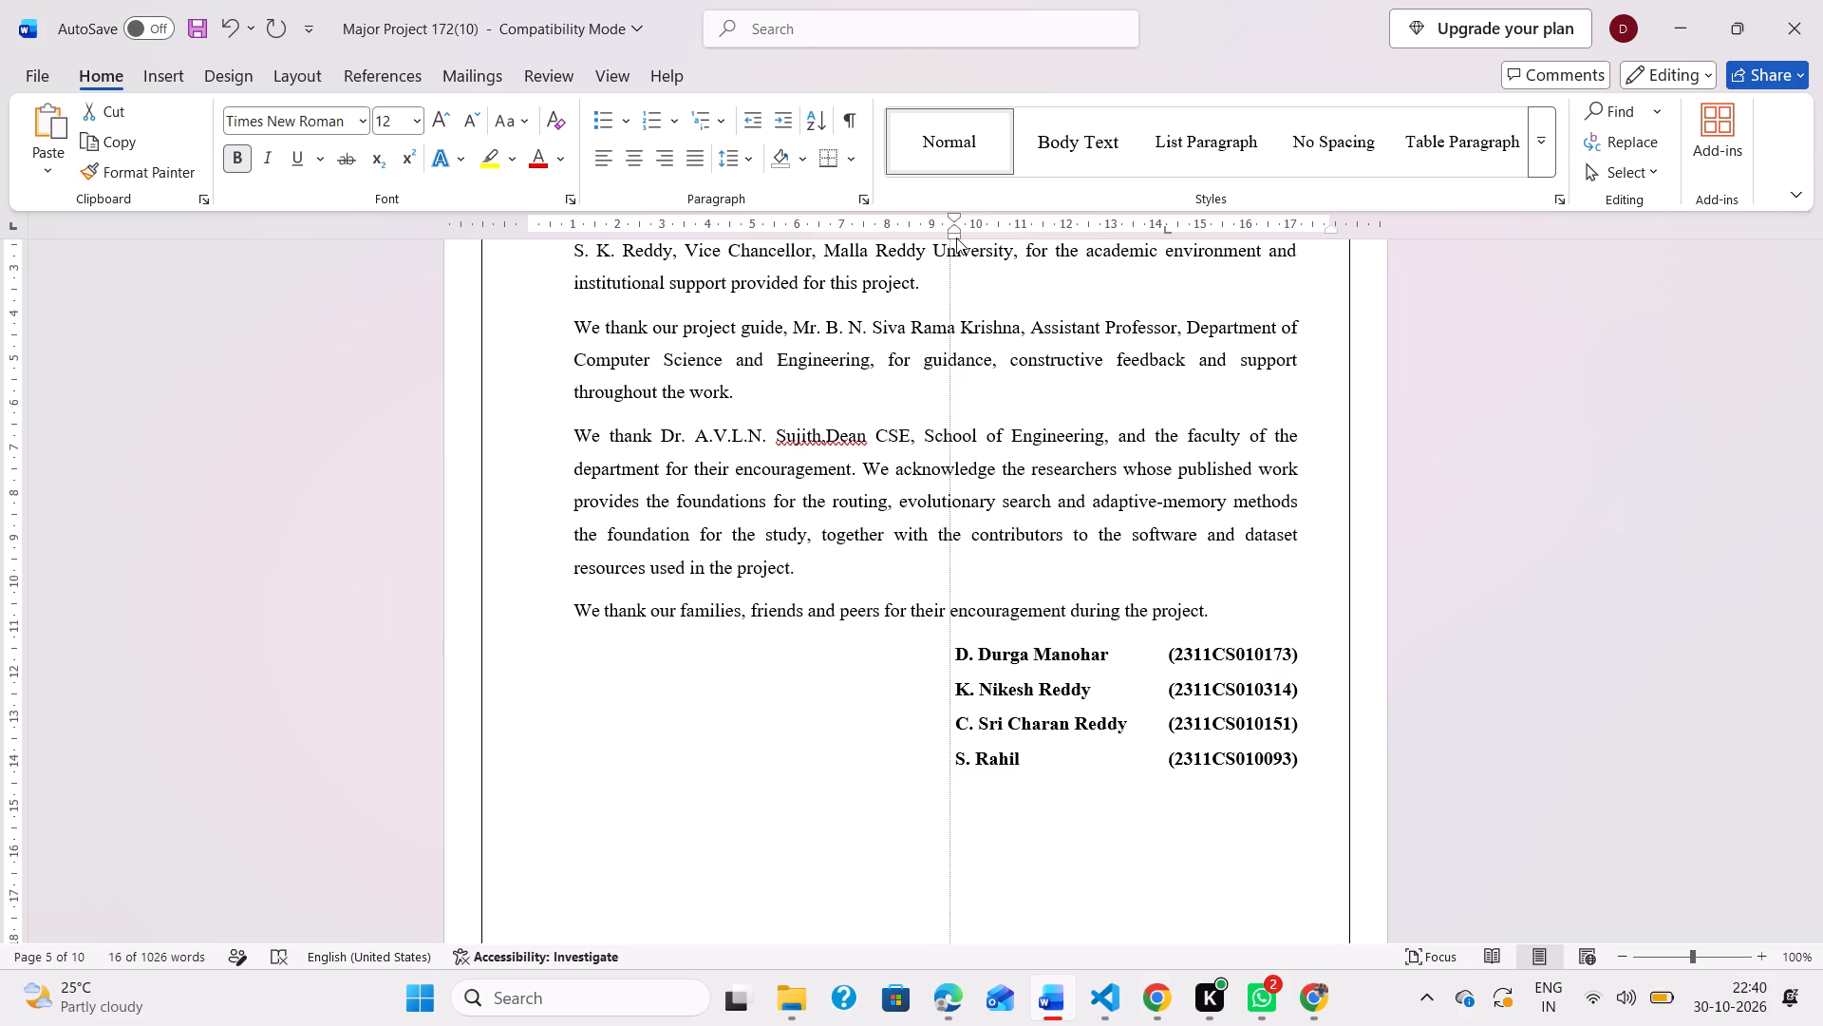
drag(956, 237, 946, 237)
click(1071, 789)
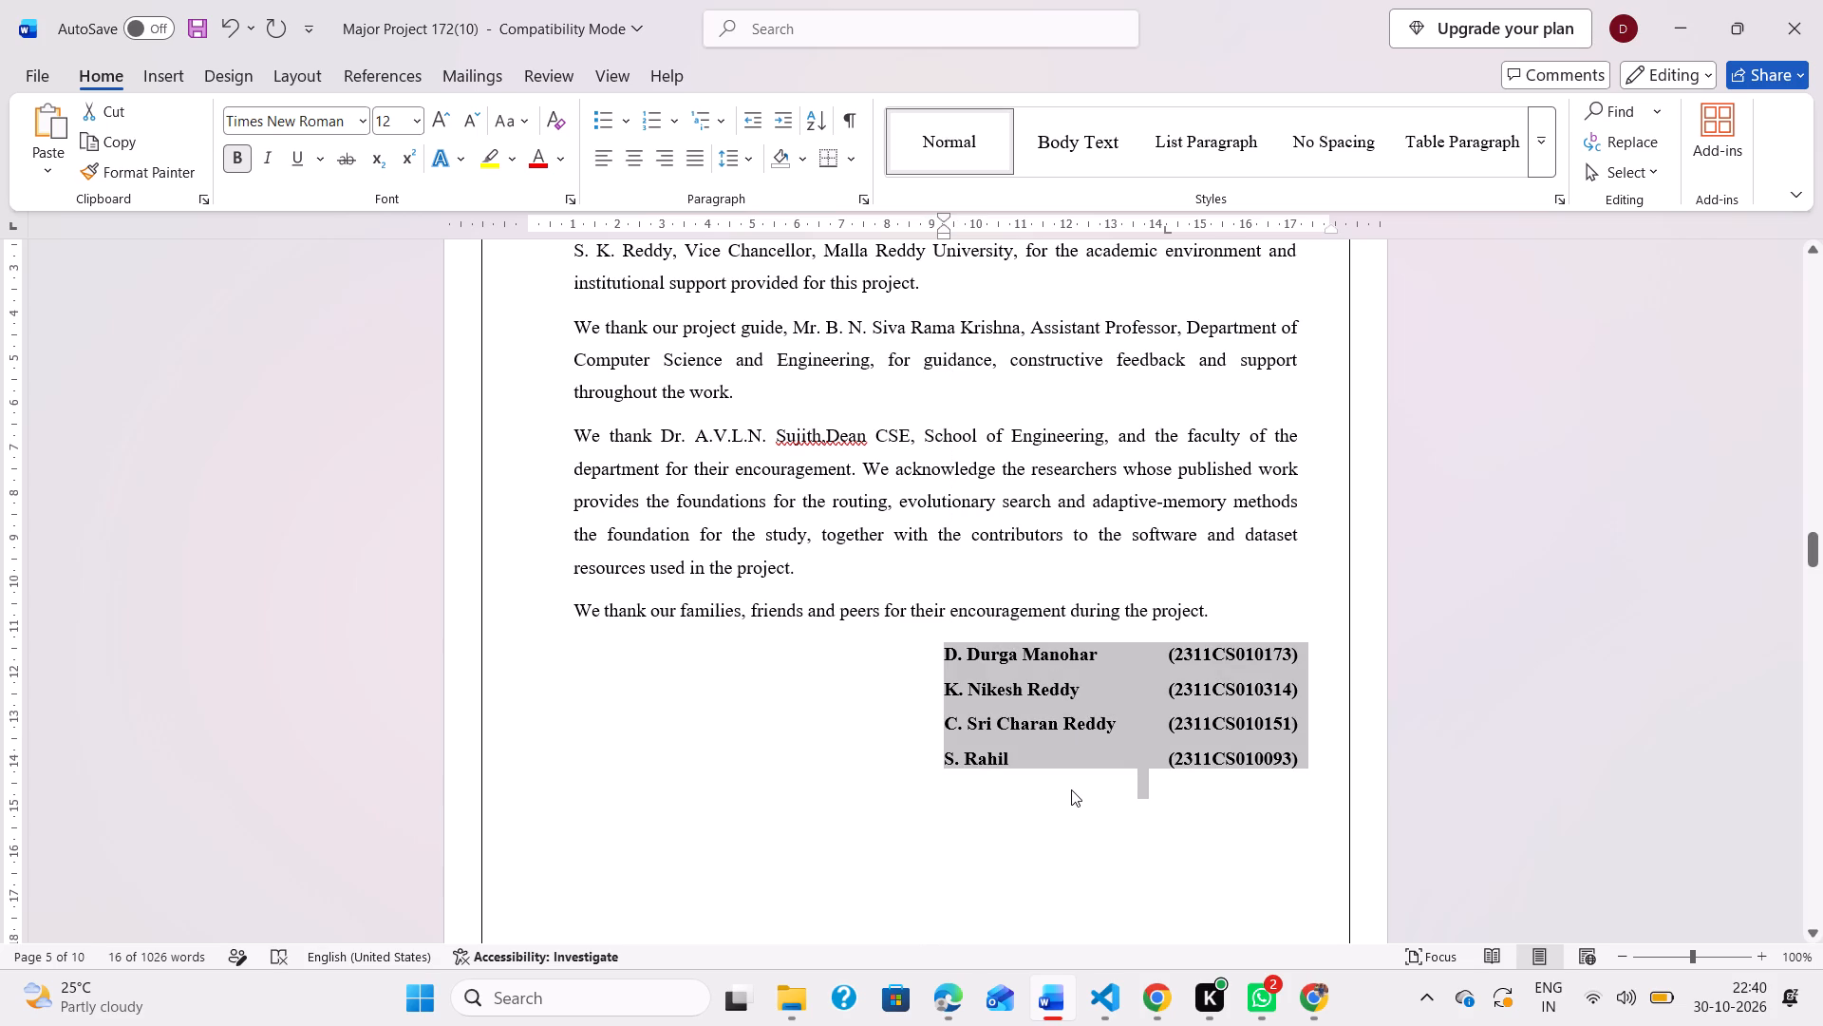
scroll(1071, 789, down, 1)
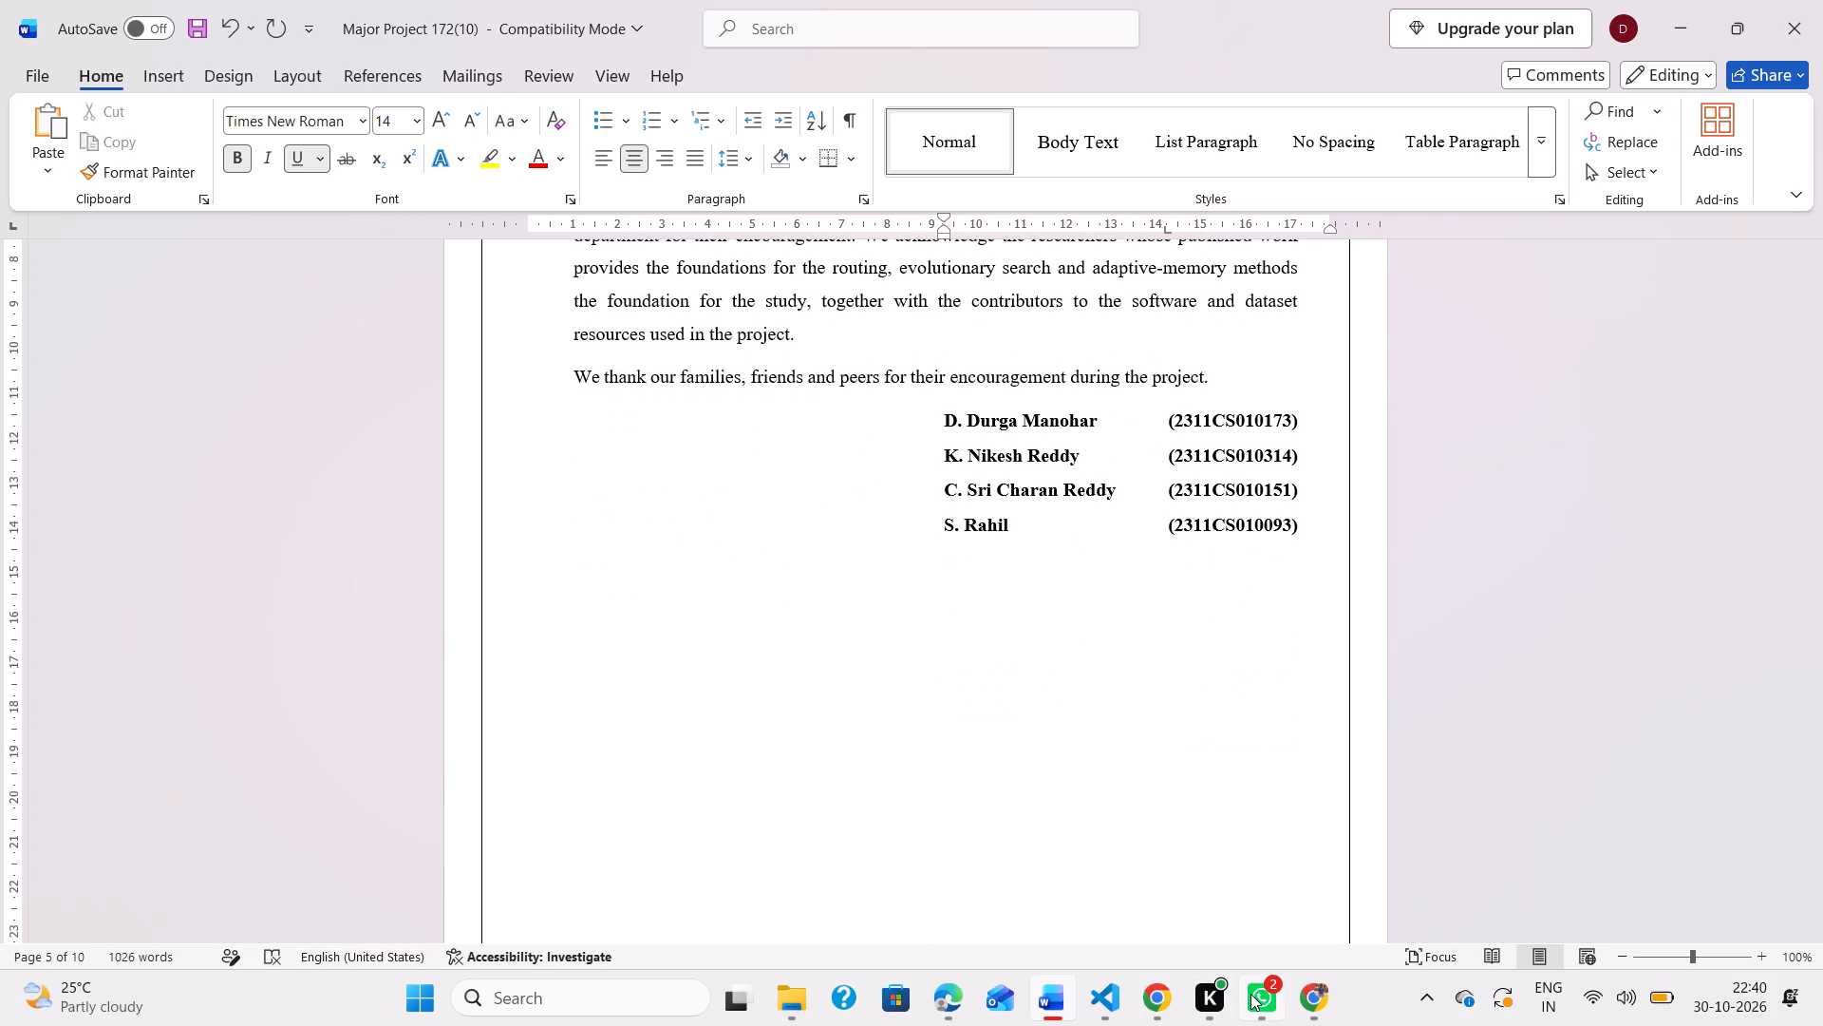
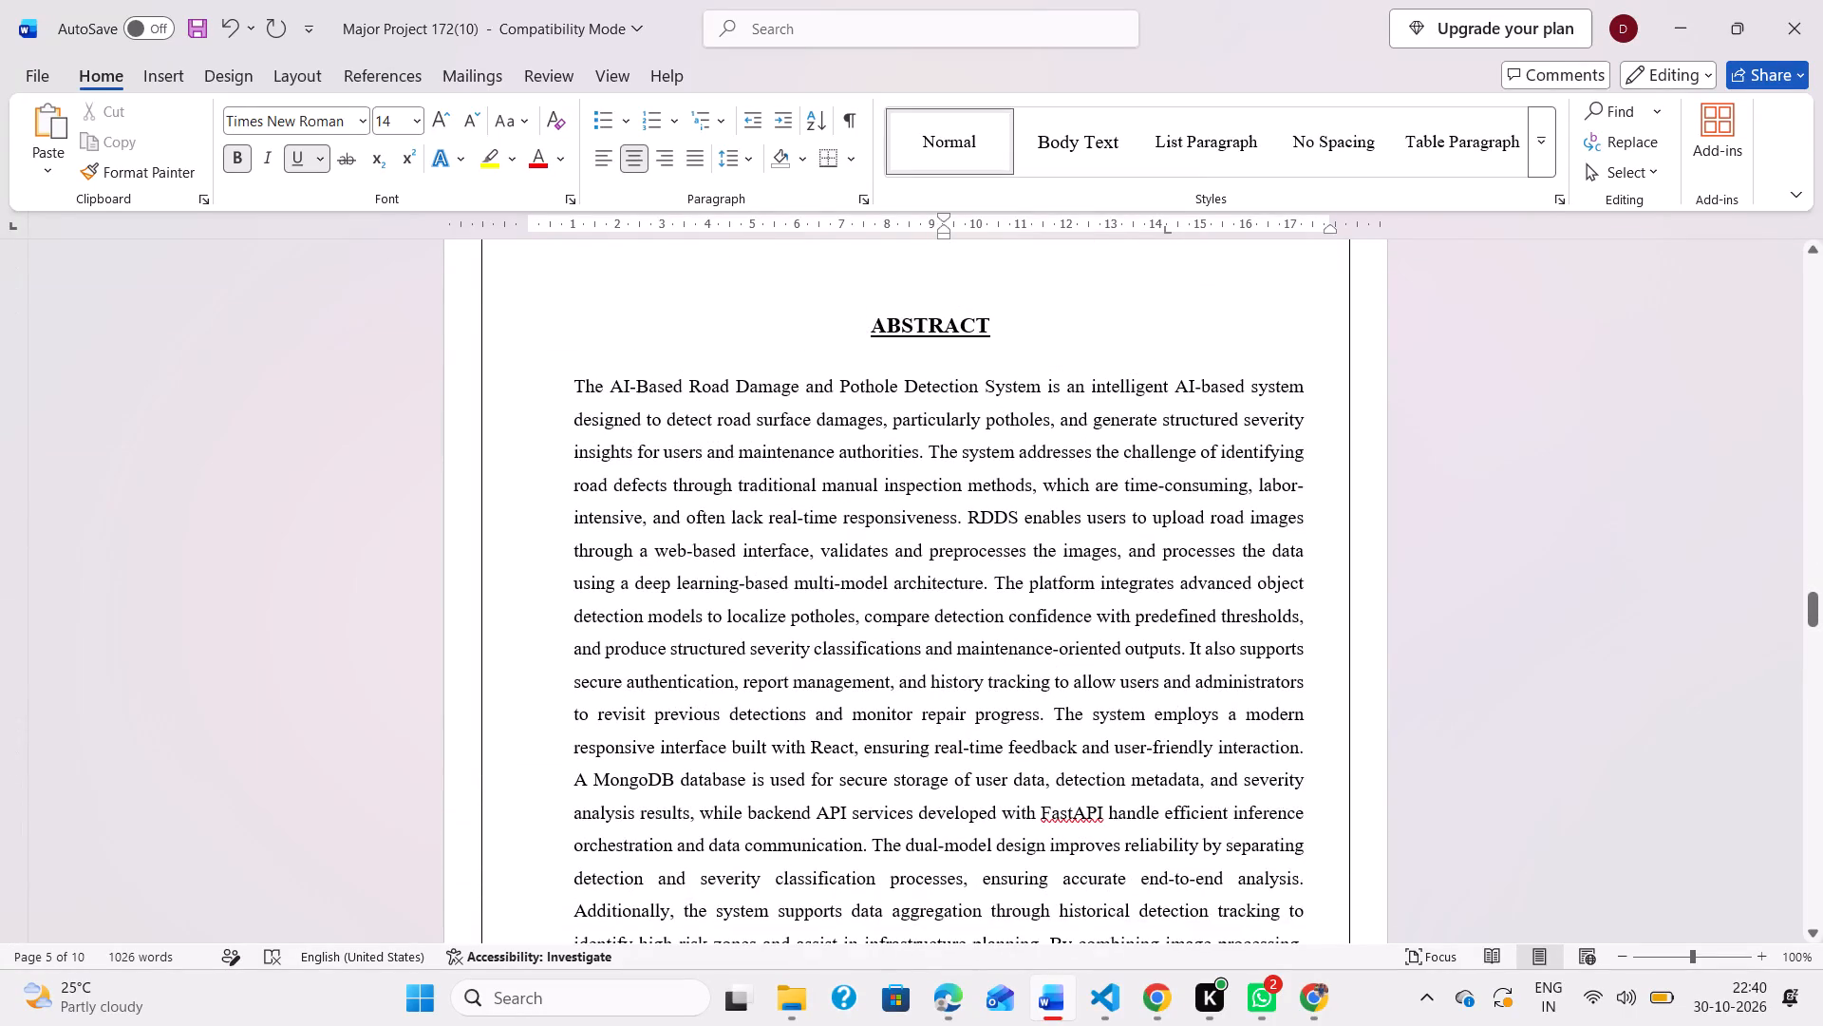
Review the report's remaining front pages, from the abstract through both table of contents pages to the list of figures.
scroll(992, 735, up, 1)
scroll(992, 735, down, 3)
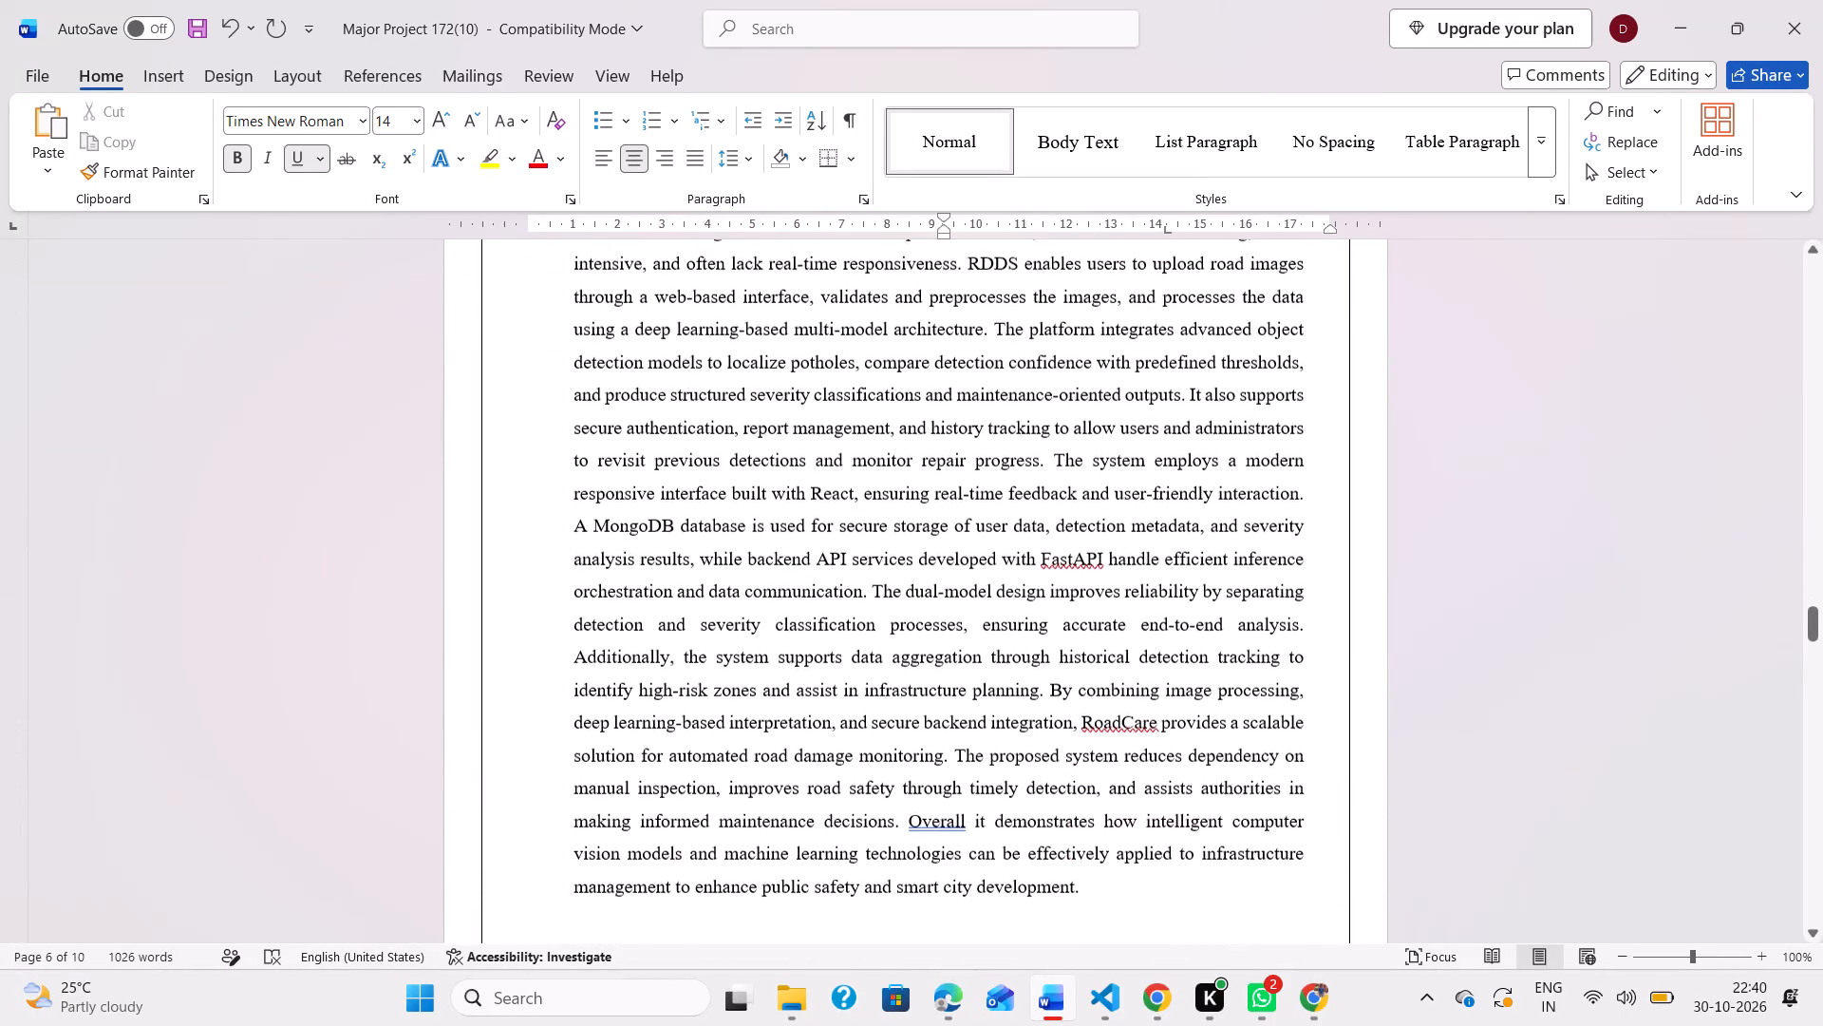
scroll(932, 711, down, 1)
scroll(932, 711, up, 2)
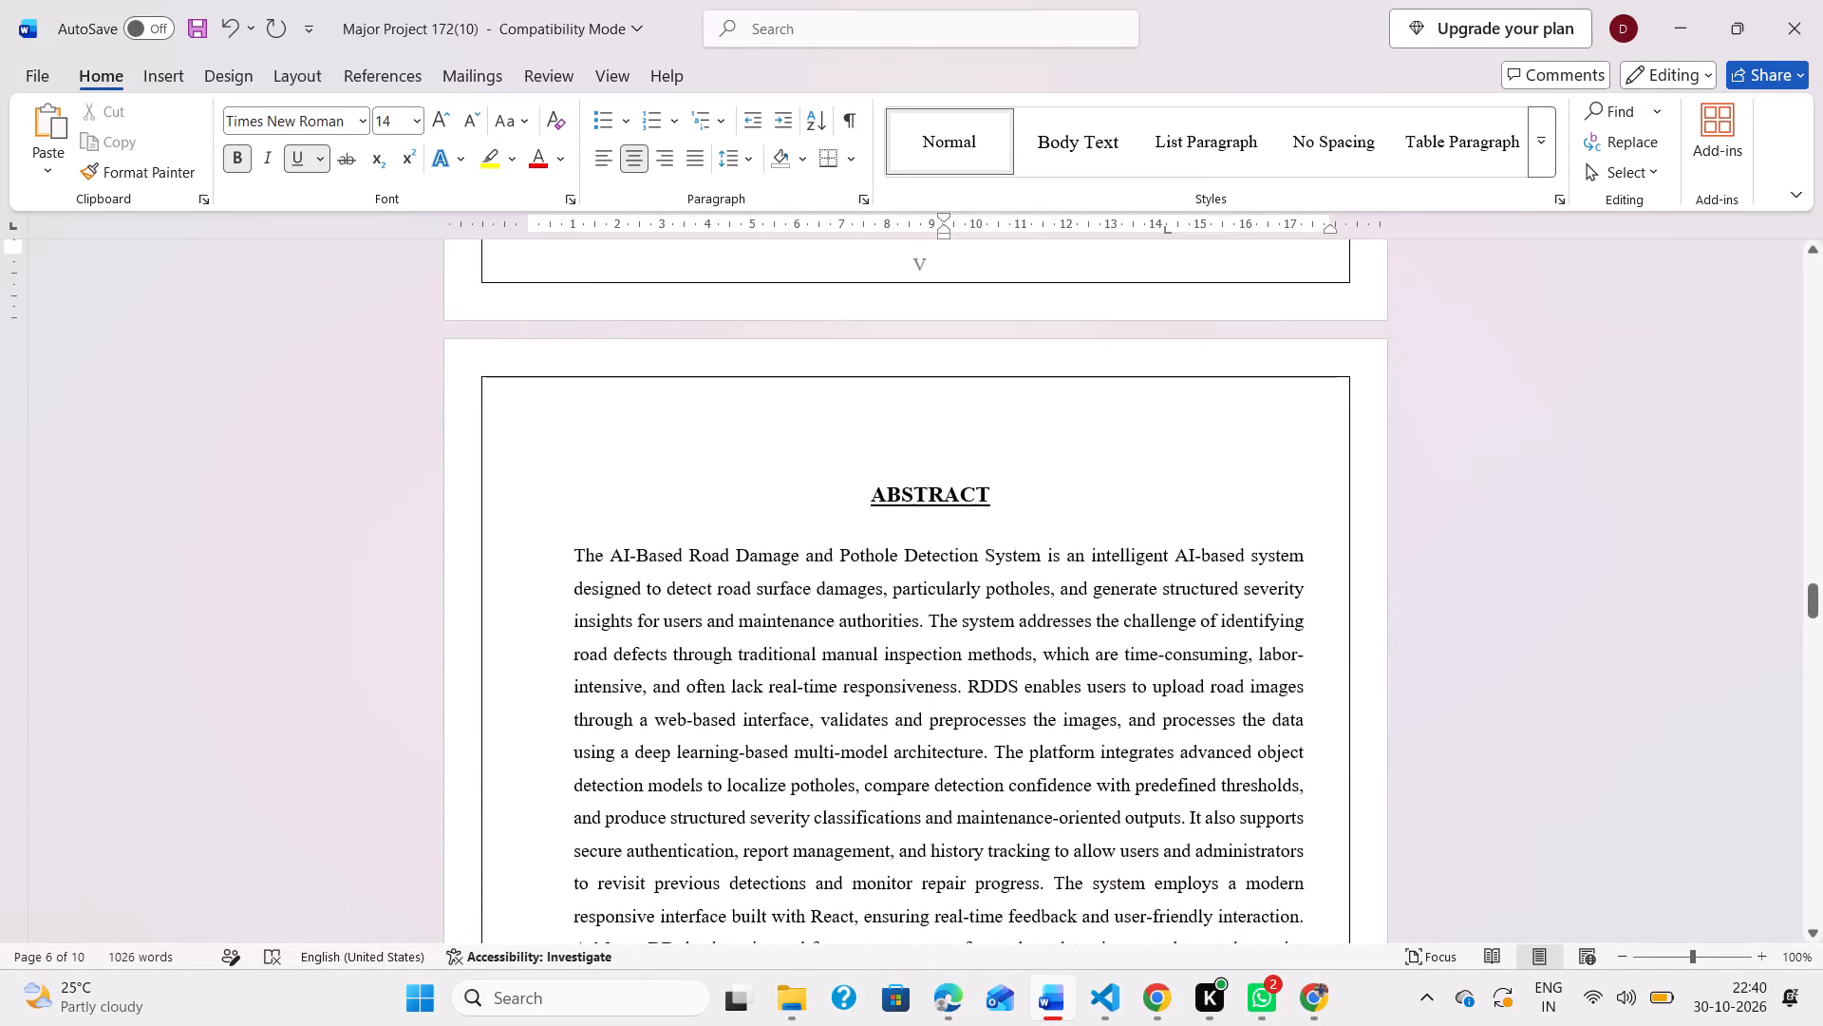
scroll(932, 711, down, 4)
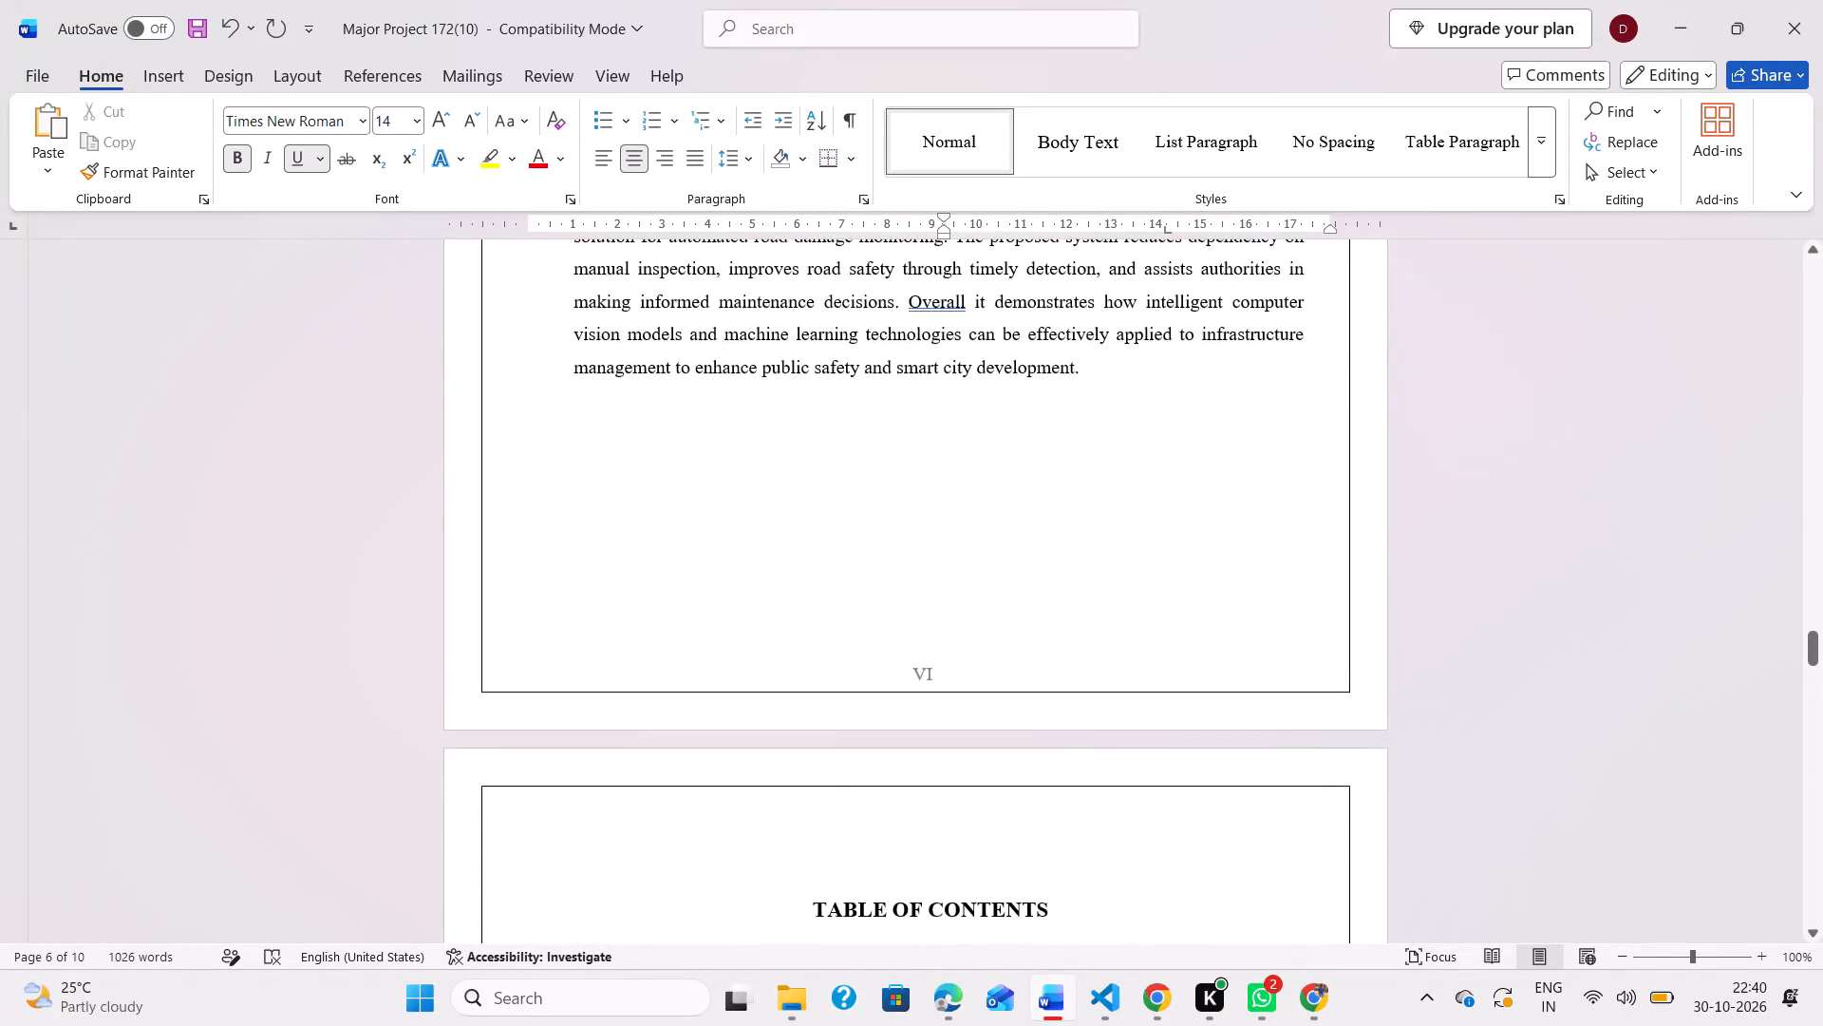
scroll(897, 731, down, 1)
scroll(921, 643, down, 1)
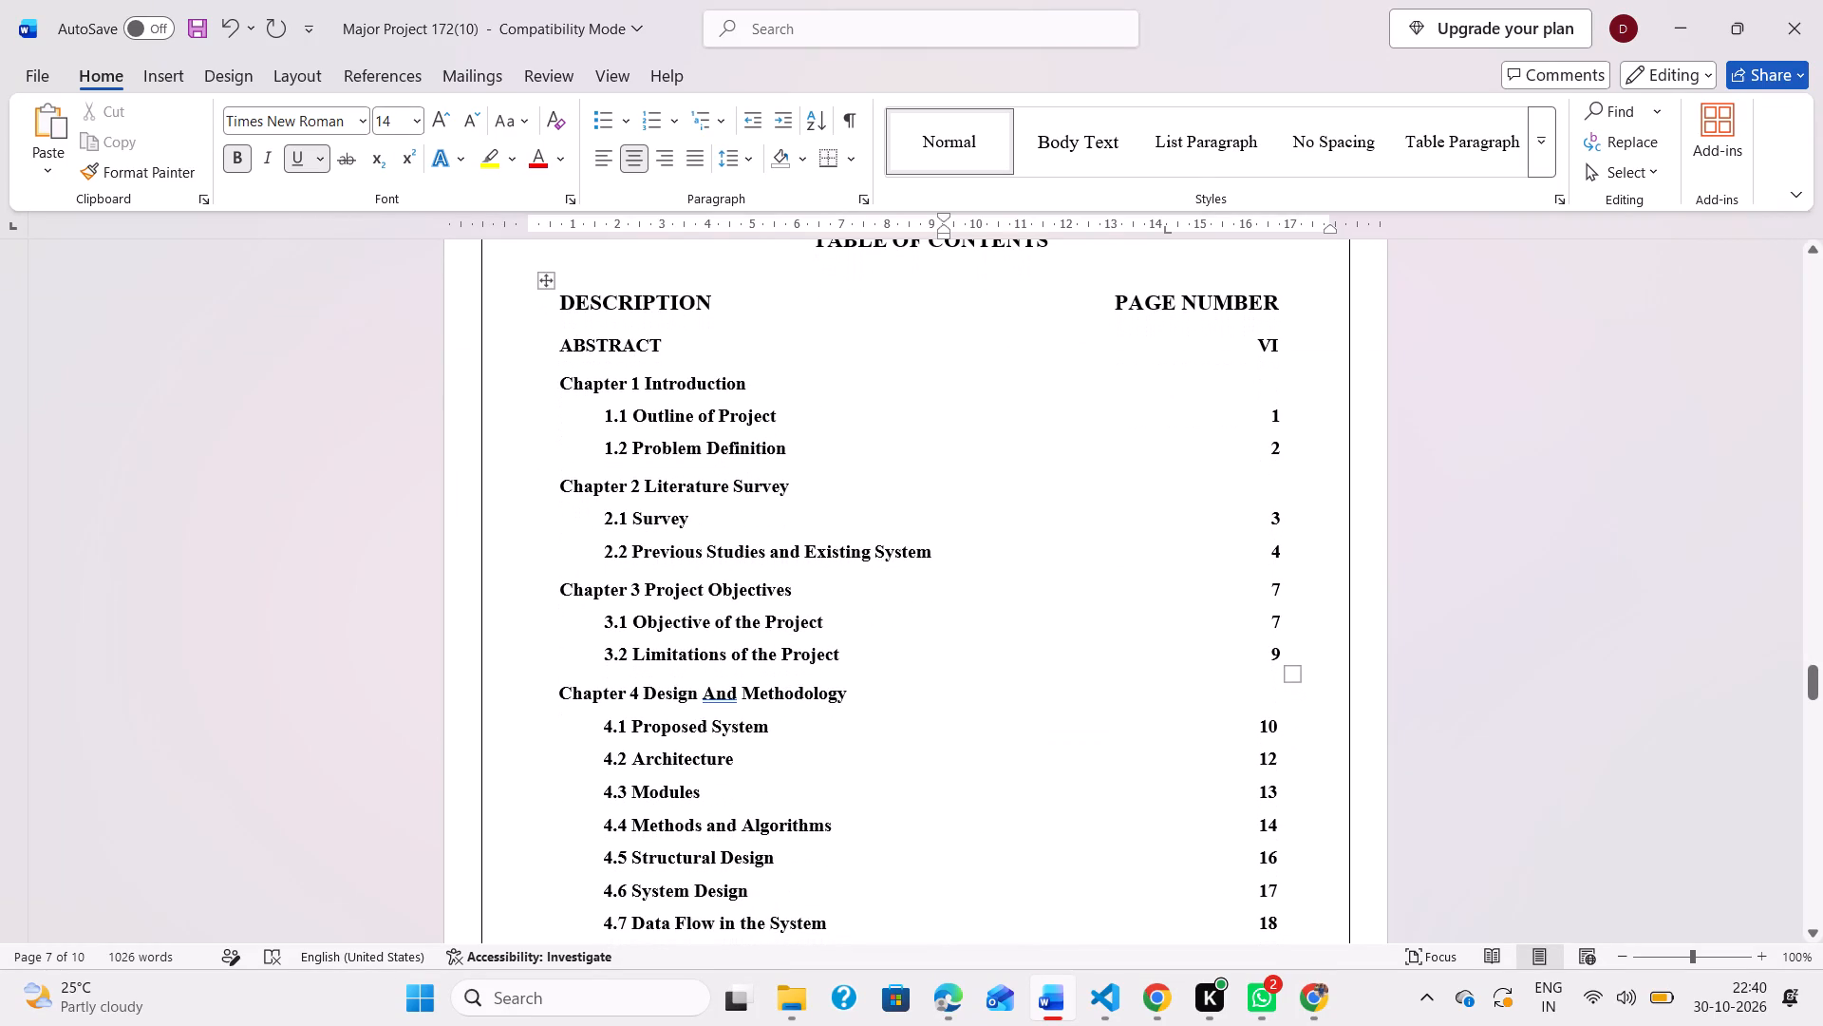
scroll(921, 643, down, 1)
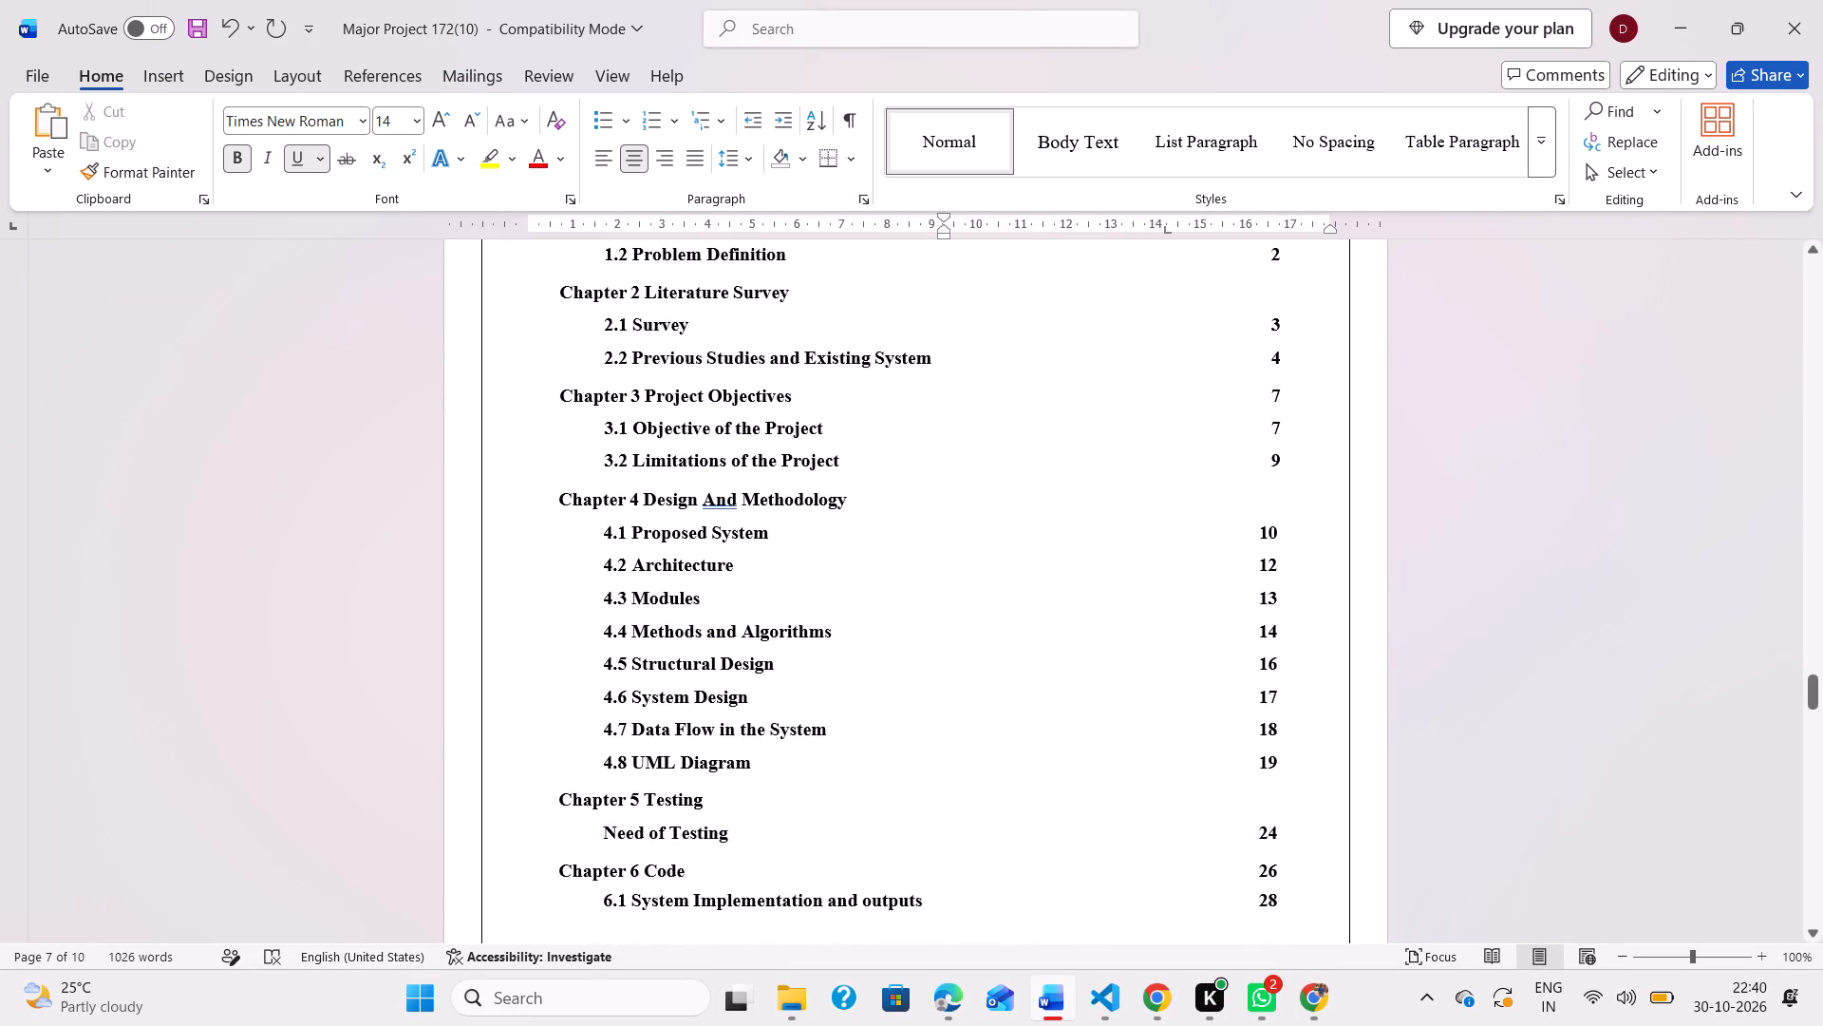
scroll(864, 594, down, 2)
scroll(807, 698, down, 2)
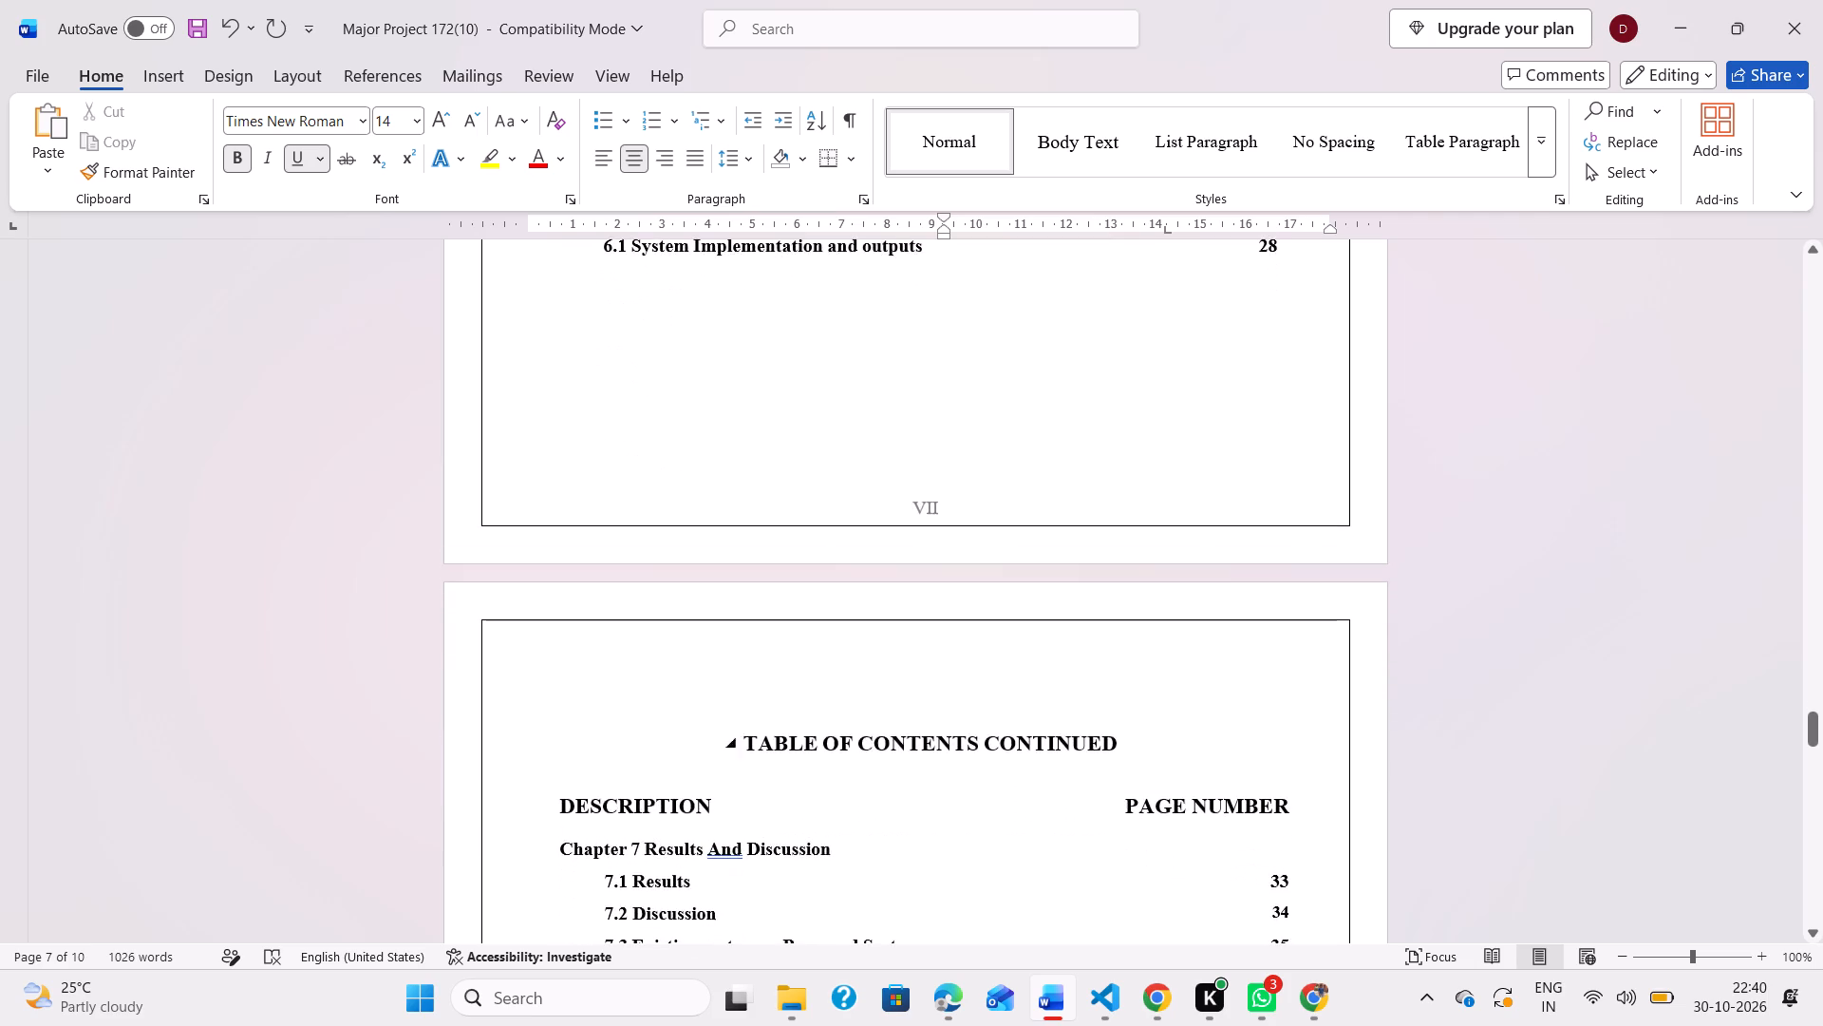
scroll(824, 657, down, 1)
scroll(806, 760, down, 4)
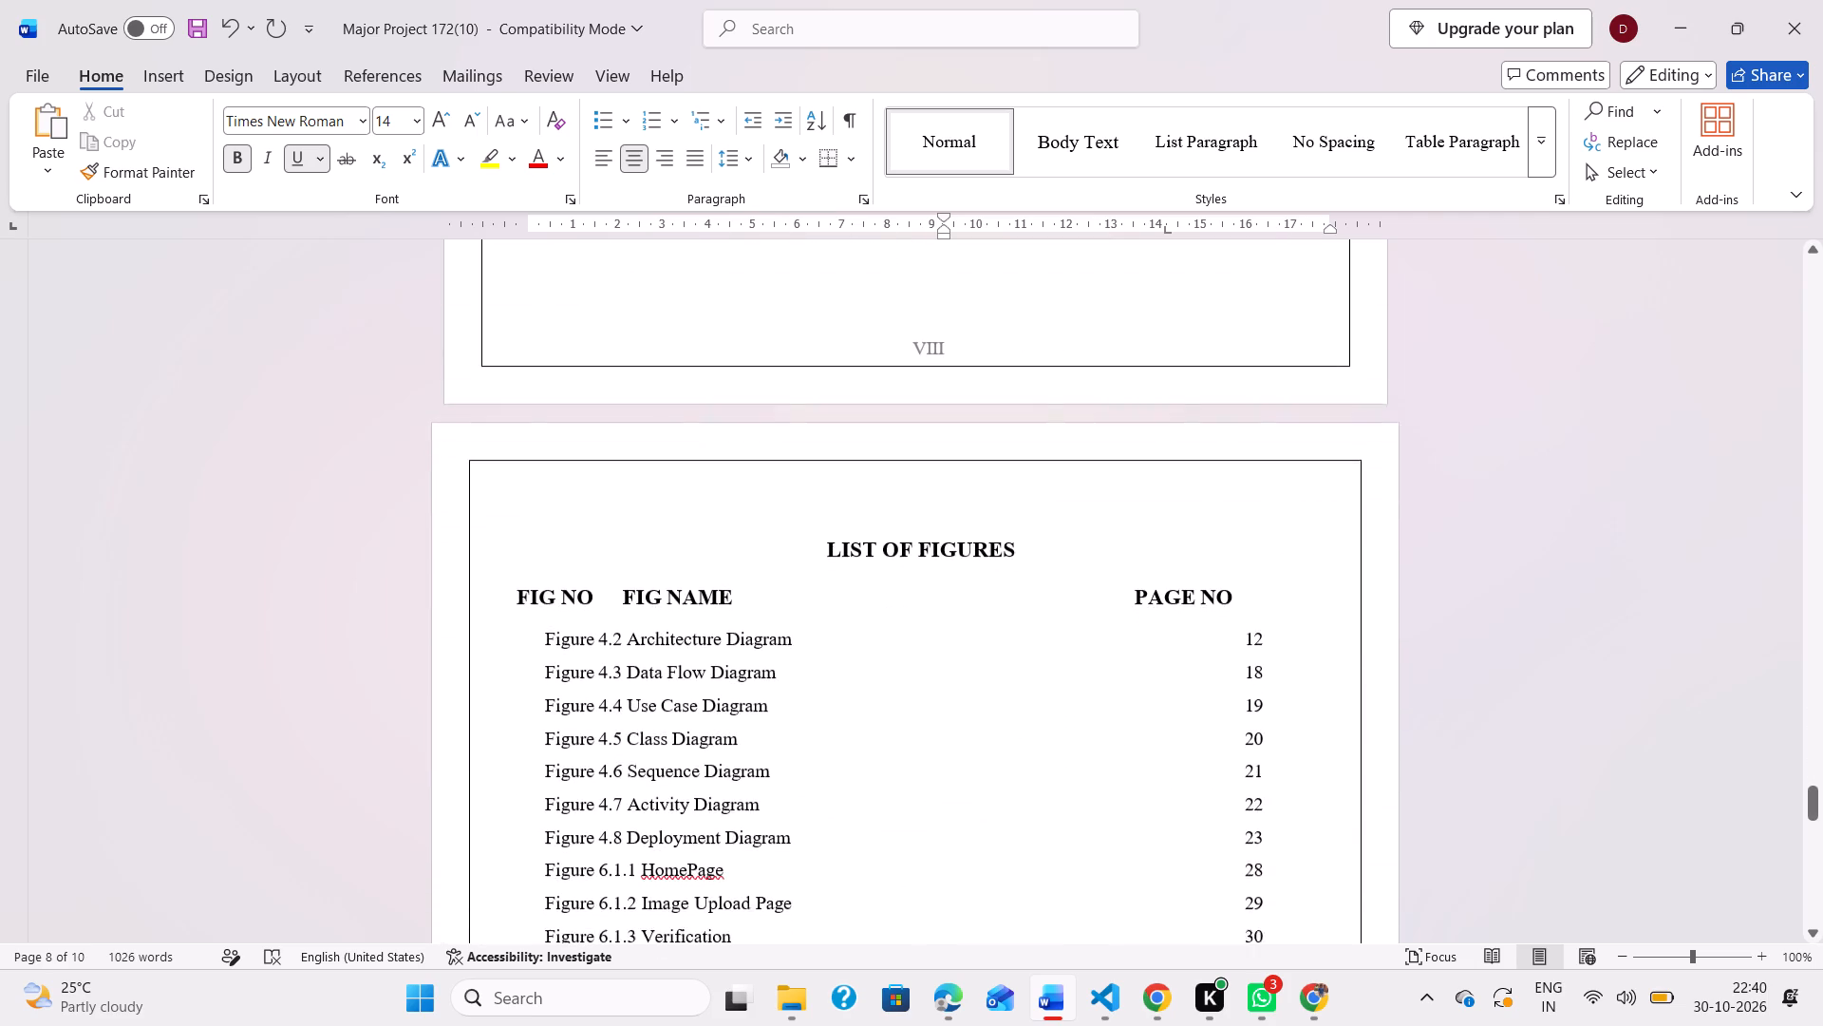
scroll(827, 696, down, 2)
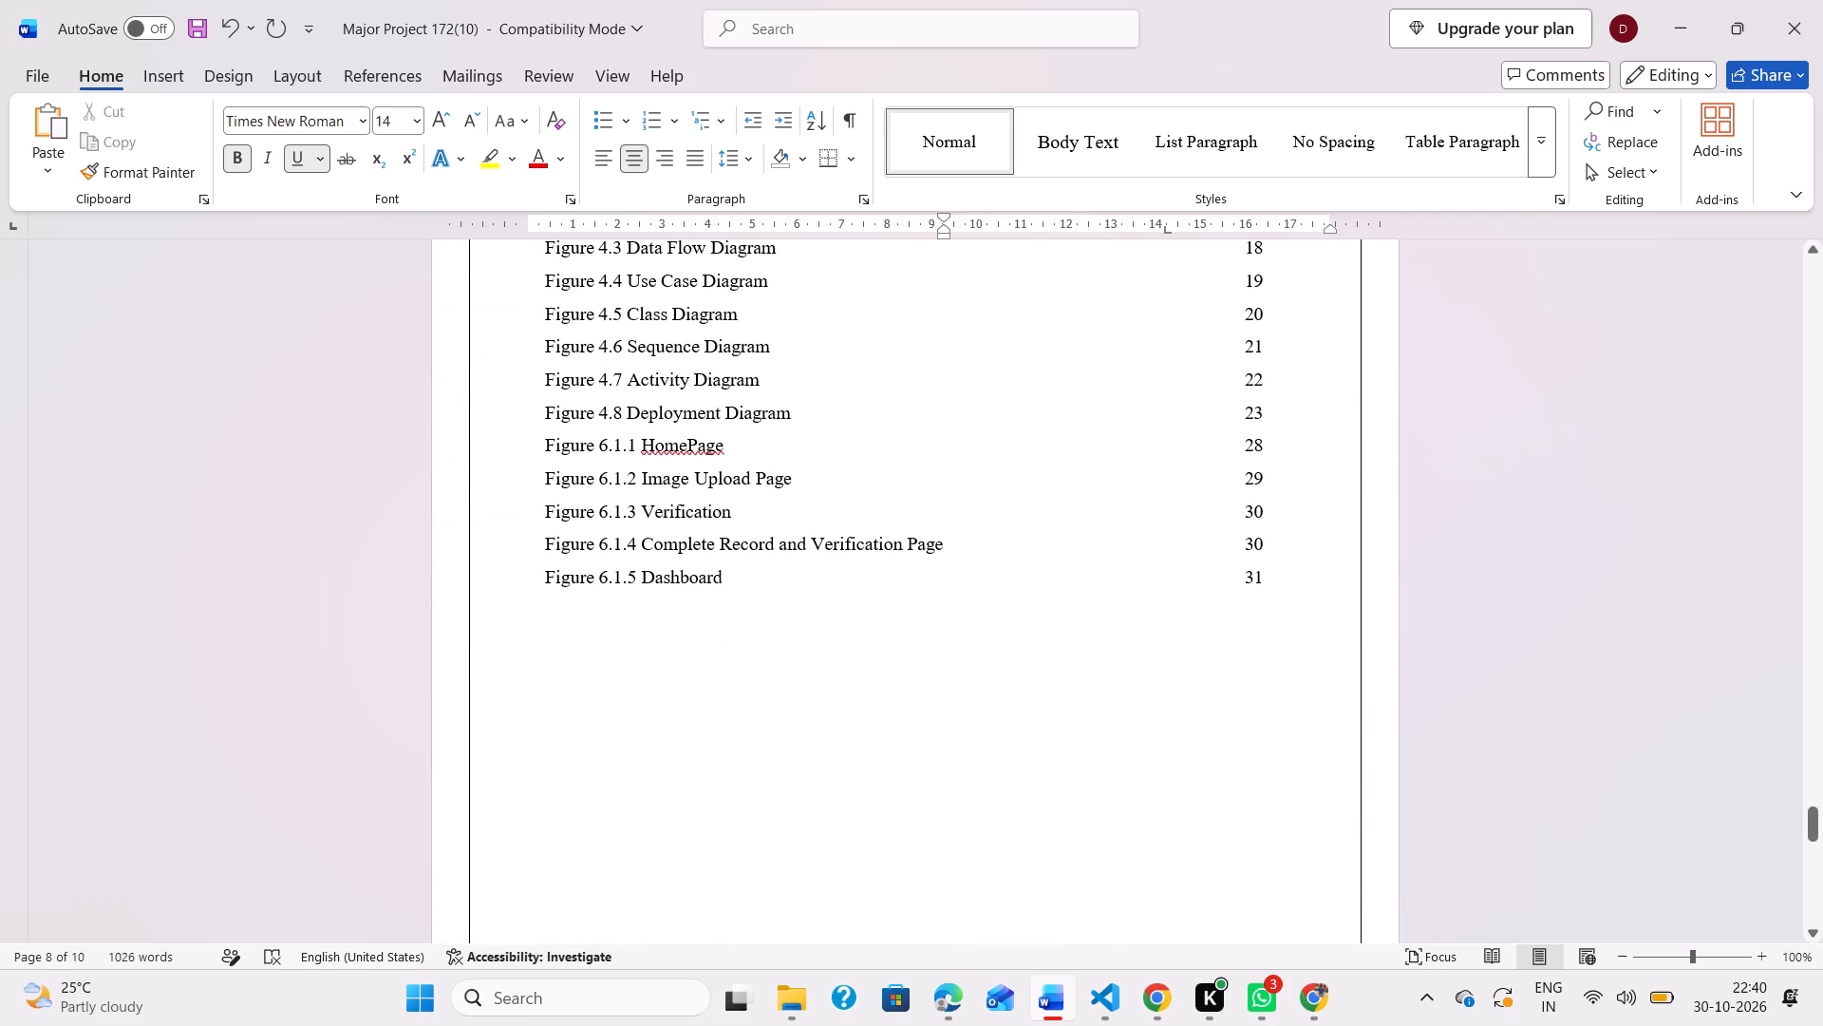
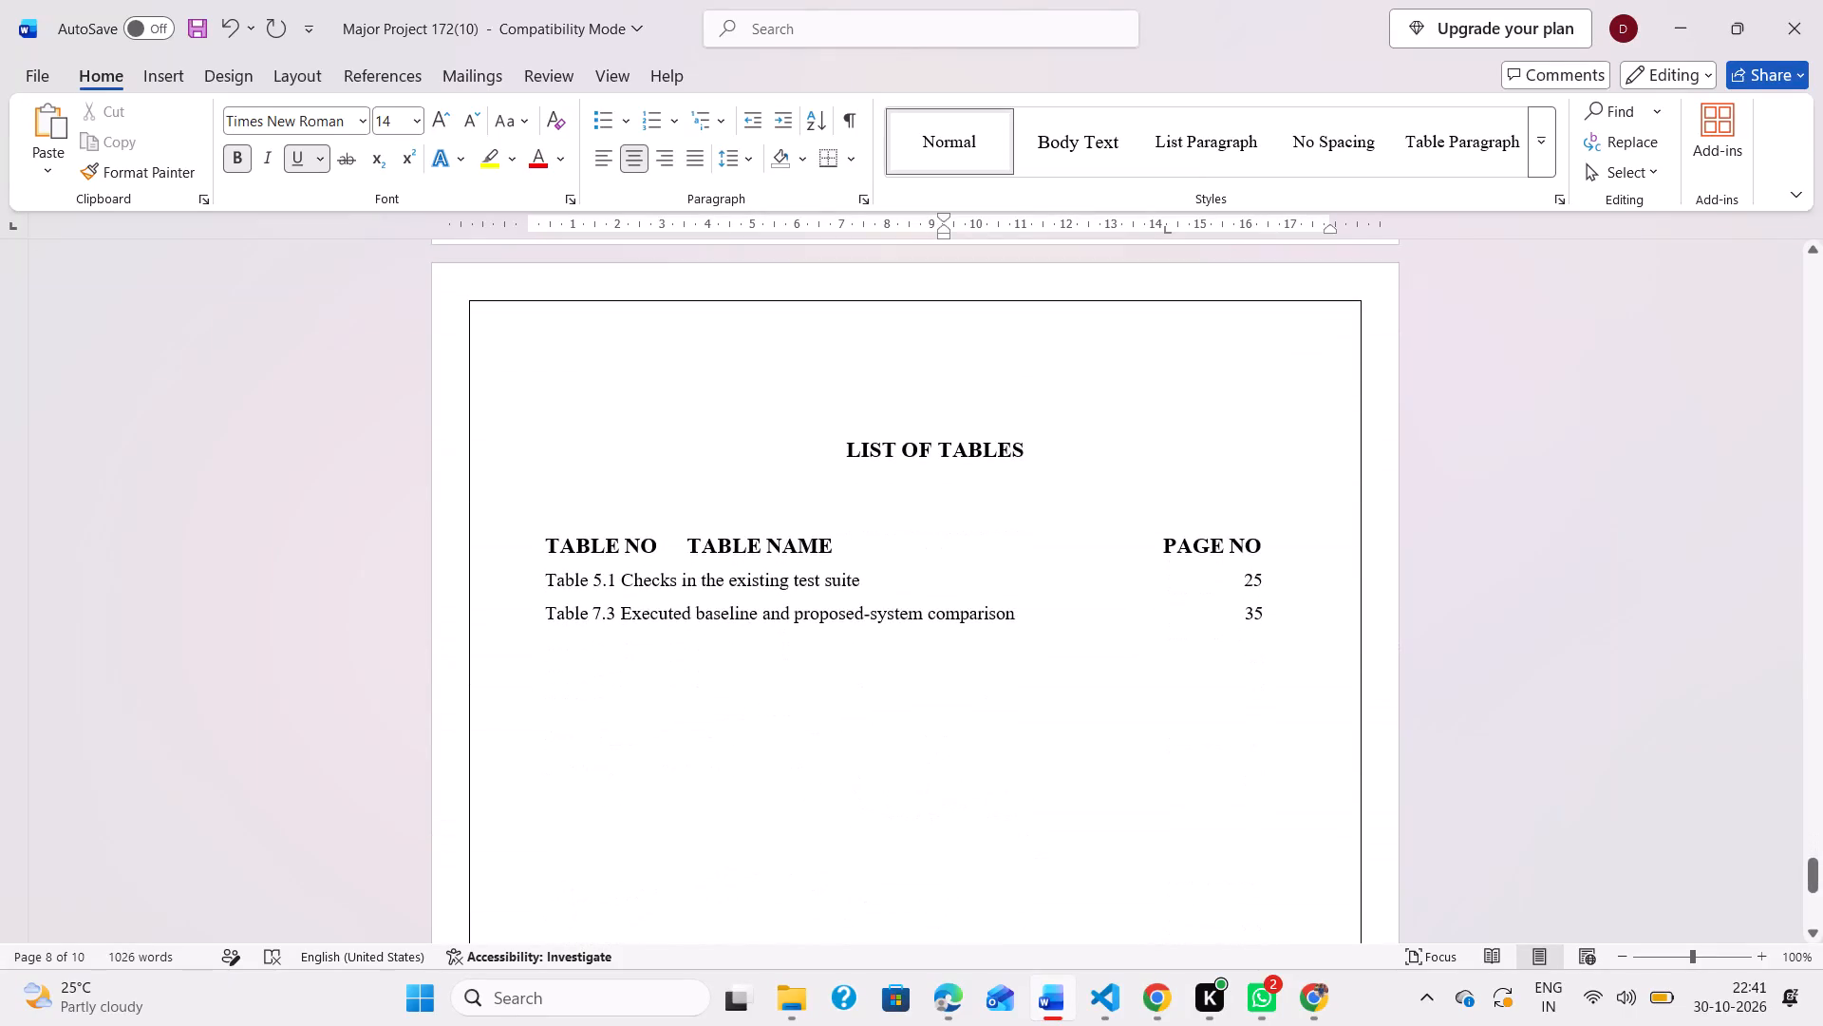
Review the table of contents, list of figures and list of tables pages, checking their entries and page numbers.
scroll(916, 705, down, 4)
scroll(926, 661, up, 2)
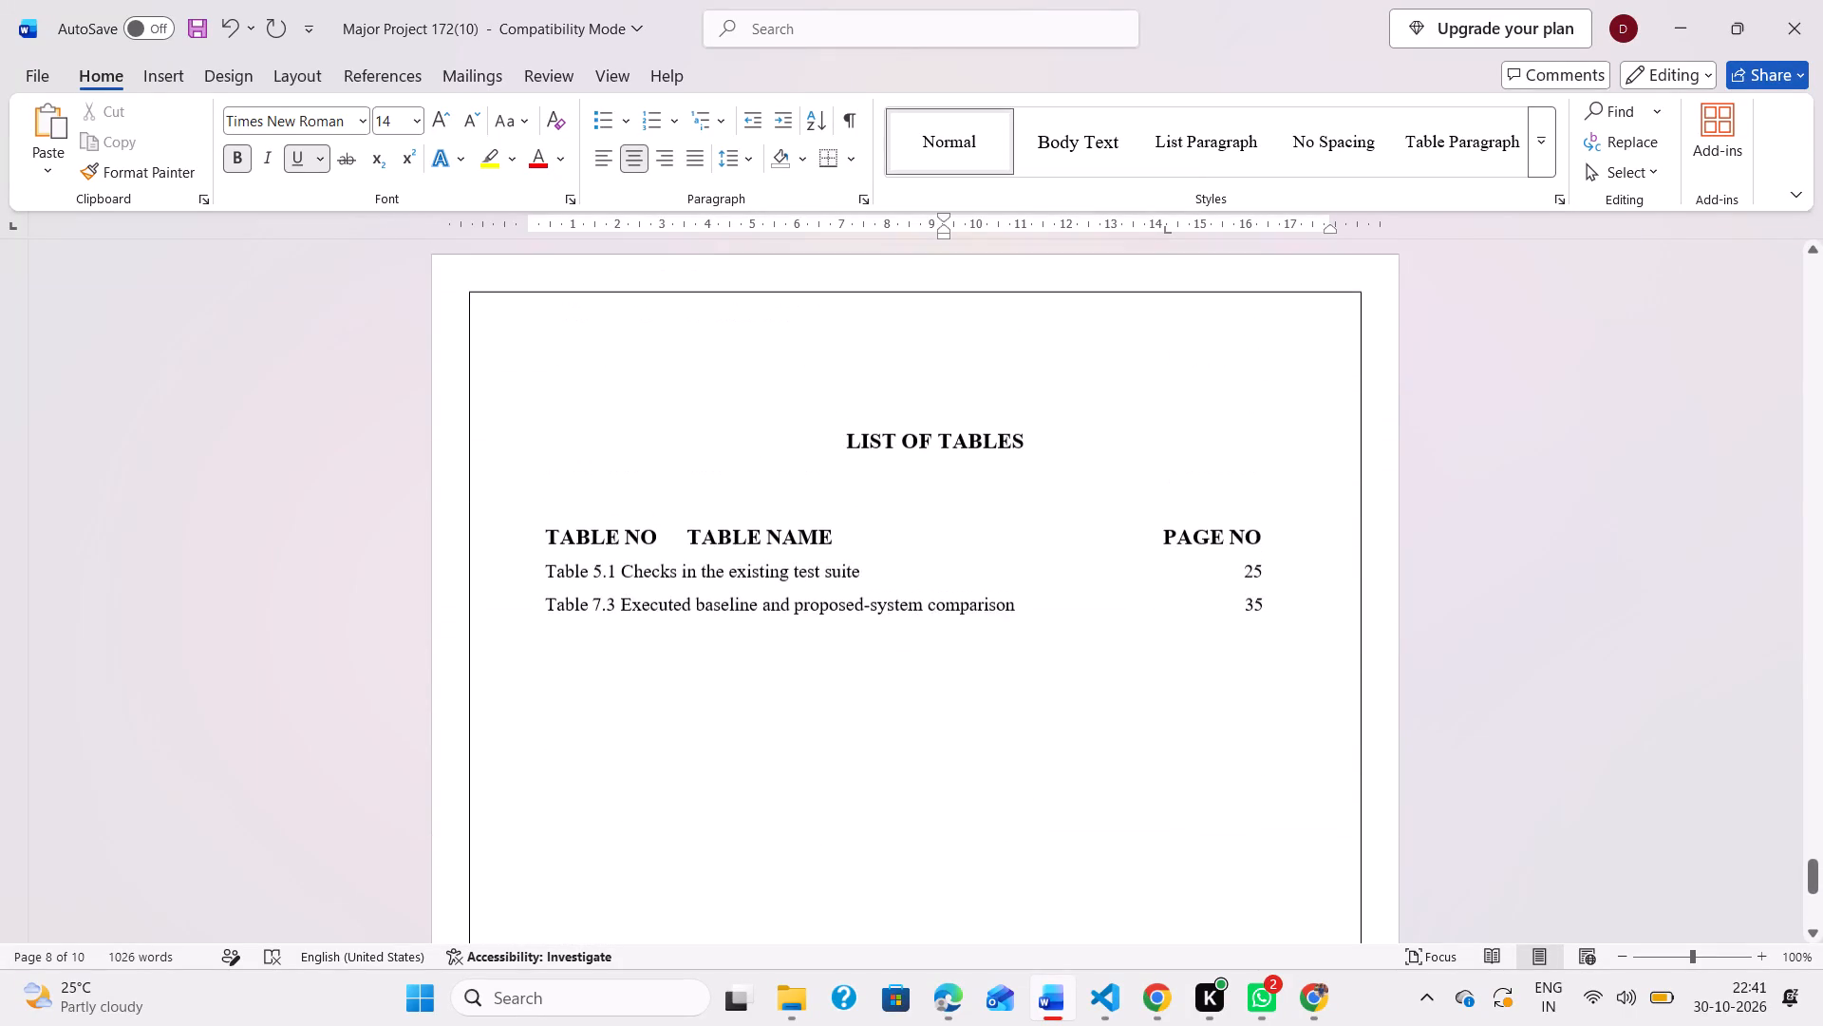
scroll(832, 676, up, 7)
scroll(832, 676, down, 4)
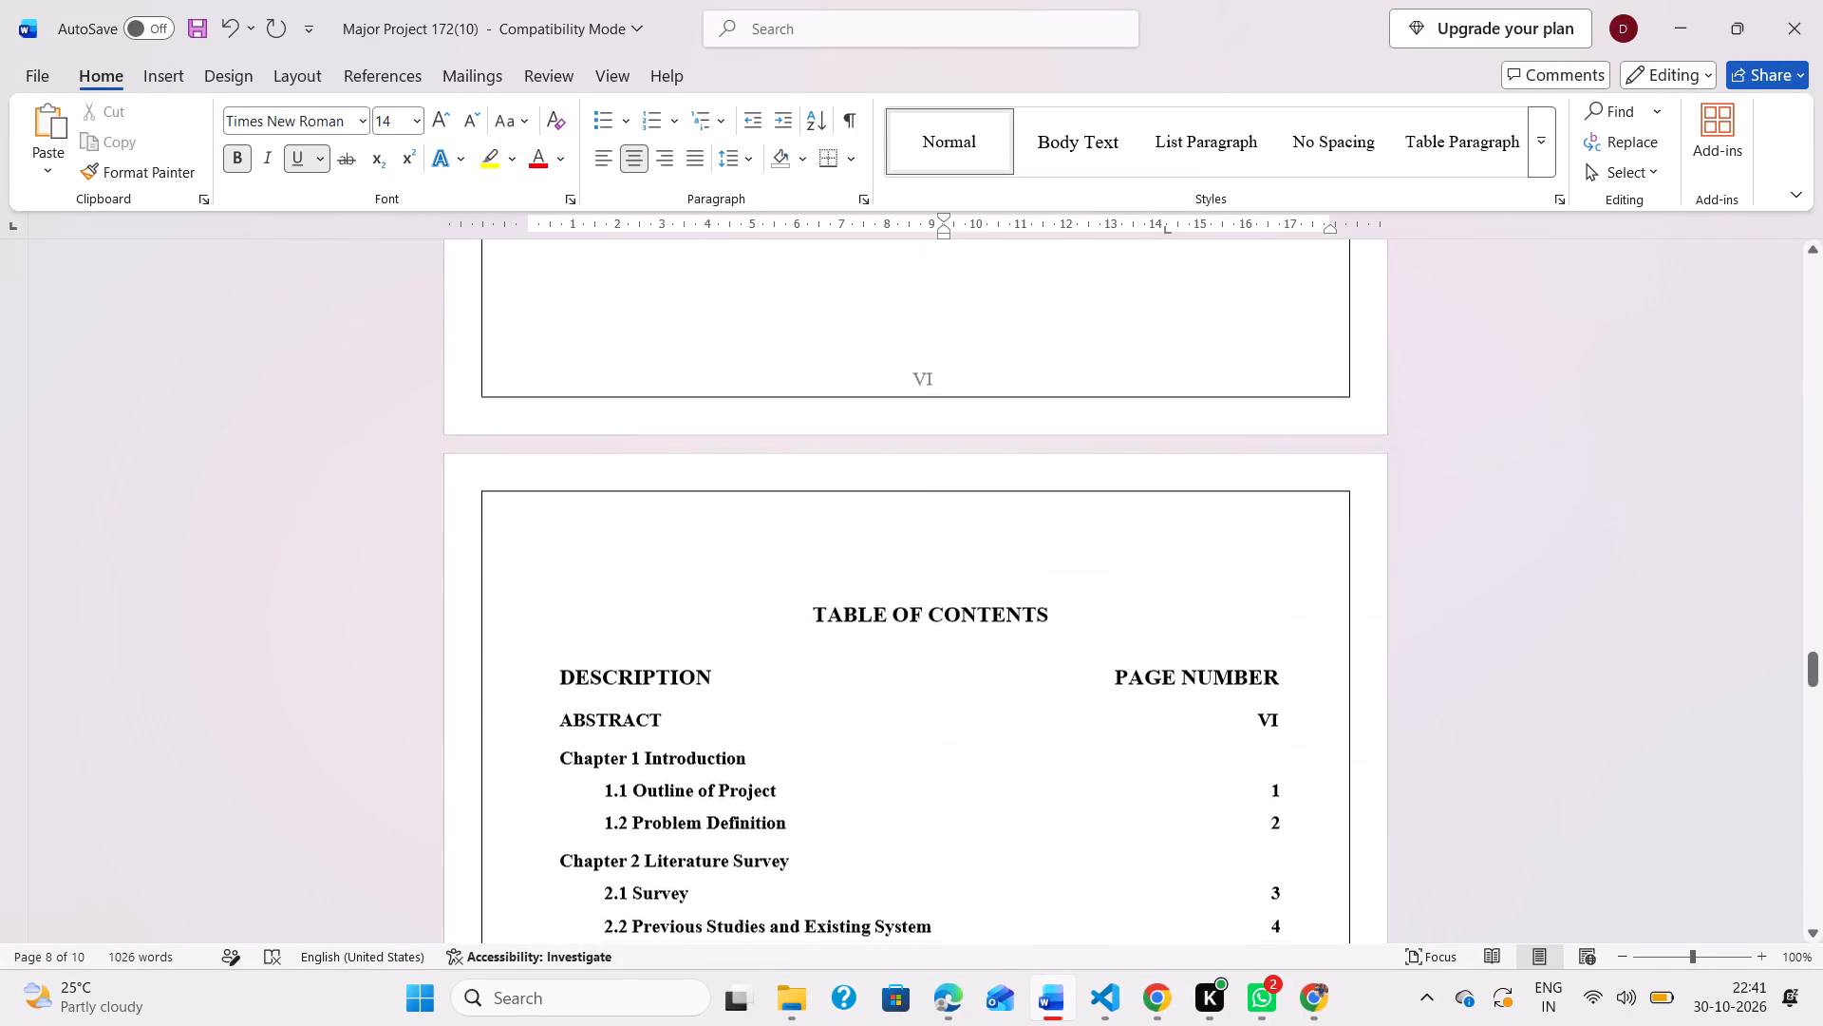
scroll(832, 676, down, 7)
scroll(811, 752, up, 7)
scroll(811, 752, down, 2)
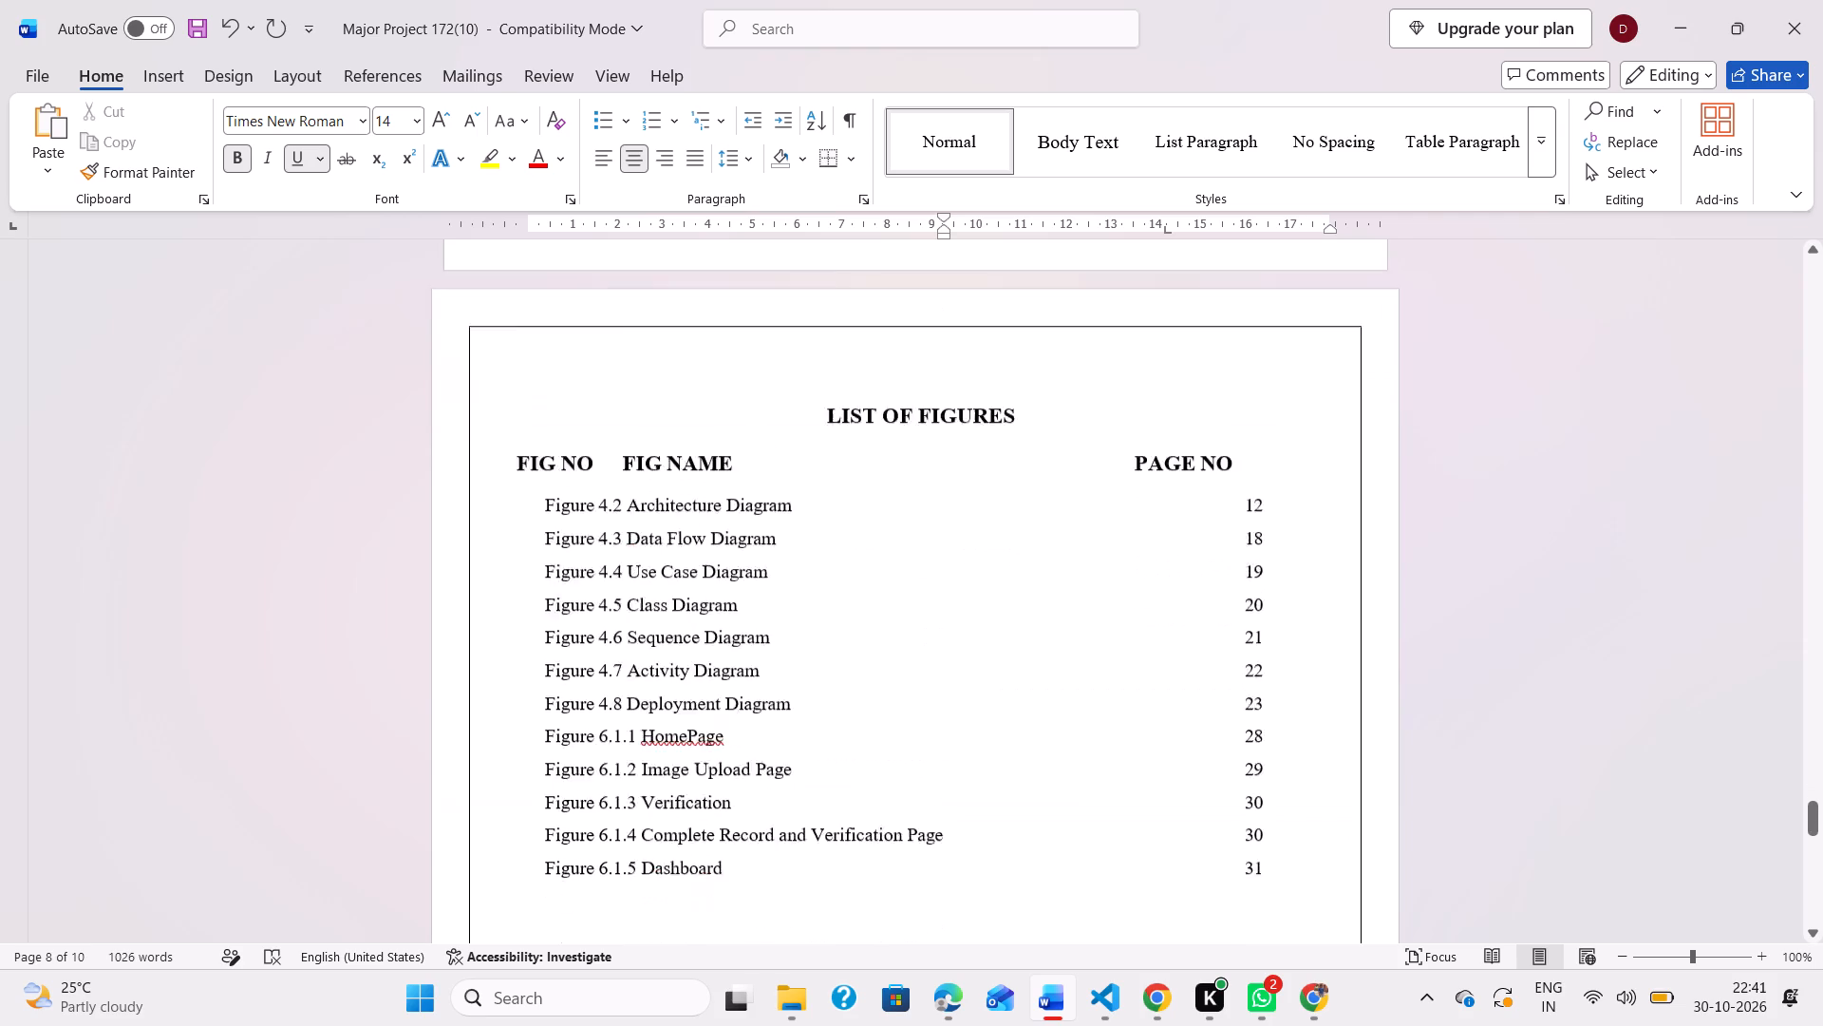
scroll(811, 752, up, 4)
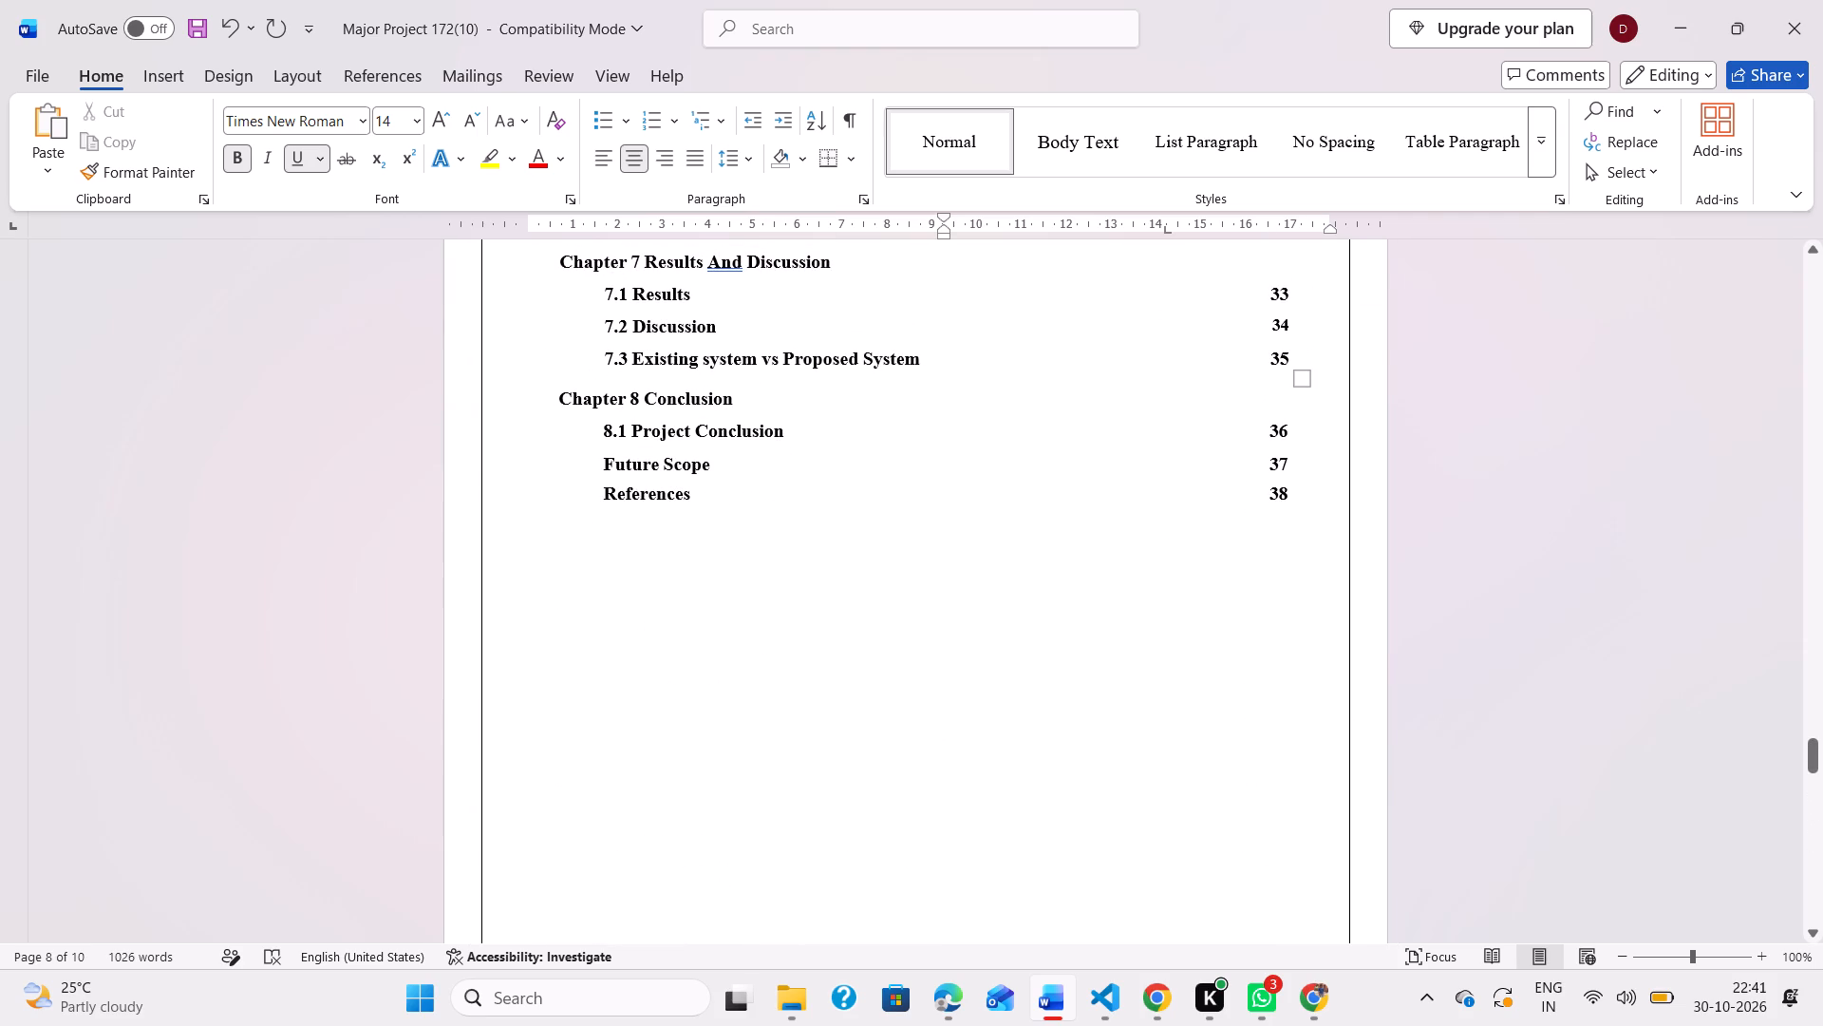
Review the page layout from the table of contents back through the abstract to the acknowledgement page.
scroll(811, 752, up, 6)
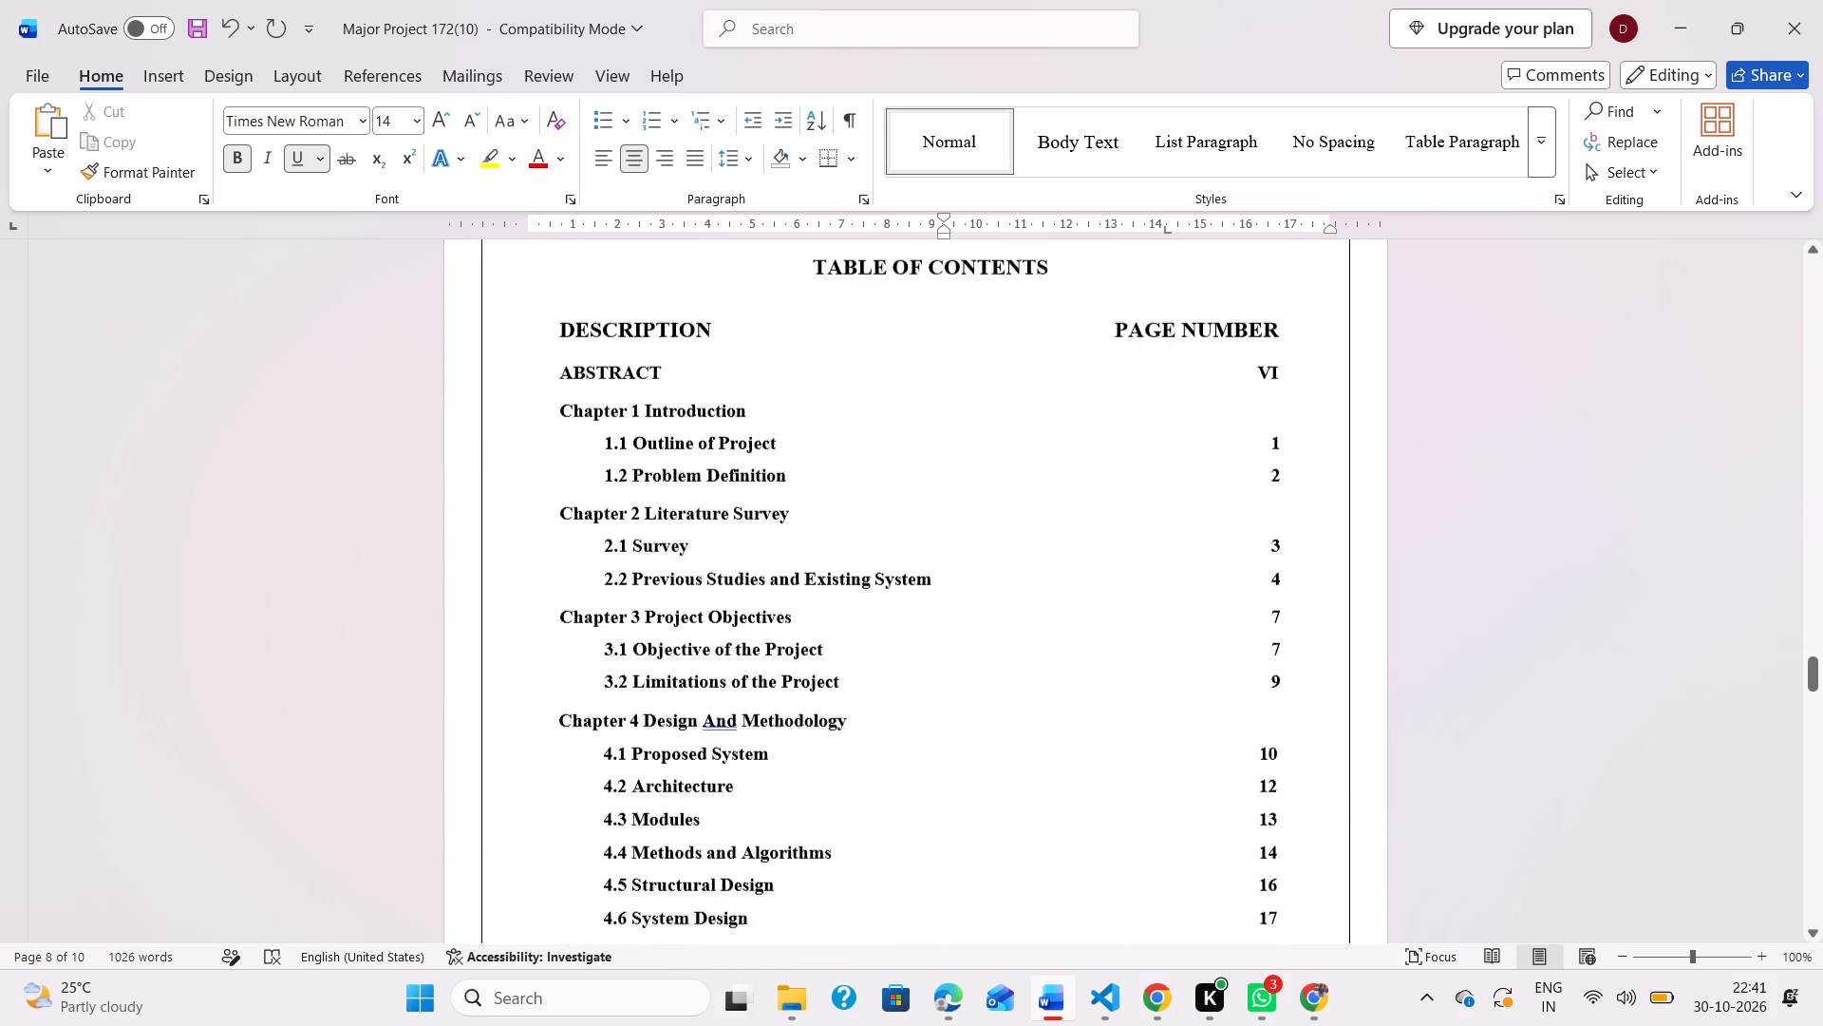
scroll(811, 752, up, 2)
scroll(811, 752, down, 1)
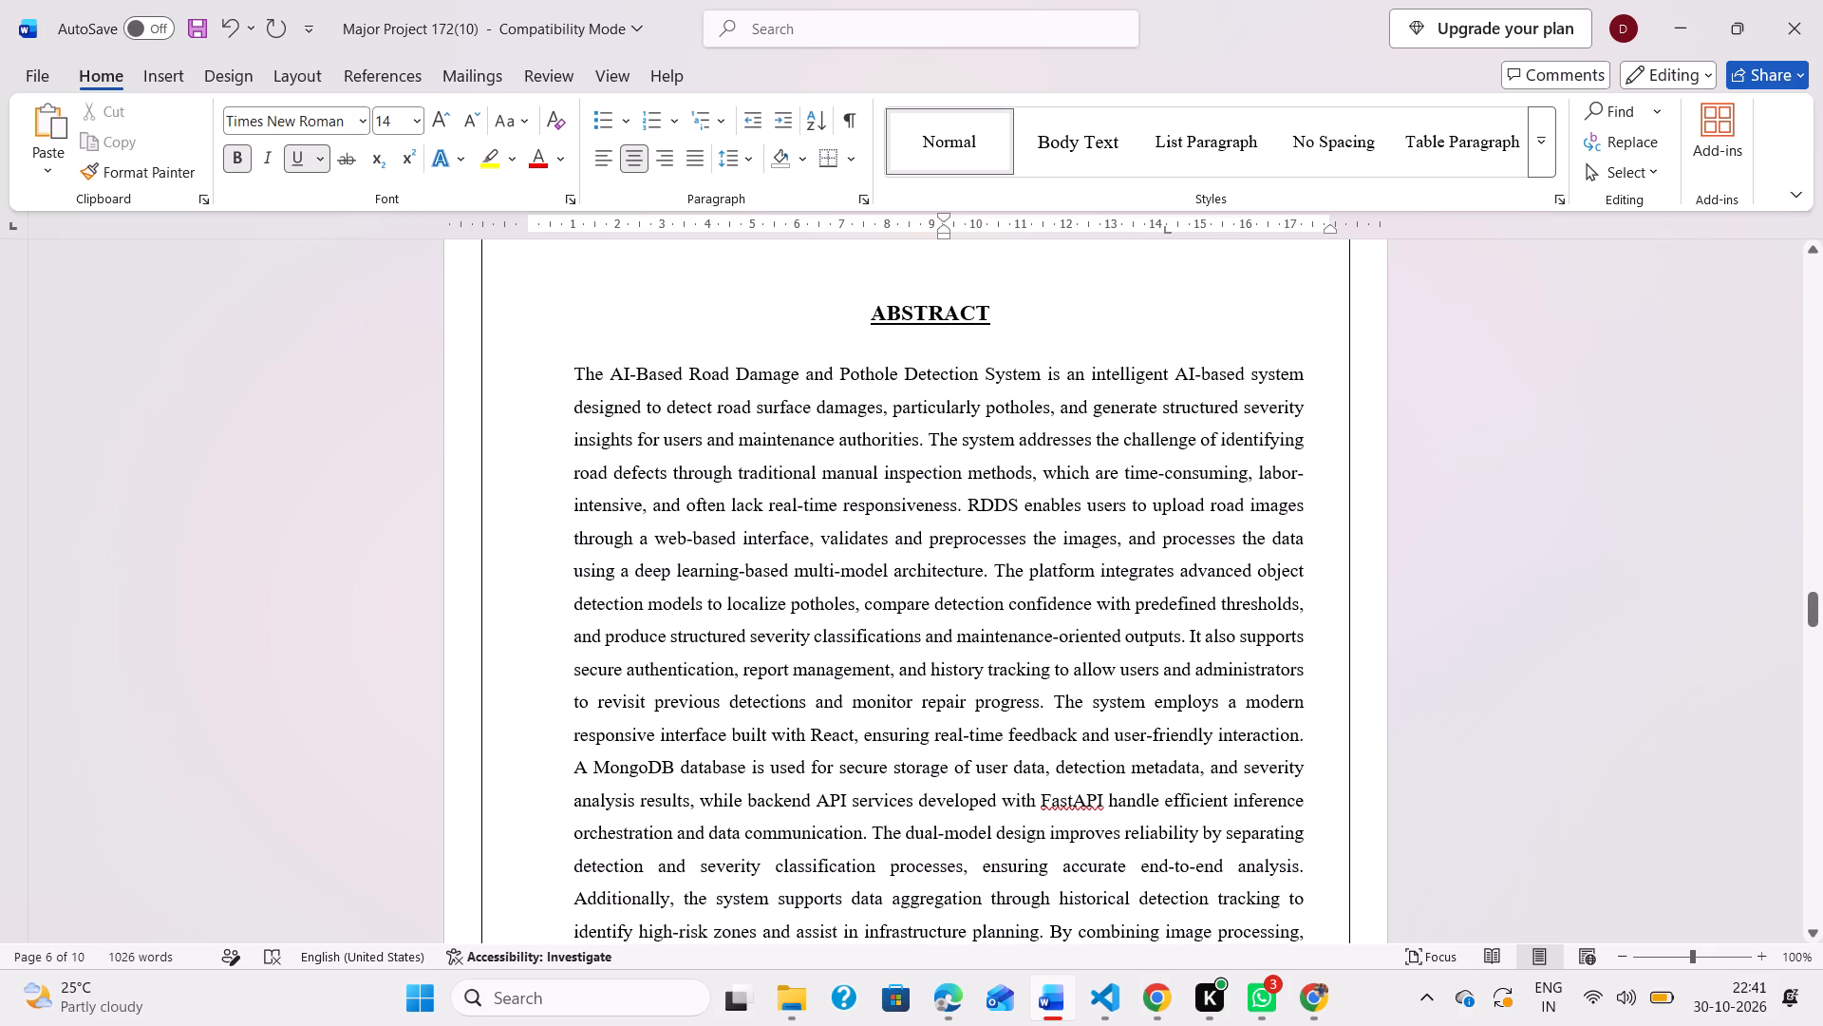
scroll(811, 752, up, 16)
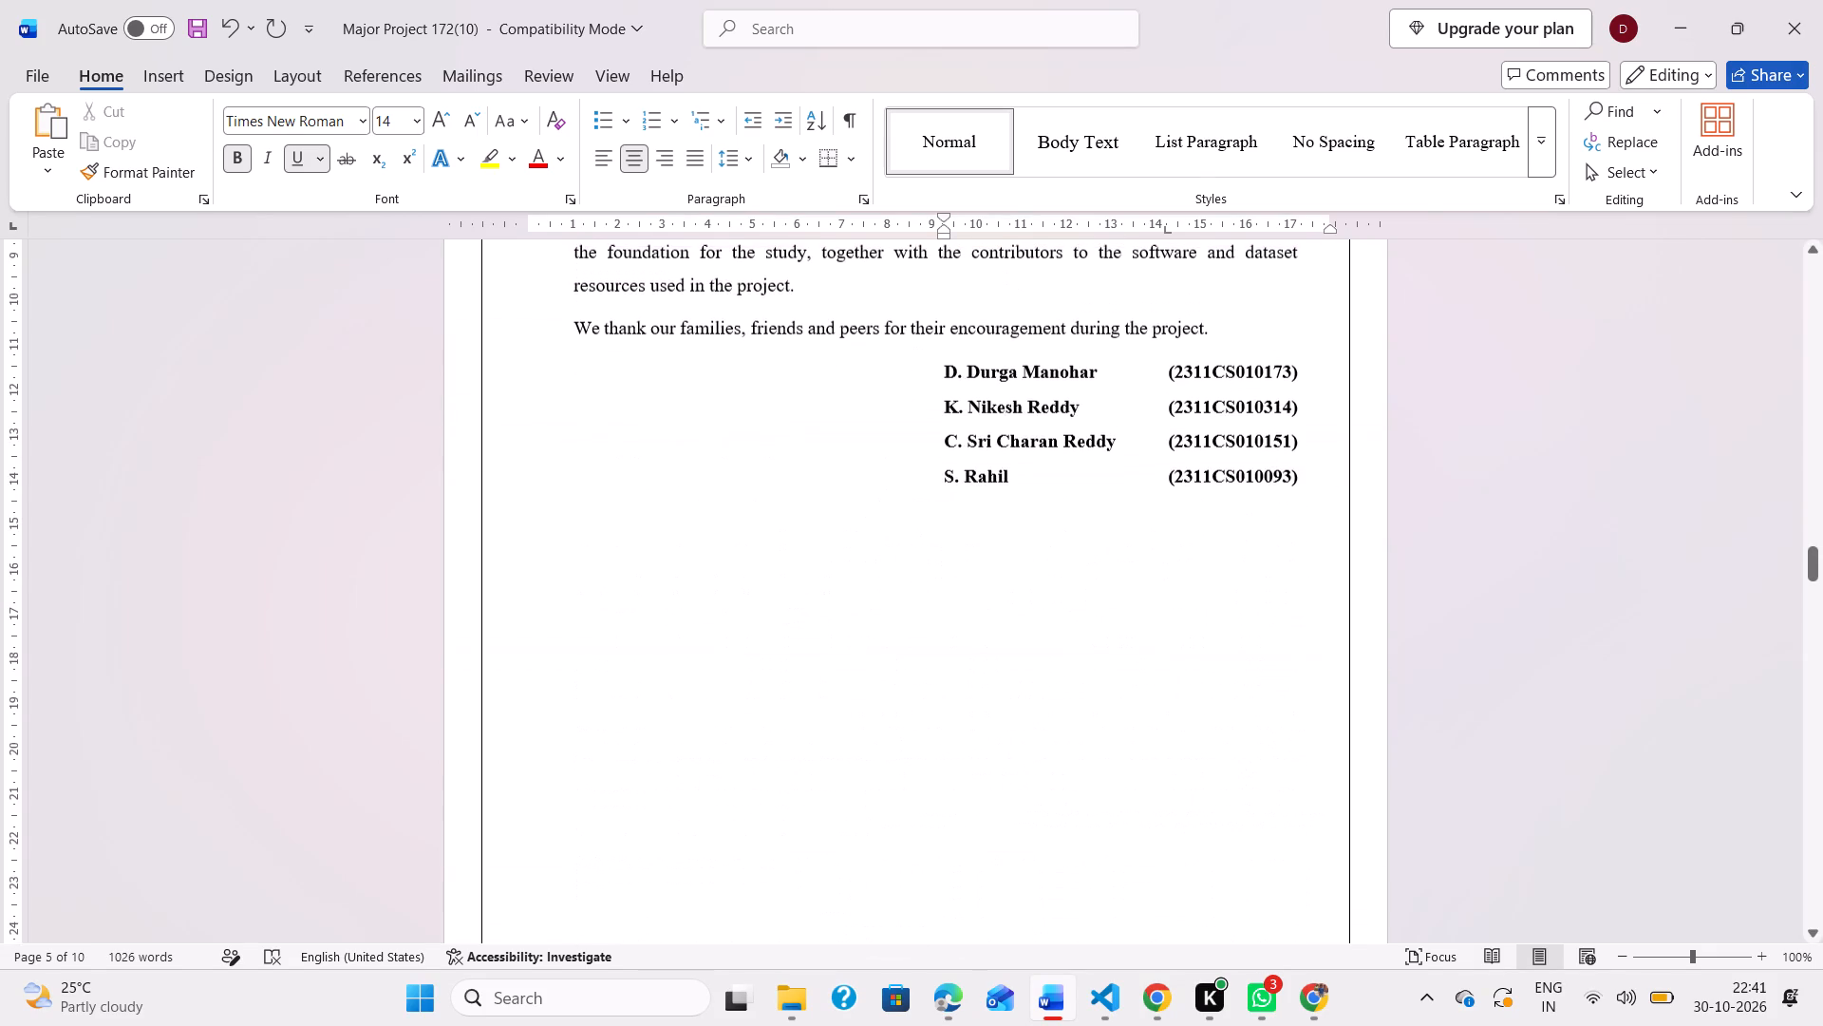
scroll(811, 752, left, 15)
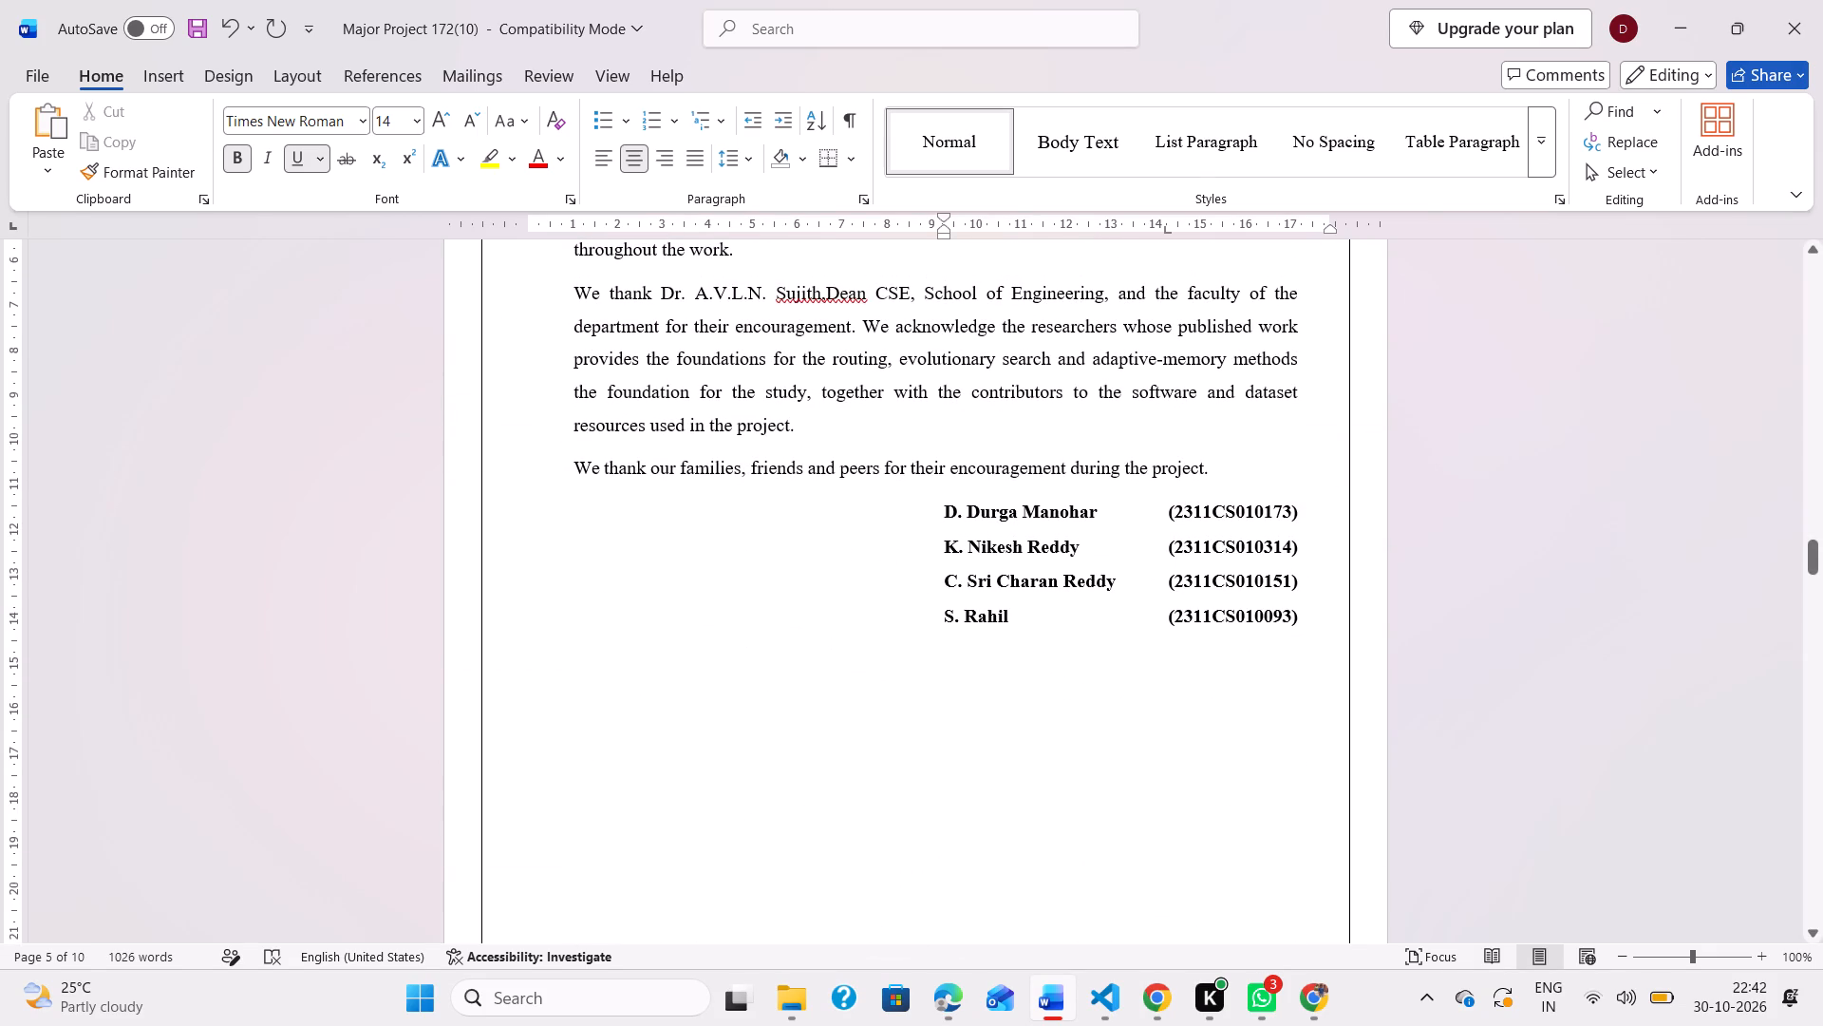
scroll(811, 752, down, 3)
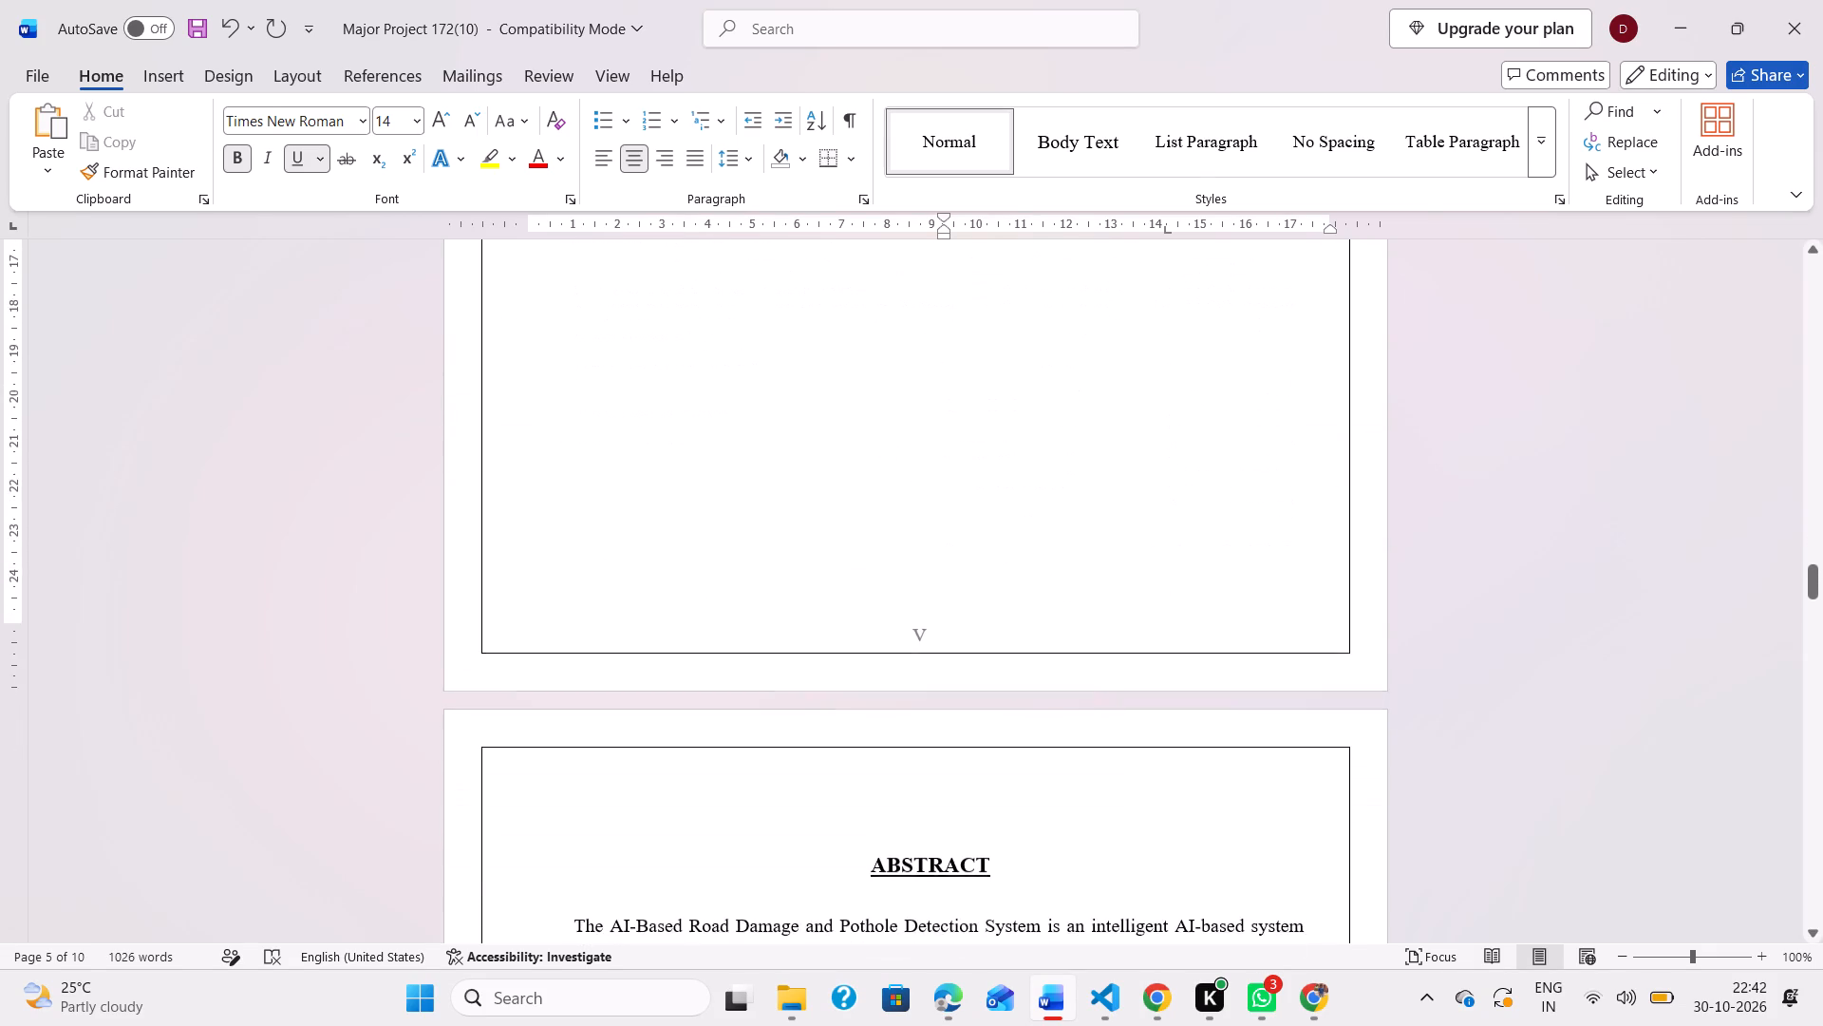
scroll(811, 752, up, 3)
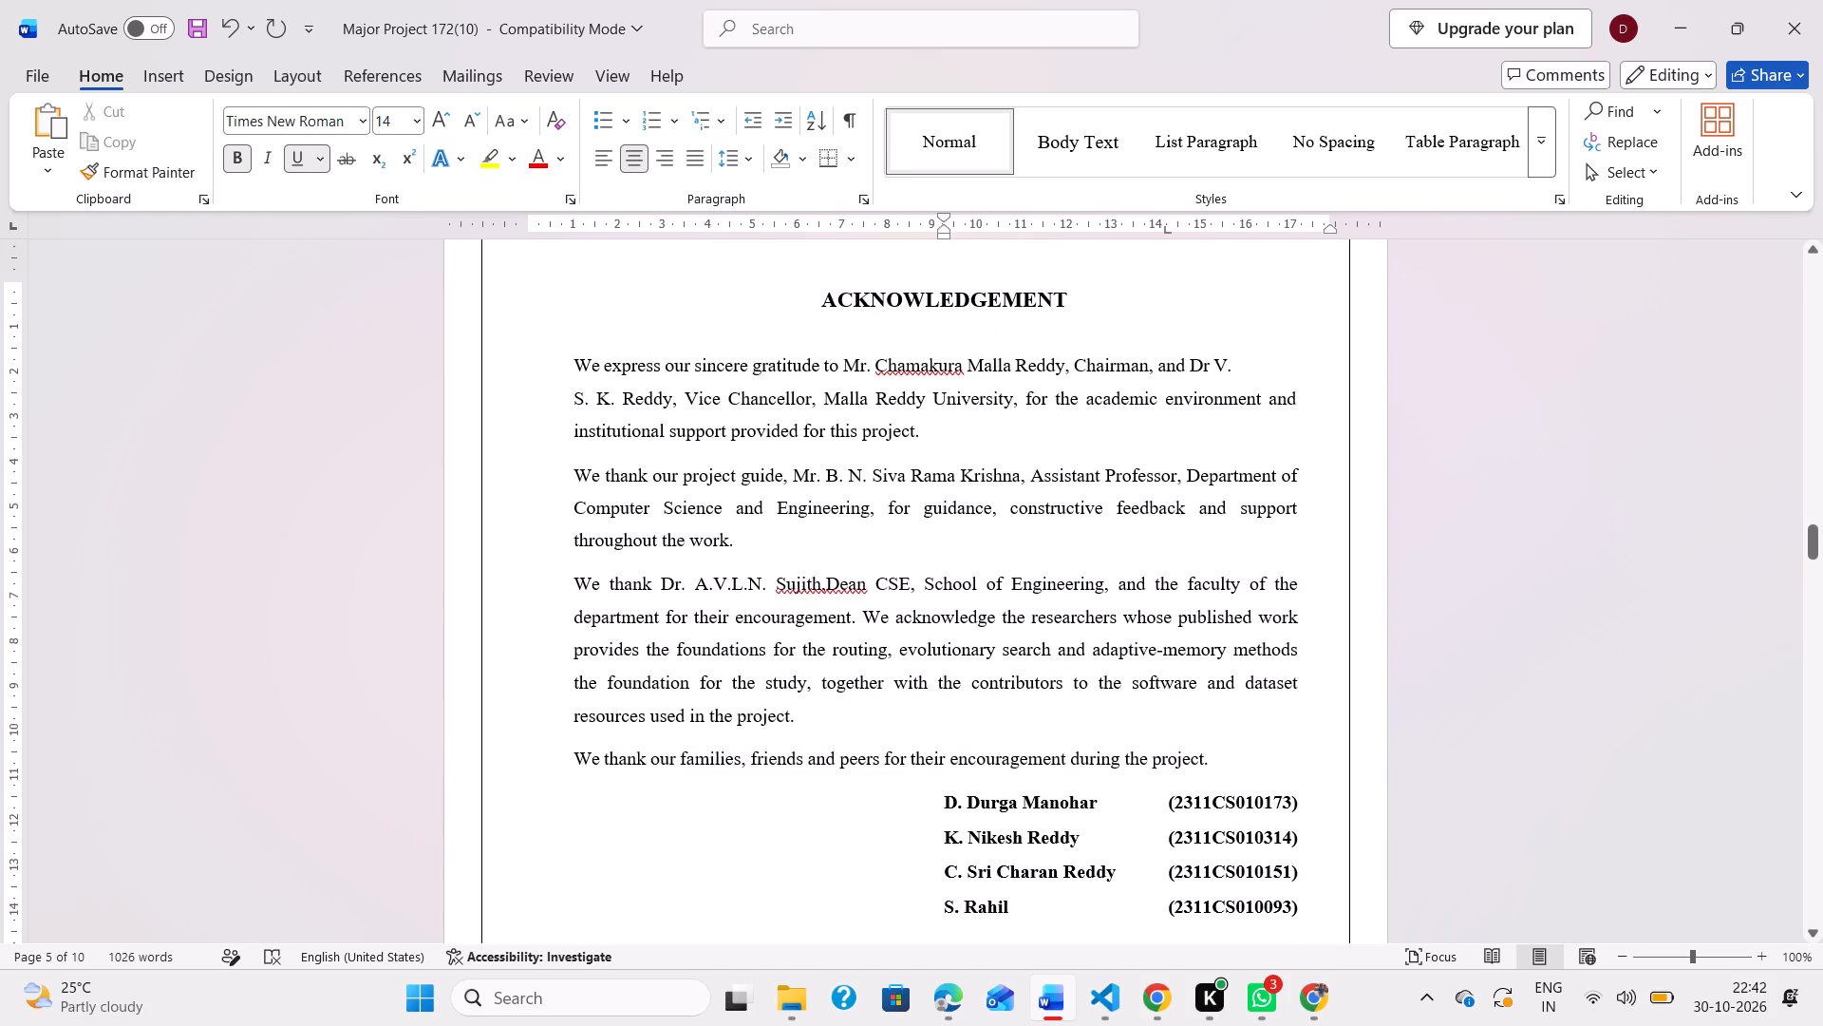
Bold the Chairman's and Vice Chancellor's names and titles in the acknowledgement's first paragraph.
drag(845, 359, 814, 402)
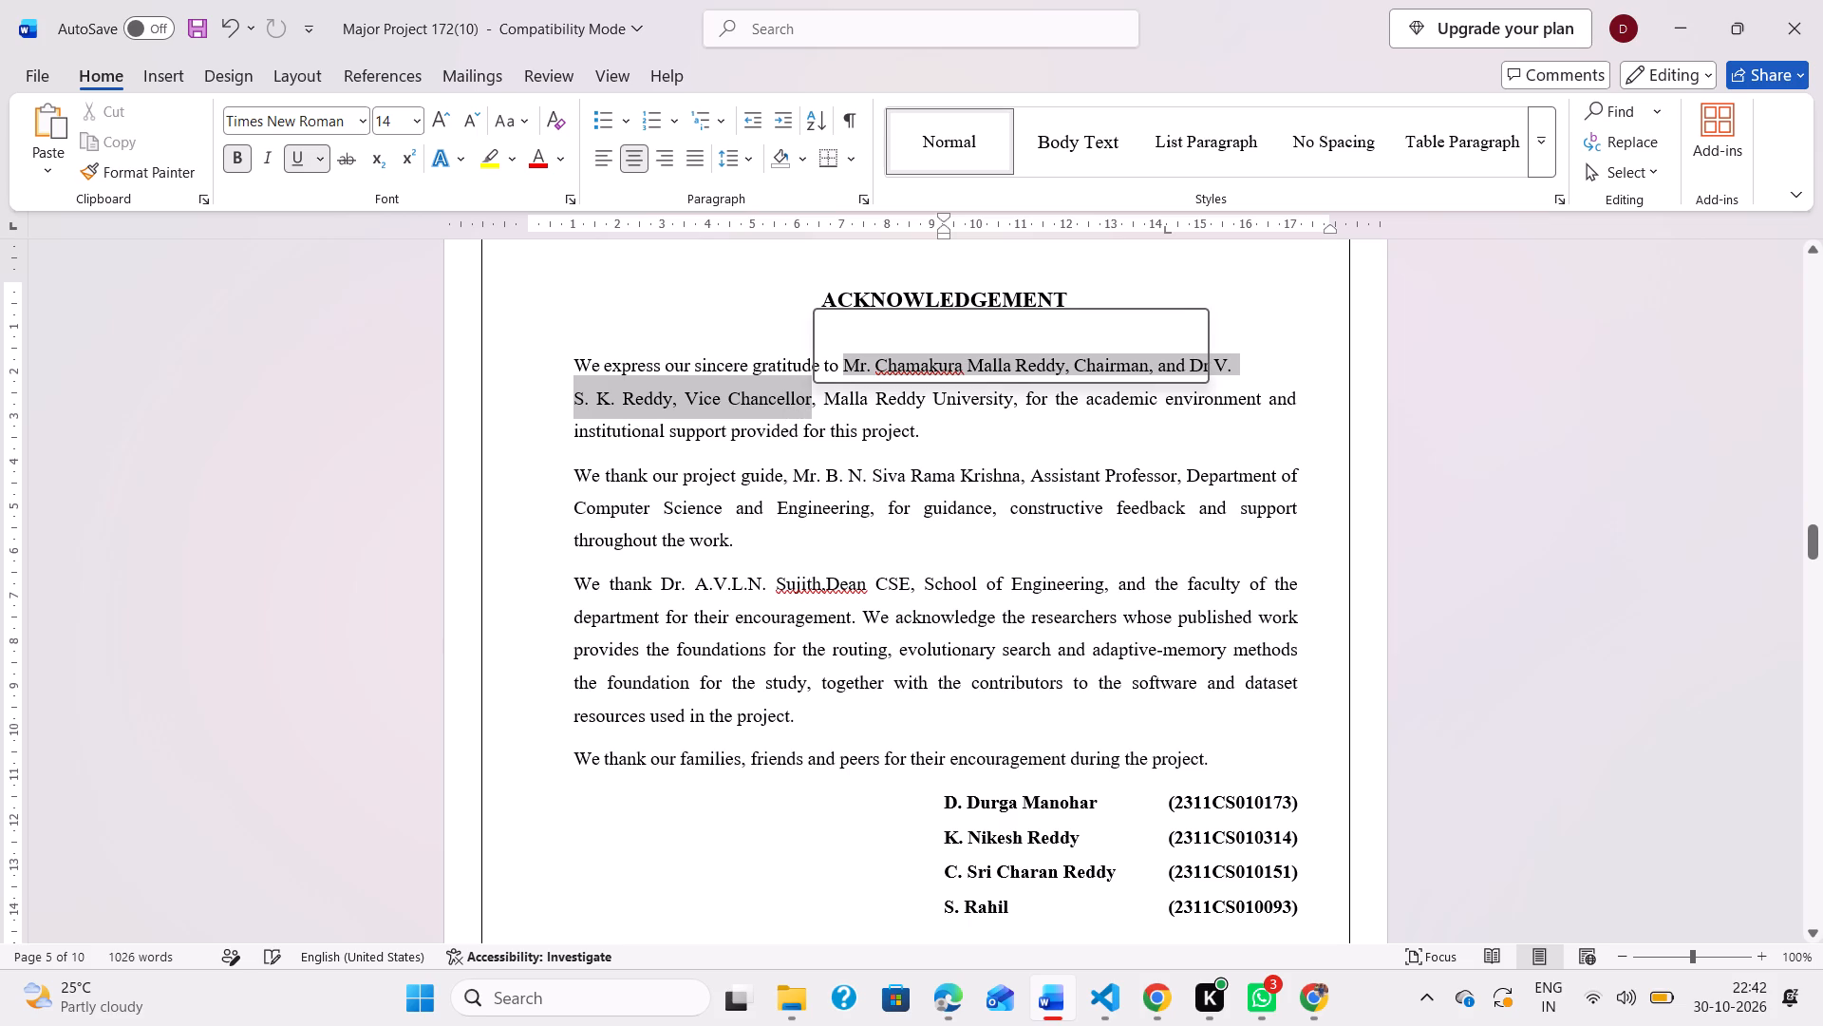
click(828, 370)
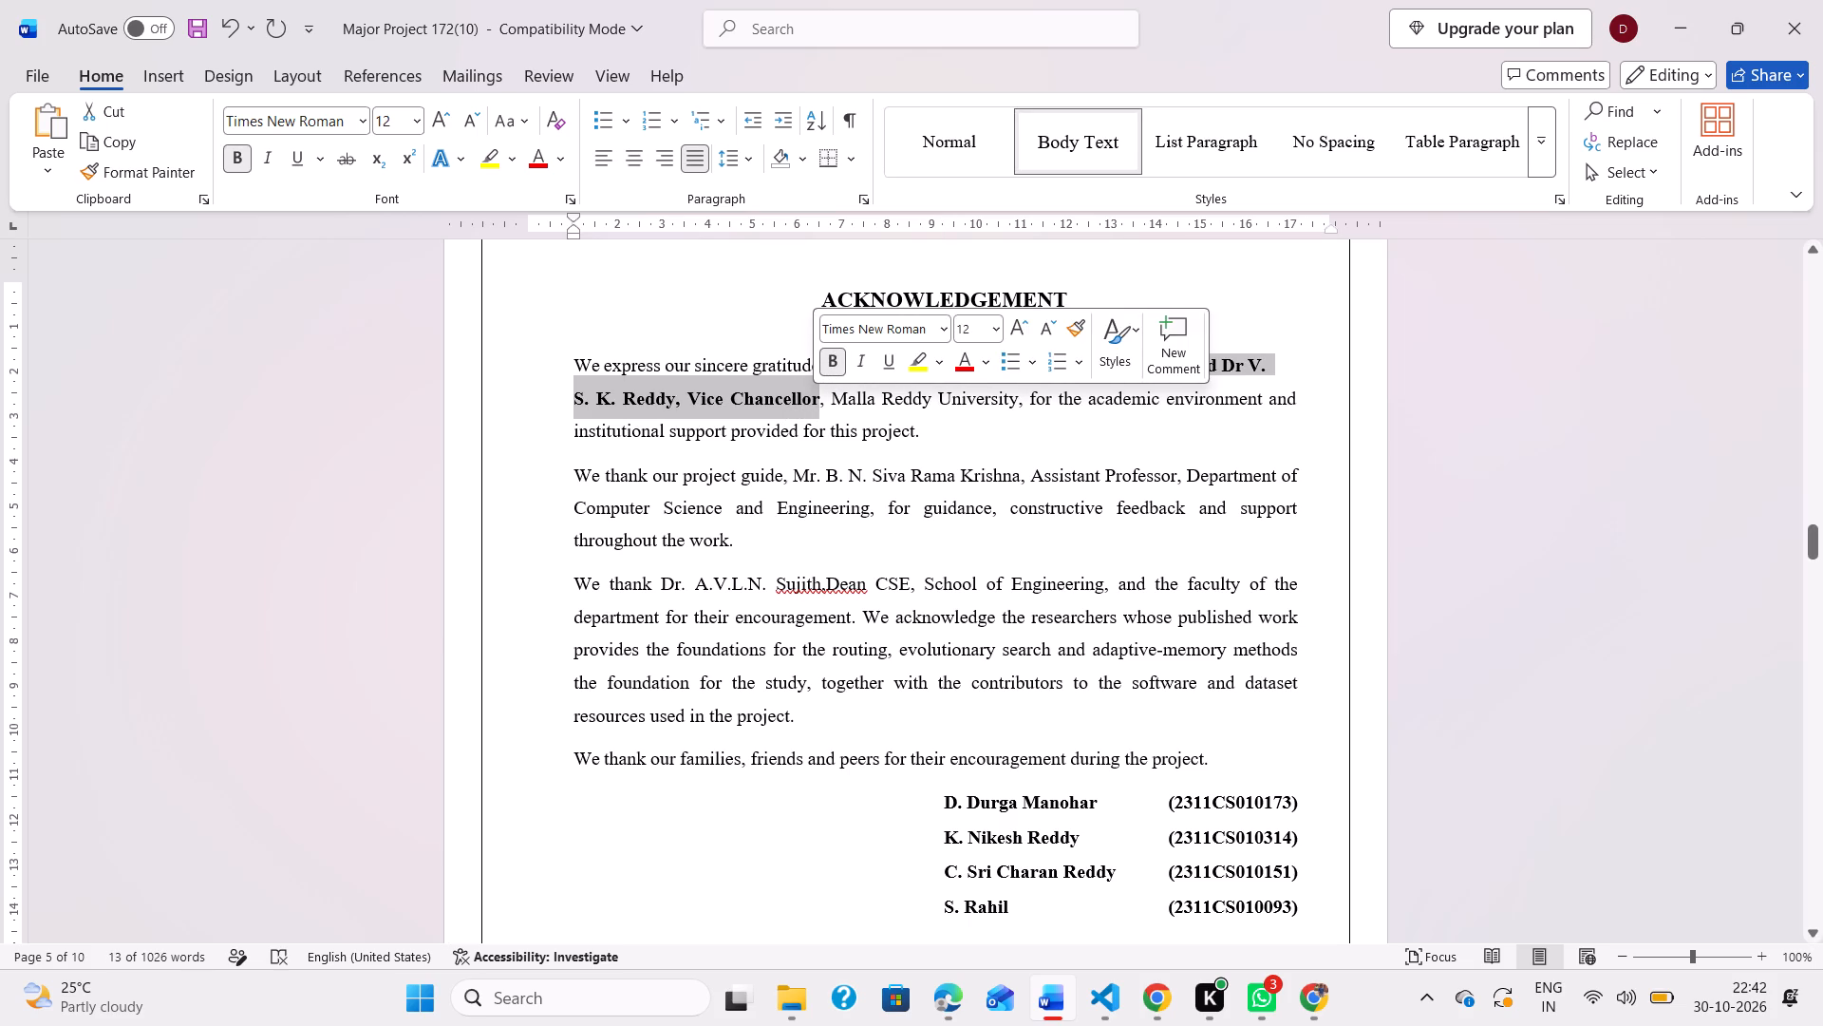
Bold the project guide's name, Assistant Professor title and Department of Computer Science and Engineering in the acknowledgement's second paragraph.
drag(795, 472, 861, 495)
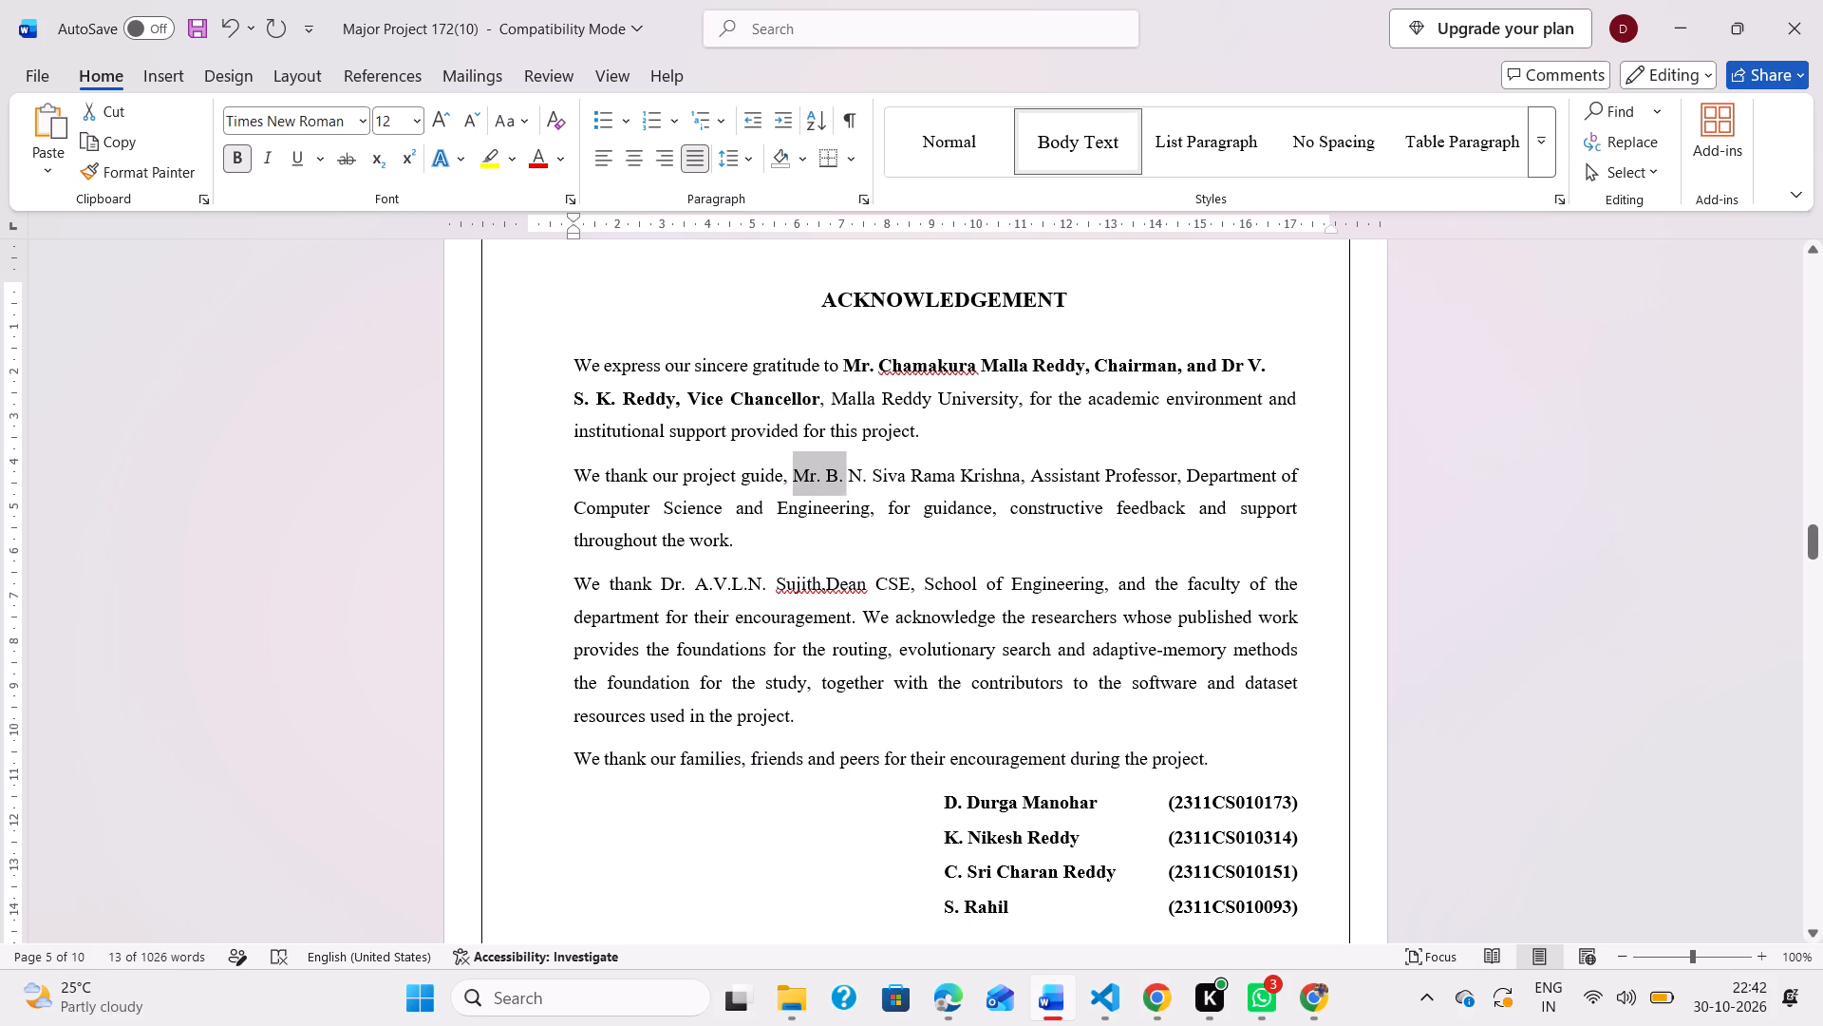
drag(861, 495, 873, 512)
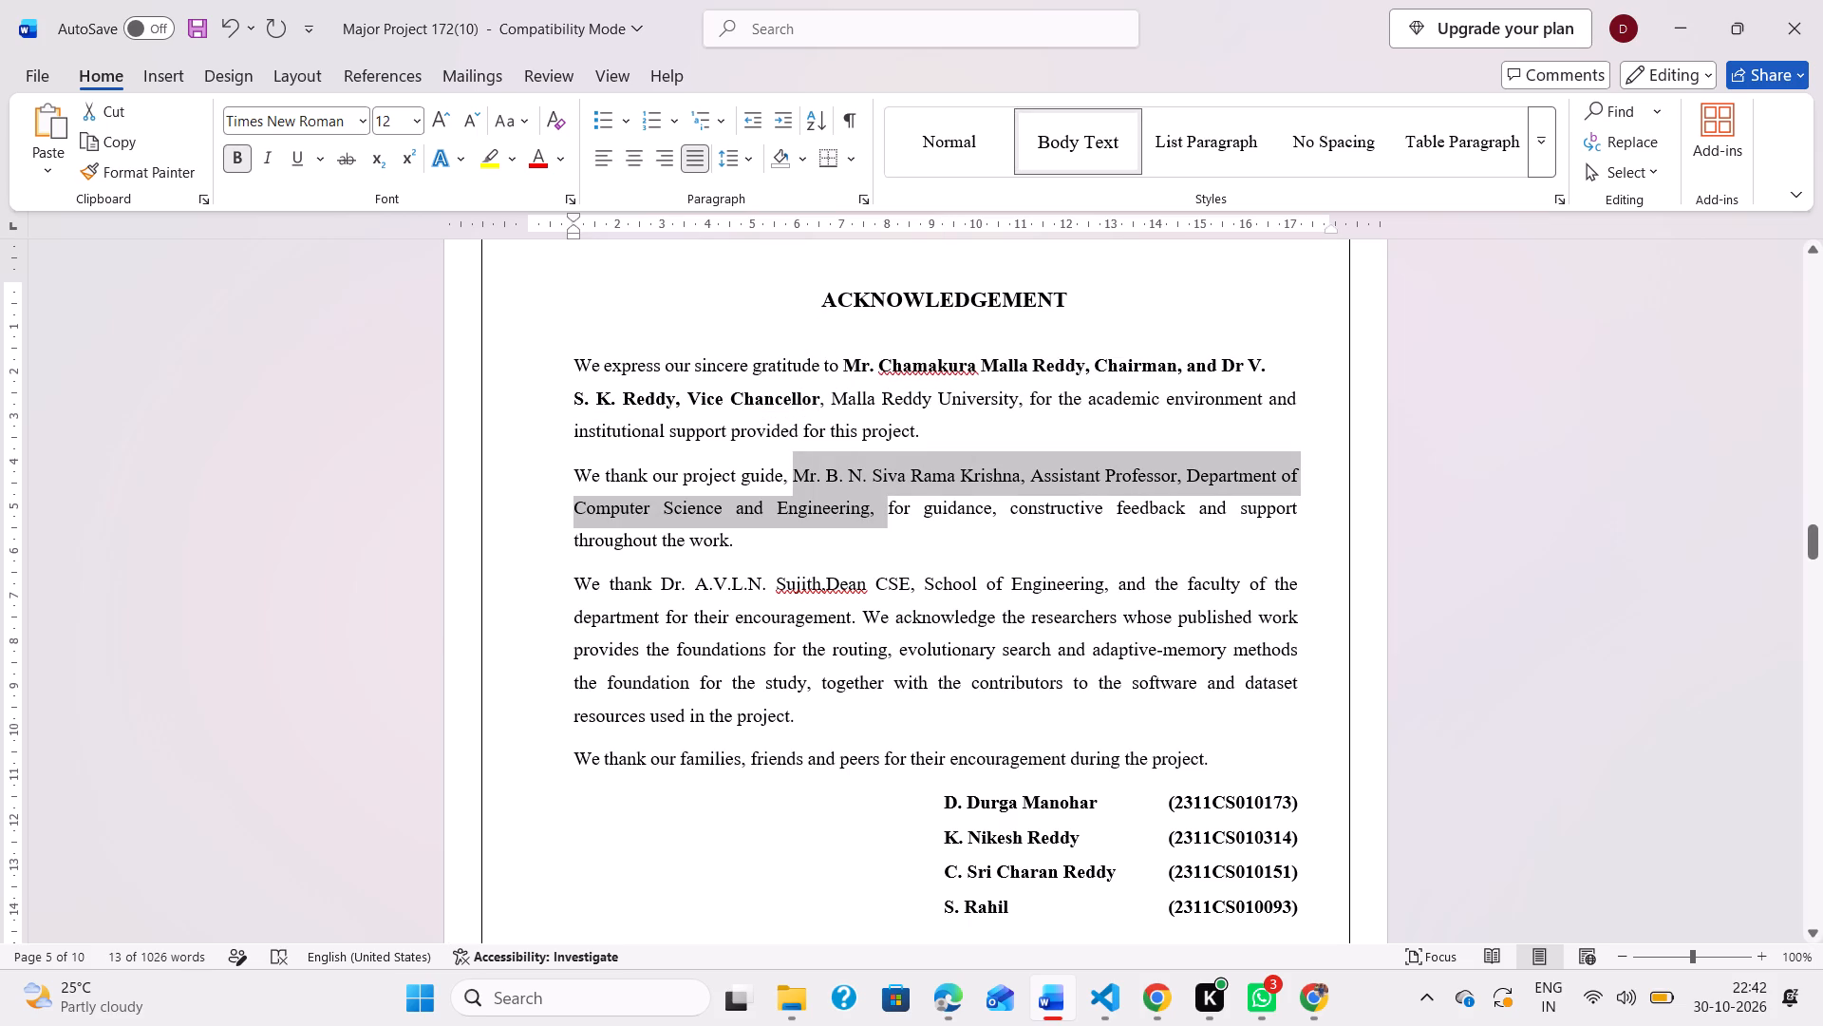
drag(873, 512, 867, 510)
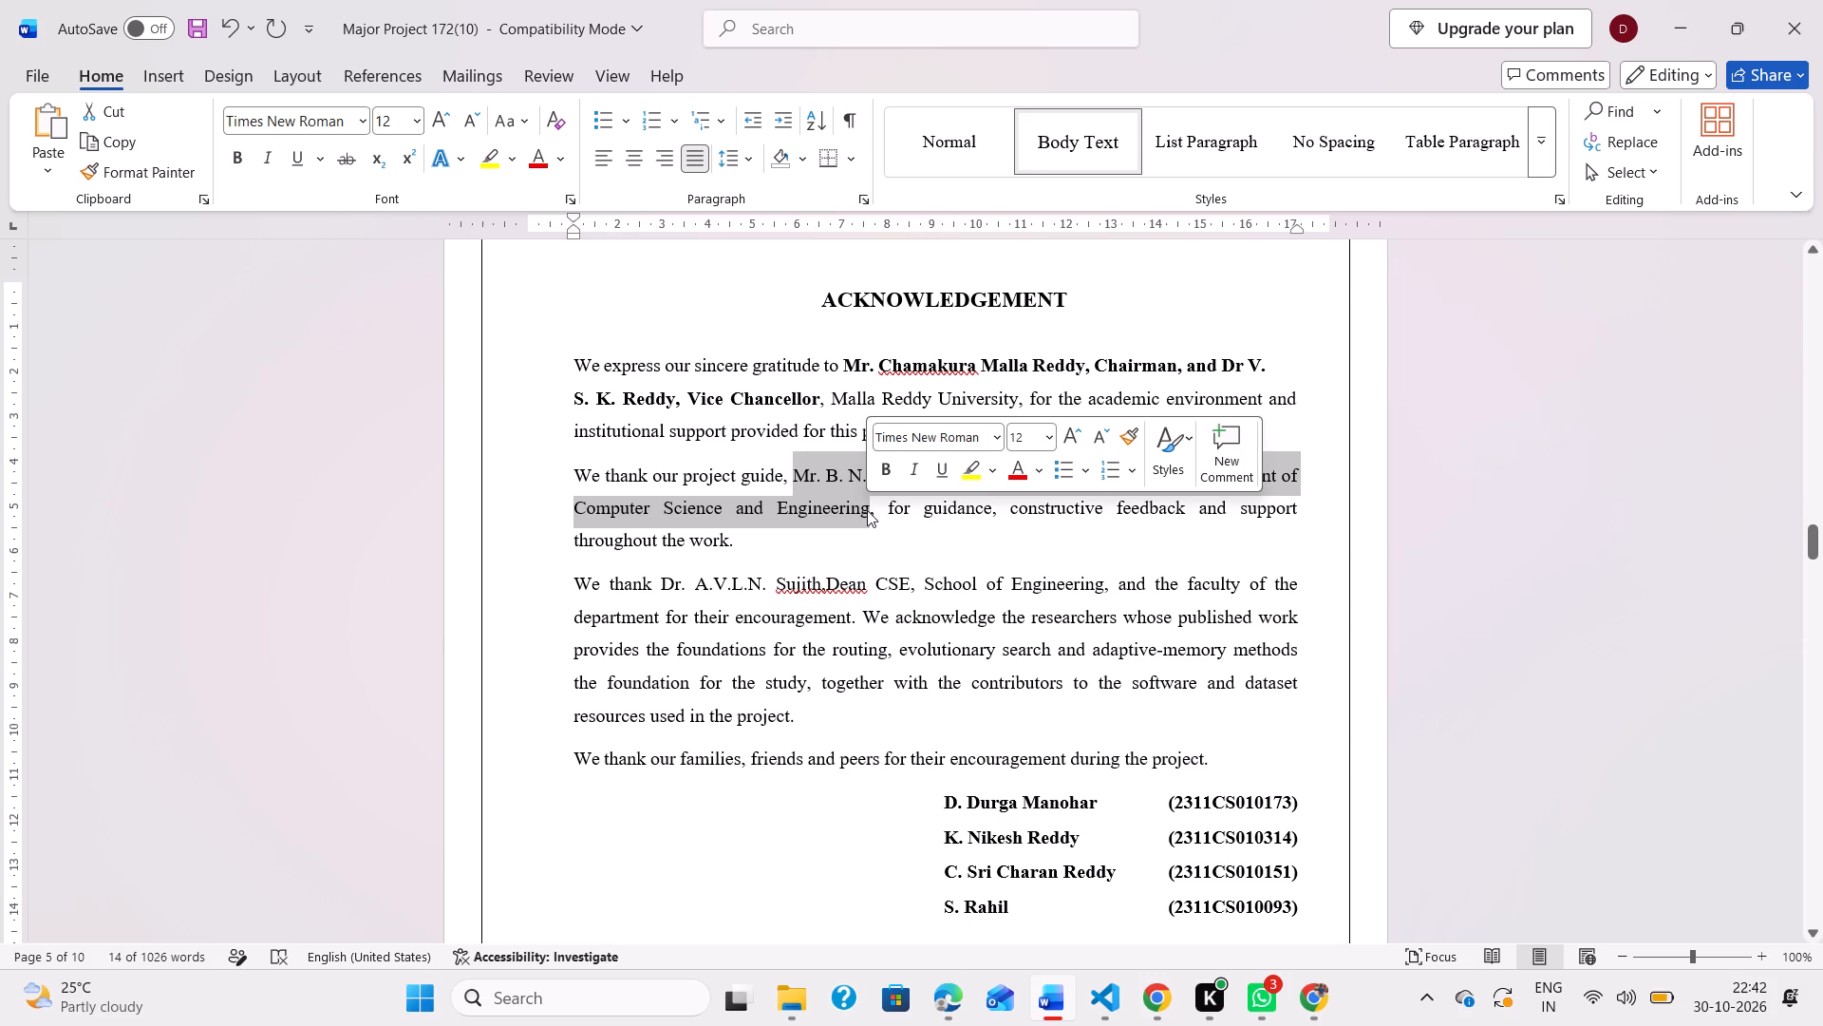
click(887, 480)
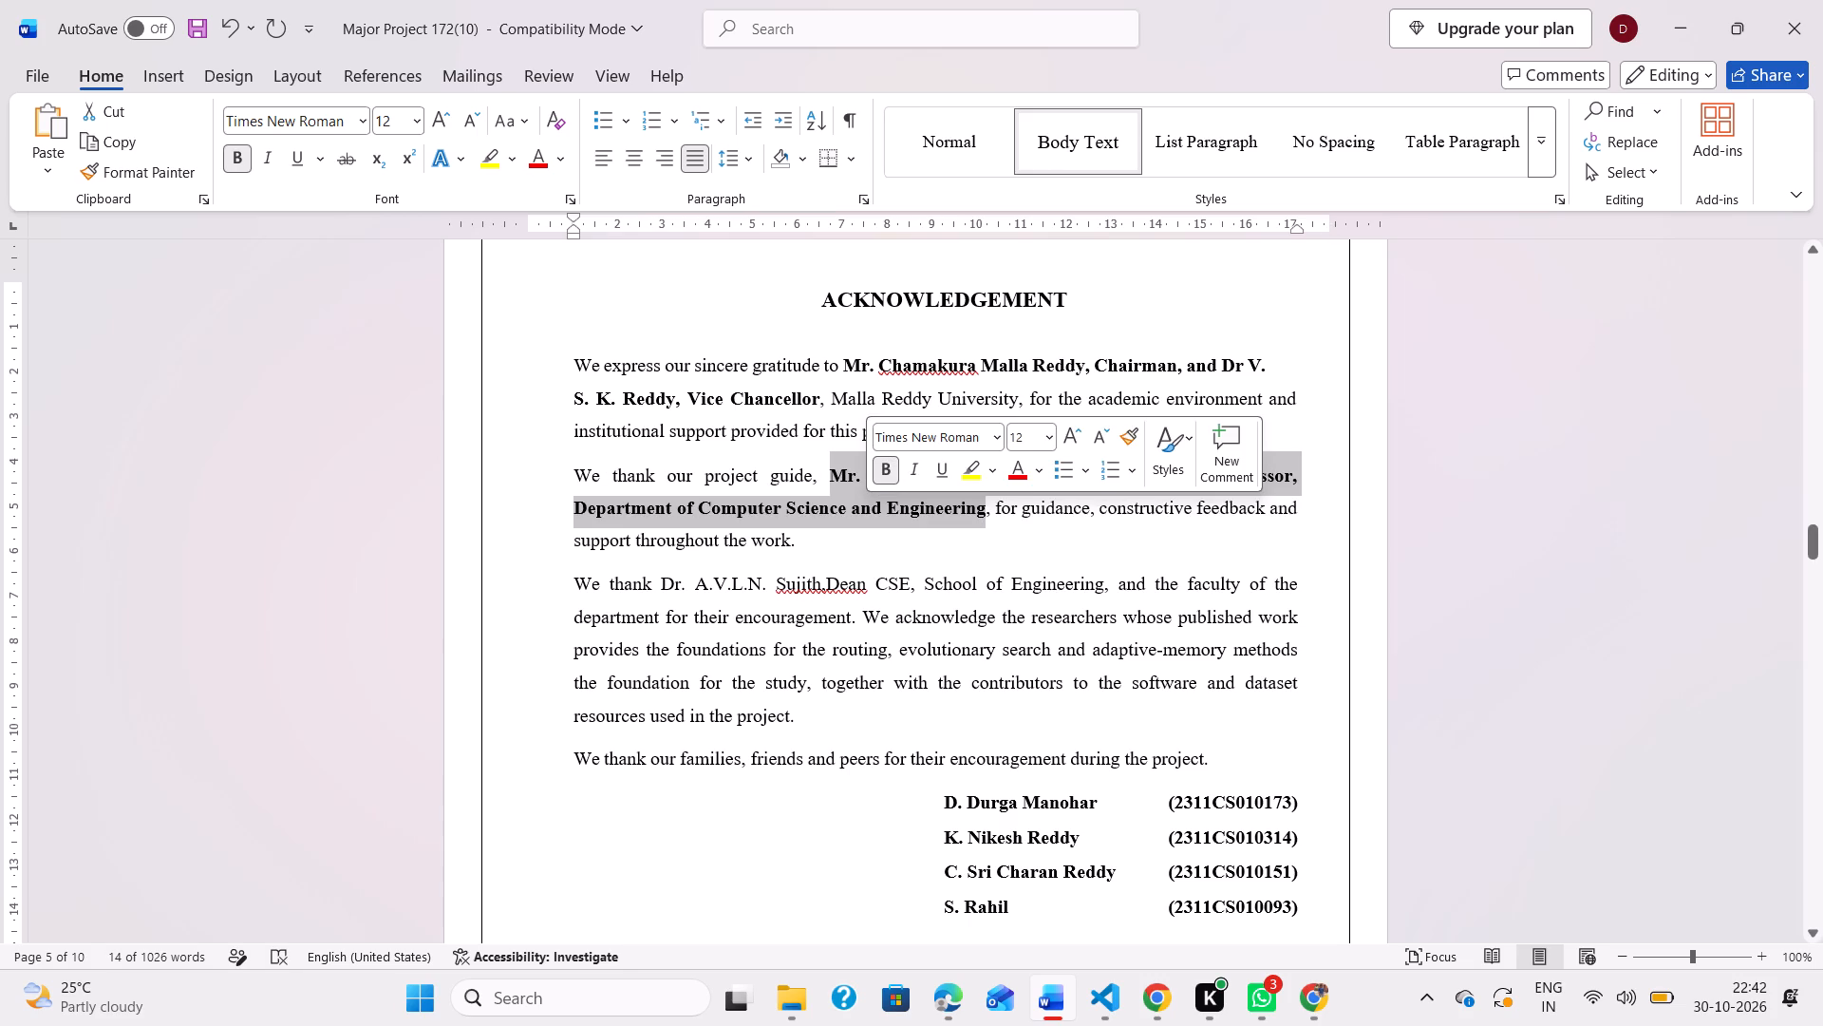
click(922, 564)
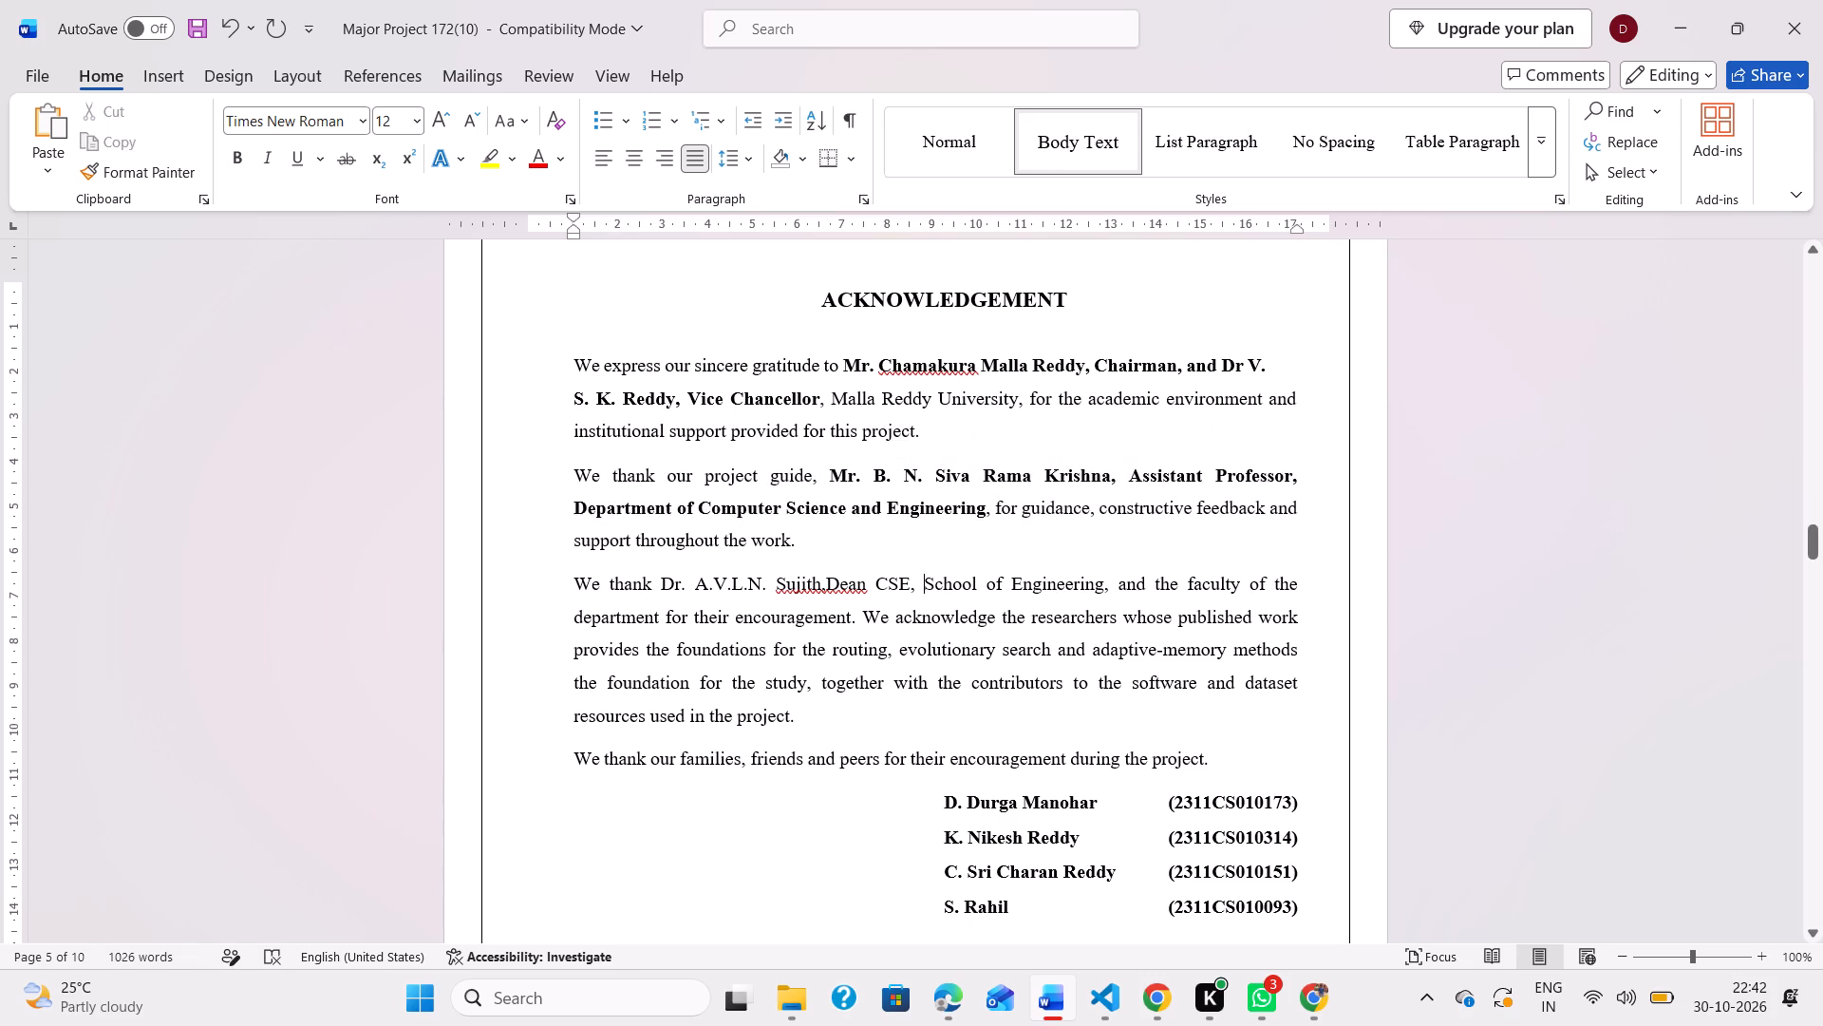
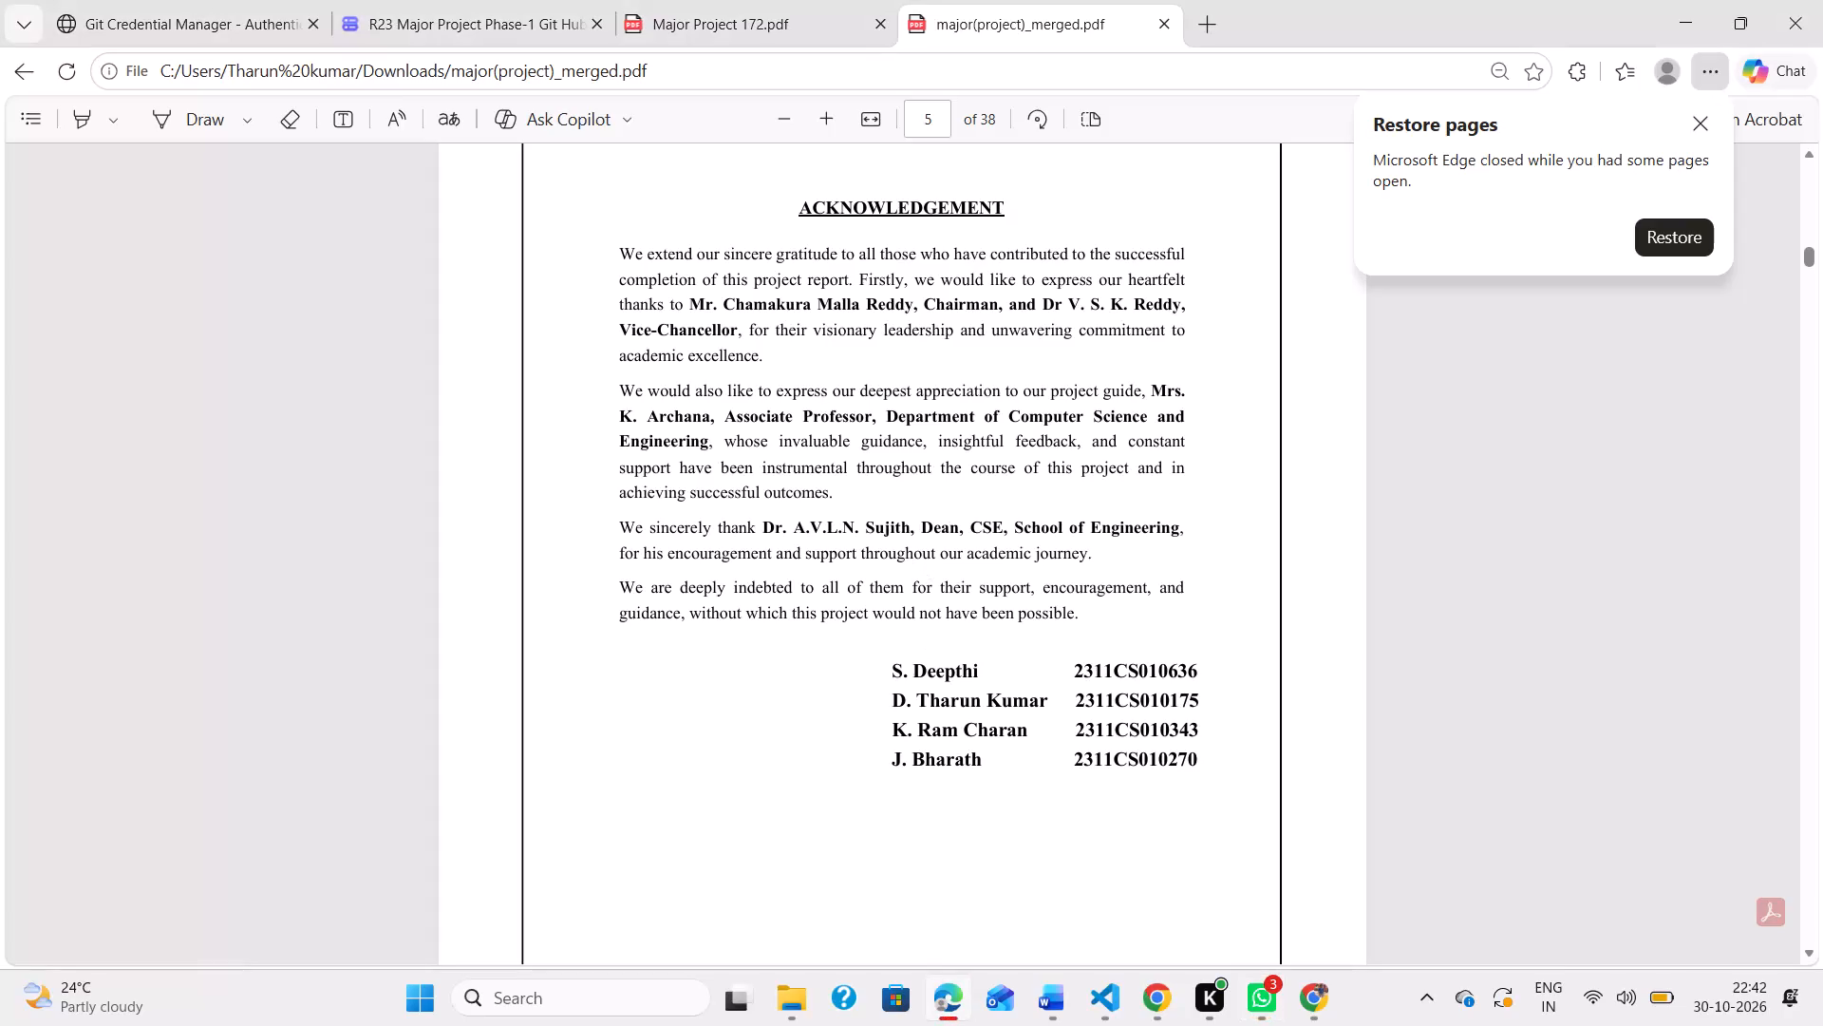
Check the acknowledgement page of the reference major(project)_merged.pdf for its bold formatting and layout.
scroll(929, 707, up, 1)
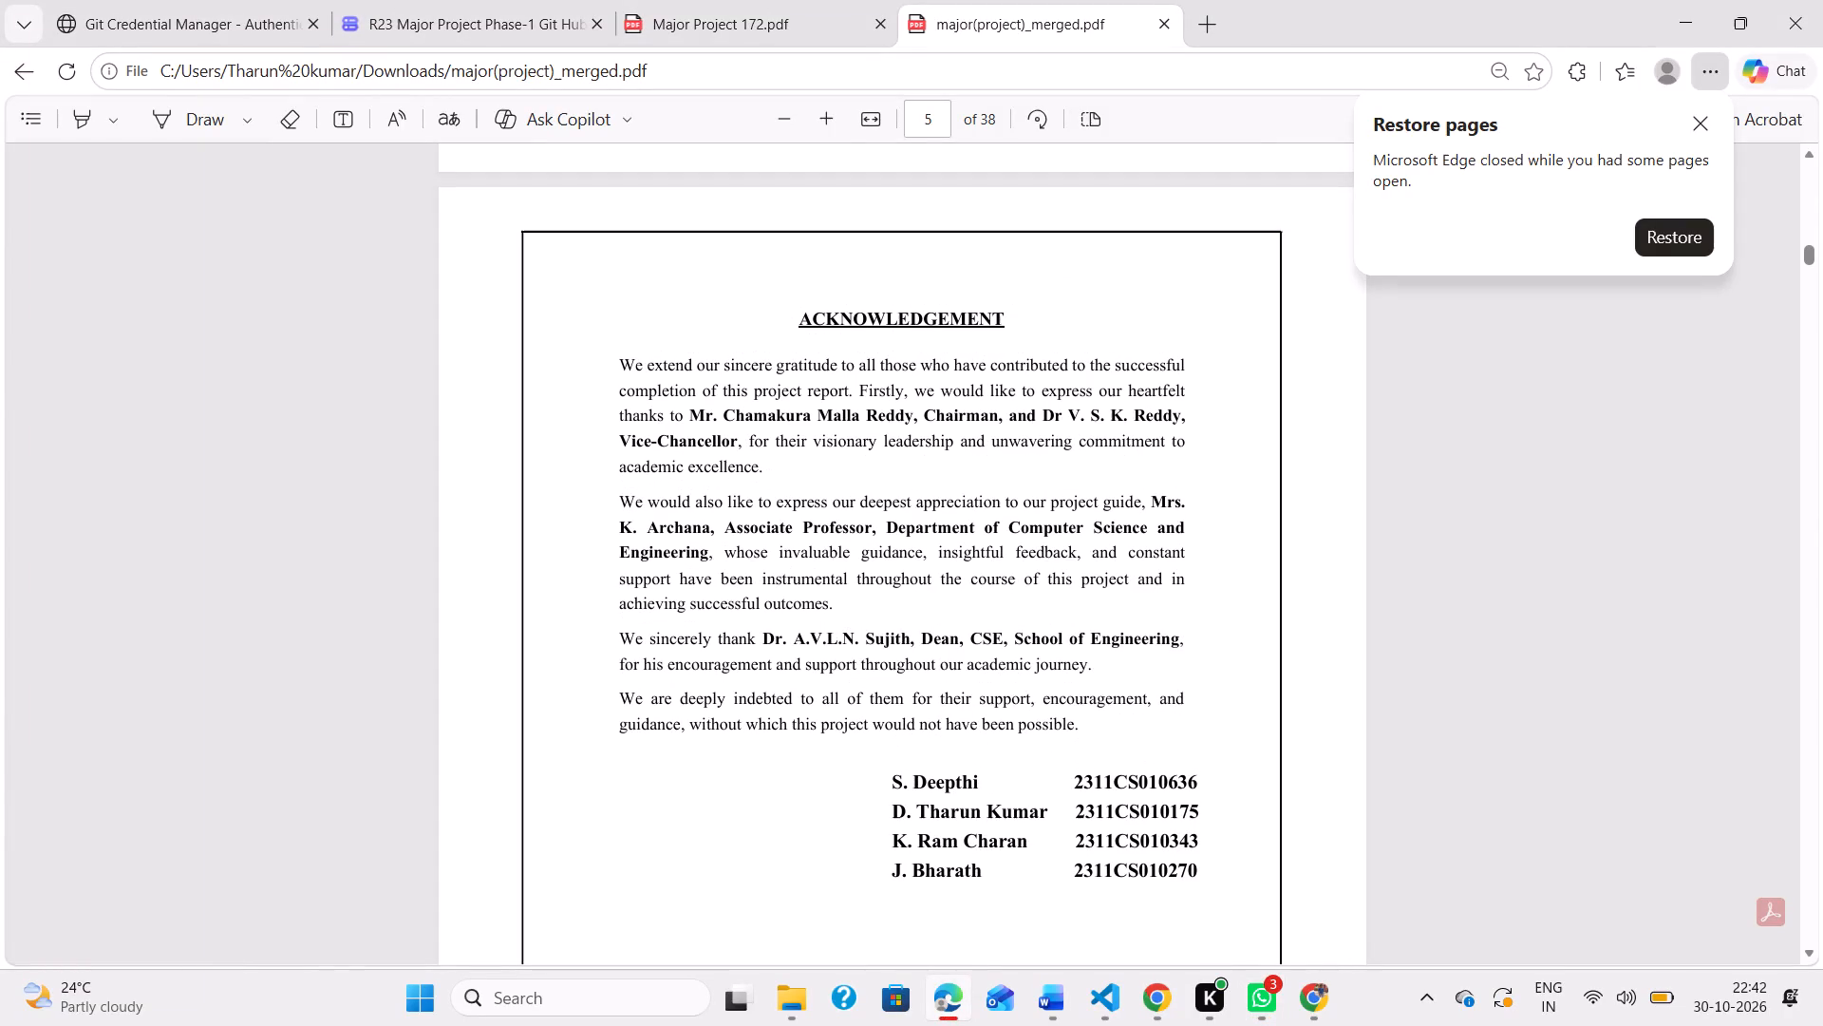
scroll(807, 634, up, 1)
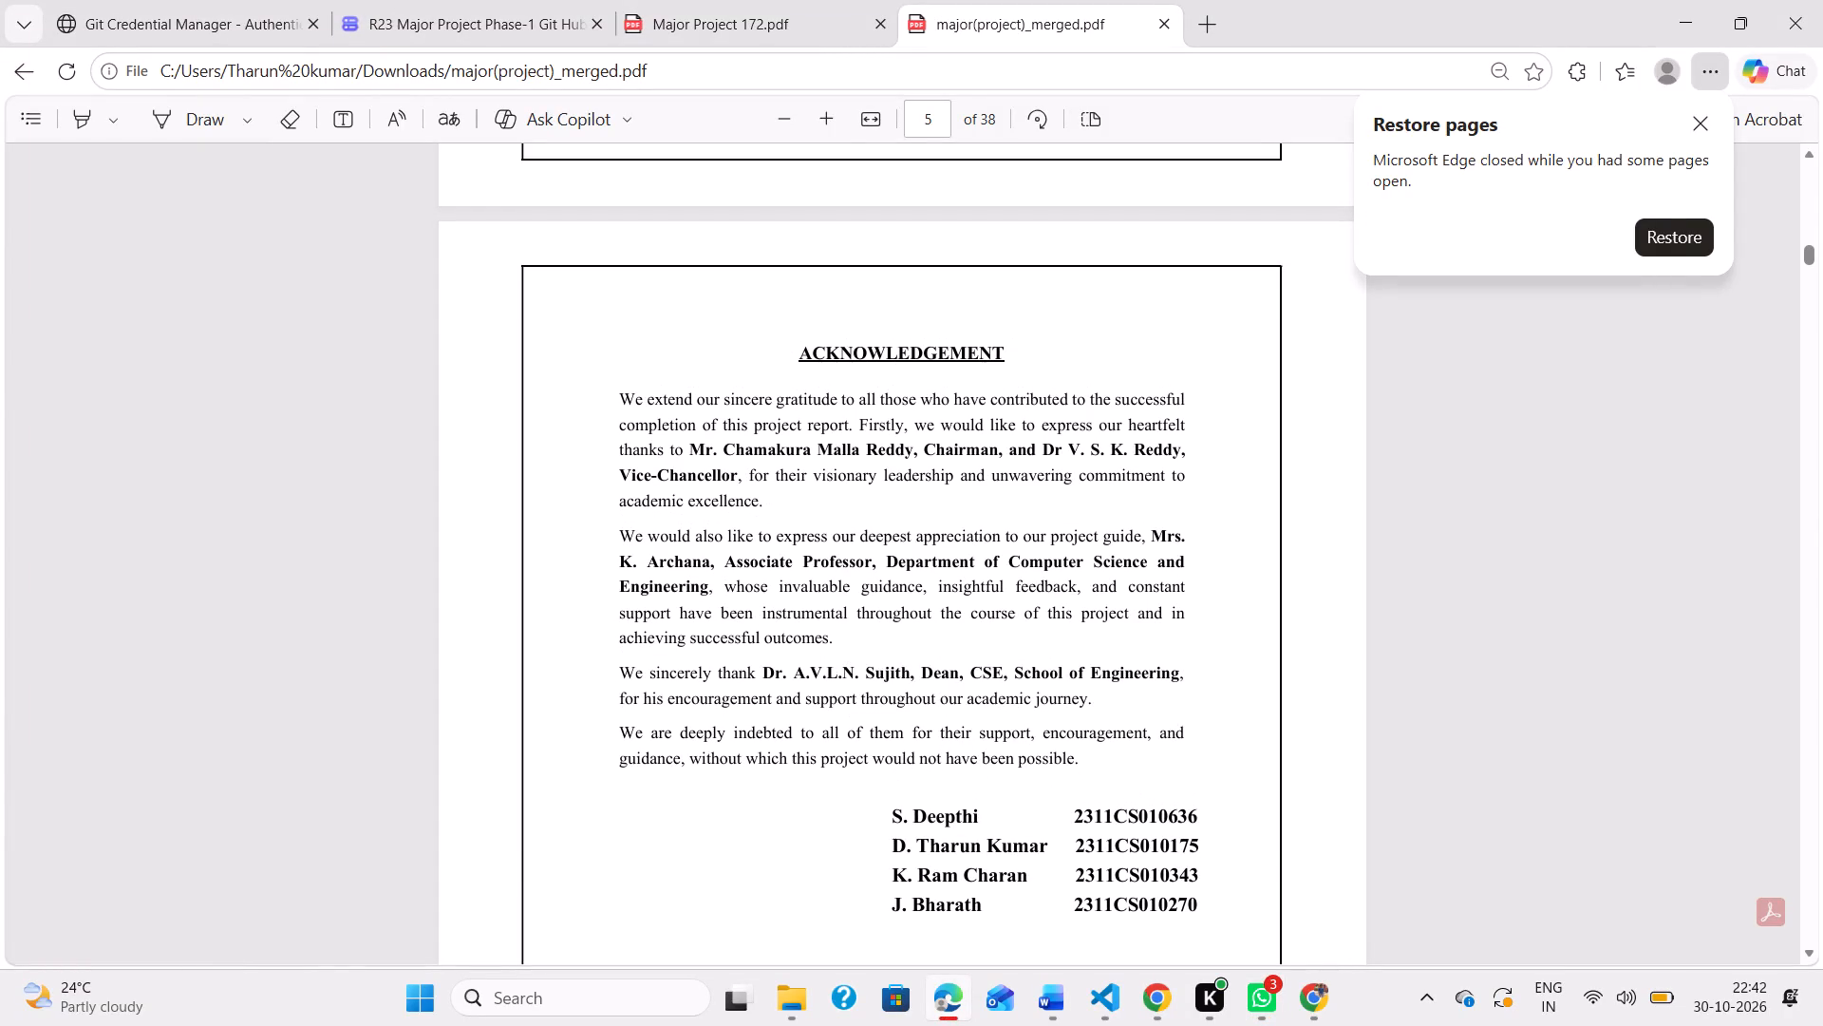
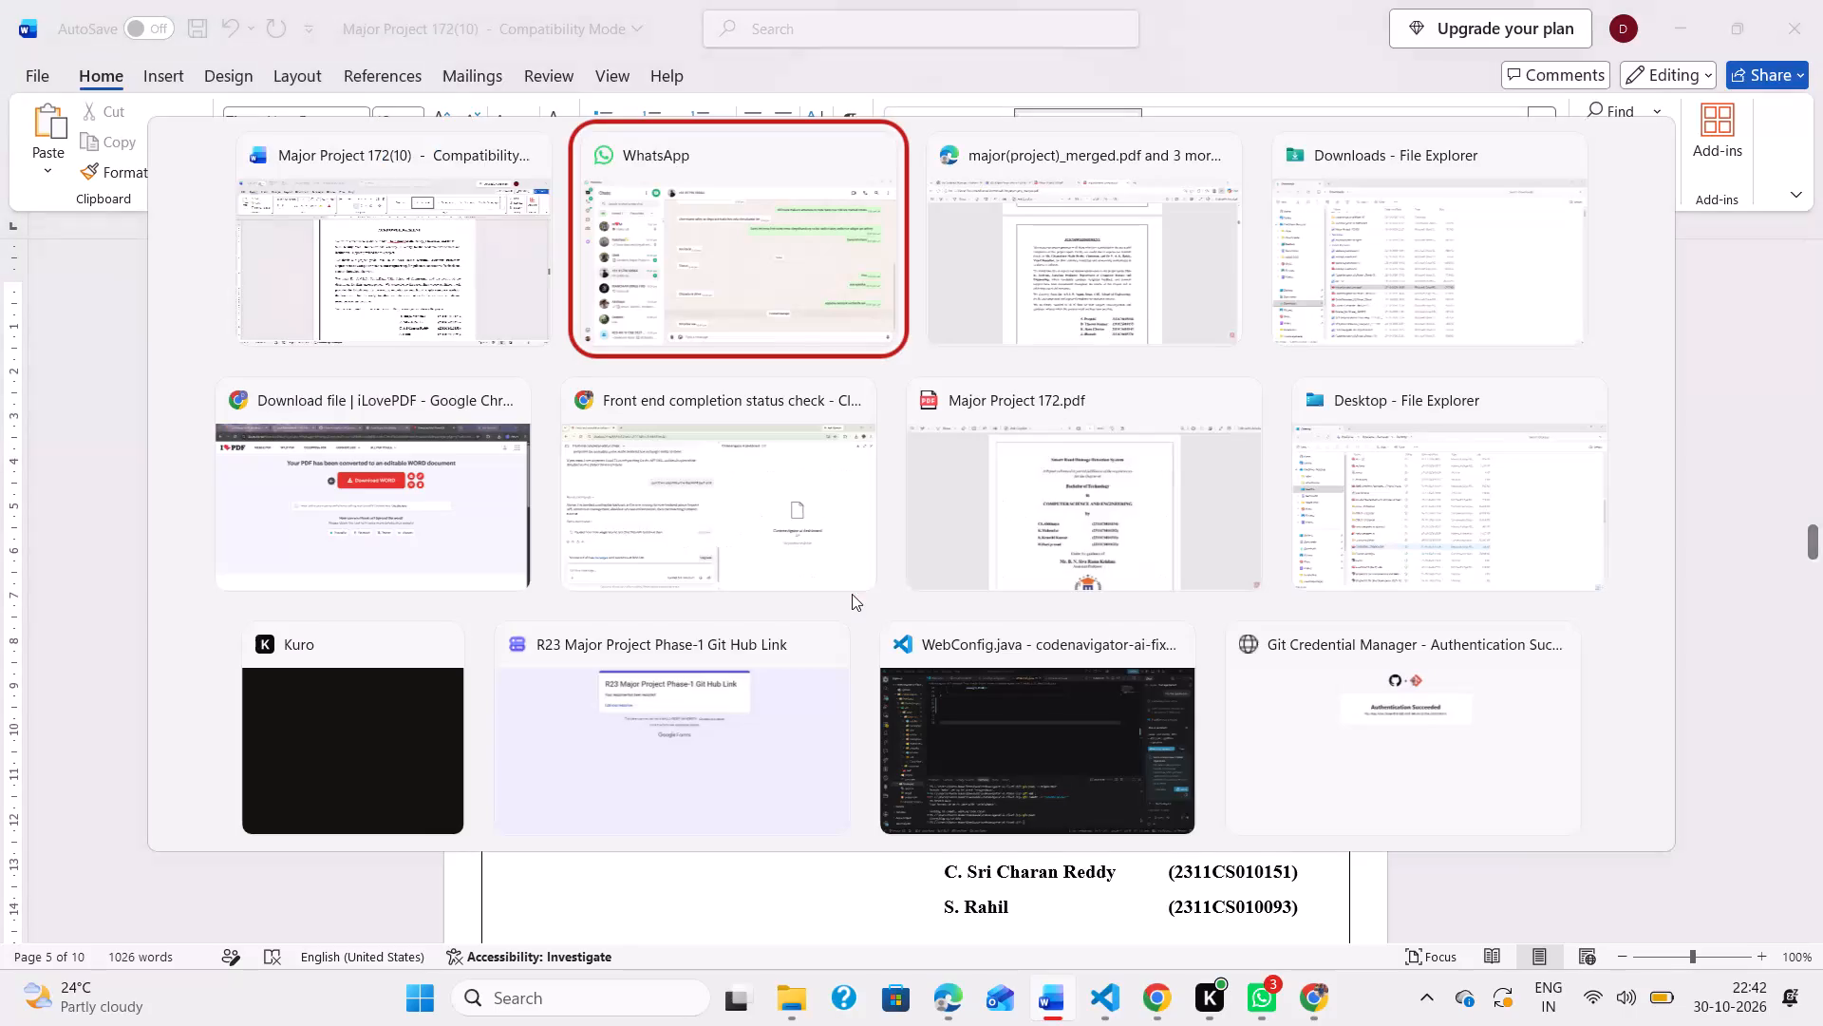
Back in Word, bold the Dean's name and title through "School of Engineering" in the acknowledgement's third paragraph, matching the reference PDF.
key(alt+Tab)
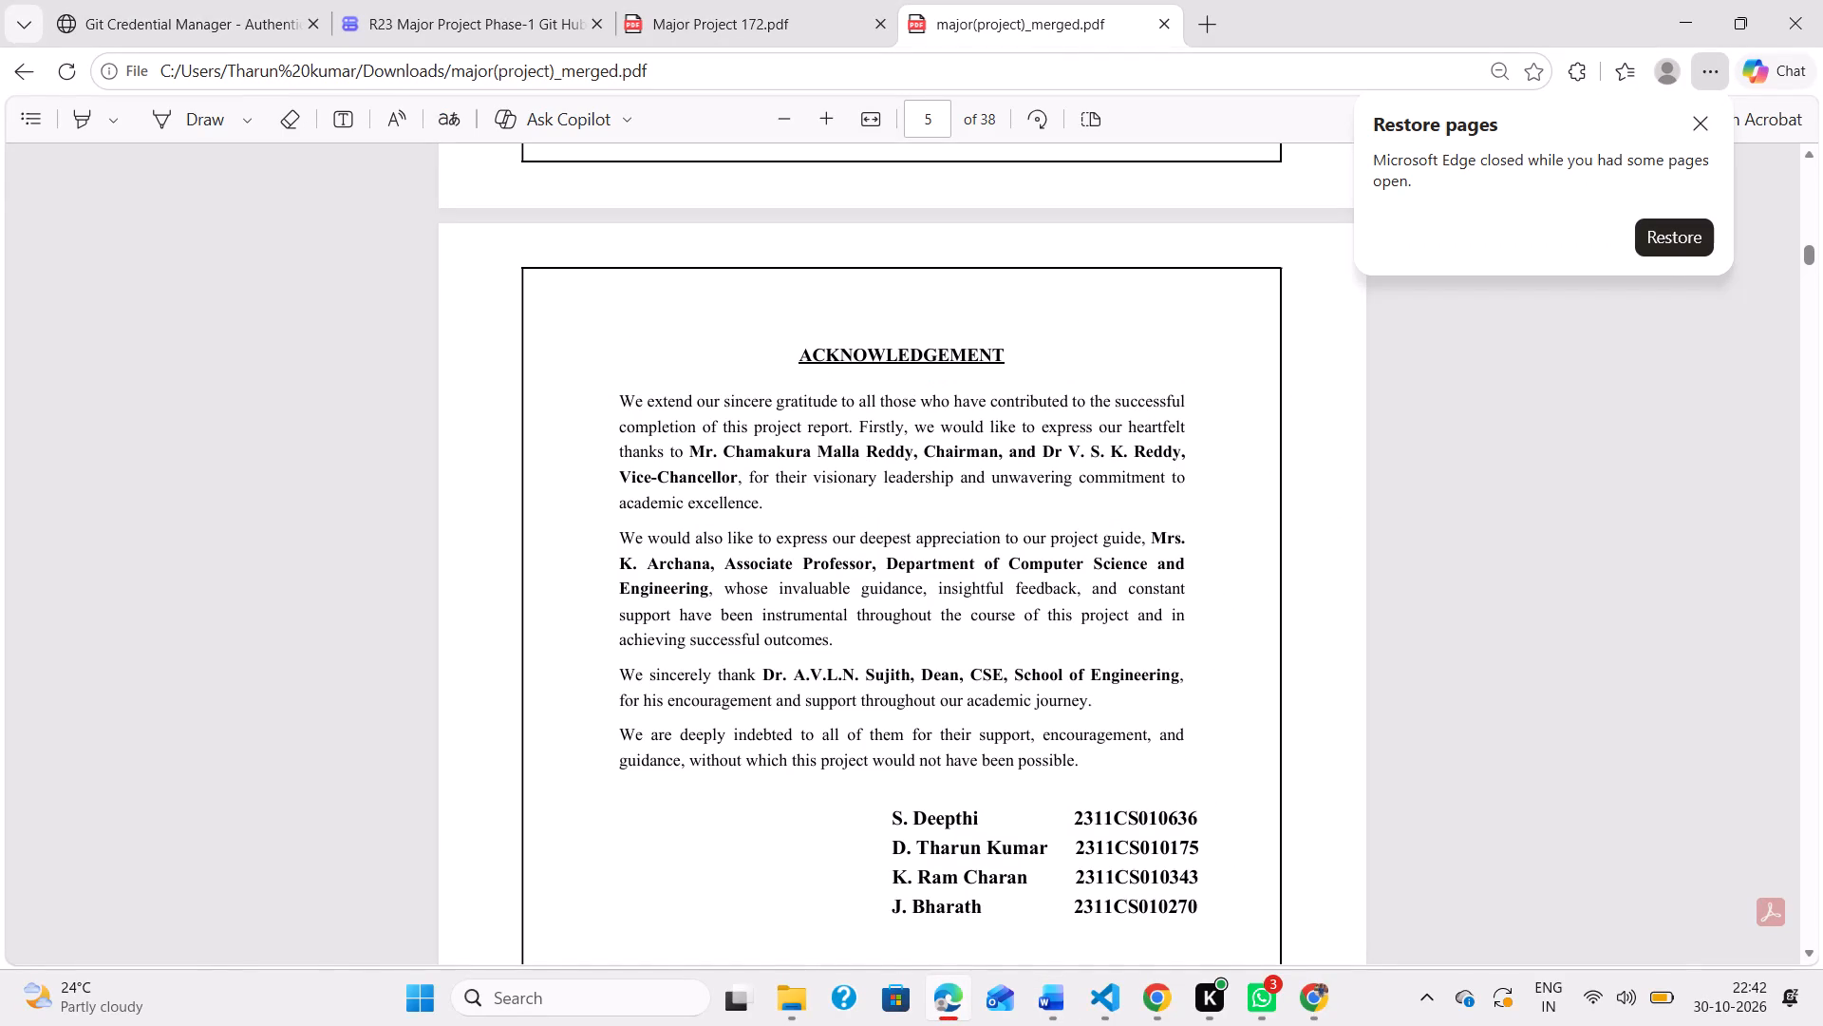
key(alt+Tab)
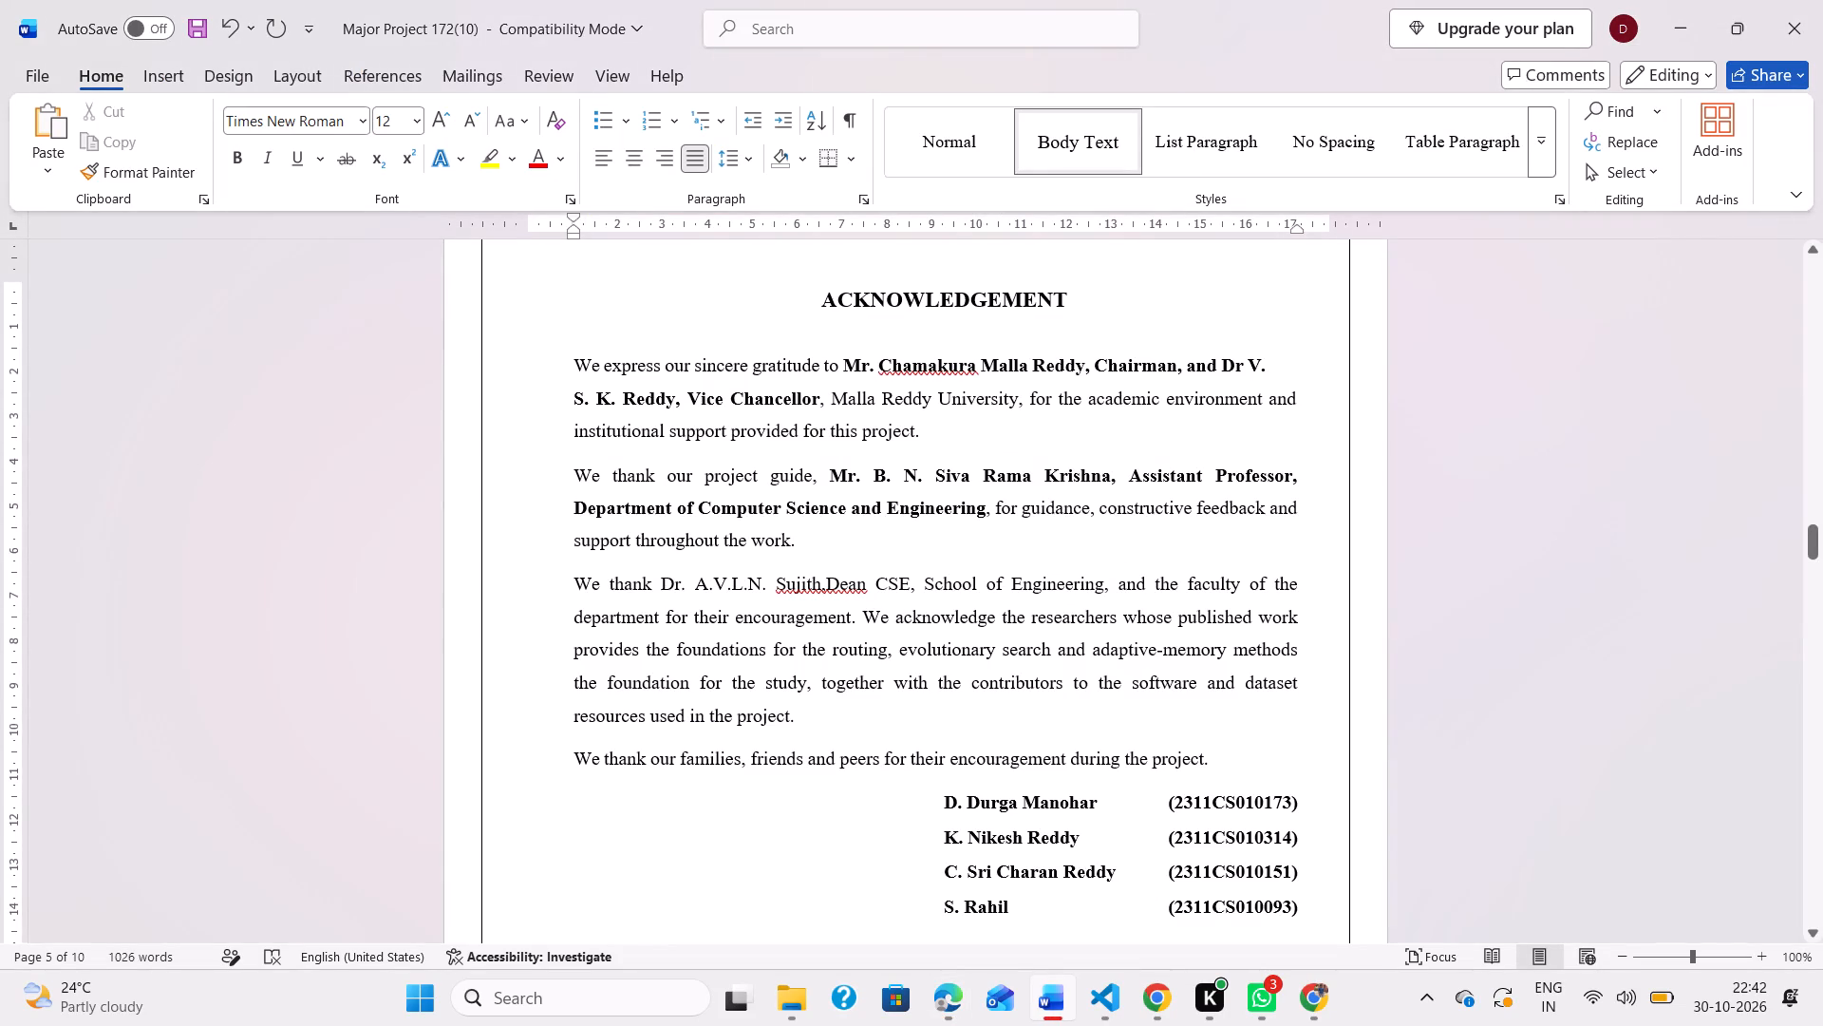
drag(661, 582, 1106, 596)
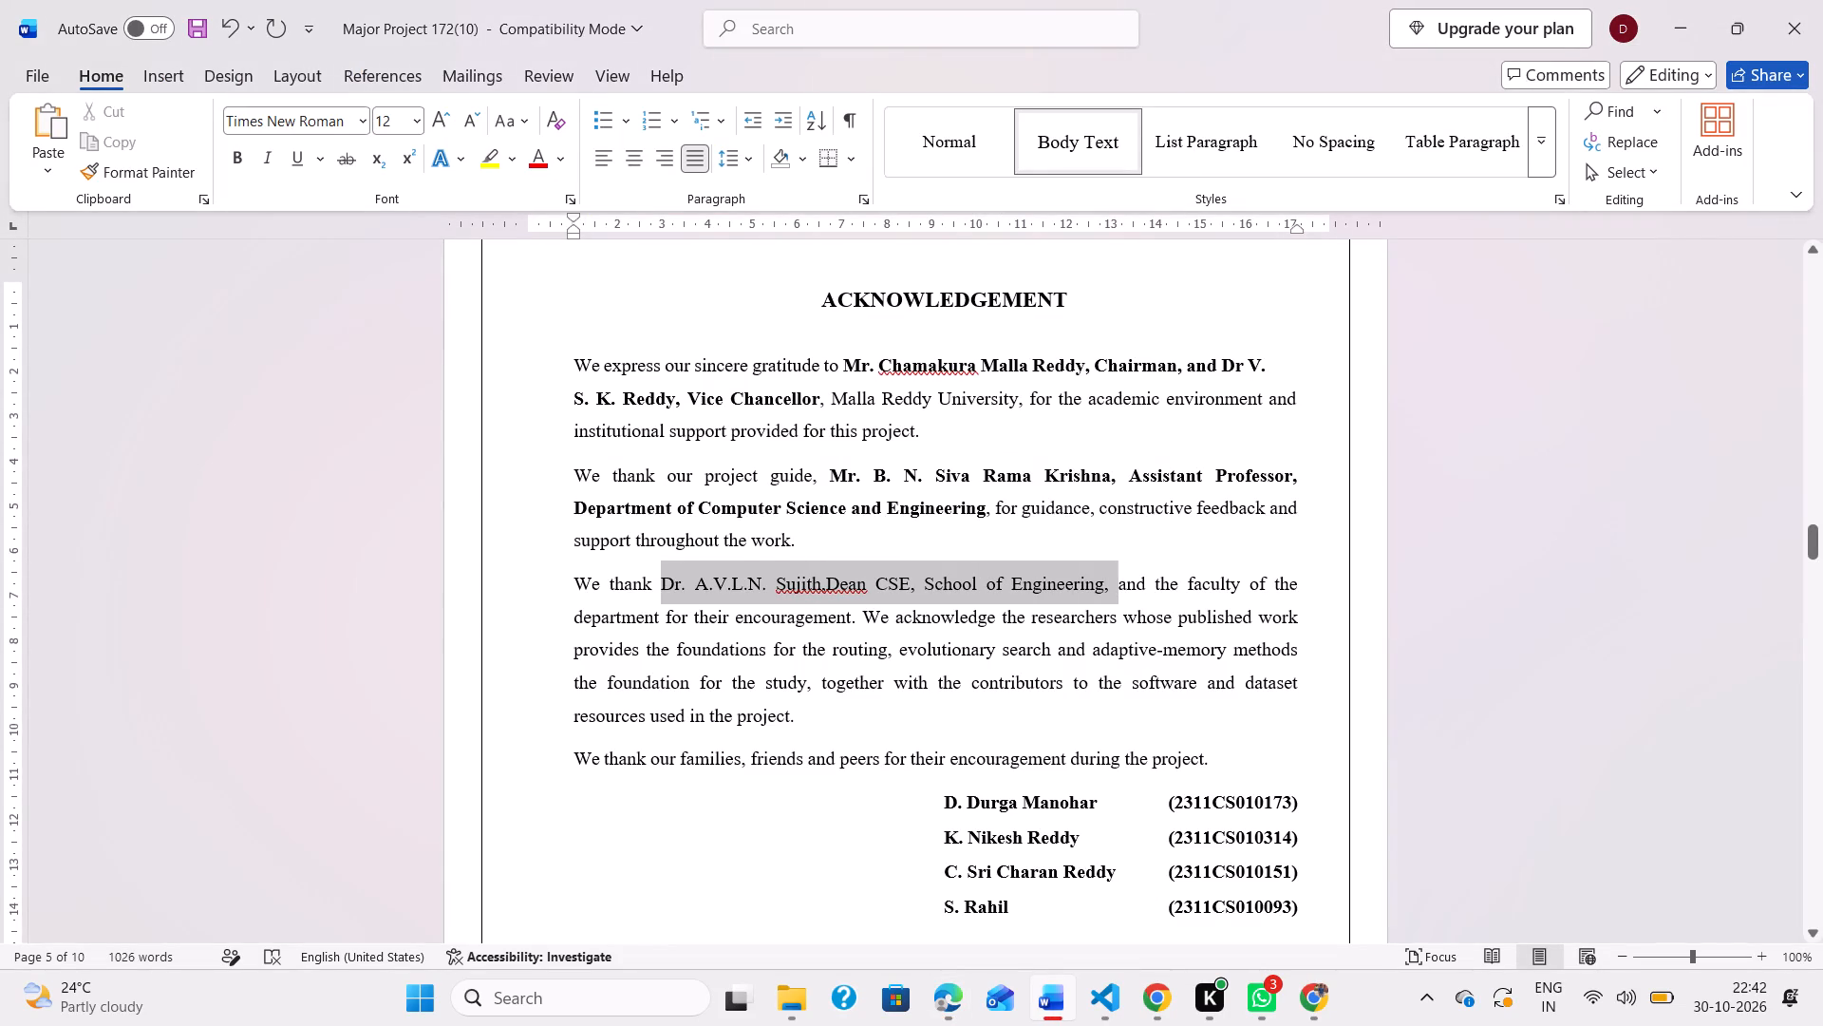
drag(1106, 596, 1100, 596)
click(1120, 553)
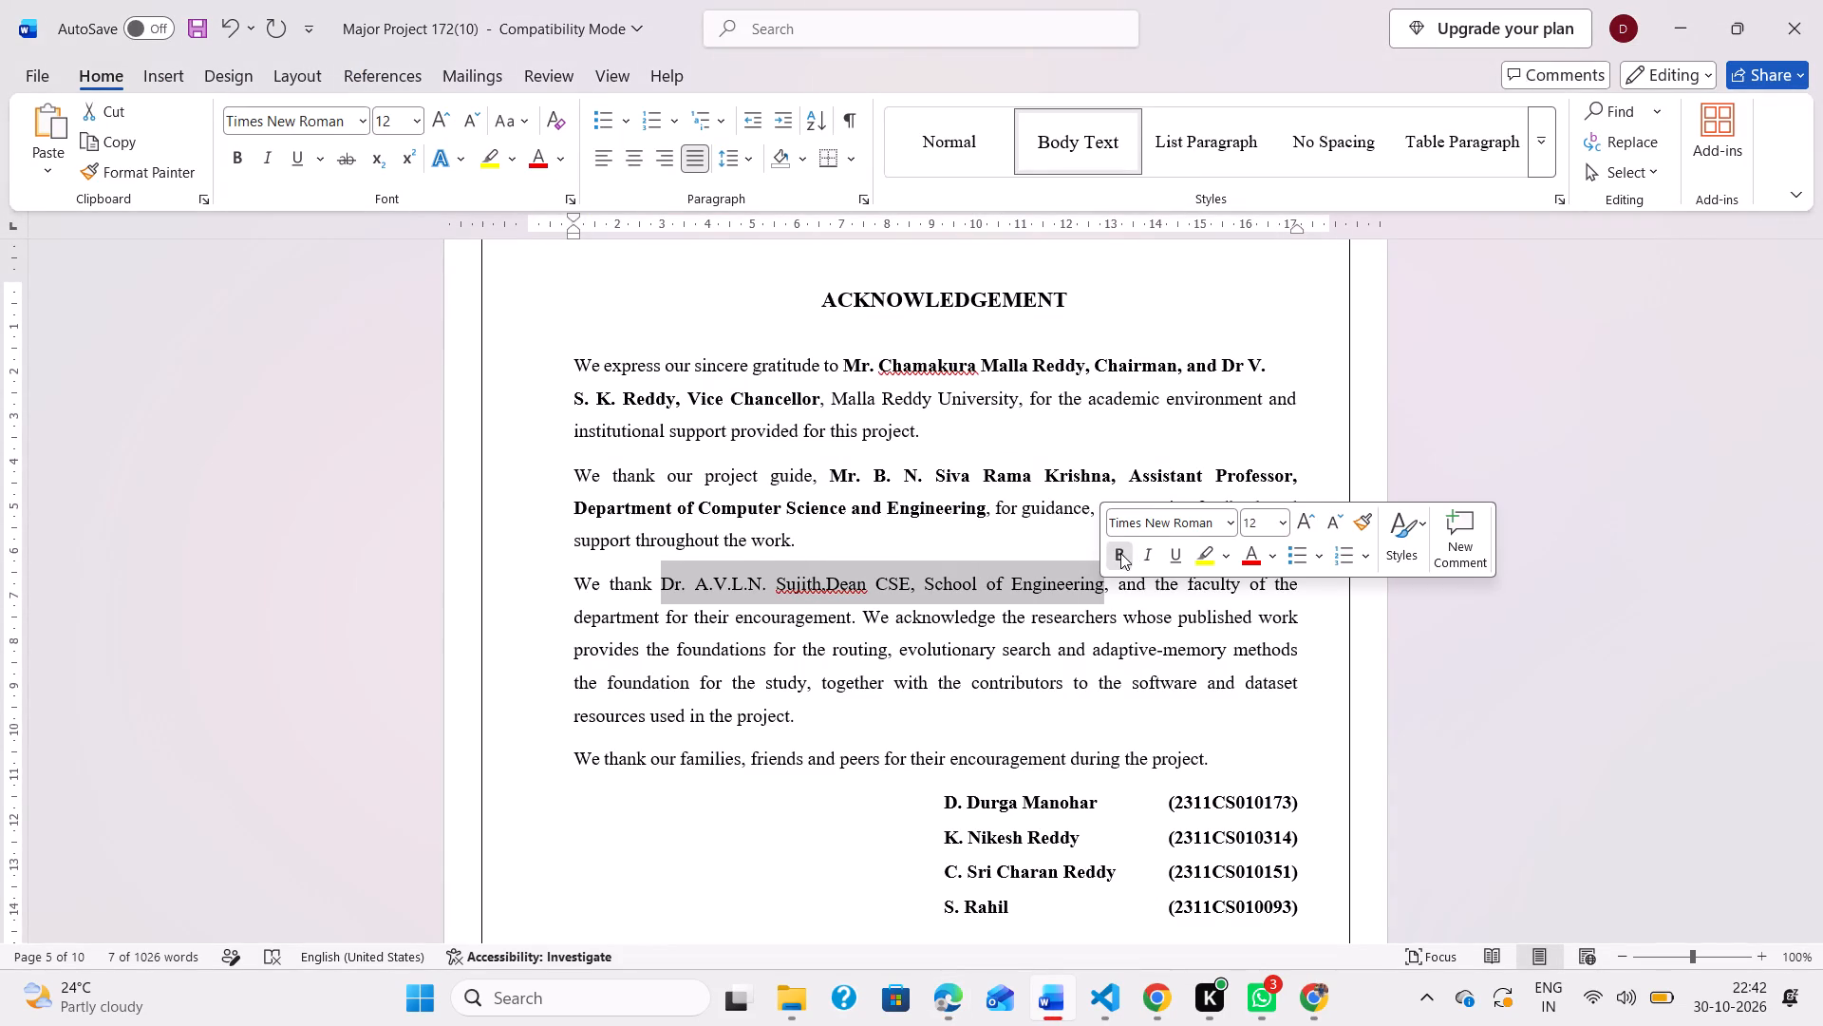
click(1030, 762)
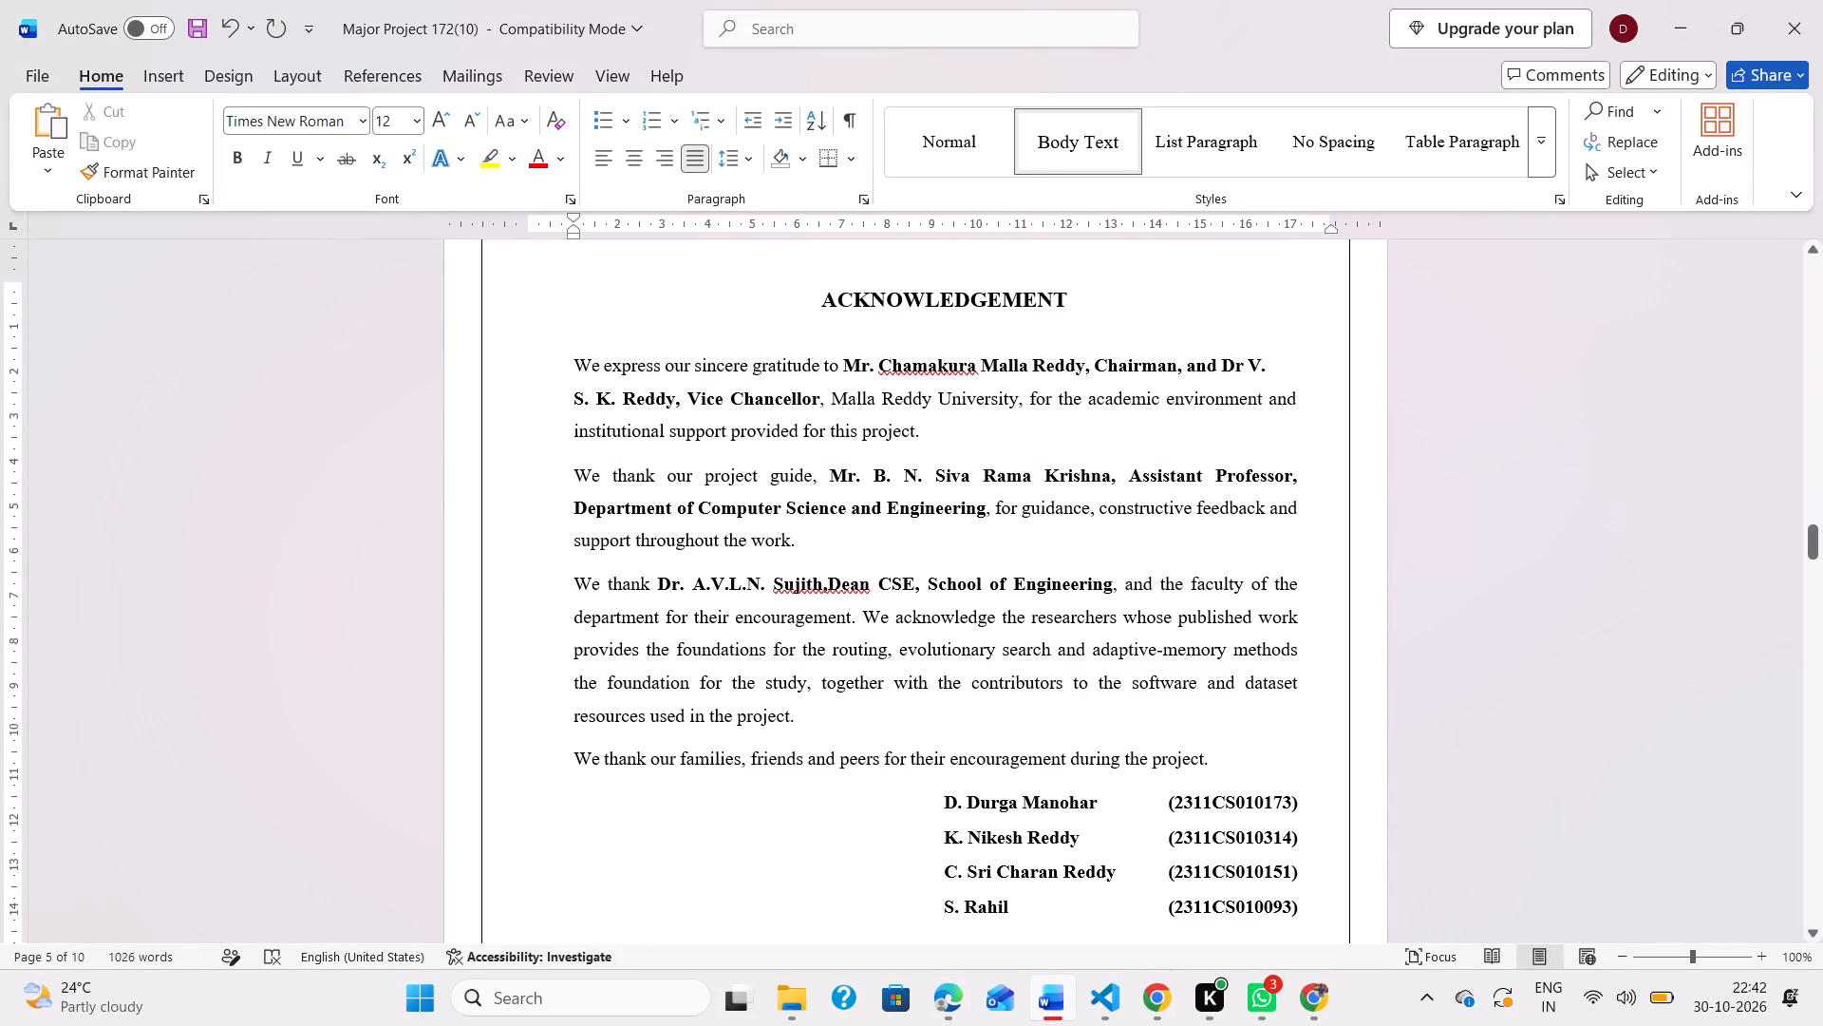
Insert the missing space before "Dean" in the acknowledgement's third paragraph, checking the spacing against the reference PDF.
click(829, 584)
key(alt+Tab)
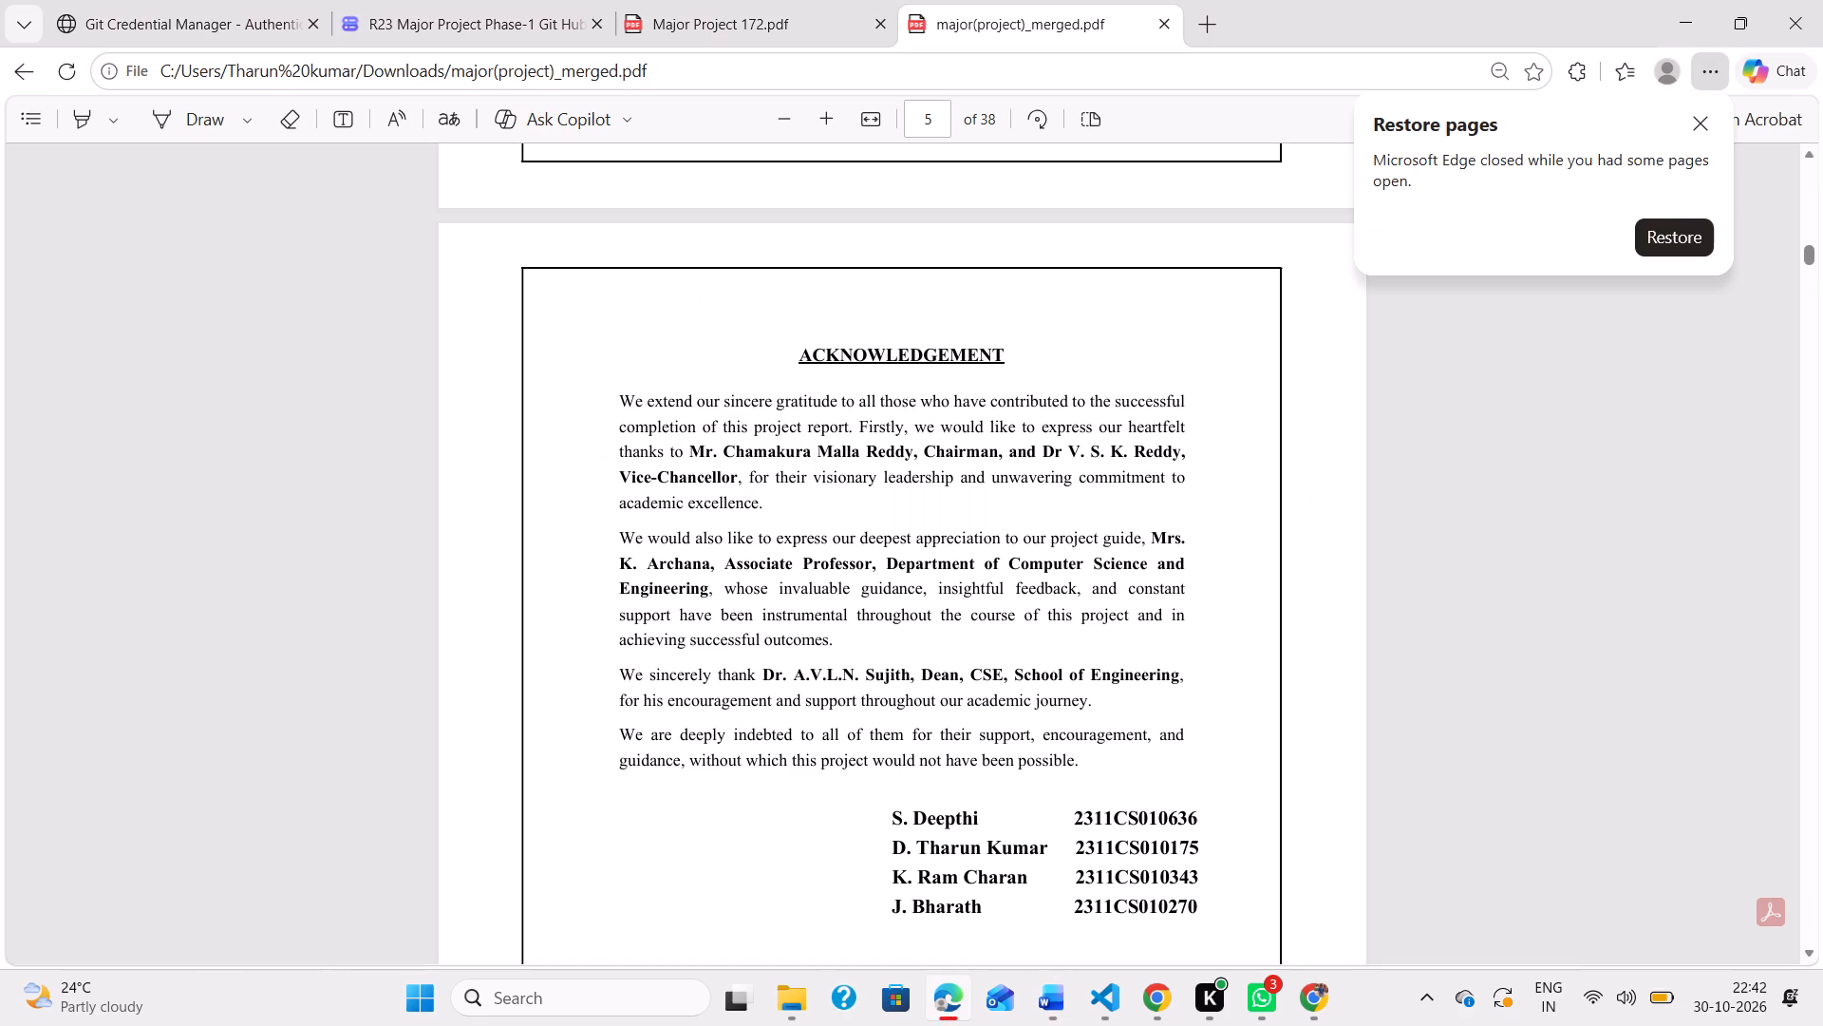
key(alt+Tab)
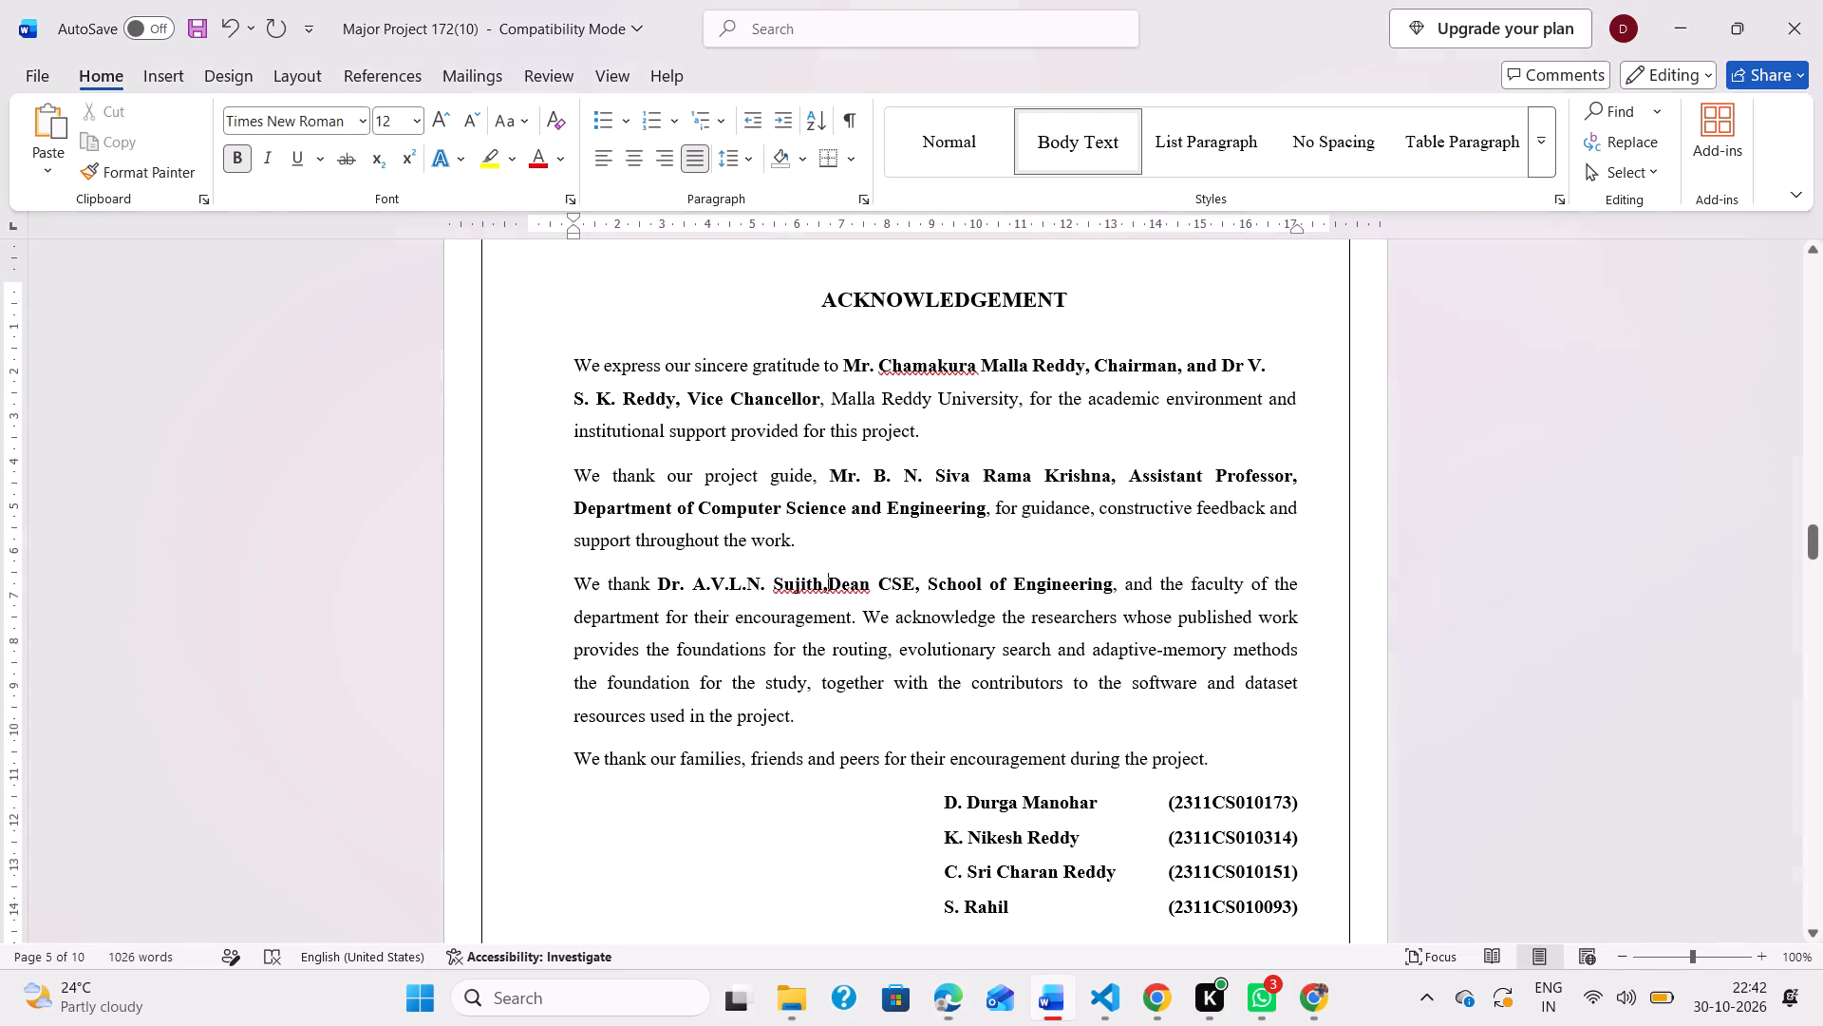
key(space)
Compare the acknowledgement page in Word with the reference major(project)_merged.pdf, examining the heading, paragraphs and student name block.
key(alt+Tab)
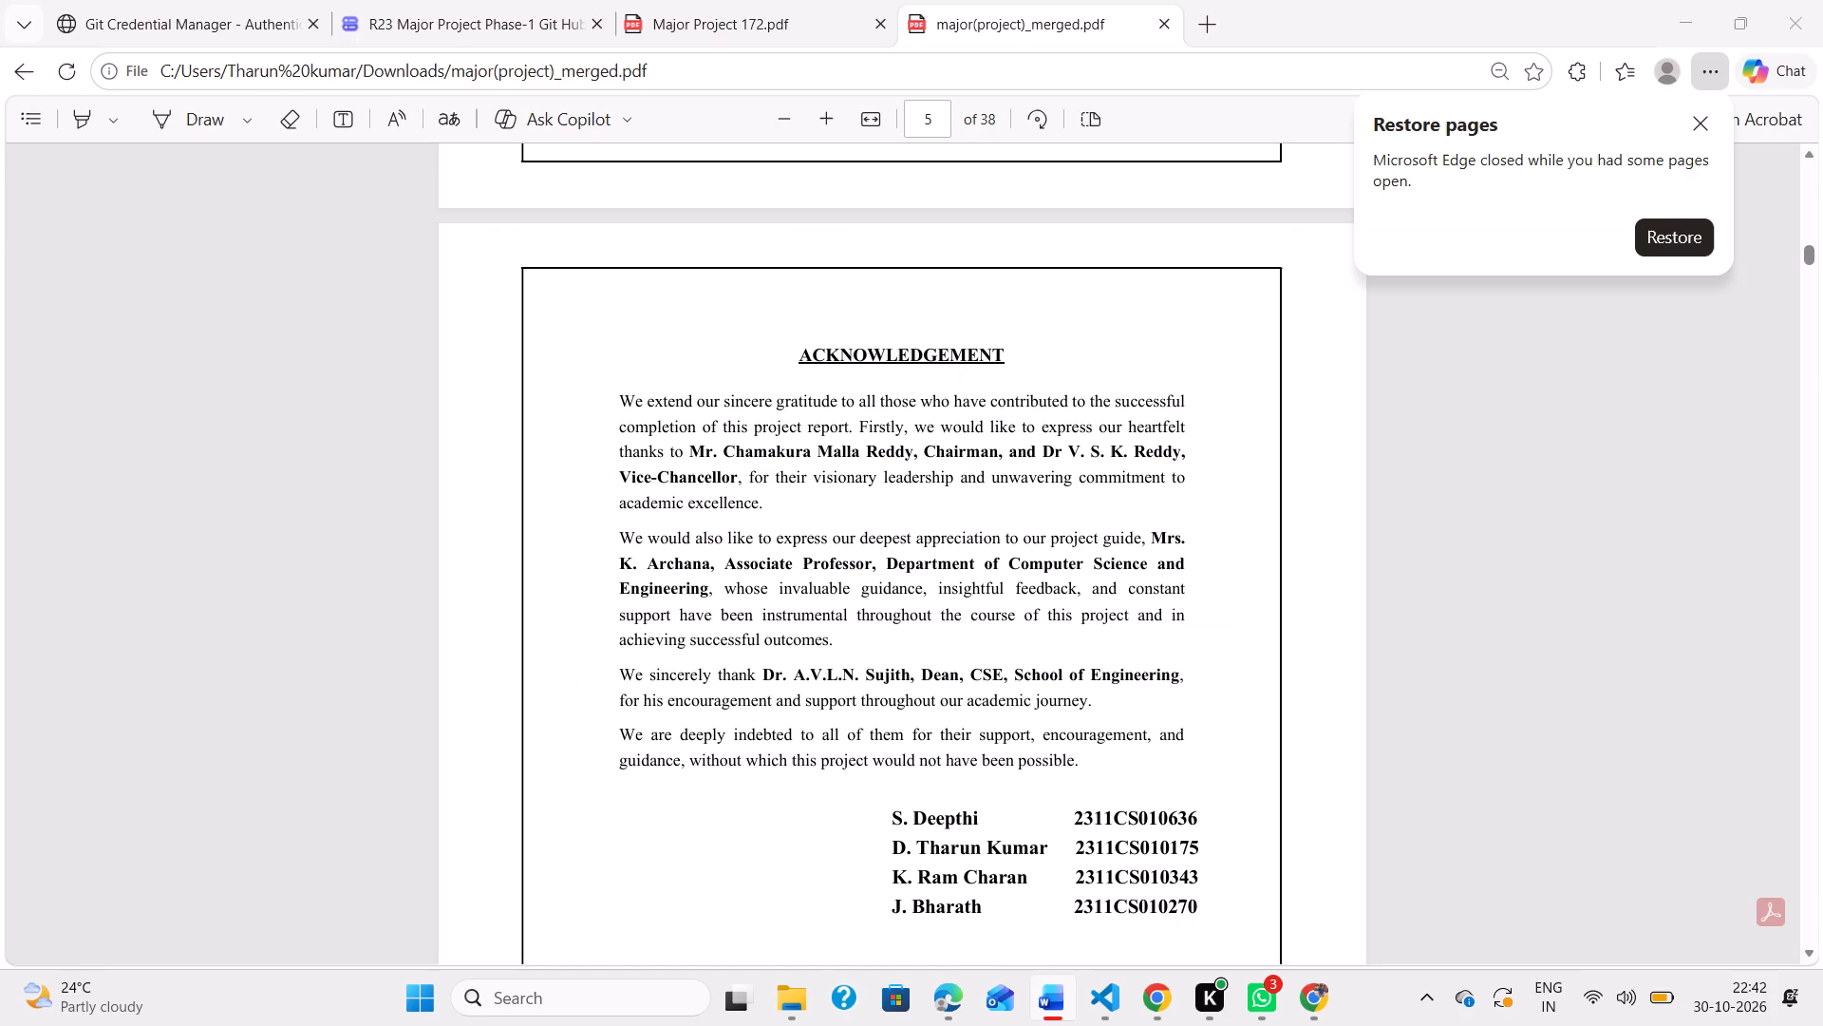
scroll(978, 582, down, 1)
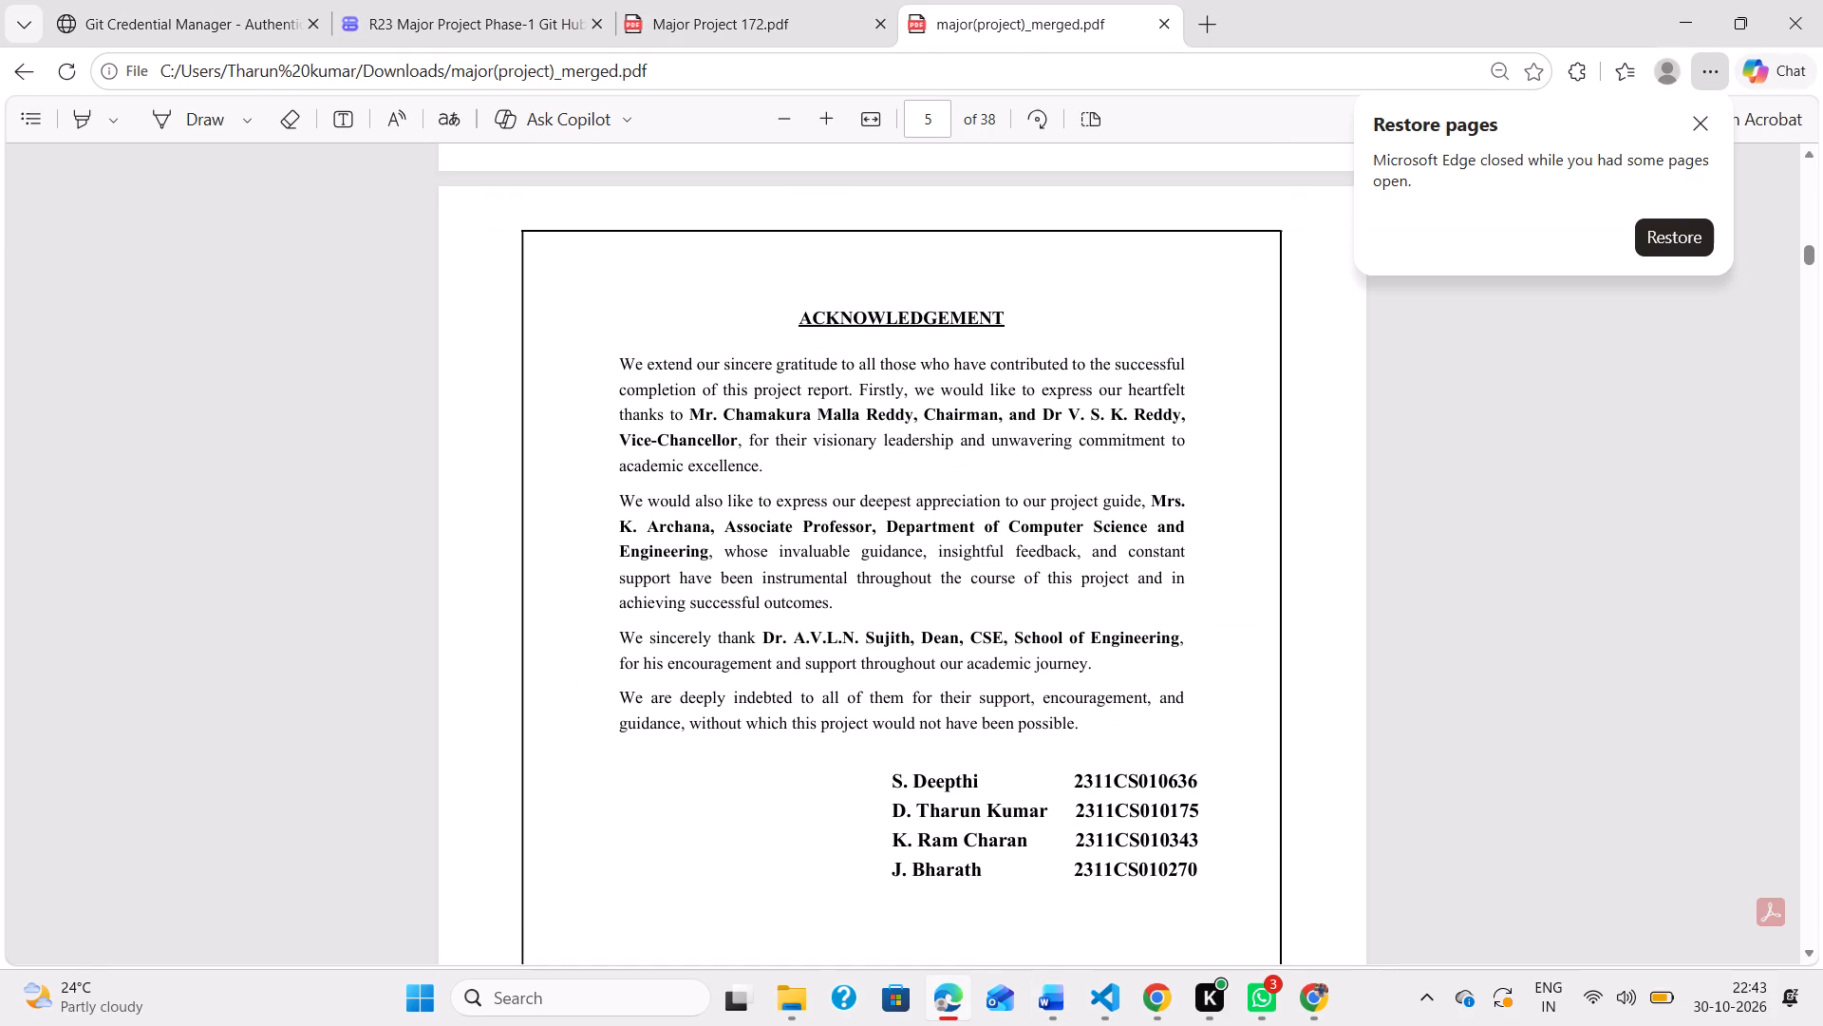
scroll(952, 597, down, 1)
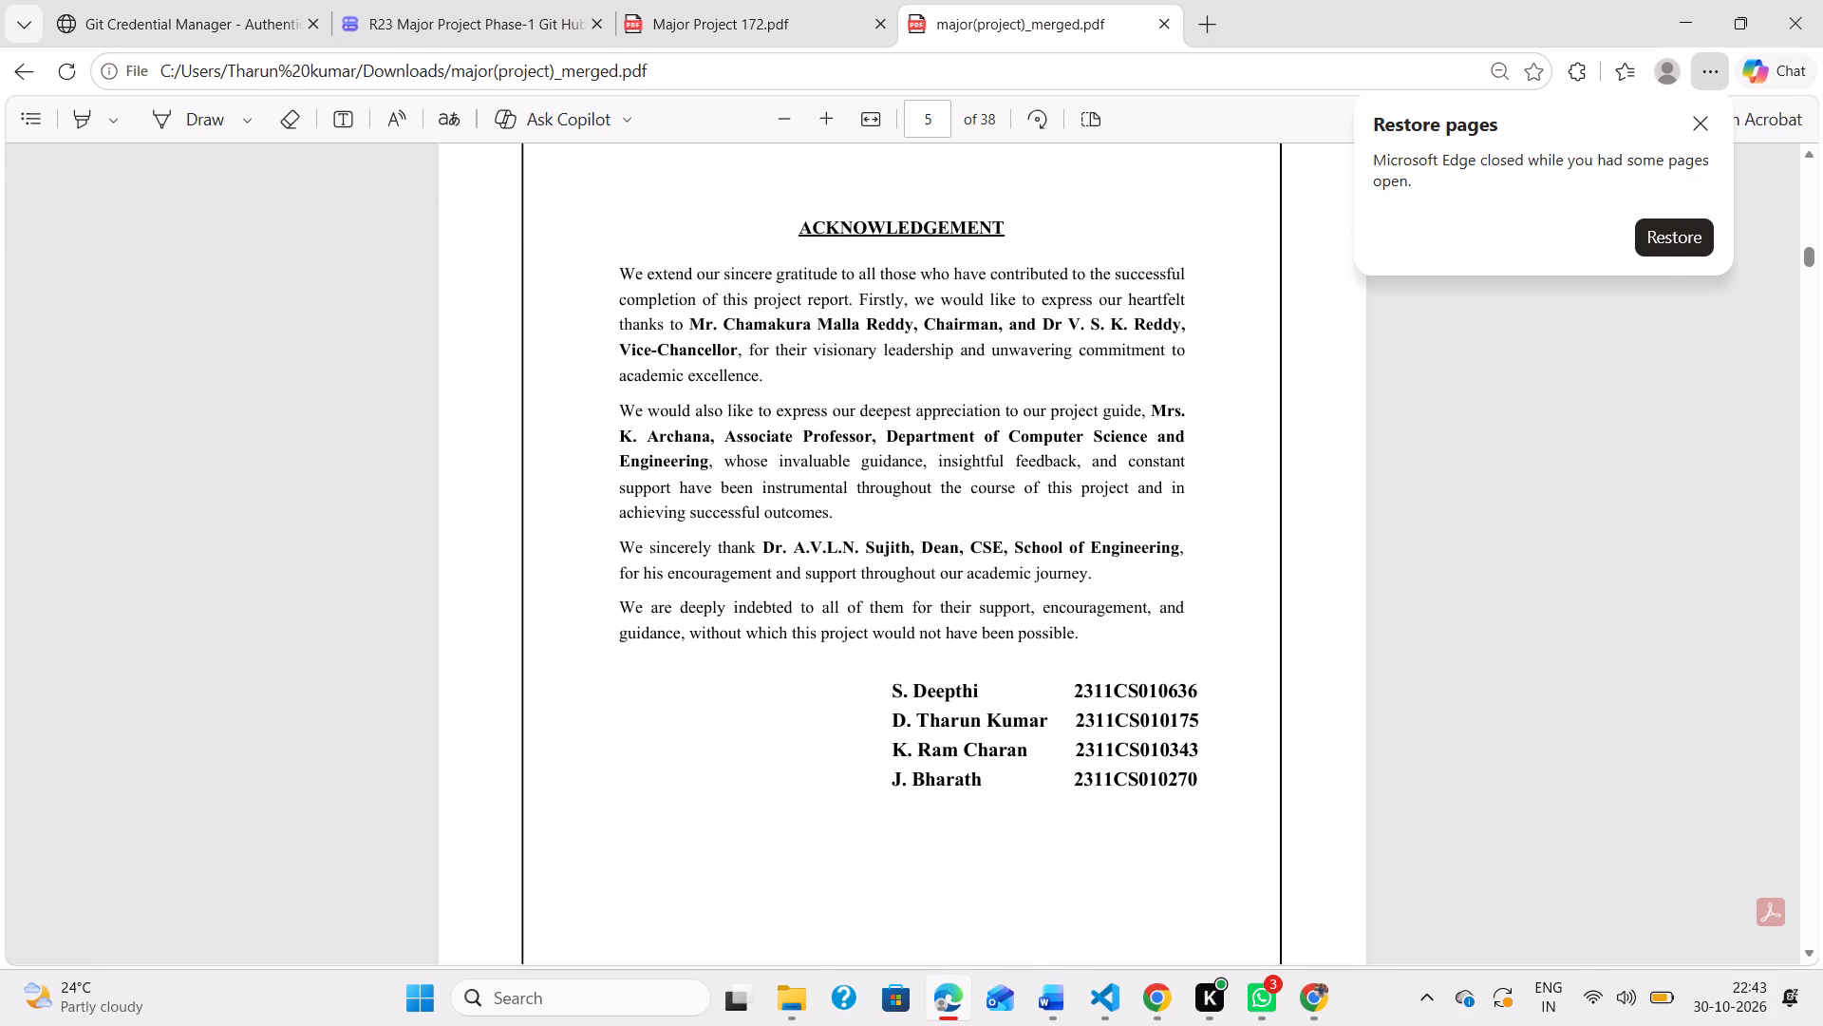
key(alt+Tab)
scroll(940, 622, down, 1)
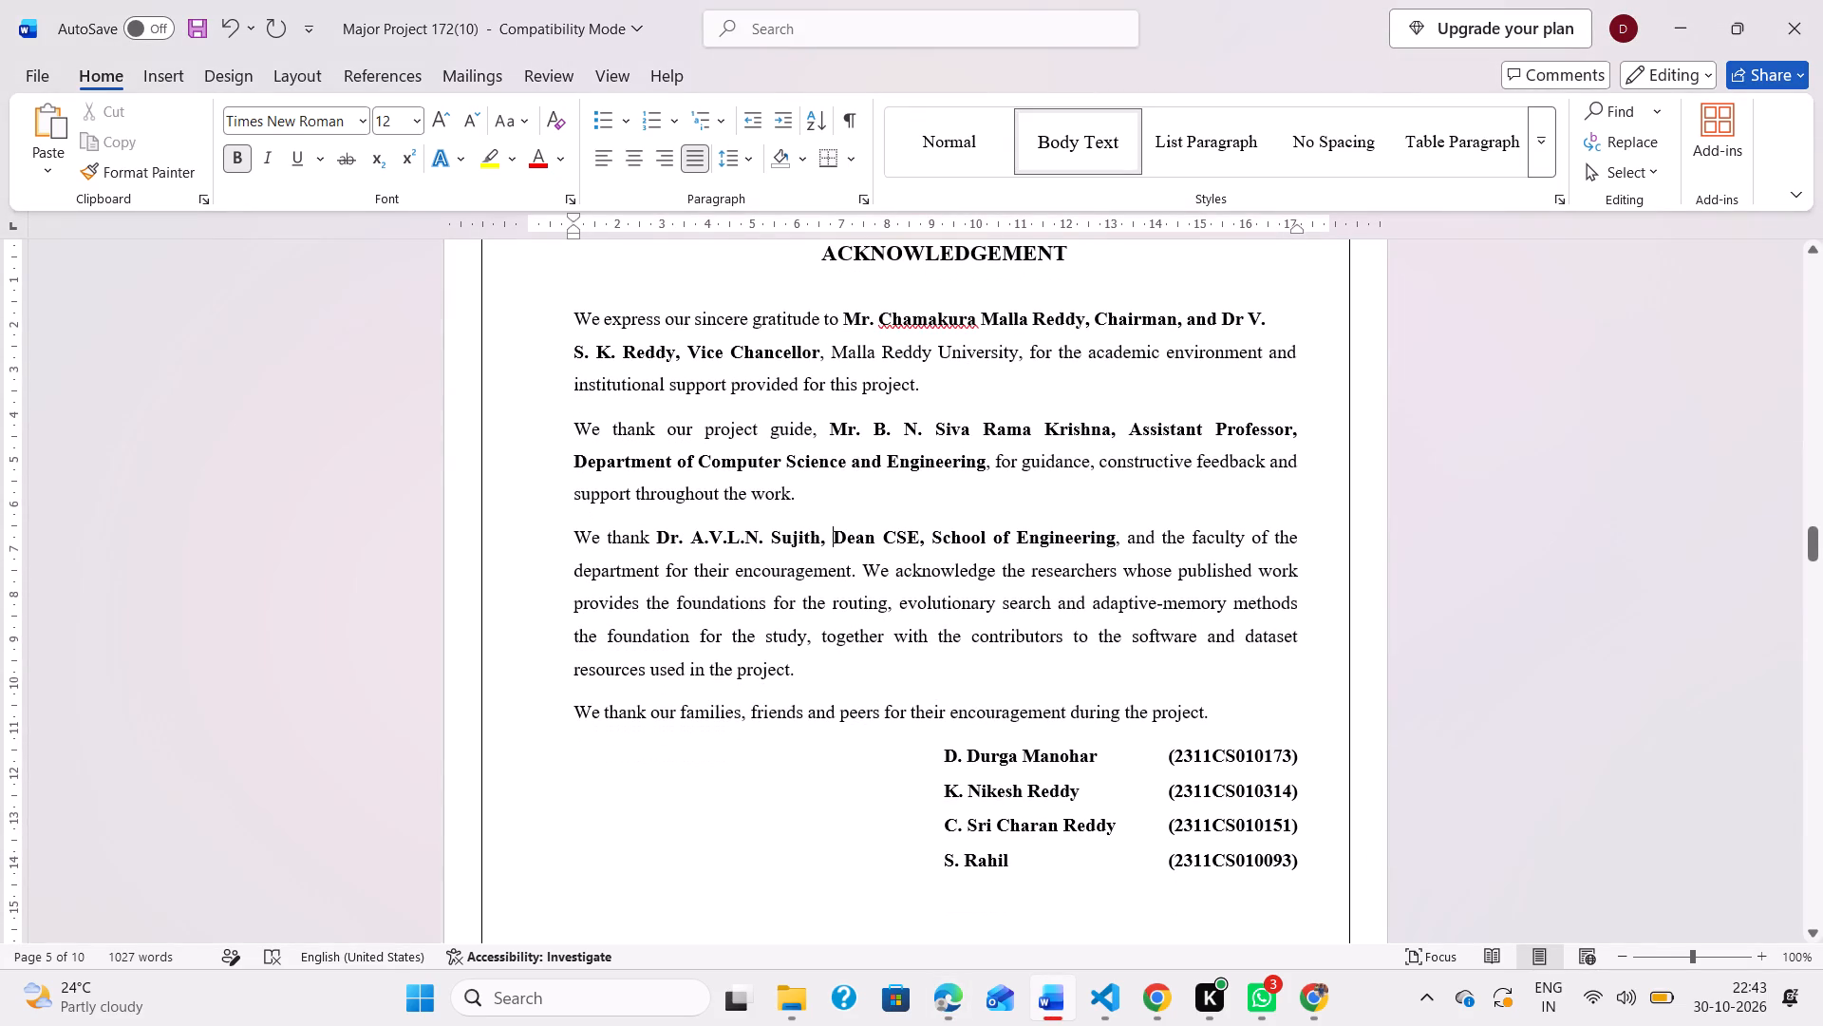
scroll(882, 657, down, 1)
scroll(882, 657, up, 1)
key(alt+Tab)
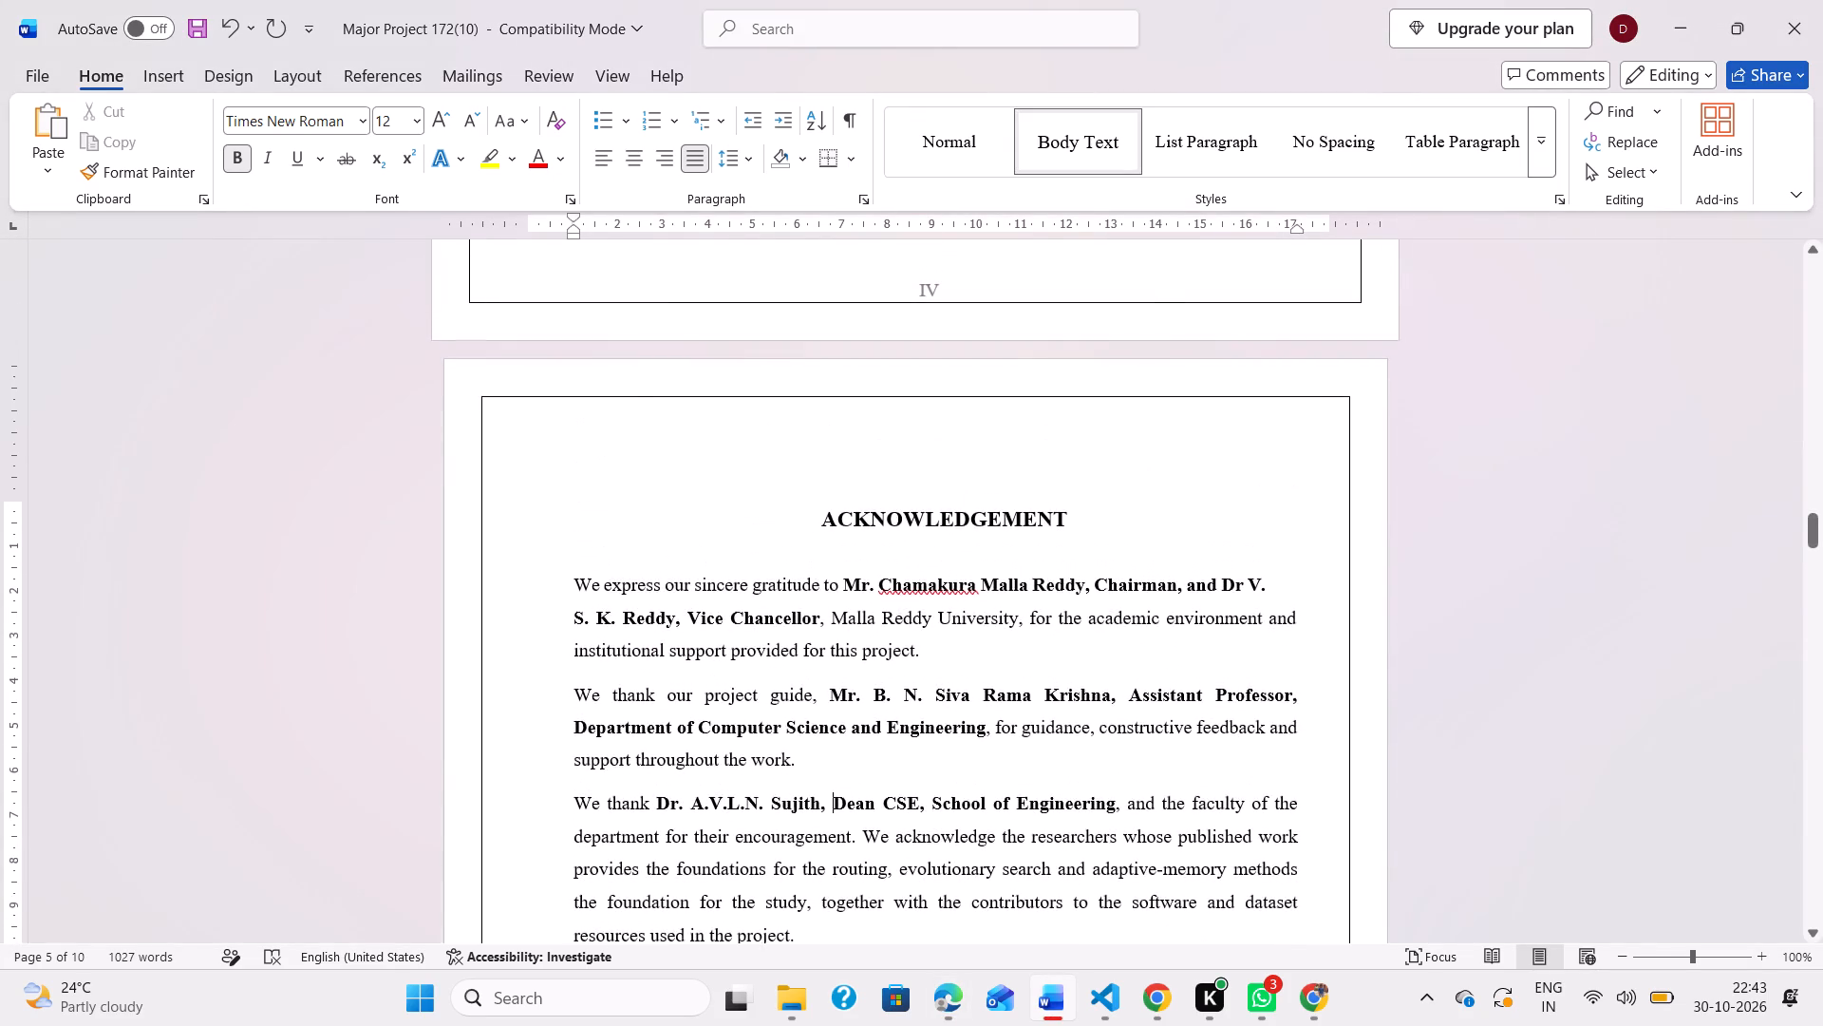
scroll(932, 598, down, 2)
key(alt+Tab)
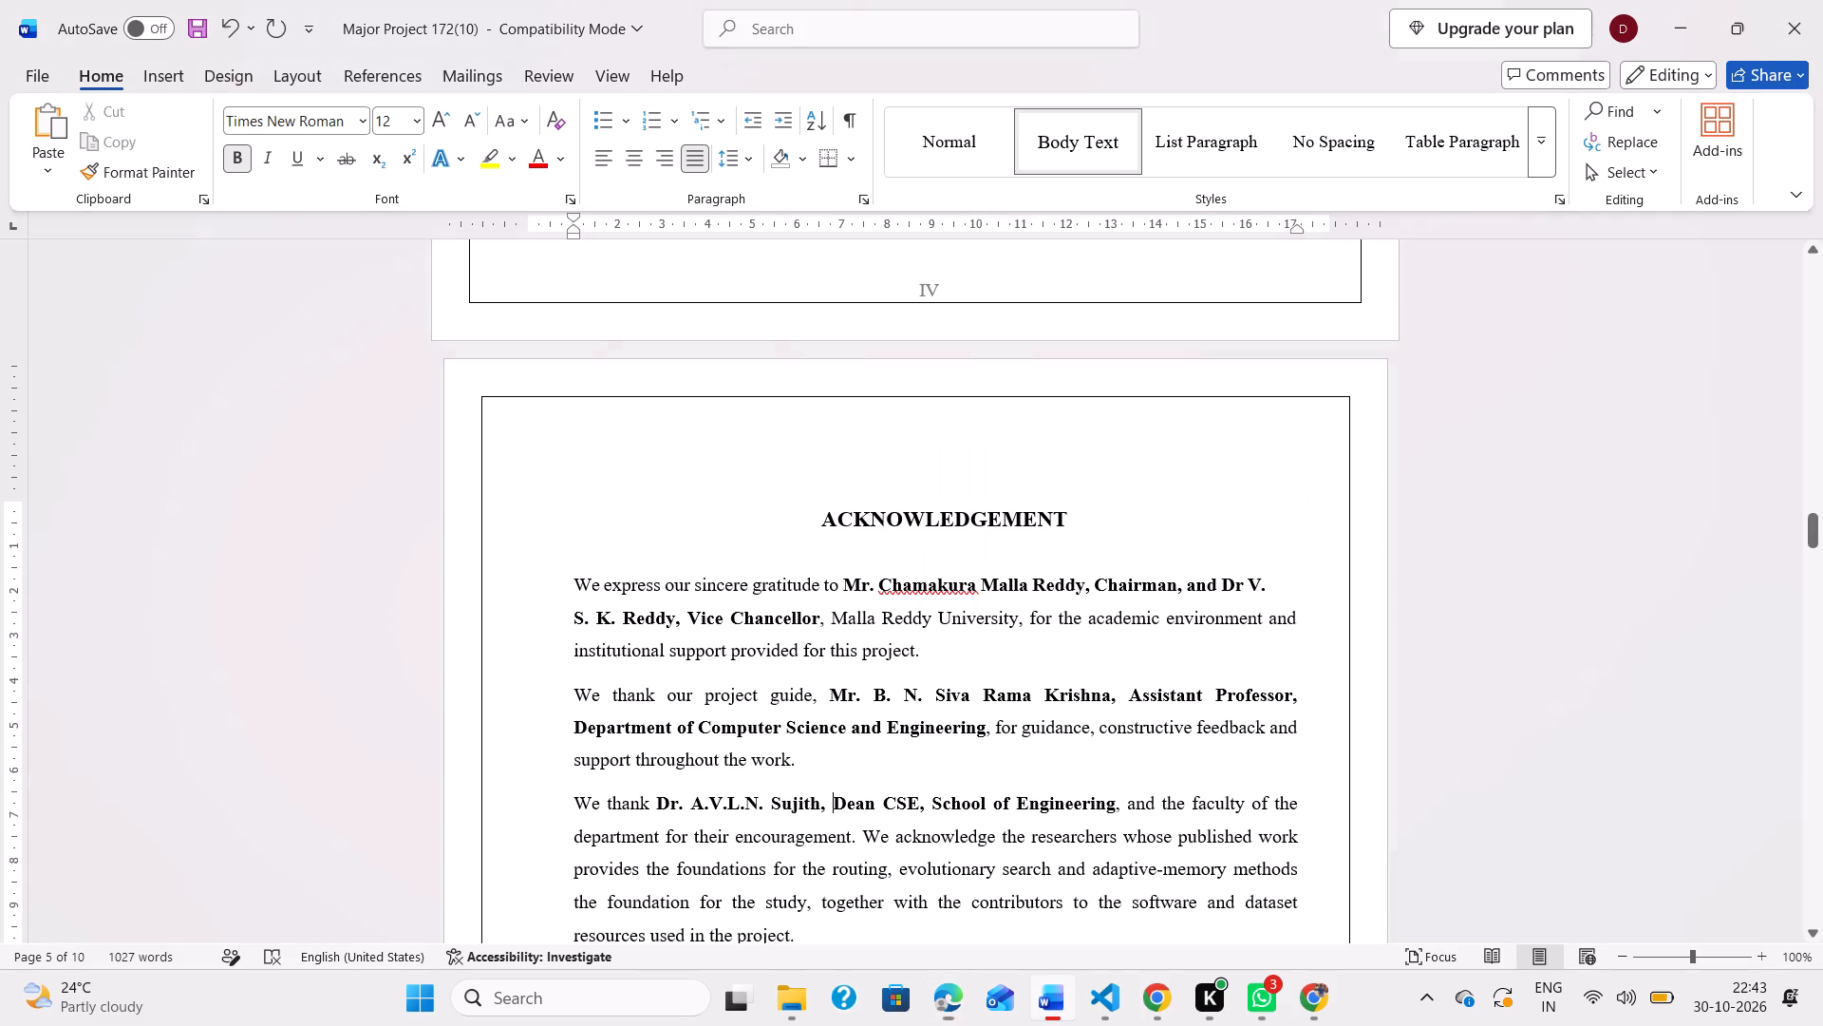
scroll(1005, 799, down, 1)
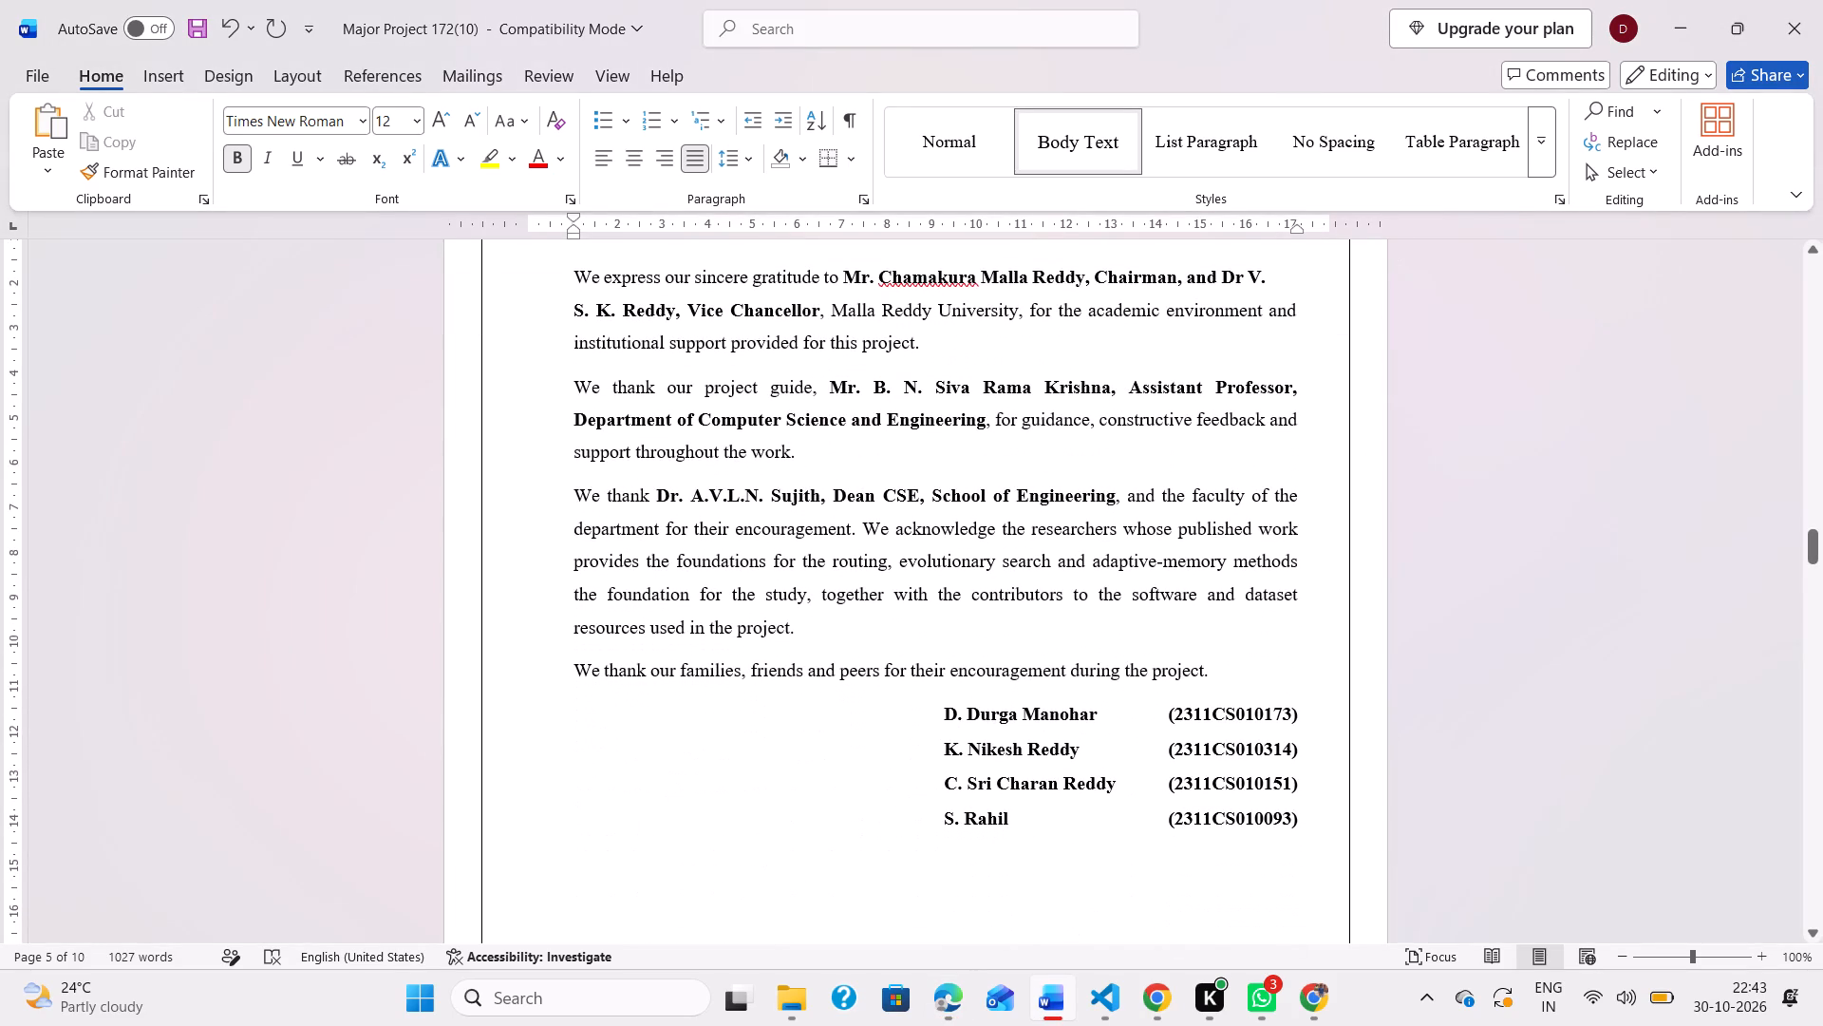
scroll(962, 618, down, 1)
scroll(962, 618, up, 1)
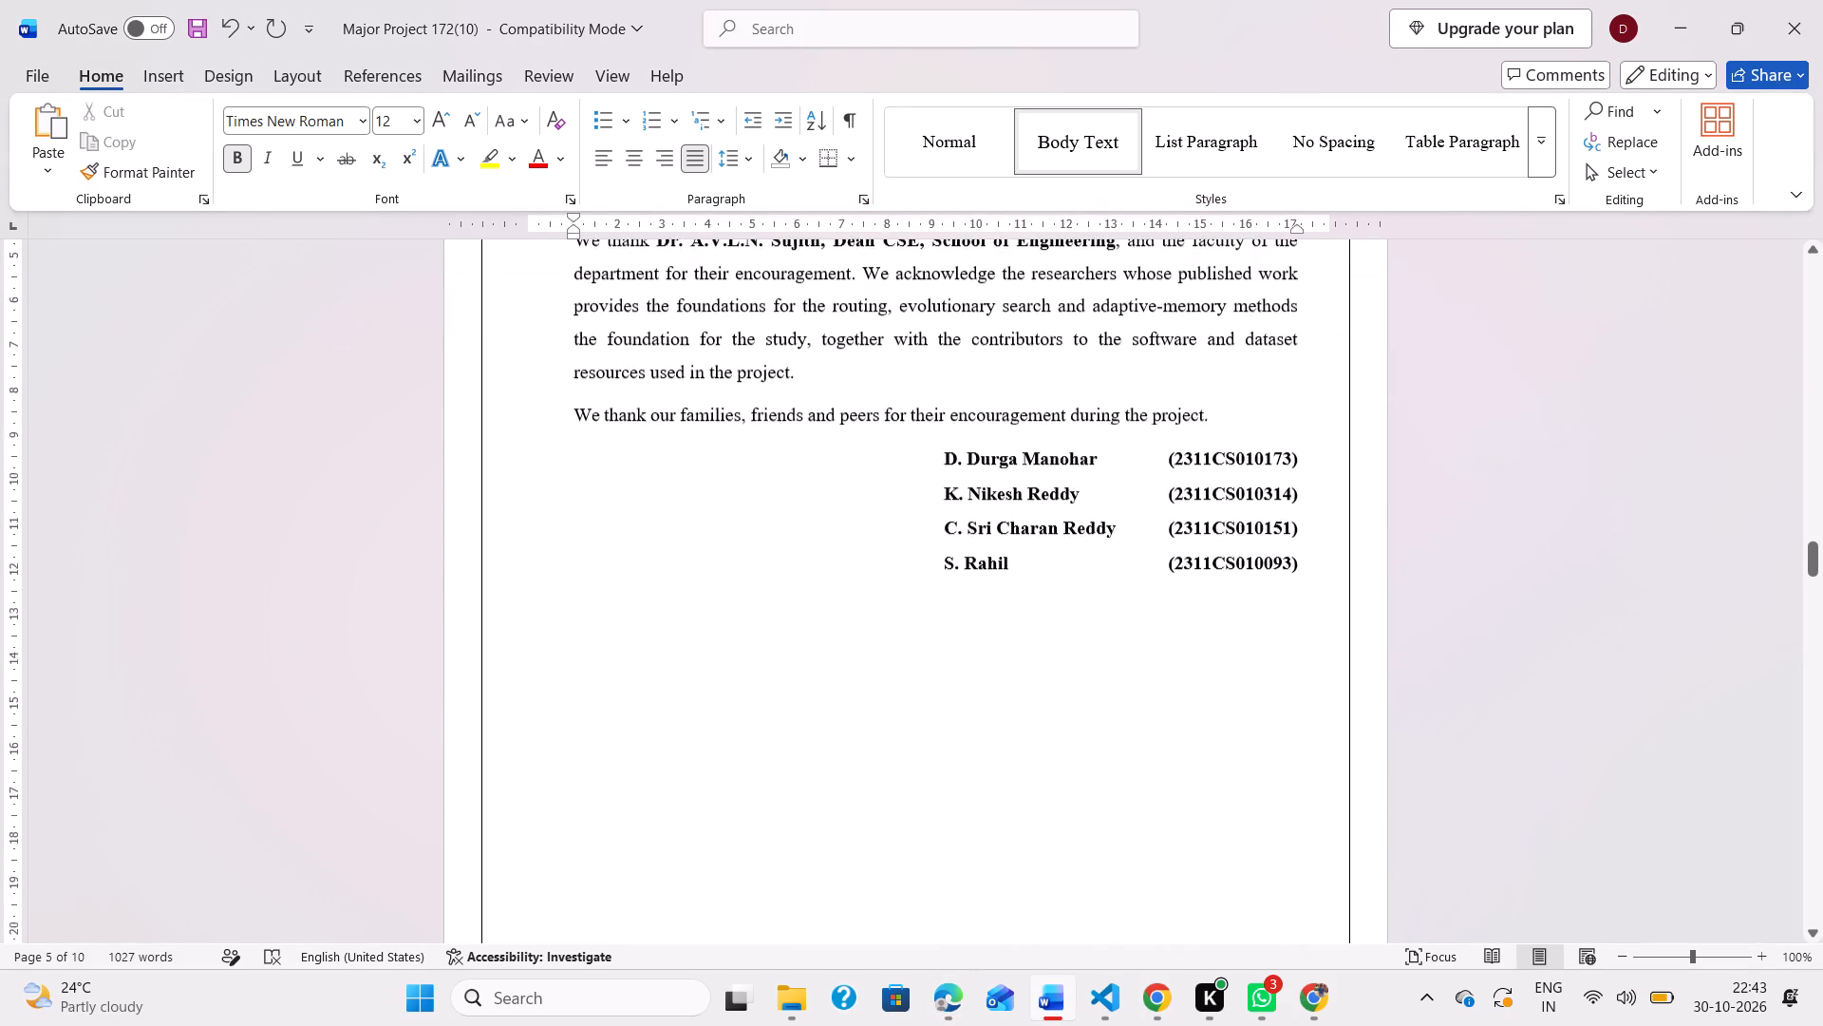
scroll(962, 618, up, 1)
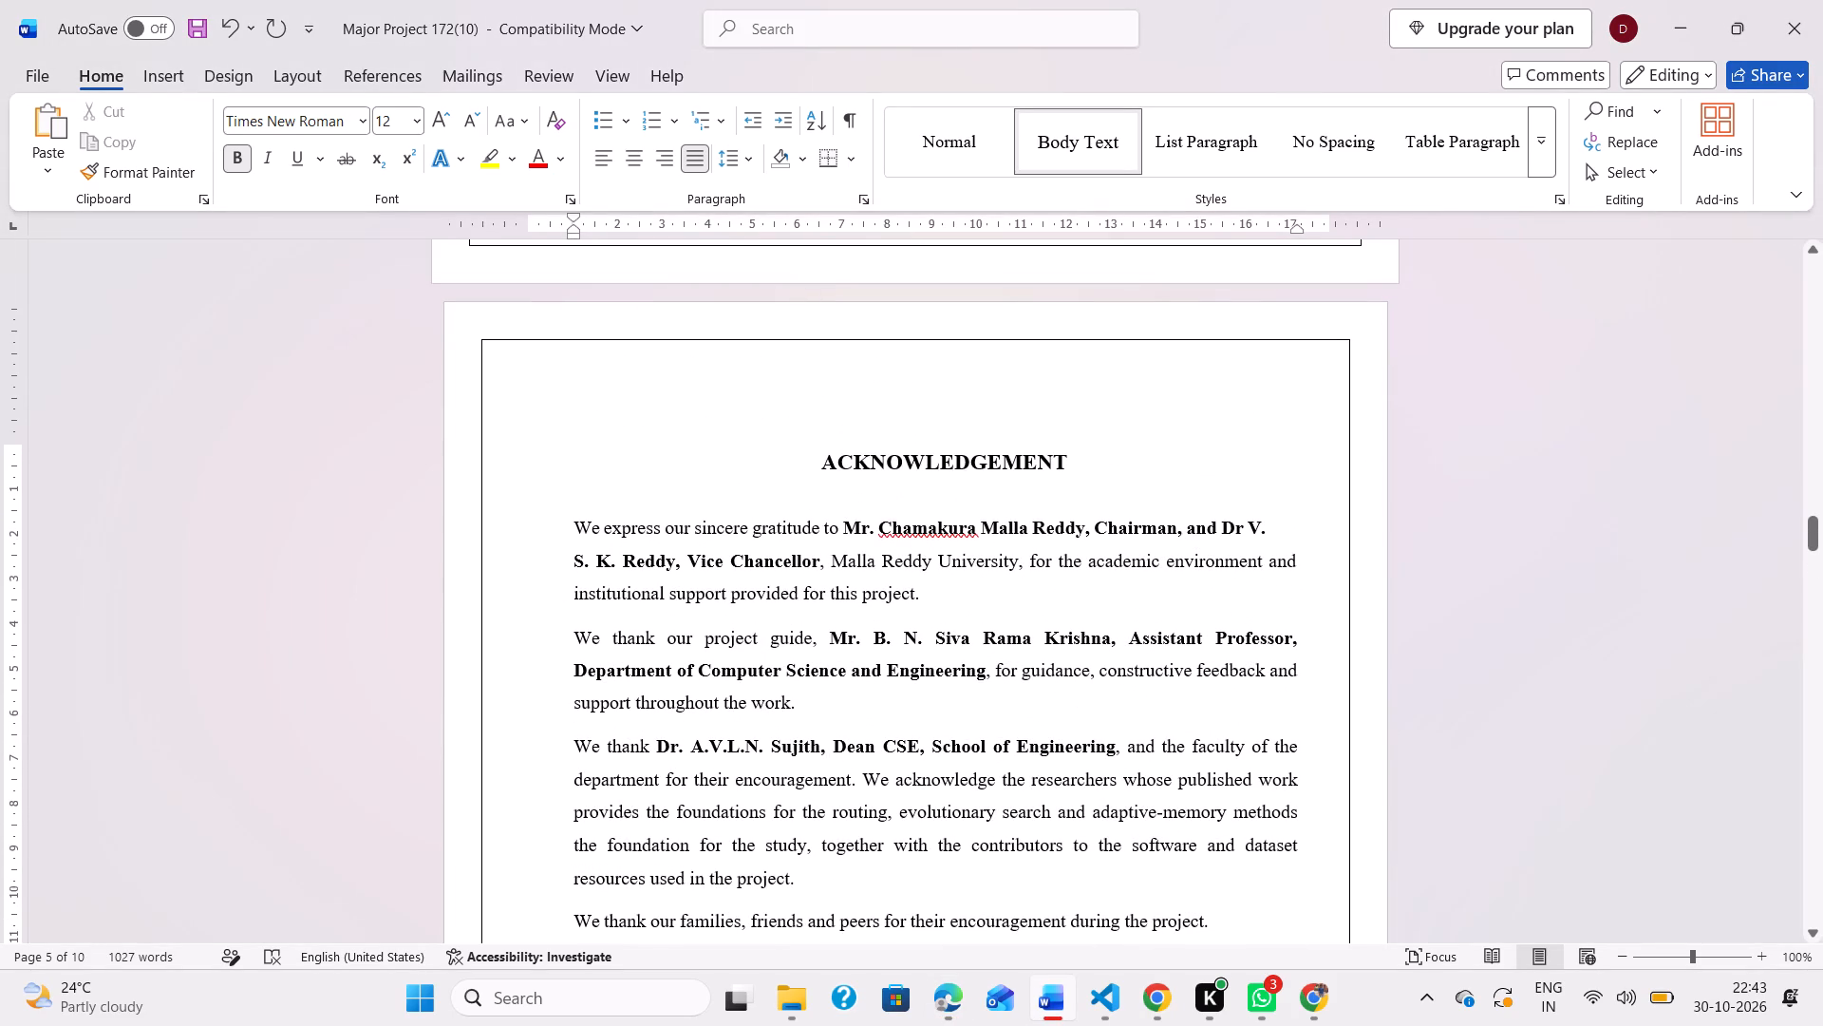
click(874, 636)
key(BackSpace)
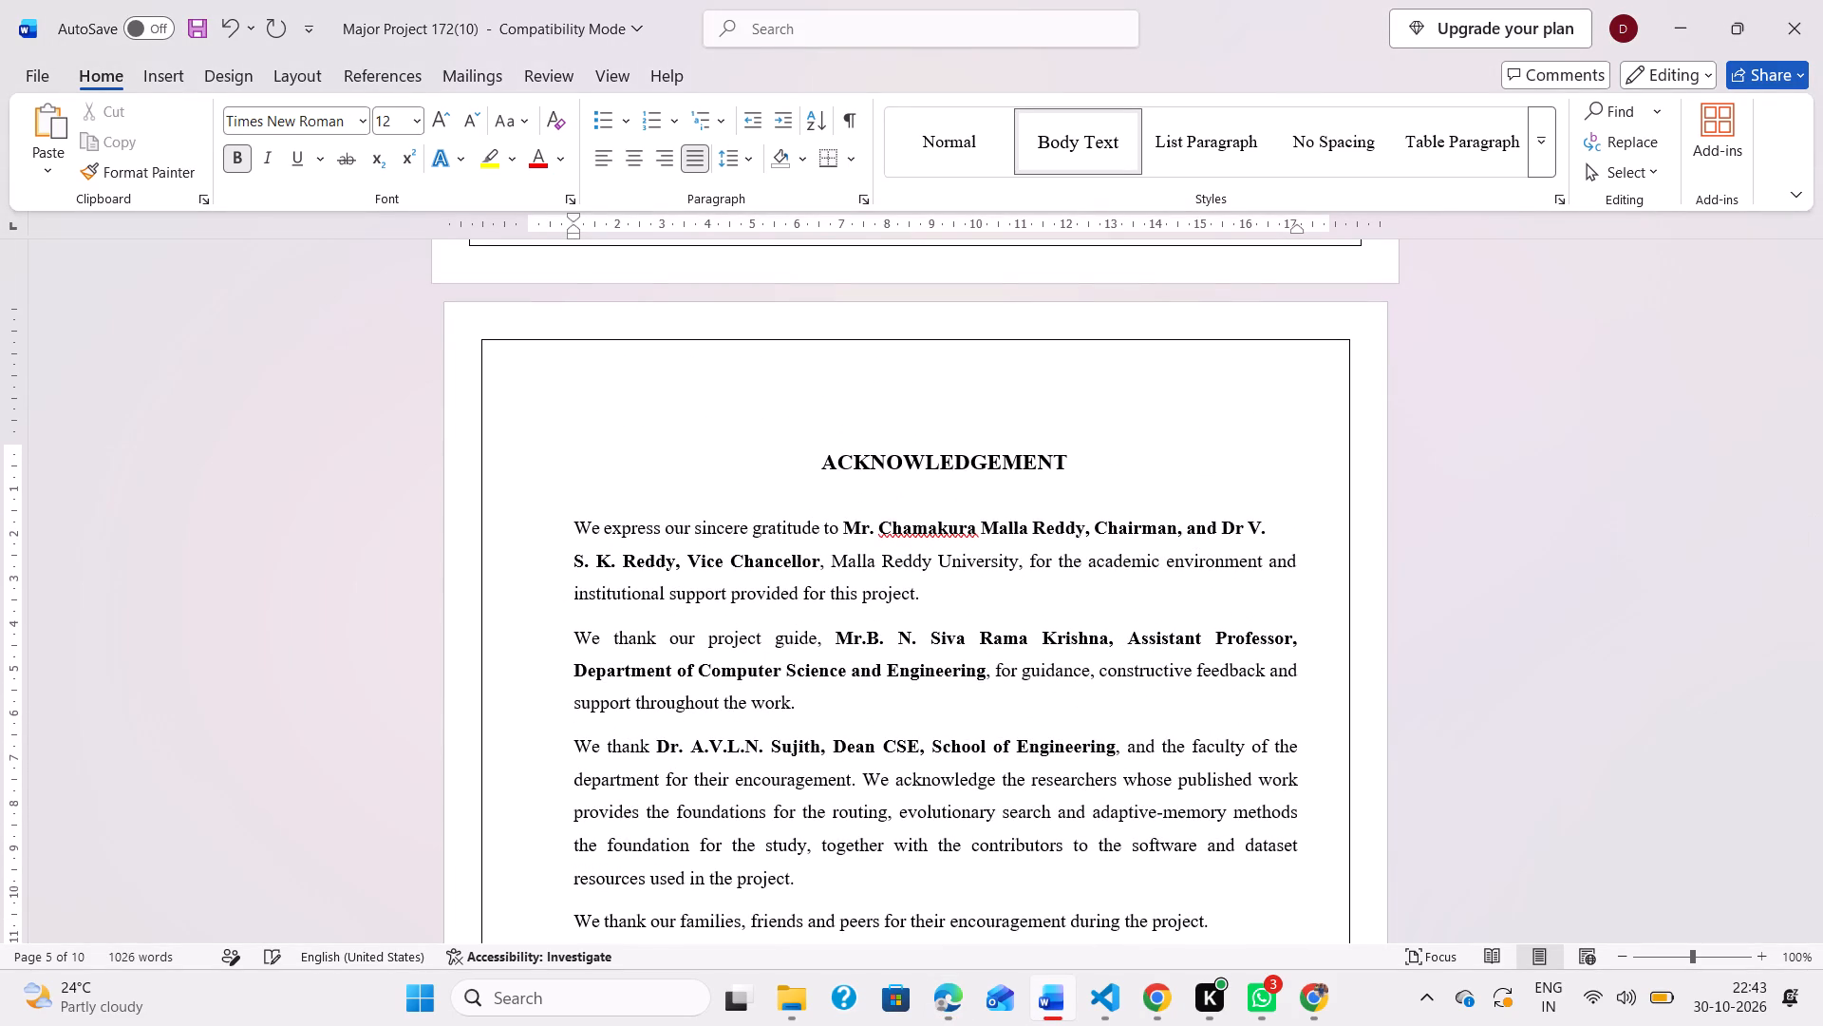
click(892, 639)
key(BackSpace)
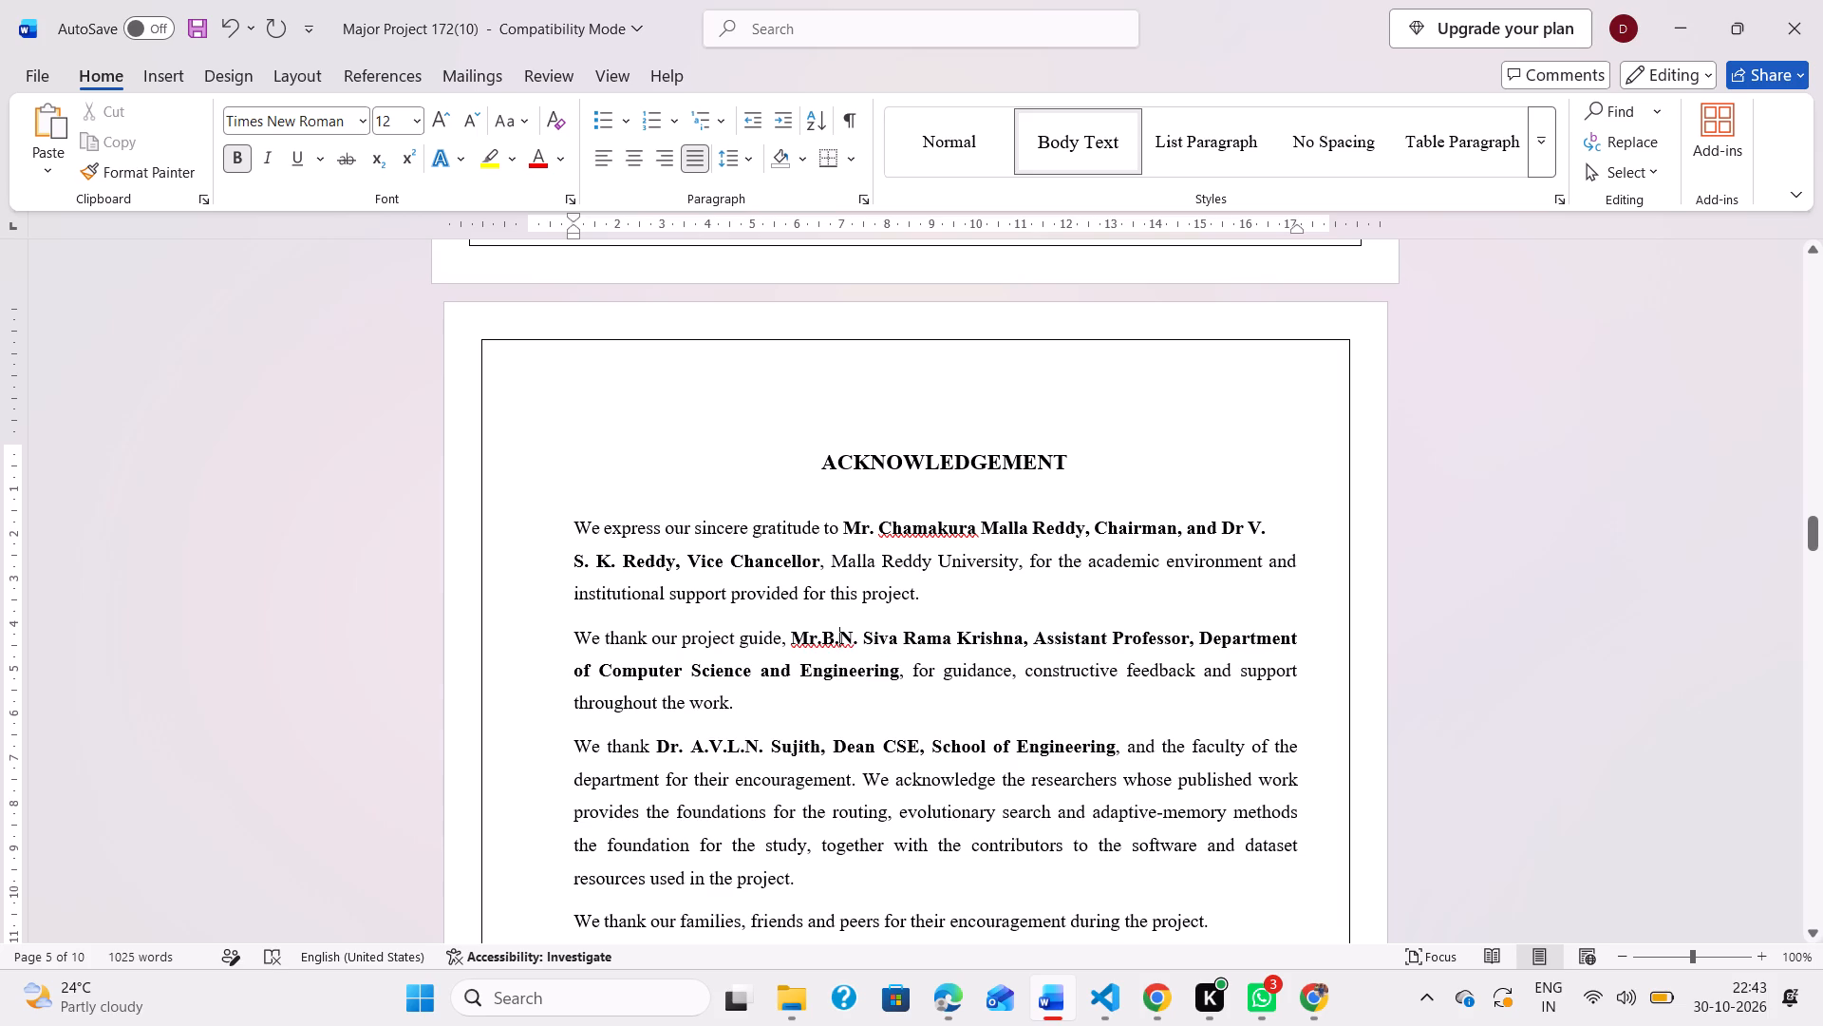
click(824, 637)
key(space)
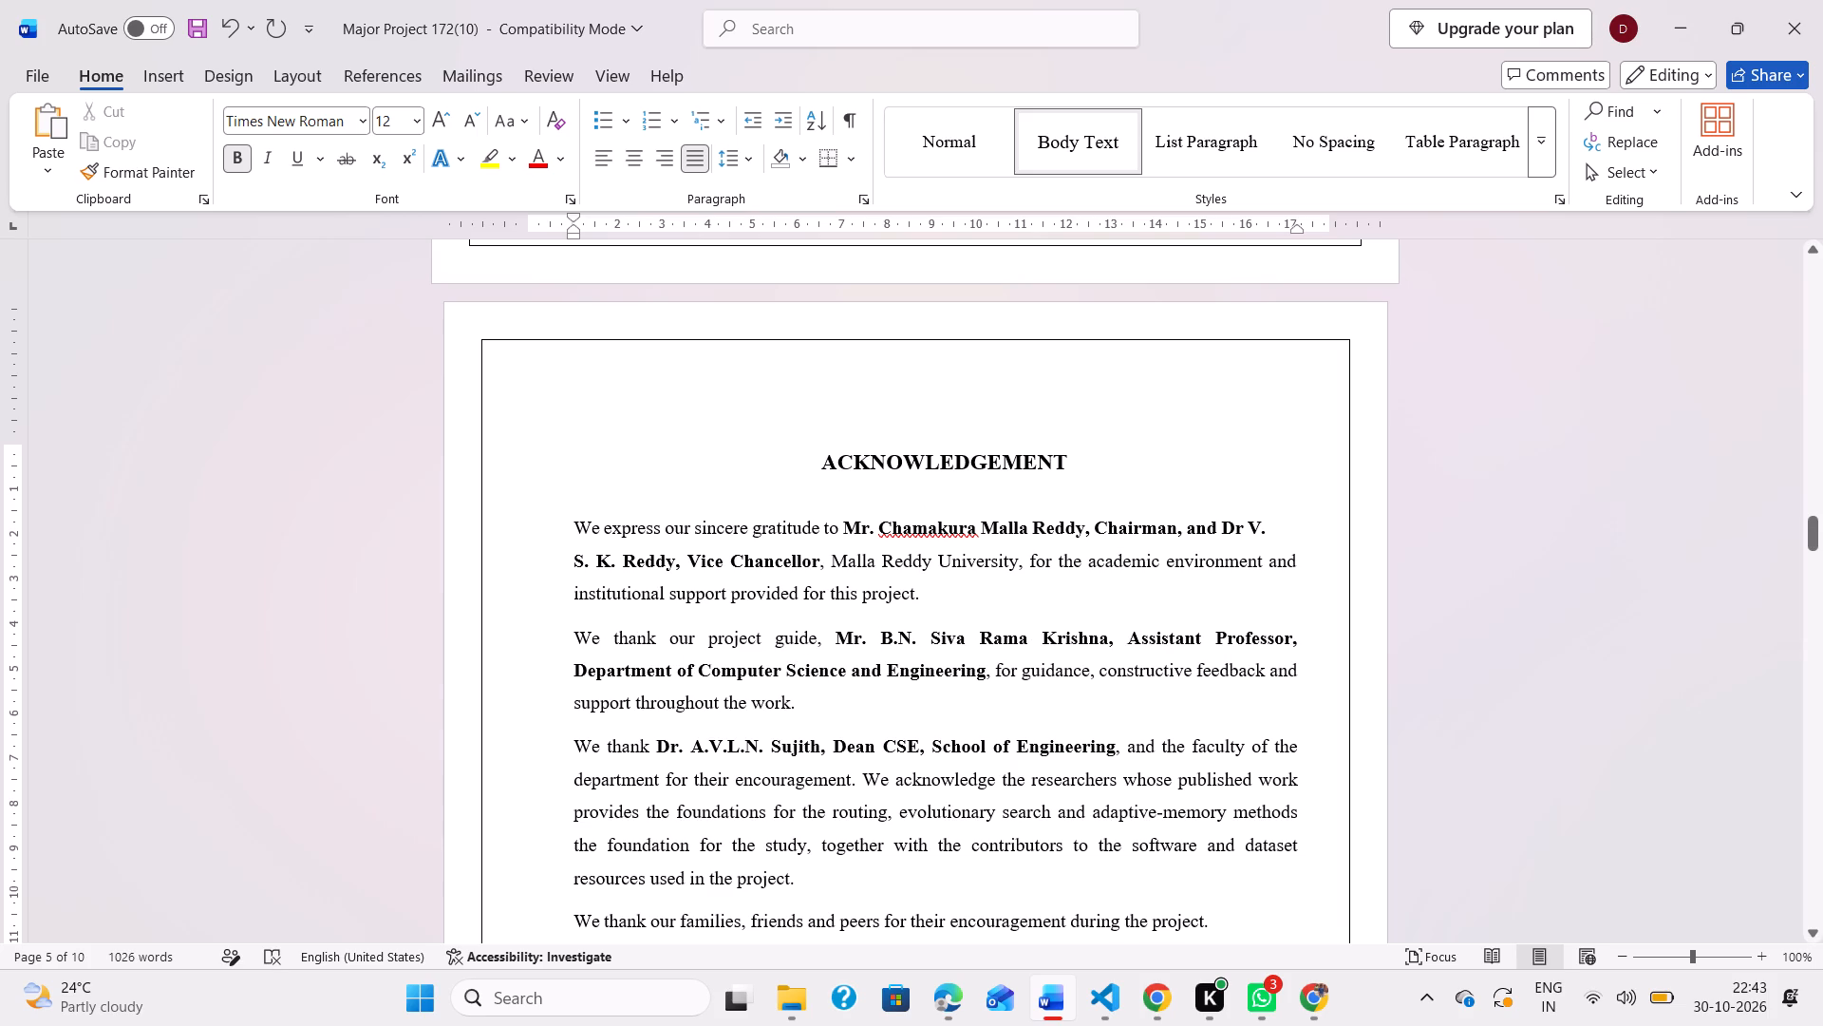
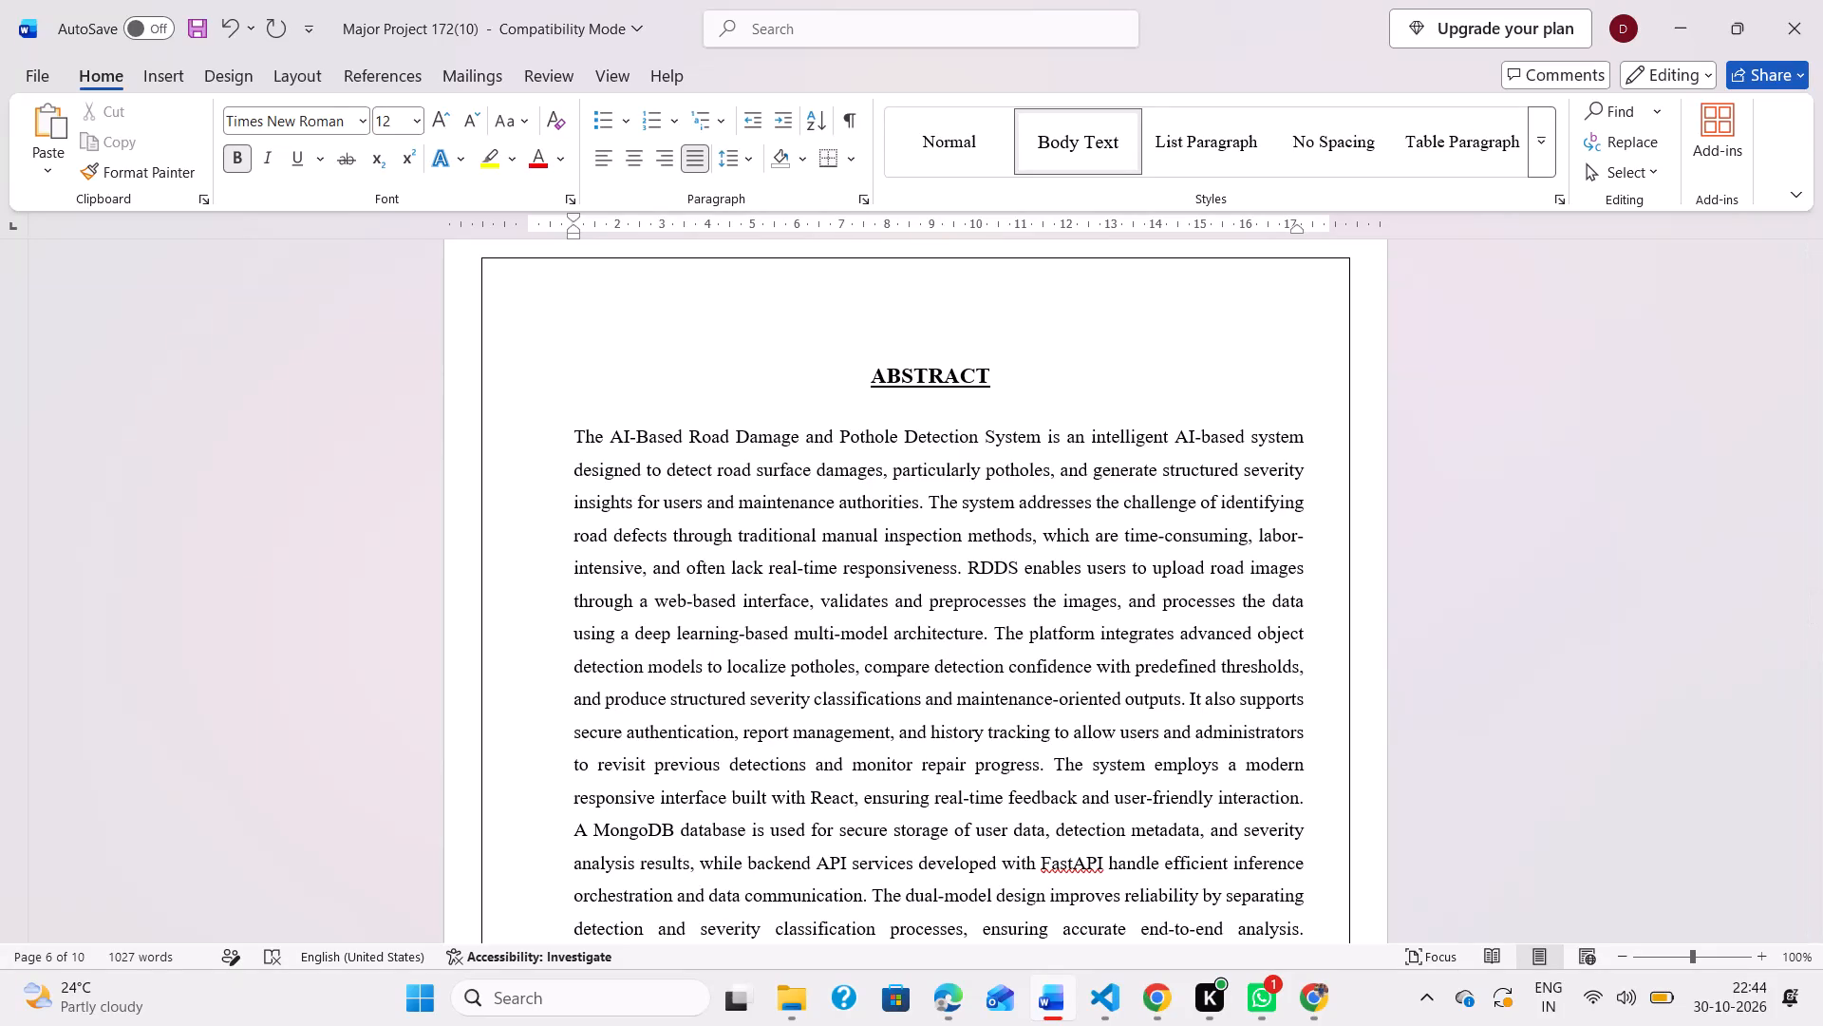
Review the abstract and both table of contents pages of the report, examining the chapter entries and page numbers.
scroll(1132, 664, down, 1)
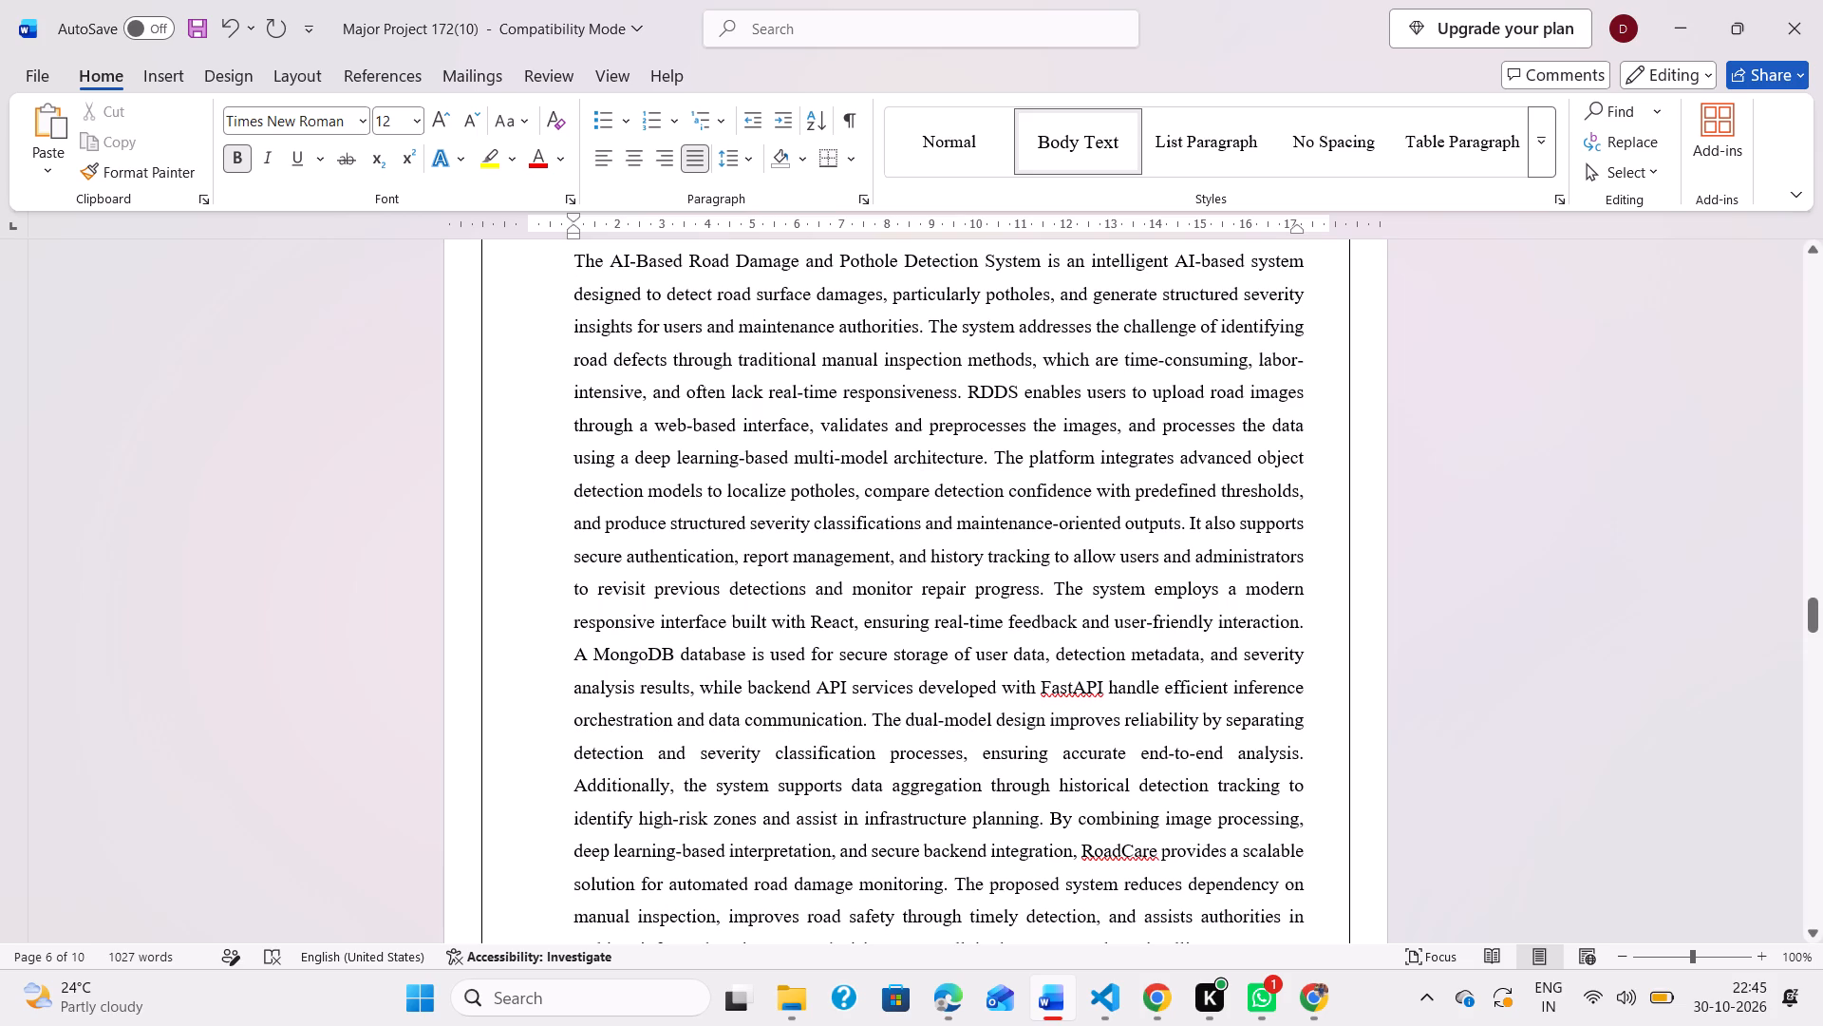
scroll(1083, 630, up, 1)
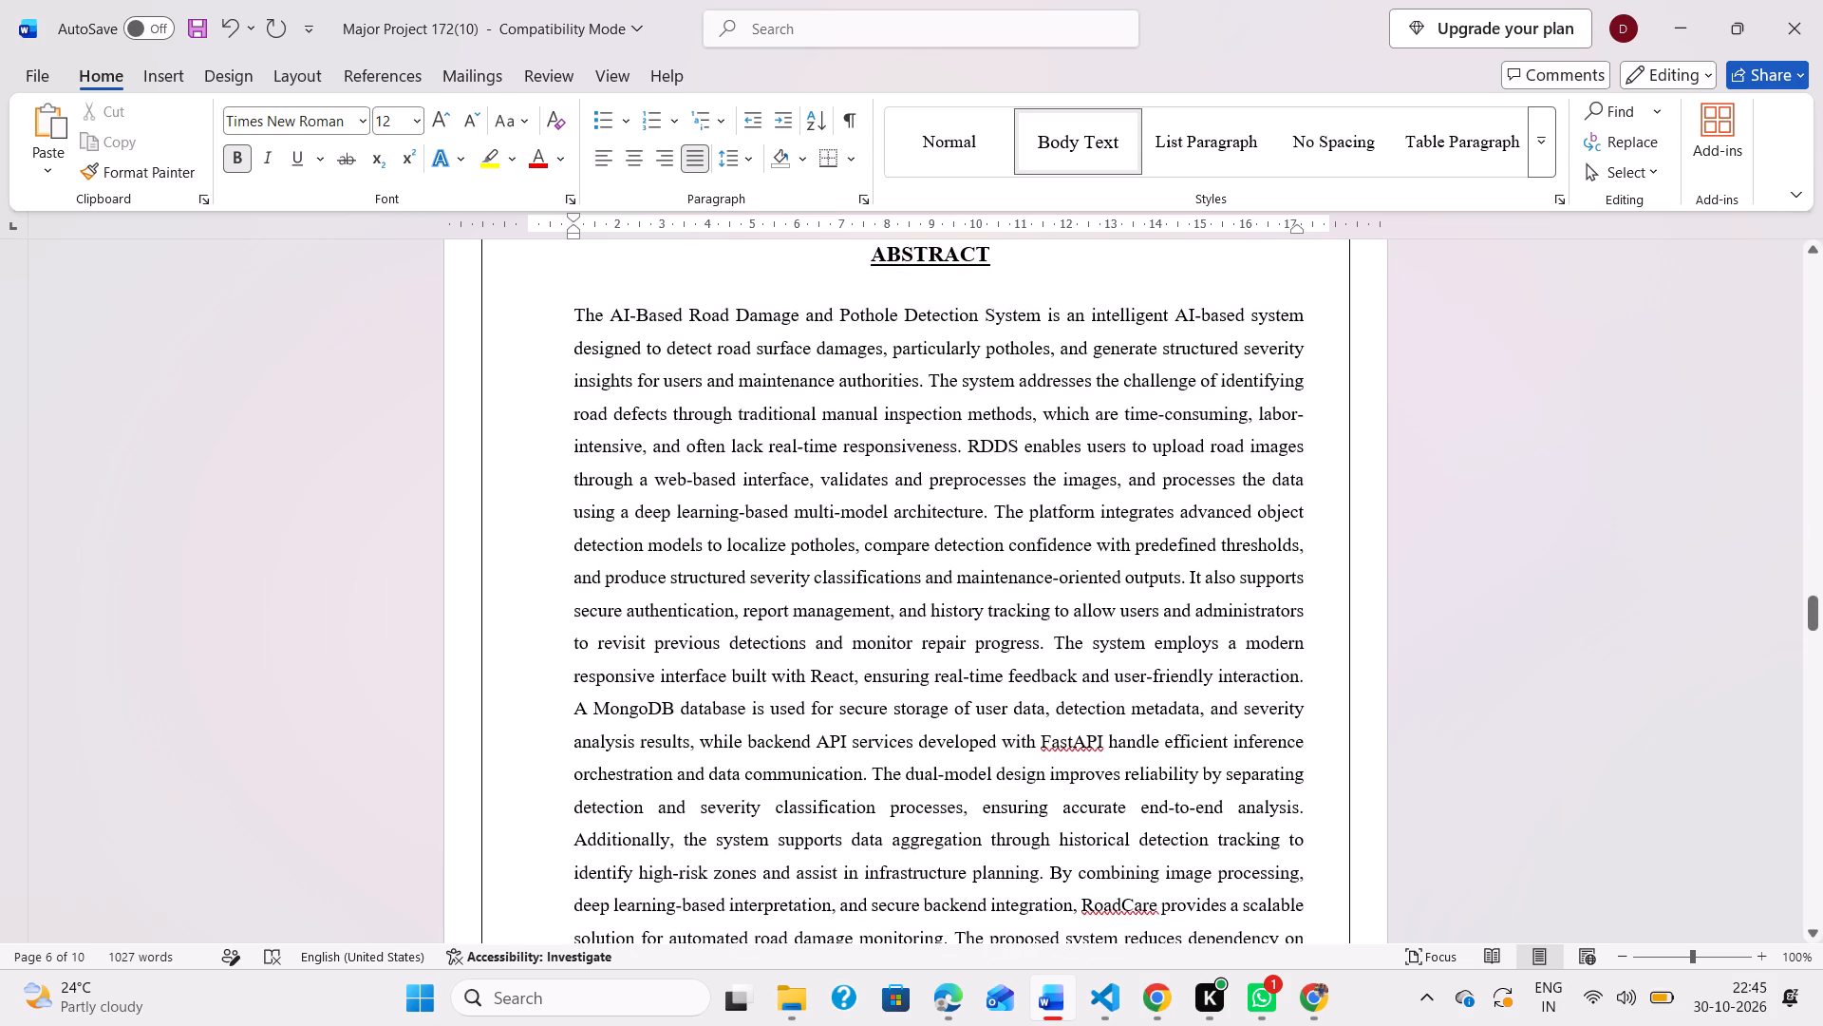
scroll(1083, 630, up, 1)
scroll(1083, 630, down, 3)
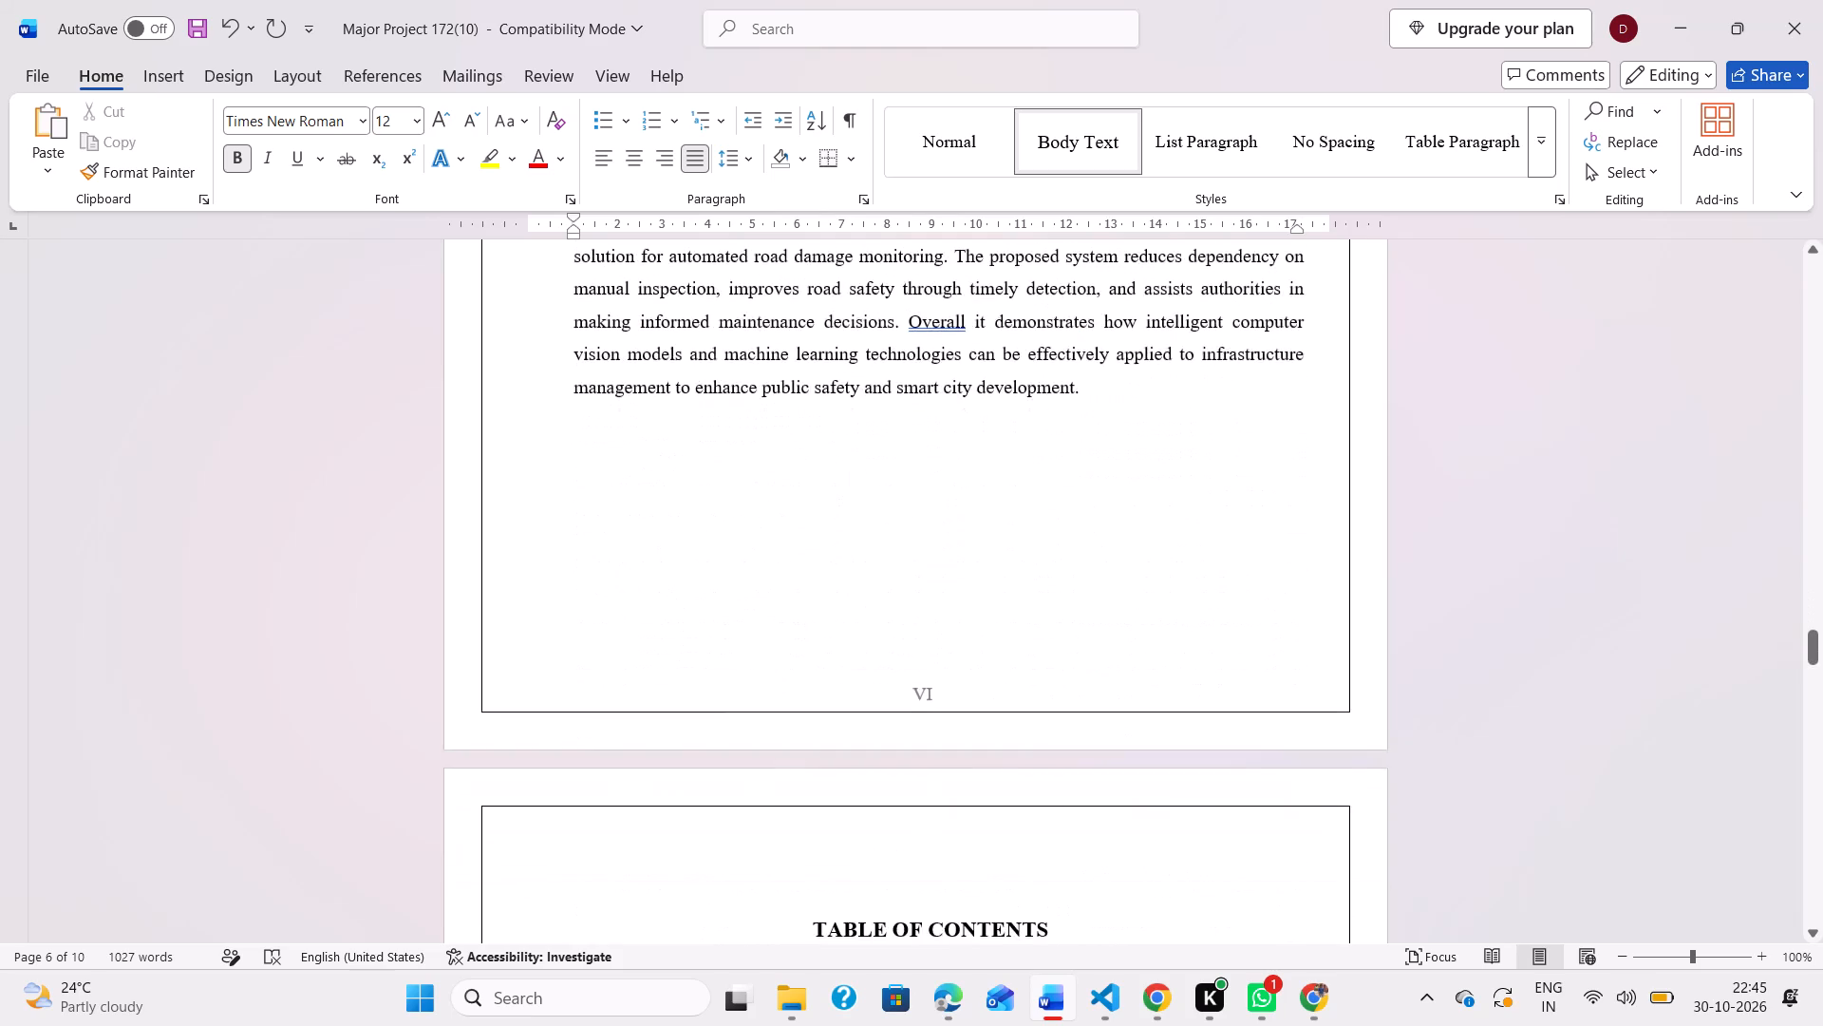
scroll(1083, 630, down, 4)
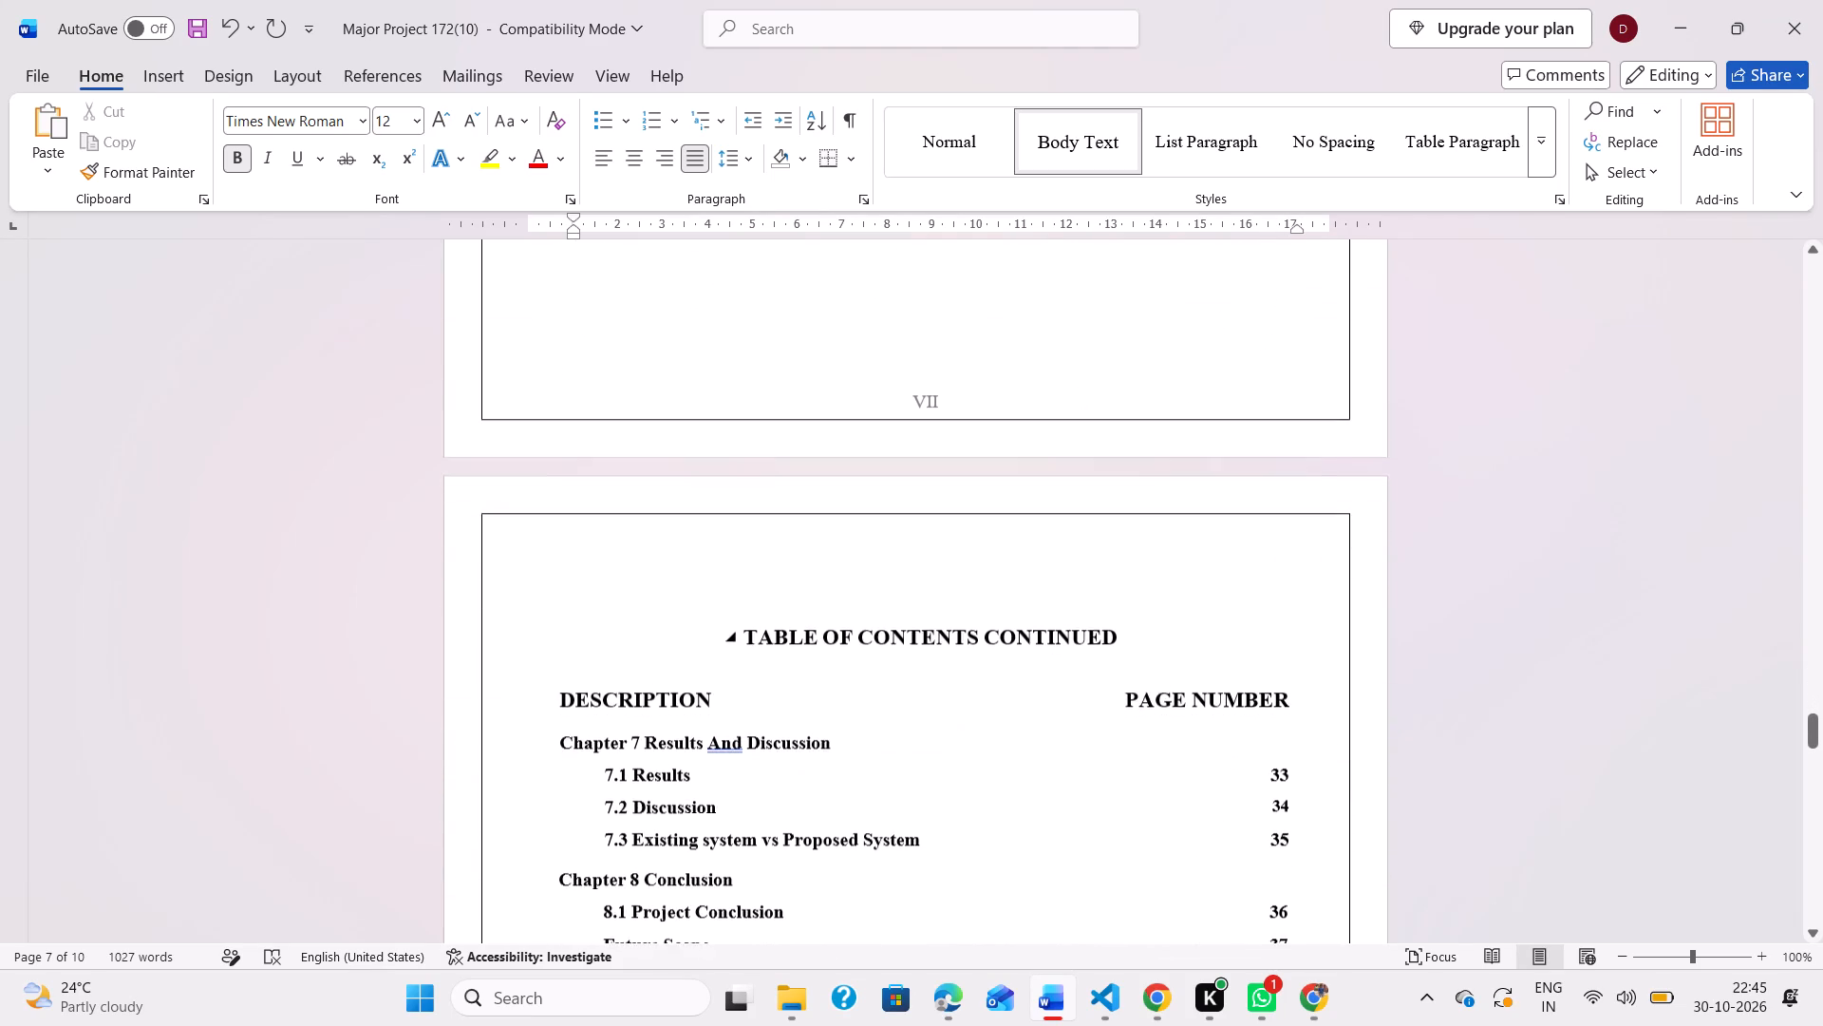
scroll(1083, 630, down, 1)
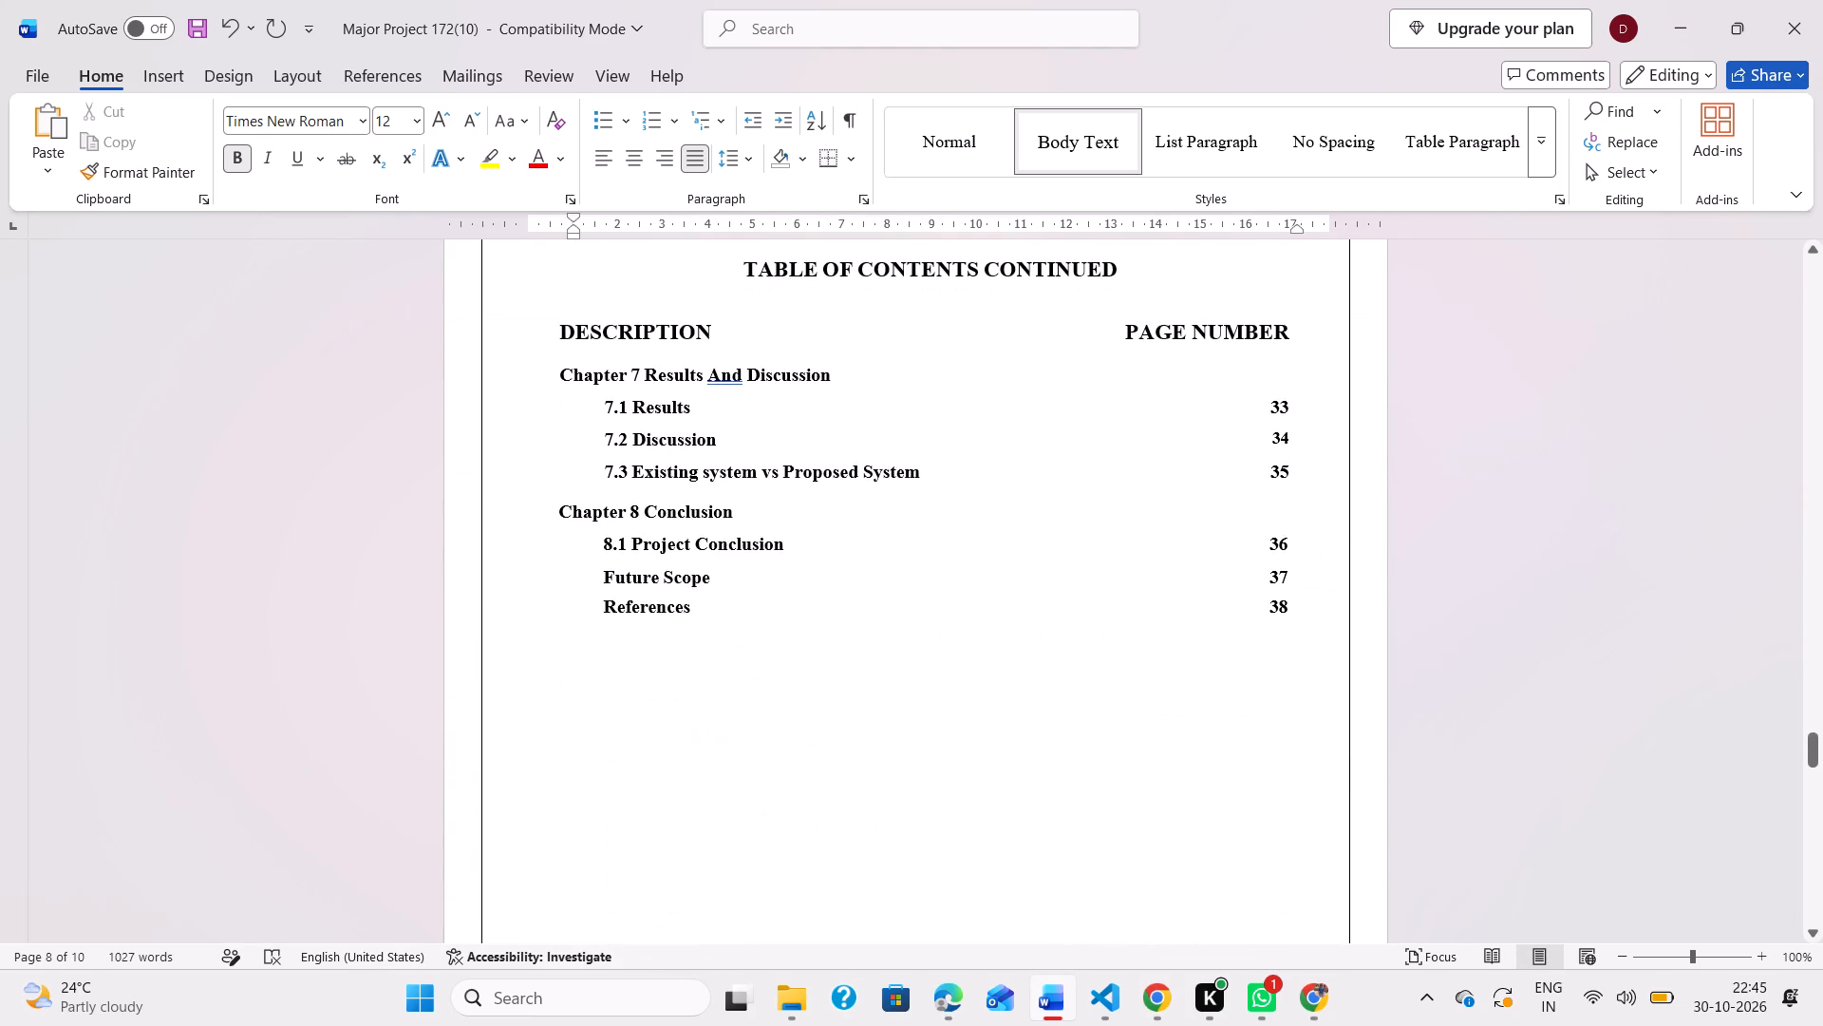
scroll(1083, 630, up, 2)
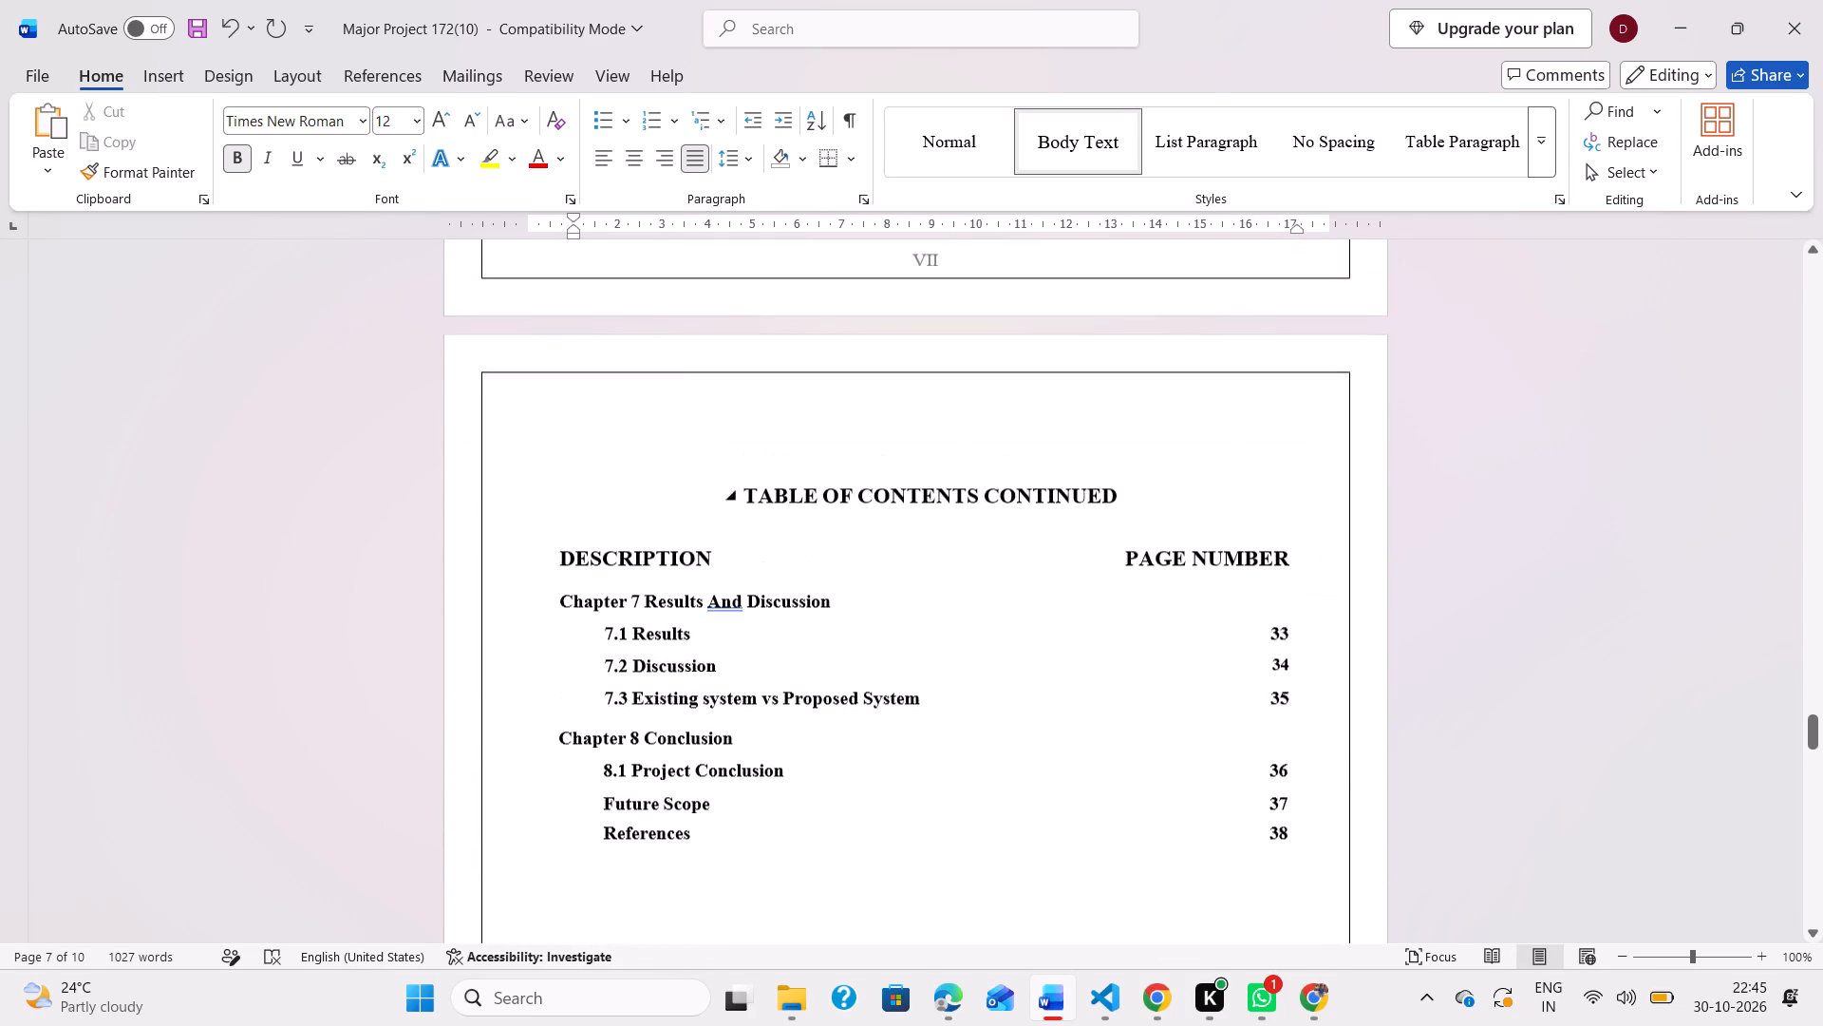
scroll(1083, 630, up, 3)
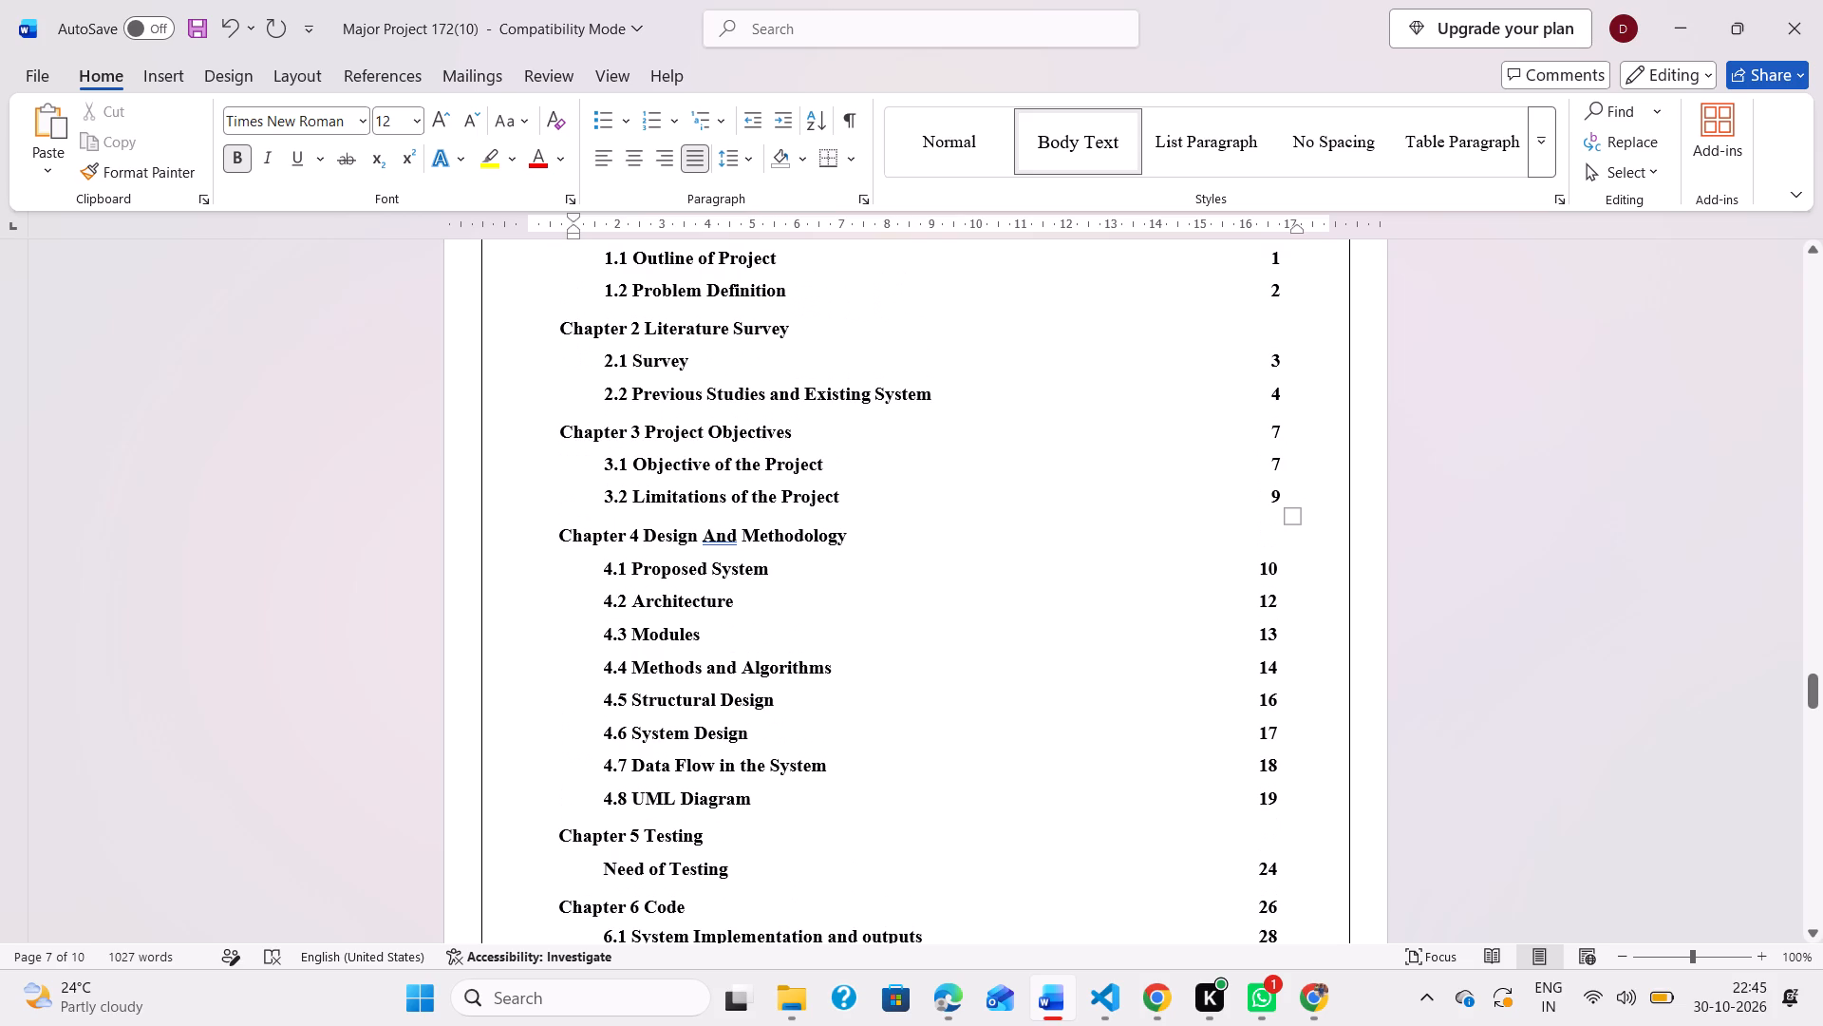
scroll(1006, 604, up, 1)
scroll(917, 608, up, 1)
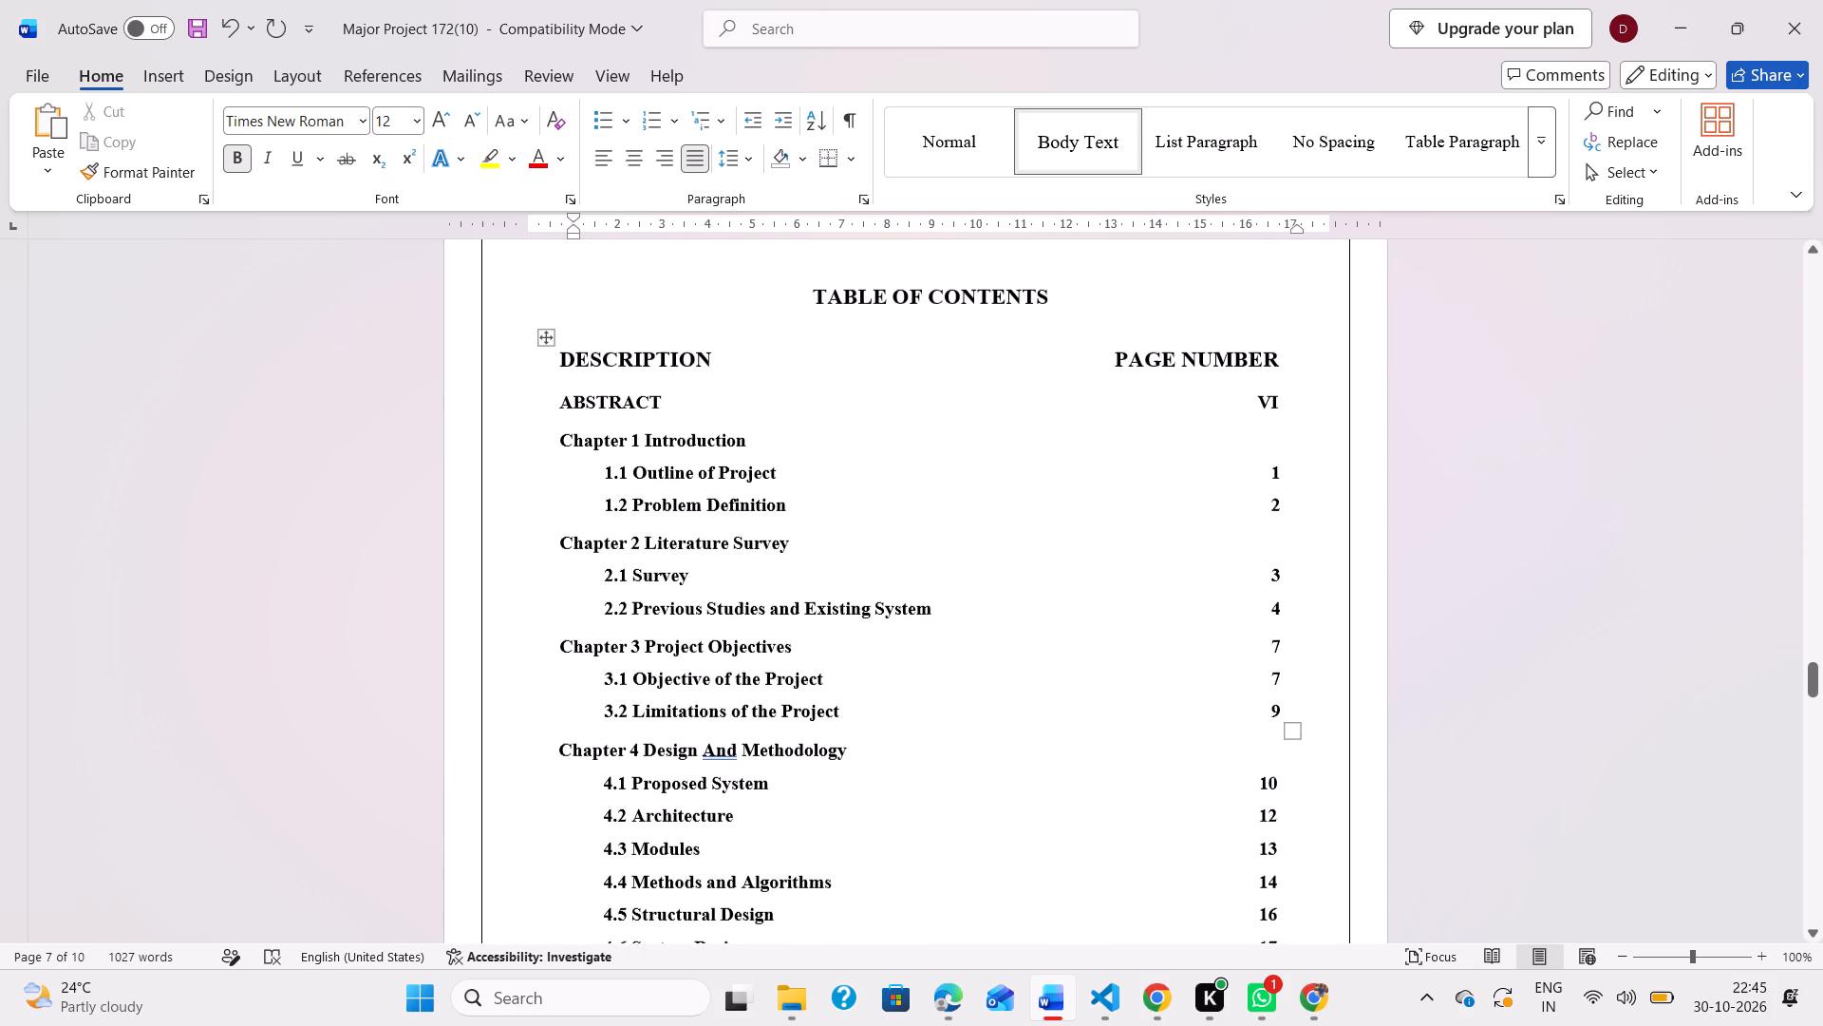
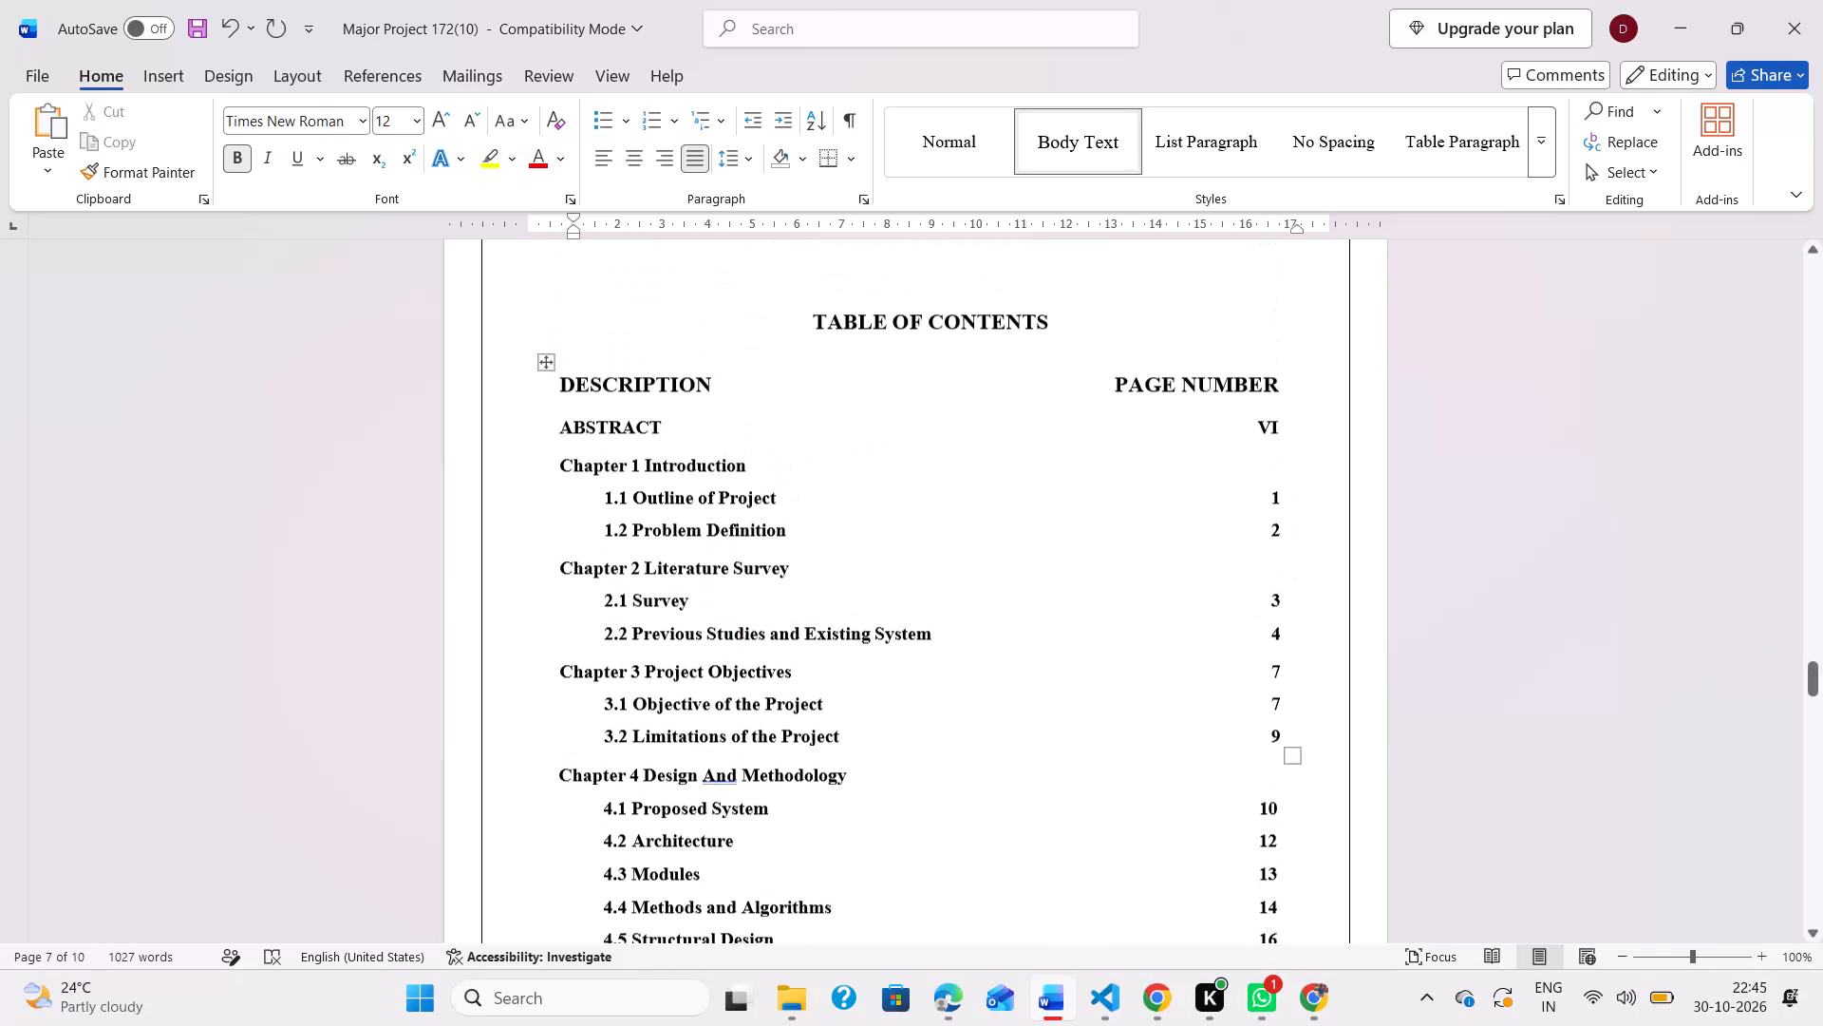
Compare the table of contents chapter and section entries with the preceding abstract page of the report.
scroll(969, 690, down, 1)
scroll(892, 646, down, 1)
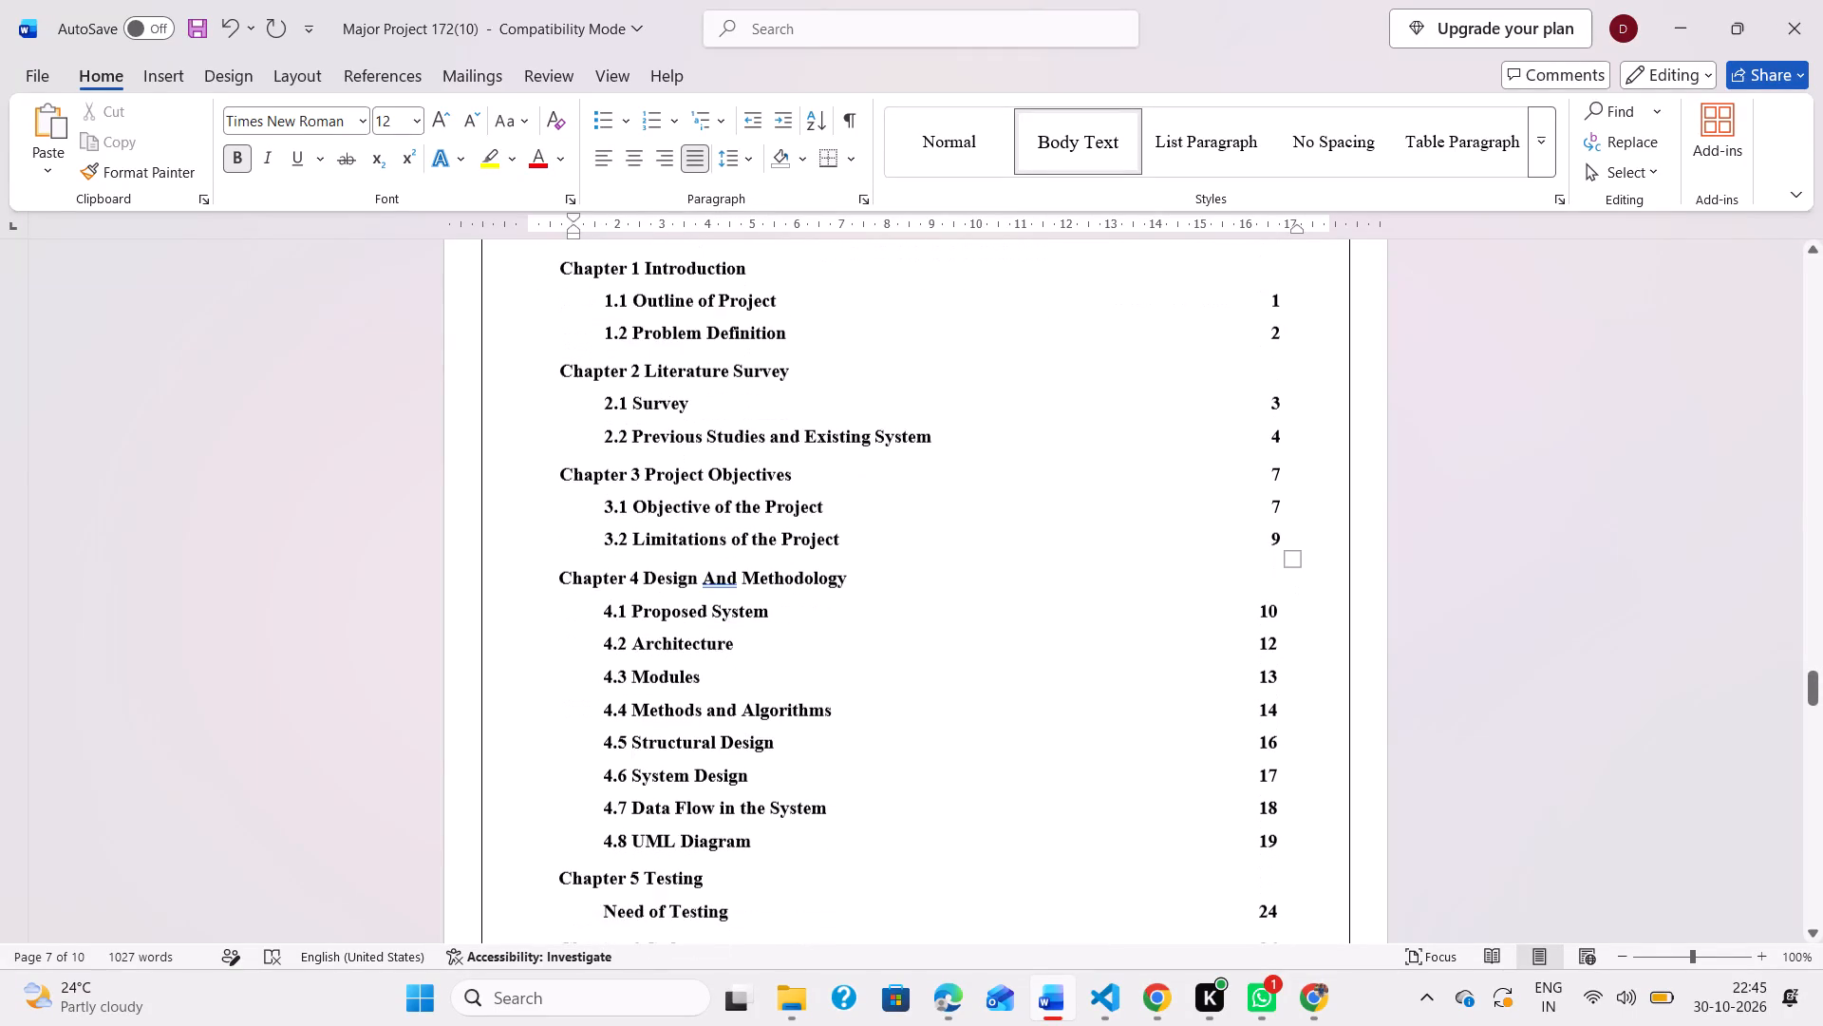
scroll(842, 722, down, 1)
scroll(842, 722, up, 4)
scroll(842, 722, down, 1)
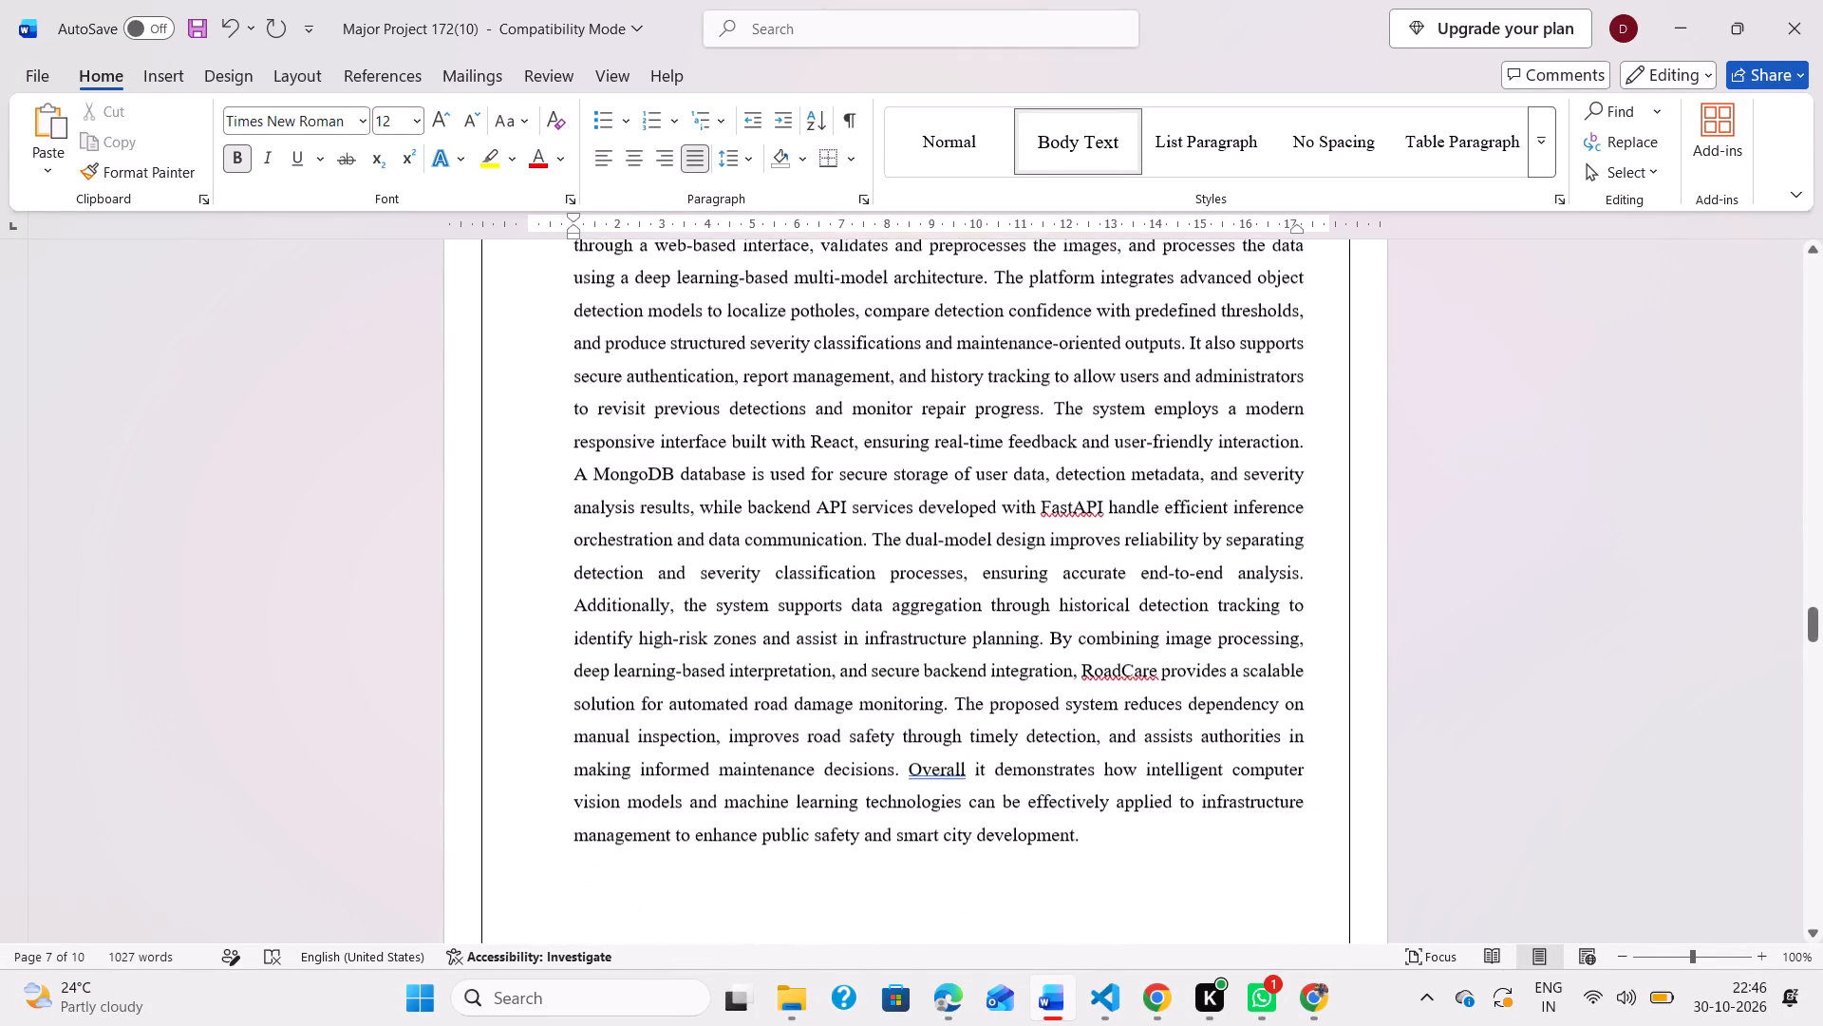
scroll(842, 722, up, 2)
scroll(842, 722, down, 3)
scroll(936, 663, down, 1)
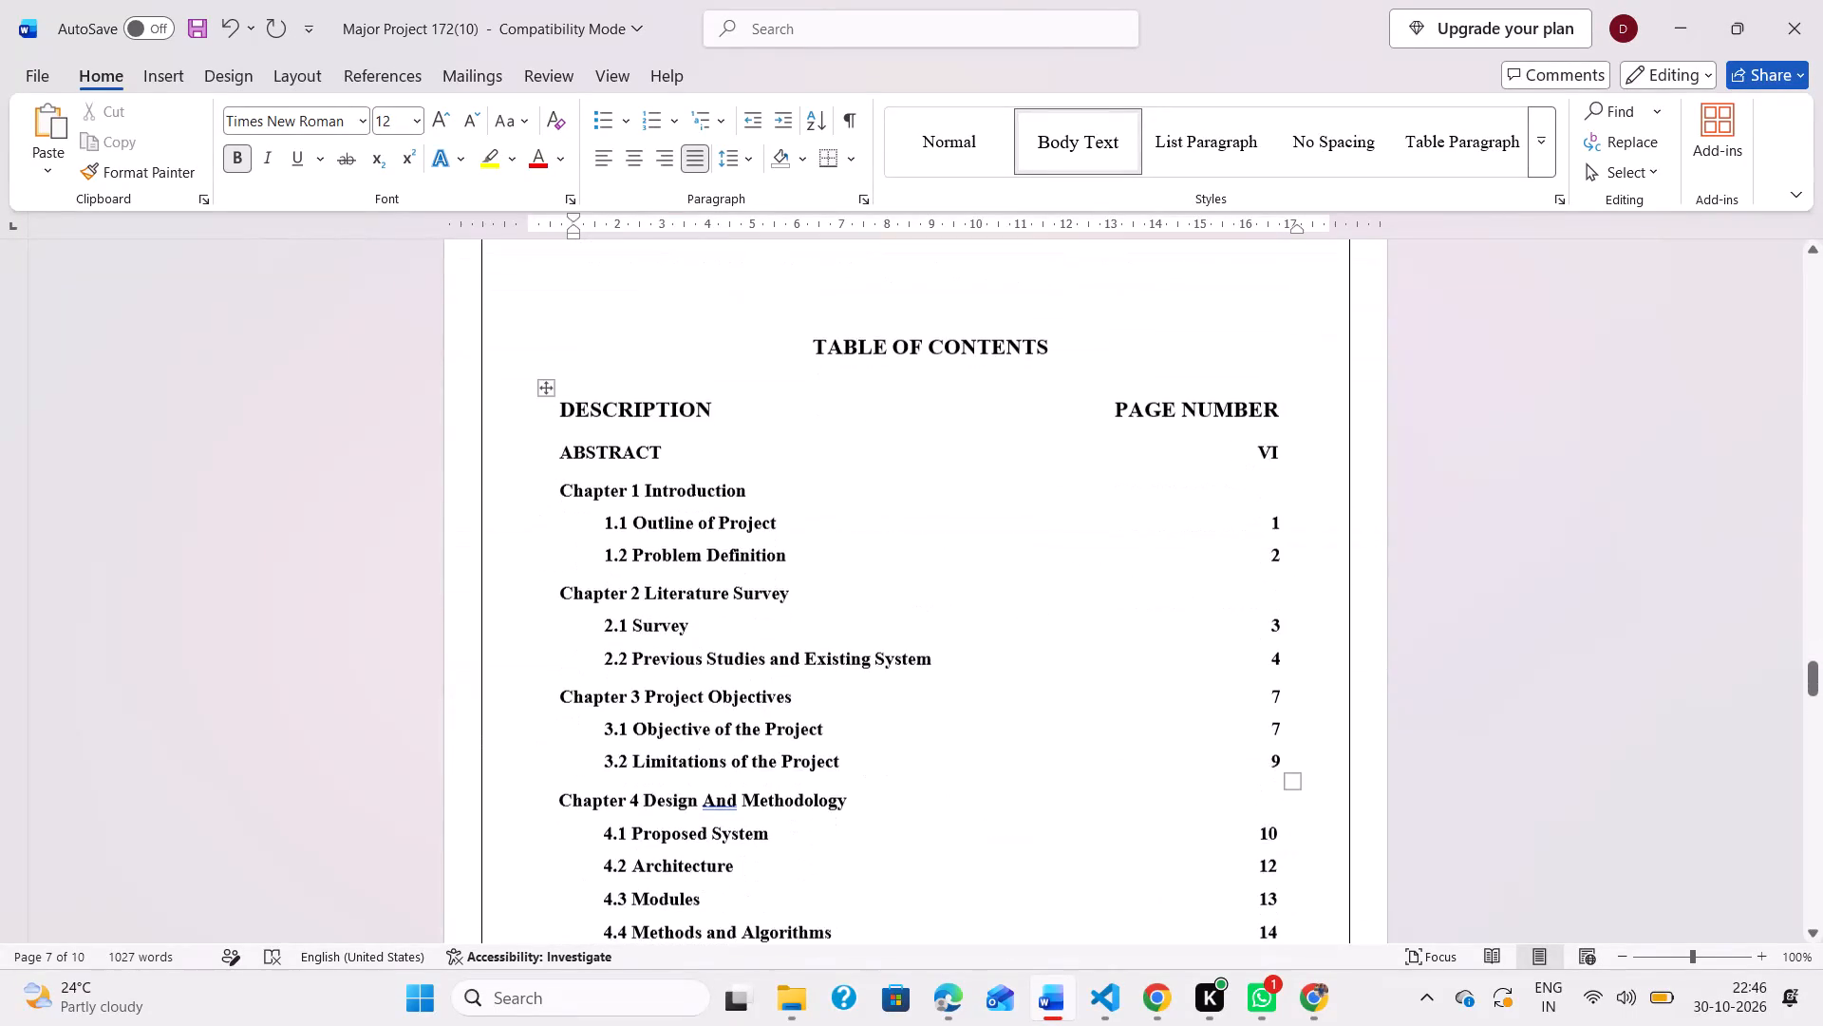
Review the chapter entries and page numbers on the first table of contents page, placing the cursor in the Chapter 3 Project Objectives entry.
scroll(868, 797, down, 1)
scroll(864, 709, up, 1)
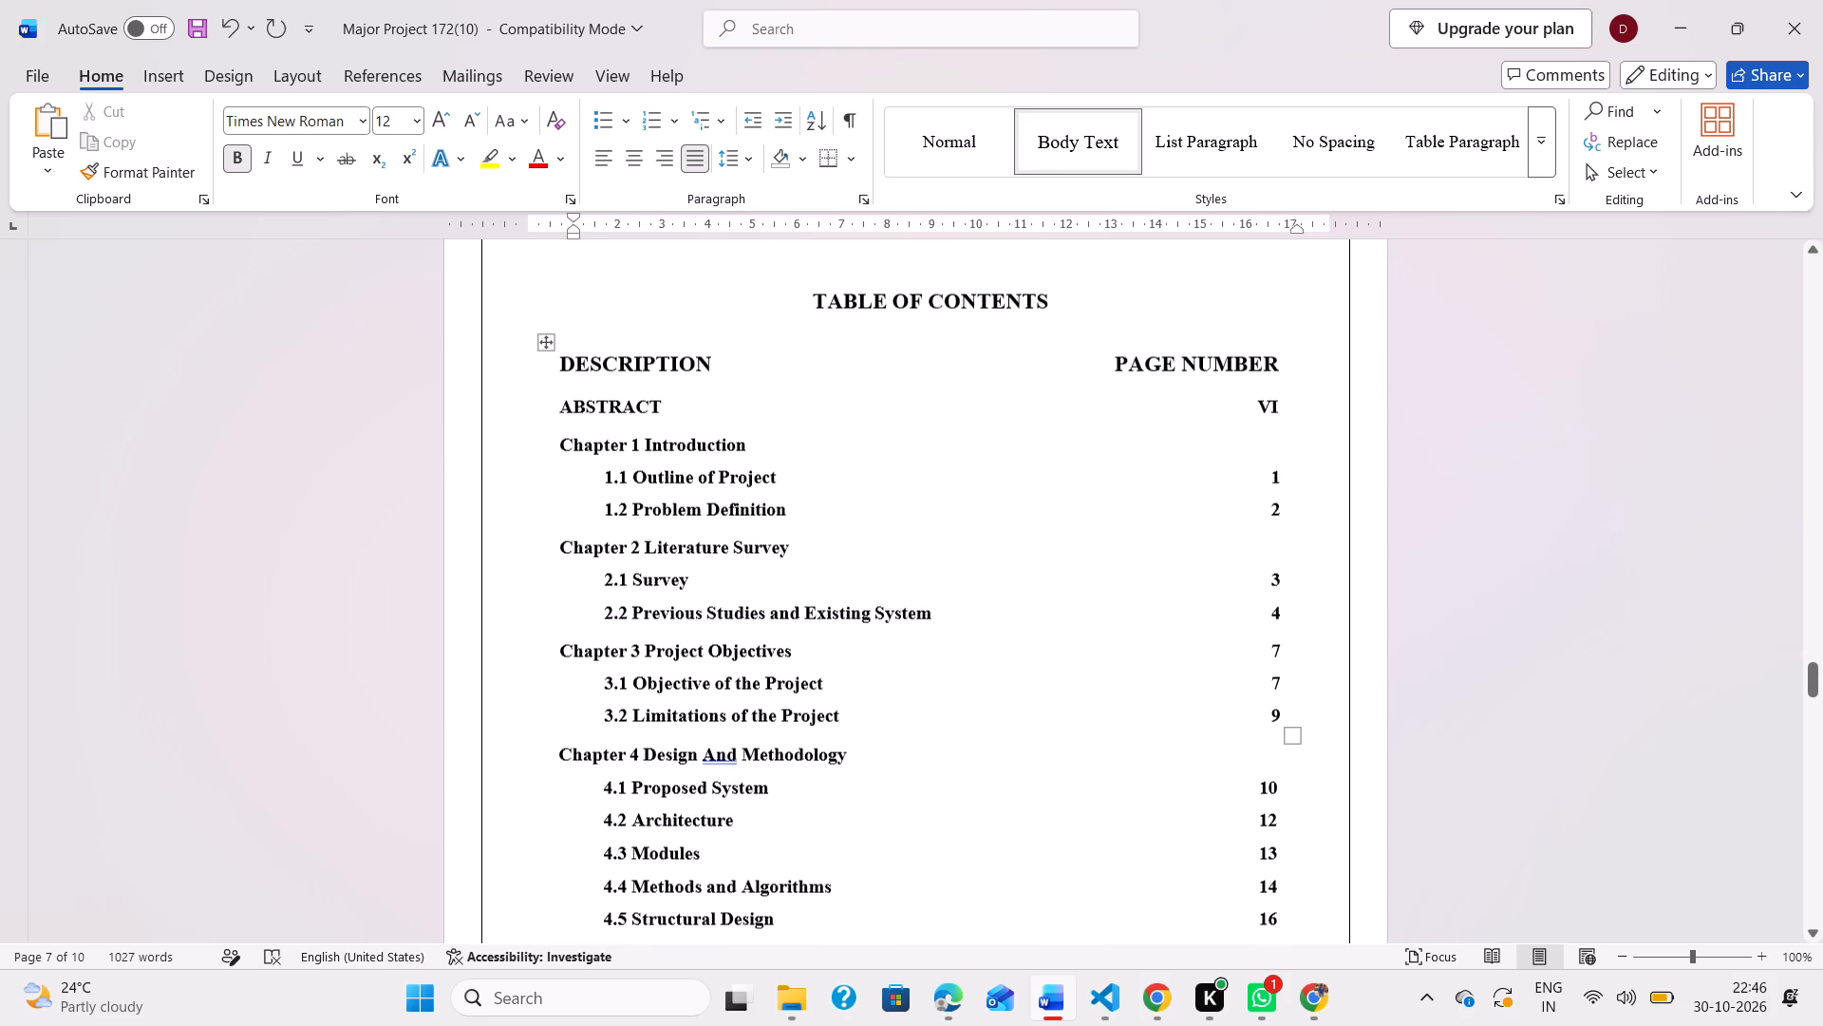
scroll(903, 595, up, 1)
scroll(711, 659, down, 2)
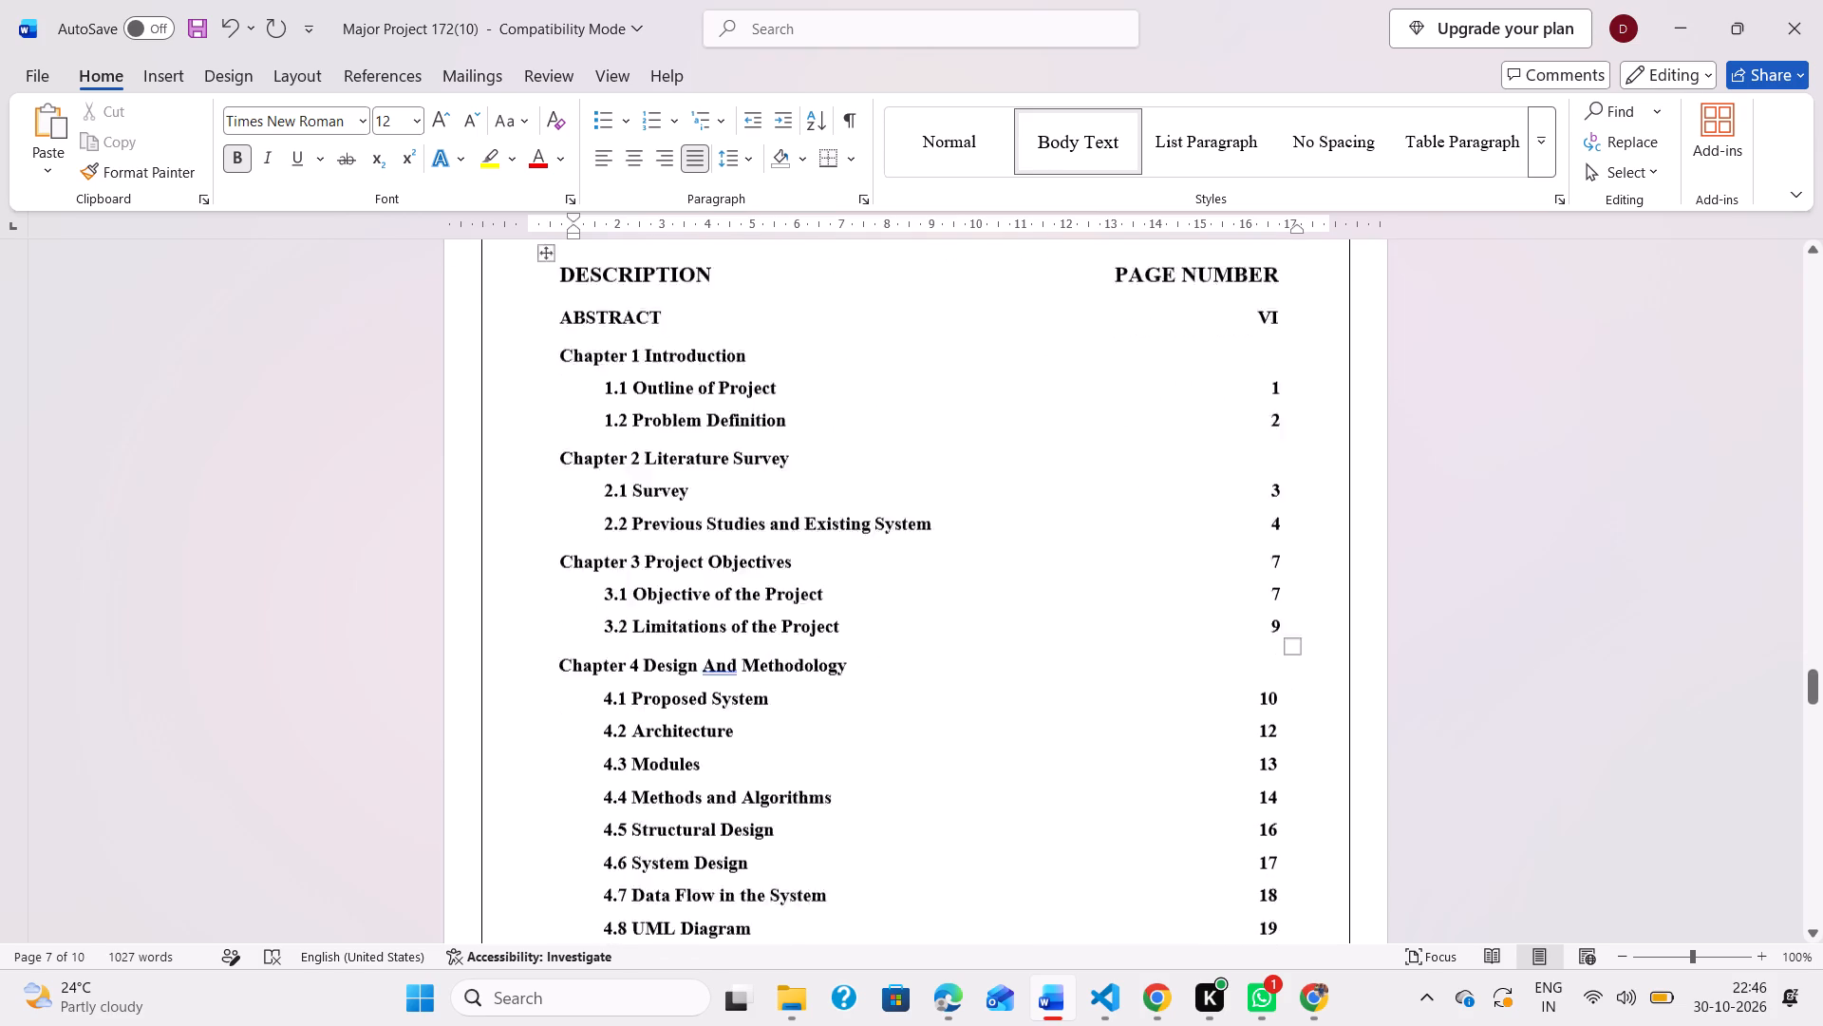
scroll(749, 693, down, 1)
scroll(749, 693, up, 1)
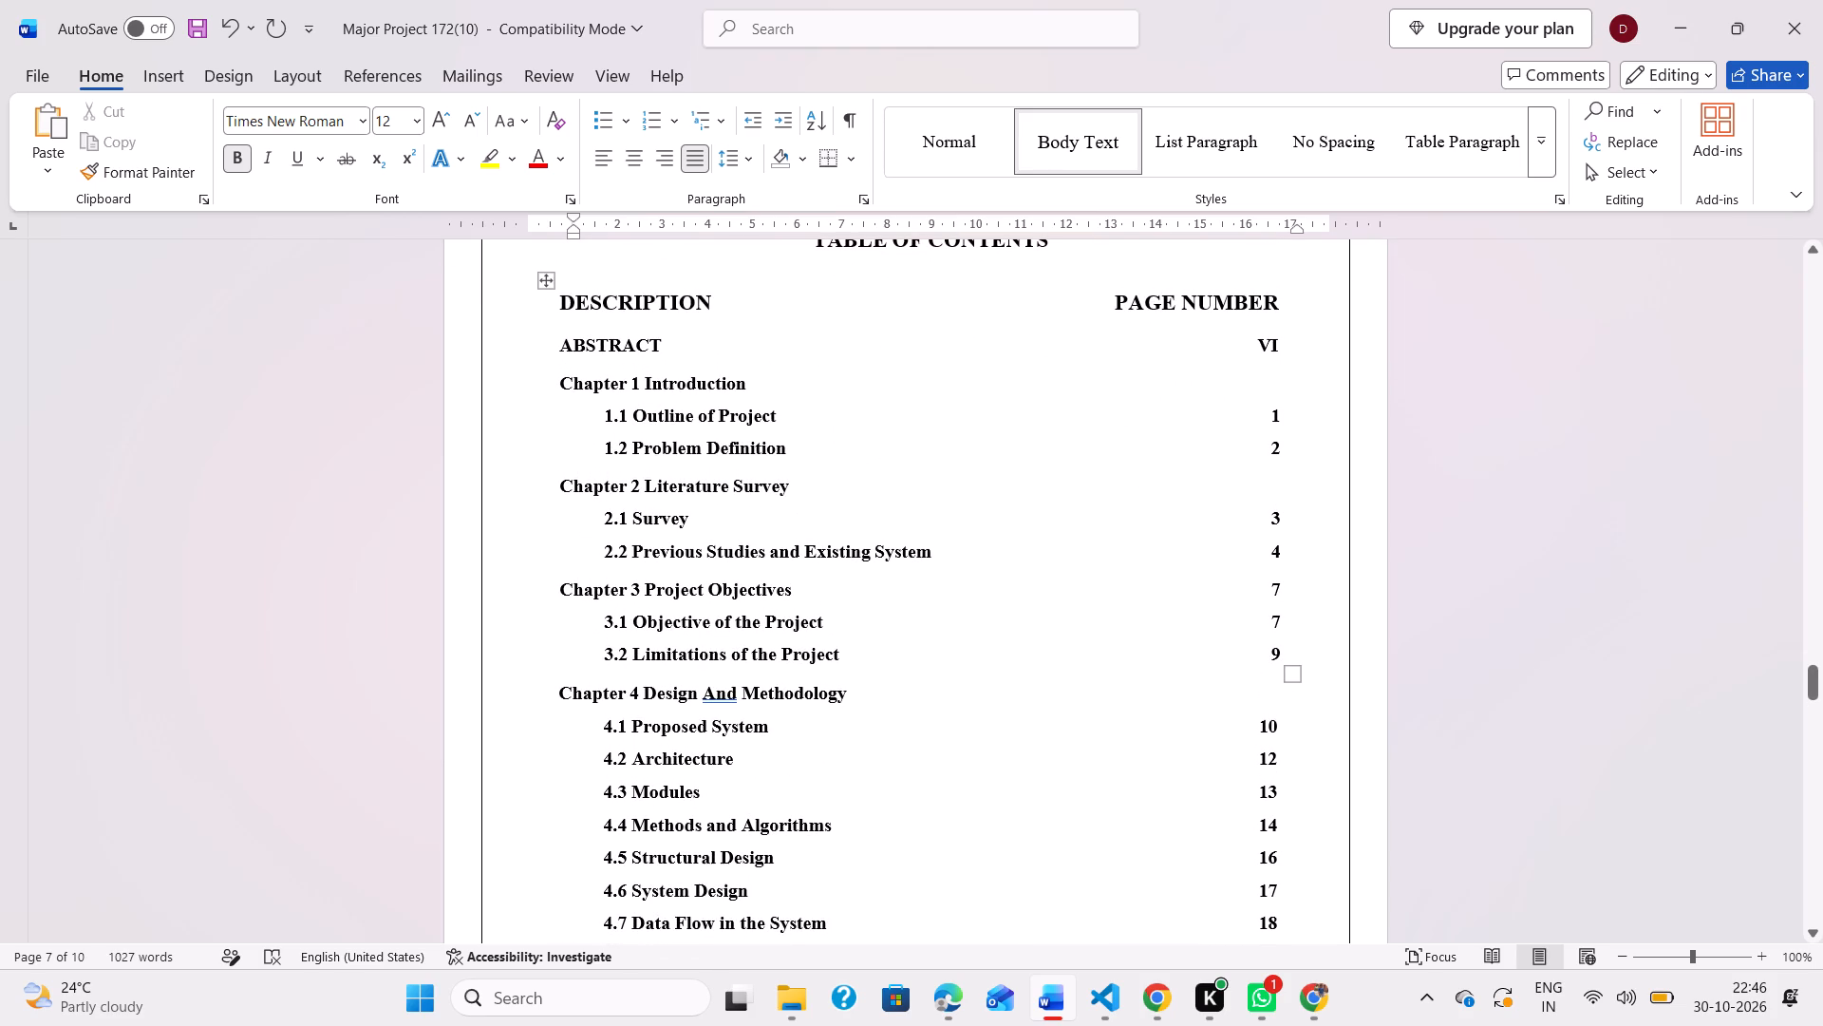
click(810, 582)
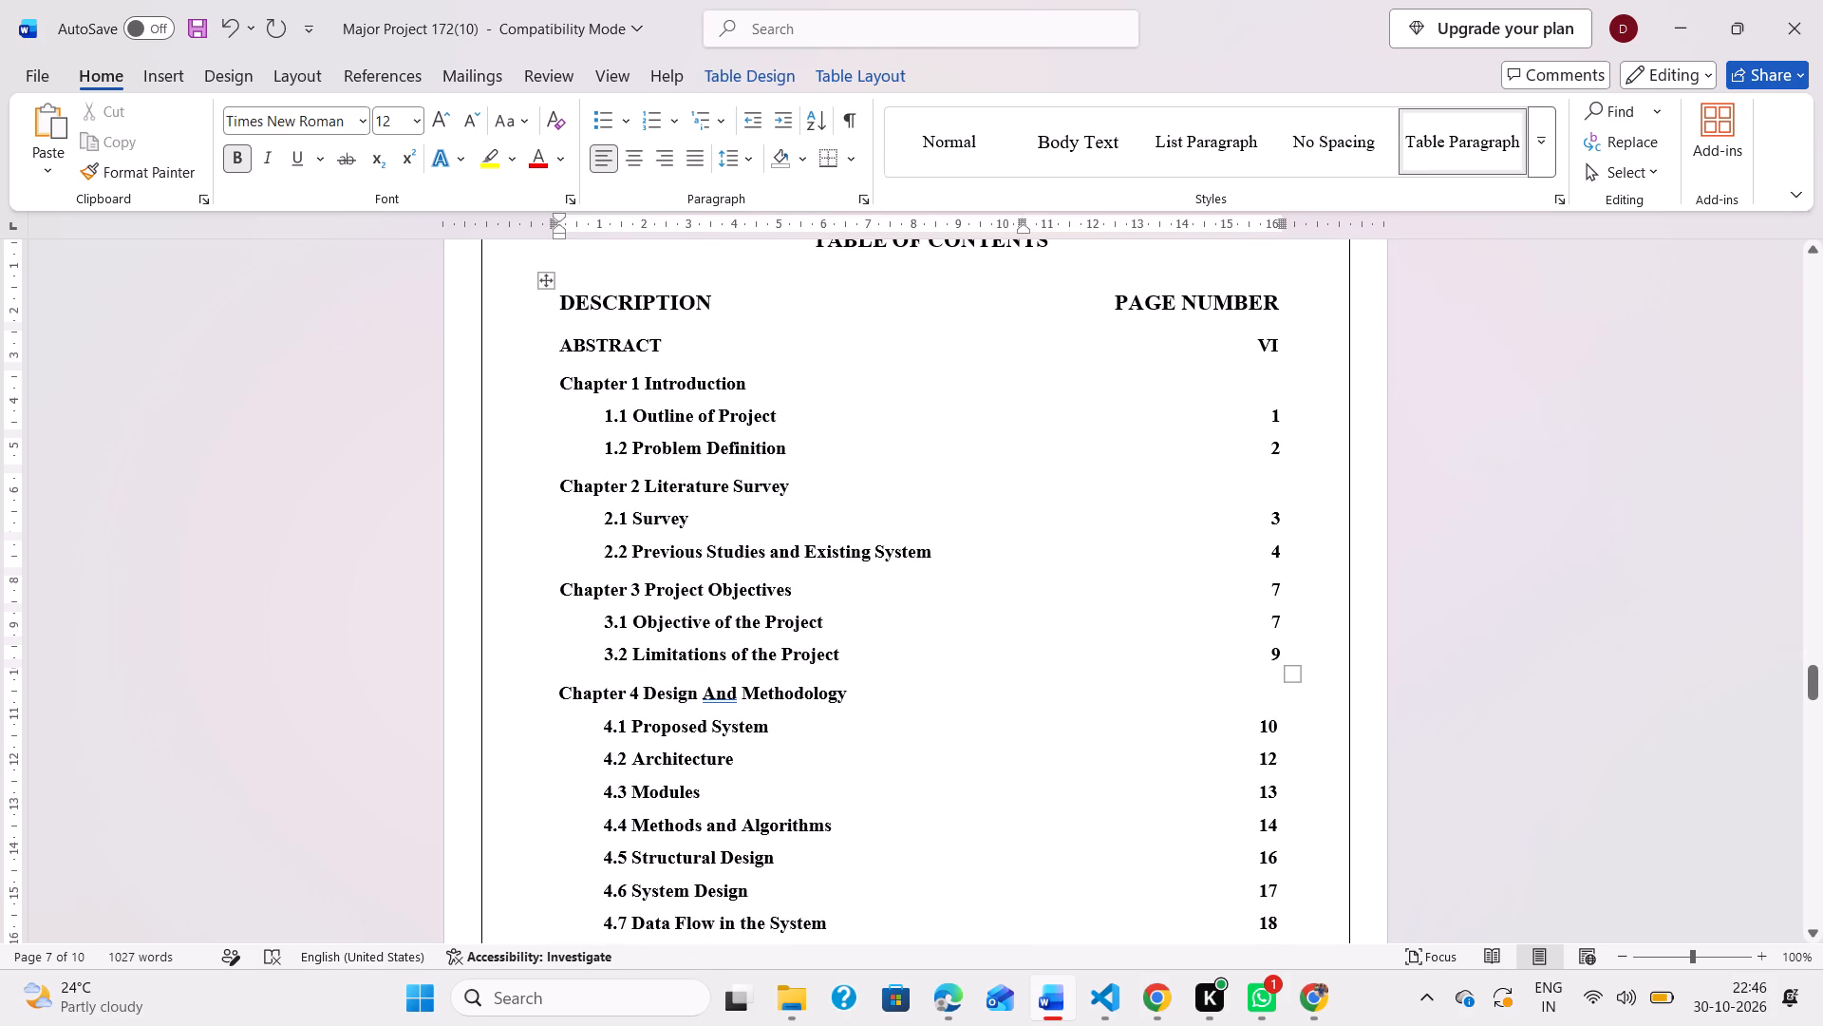
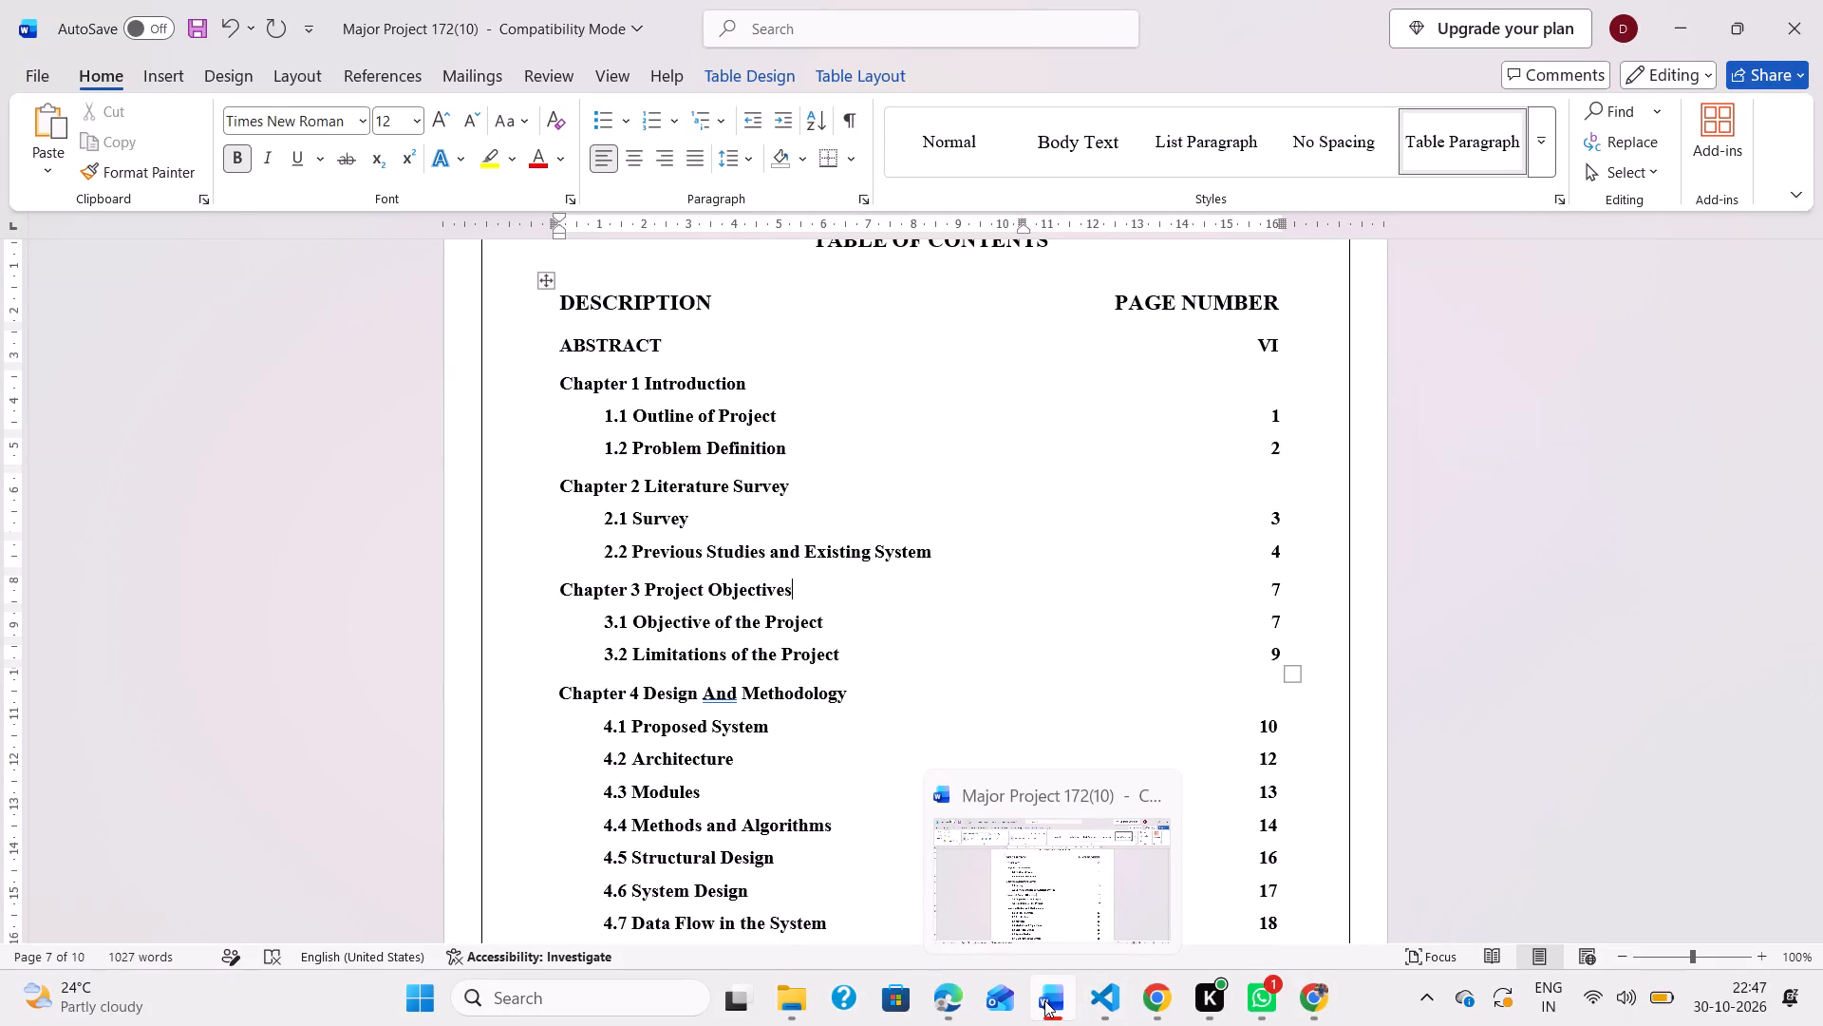
Select the table of contents entries from "Chapter 5 Testing" through "Chapter 6 Code" in the Word report.
click(1043, 877)
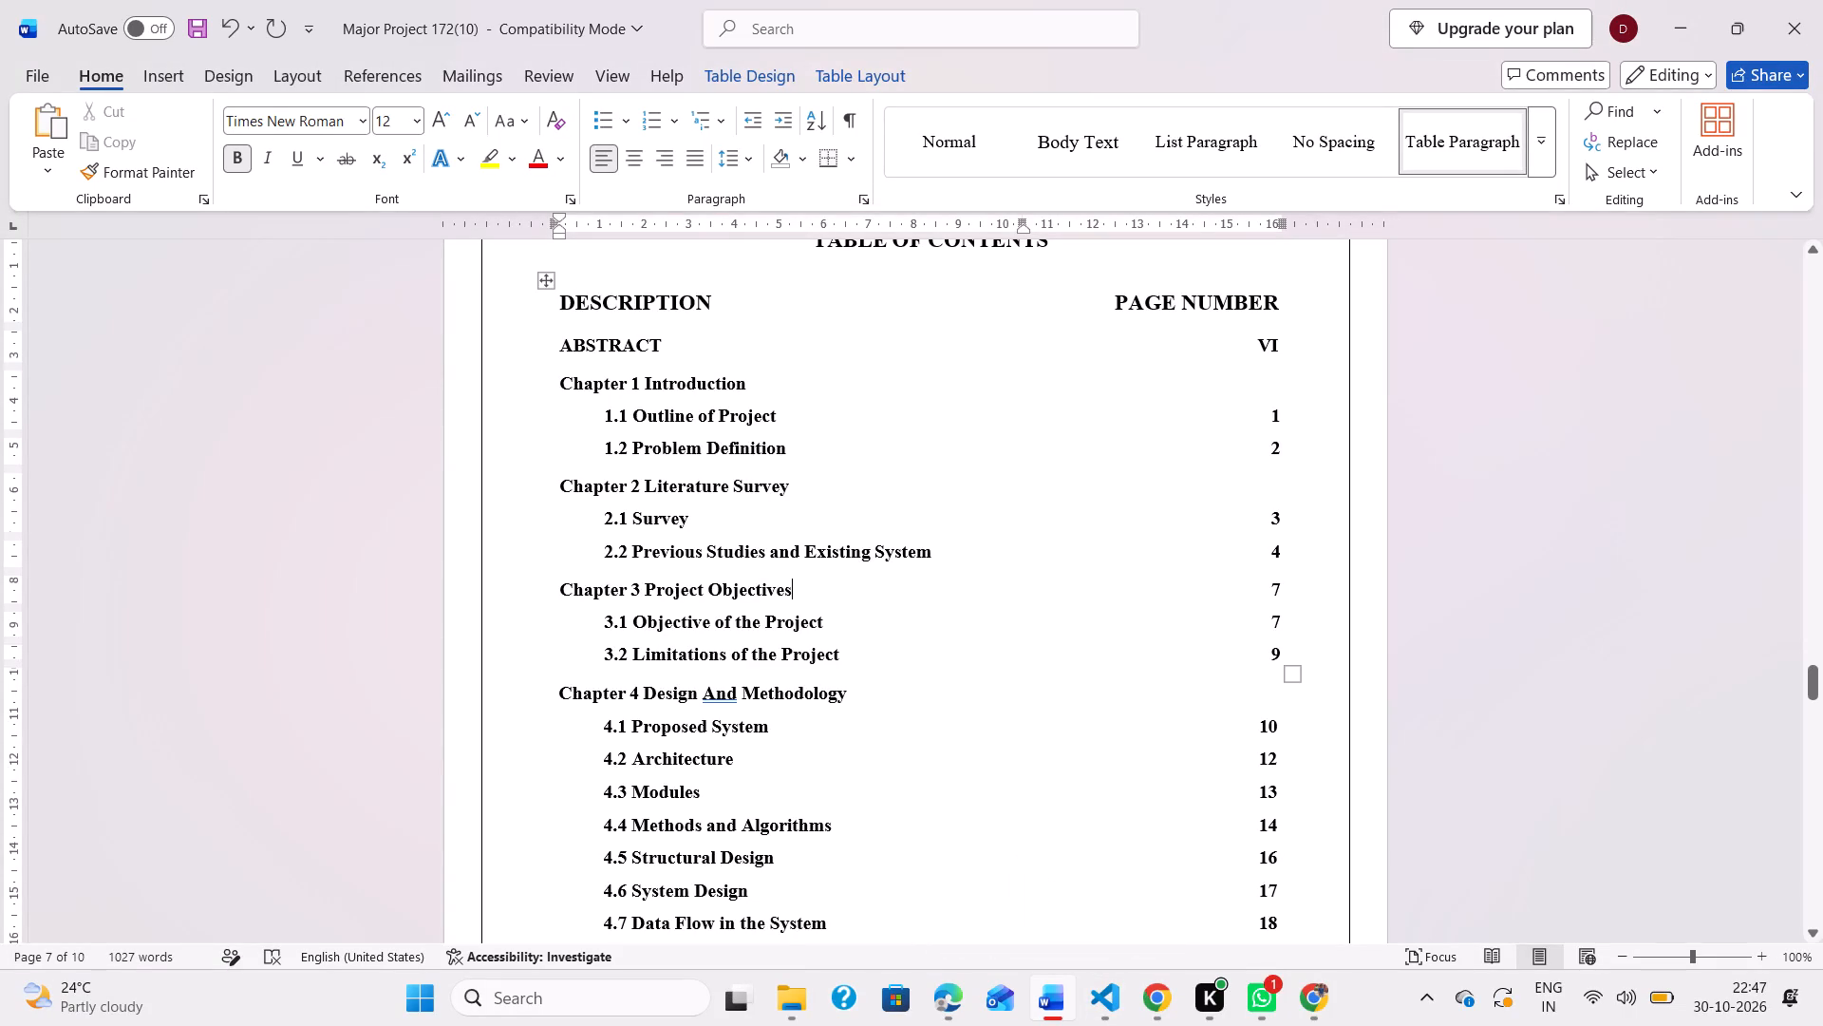
scroll(917, 678, down, 1)
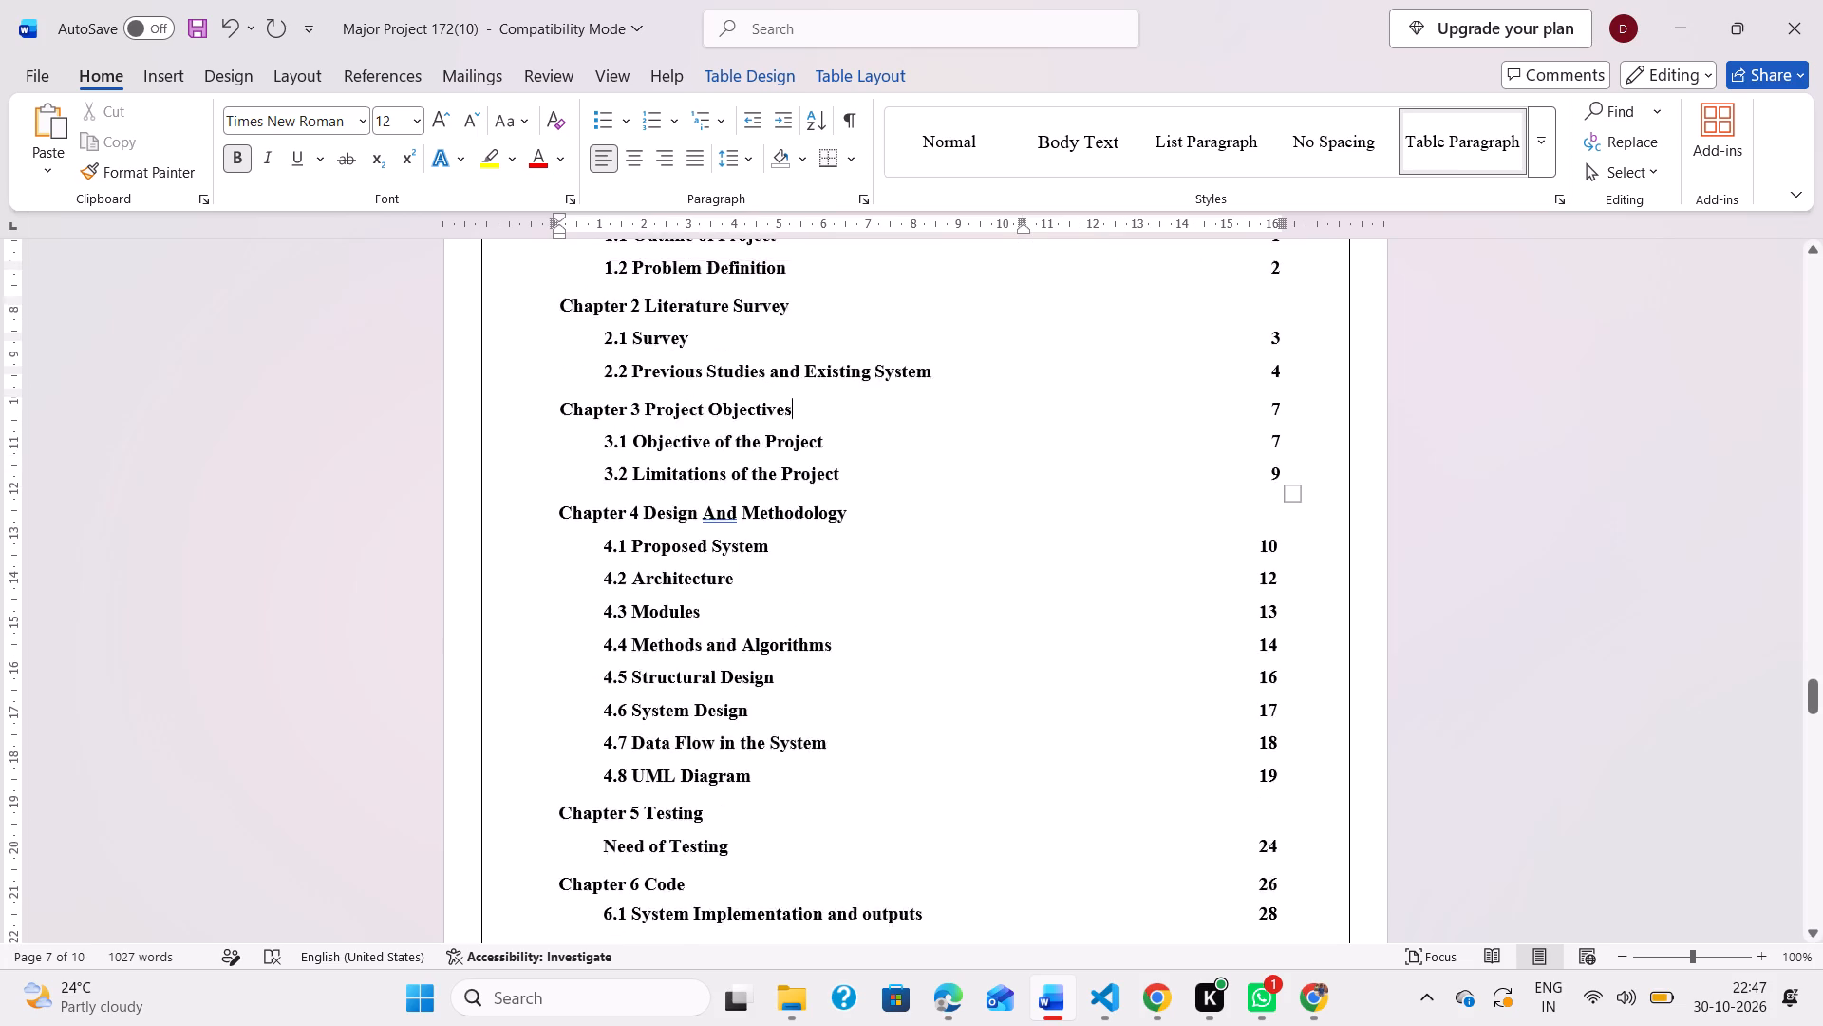
drag(543, 718, 725, 802)
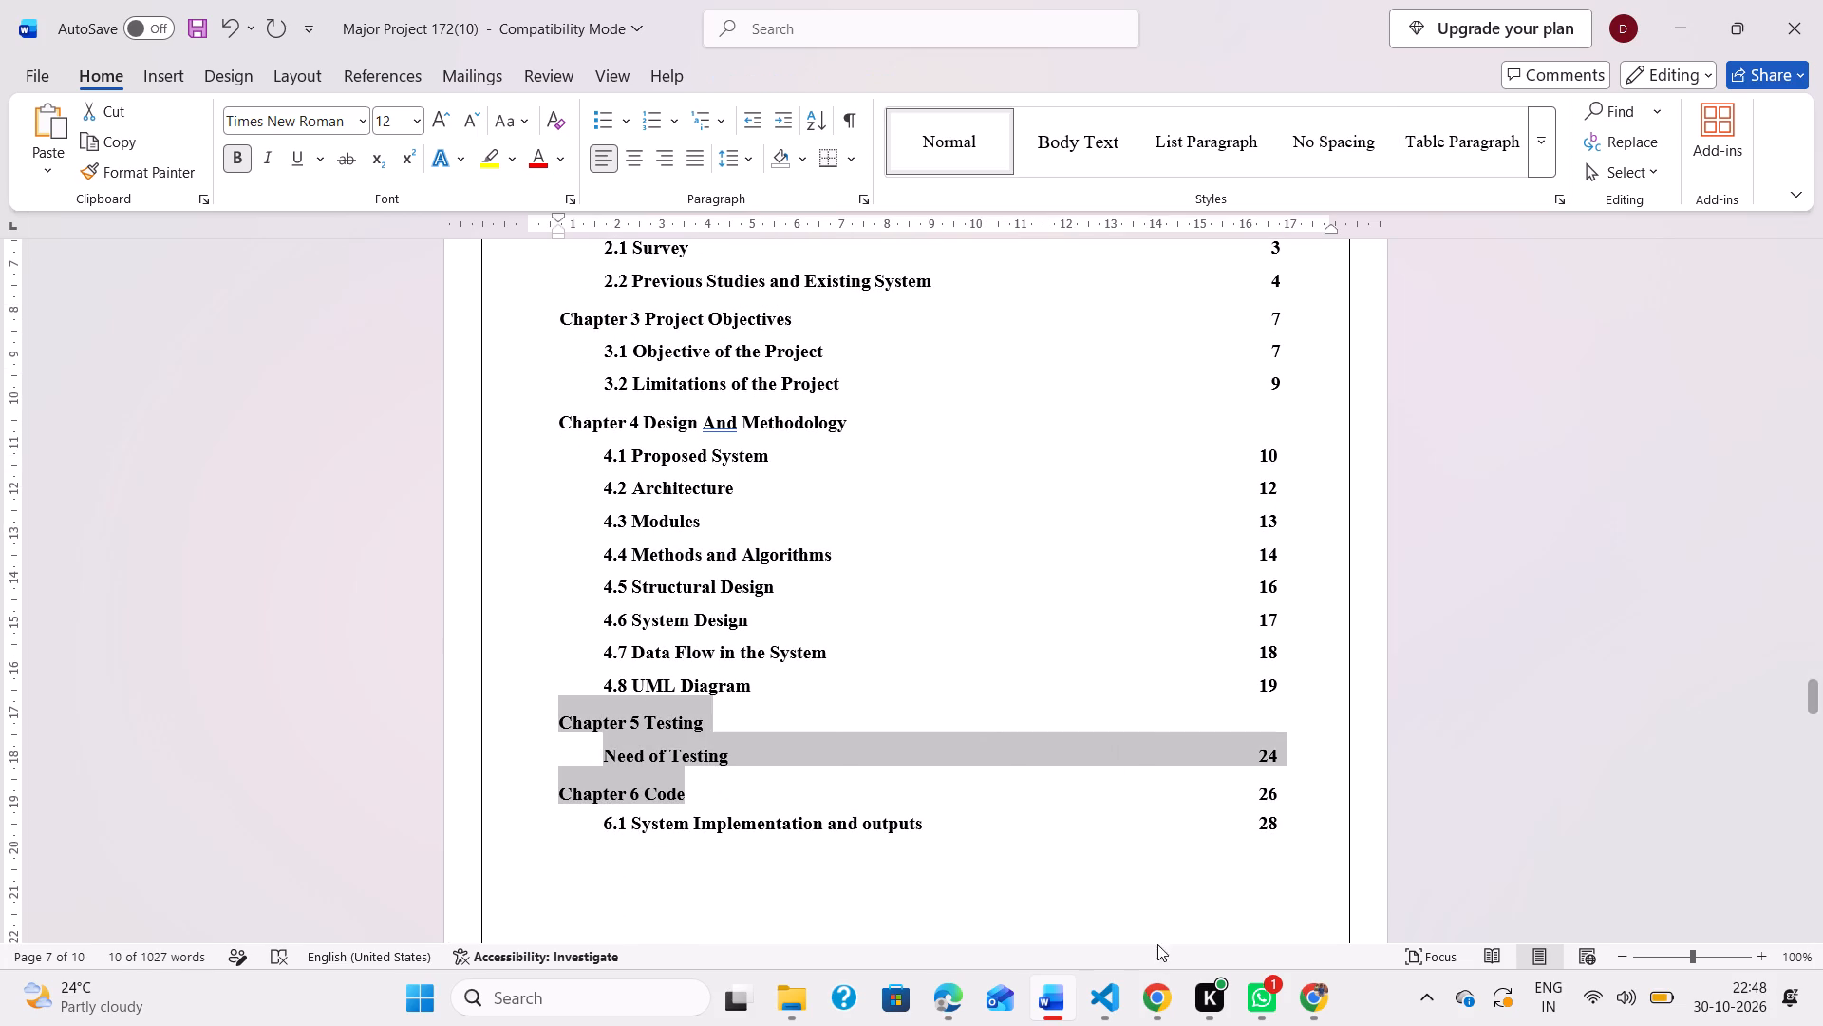
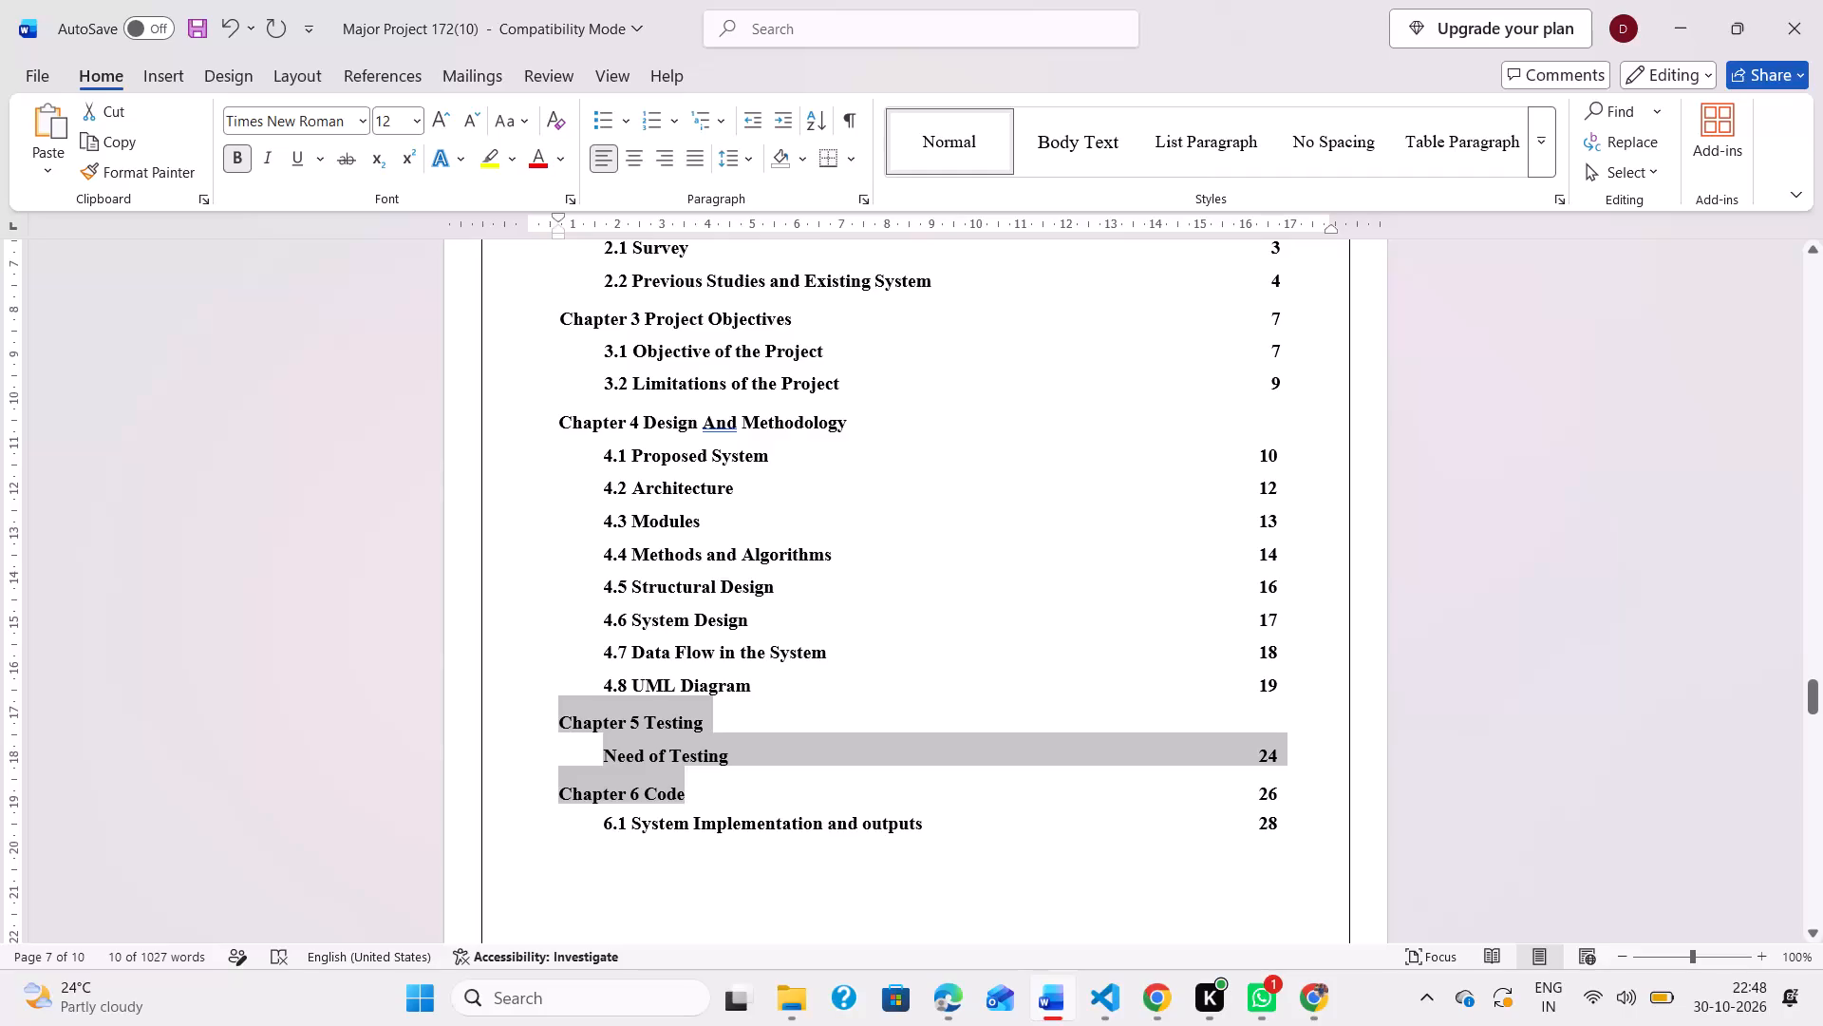
Review the rest of the table of contents, its continuation page, the list of figures and the list of tables.
click(731, 792)
scroll(652, 755, down, 1)
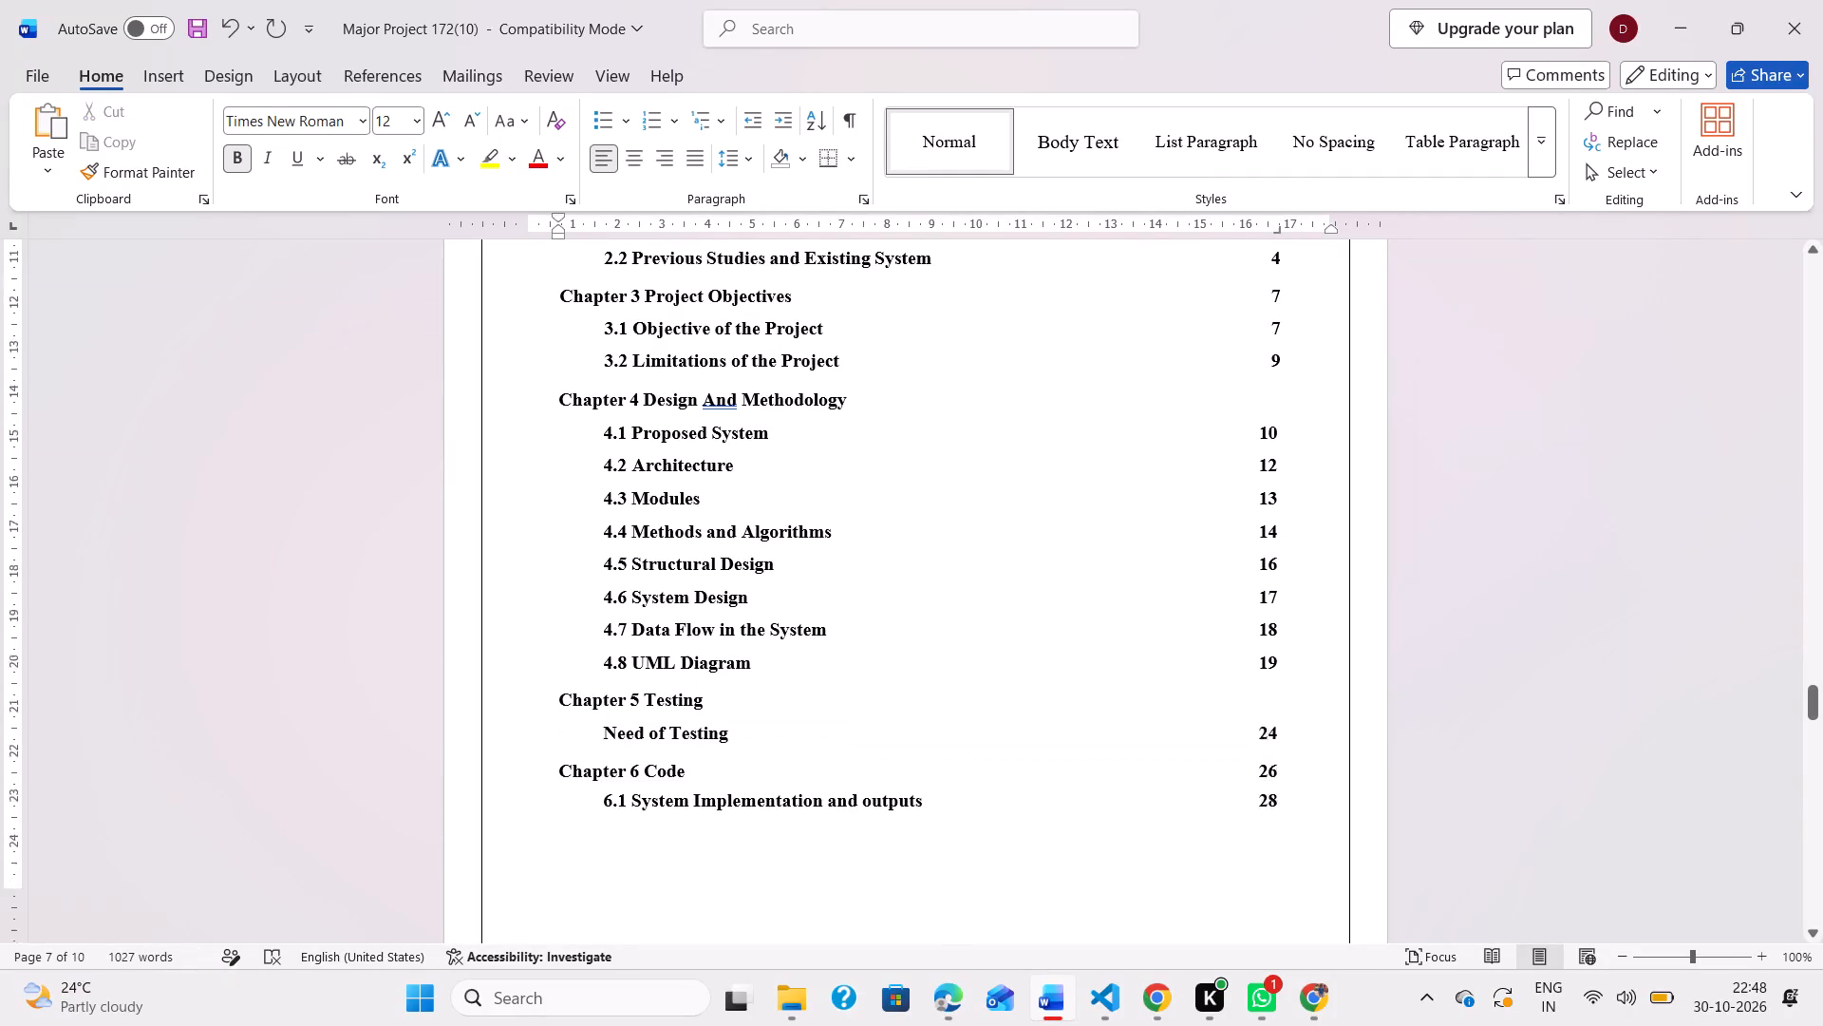
scroll(652, 755, down, 1)
scroll(734, 708, down, 2)
scroll(861, 665, down, 1)
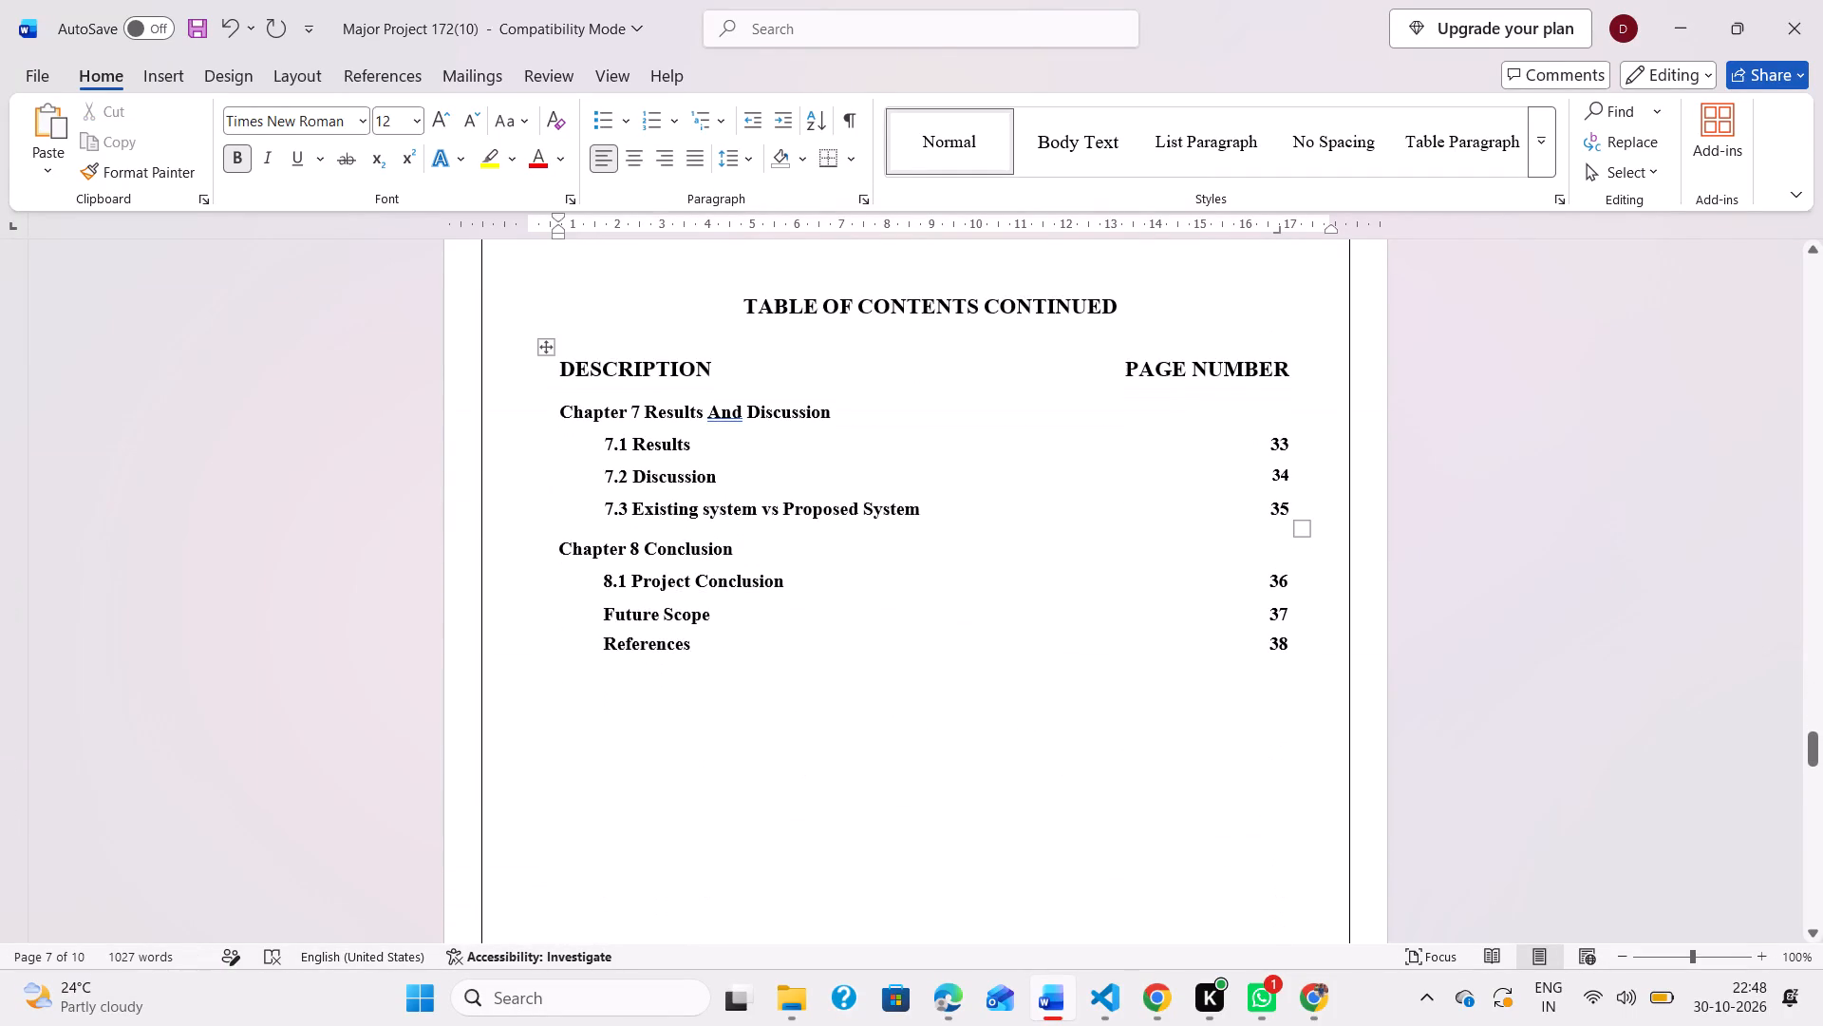
scroll(856, 623, down, 1)
scroll(874, 698, down, 1)
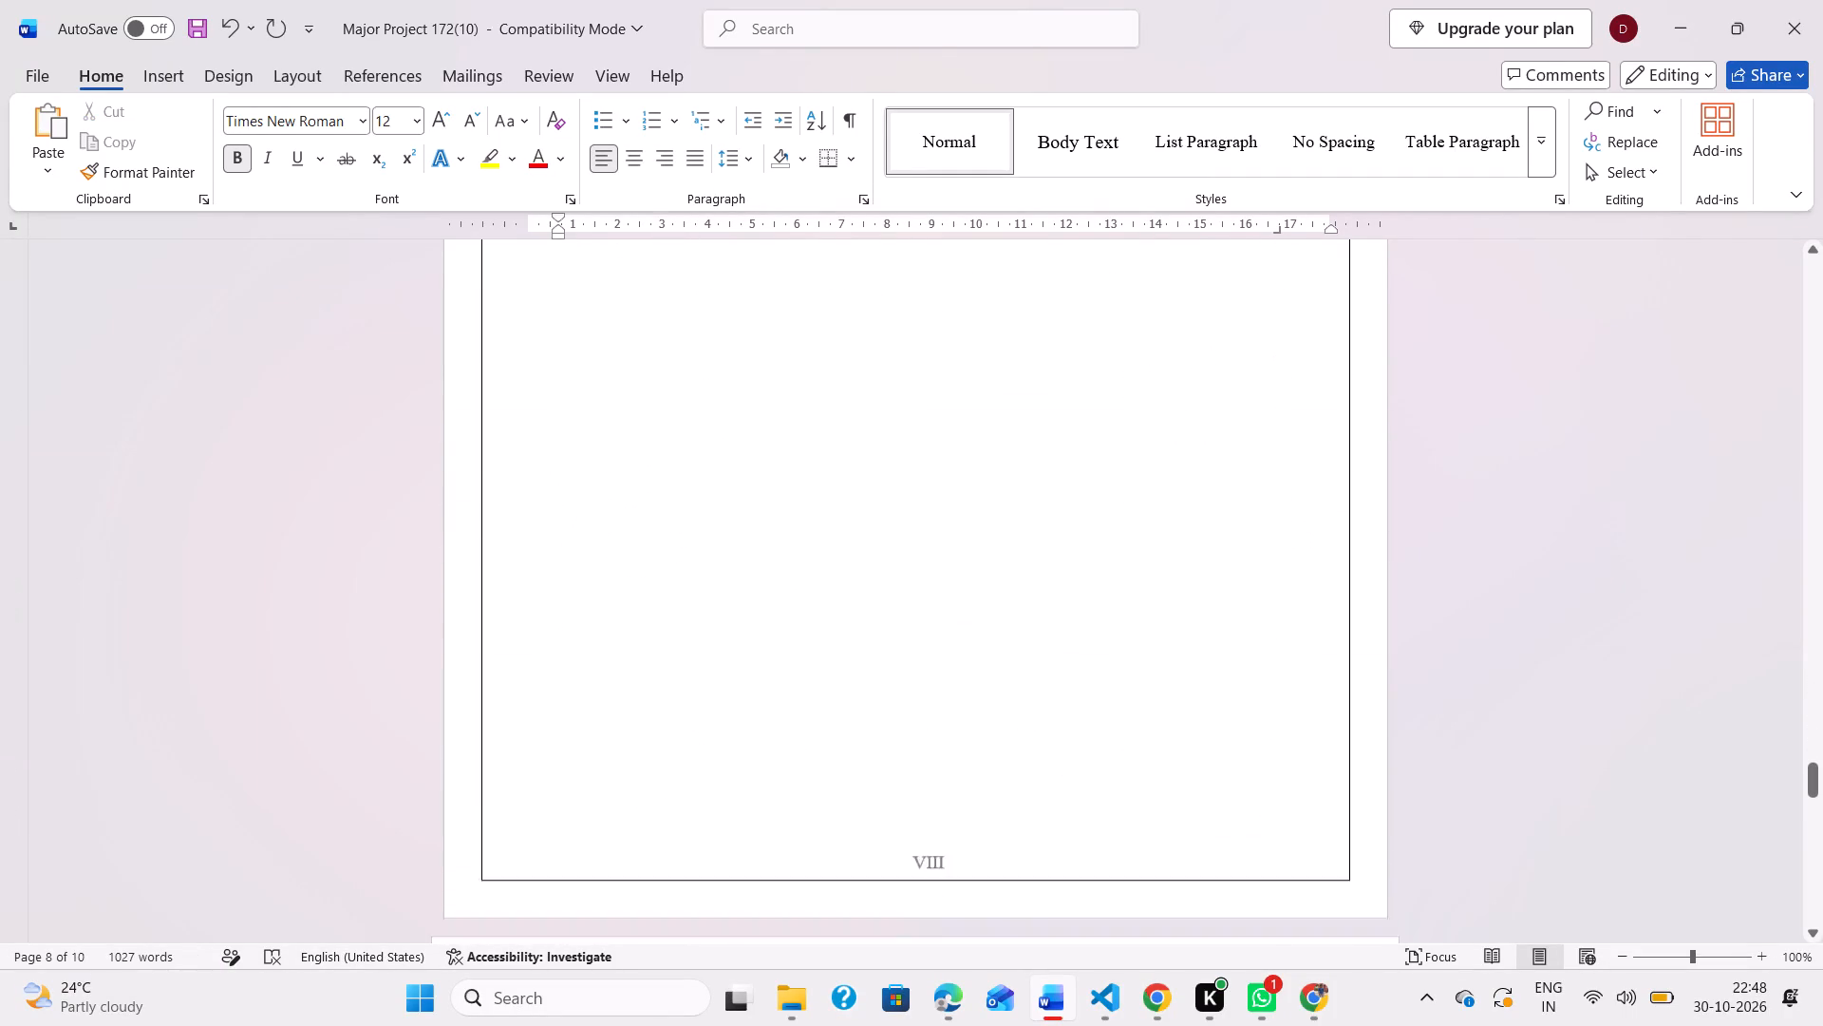
scroll(905, 710, down, 2)
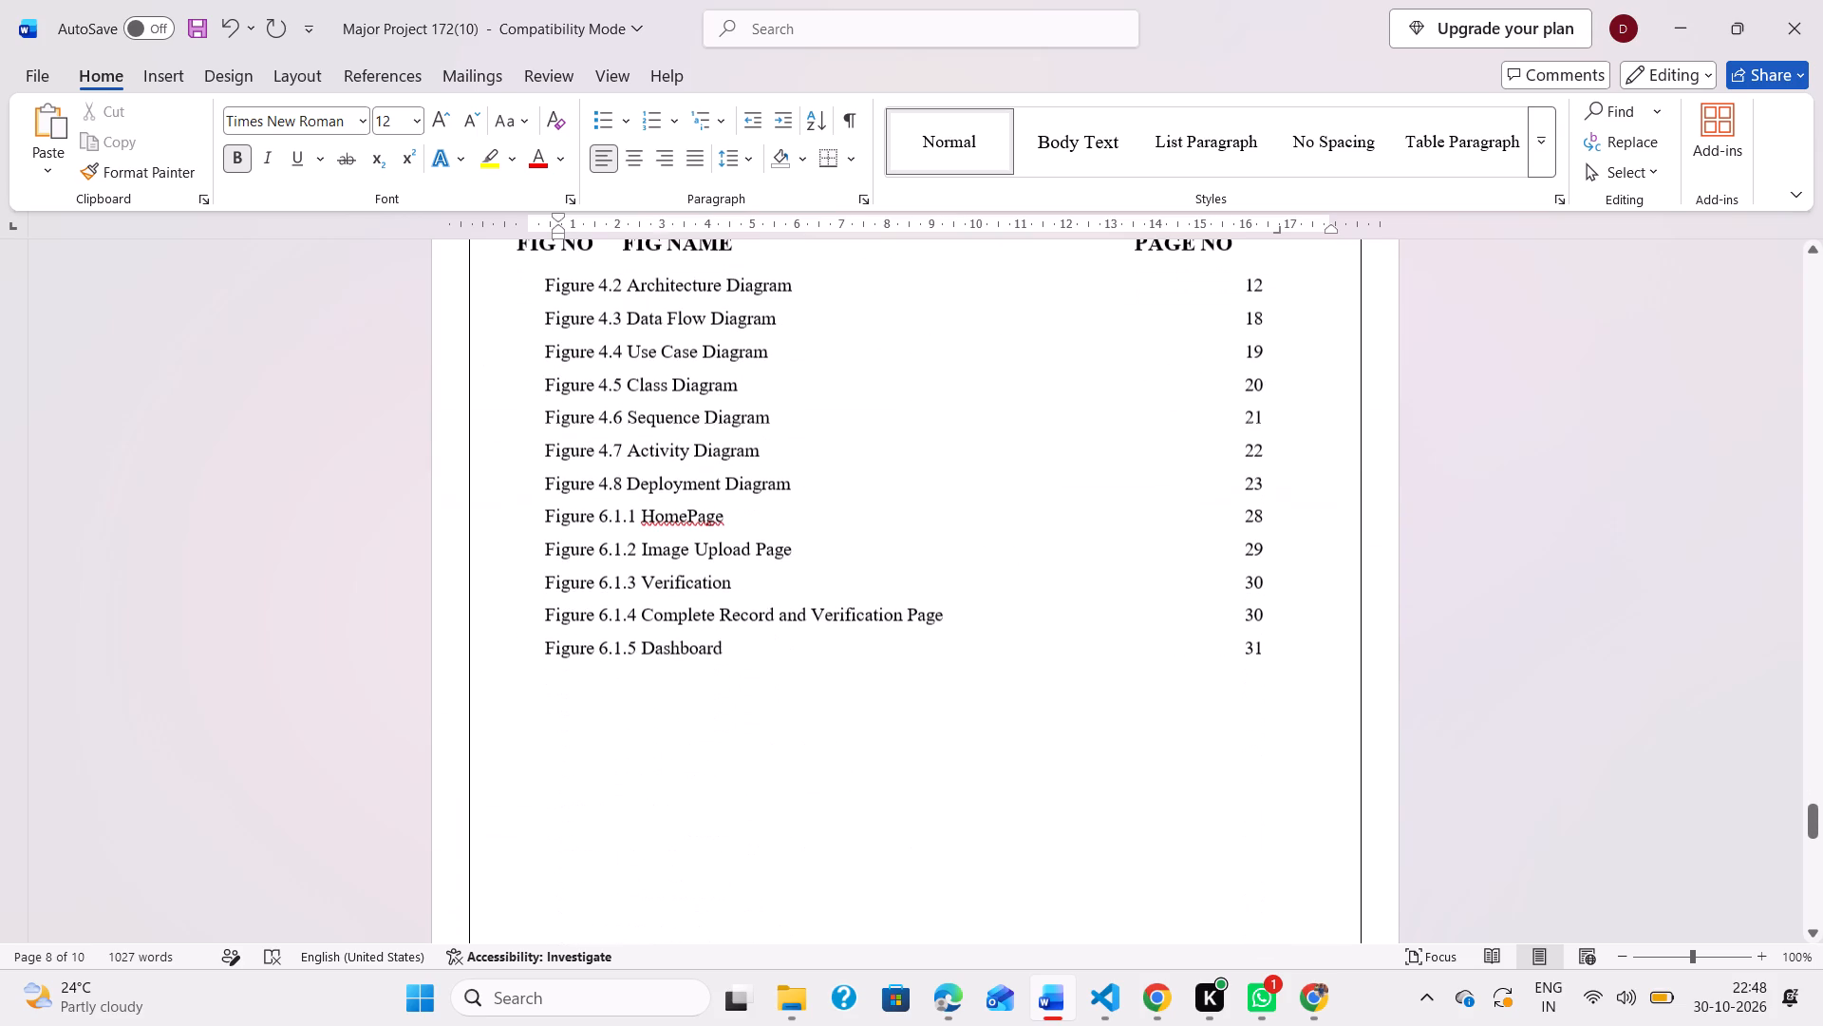
scroll(878, 676, down, 1)
scroll(878, 676, up, 1)
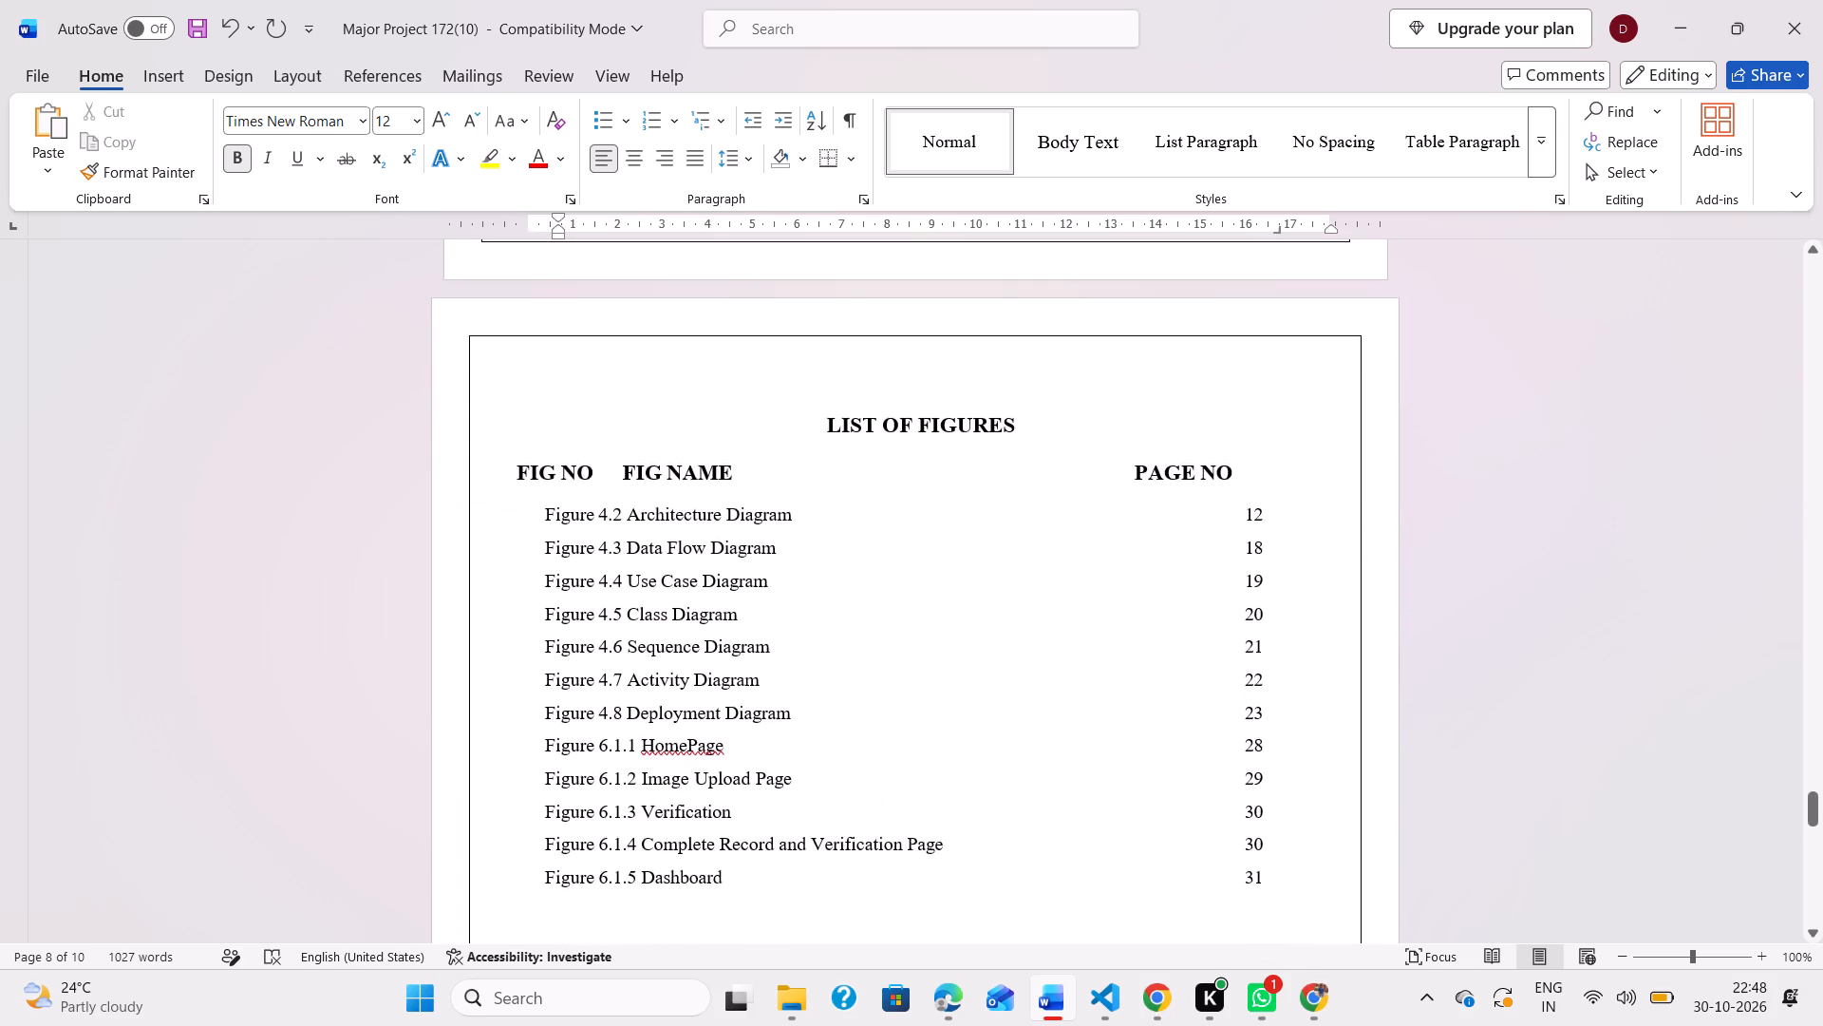
scroll(867, 678, down, 1)
scroll(858, 764, up, 1)
scroll(944, 597, up, 1)
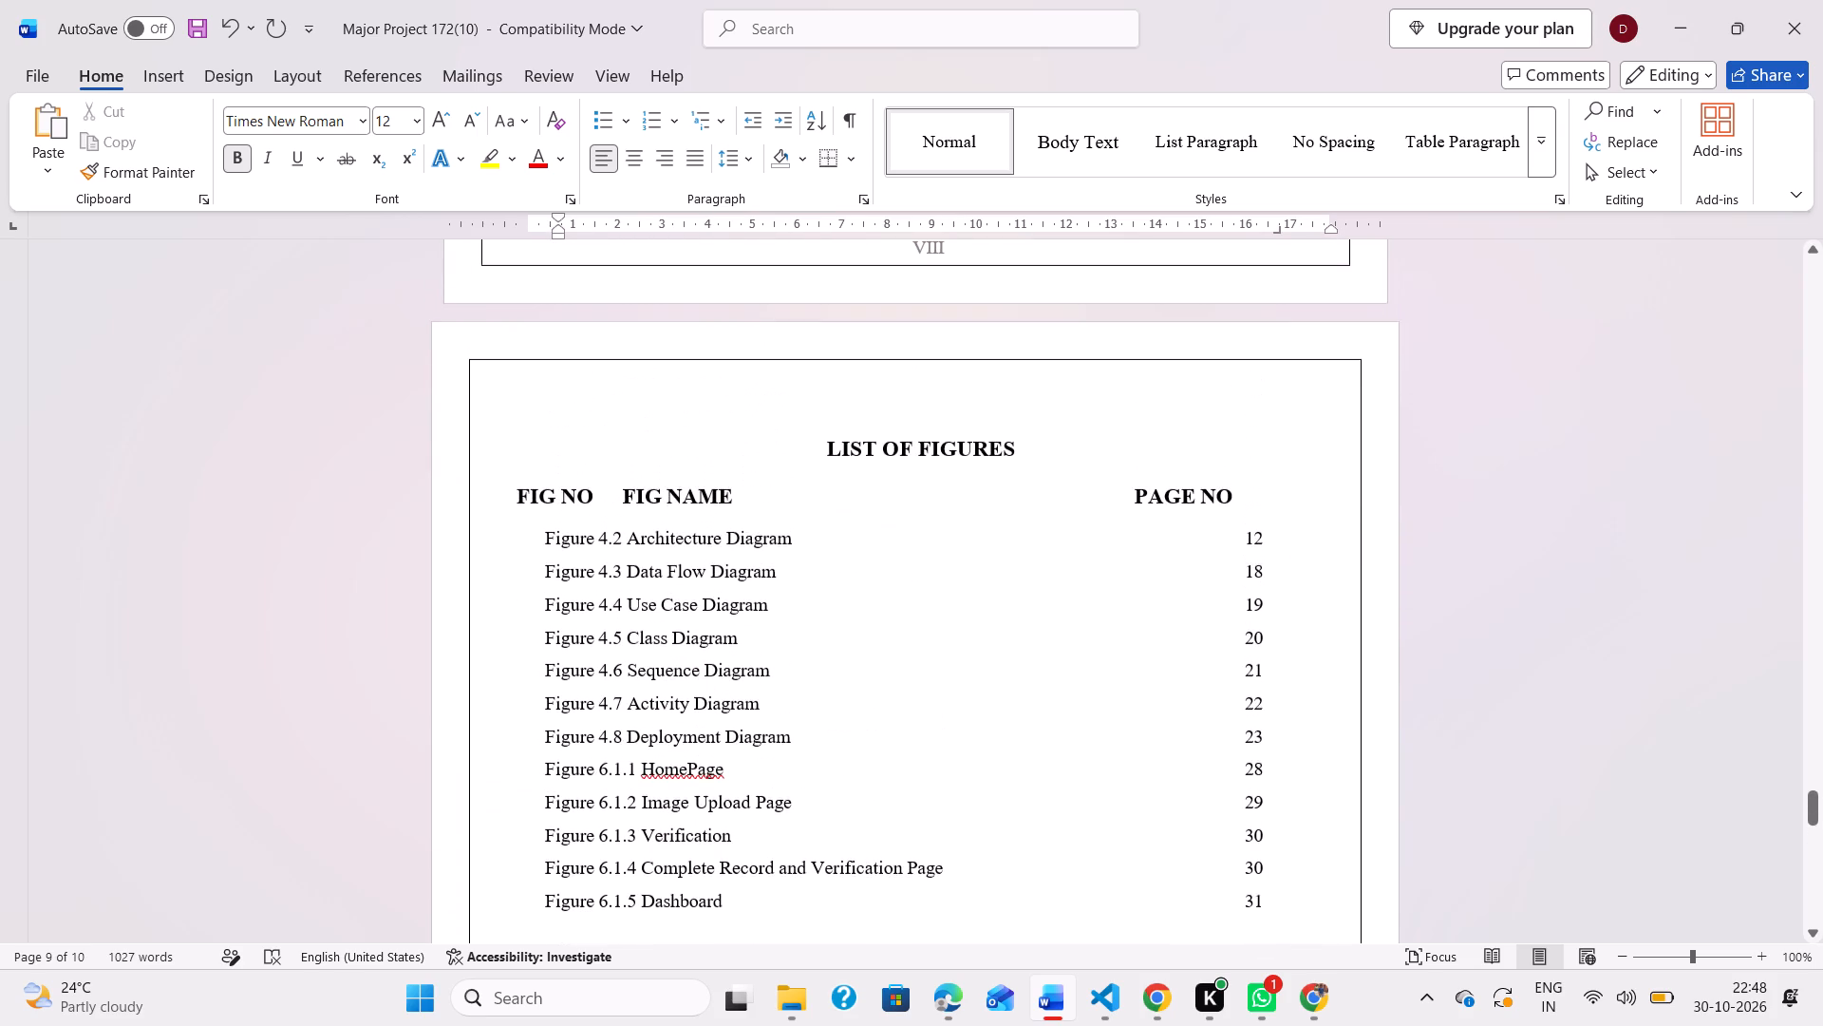
scroll(826, 630, down, 1)
scroll(826, 630, up, 1)
scroll(826, 630, down, 2)
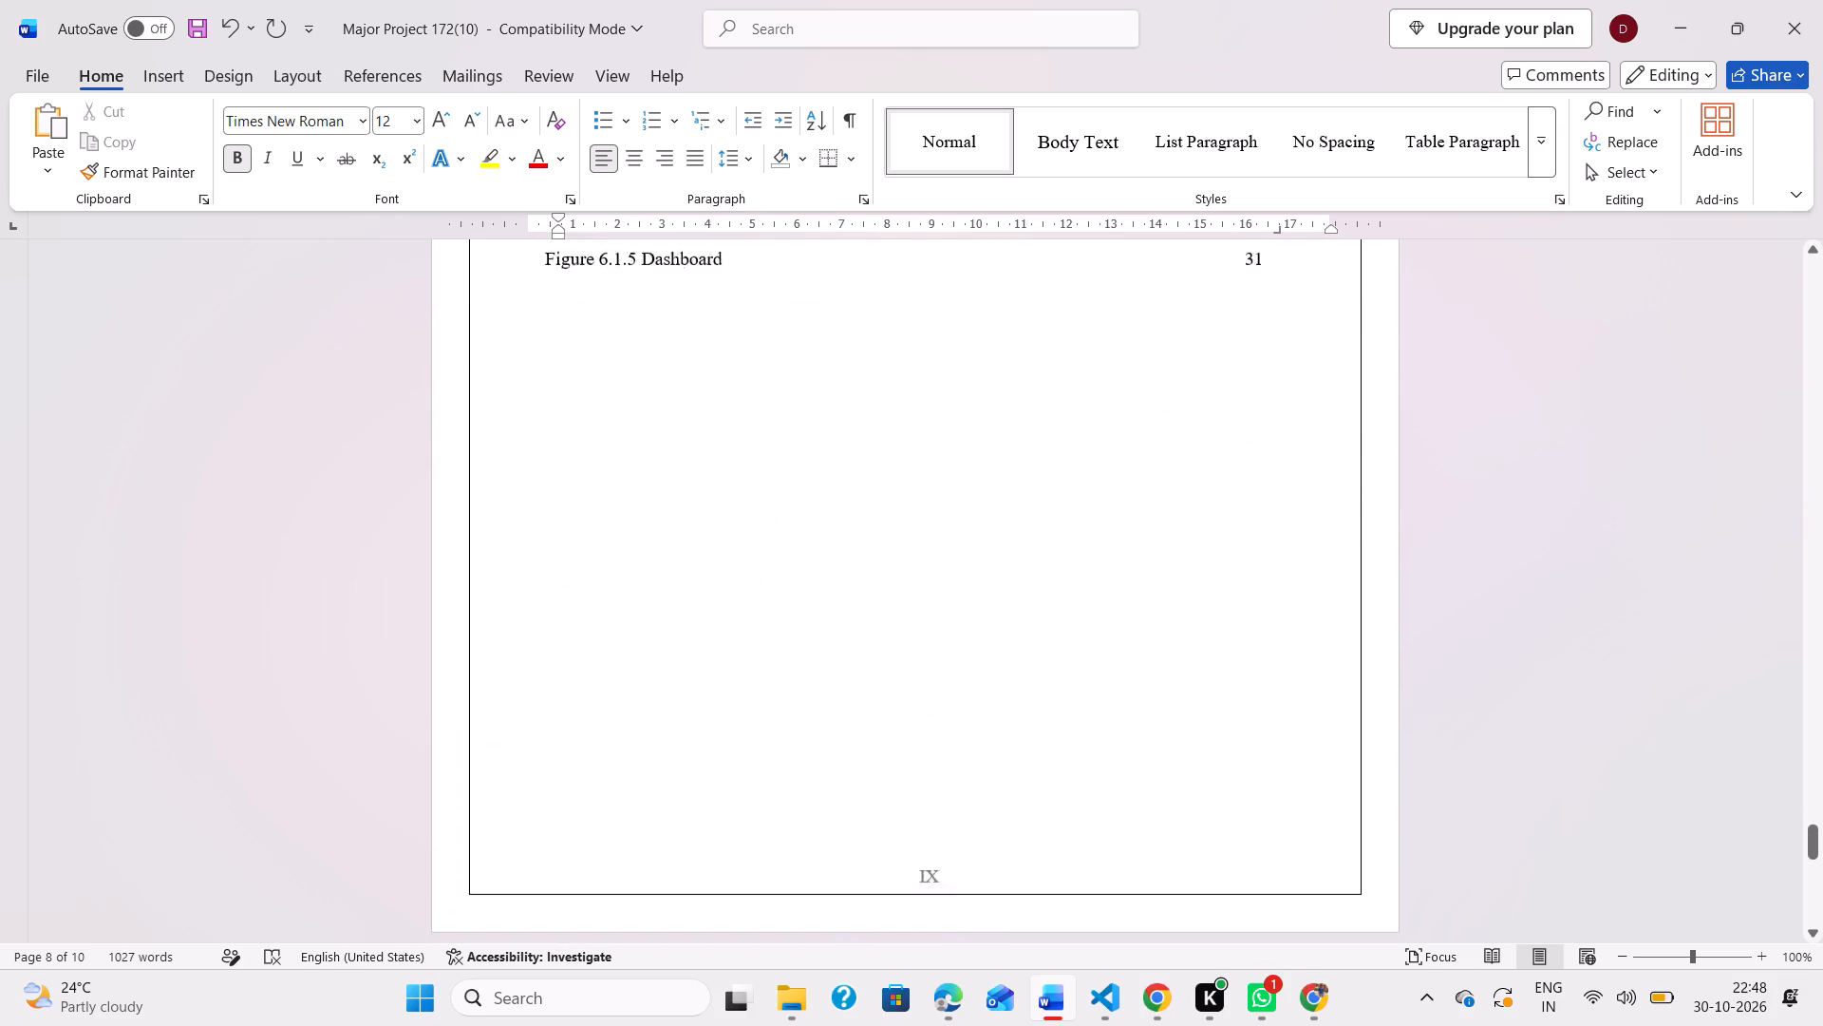
scroll(826, 630, down, 1)
scroll(927, 629, down, 1)
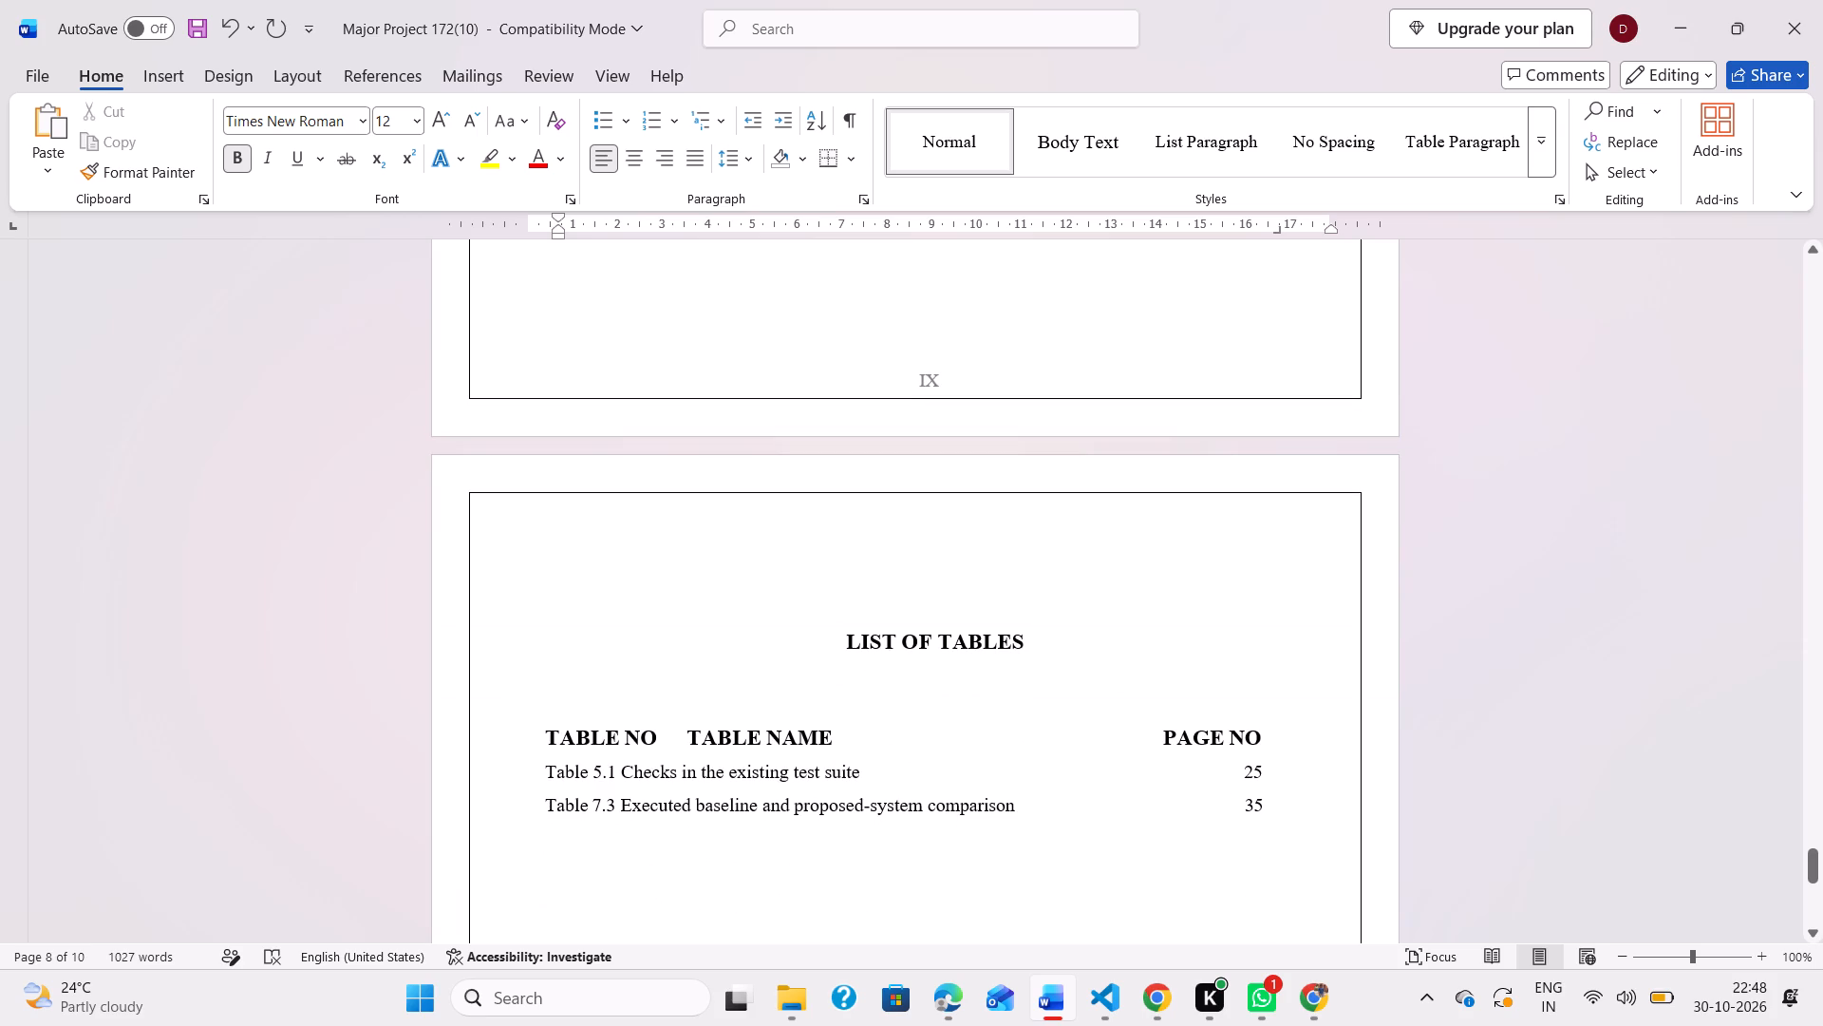
scroll(860, 584, down, 1)
scroll(840, 663, down, 3)
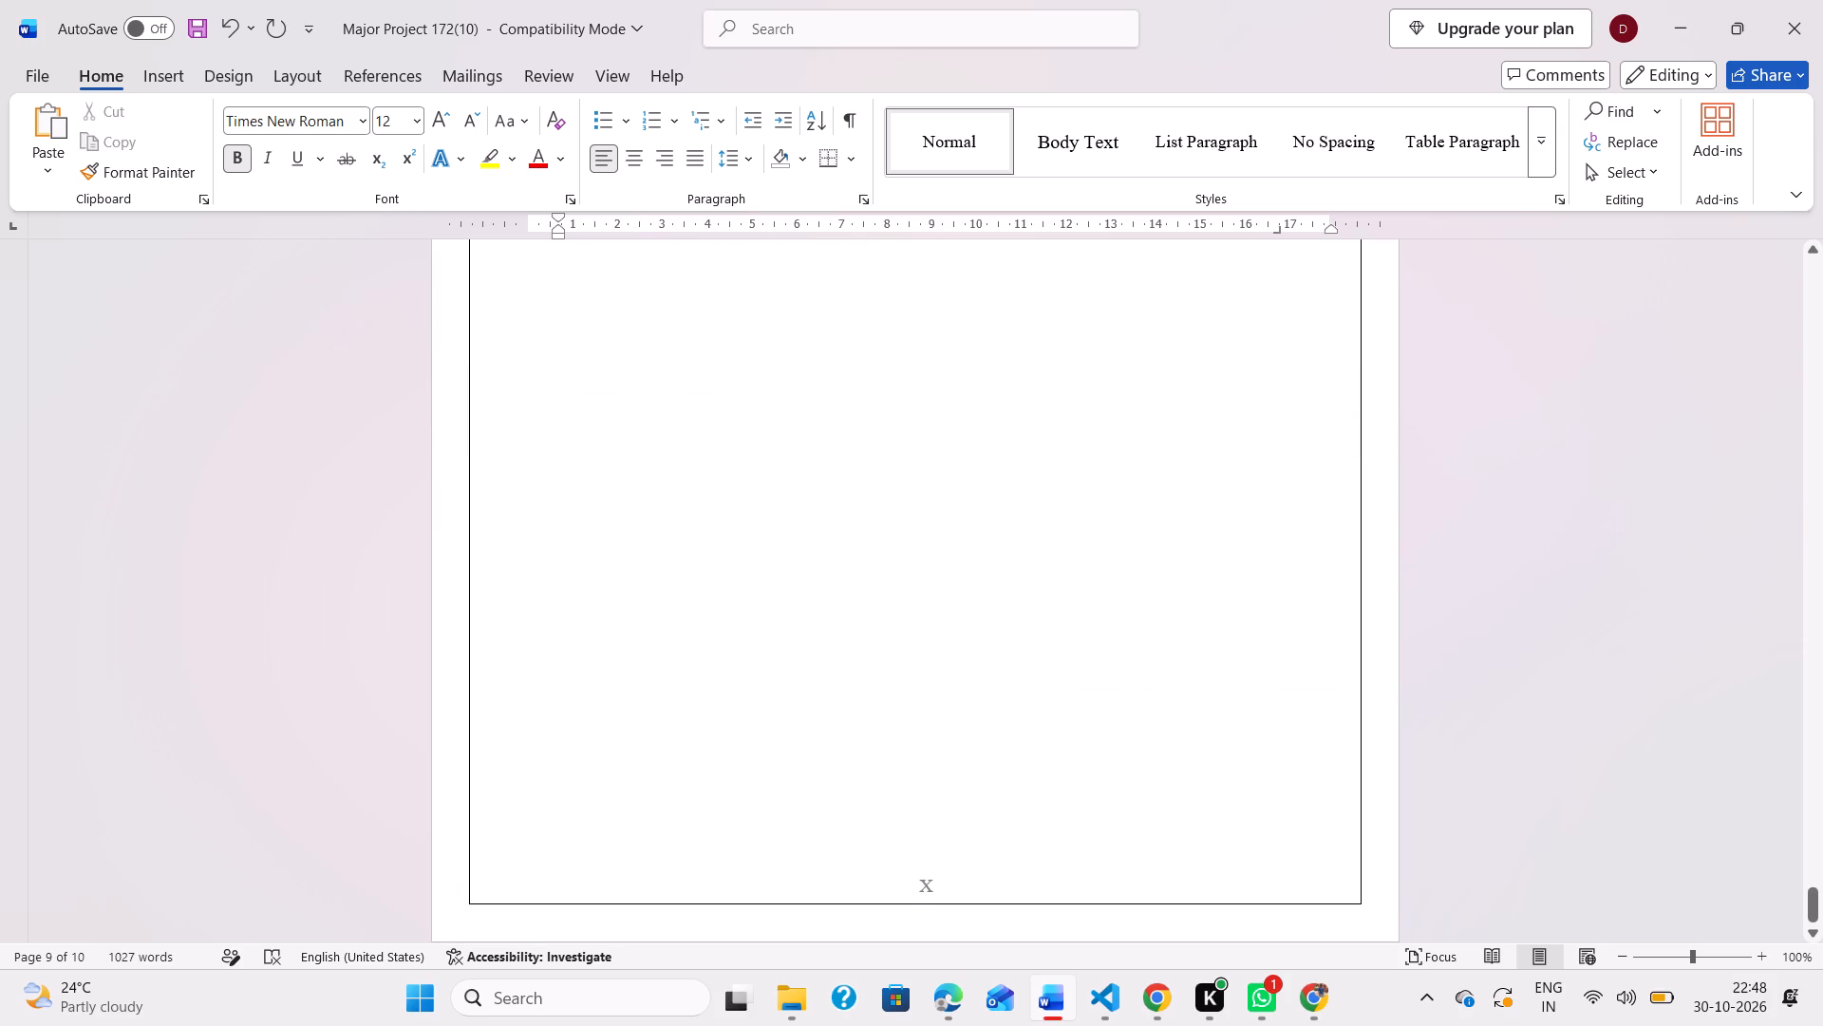
scroll(913, 598, down, 1)
scroll(900, 684, down, 3)
scroll(982, 584, up, 3)
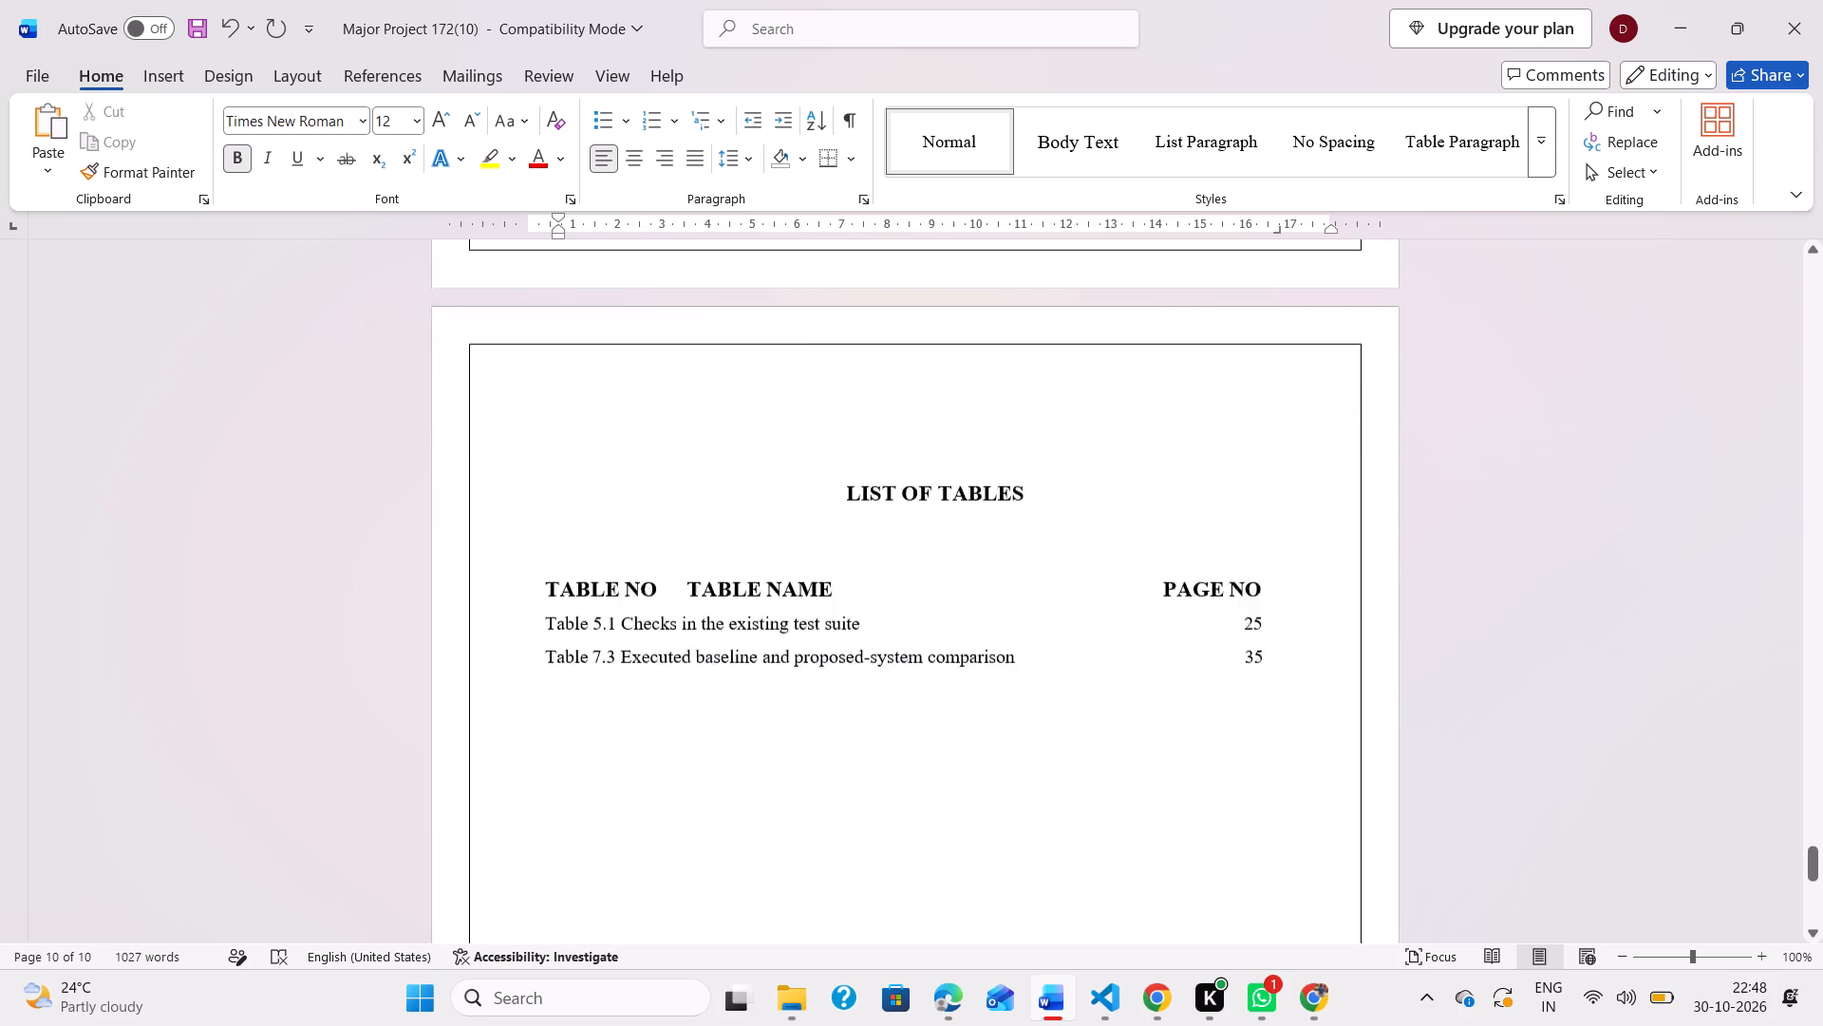
Look back over the report's abstract, acknowledgement, certificate and title pages to check the title, student names and roll numbers.
scroll(982, 584, up, 8)
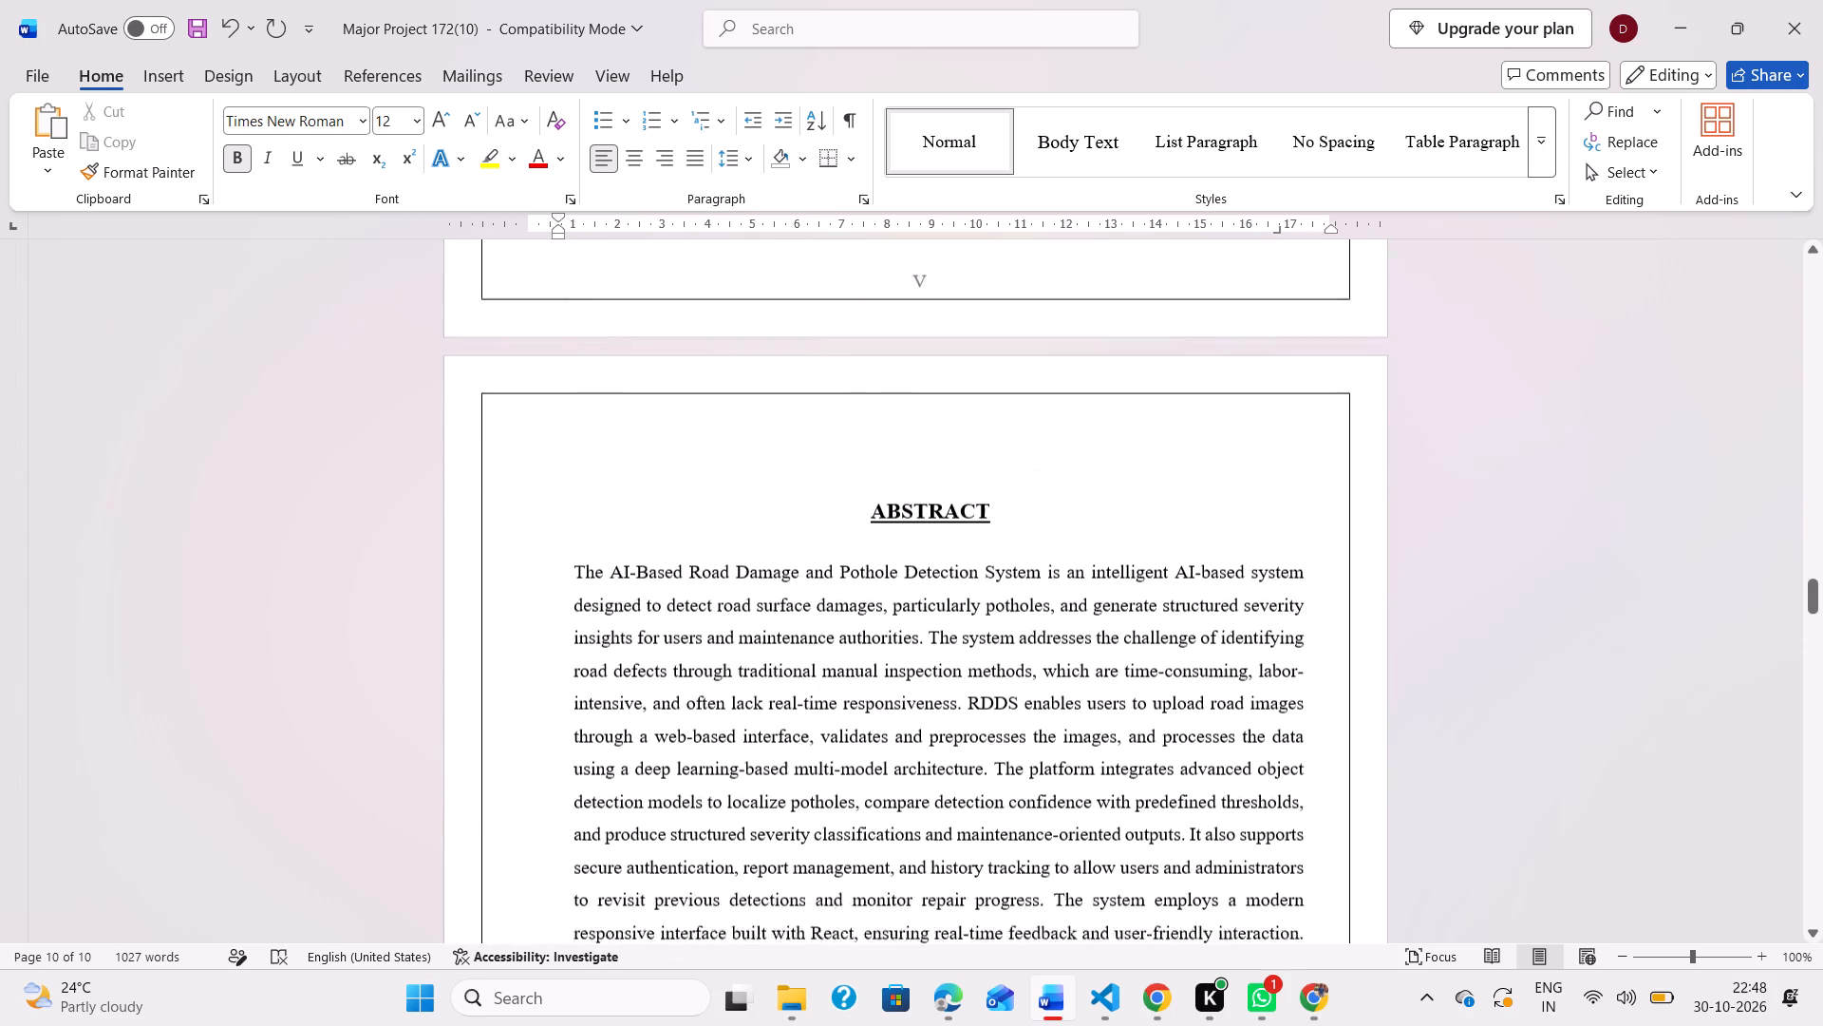
scroll(982, 584, up, 4)
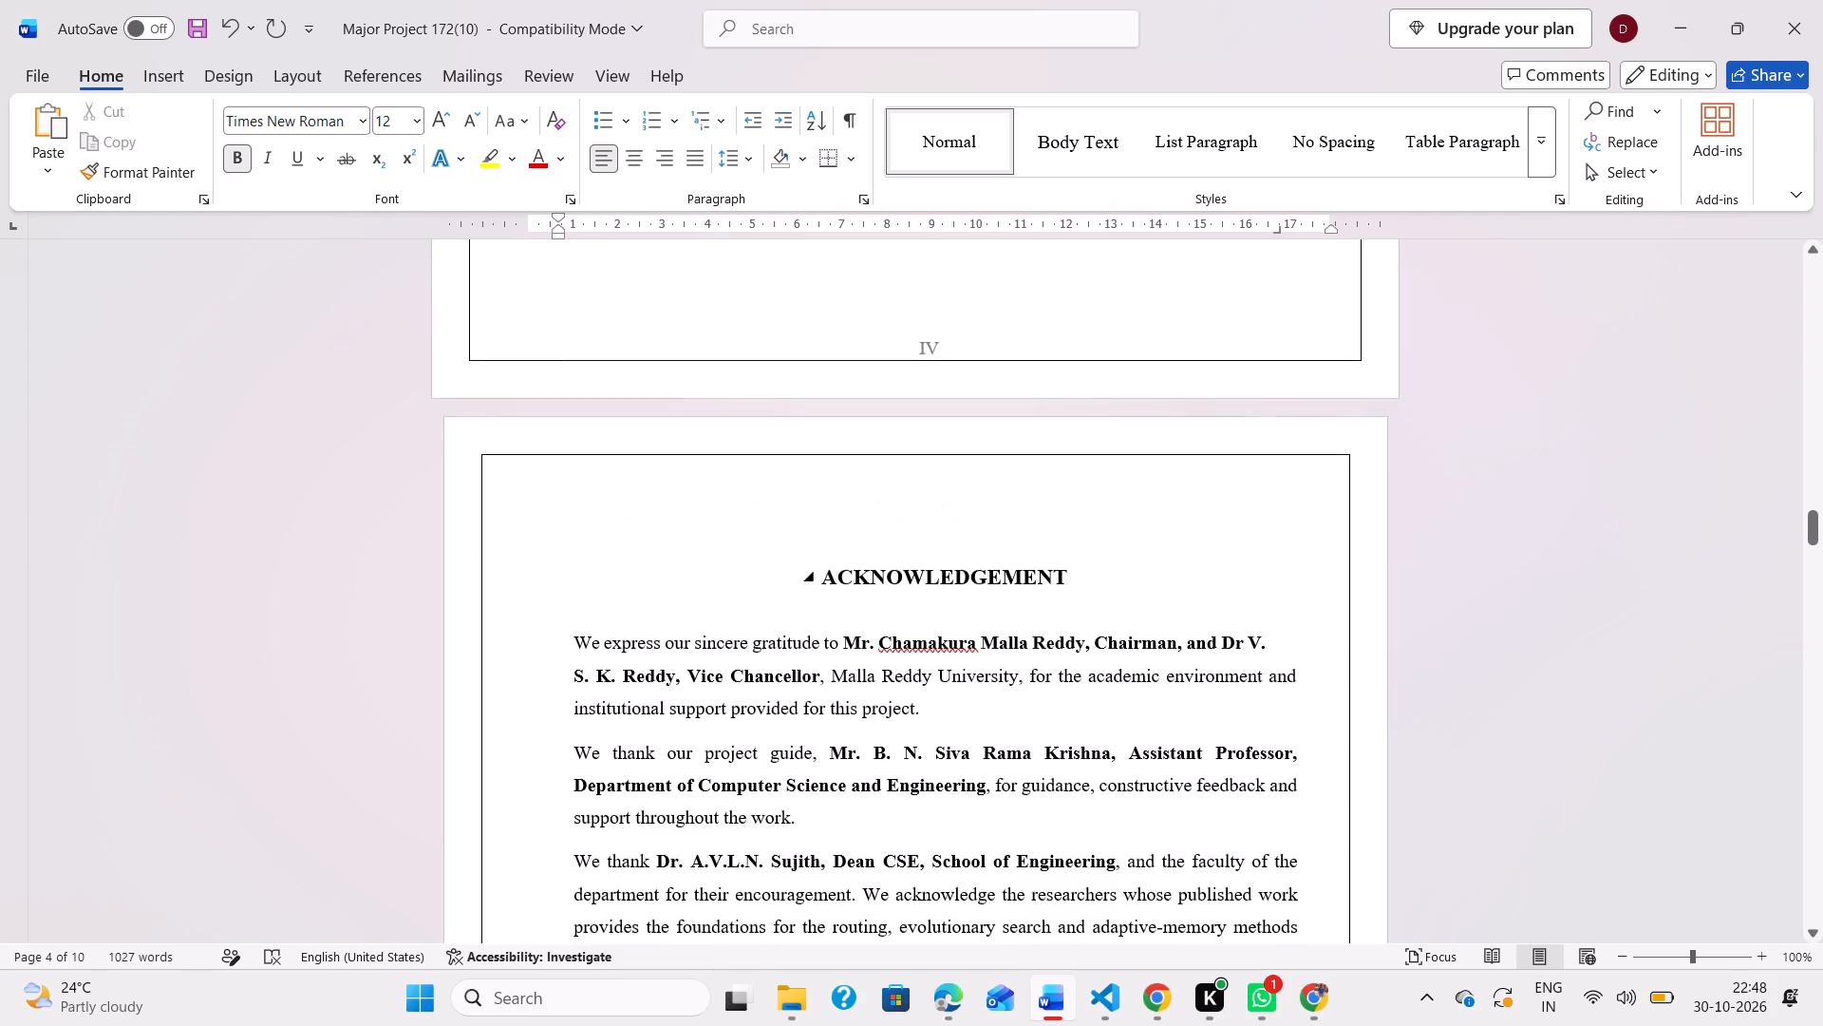
scroll(982, 584, up, 6)
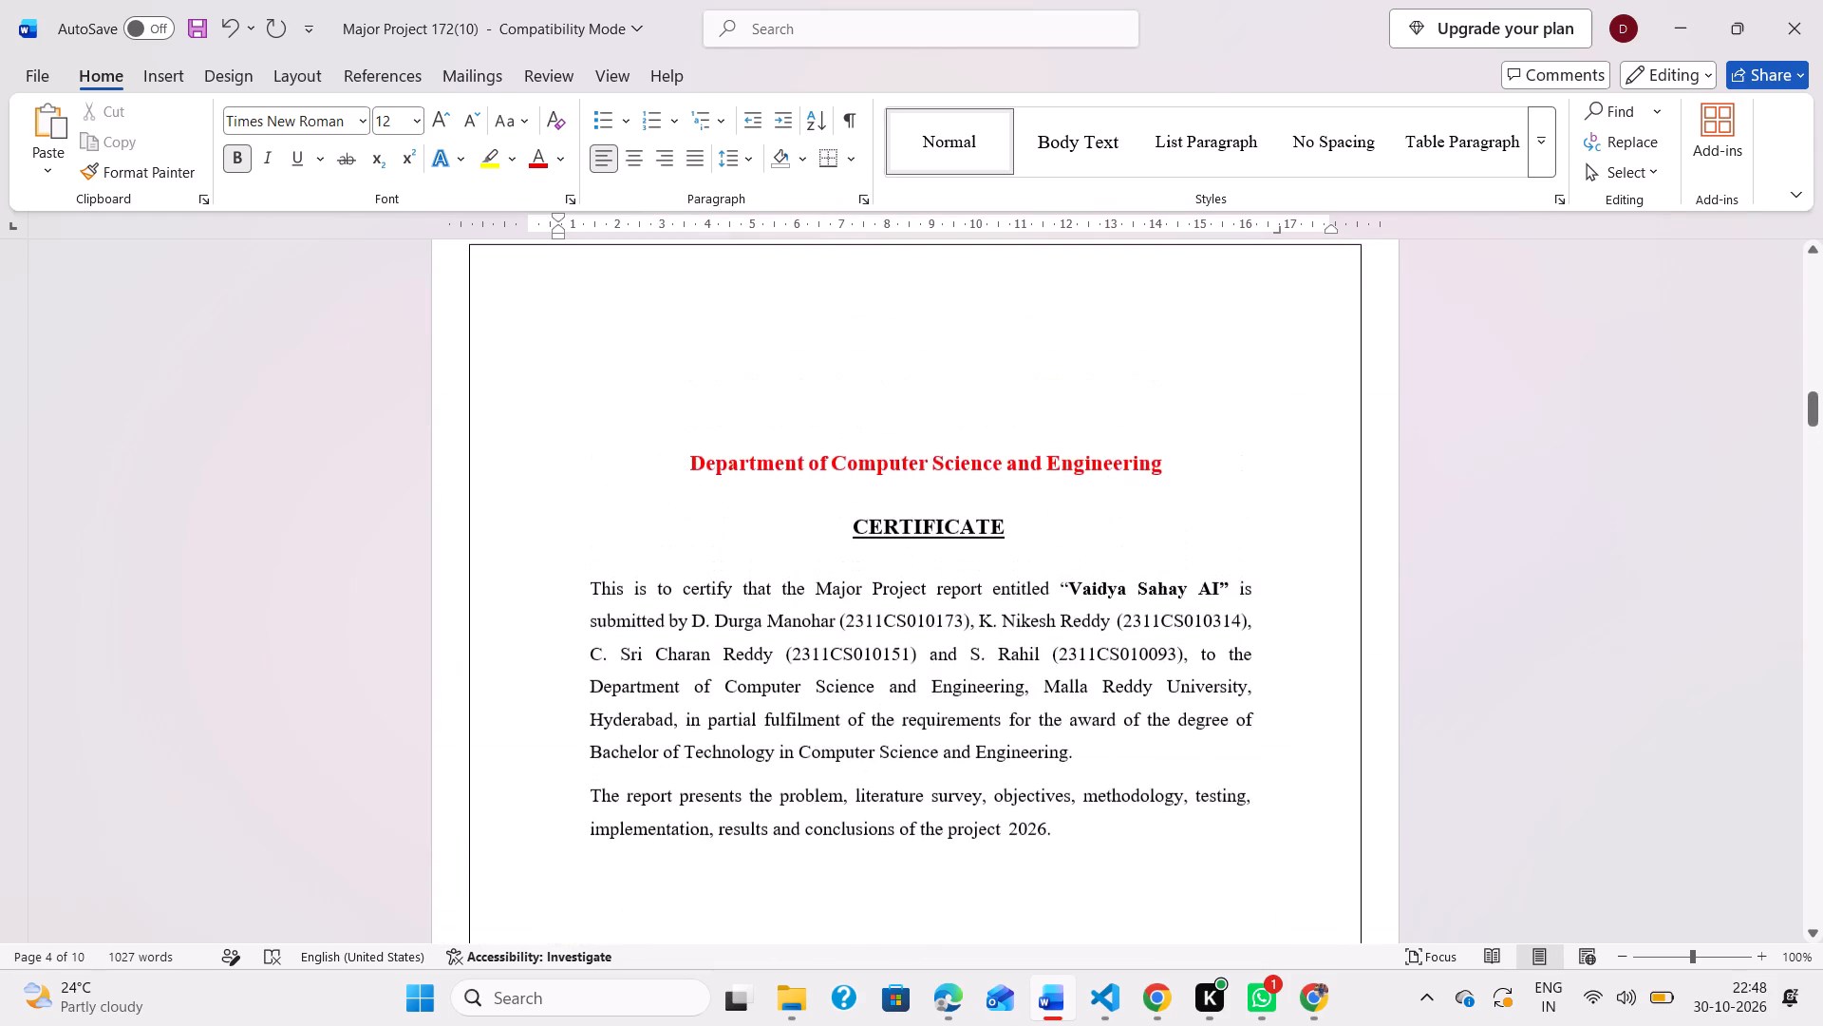
scroll(982, 584, up, 3)
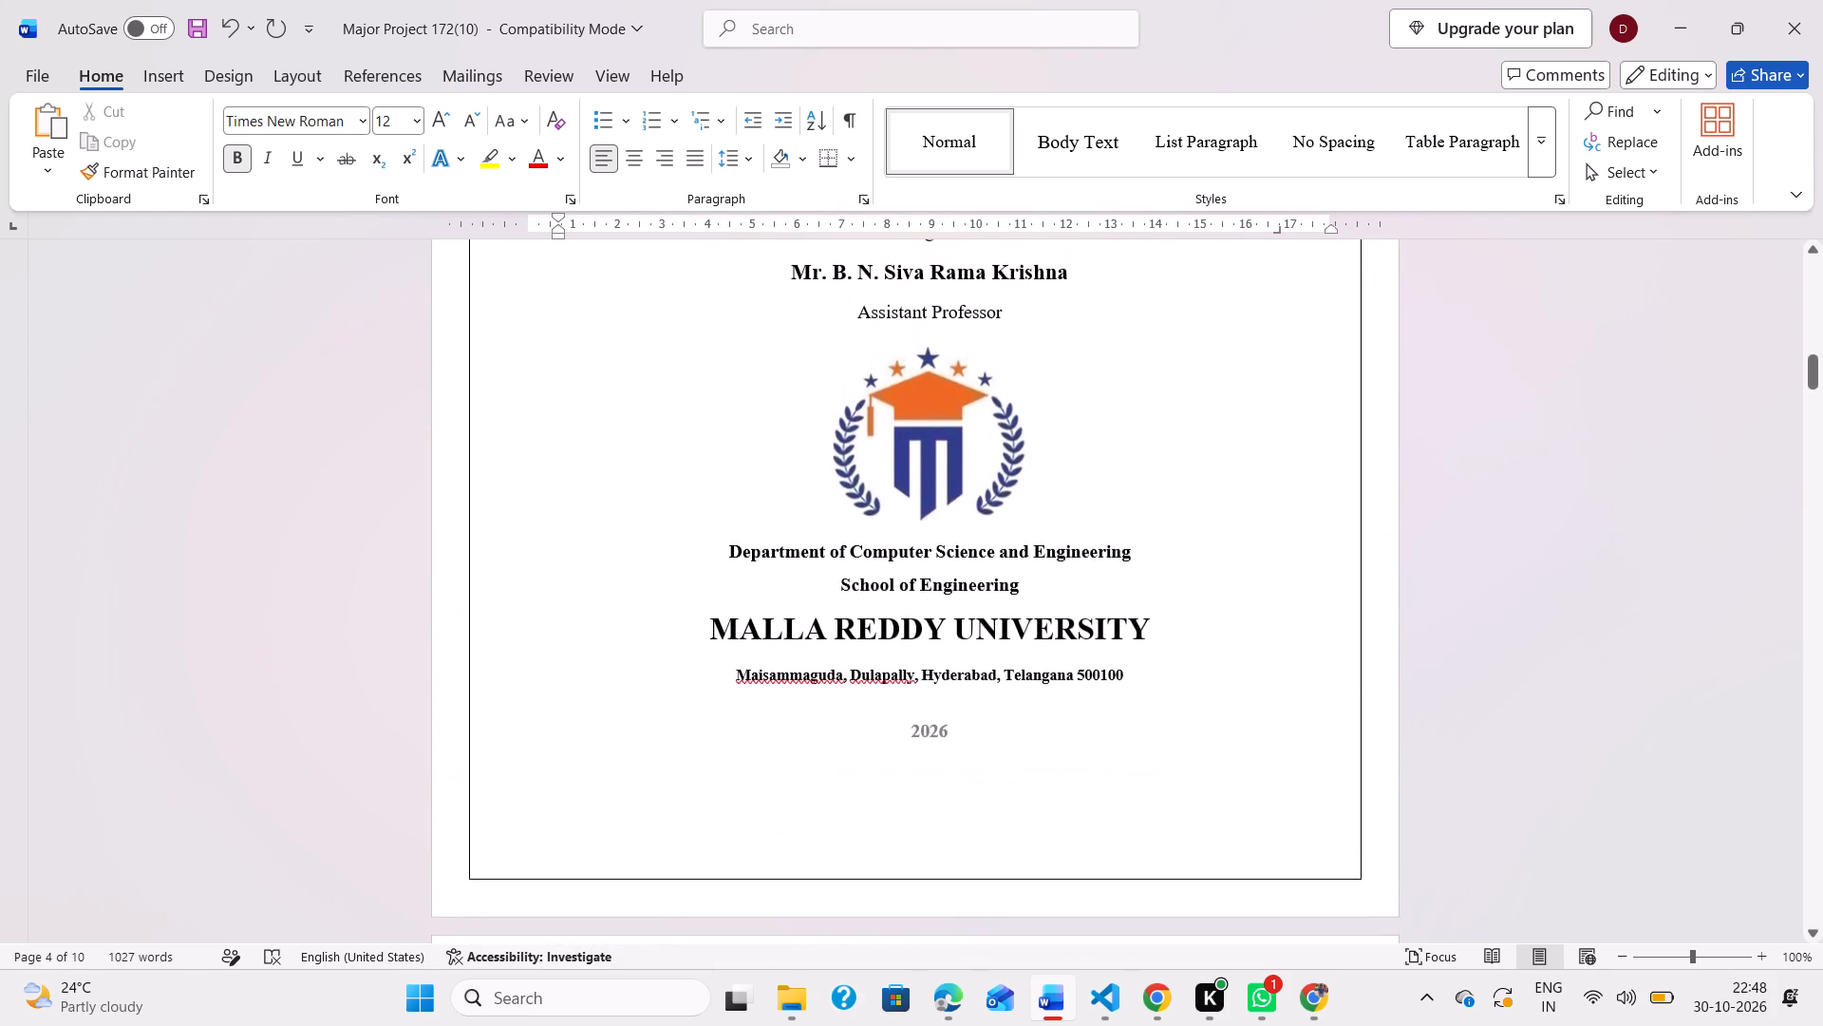
scroll(982, 584, up, 2)
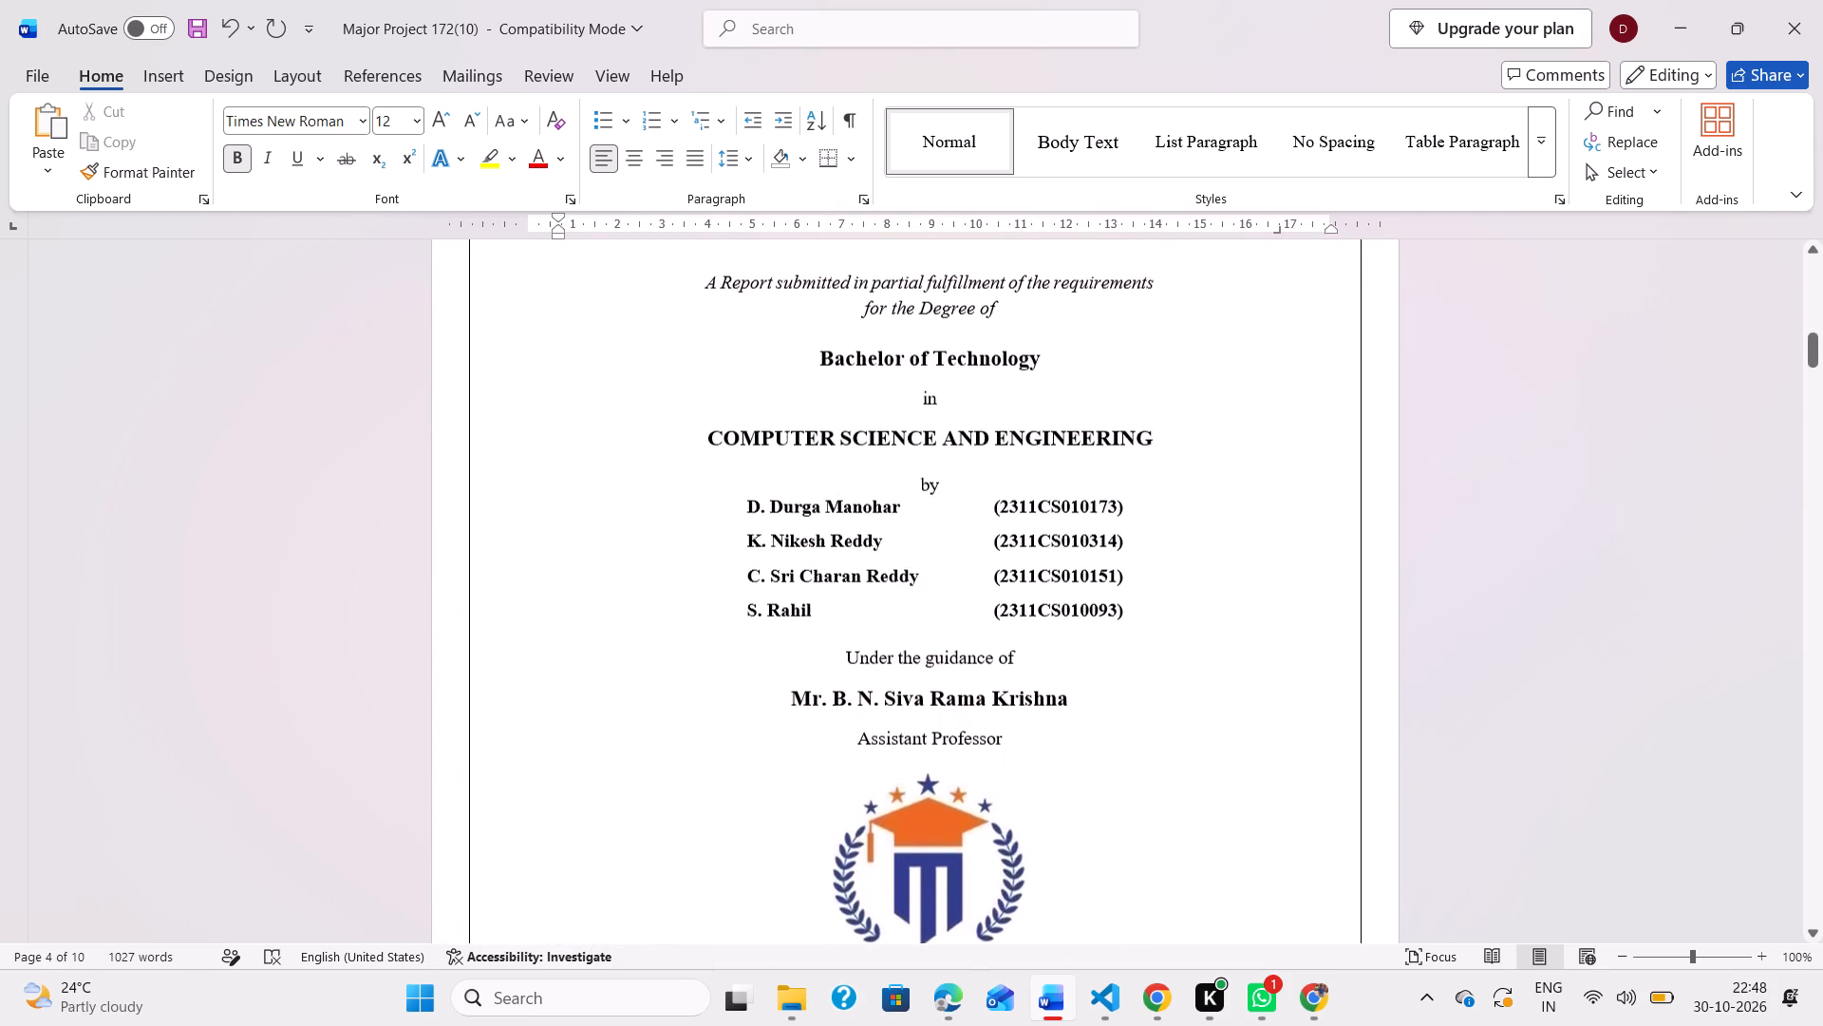
scroll(982, 584, down, 10)
Insert two spaces before the INTERNAL GUIDE label in the signature area of the certificate page.
scroll(982, 584, up, 3)
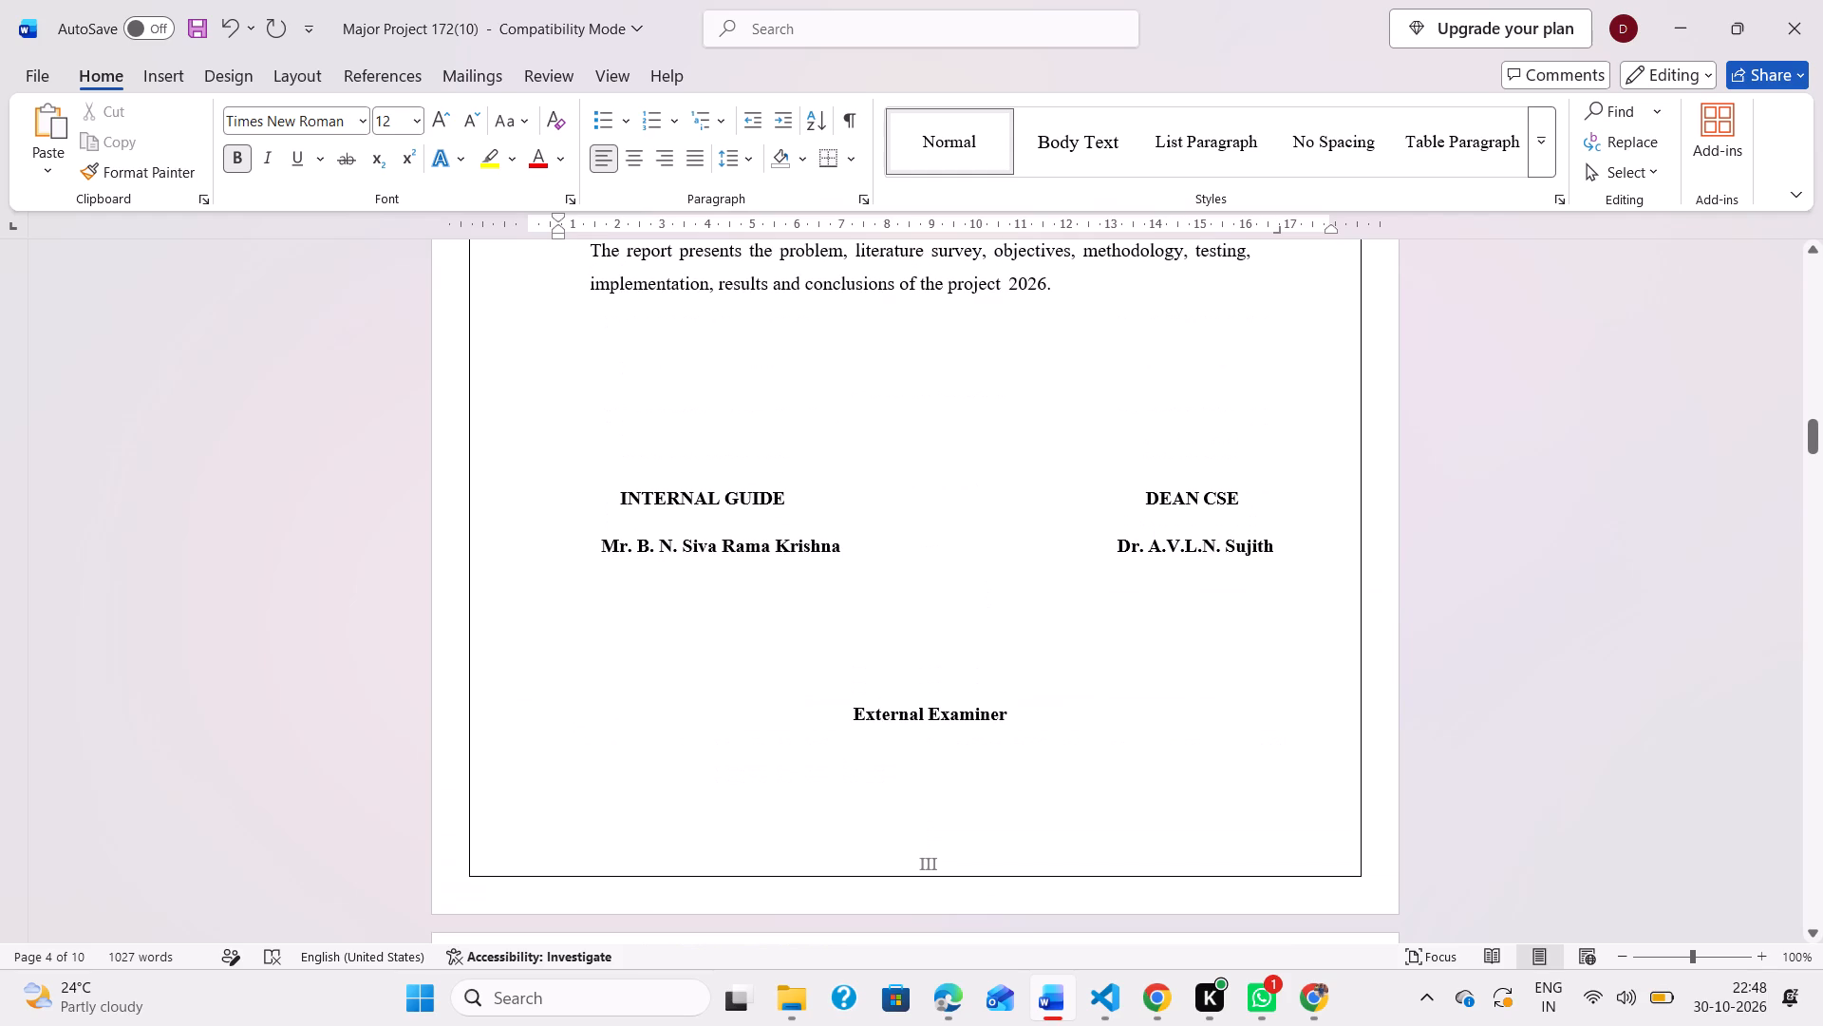
scroll(982, 584, up, 1)
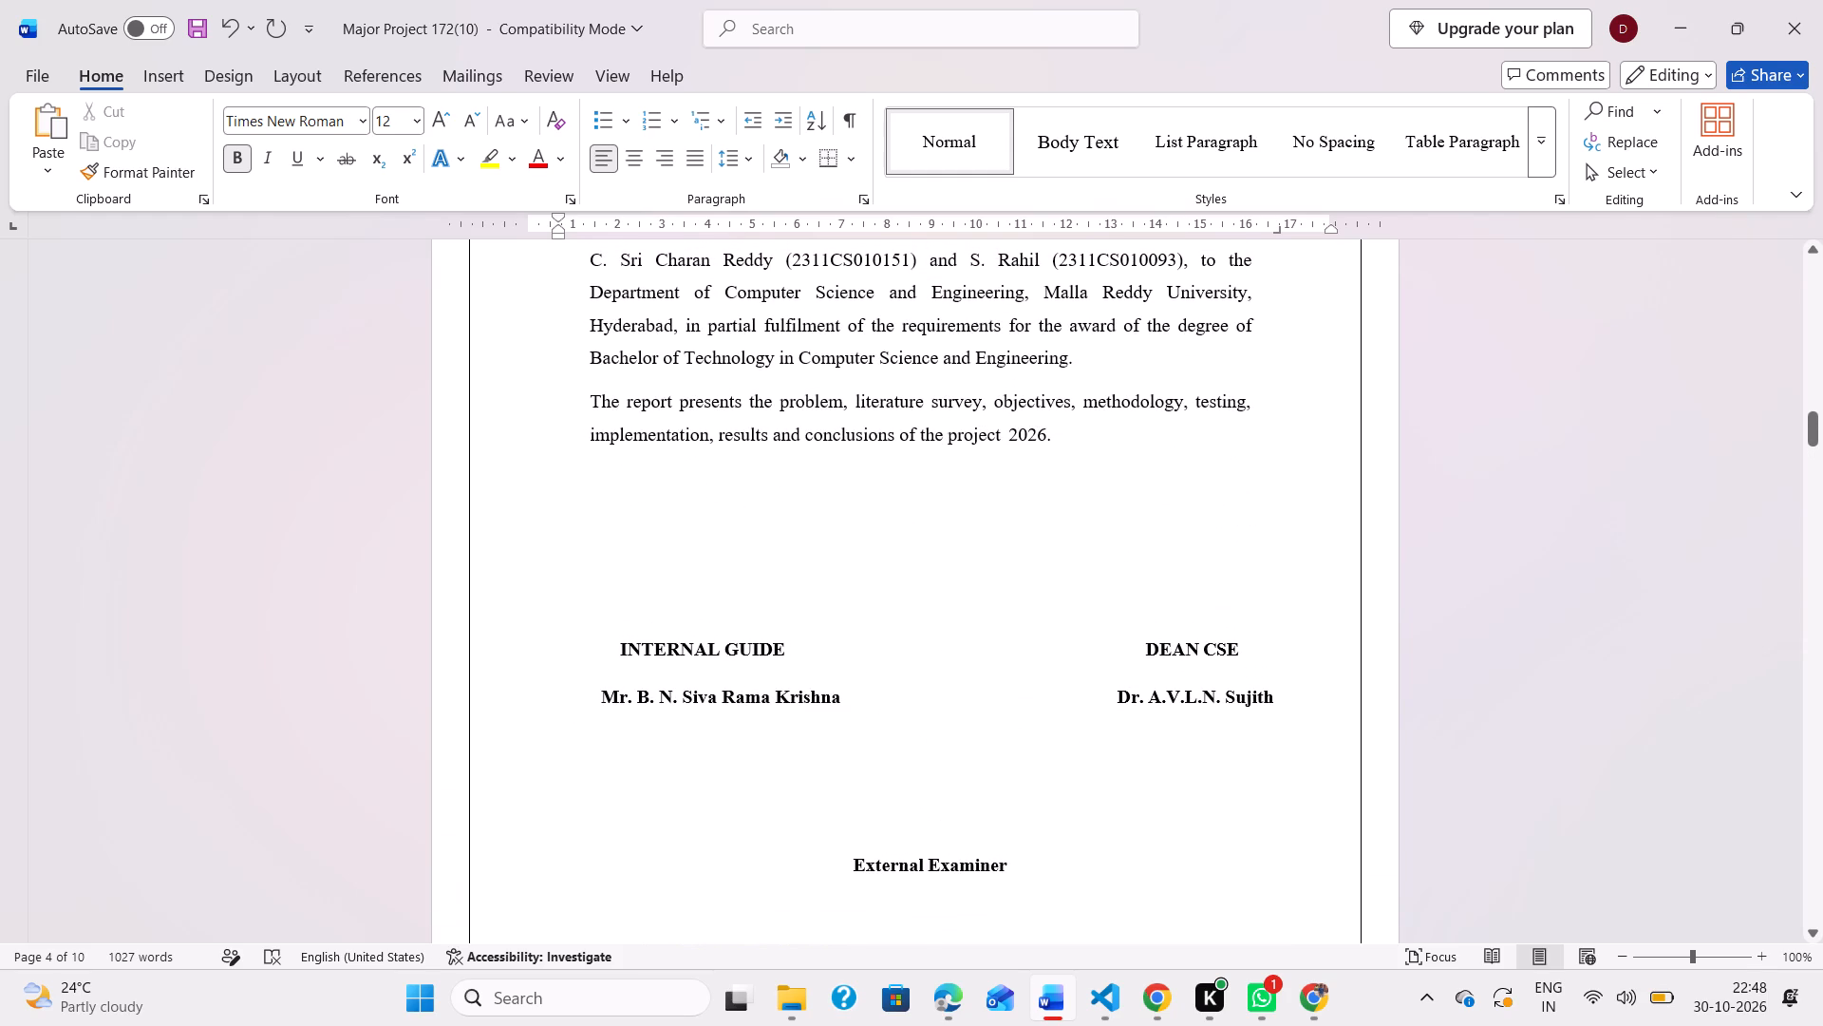
scroll(1065, 616, up, 1)
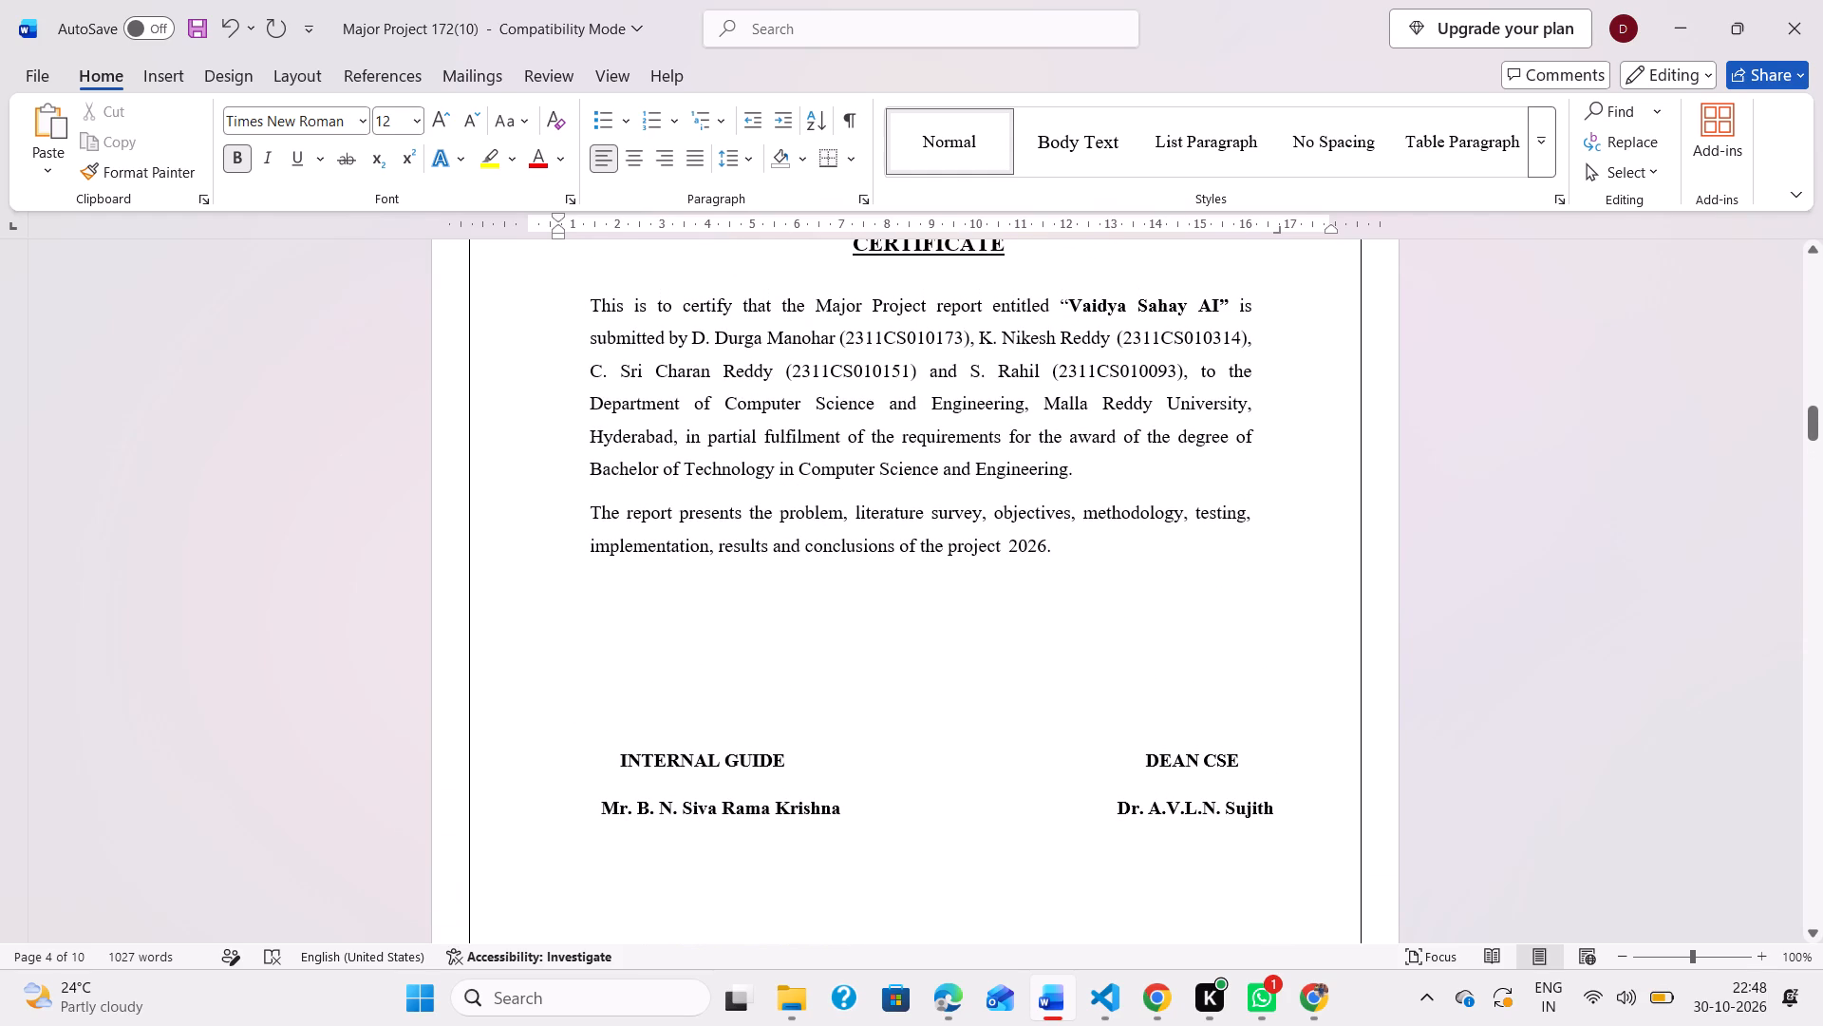
click(611, 759)
key(space)
key(space)
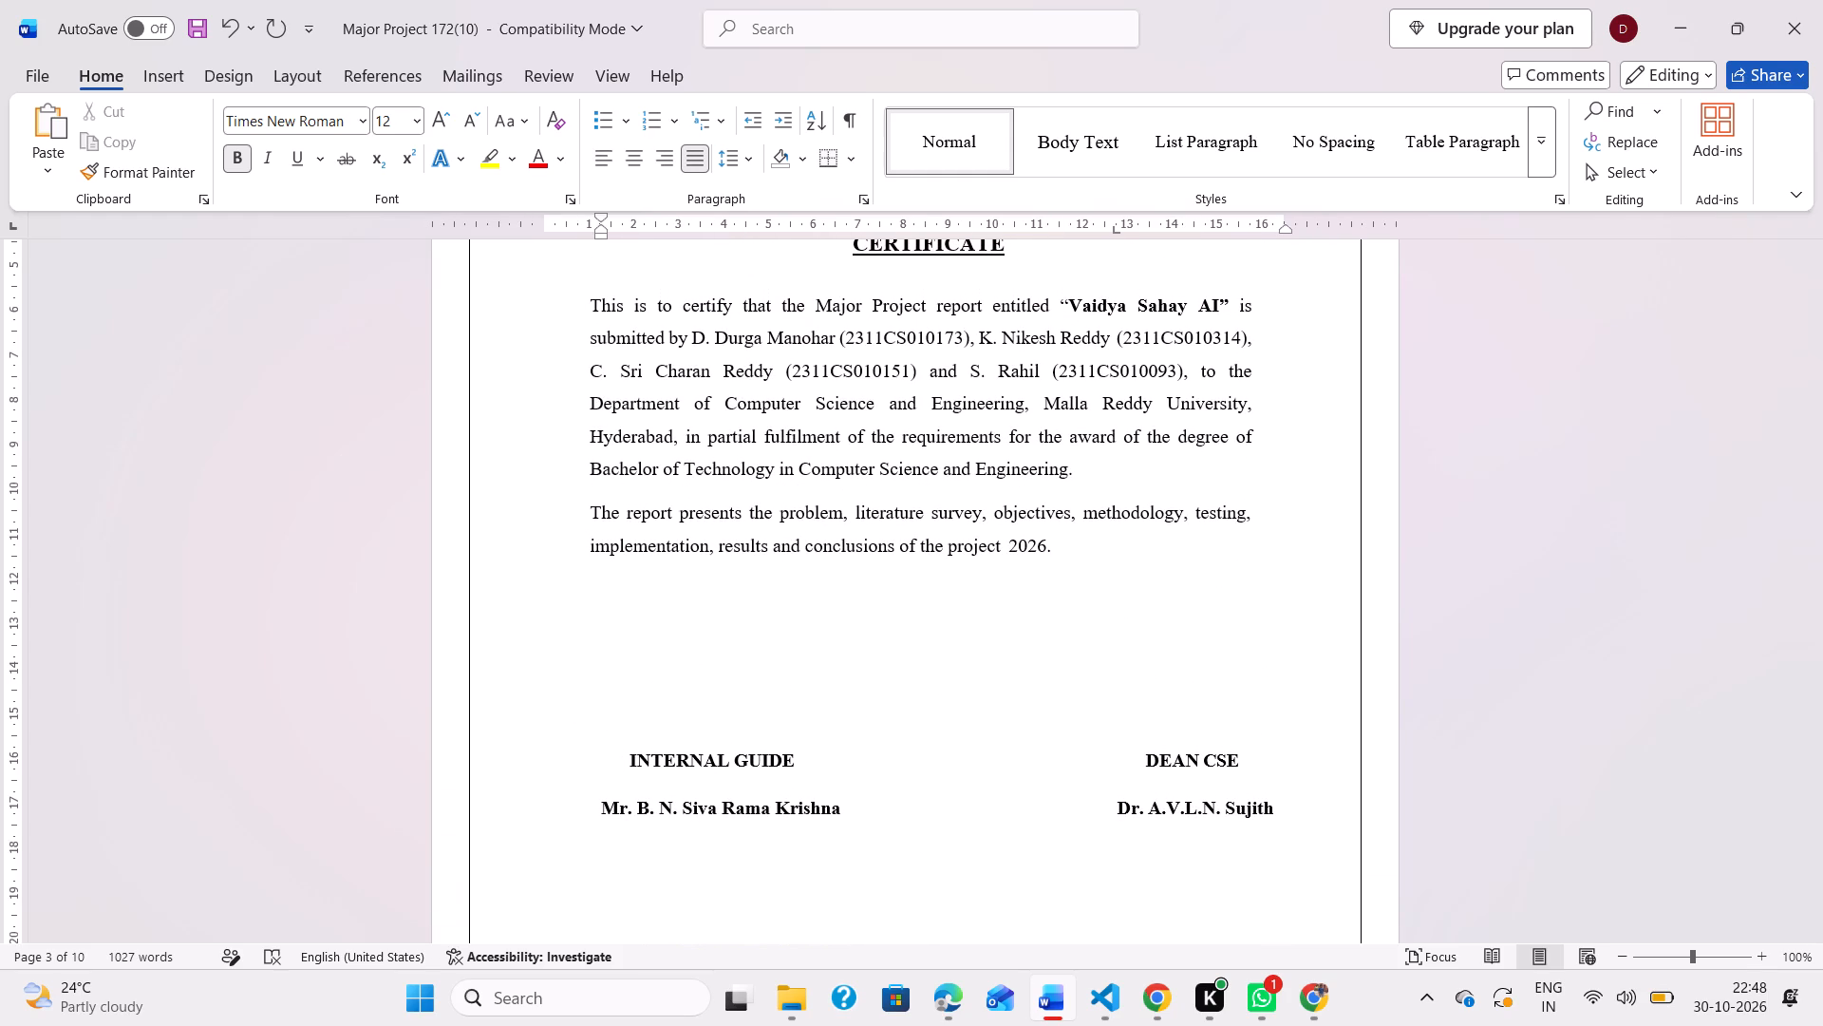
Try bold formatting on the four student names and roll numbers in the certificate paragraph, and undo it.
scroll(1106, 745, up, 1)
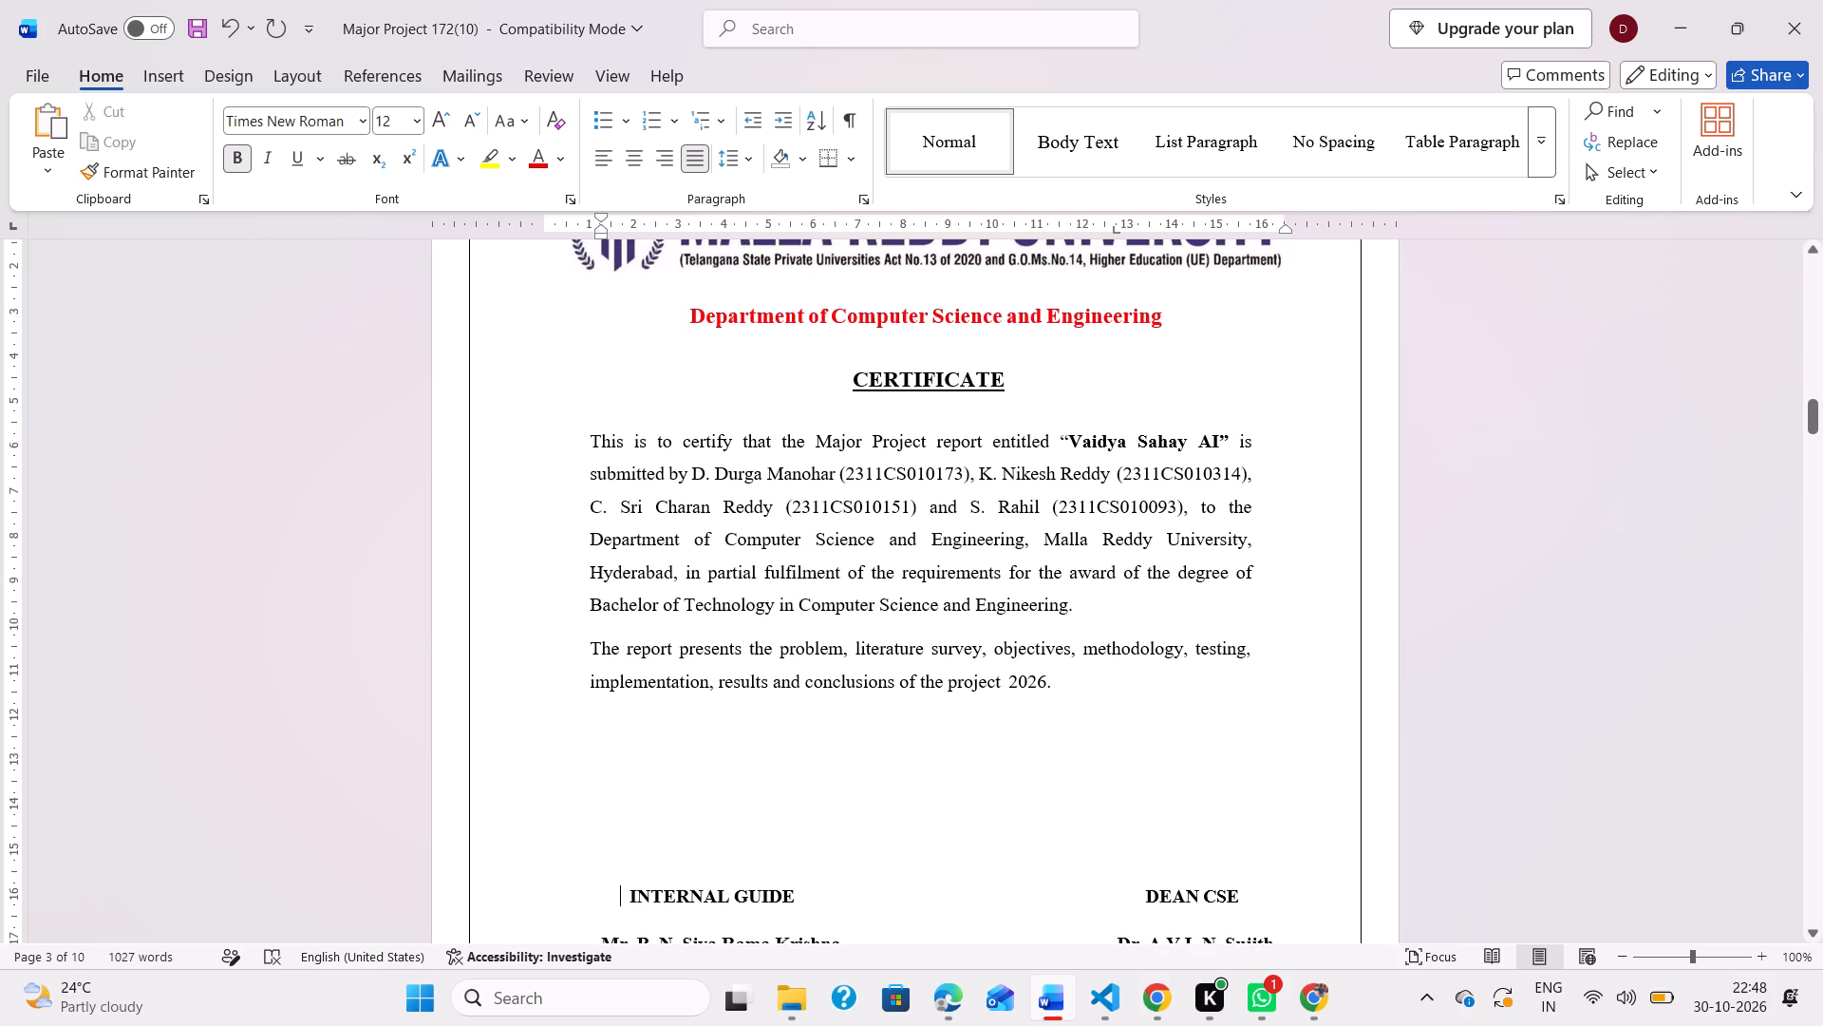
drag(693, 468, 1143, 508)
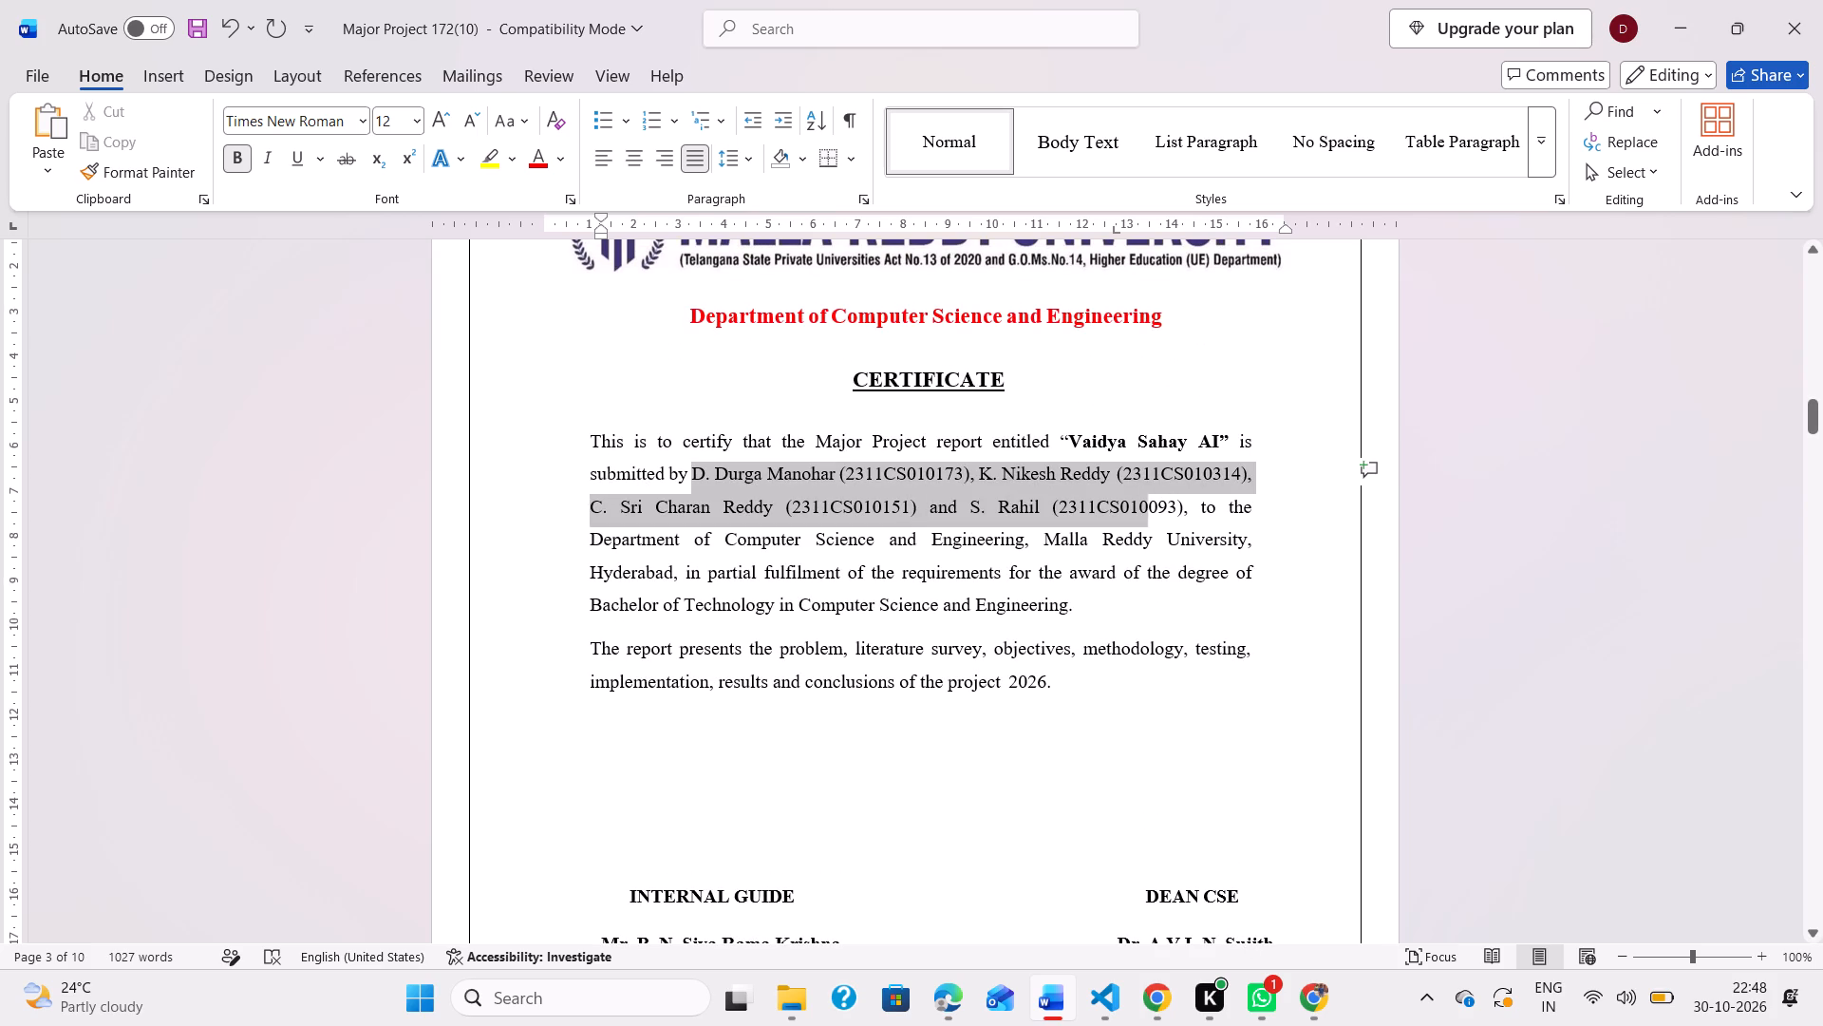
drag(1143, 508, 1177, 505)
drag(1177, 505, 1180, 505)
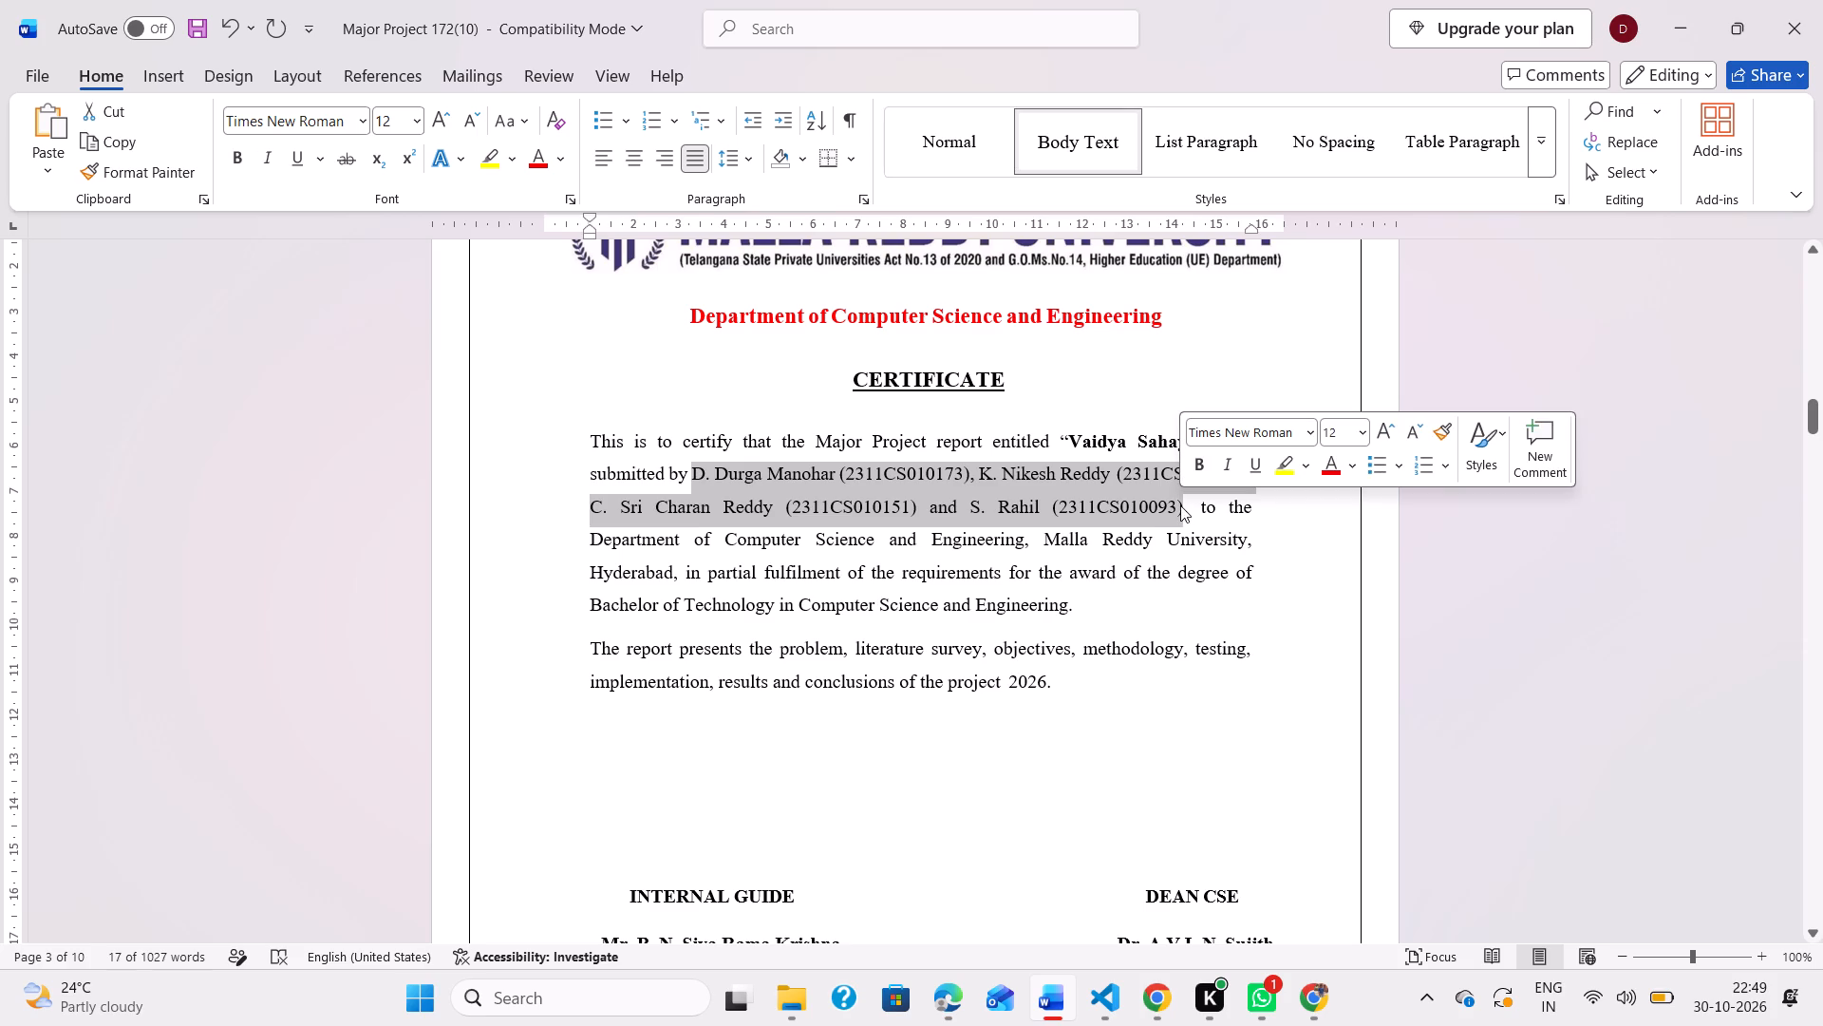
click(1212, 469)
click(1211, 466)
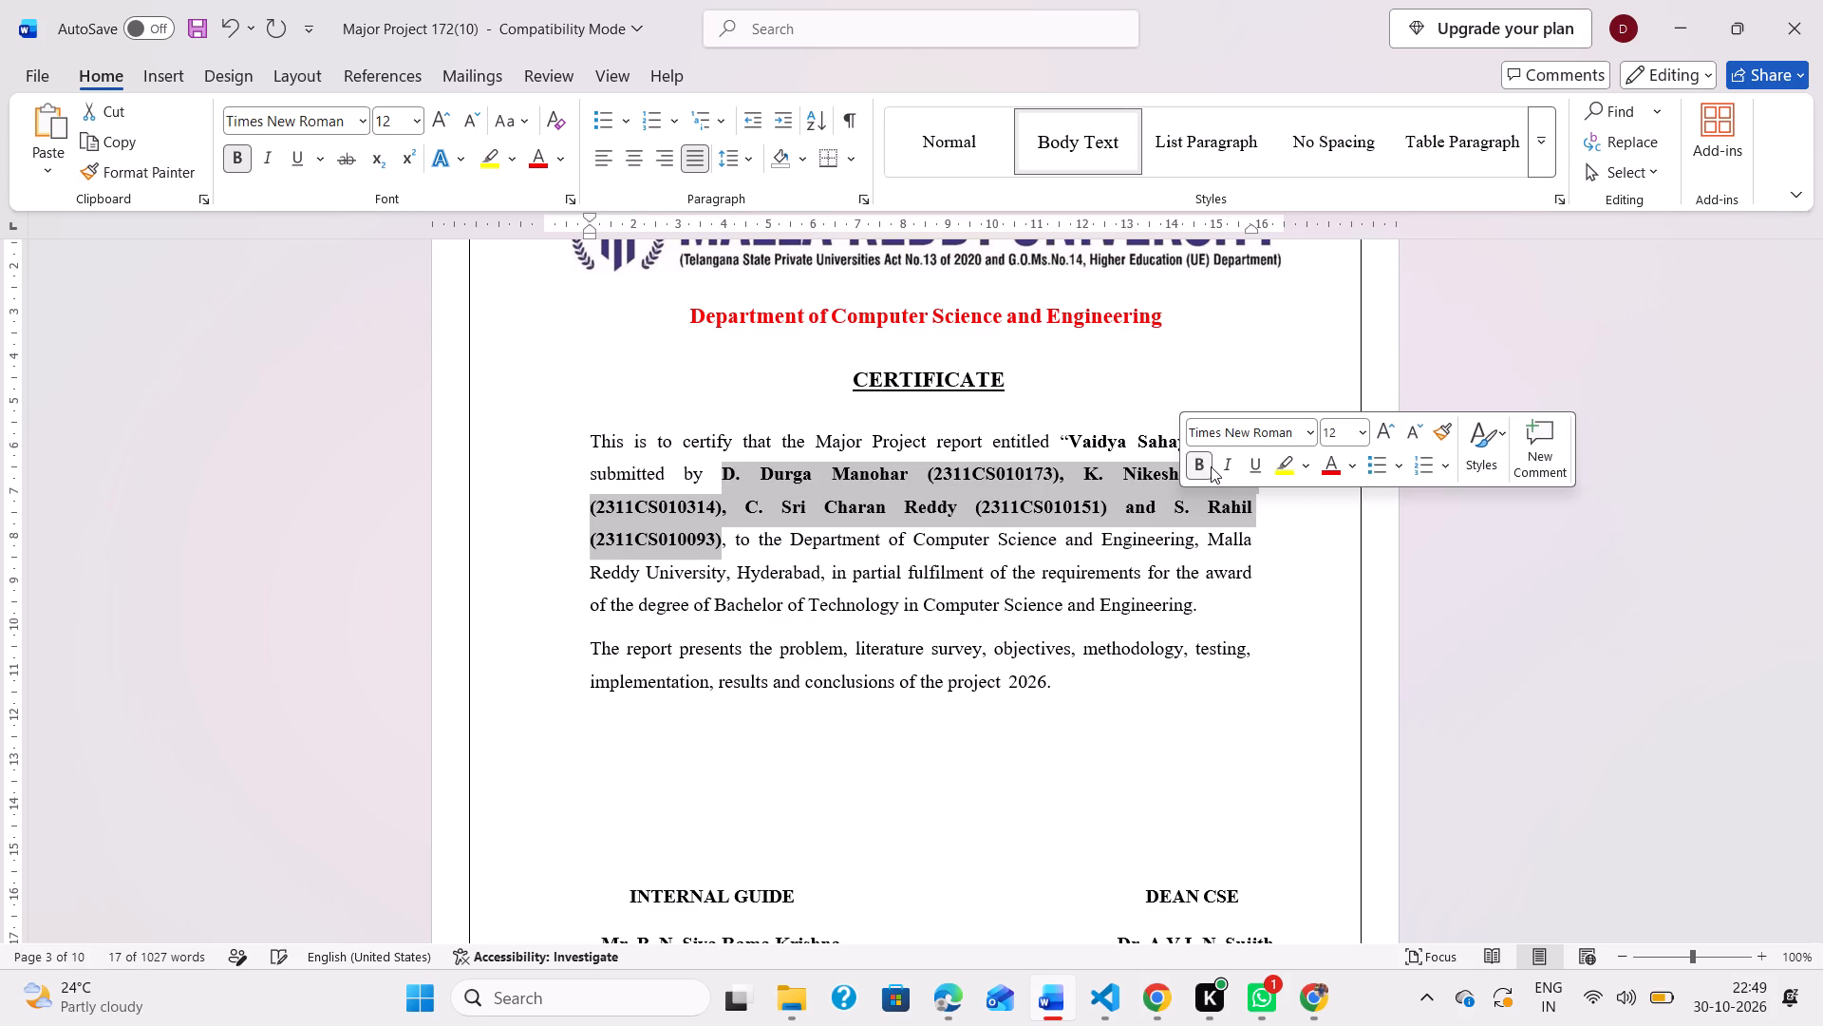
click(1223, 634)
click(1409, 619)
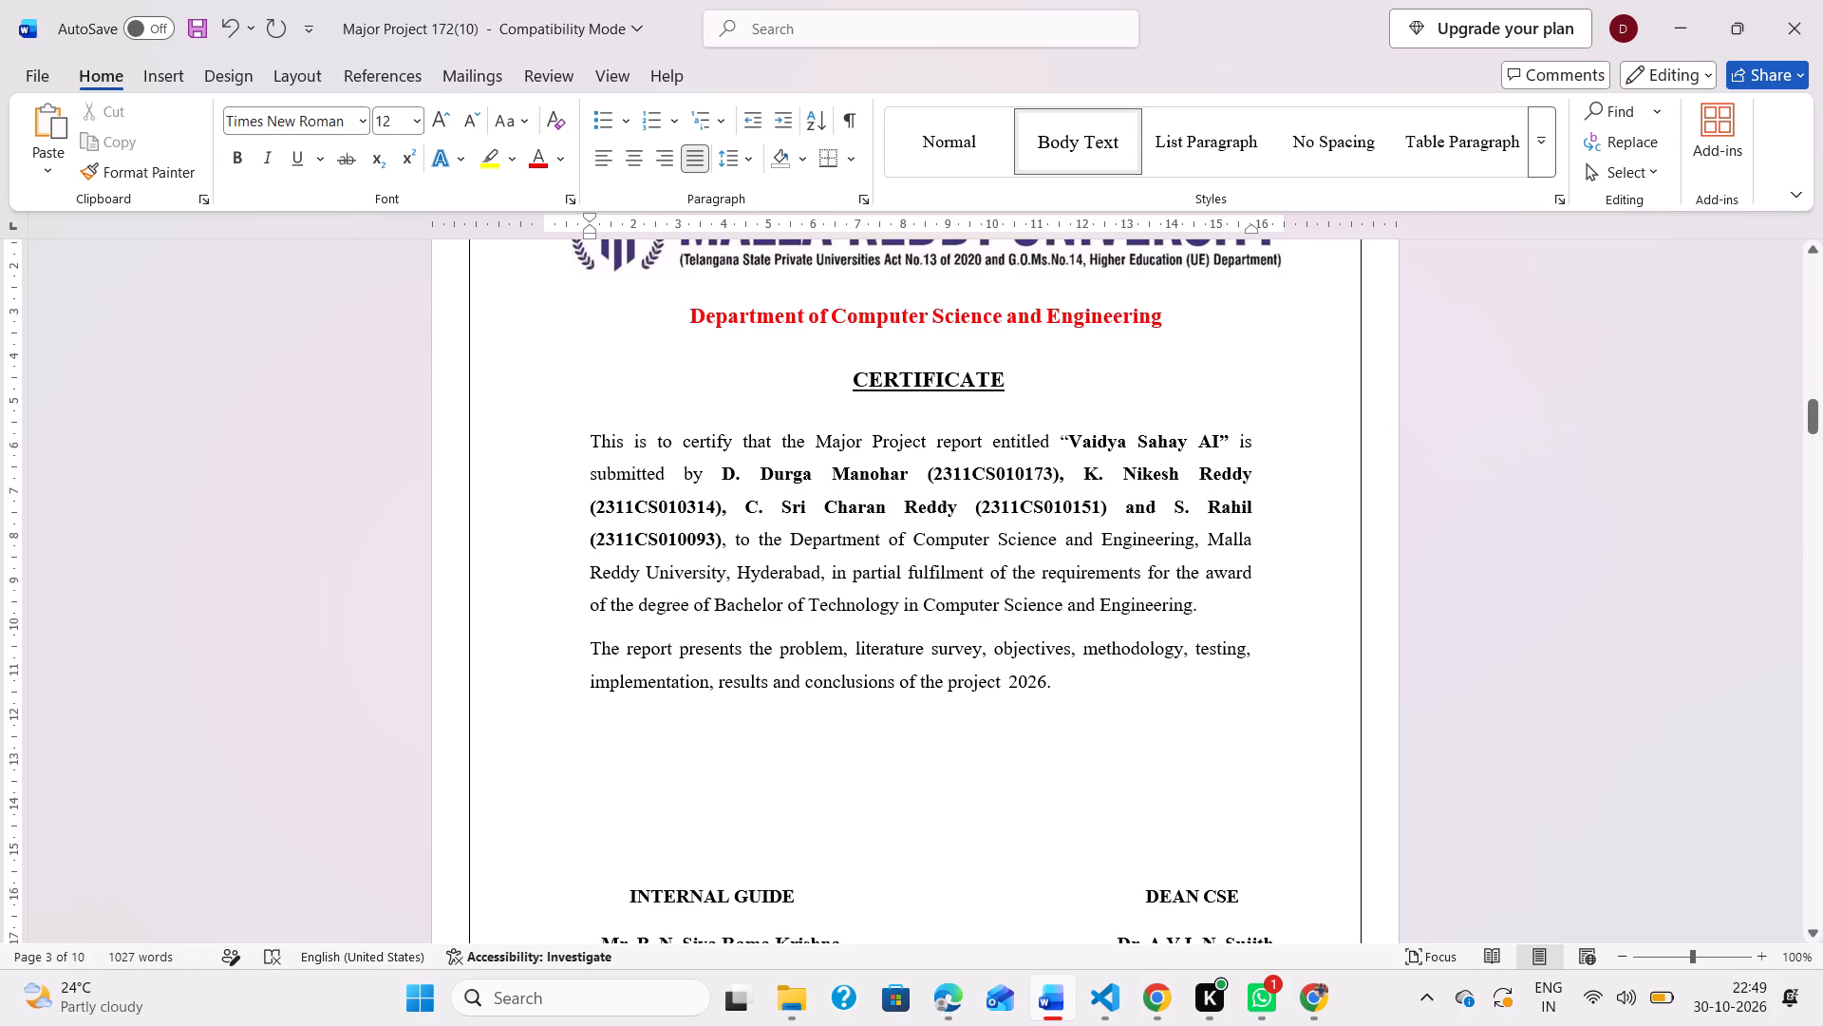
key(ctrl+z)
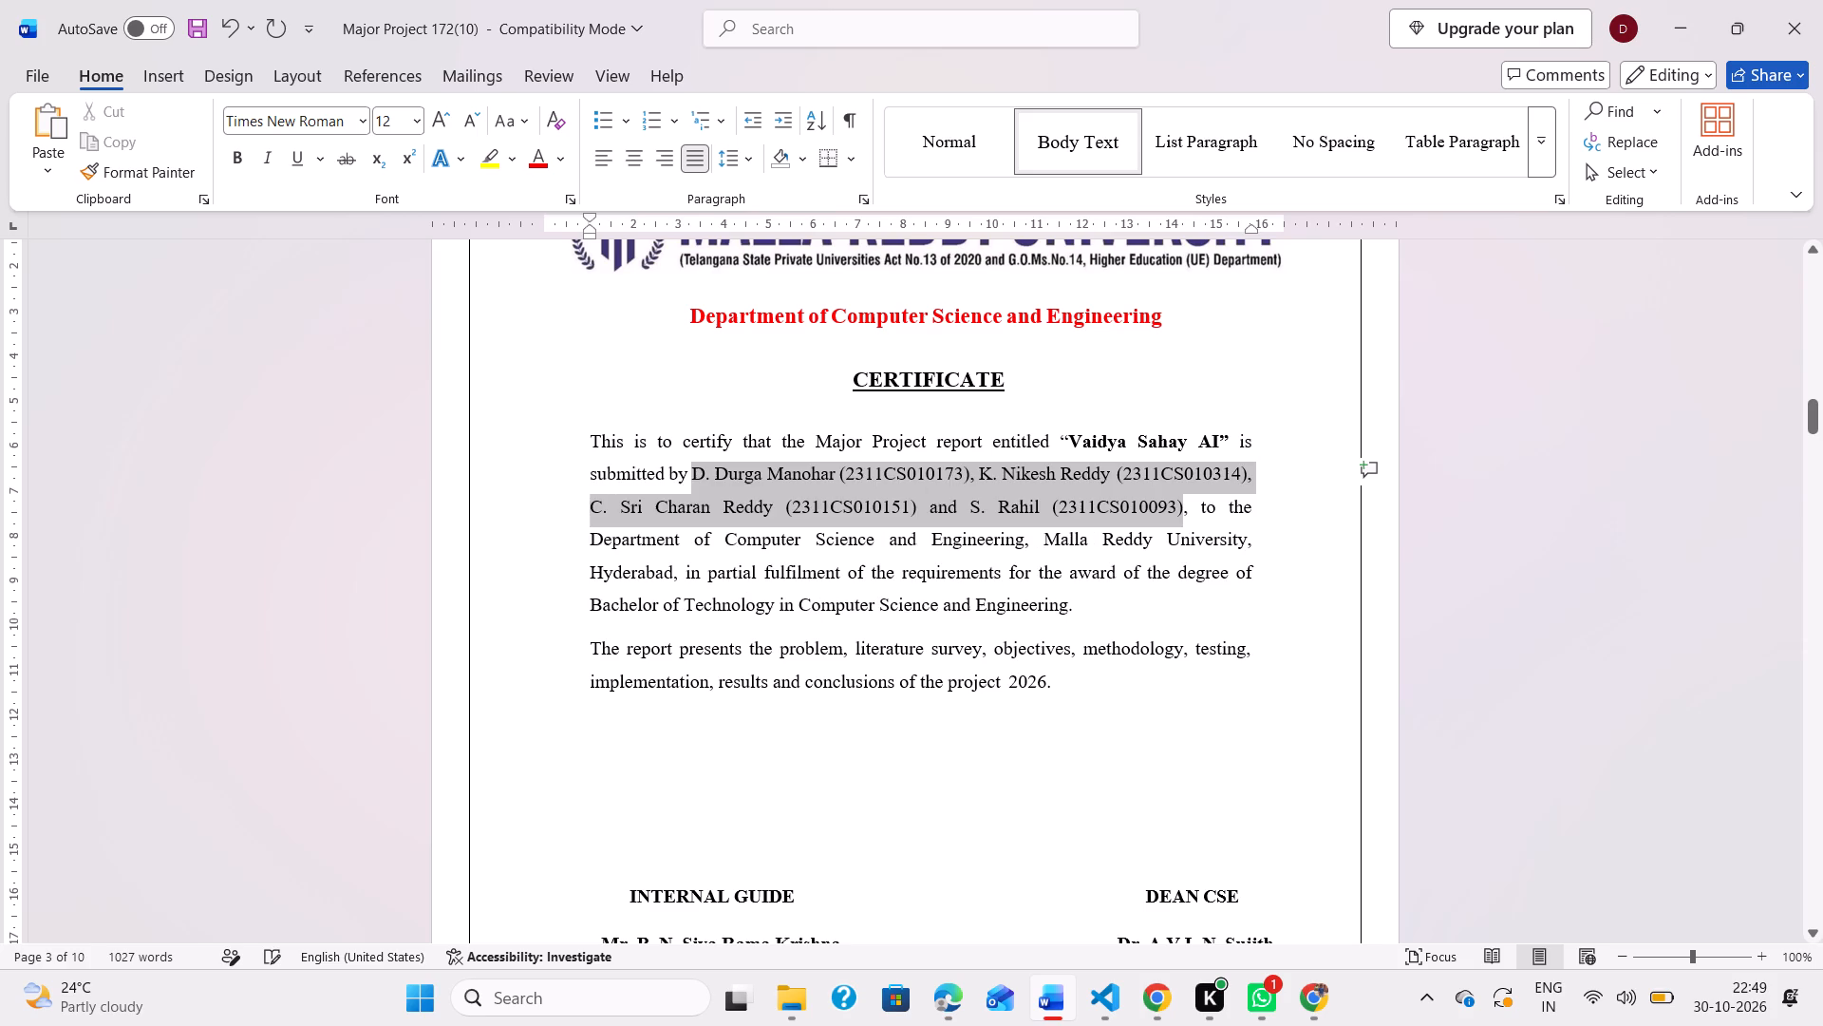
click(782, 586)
Examine the declaration page's wording, its place and date lines, and the student names with roll numbers.
scroll(782, 586, down, 3)
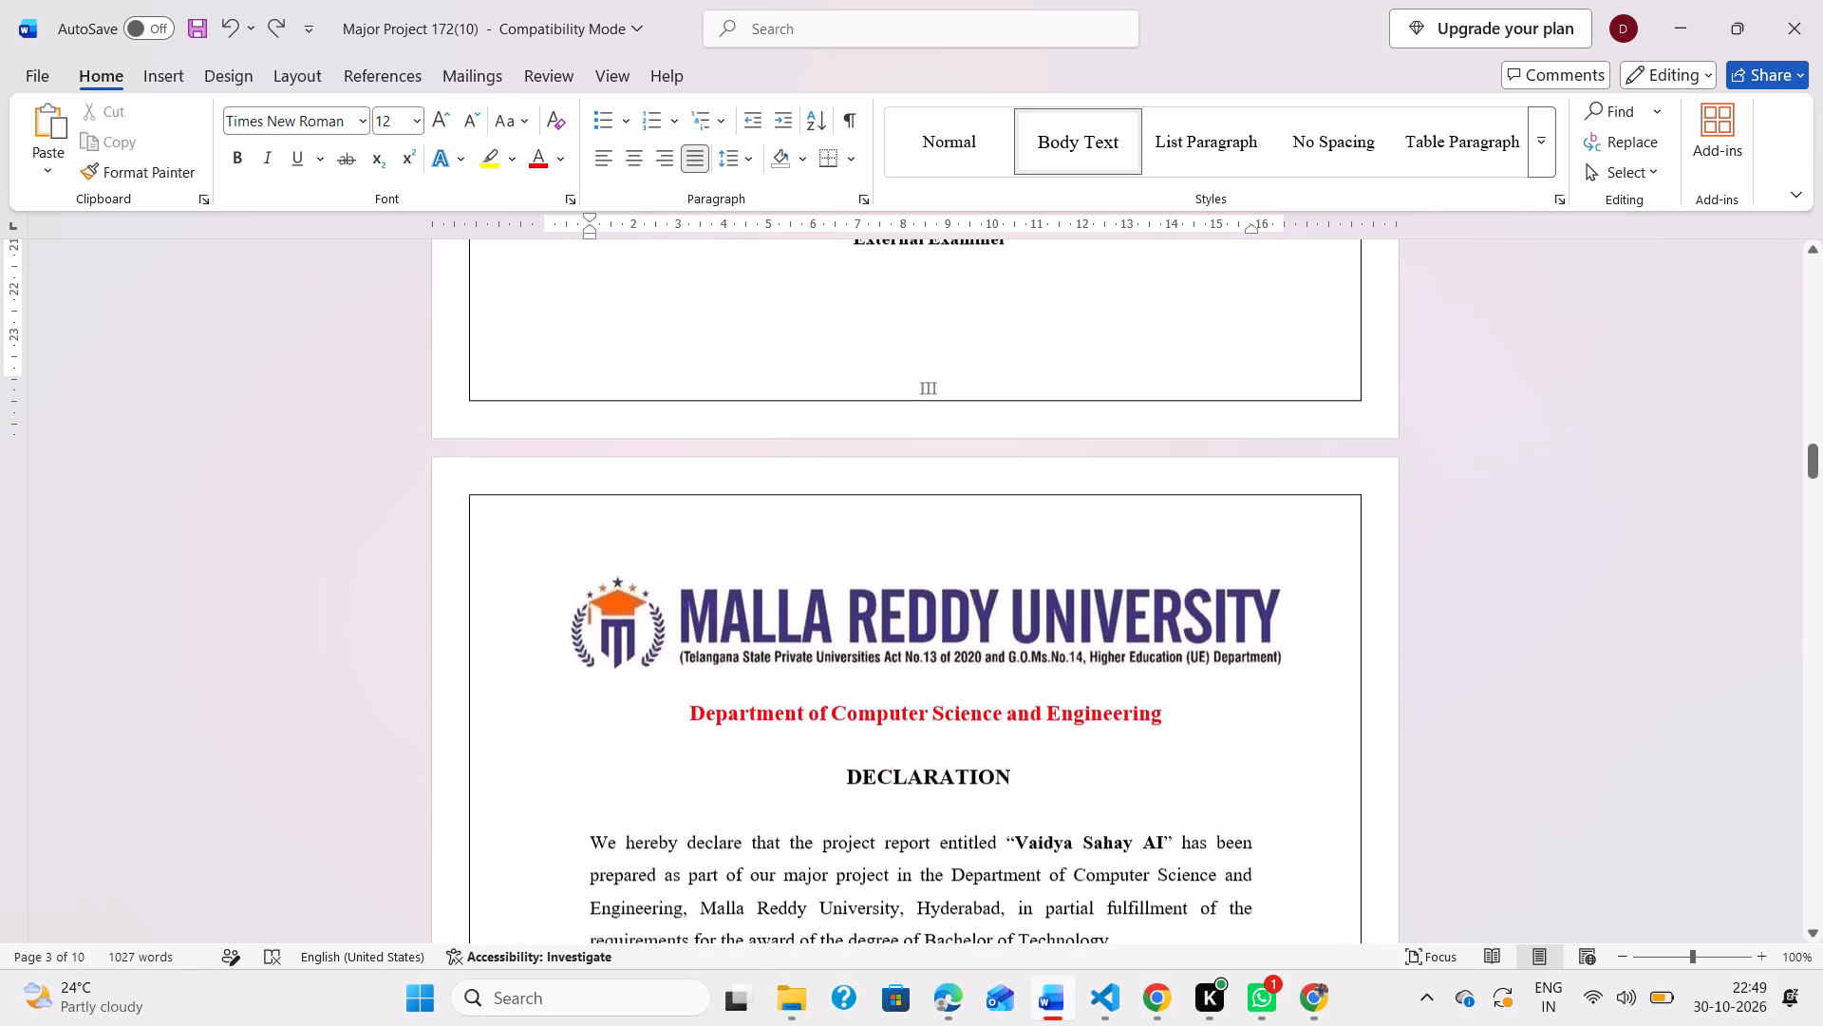
scroll(886, 595, down, 2)
scroll(898, 668, up, 1)
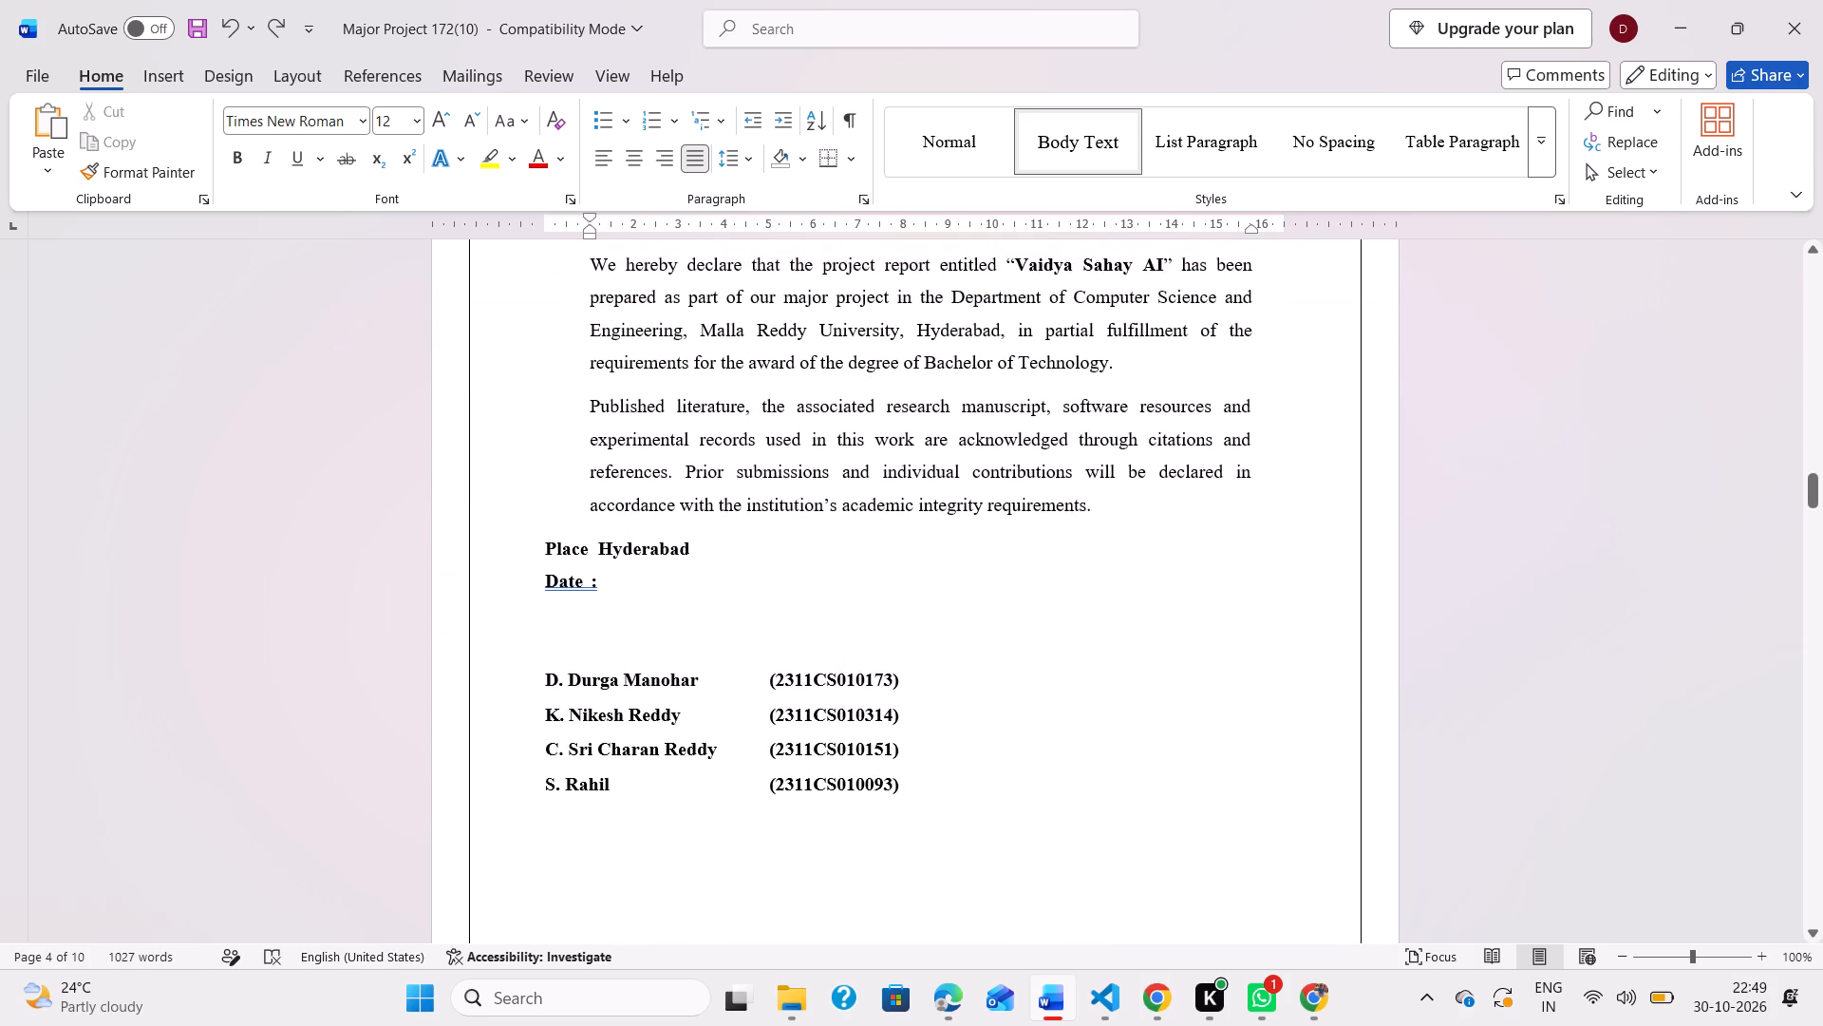
scroll(898, 668, down, 1)
scroll(898, 668, up, 2)
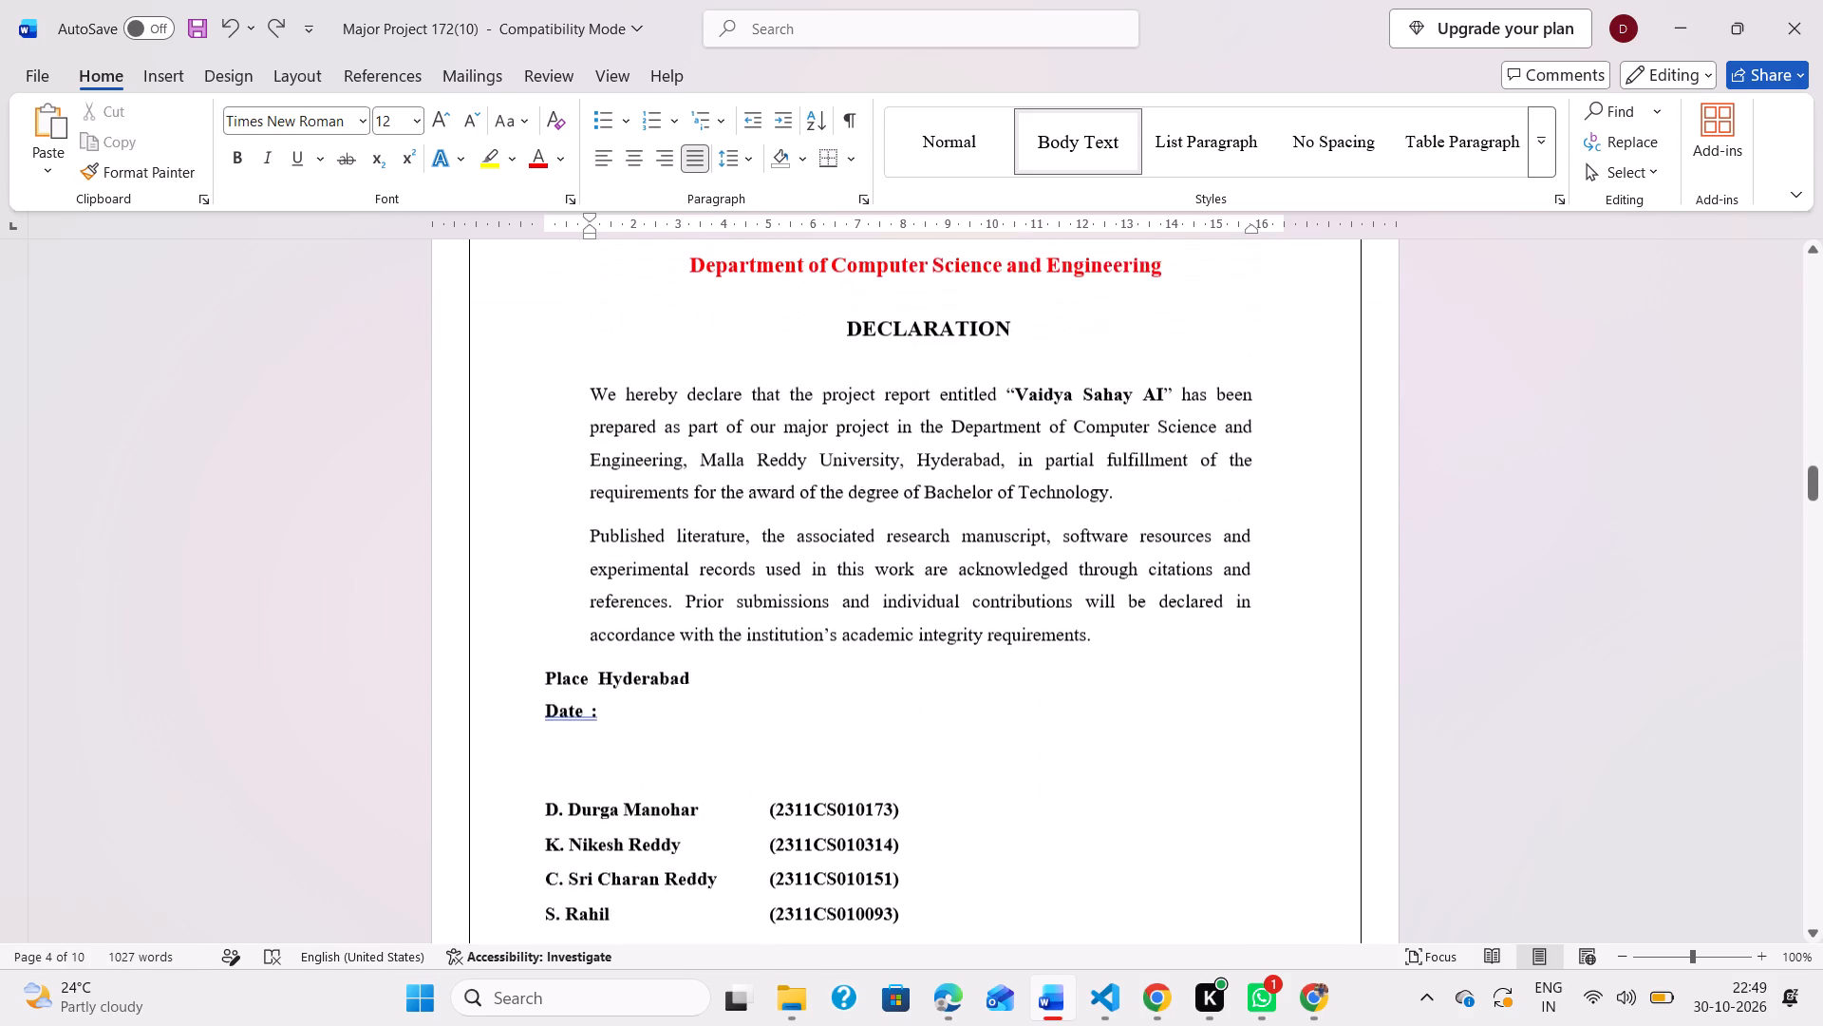
scroll(898, 668, down, 2)
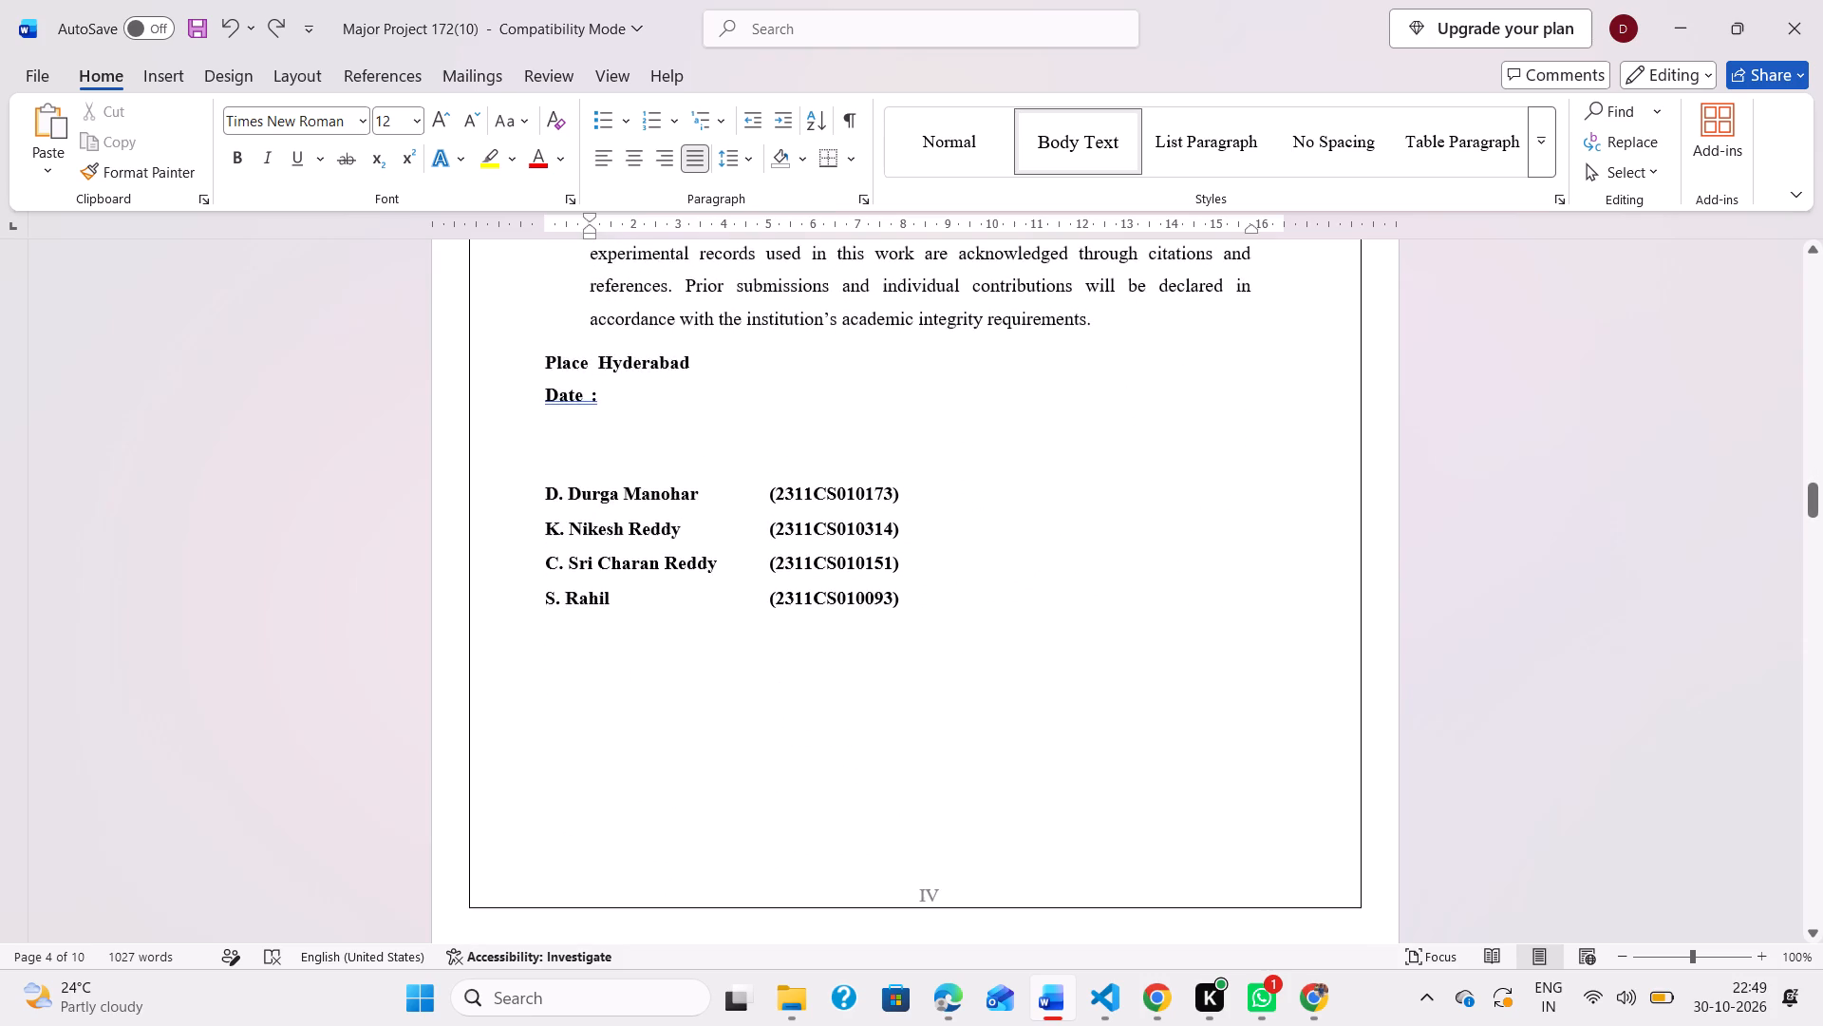
Look through the acknowledgement, abstract and list of figures pages, and return to the title page.
scroll(898, 668, down, 5)
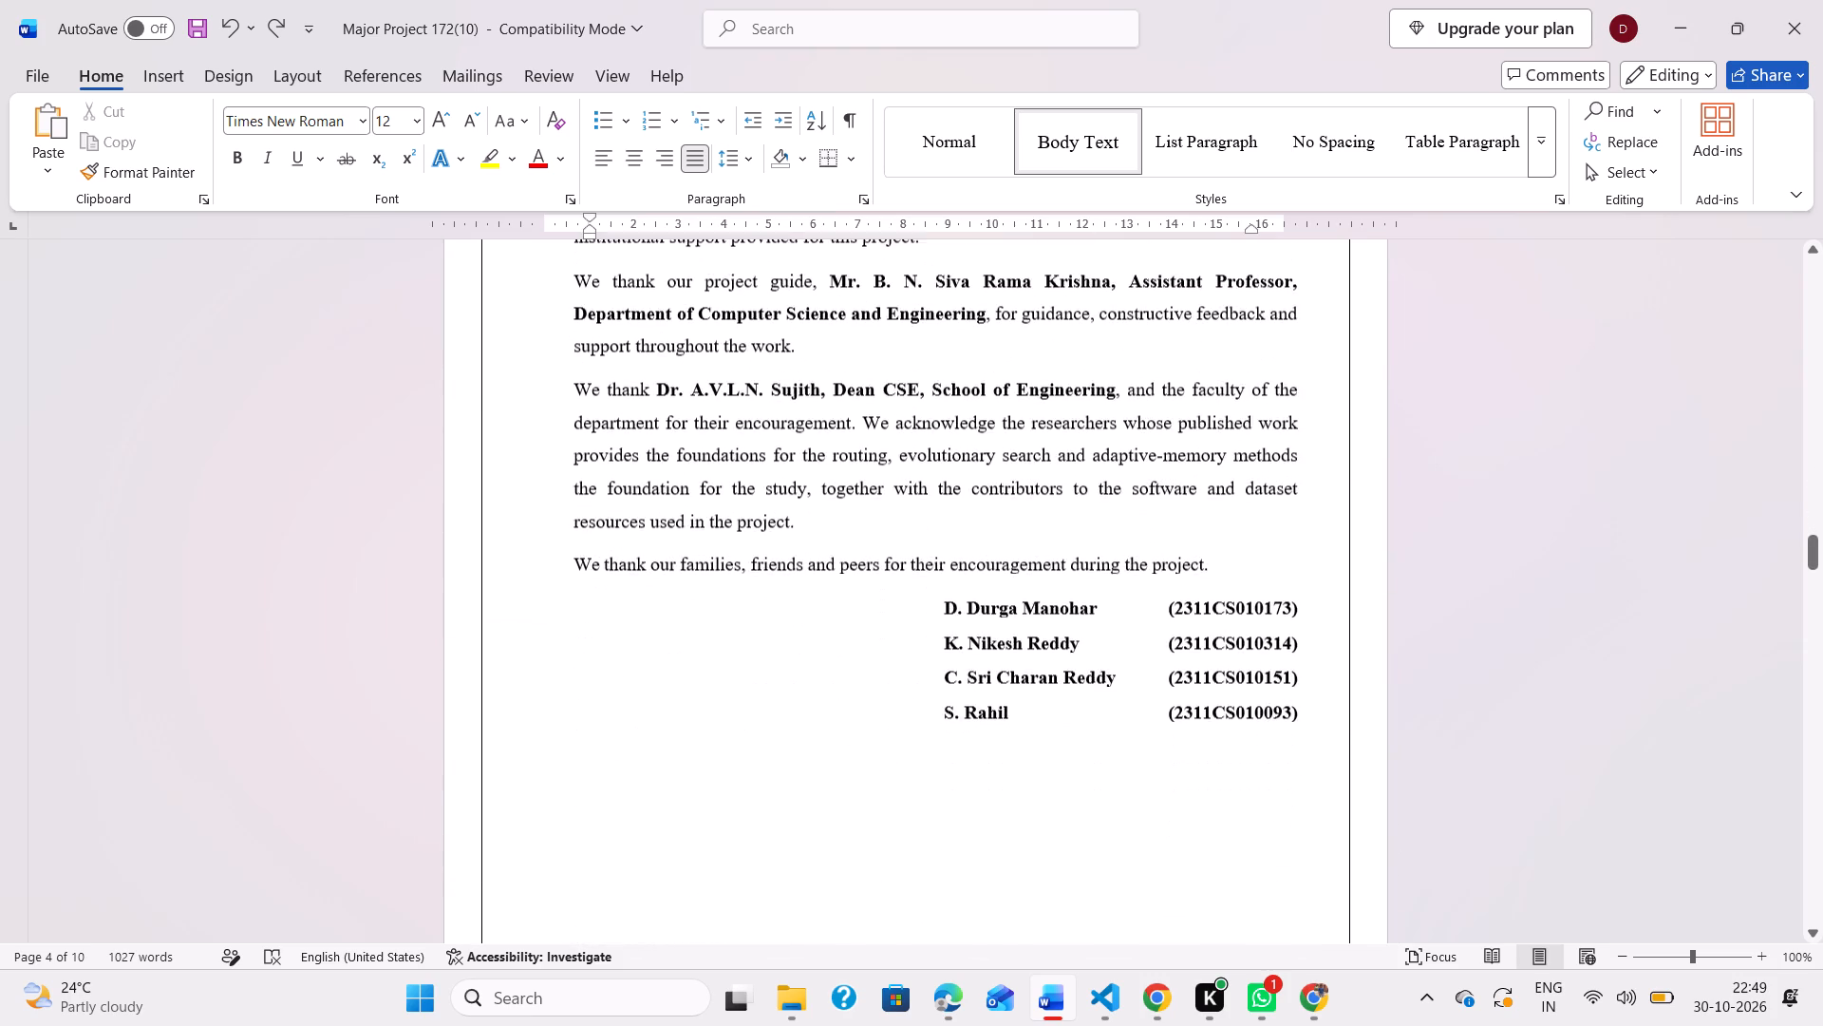
scroll(898, 668, down, 3)
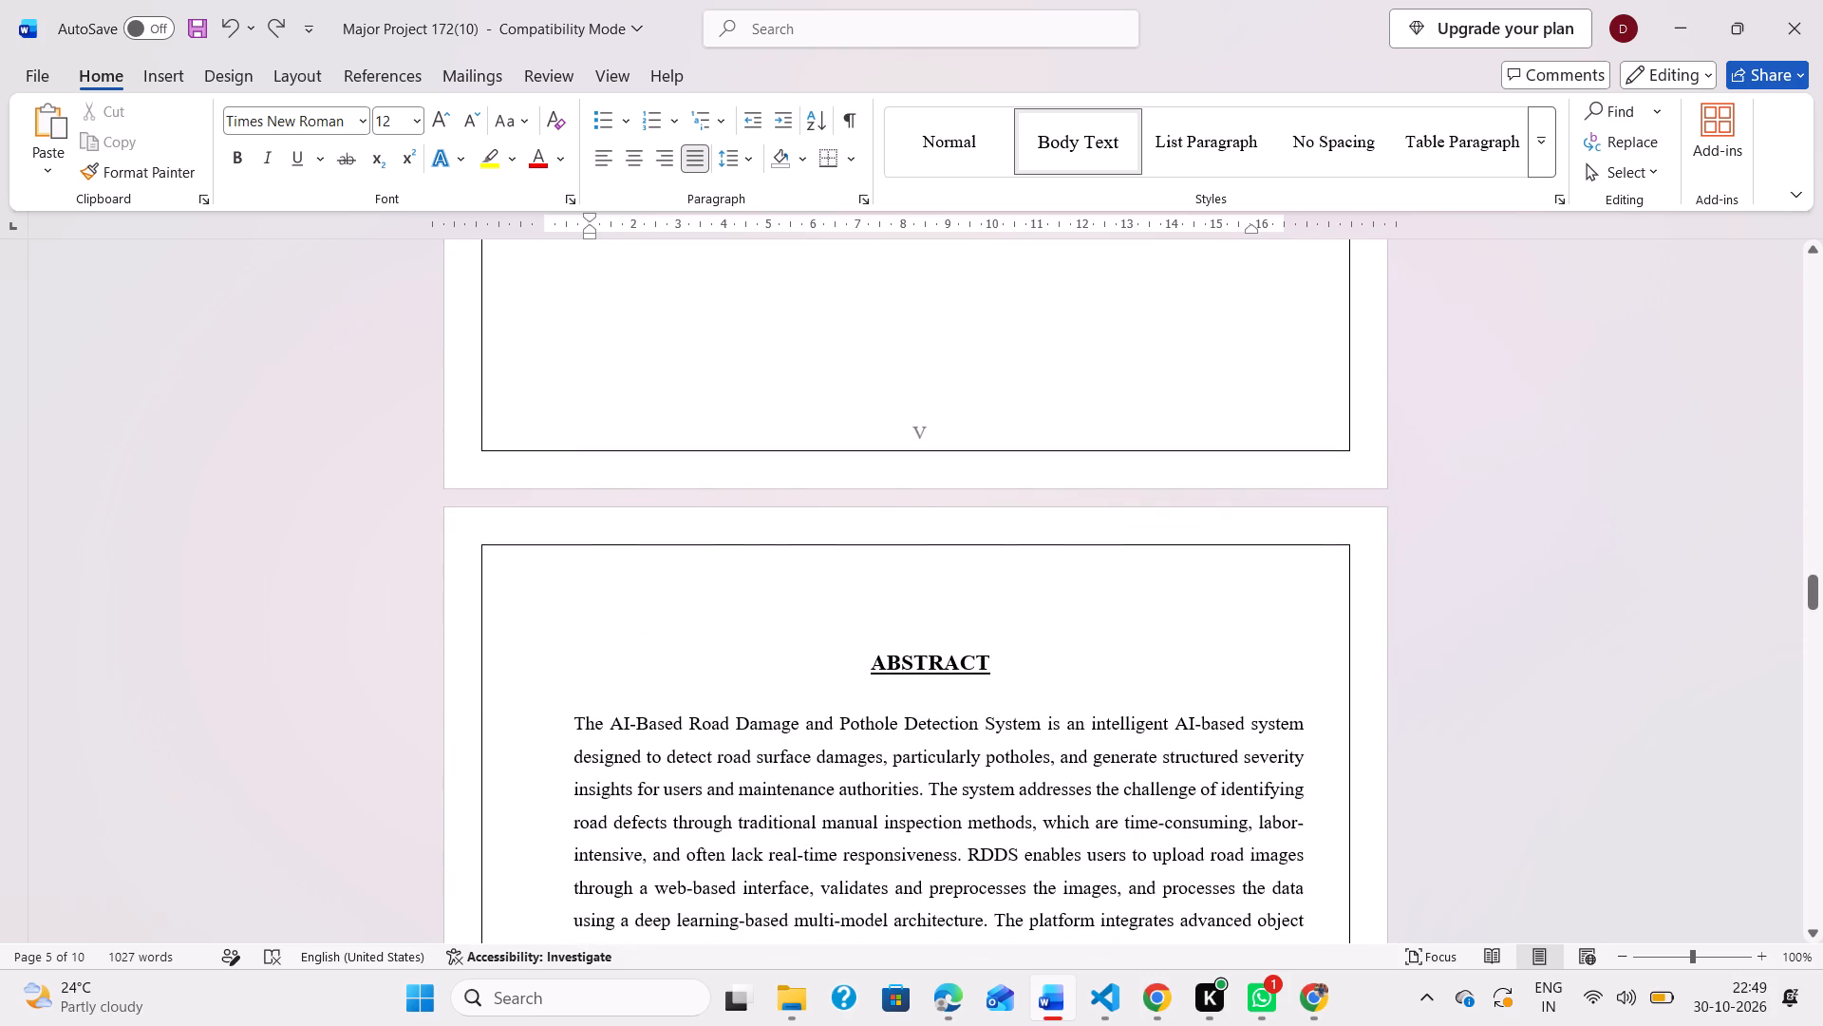
scroll(898, 668, down, 8)
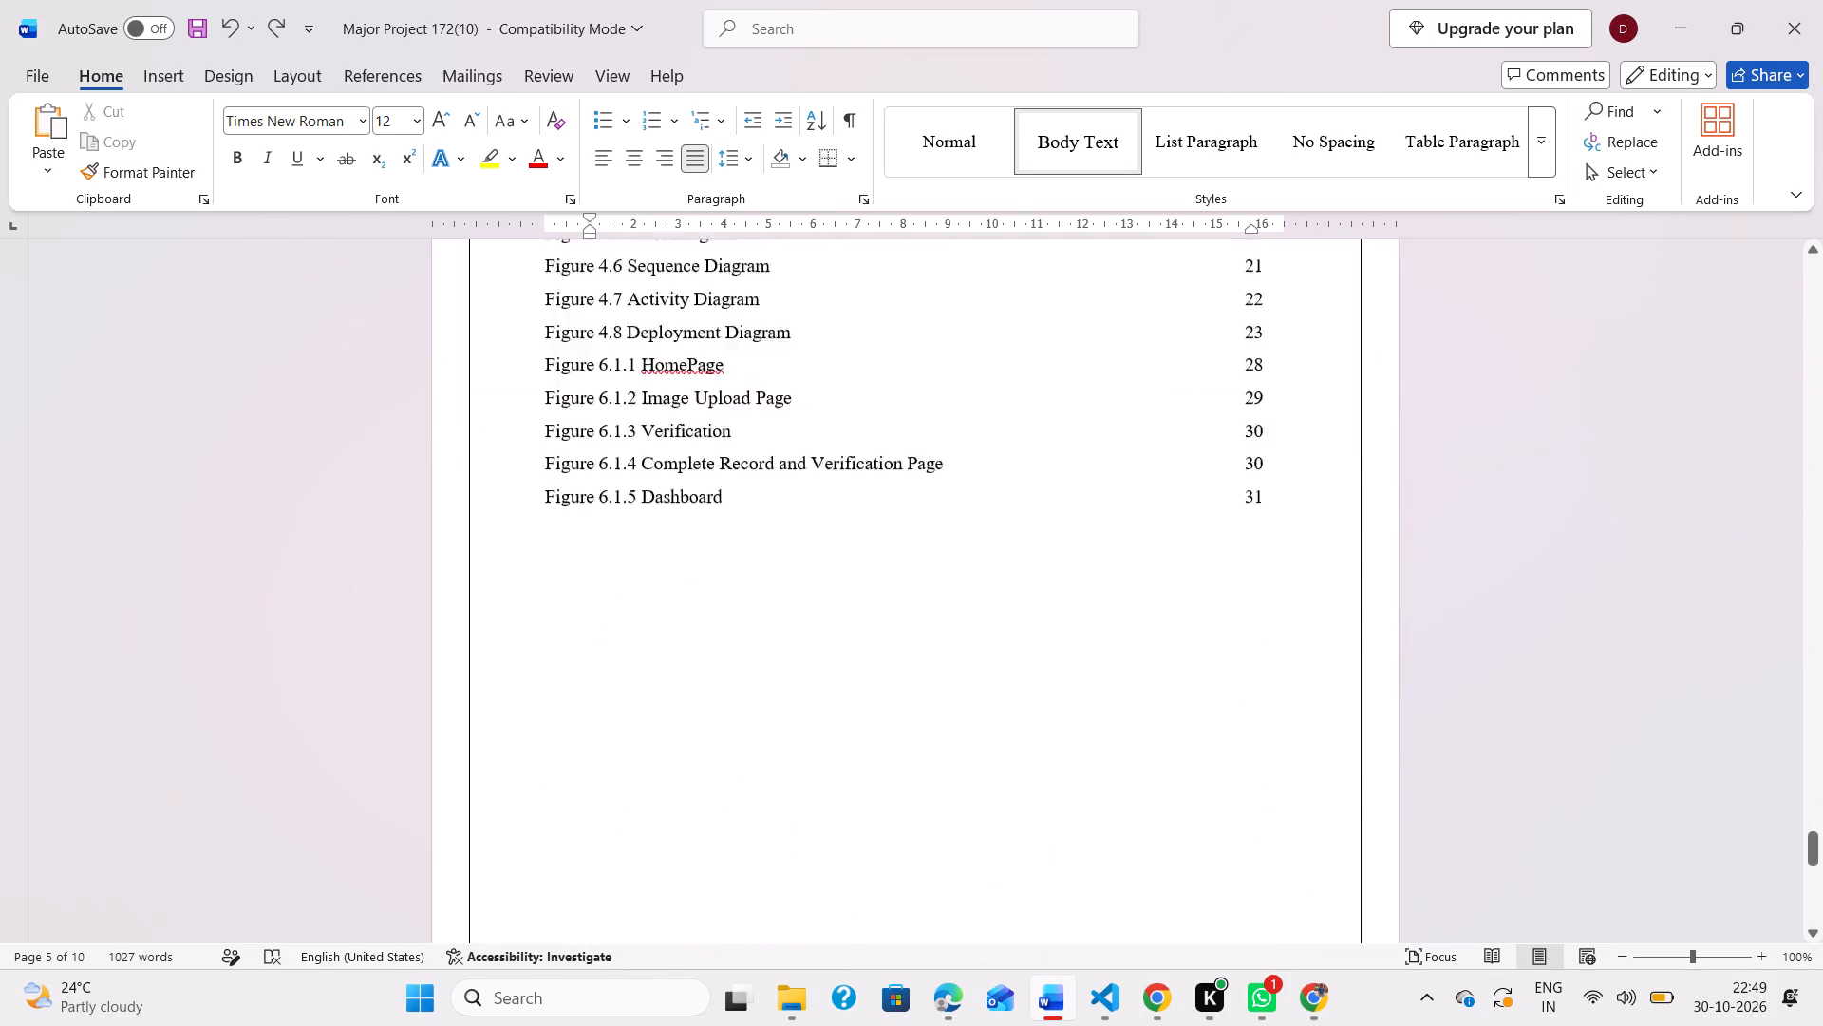
scroll(898, 668, down, 1)
scroll(898, 668, up, 20)
scroll(898, 668, up, 1)
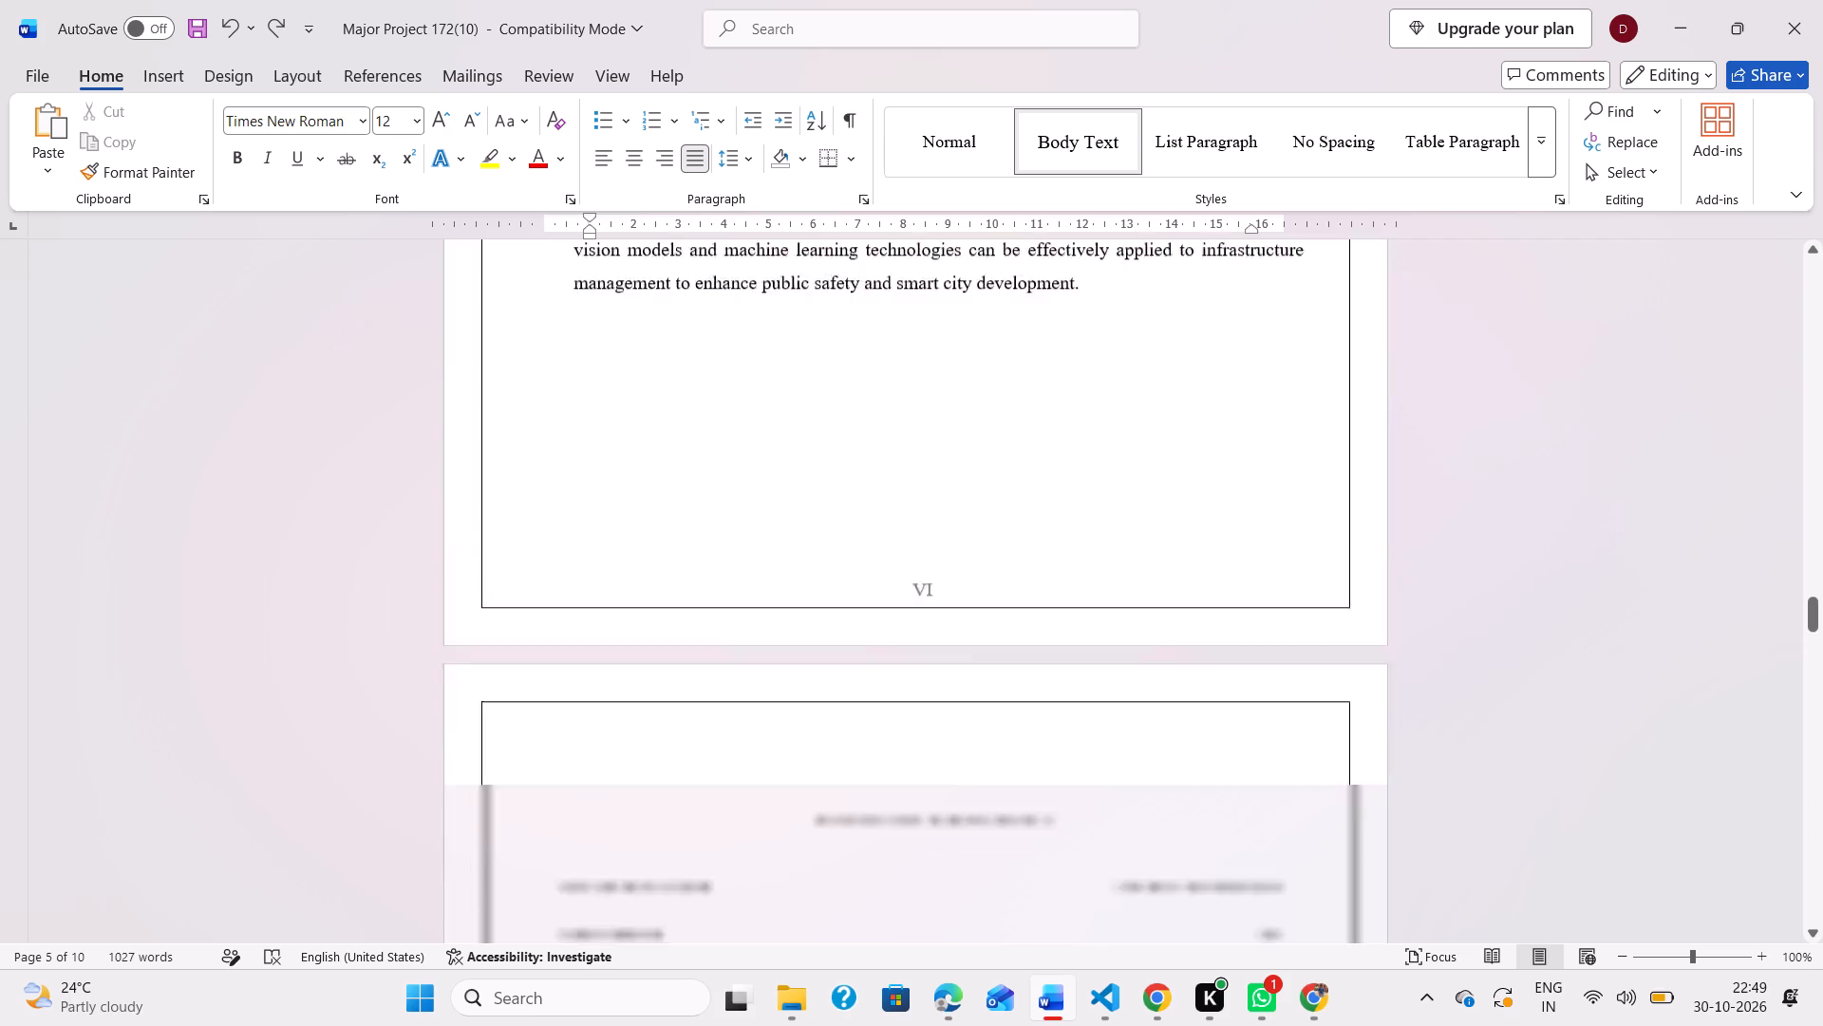
scroll(898, 668, up, 3)
scroll(898, 668, down, 3)
scroll(898, 668, up, 2)
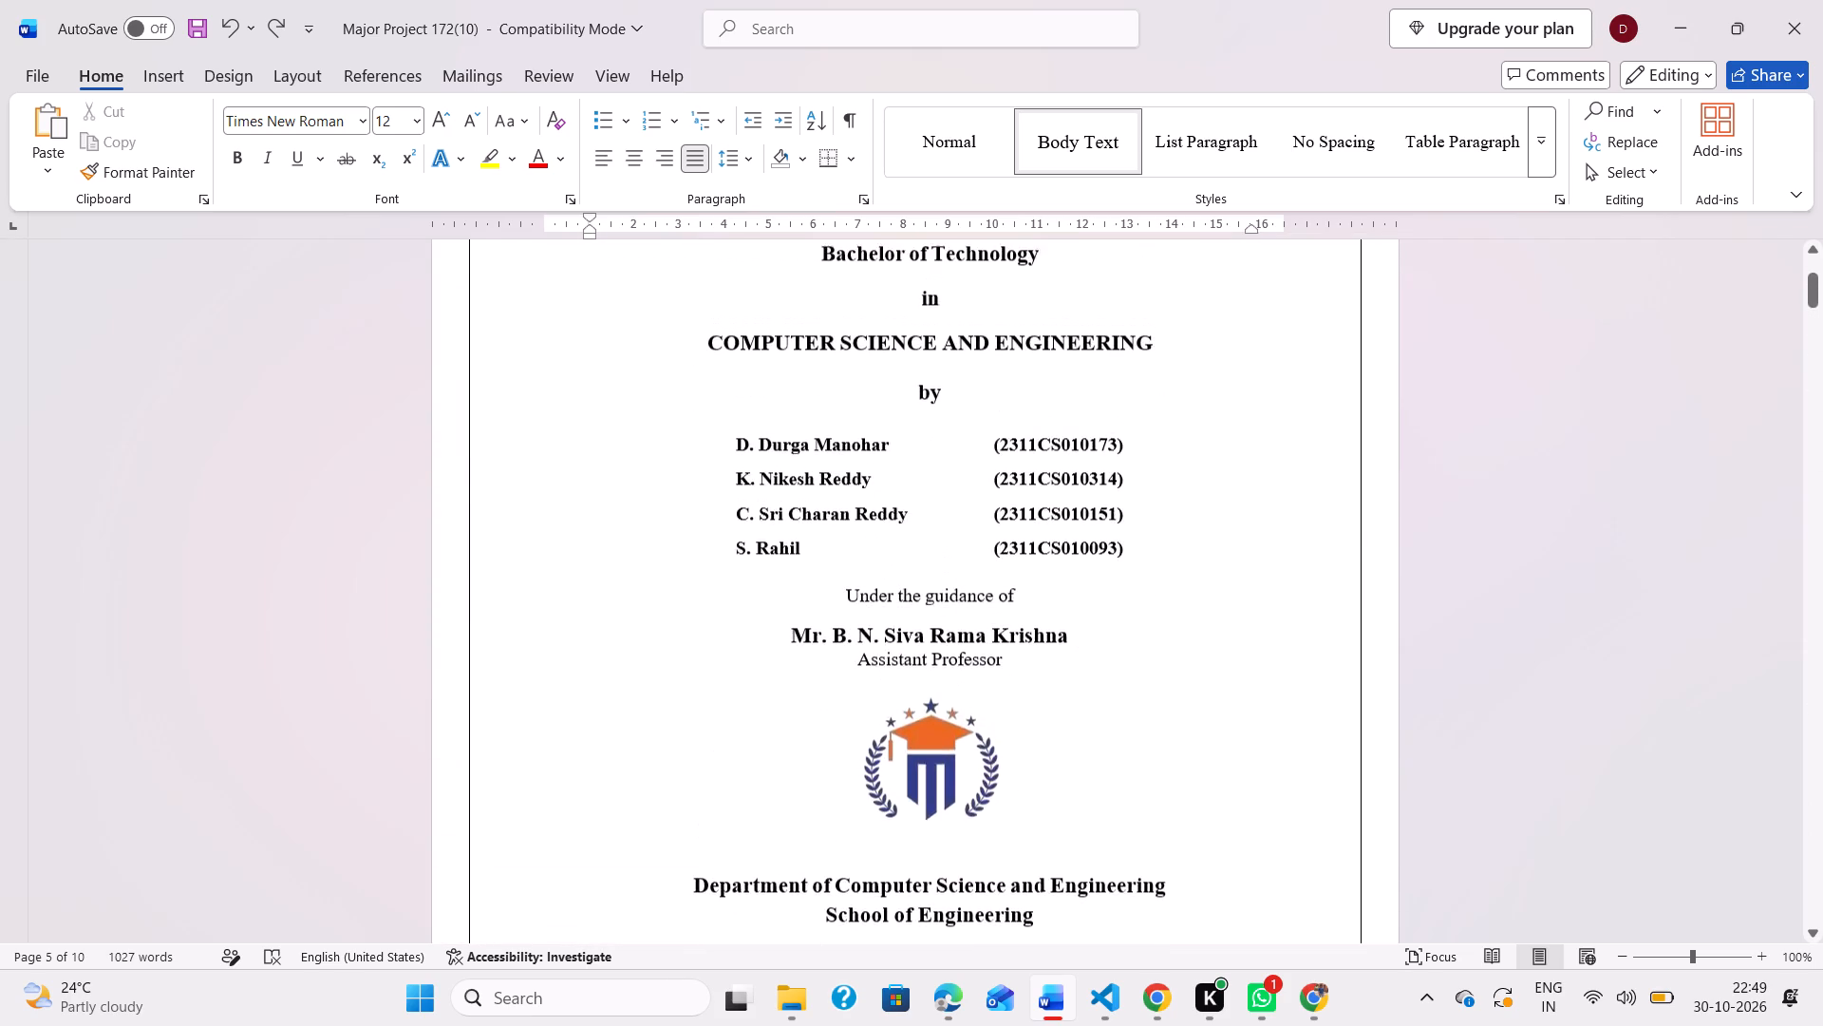
Review the title, certificate, declaration and acknowledgement pages again, checking the project title, signature area, student names and roll numbers.
scroll(898, 668, down, 6)
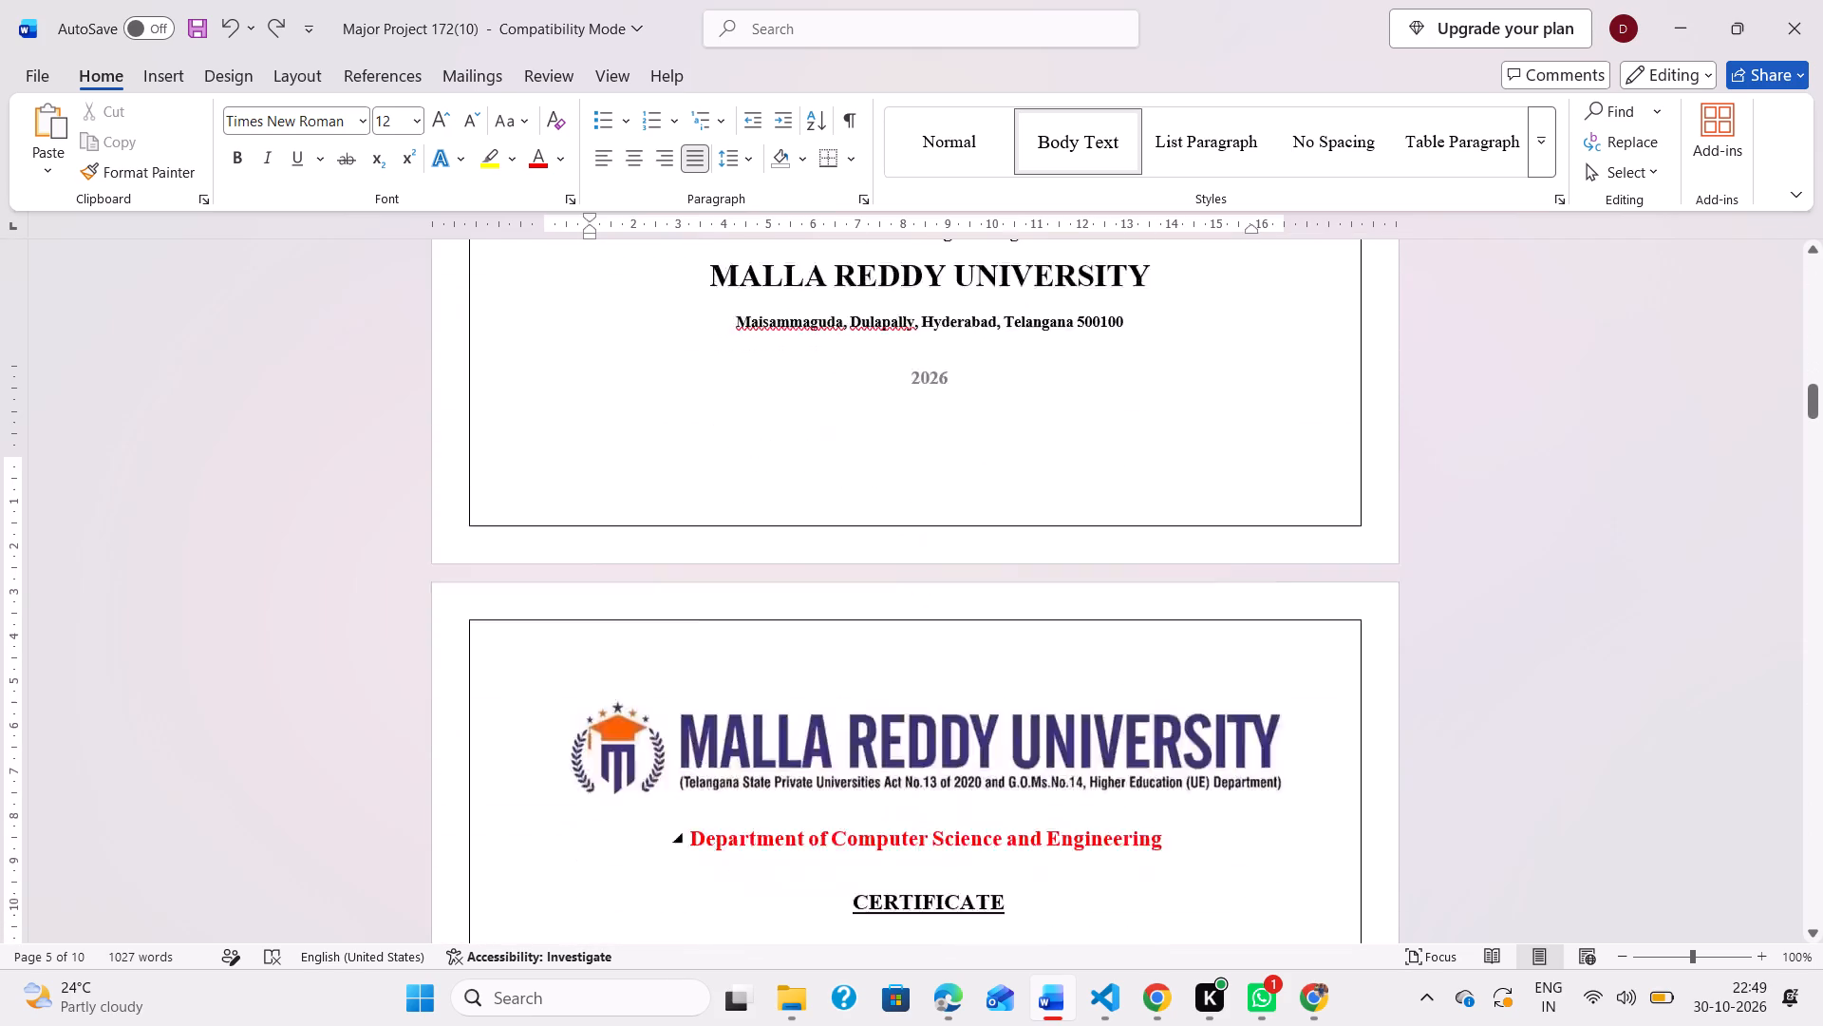
scroll(990, 637, down, 2)
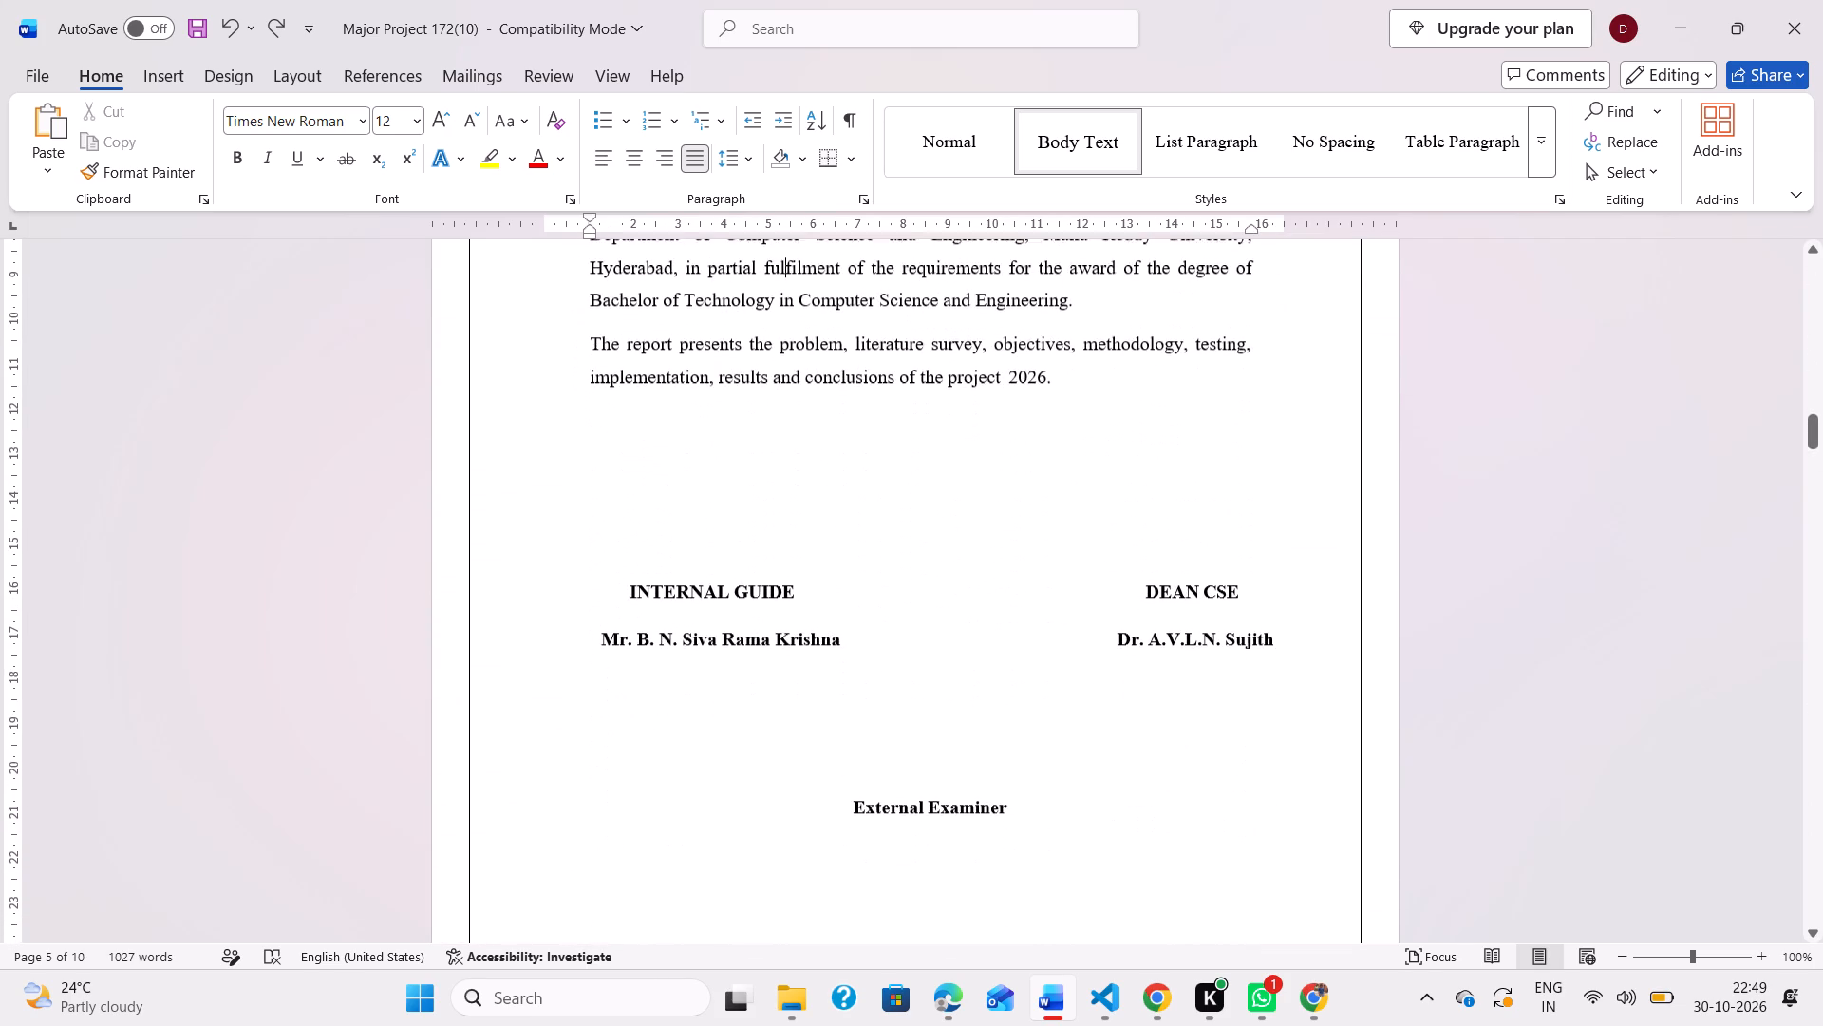
scroll(990, 637, down, 3)
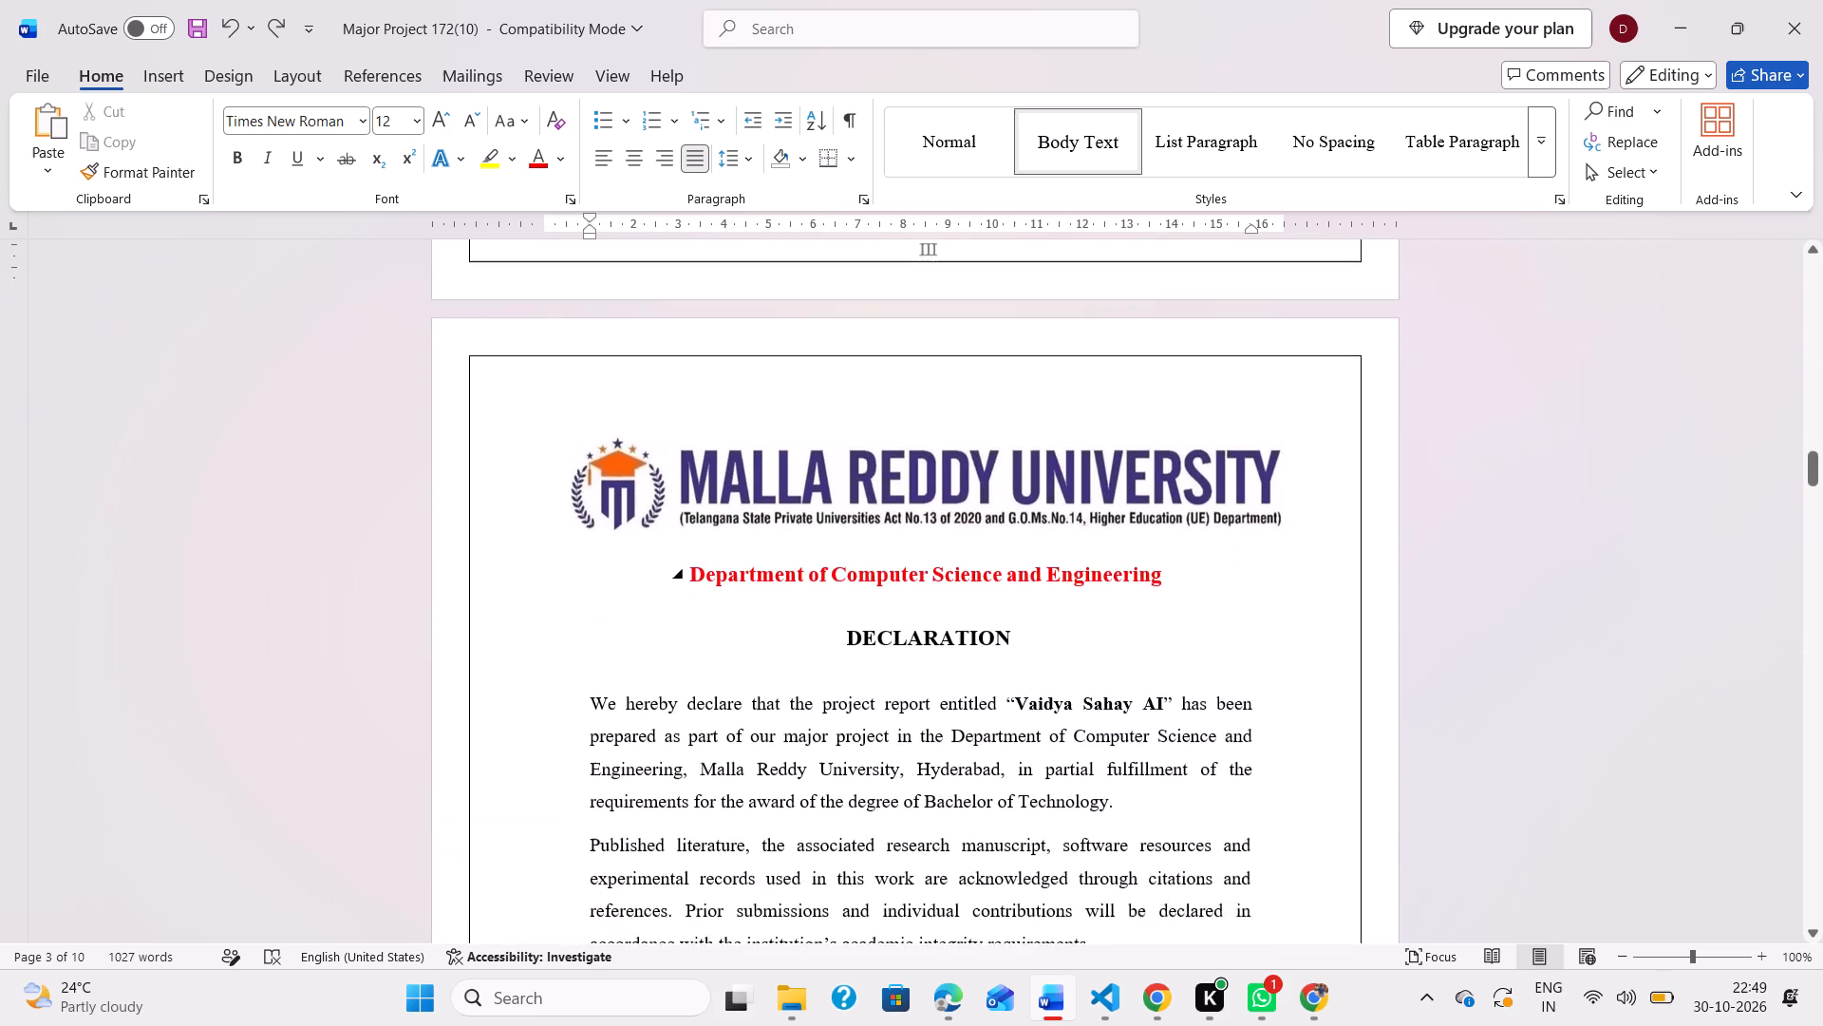
scroll(990, 637, down, 3)
scroll(990, 637, up, 1)
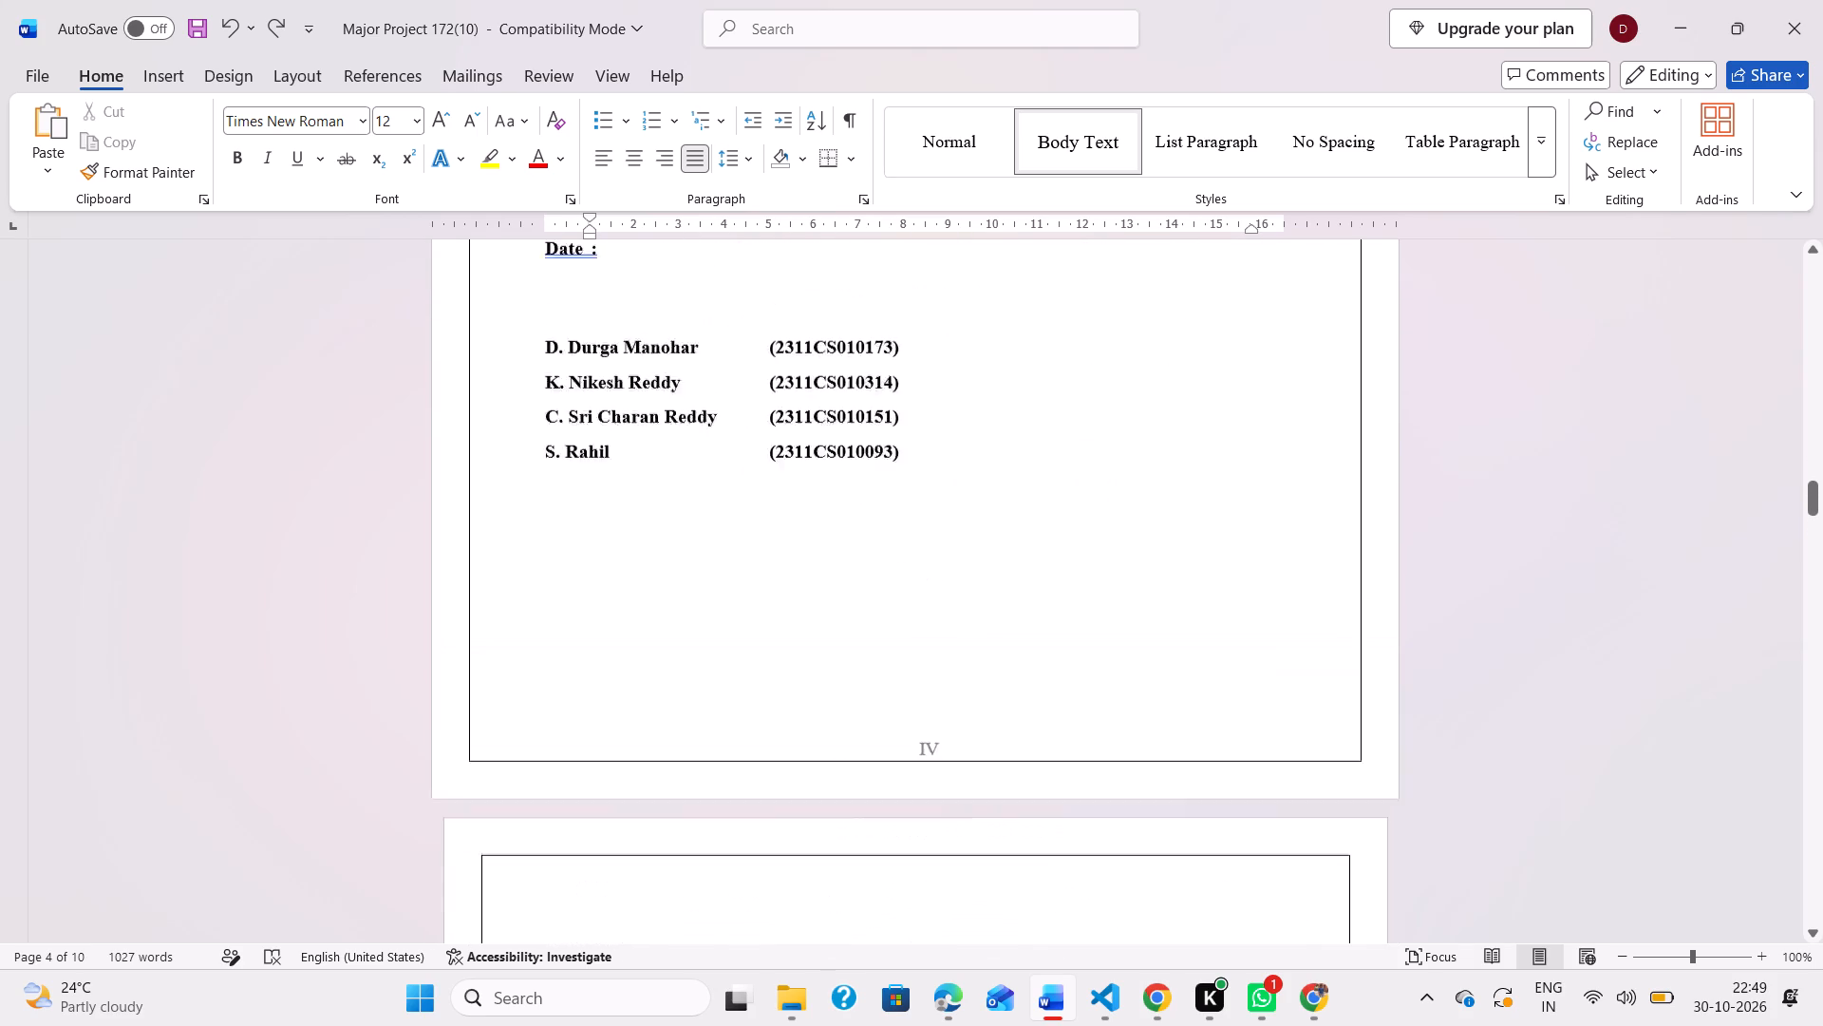
scroll(990, 637, up, 2)
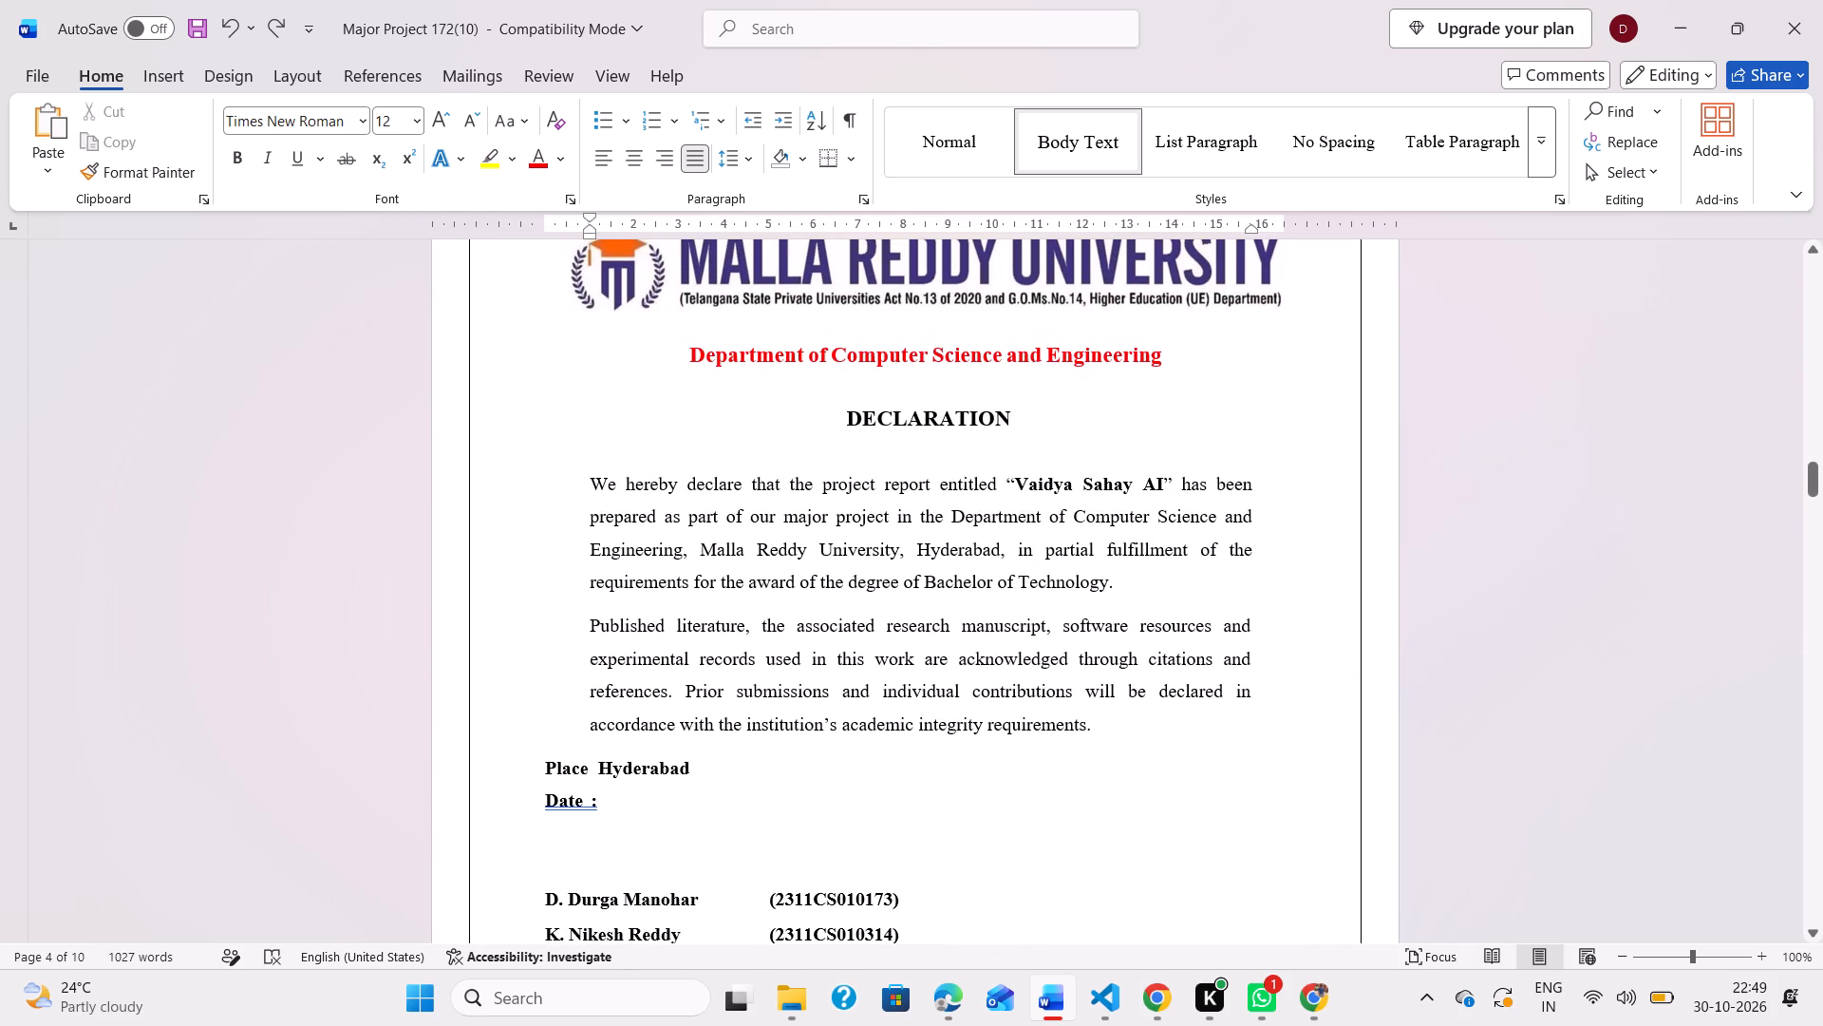
scroll(990, 637, up, 14)
scroll(990, 637, up, 10)
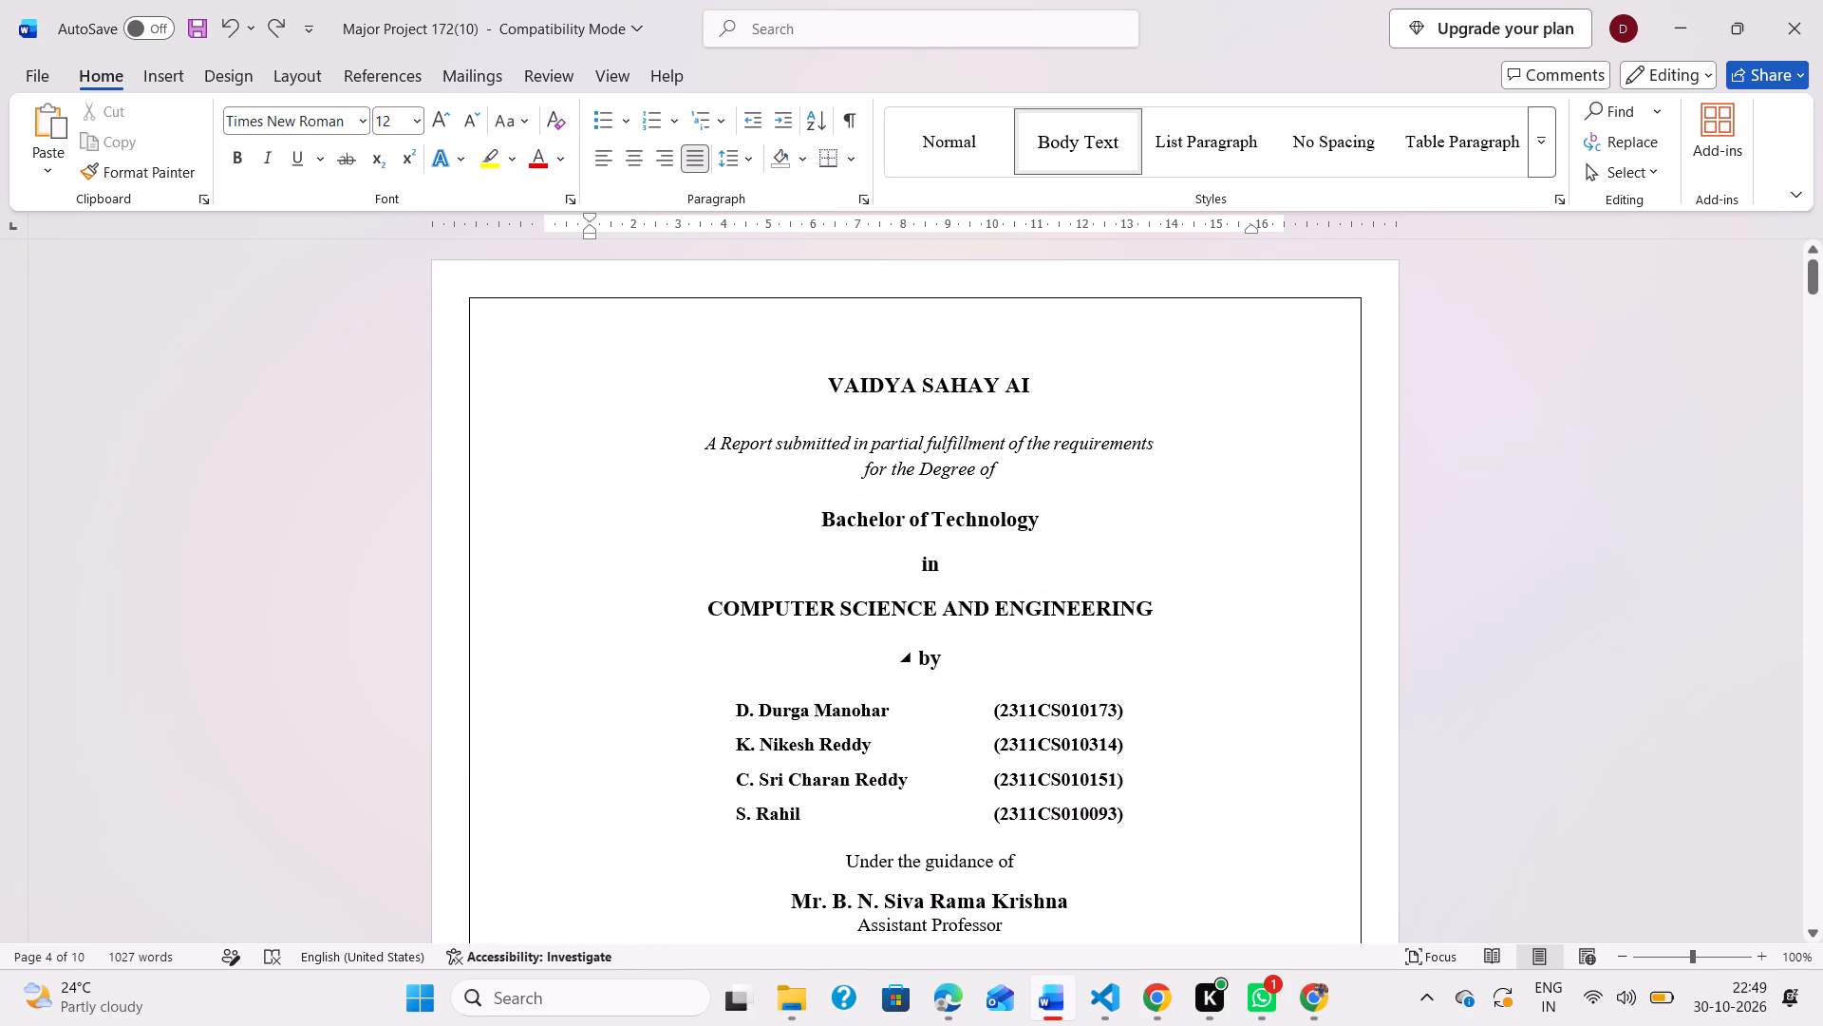
scroll(990, 637, down, 15)
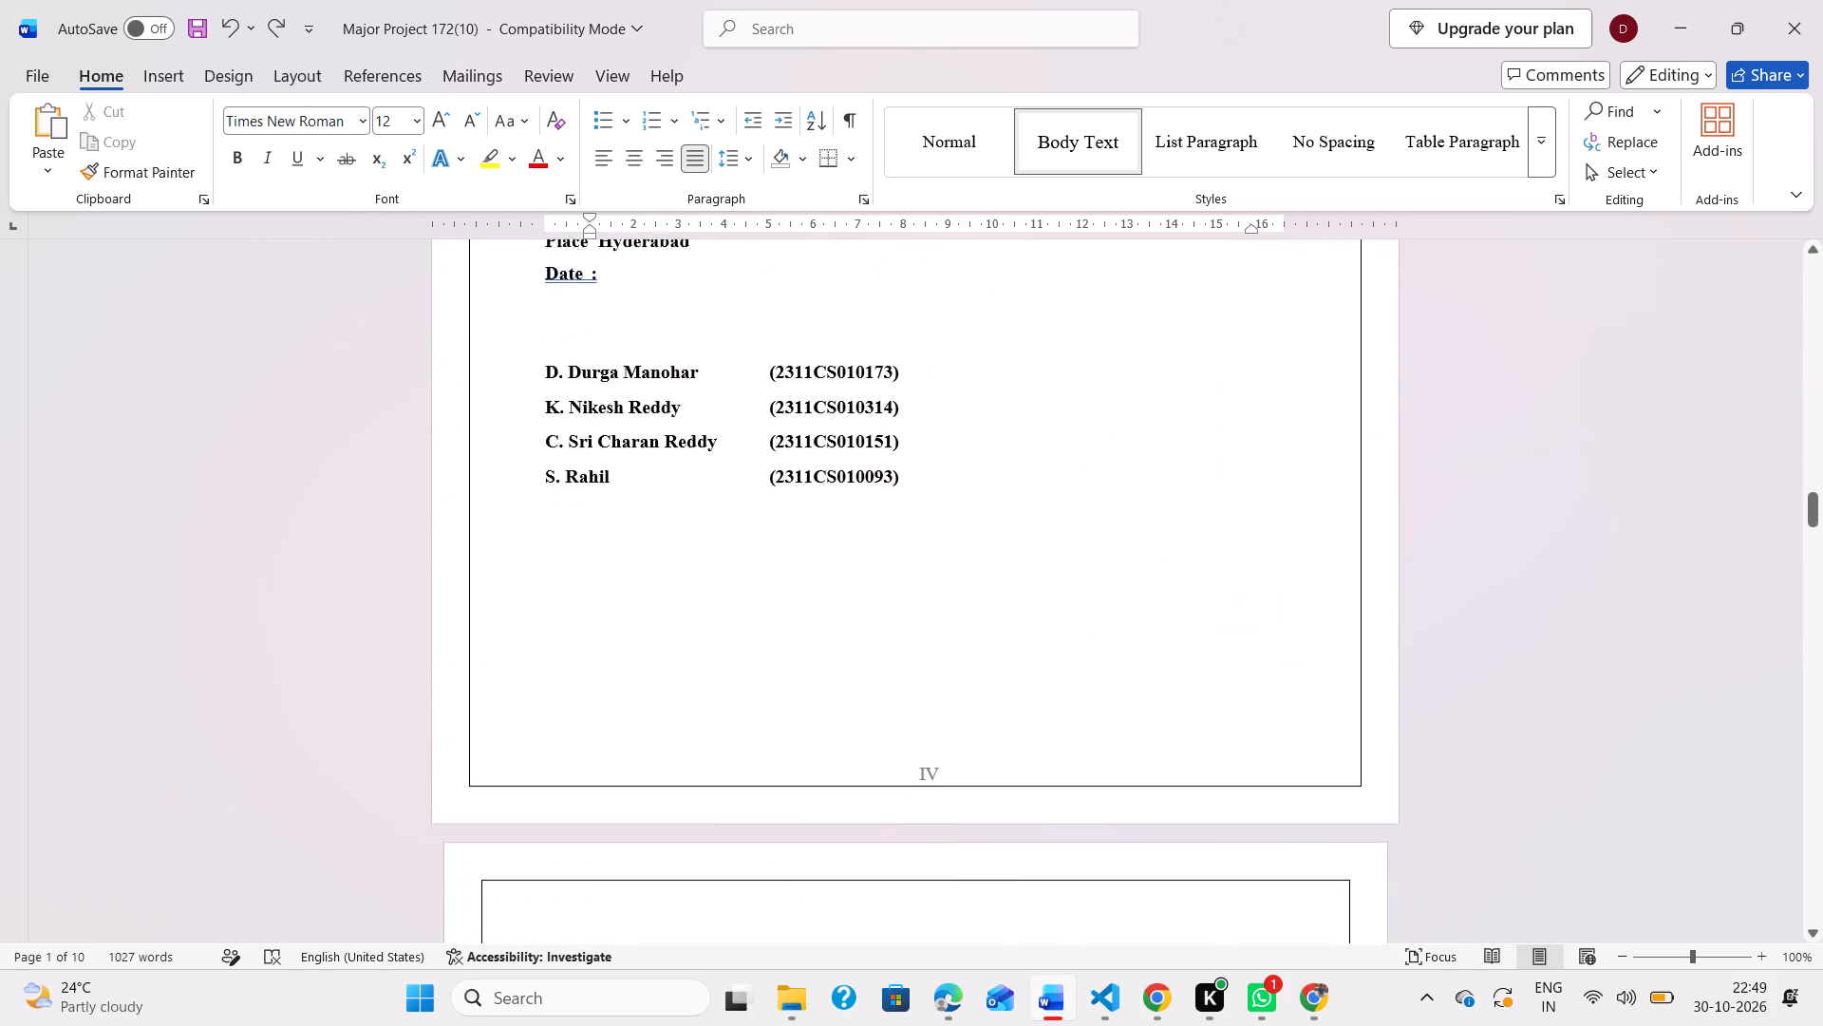
scroll(990, 637, down, 4)
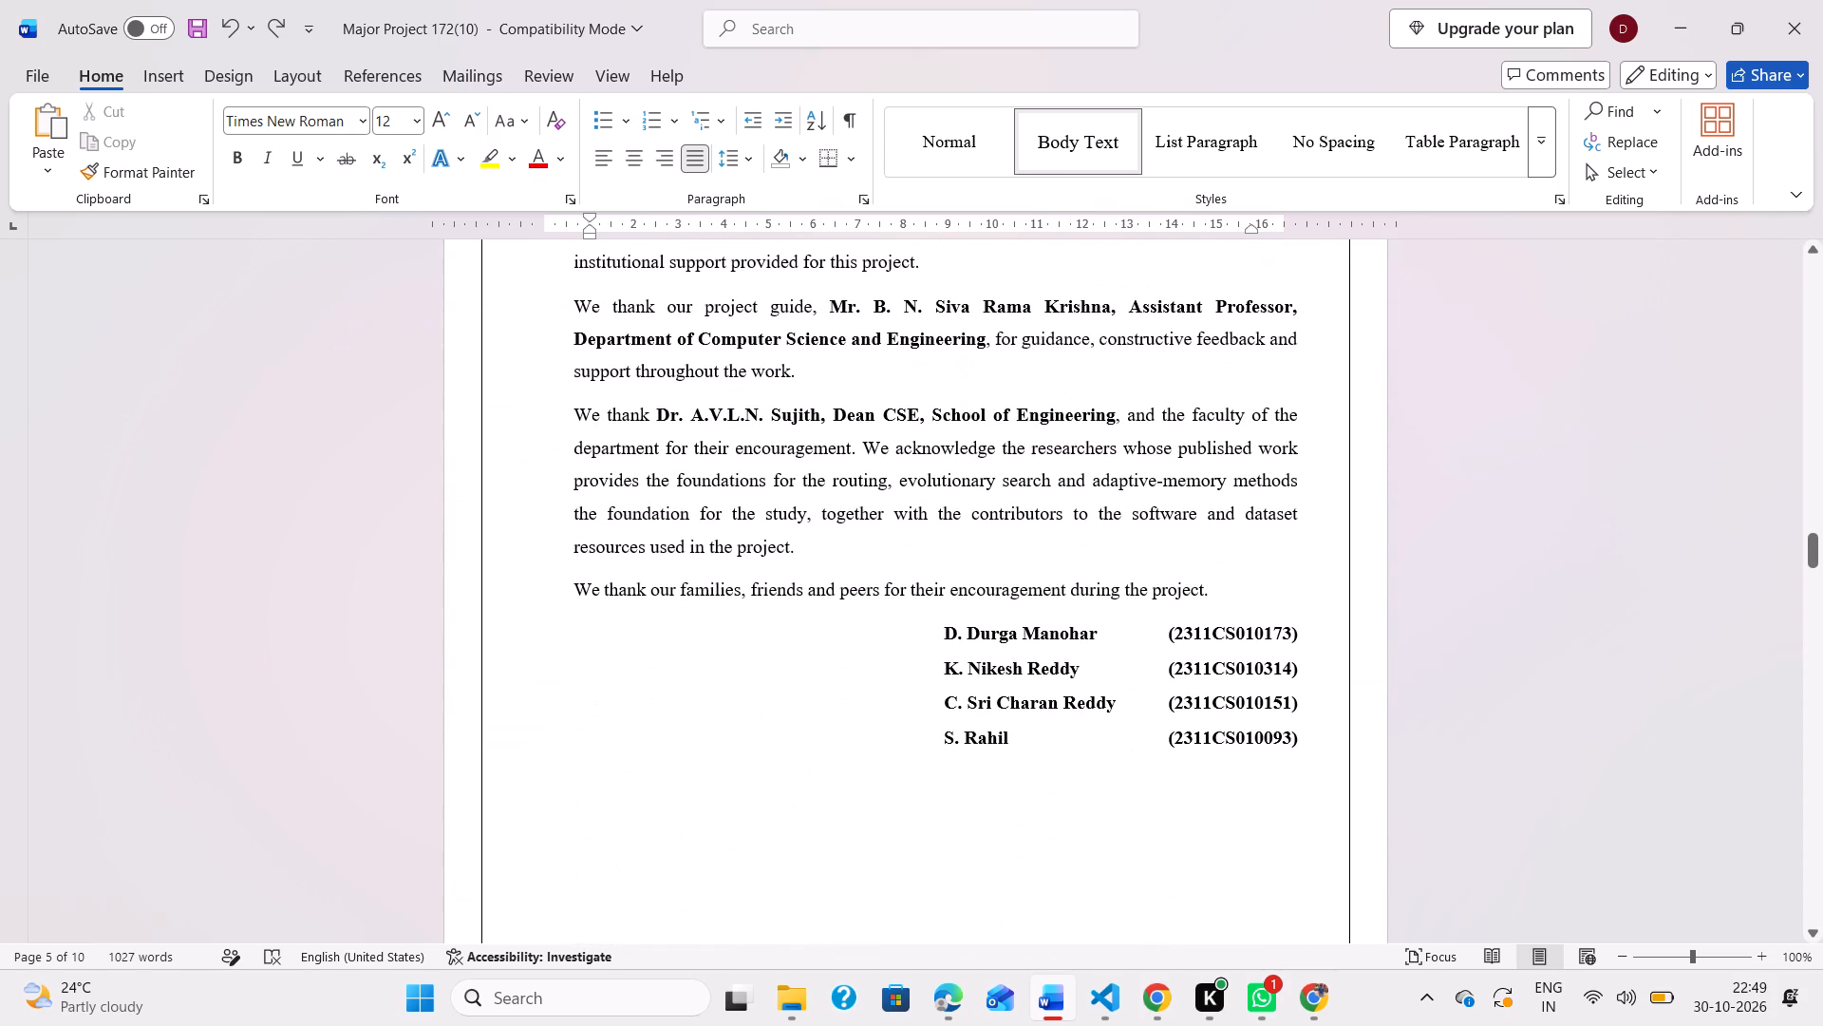
Print the report to a PDF on the Desktop named Major Project 172(10).pdf, replacing the existing file.
key(ctrl+p)
click(302, 209)
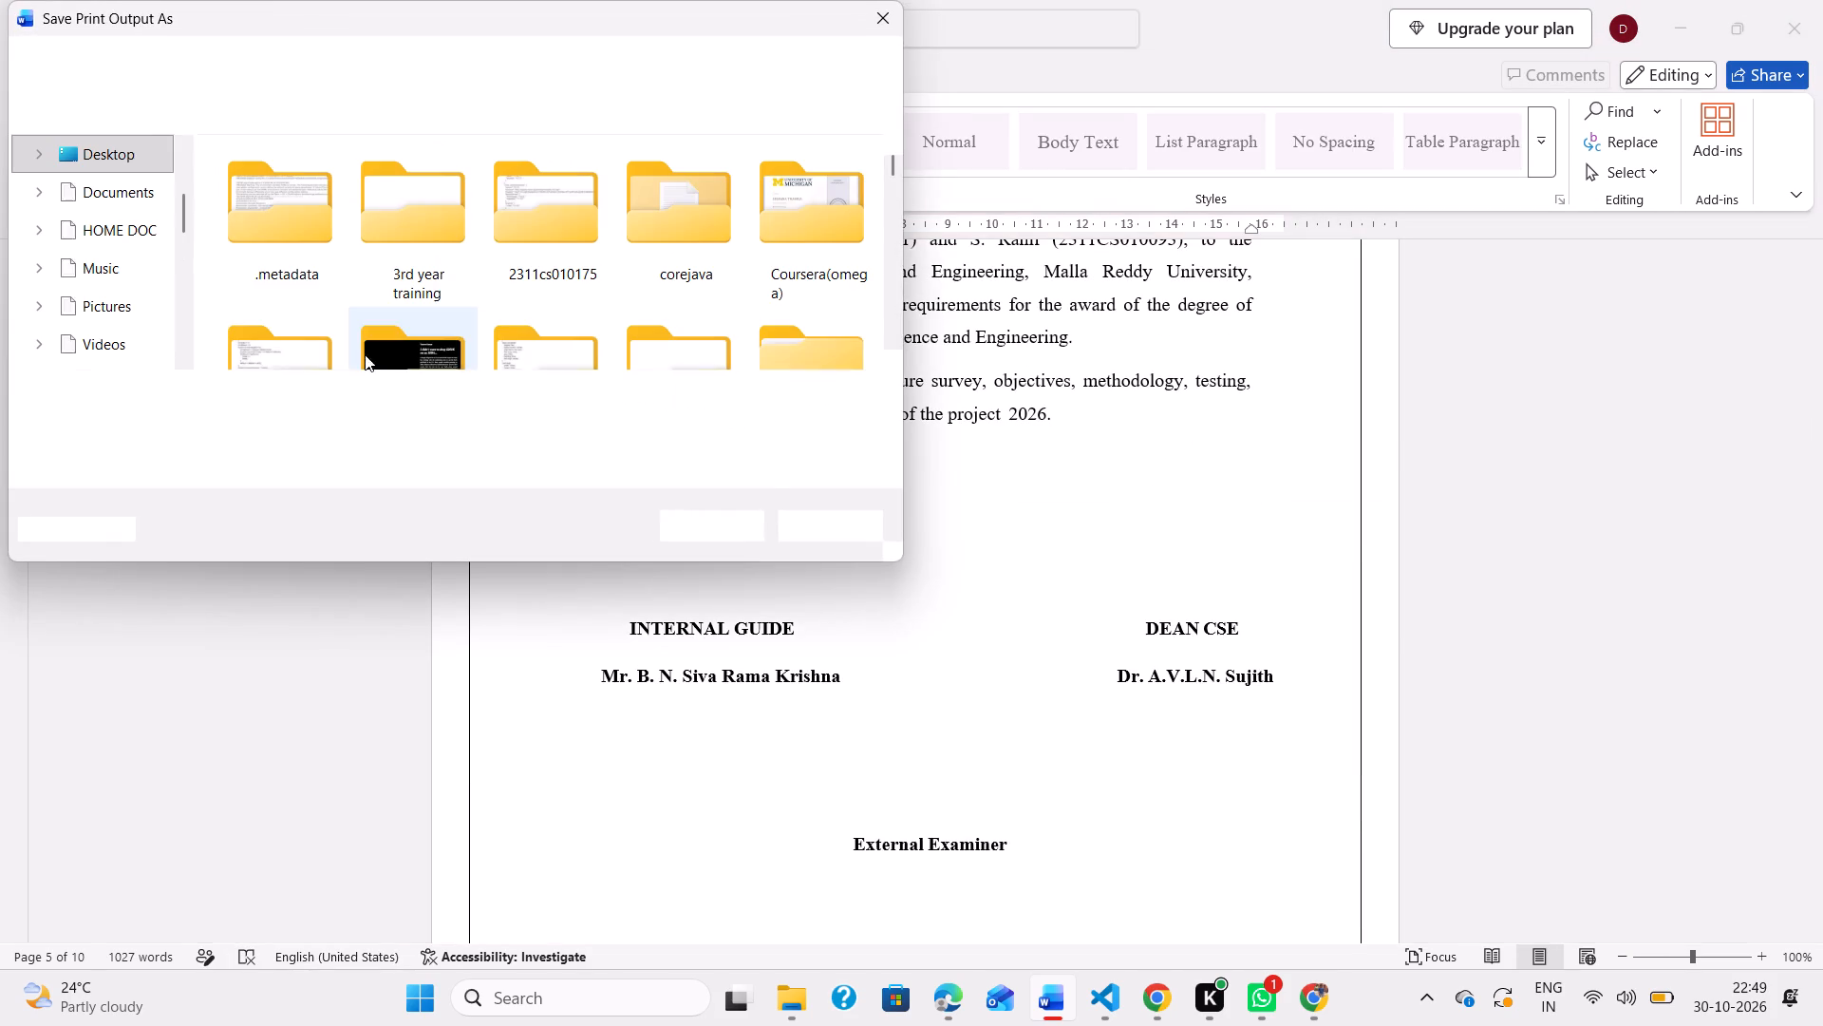
click(349, 397)
text(full)
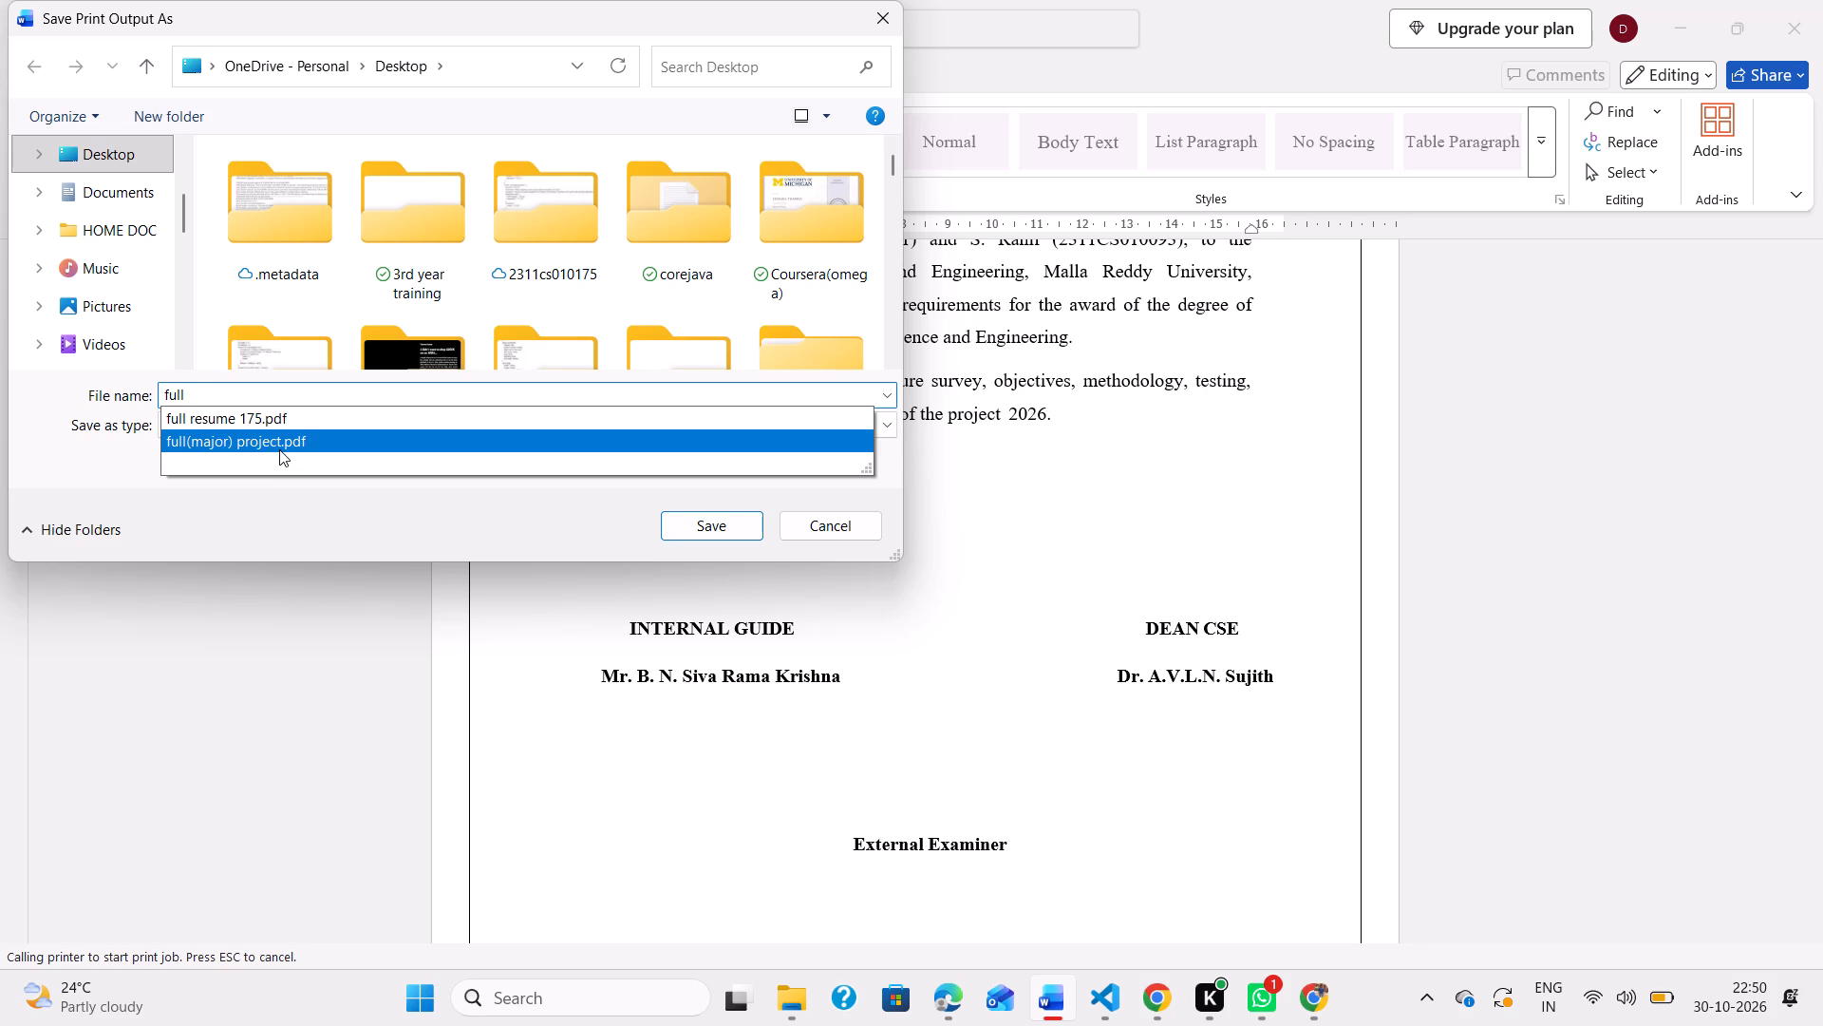
click(311, 389)
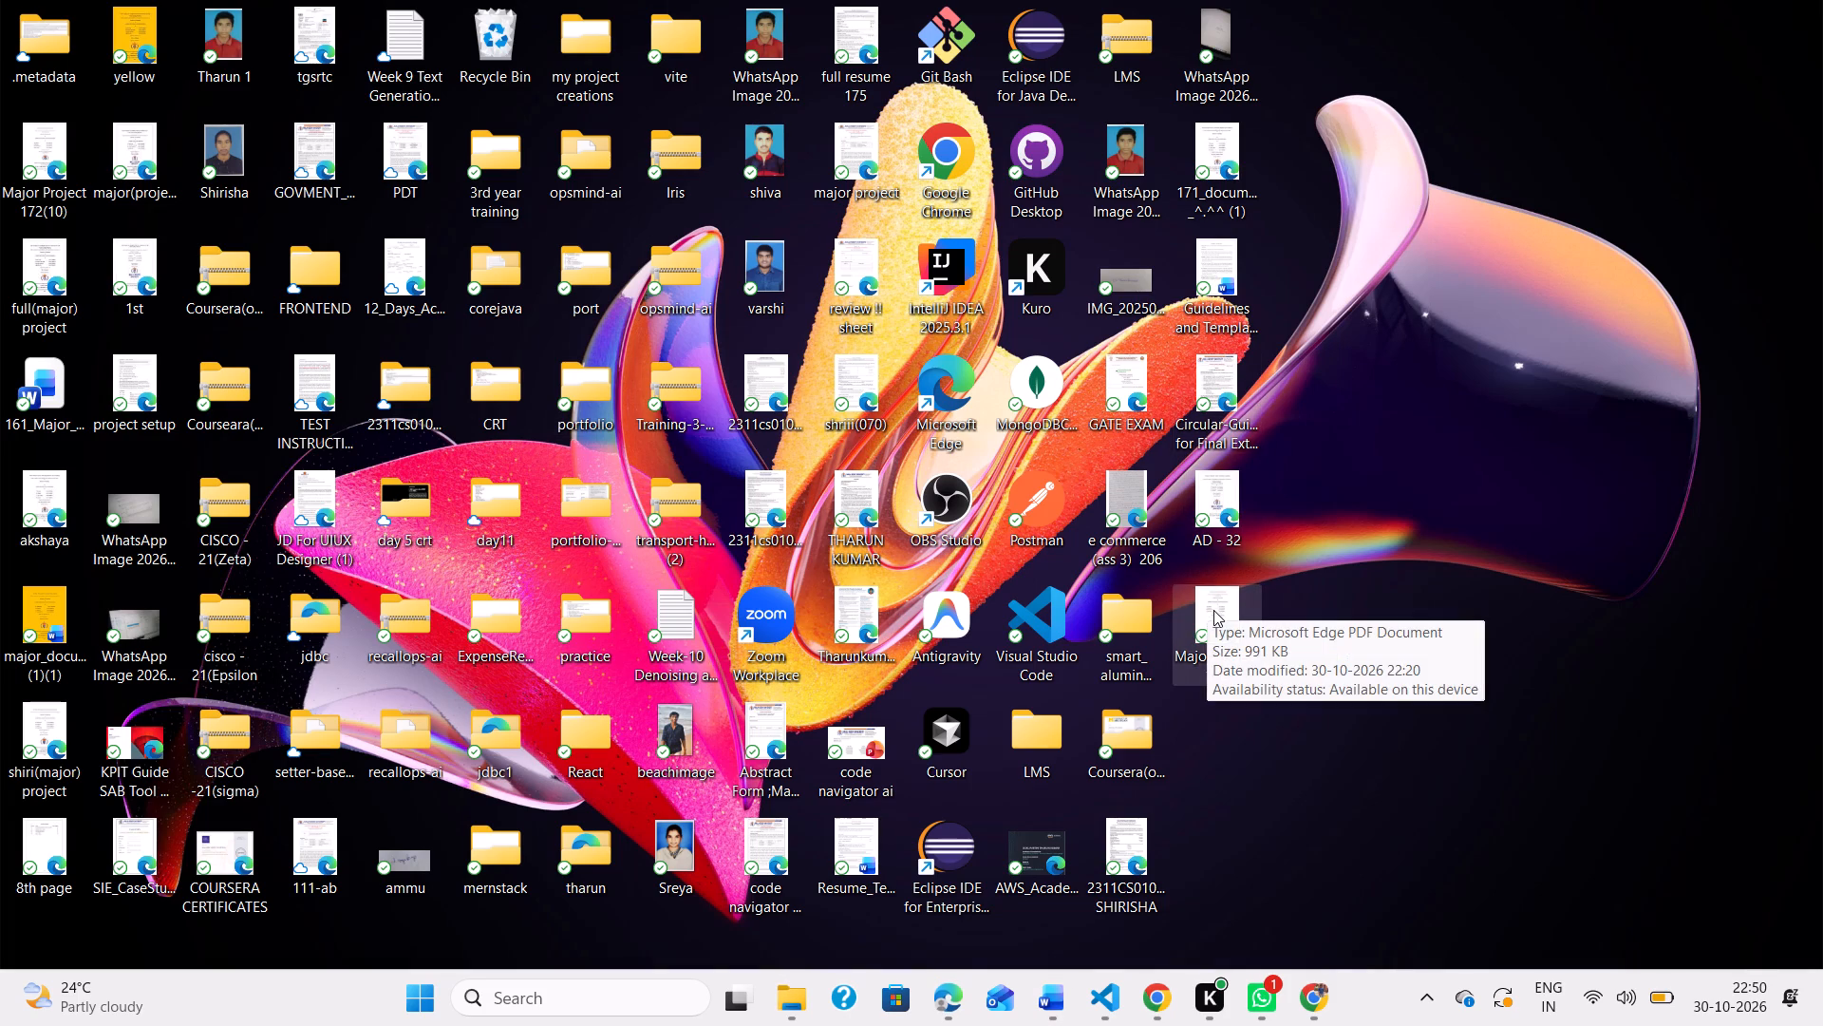
key(alt+Tab)
key(BackSpace)
text(ma)
click(471, 417)
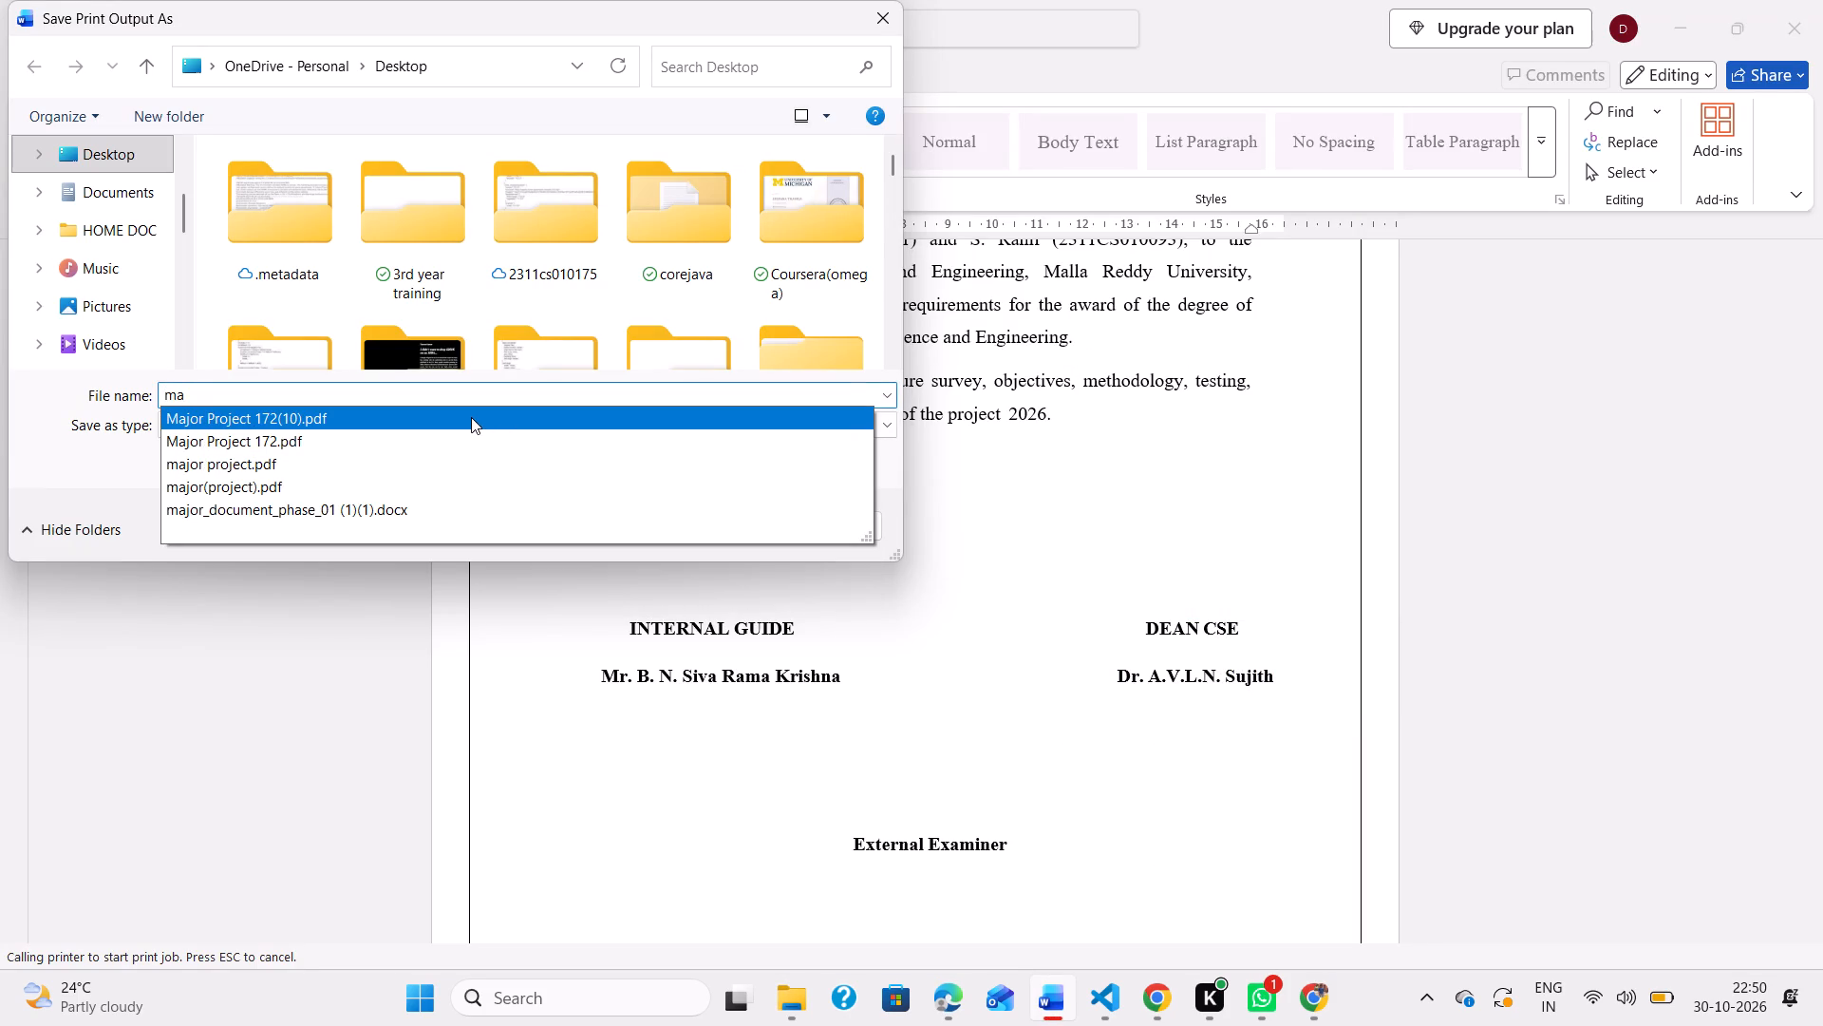
click(696, 528)
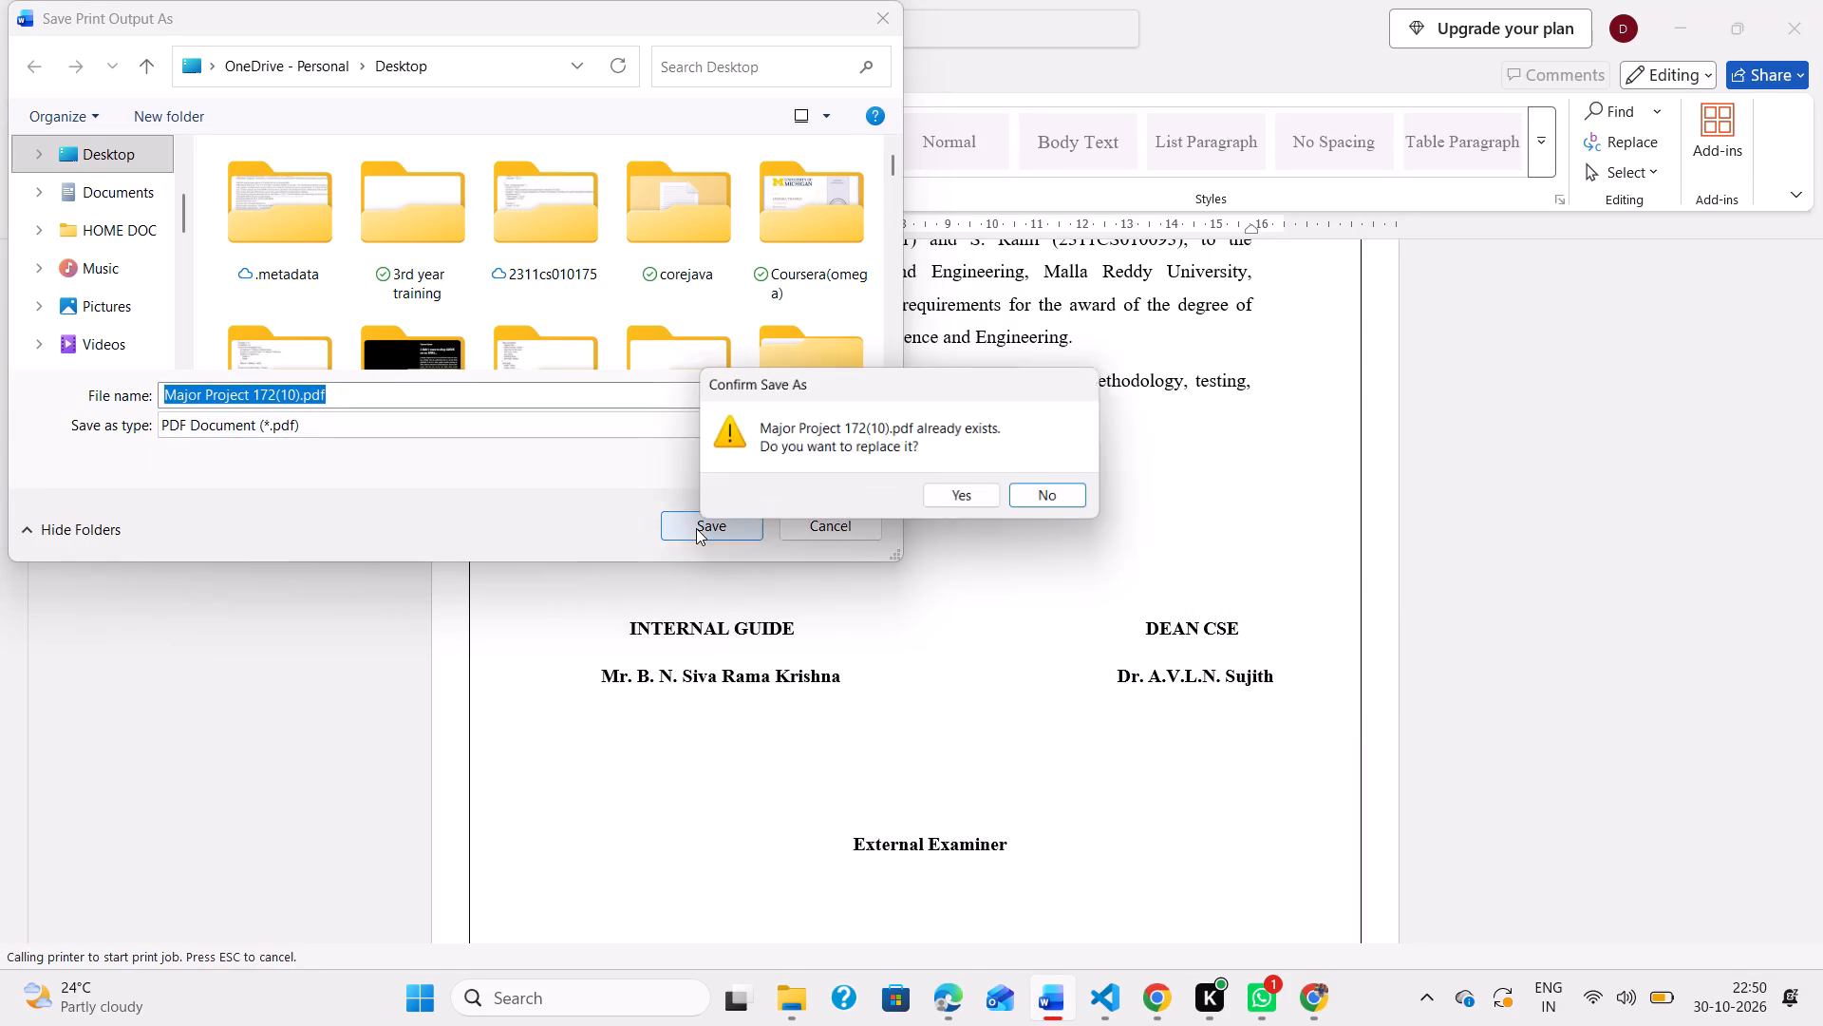
click(989, 501)
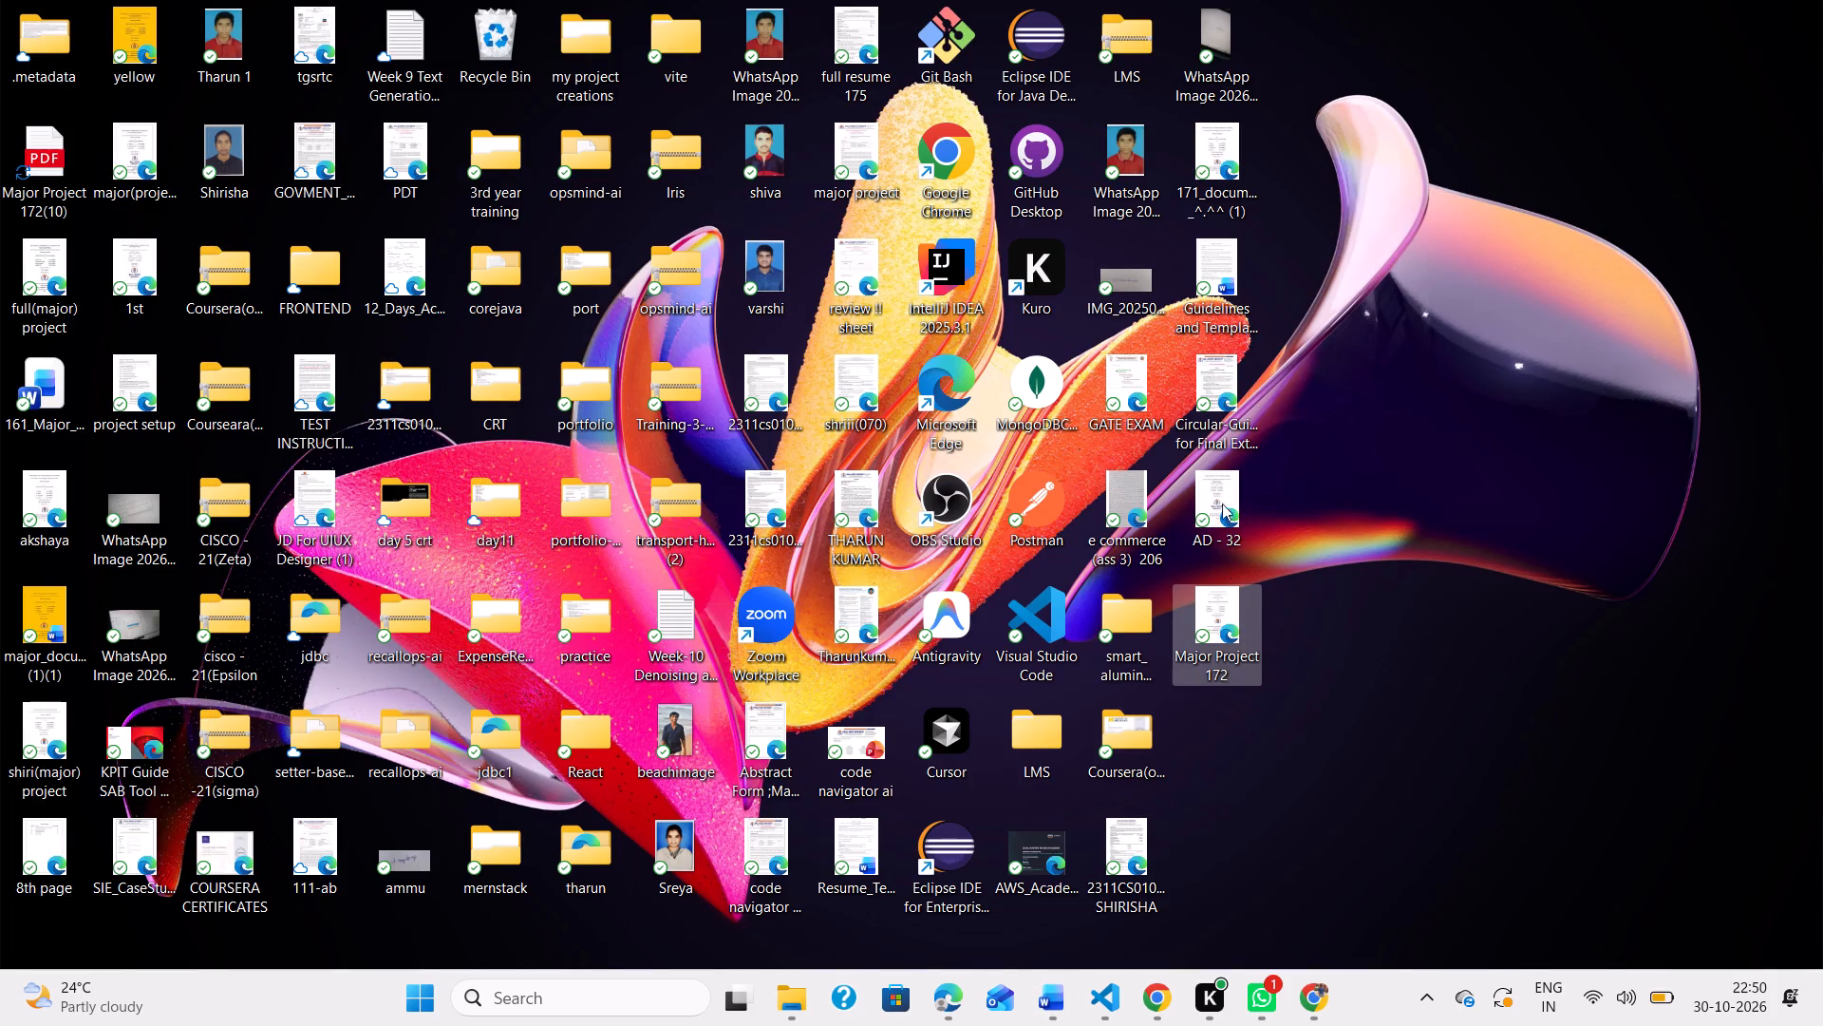
Open the AD - 32 file from the desktop.
double_click(1220, 502)
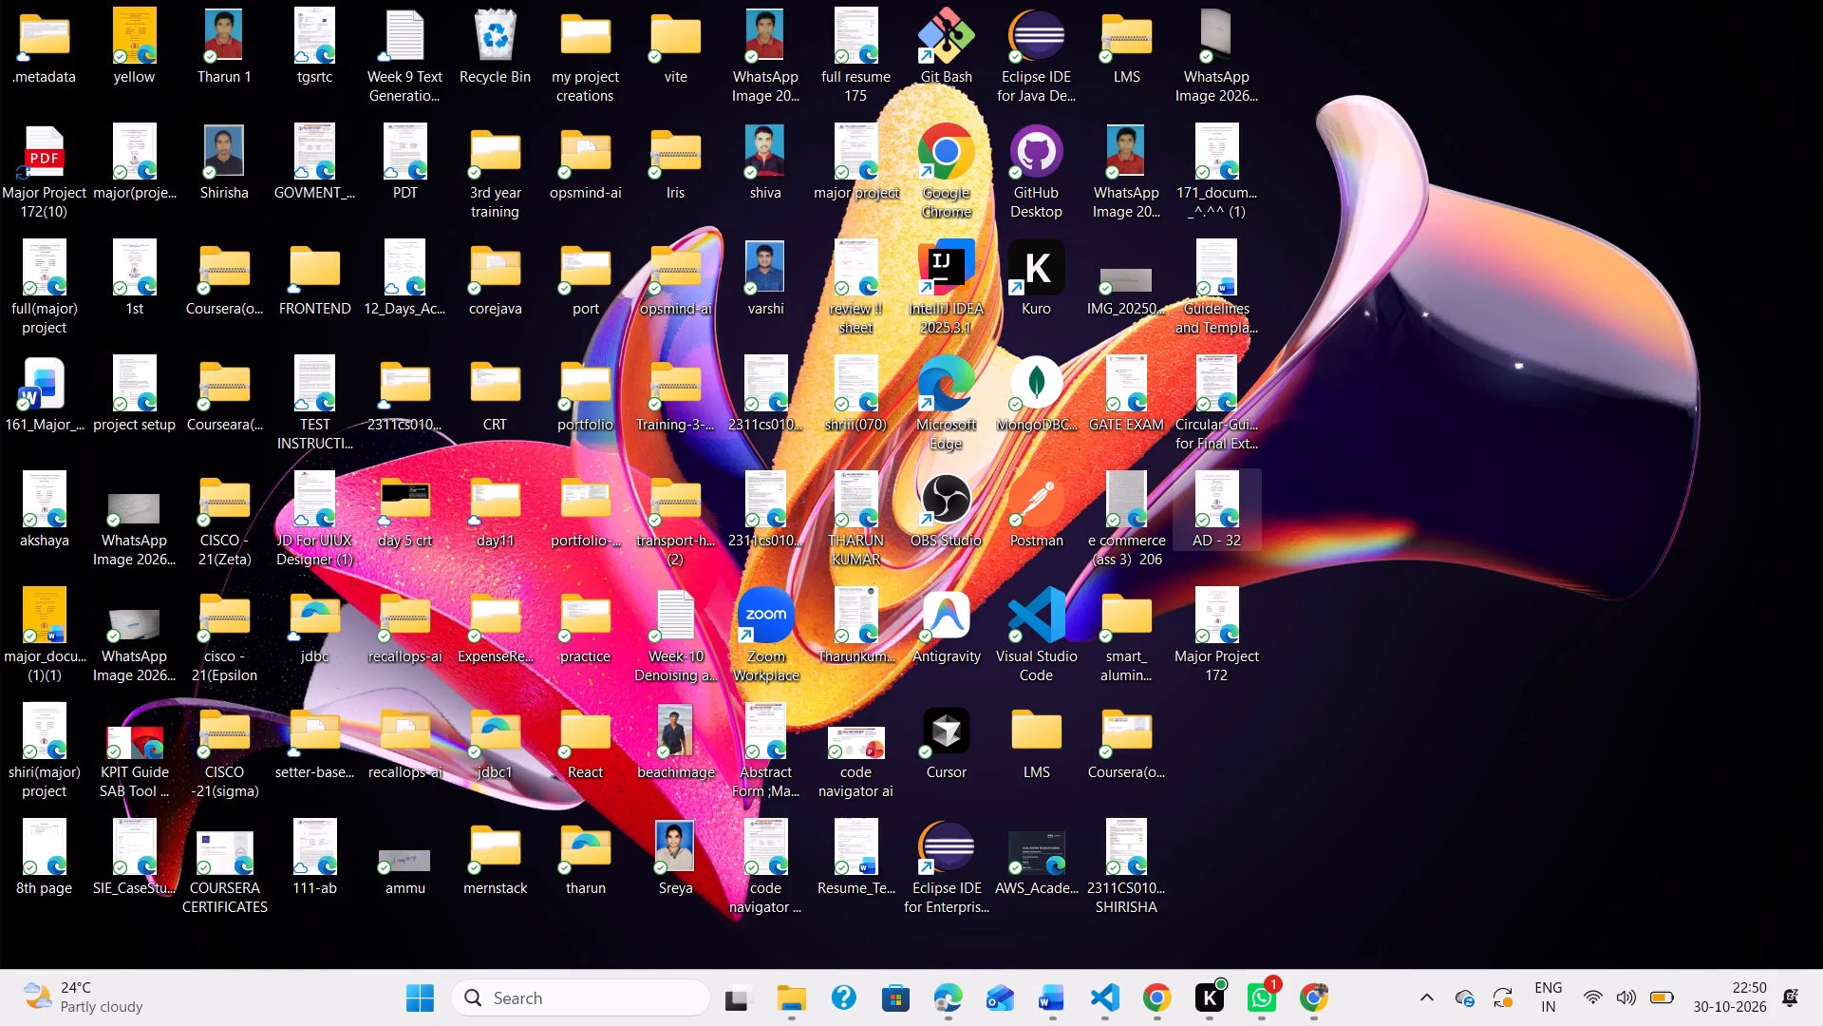
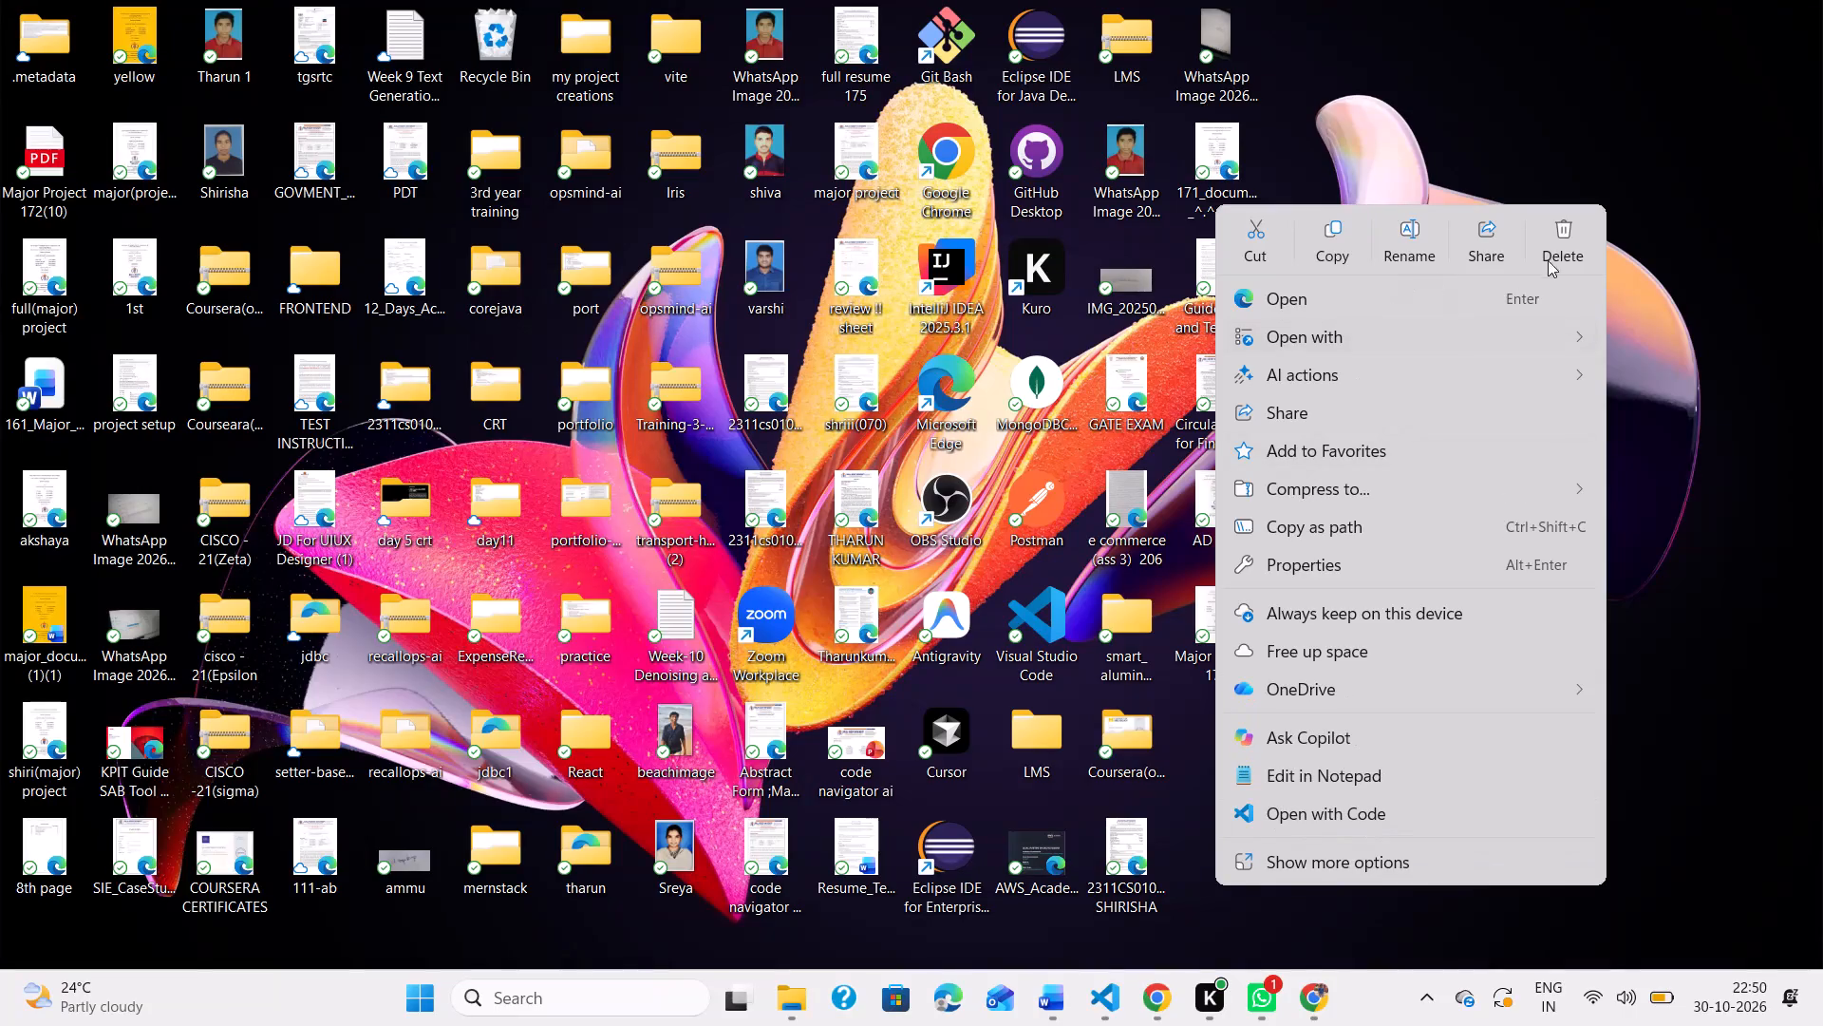
Delete the AD - 32 file from the desktop.
click(1577, 231)
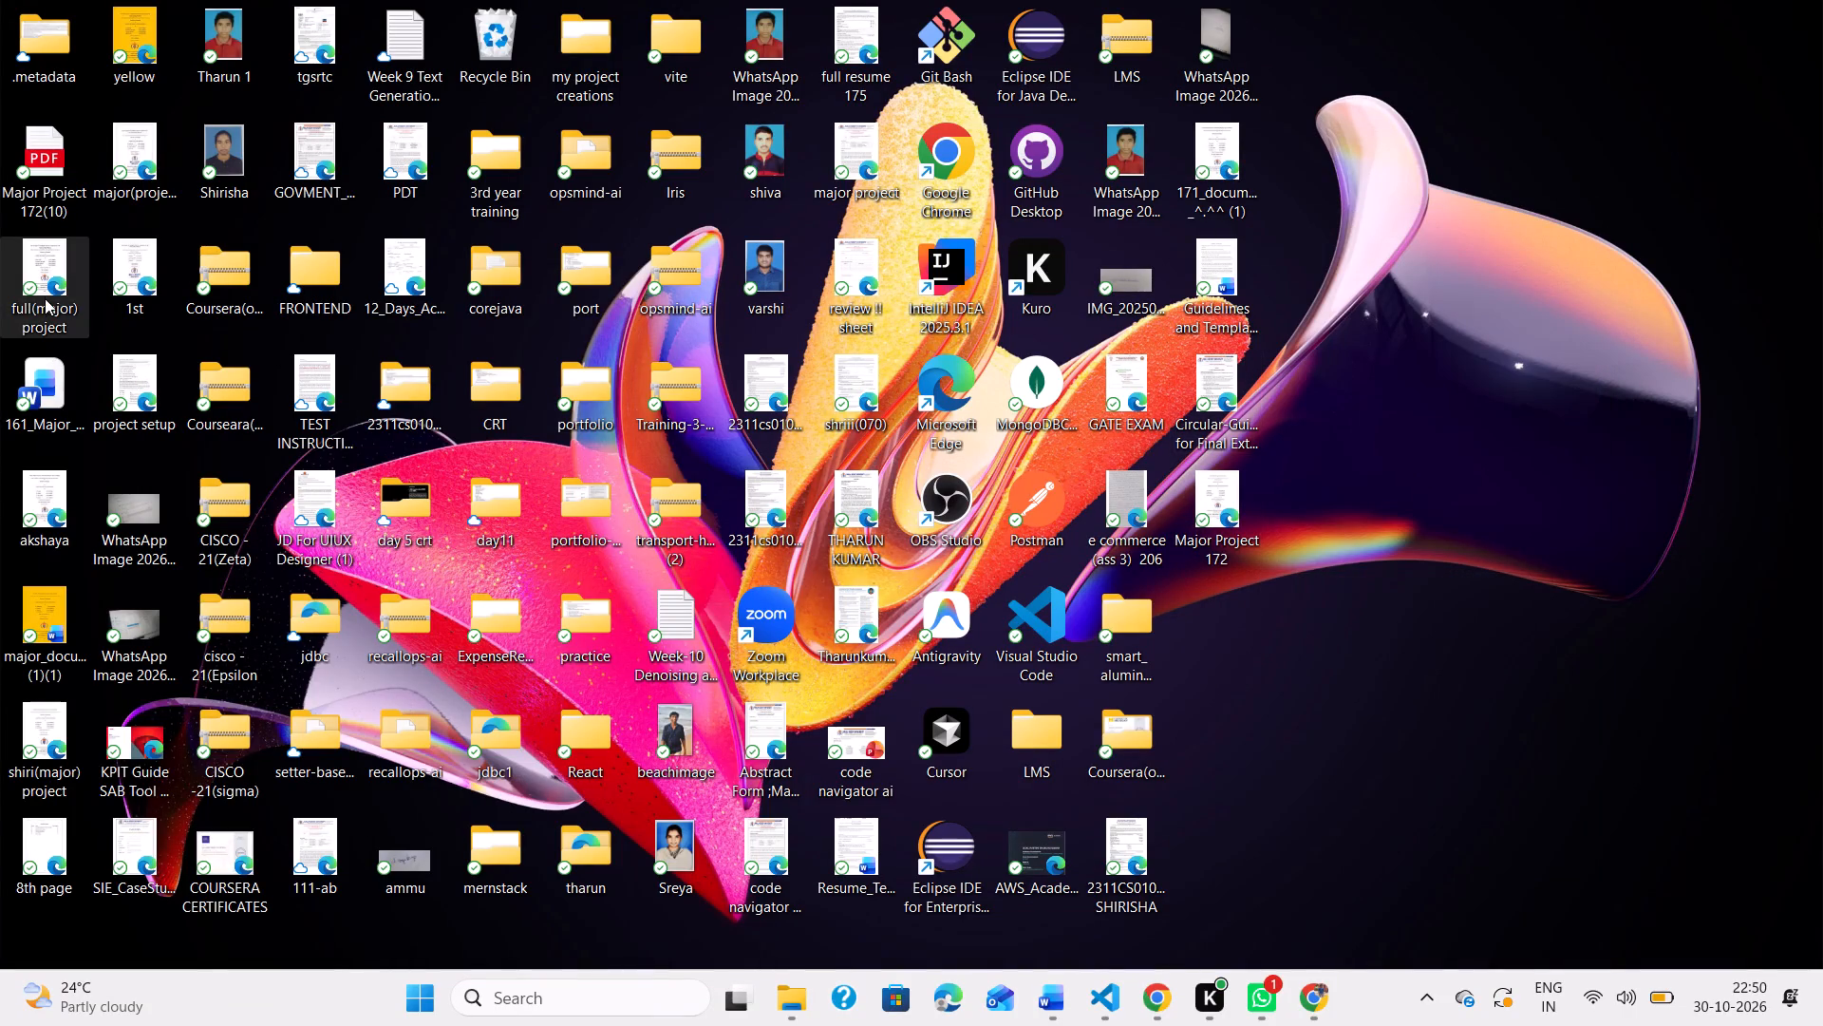
Open the Major Project 172(10) PDF from the desktop.
double_click(44, 168)
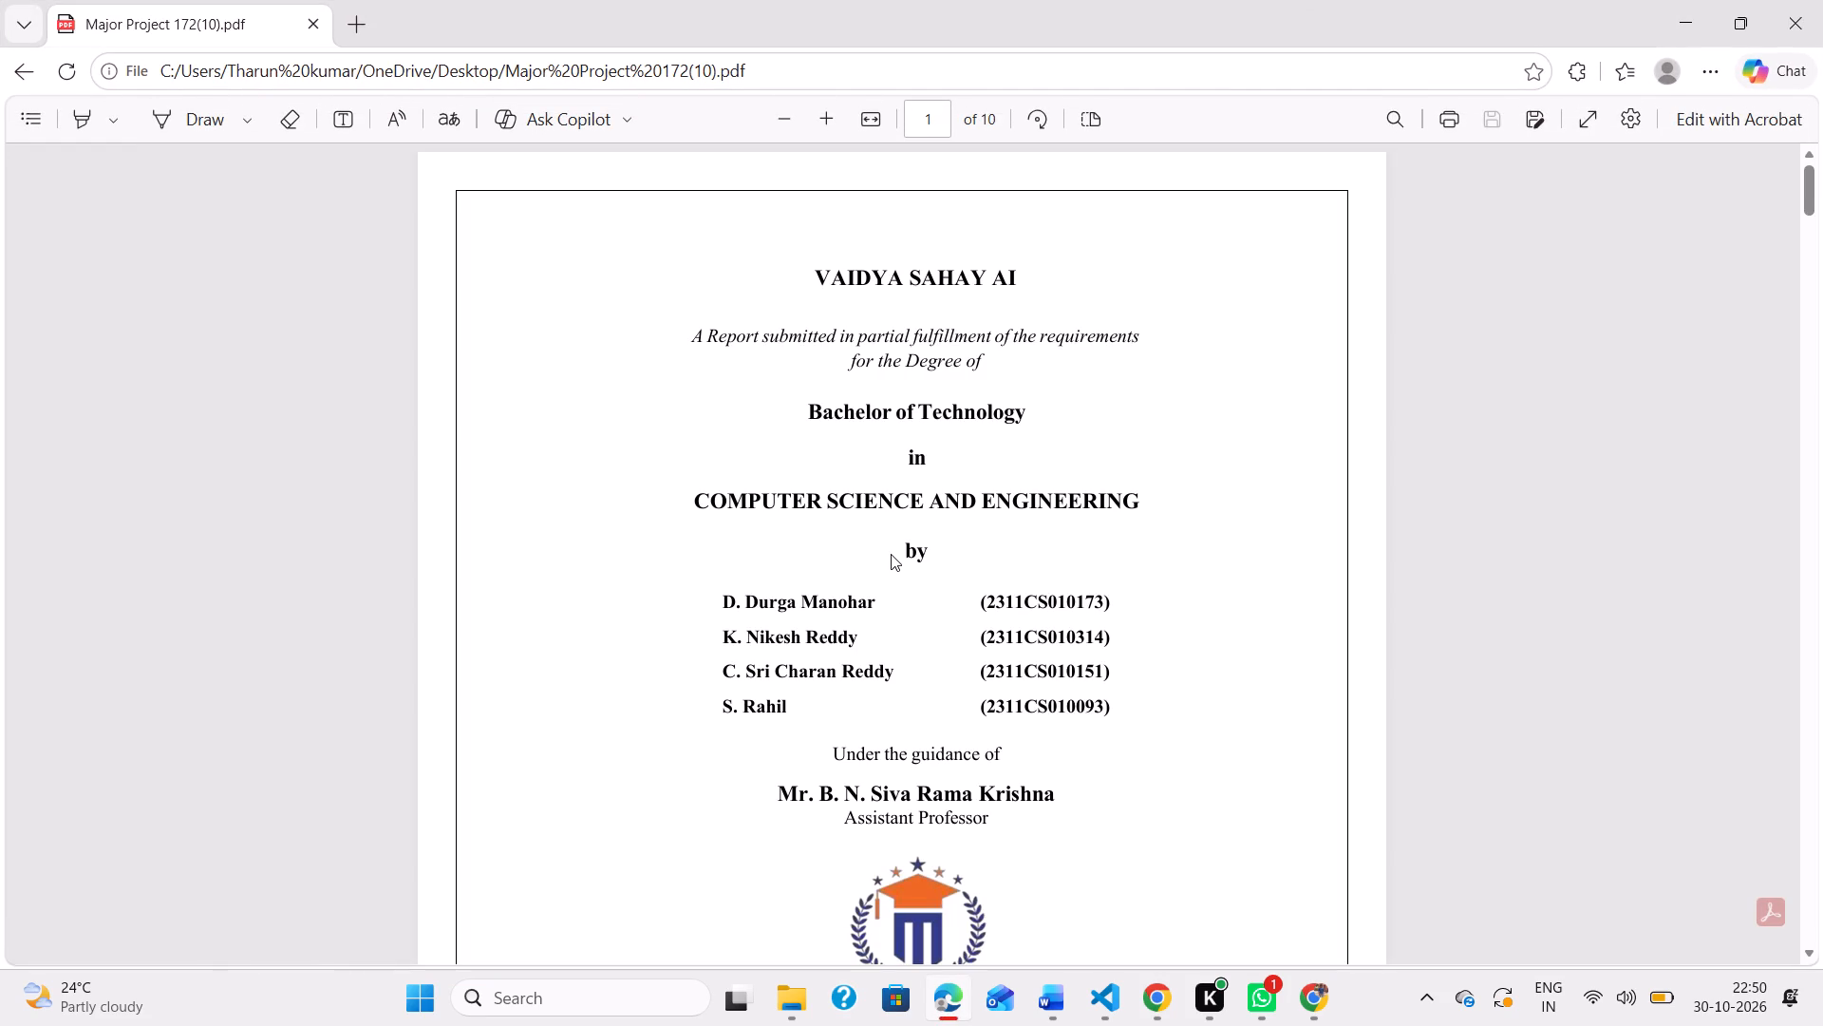
Bring up the print settings for the PDF and begin a custom page range with 1-.
key(ctrl+p)
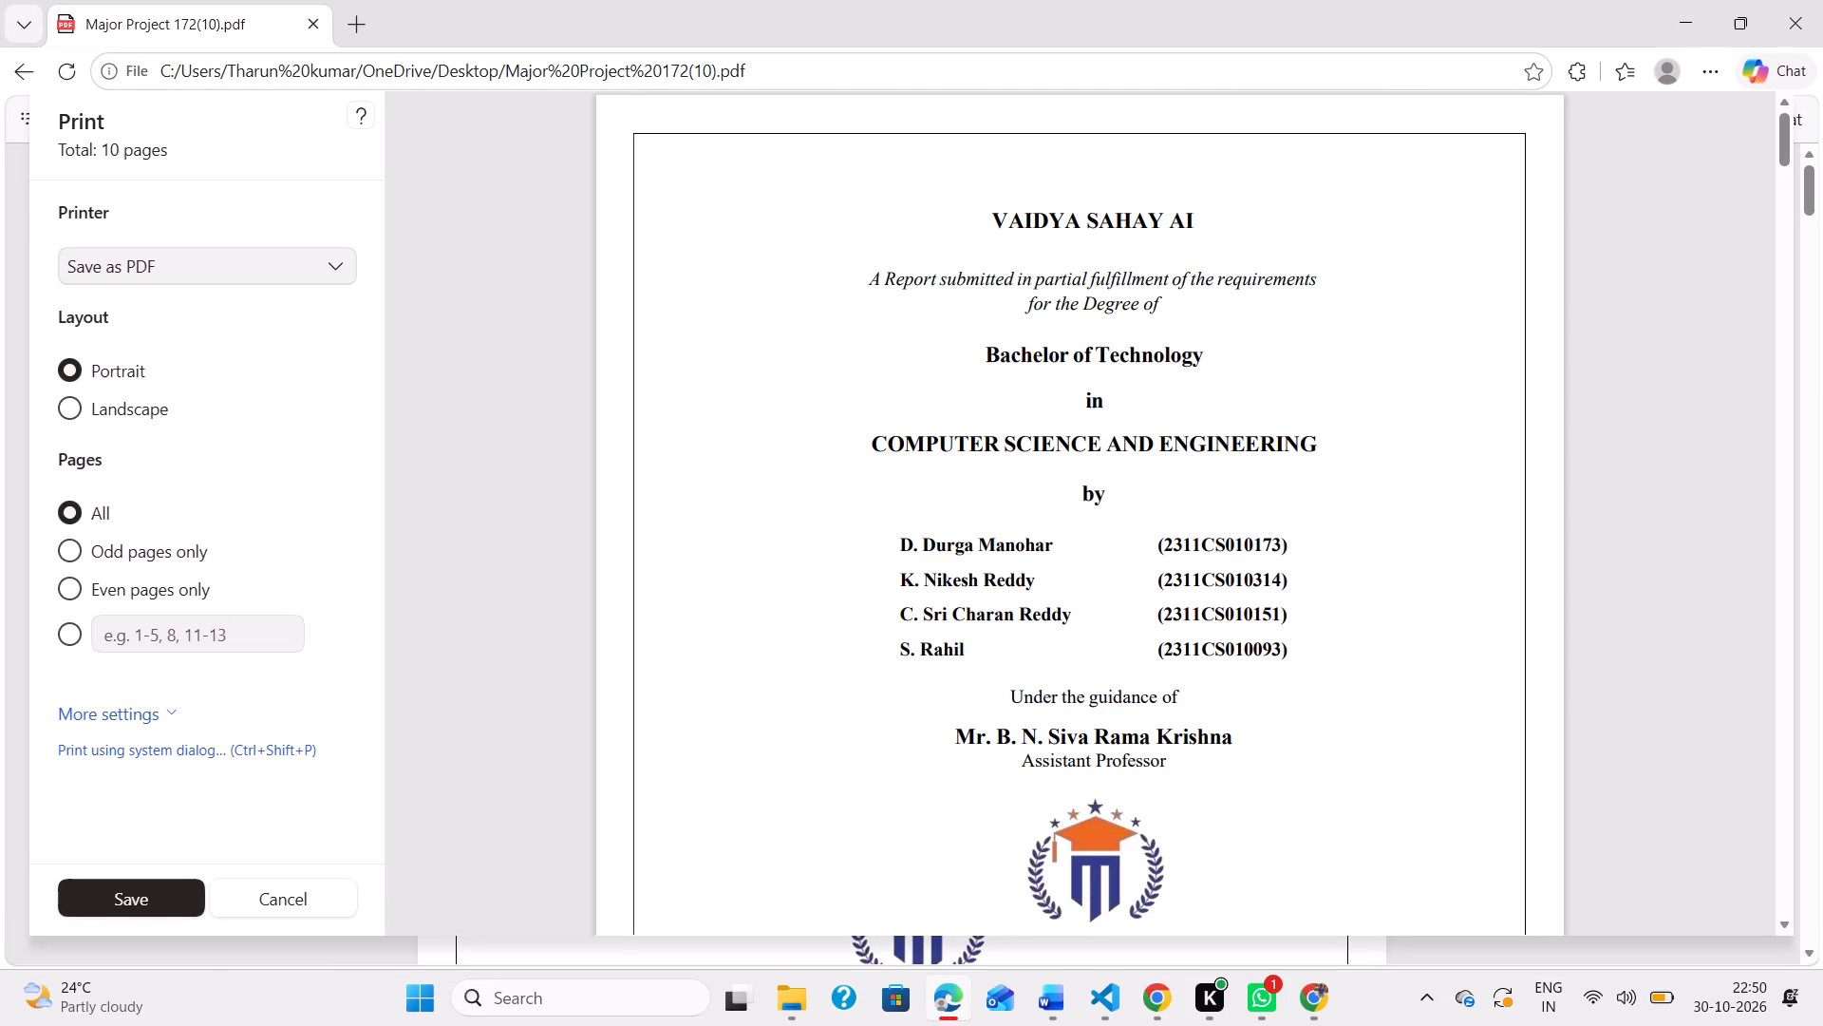
click(183, 634)
text(11)
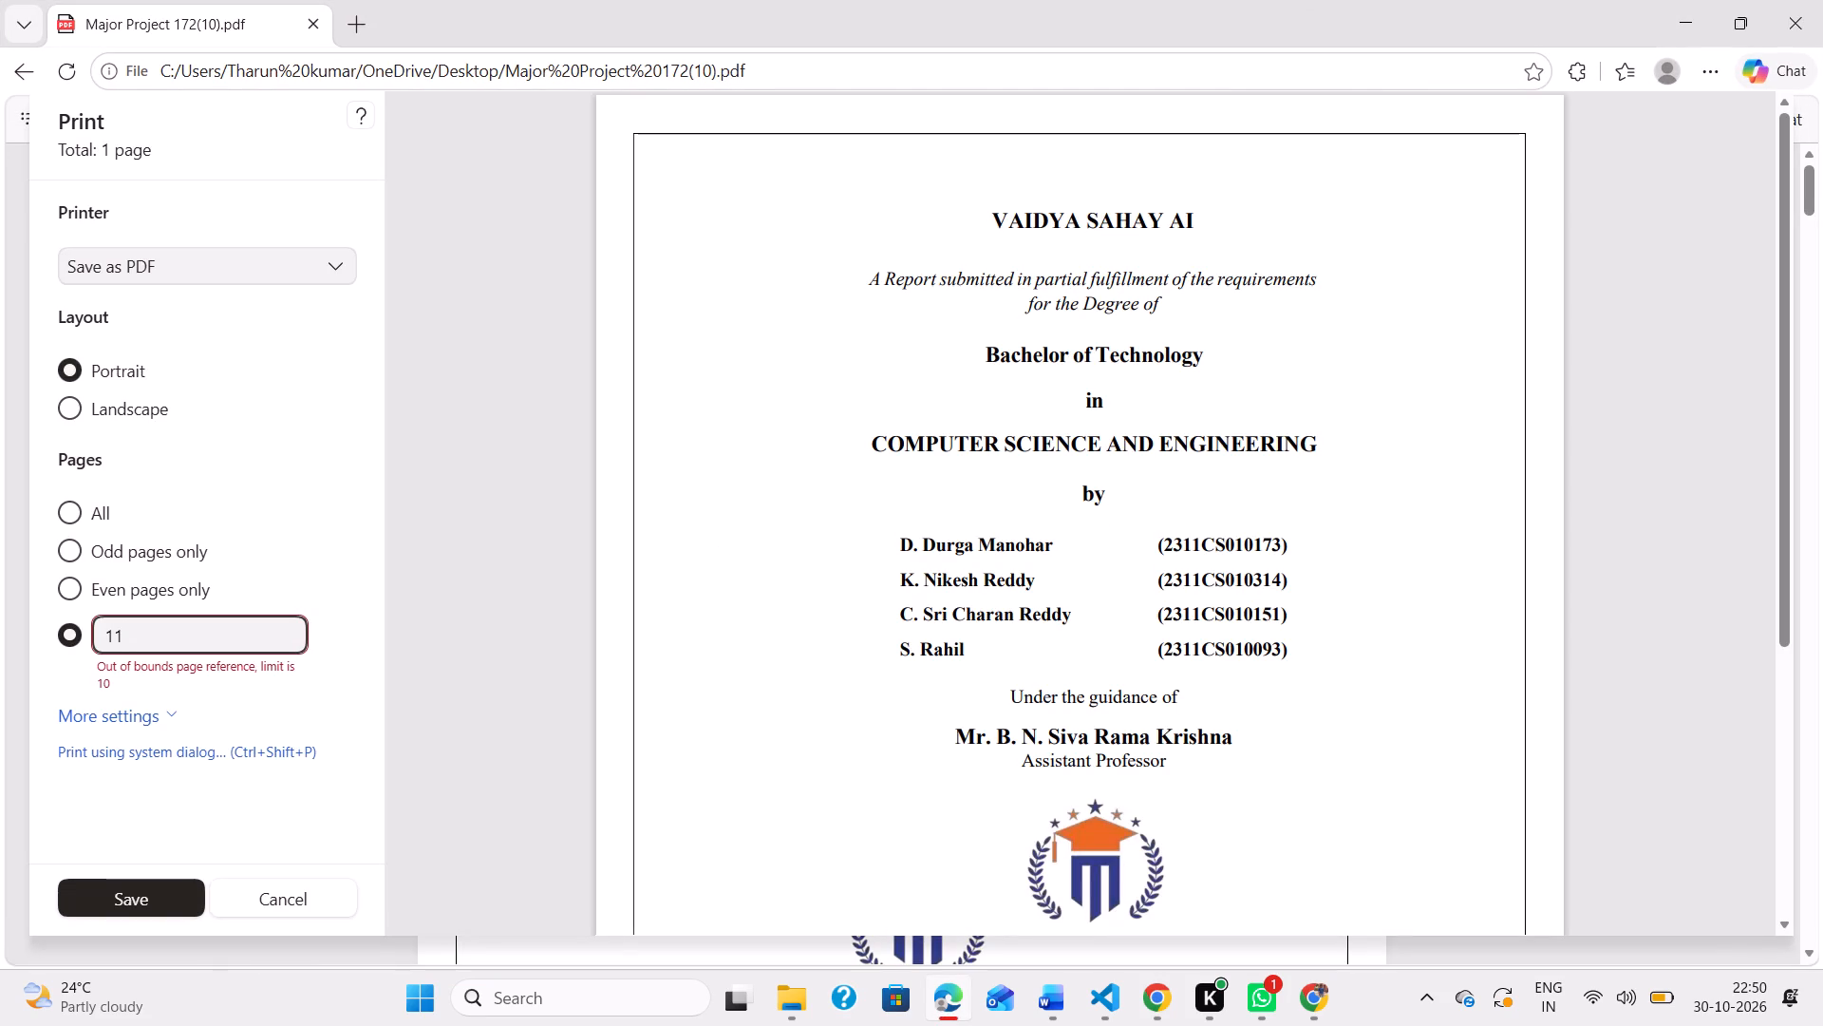
key(minus)
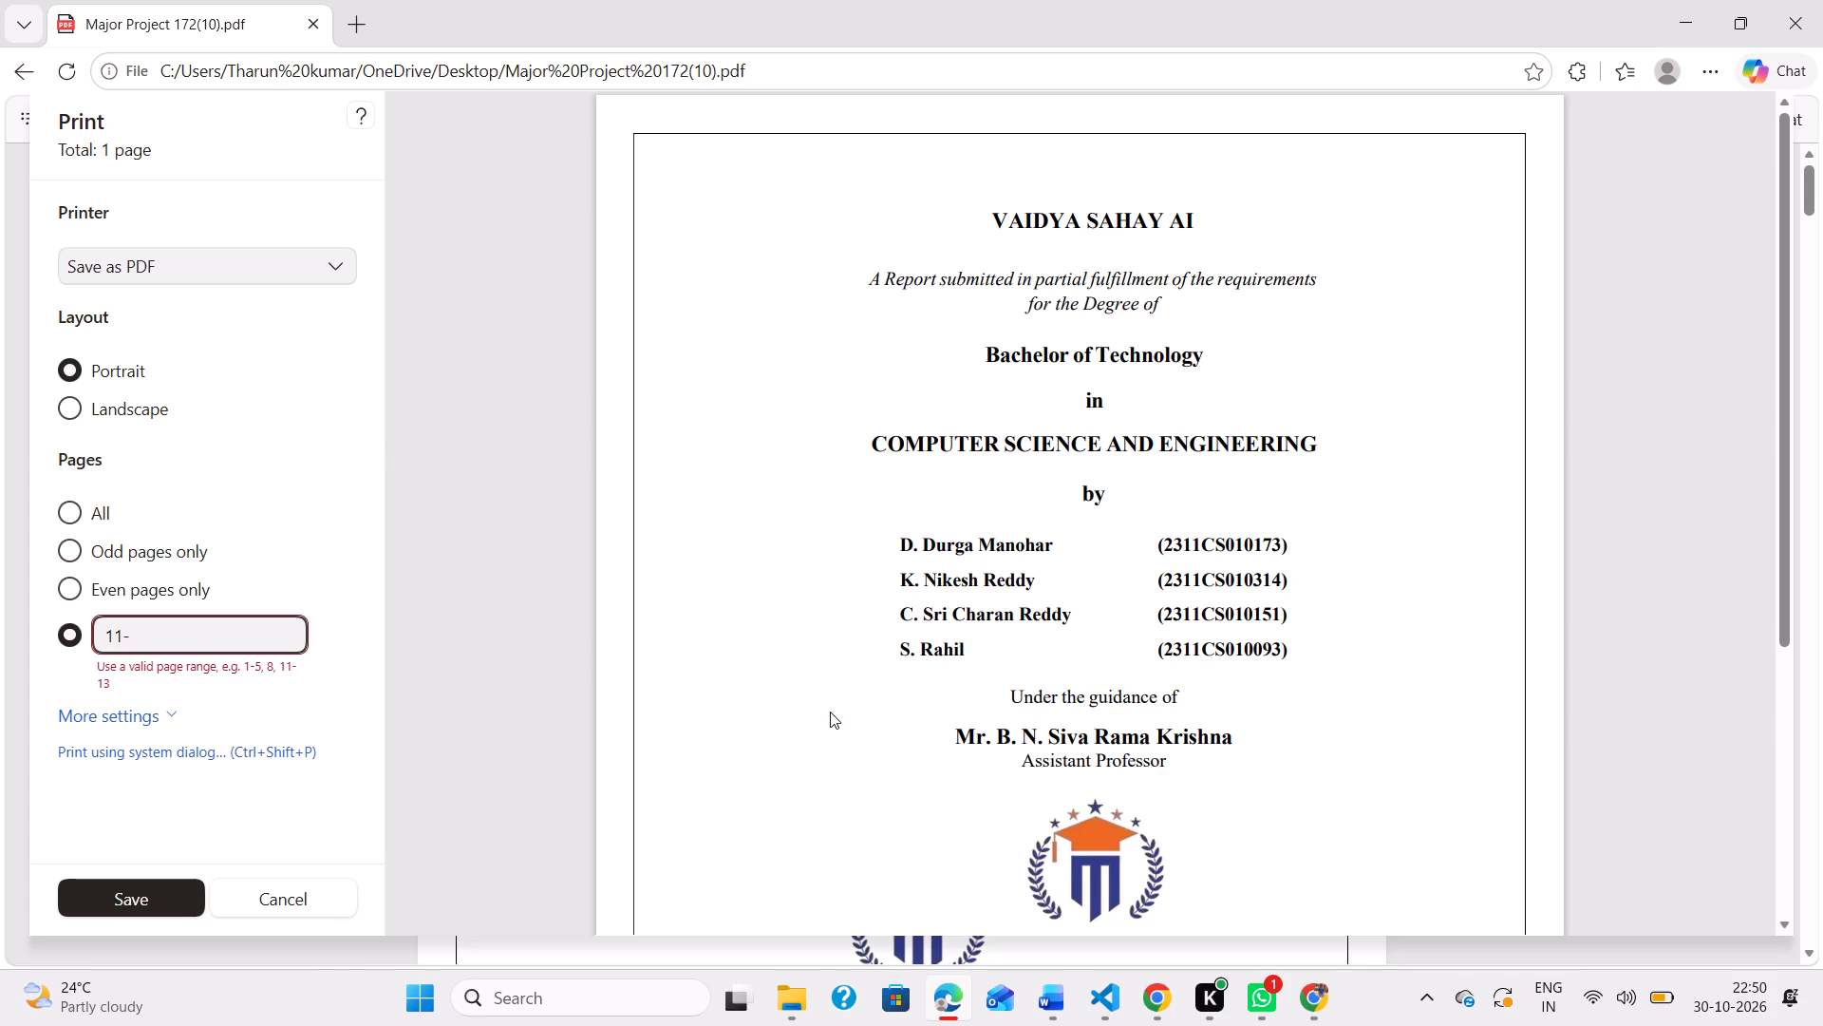
key(BackSpace)
key(BackSpace)
key(BackSpace)
key(BackSpace)
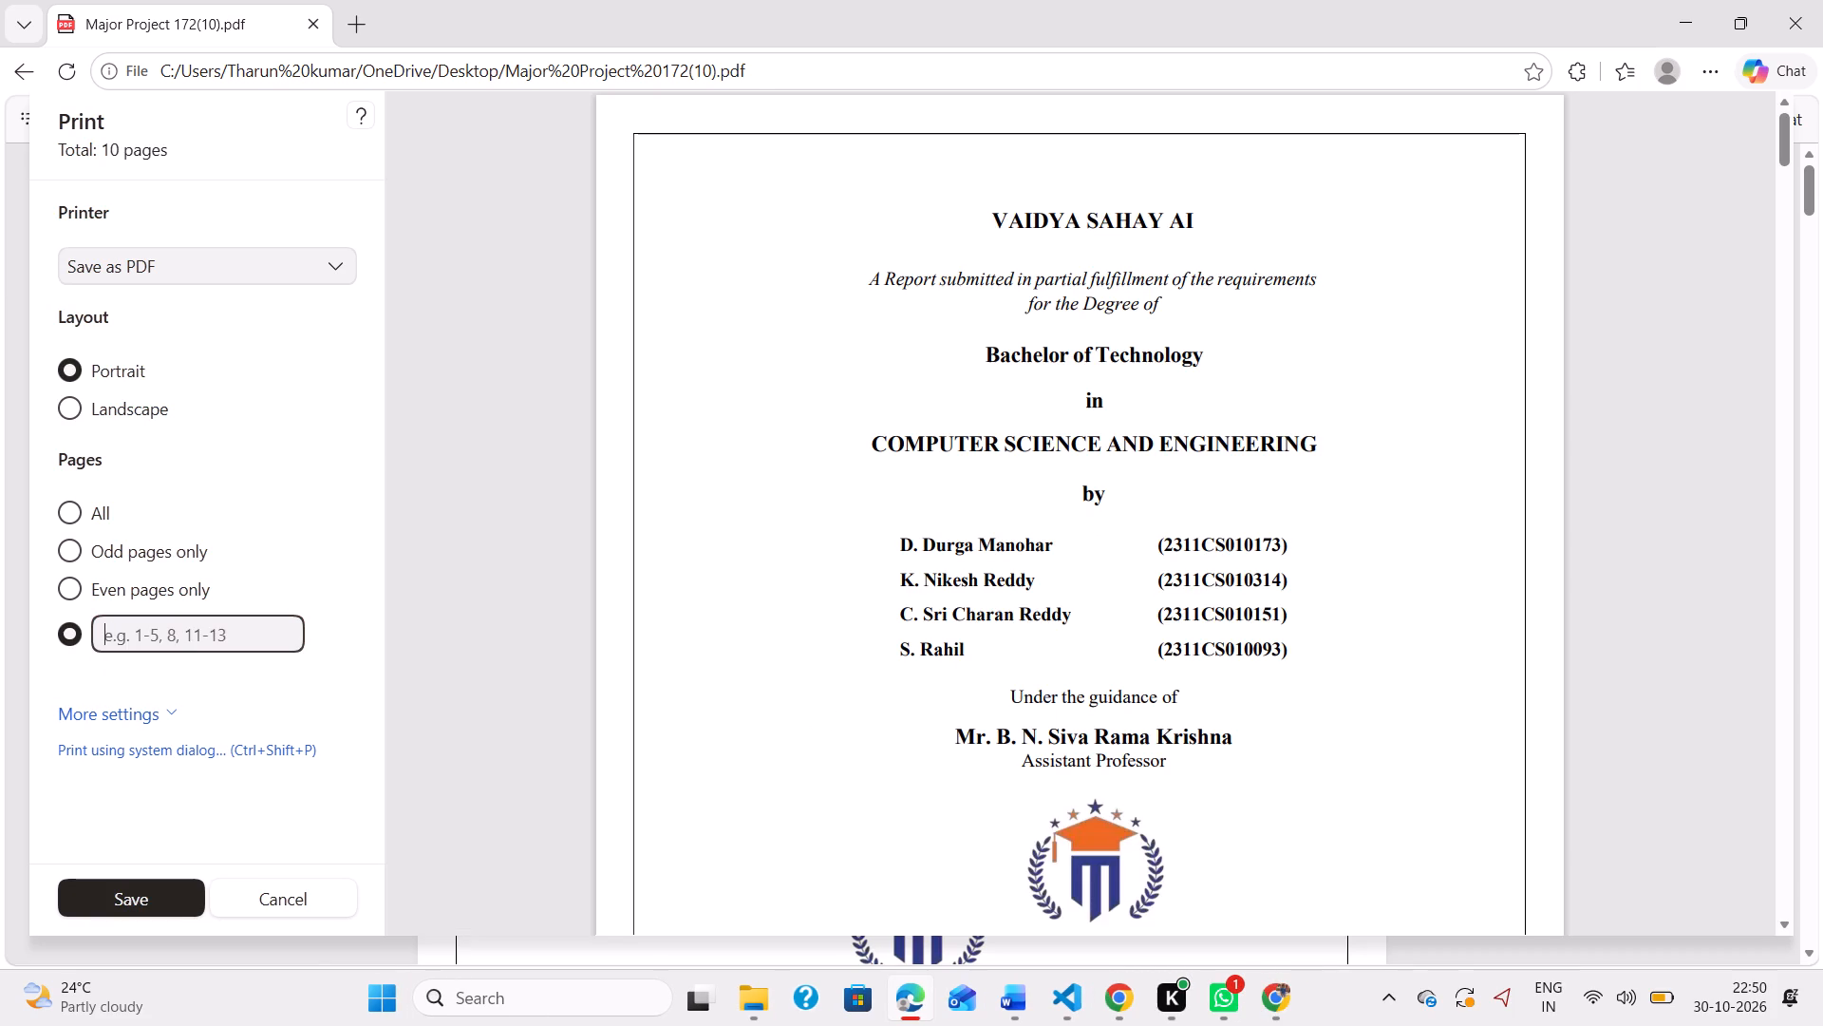
key(1)
key(minus)
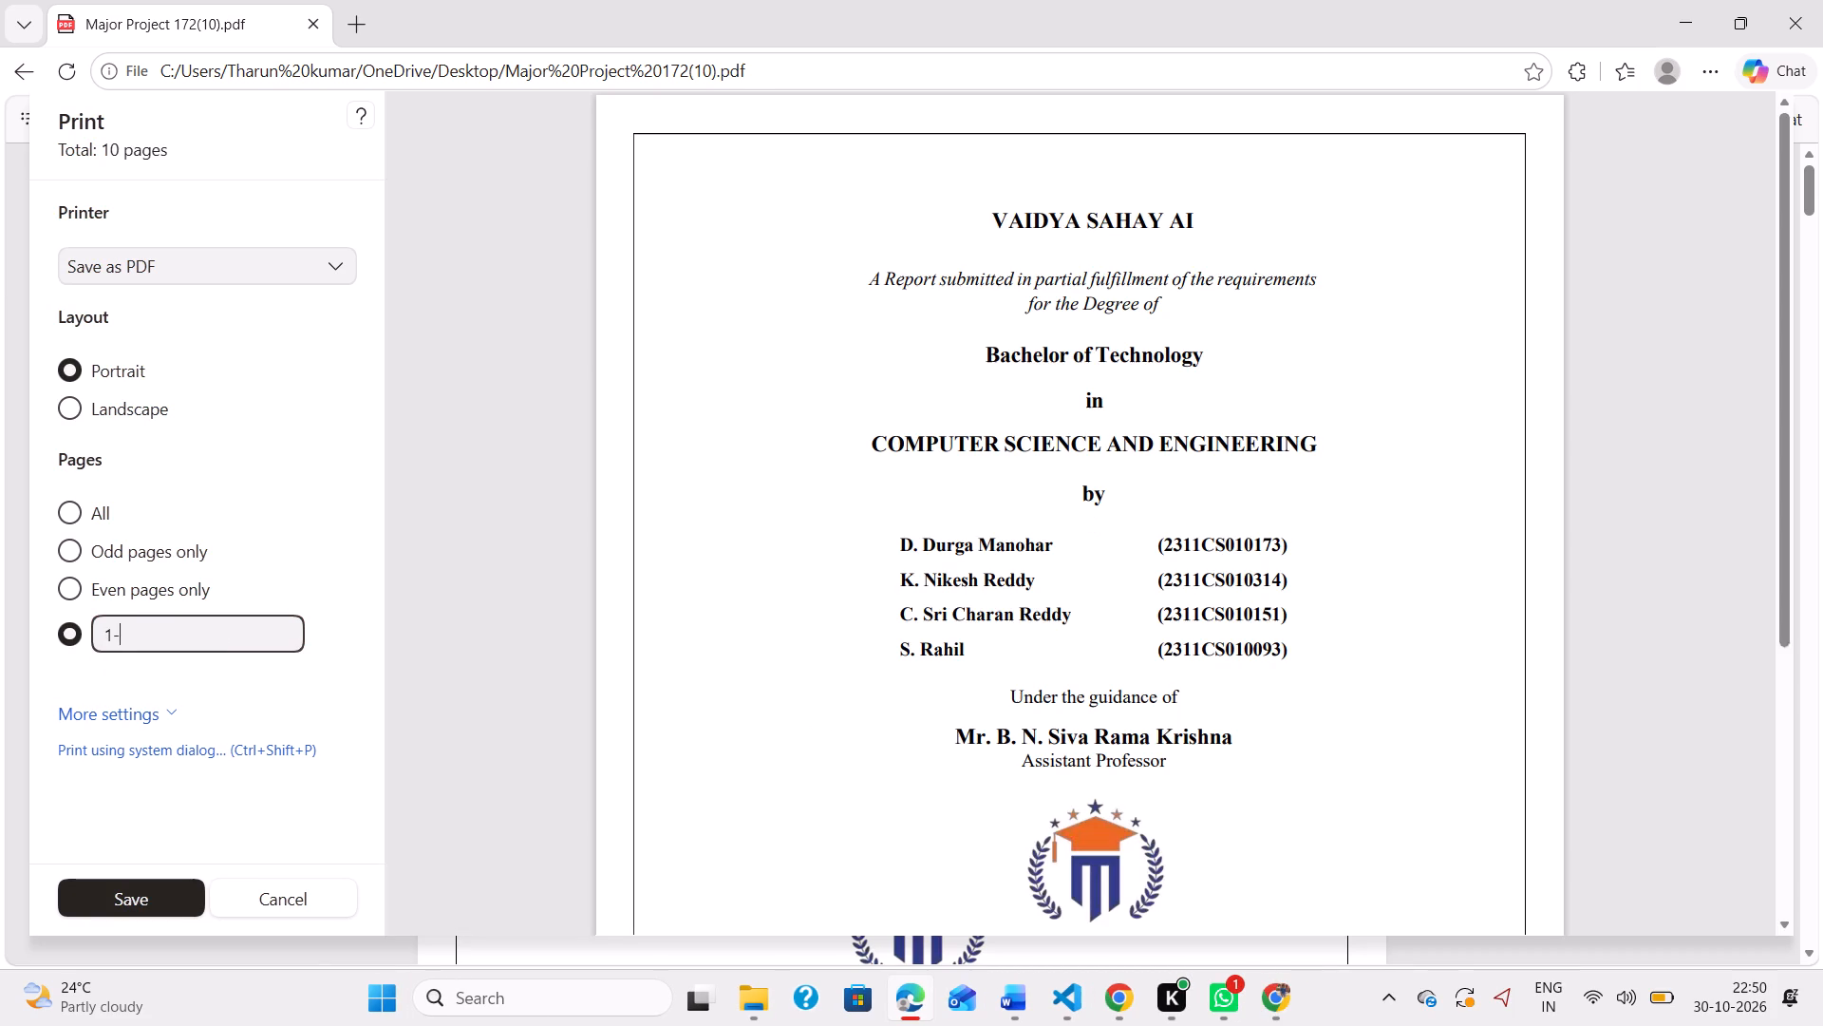
Look through the print preview from the title page to the last page, checking the pages and the final page number.
scroll(949, 713, down, 10)
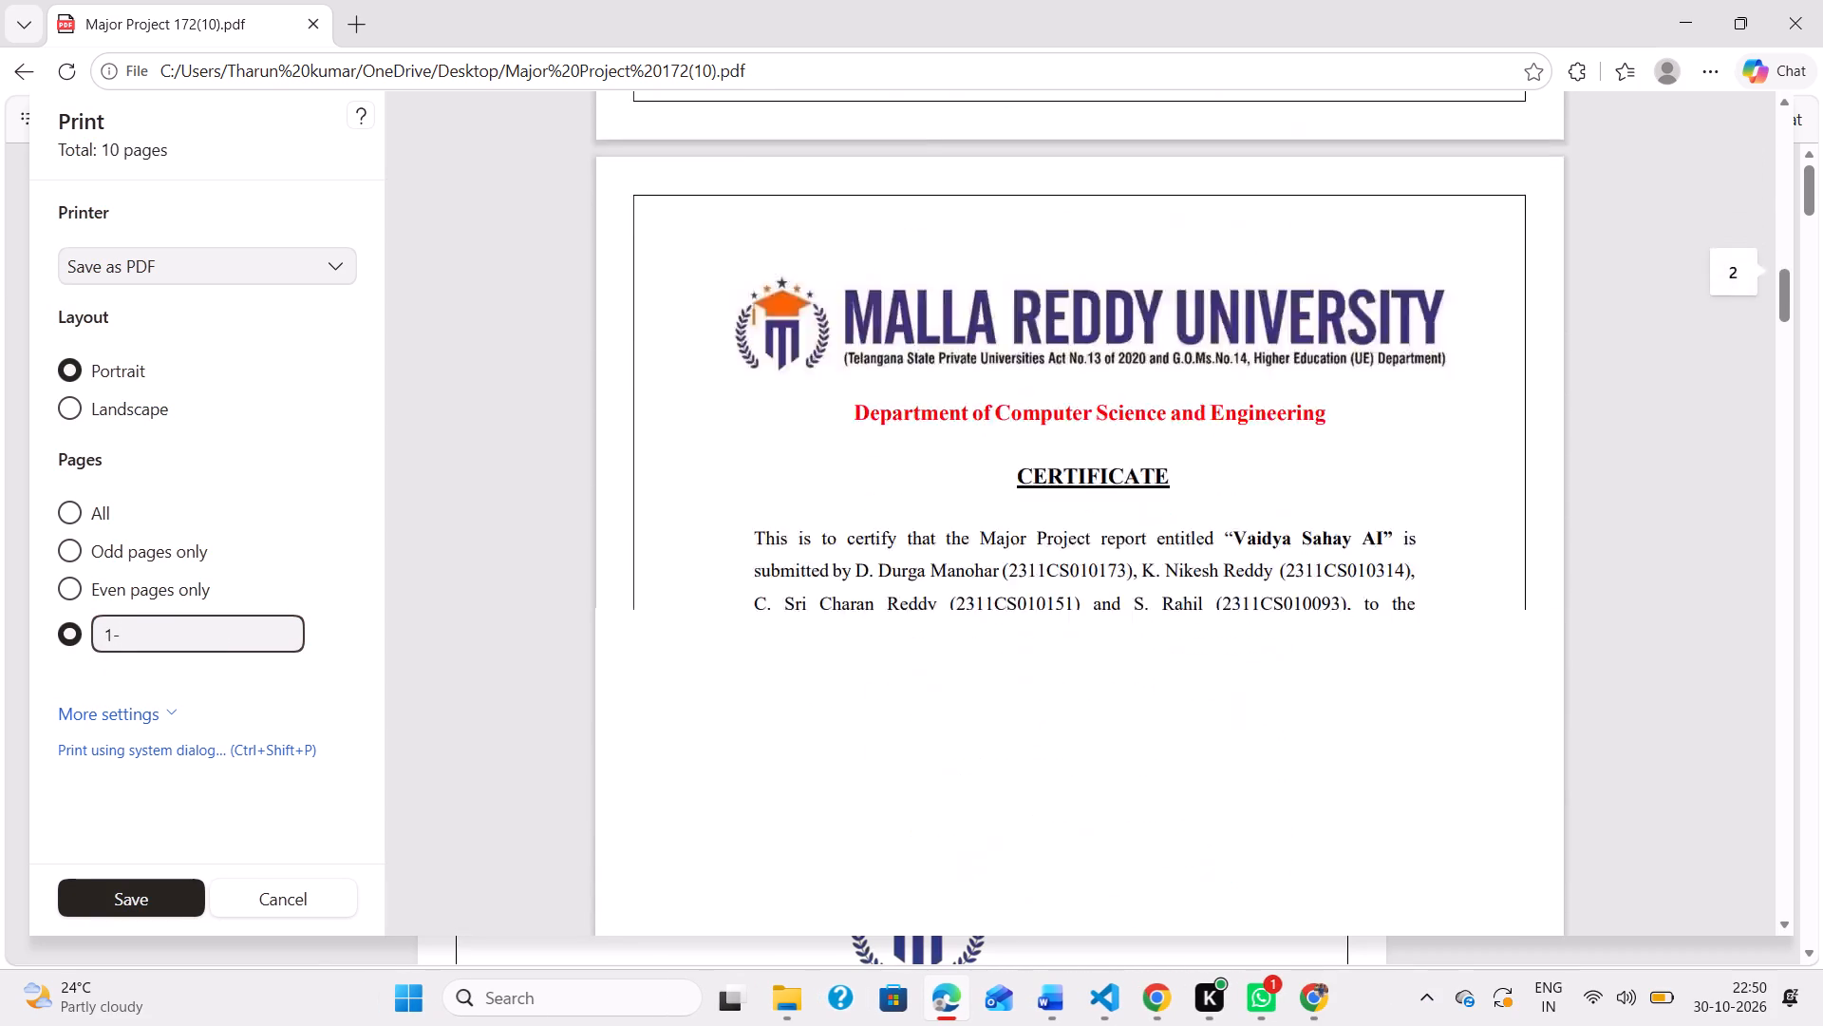
scroll(949, 713, down, 19)
scroll(949, 713, up, 1)
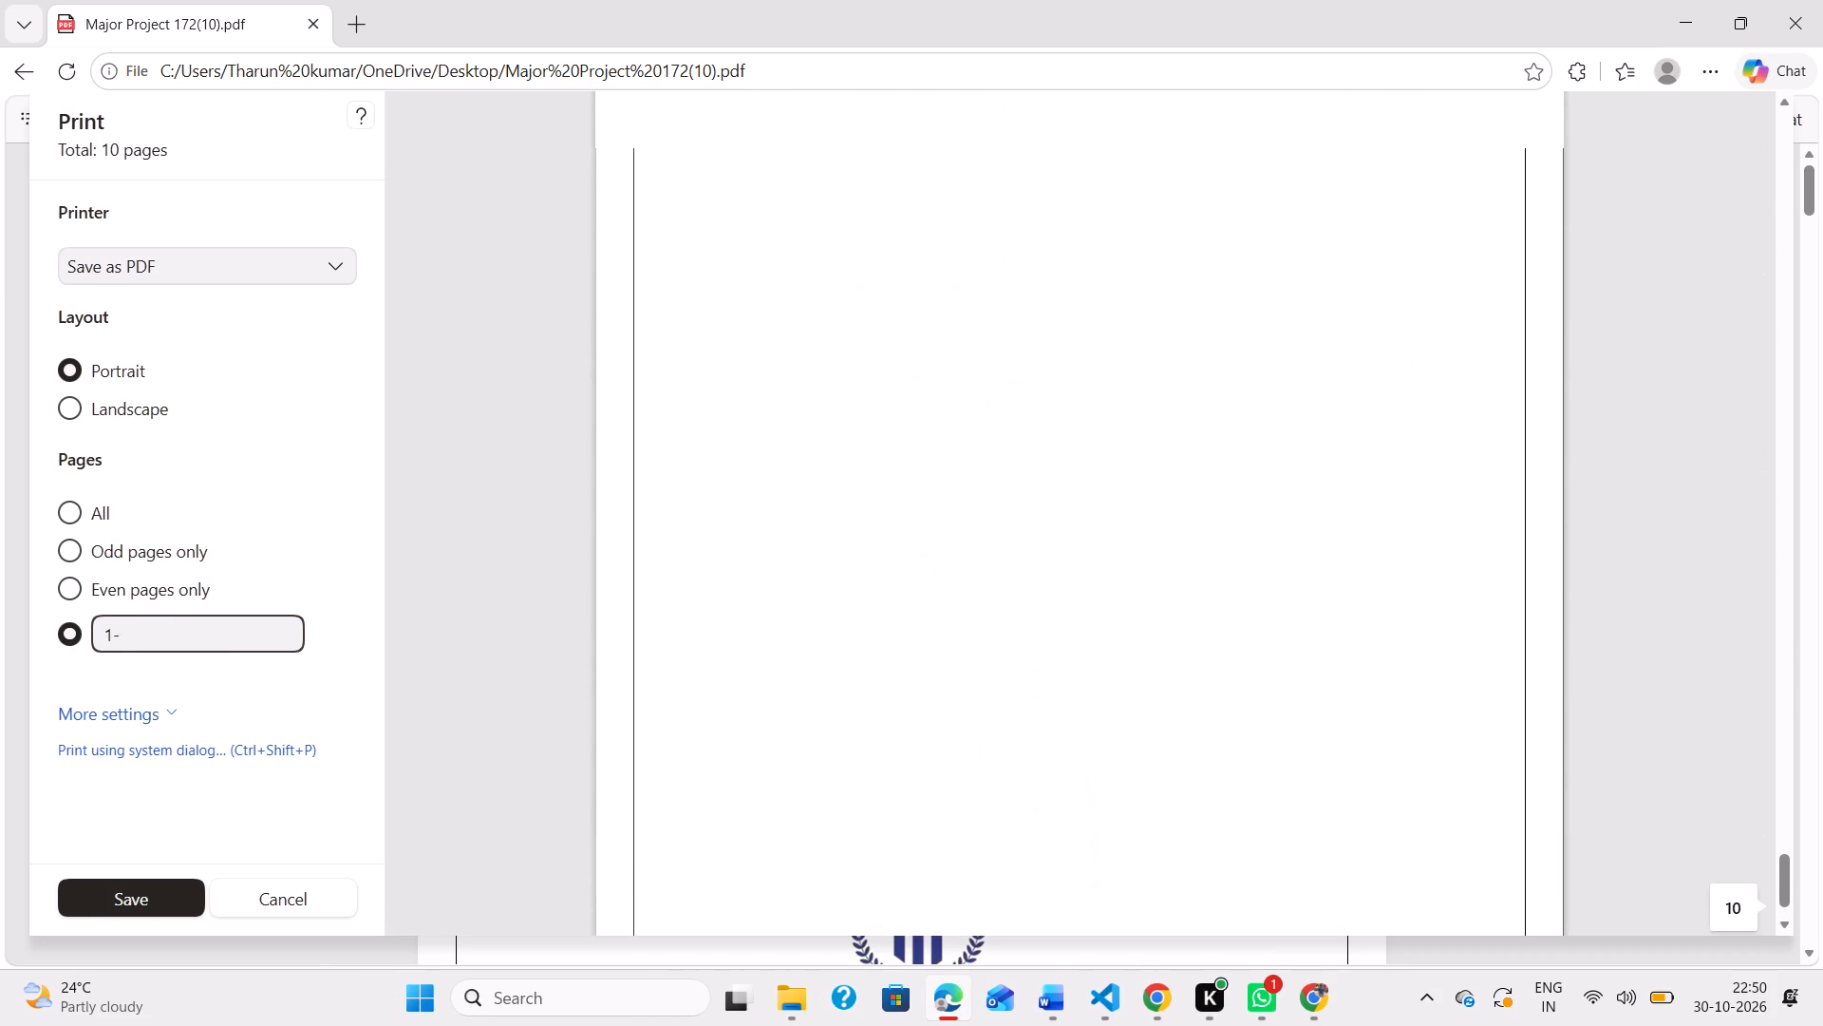
scroll(949, 713, up, 1)
scroll(949, 713, down, 3)
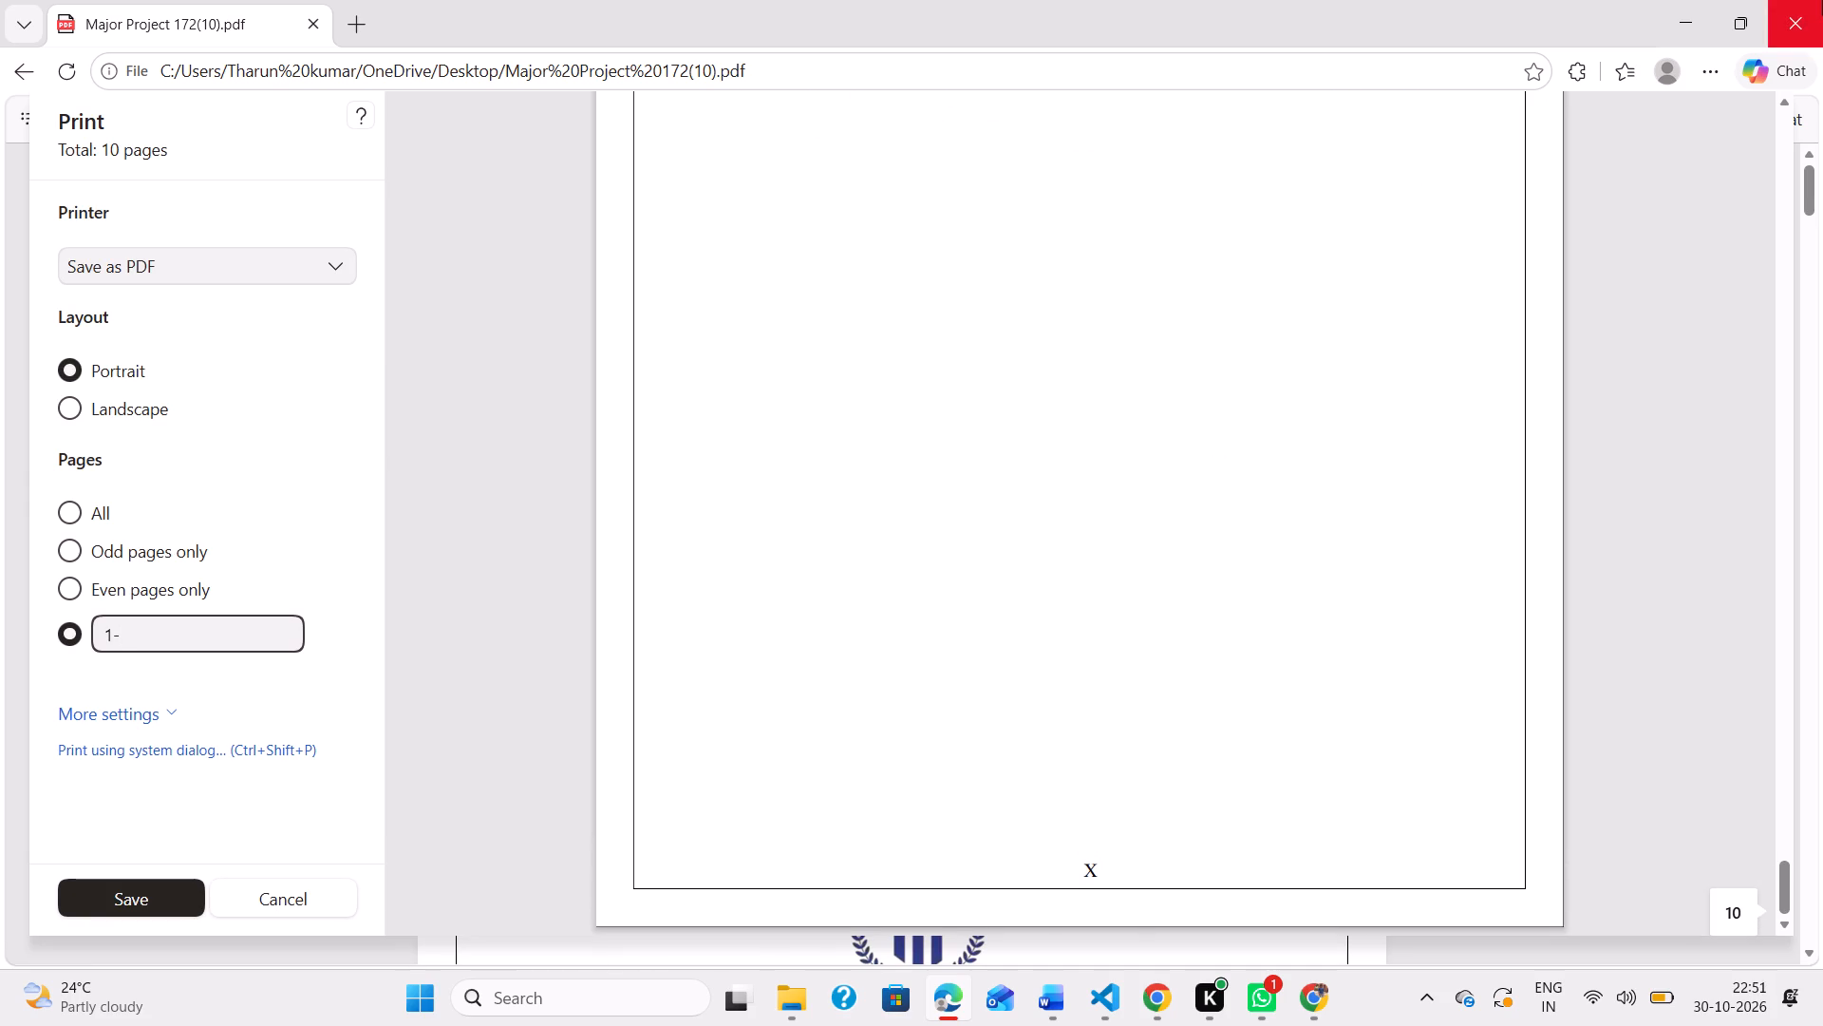
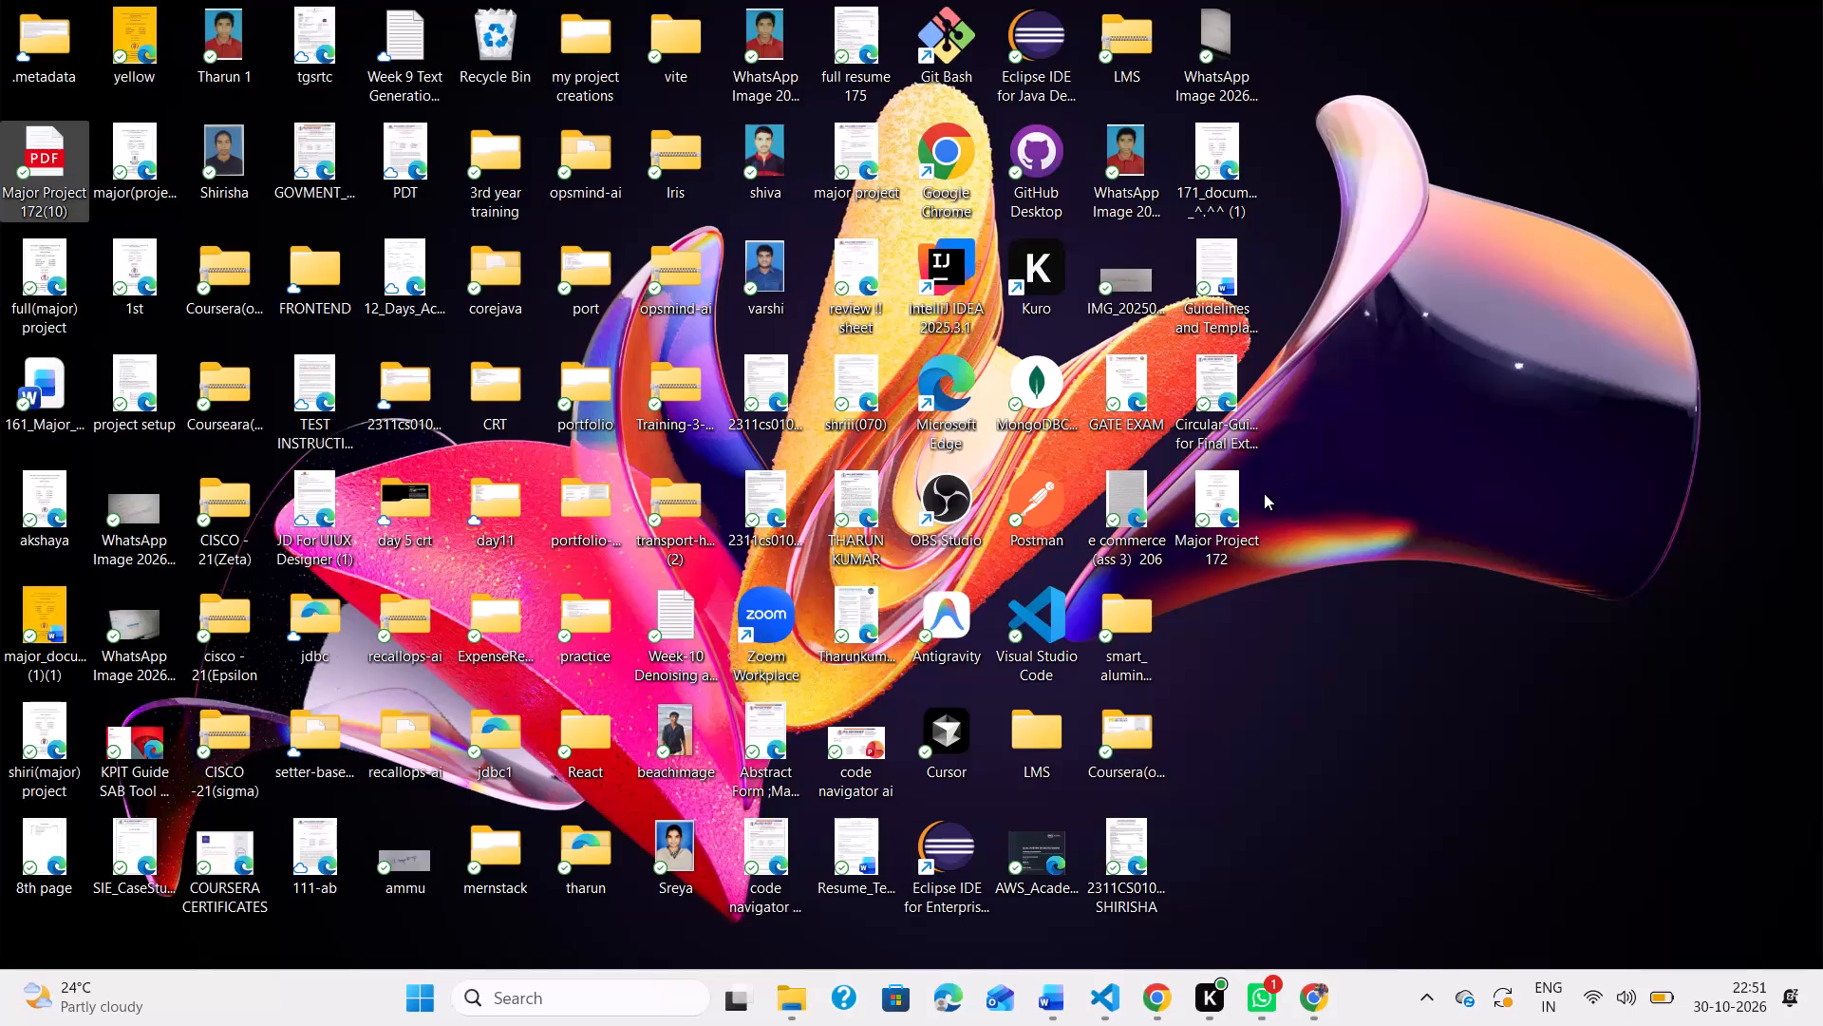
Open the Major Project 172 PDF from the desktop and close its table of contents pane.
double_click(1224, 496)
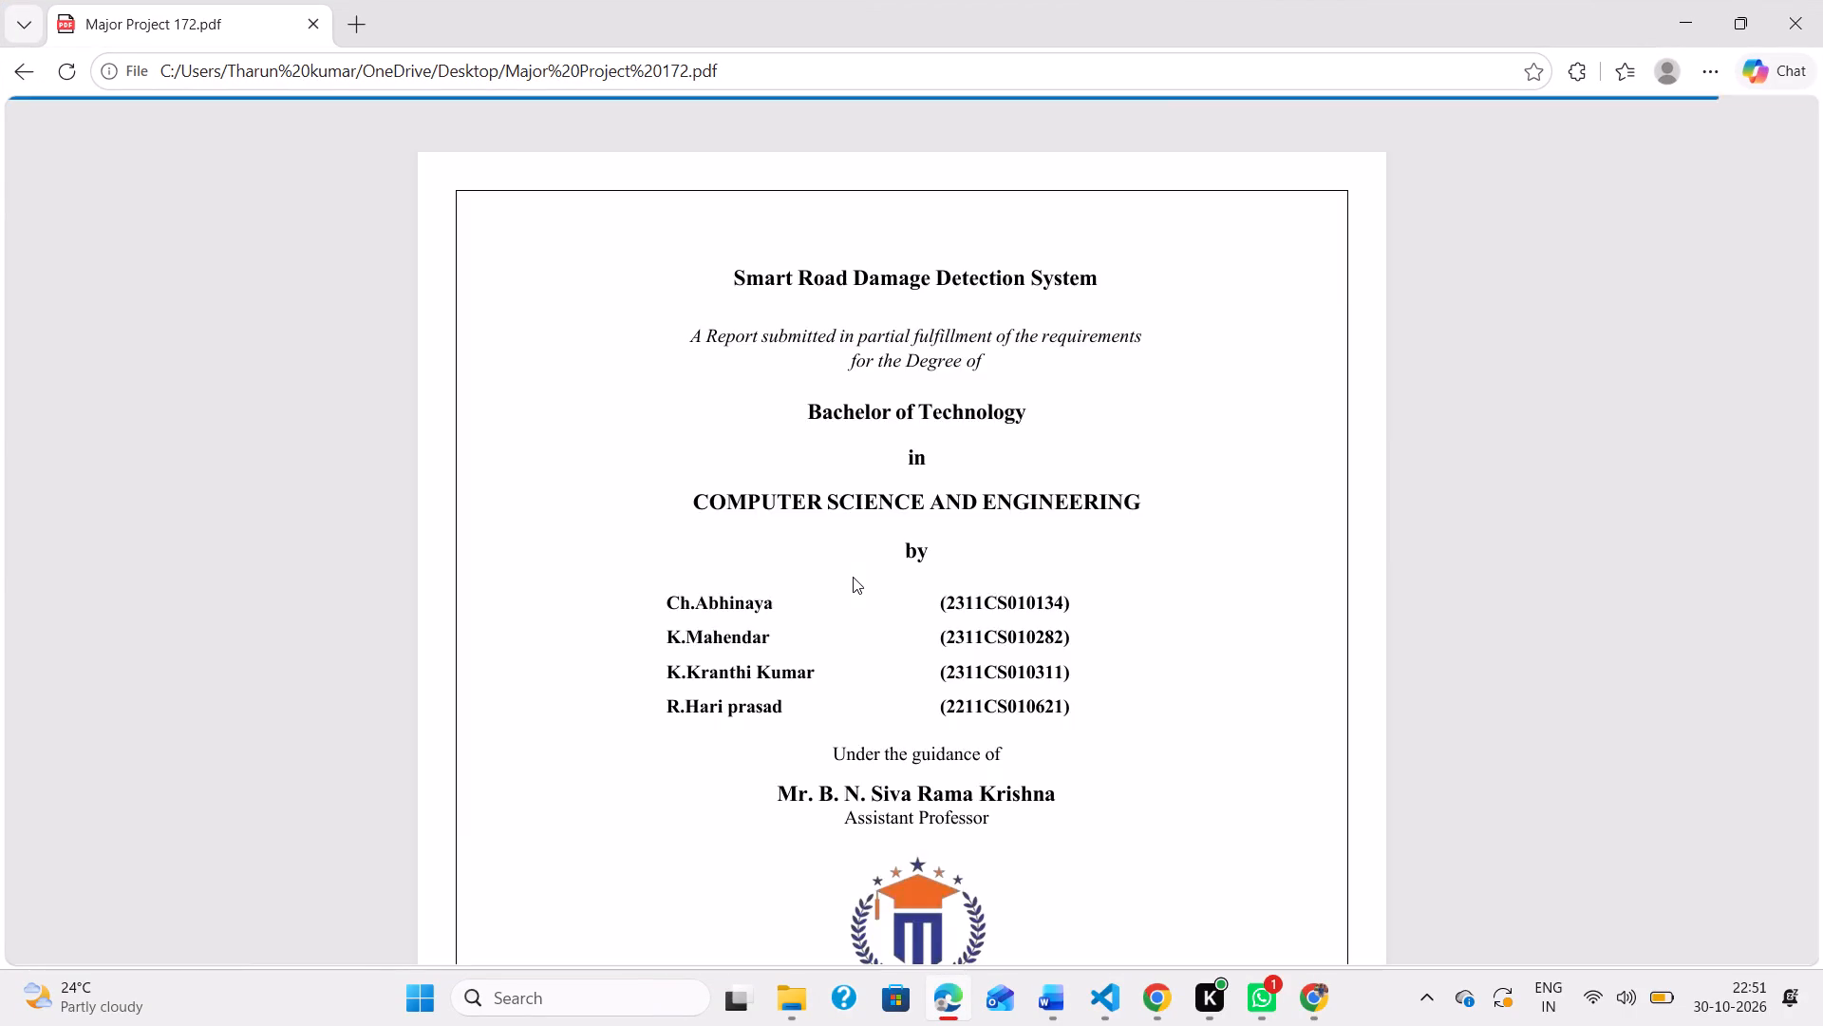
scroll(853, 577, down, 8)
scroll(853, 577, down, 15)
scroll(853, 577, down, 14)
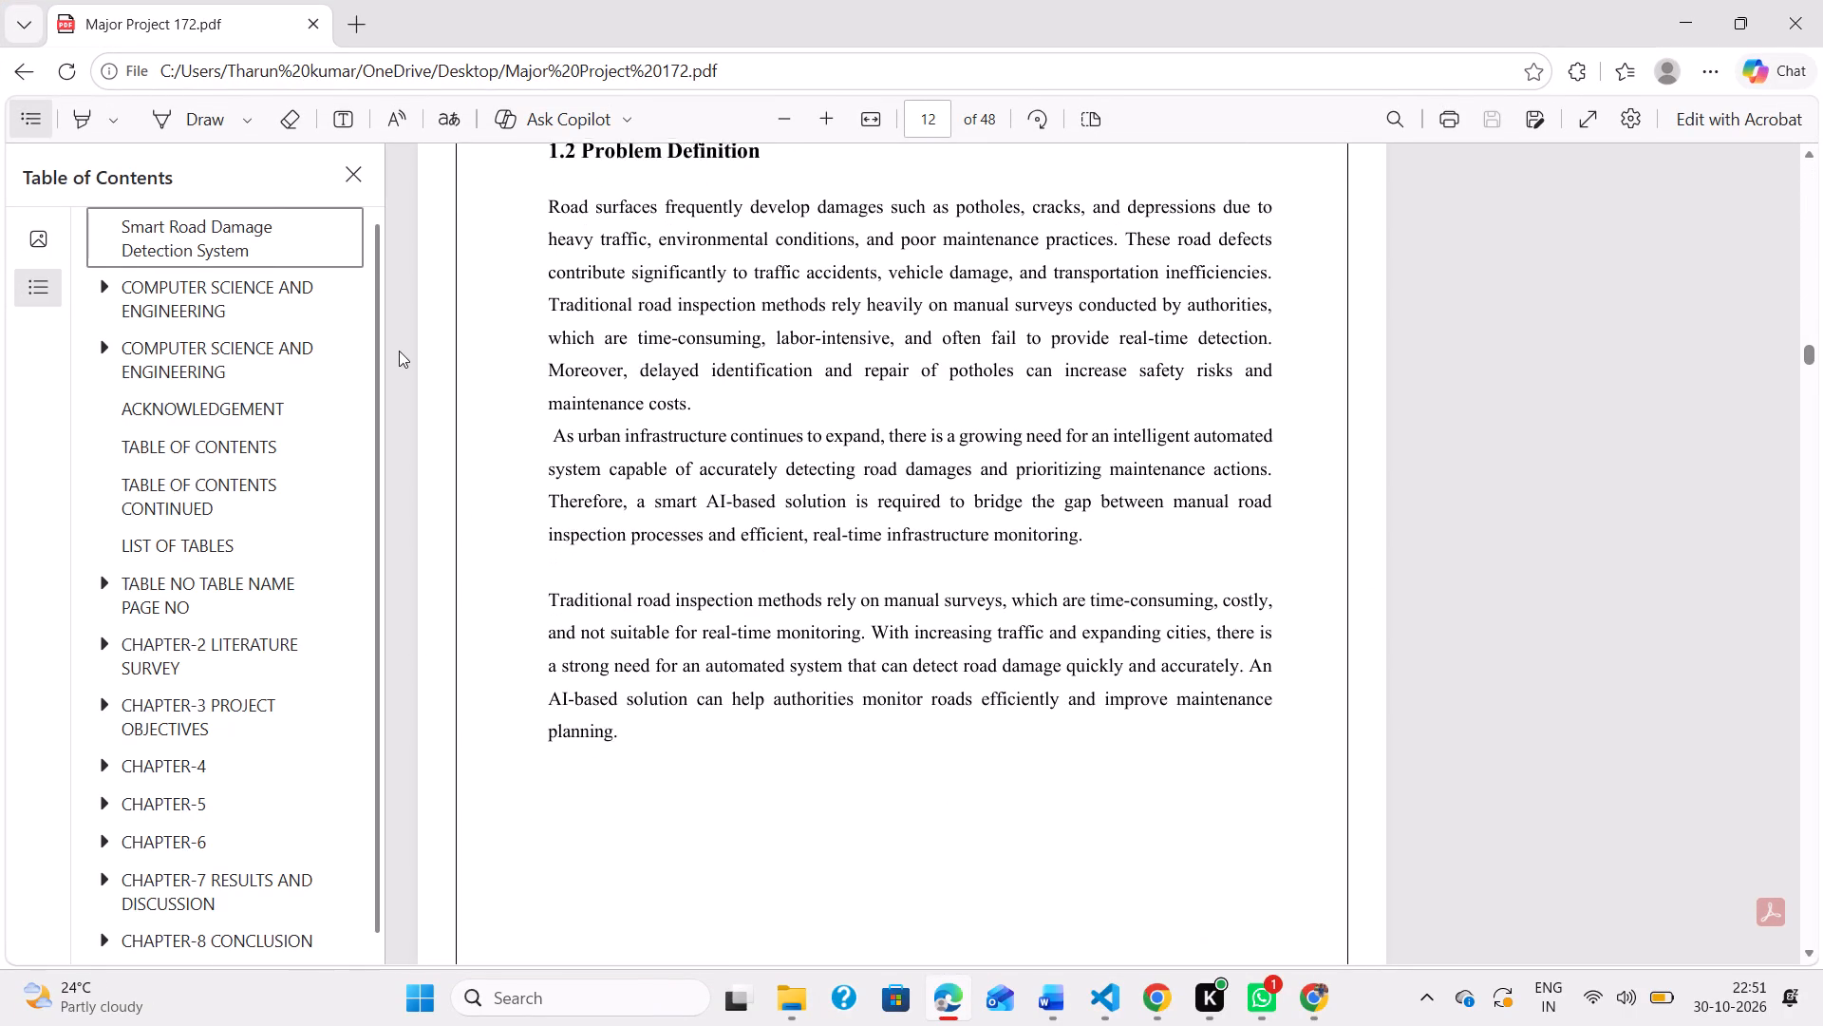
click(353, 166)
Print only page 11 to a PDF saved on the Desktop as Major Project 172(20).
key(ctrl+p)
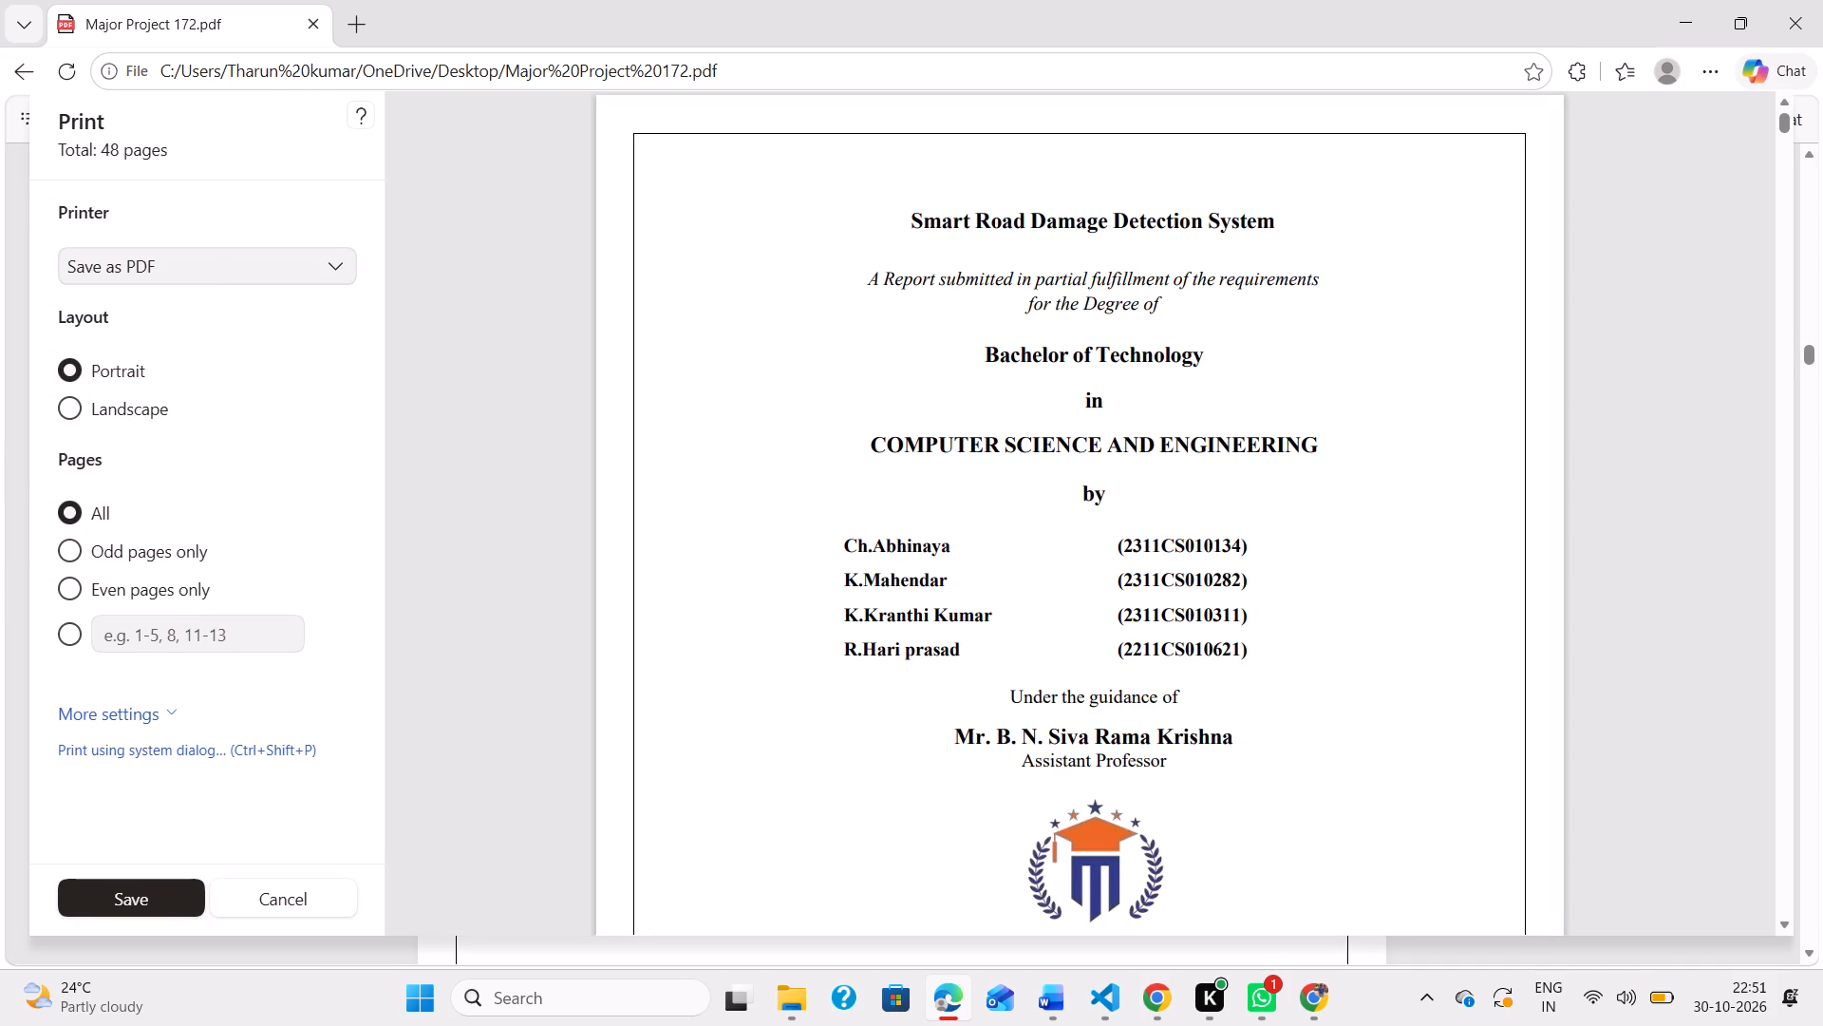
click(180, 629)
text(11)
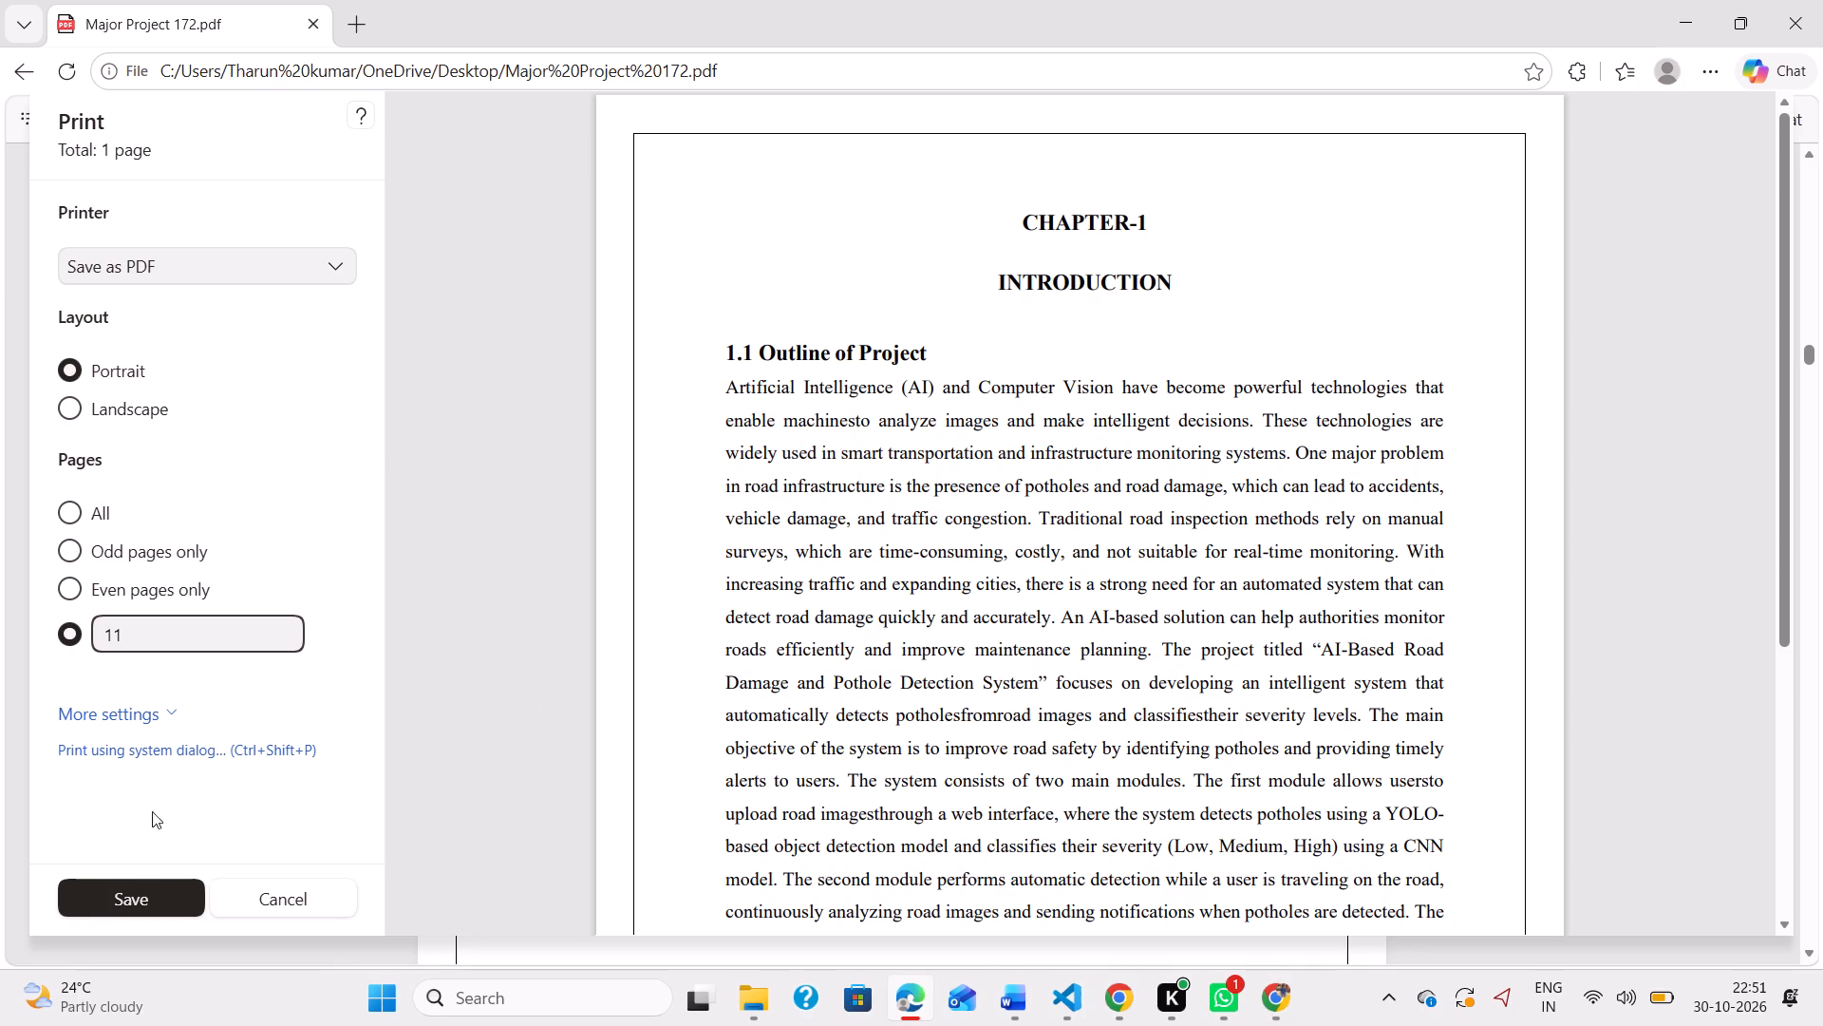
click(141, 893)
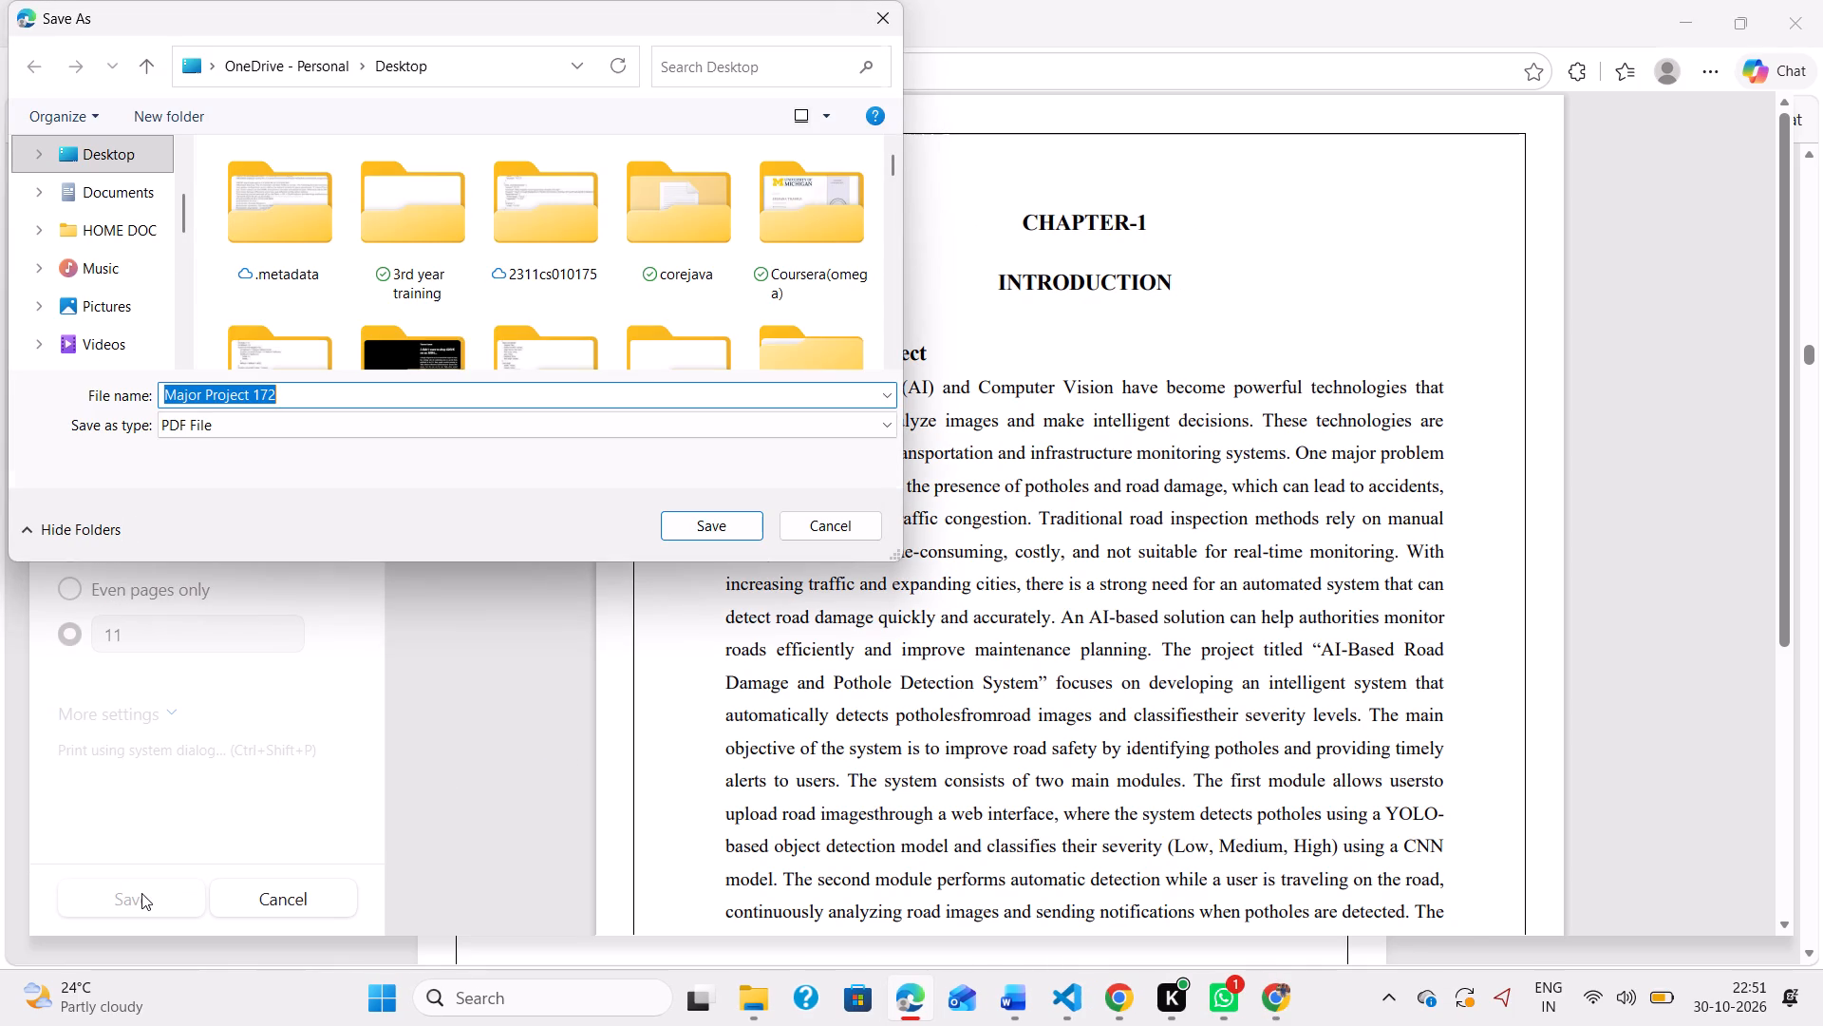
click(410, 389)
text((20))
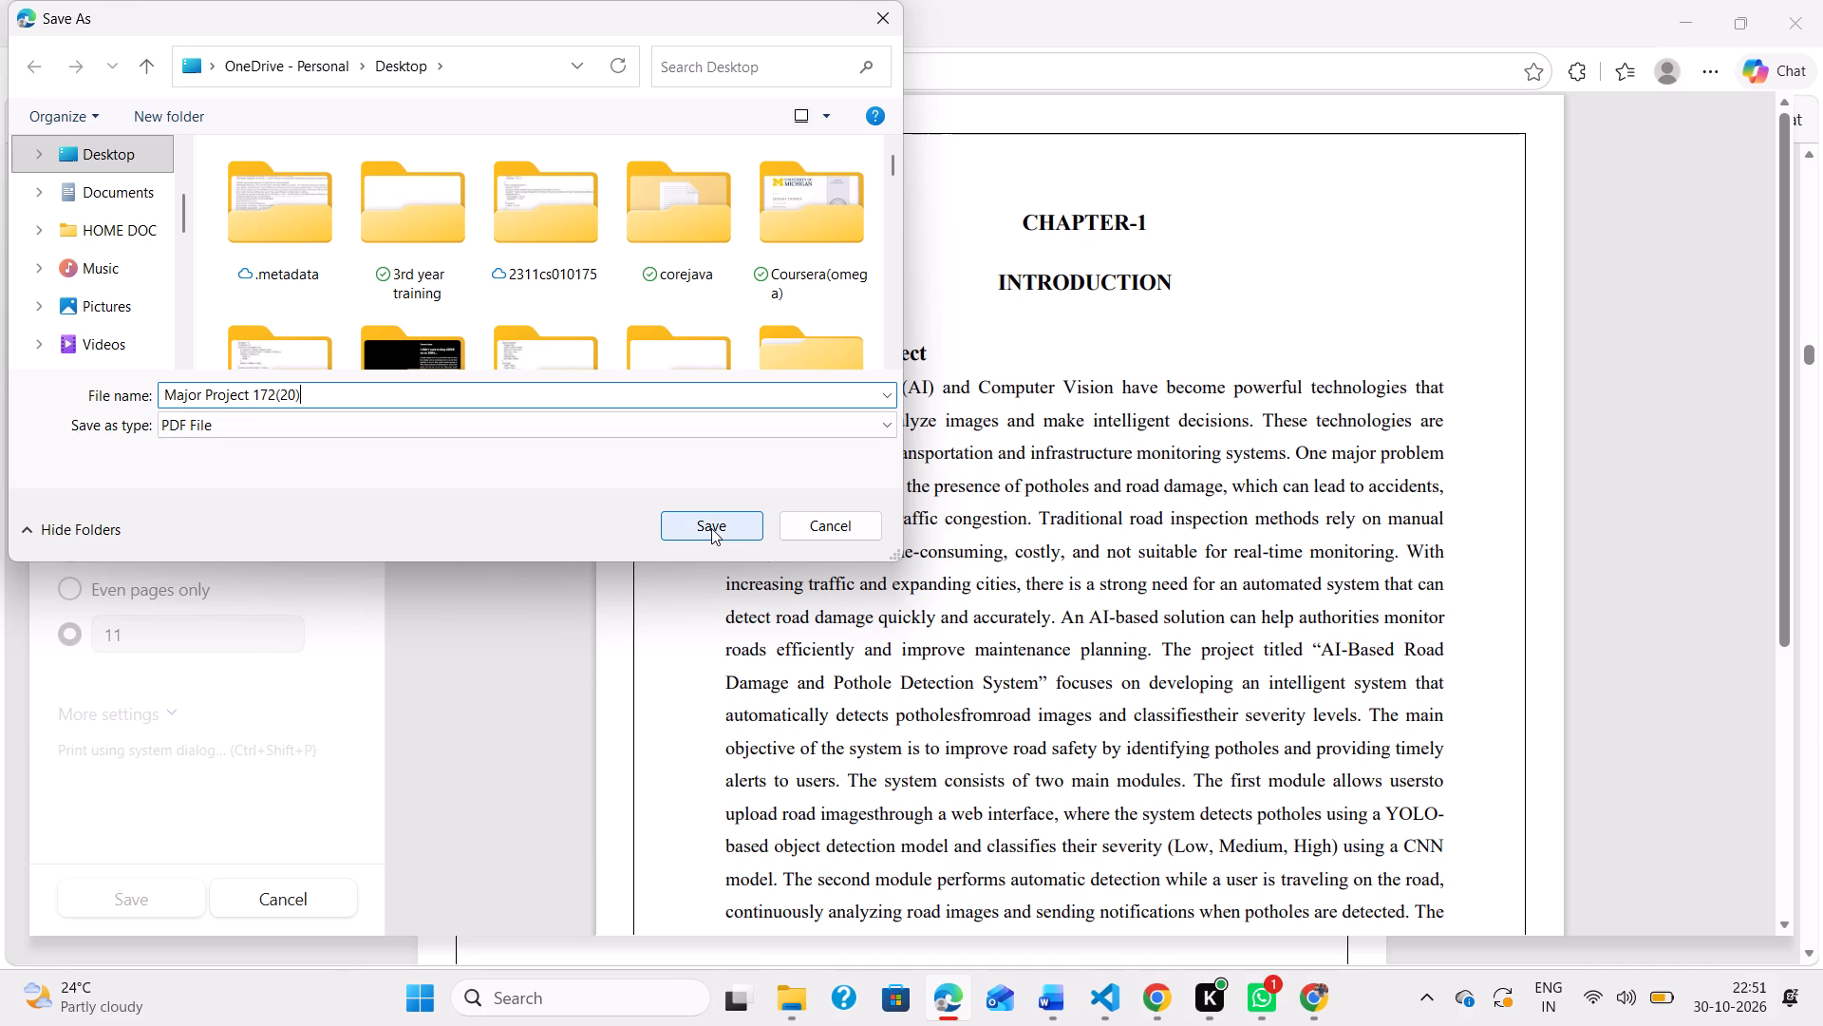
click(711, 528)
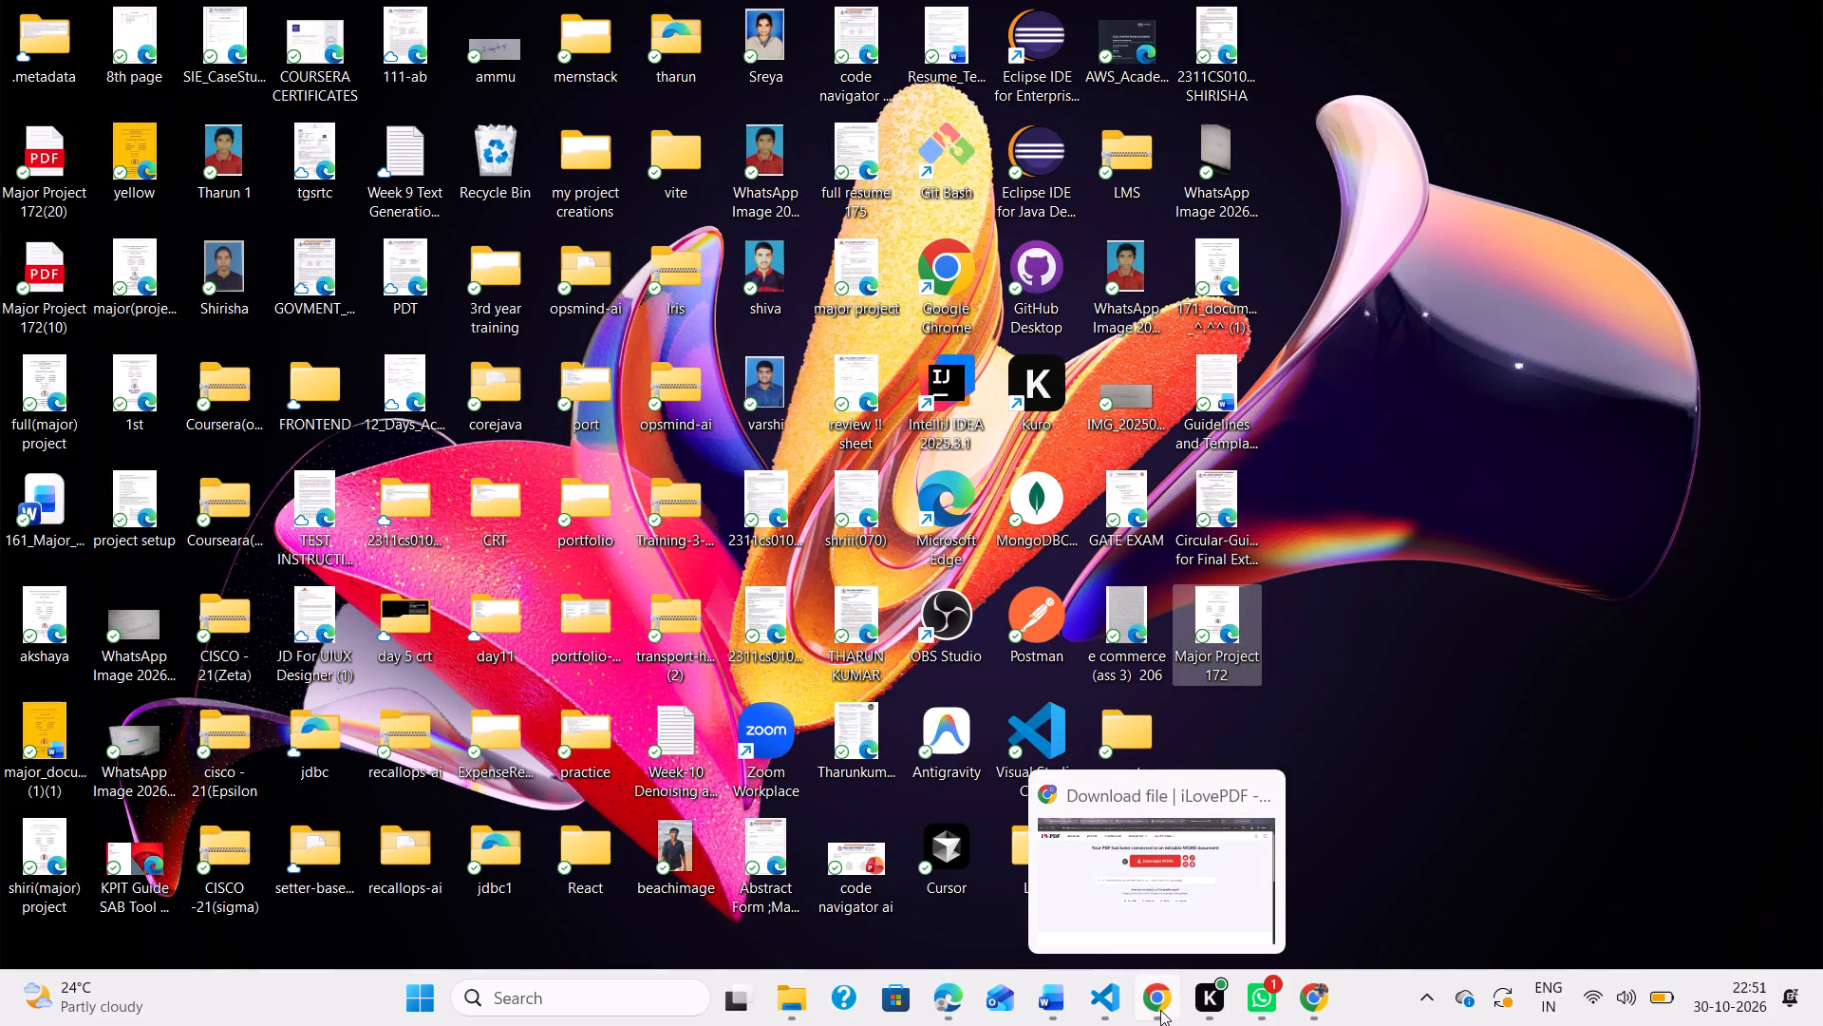
Open the Major Project 172(10) PDF from the desktop and look through its pages to the final page number.
click(1160, 1010)
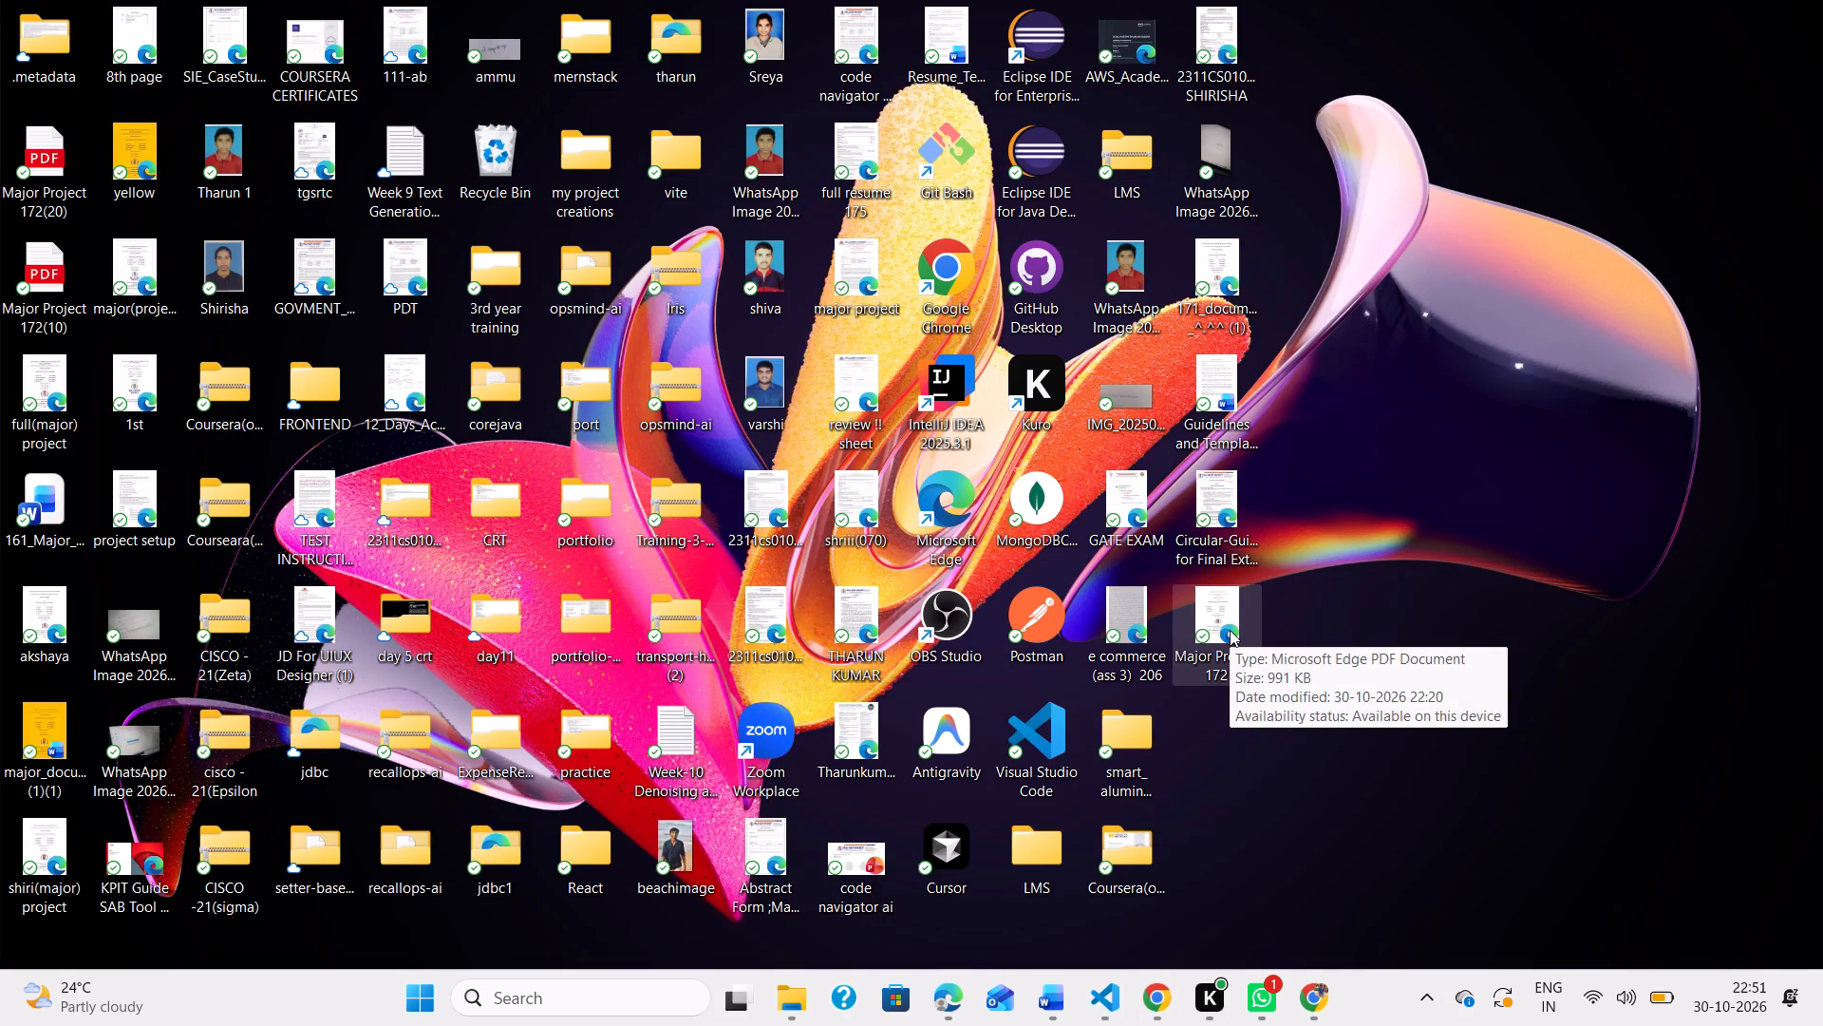
double_click(47, 294)
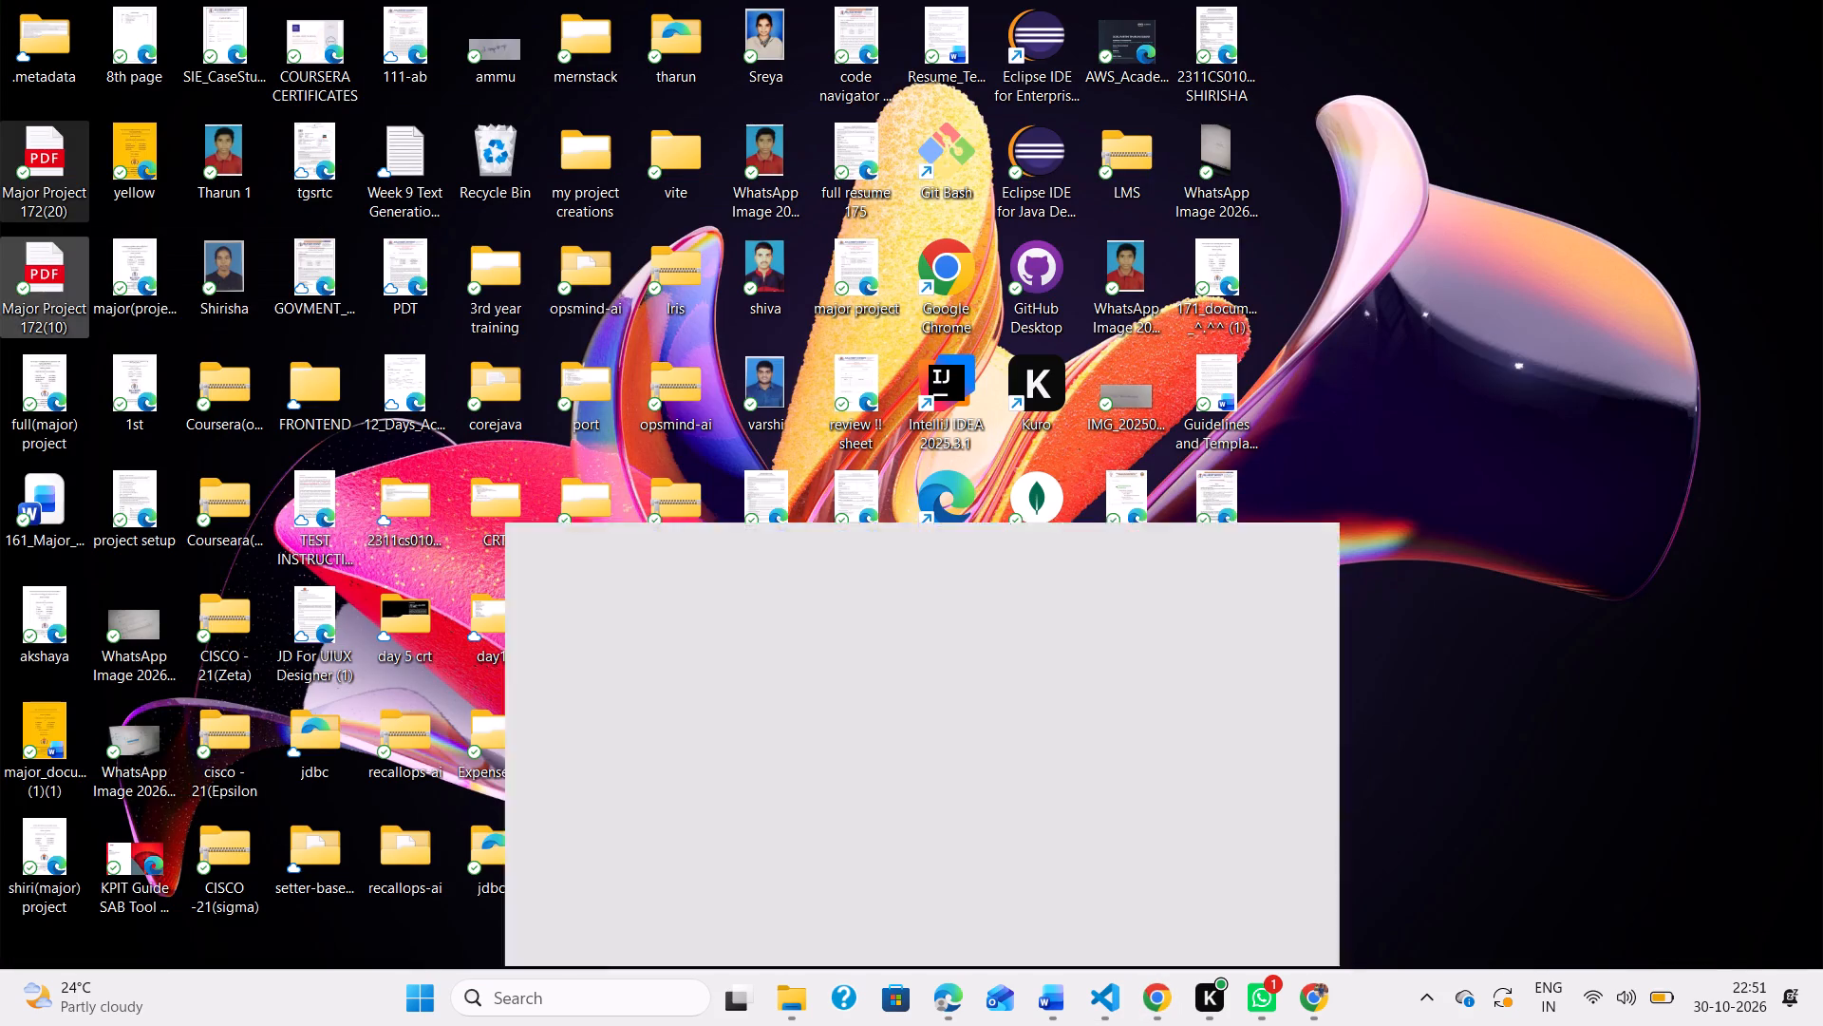
scroll(906, 675, down, 16)
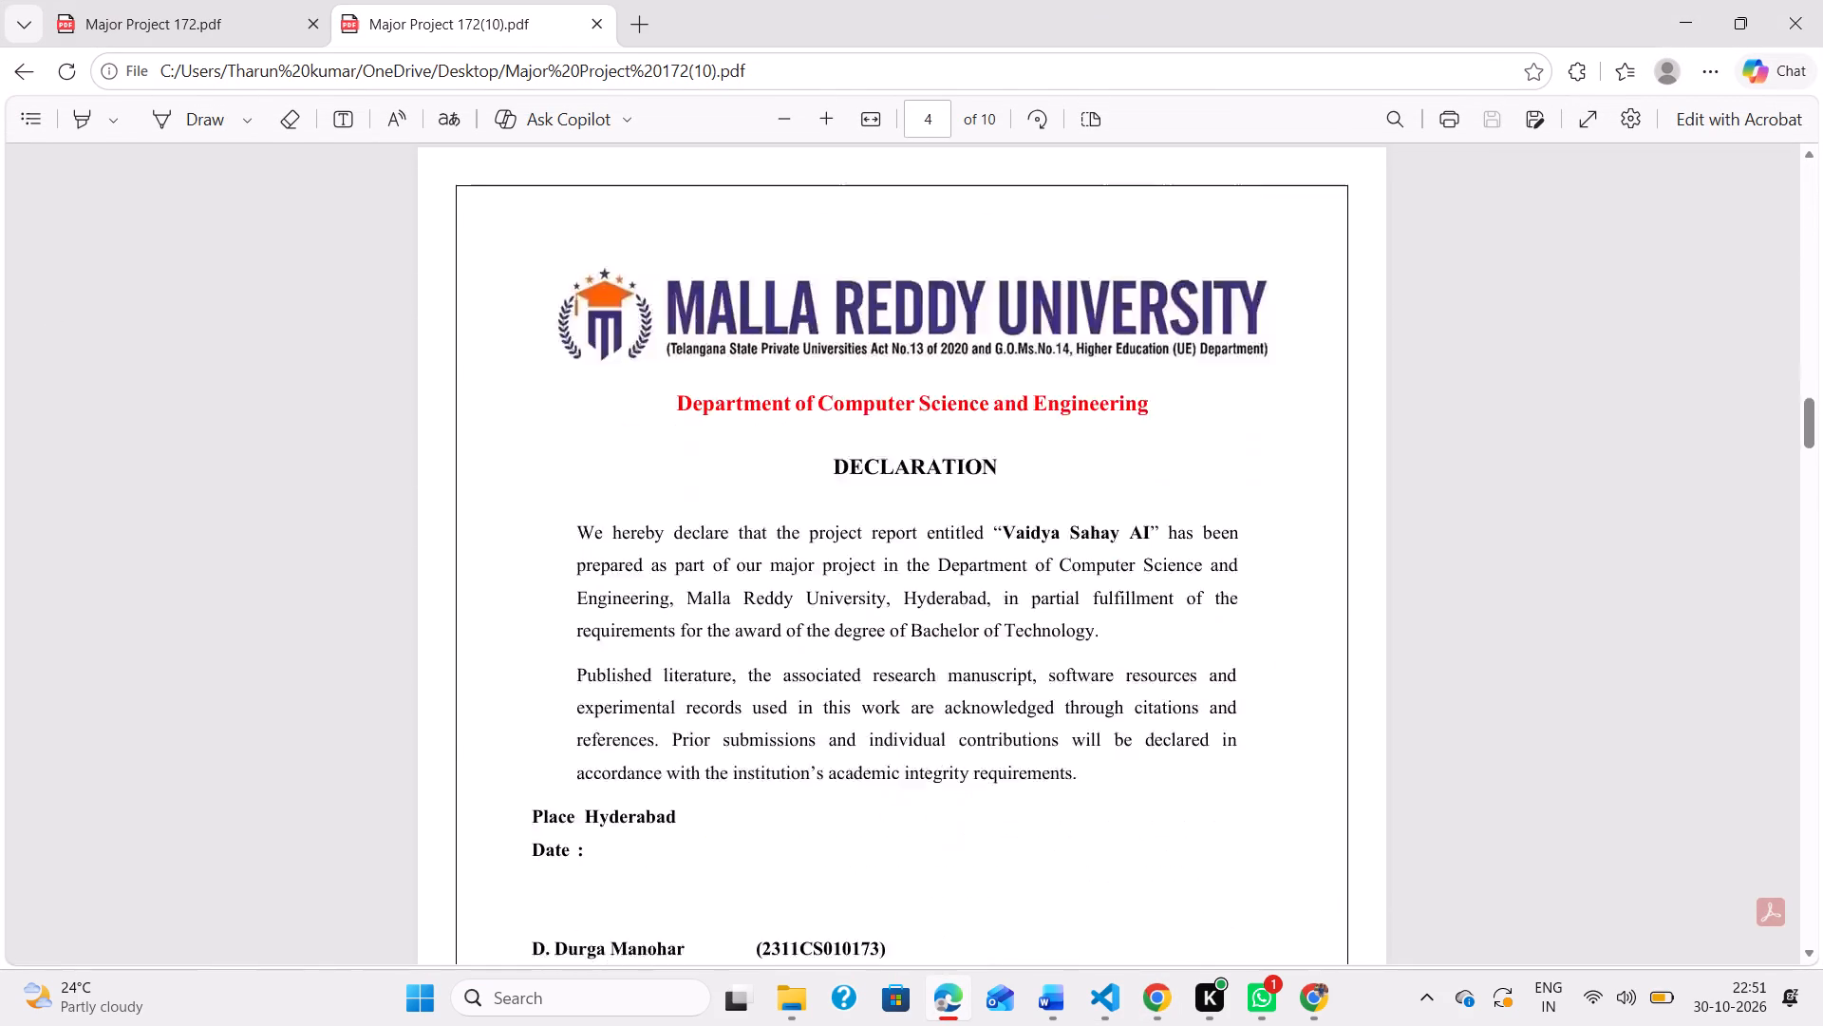
scroll(906, 675, down, 16)
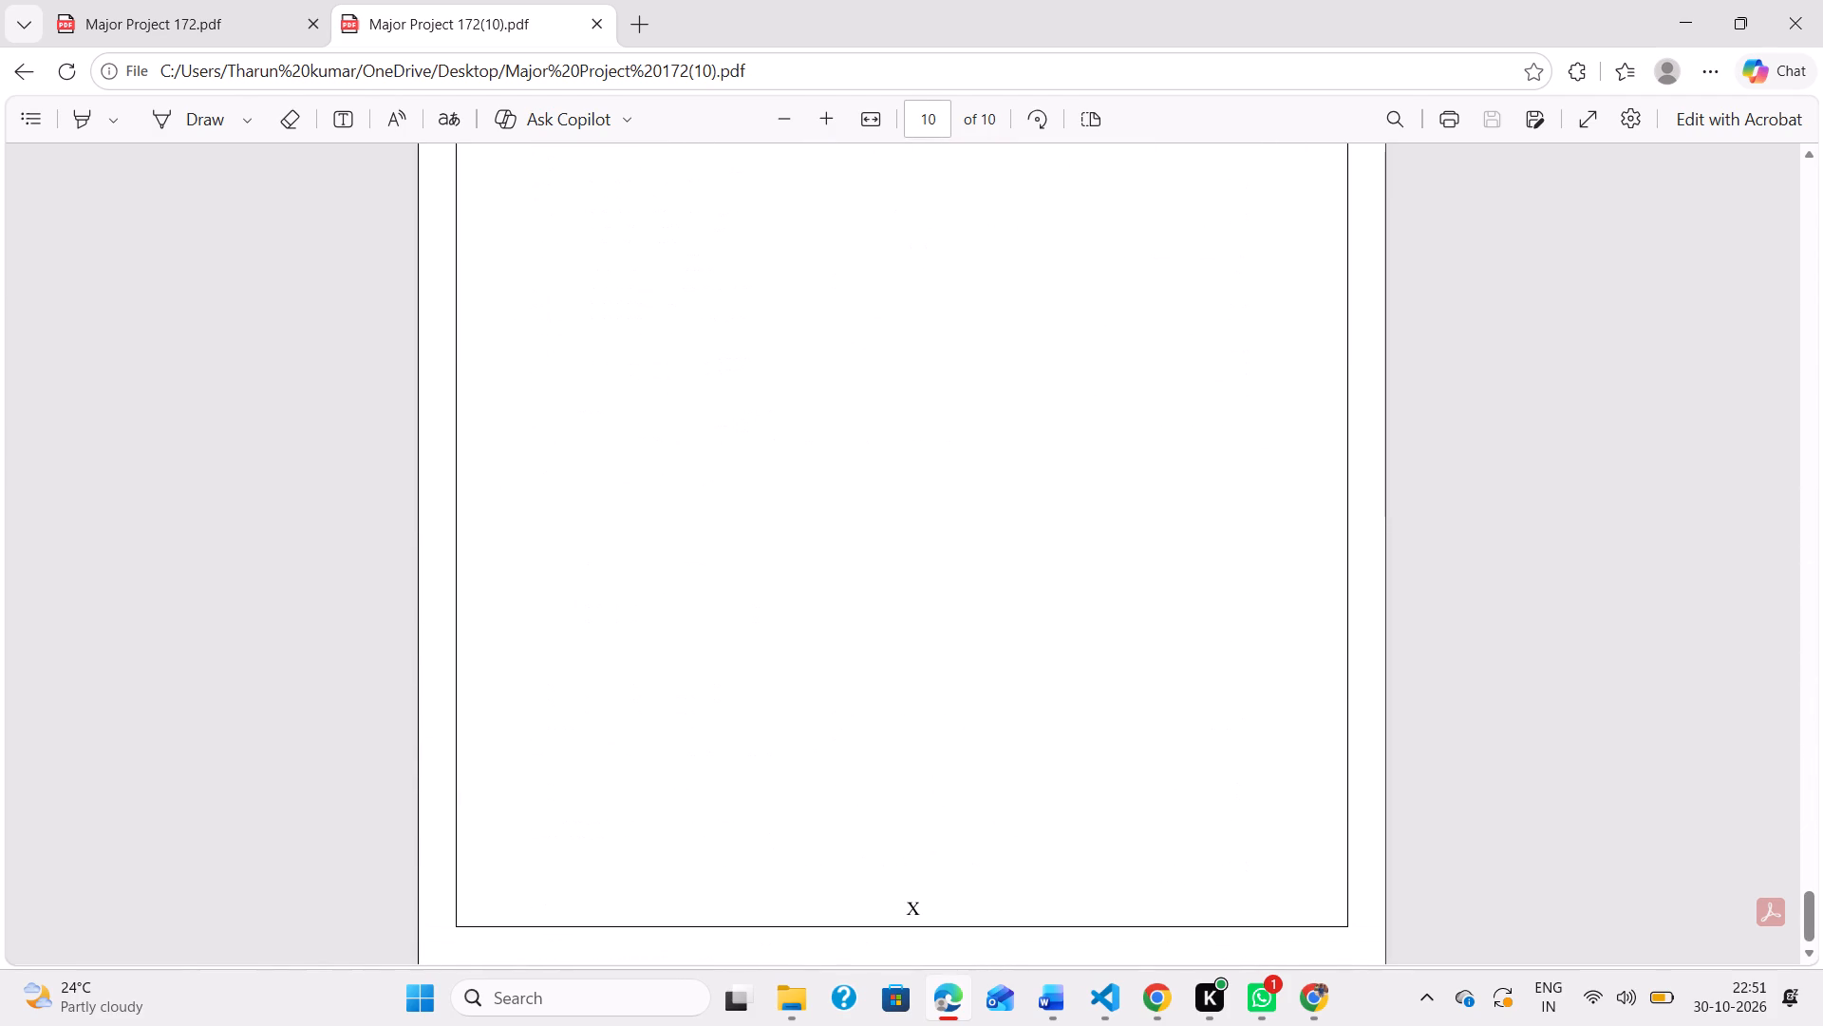
scroll(906, 675, up, 2)
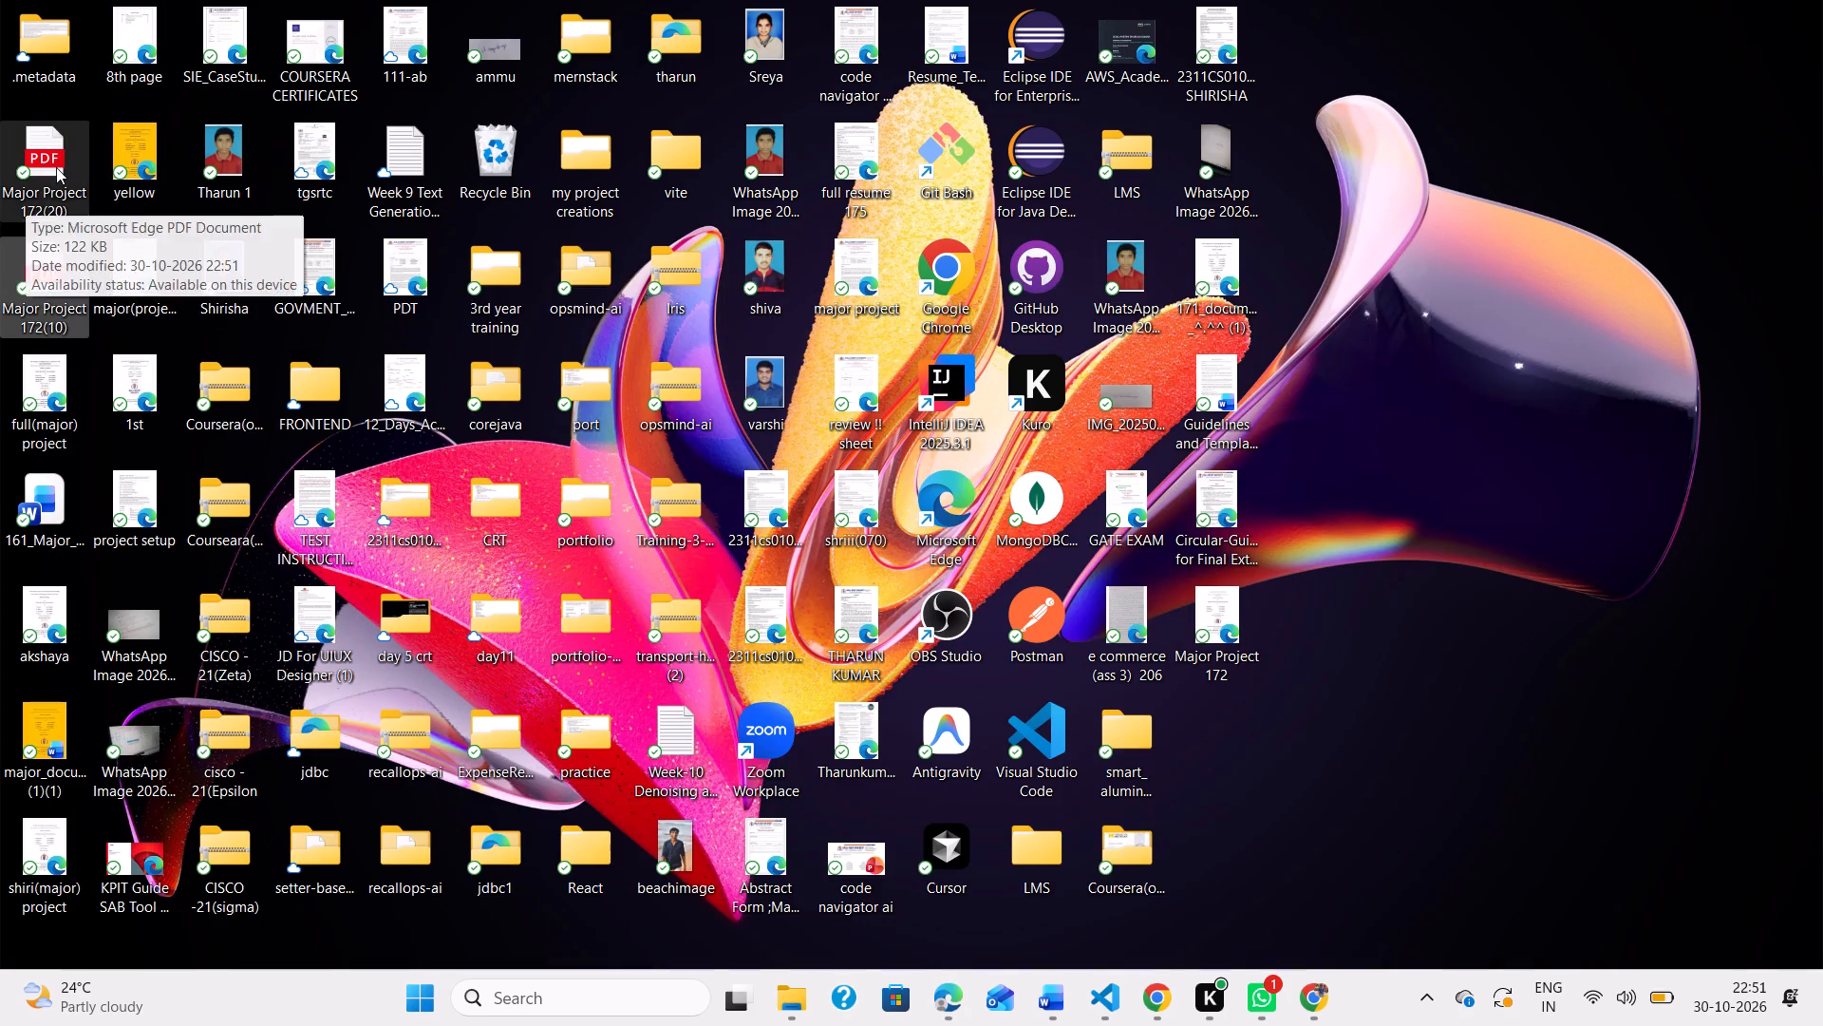
Open the Major Project 172(20) PDF, check its content and page number, and close it.
double_click(56, 167)
scroll(749, 514, down, 11)
scroll(749, 514, down, 12)
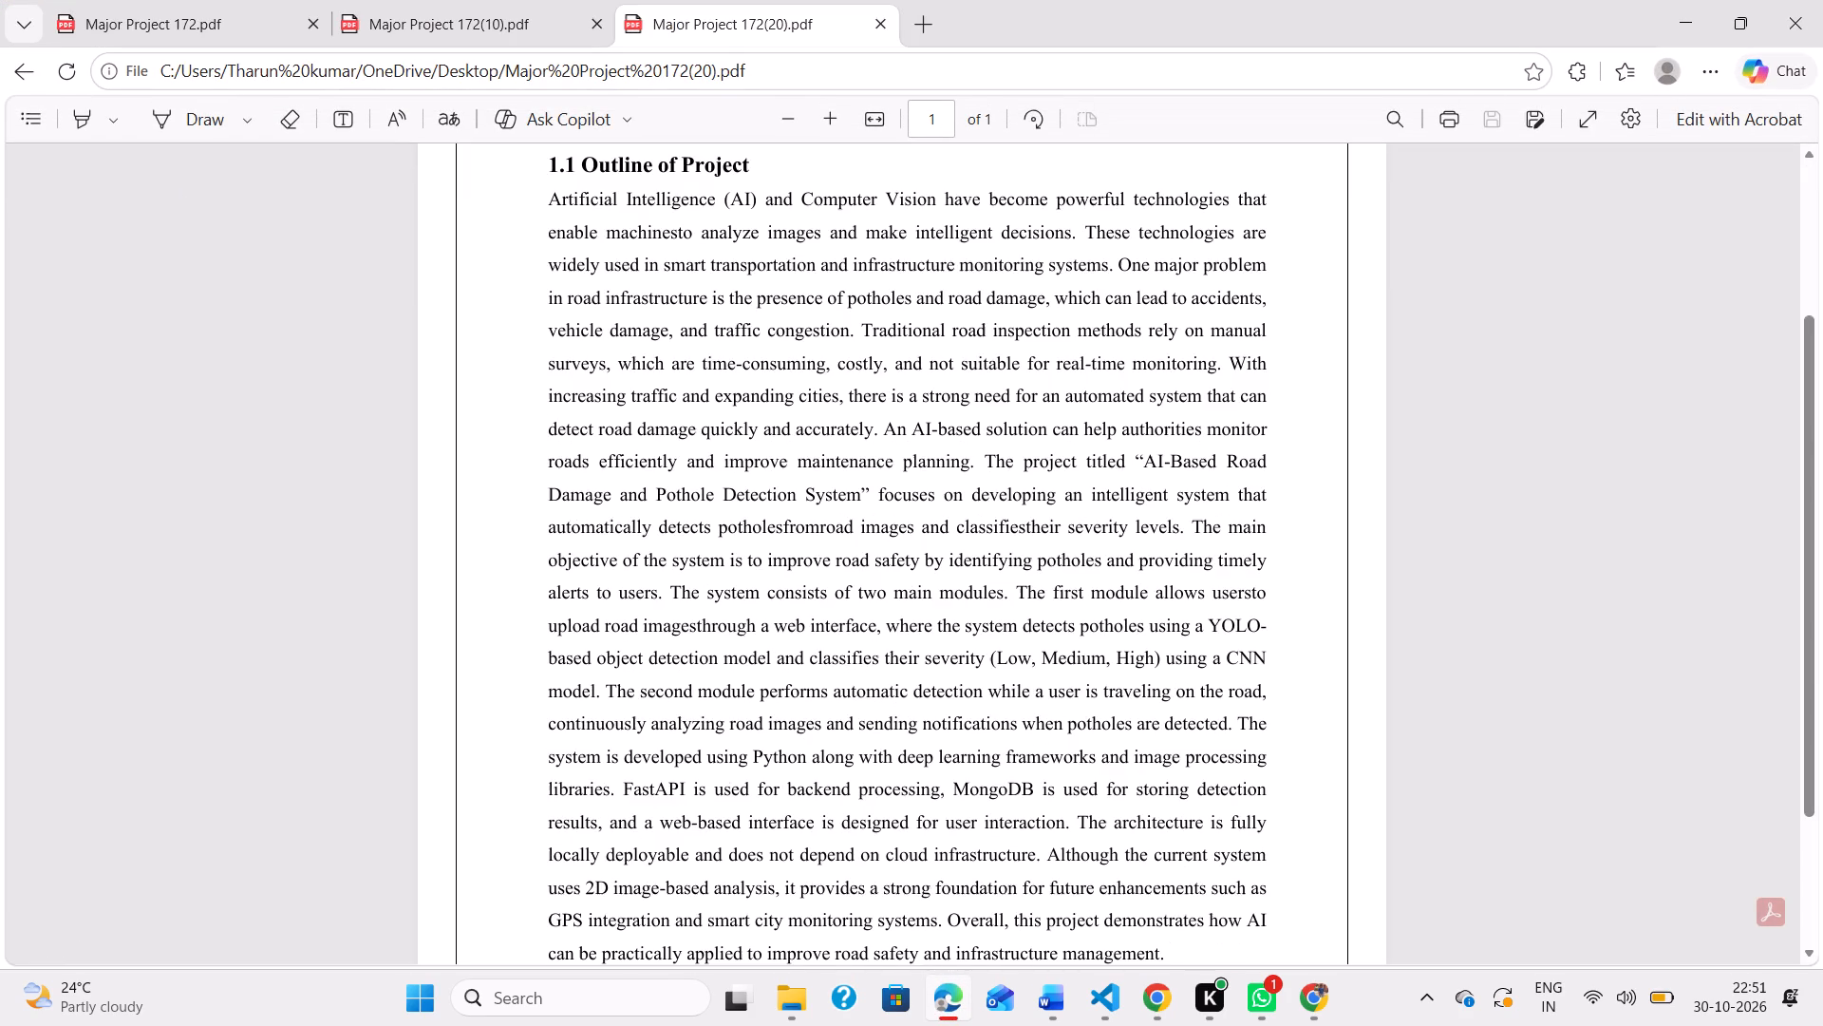
scroll(749, 514, down, 3)
scroll(749, 514, up, 2)
scroll(749, 514, down, 13)
scroll(749, 514, down, 9)
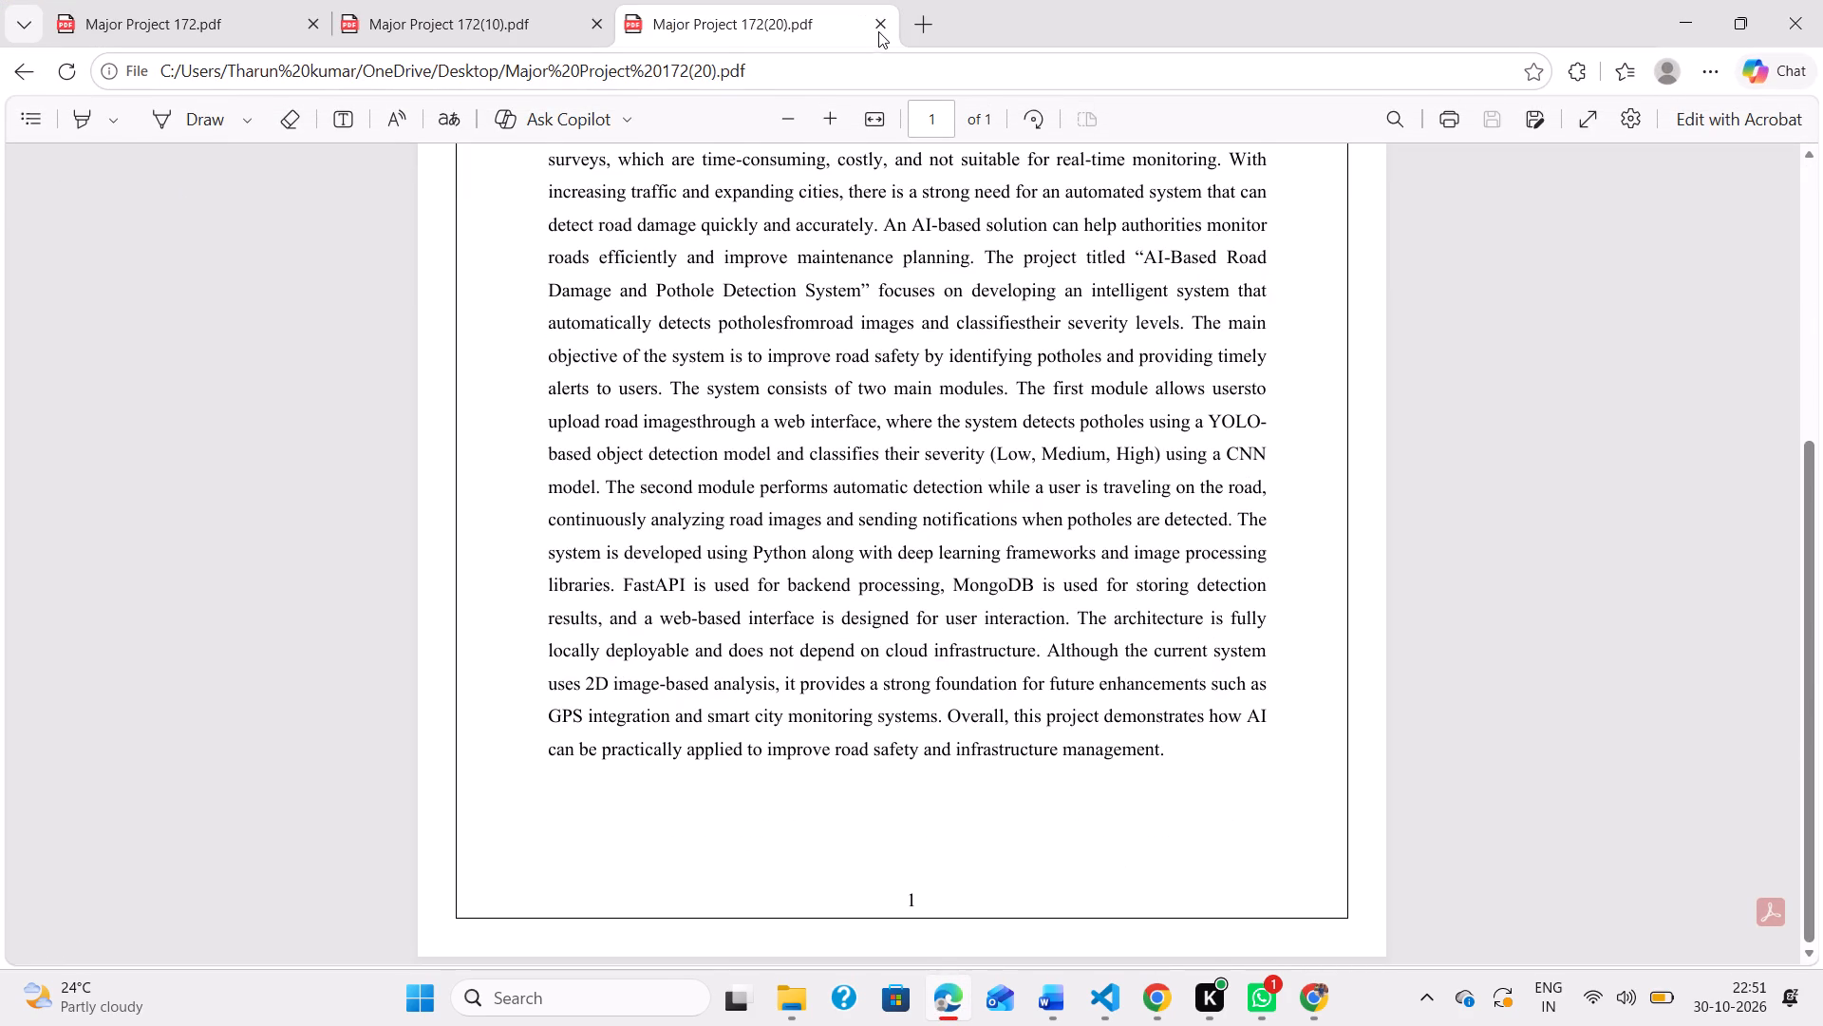
click(881, 30)
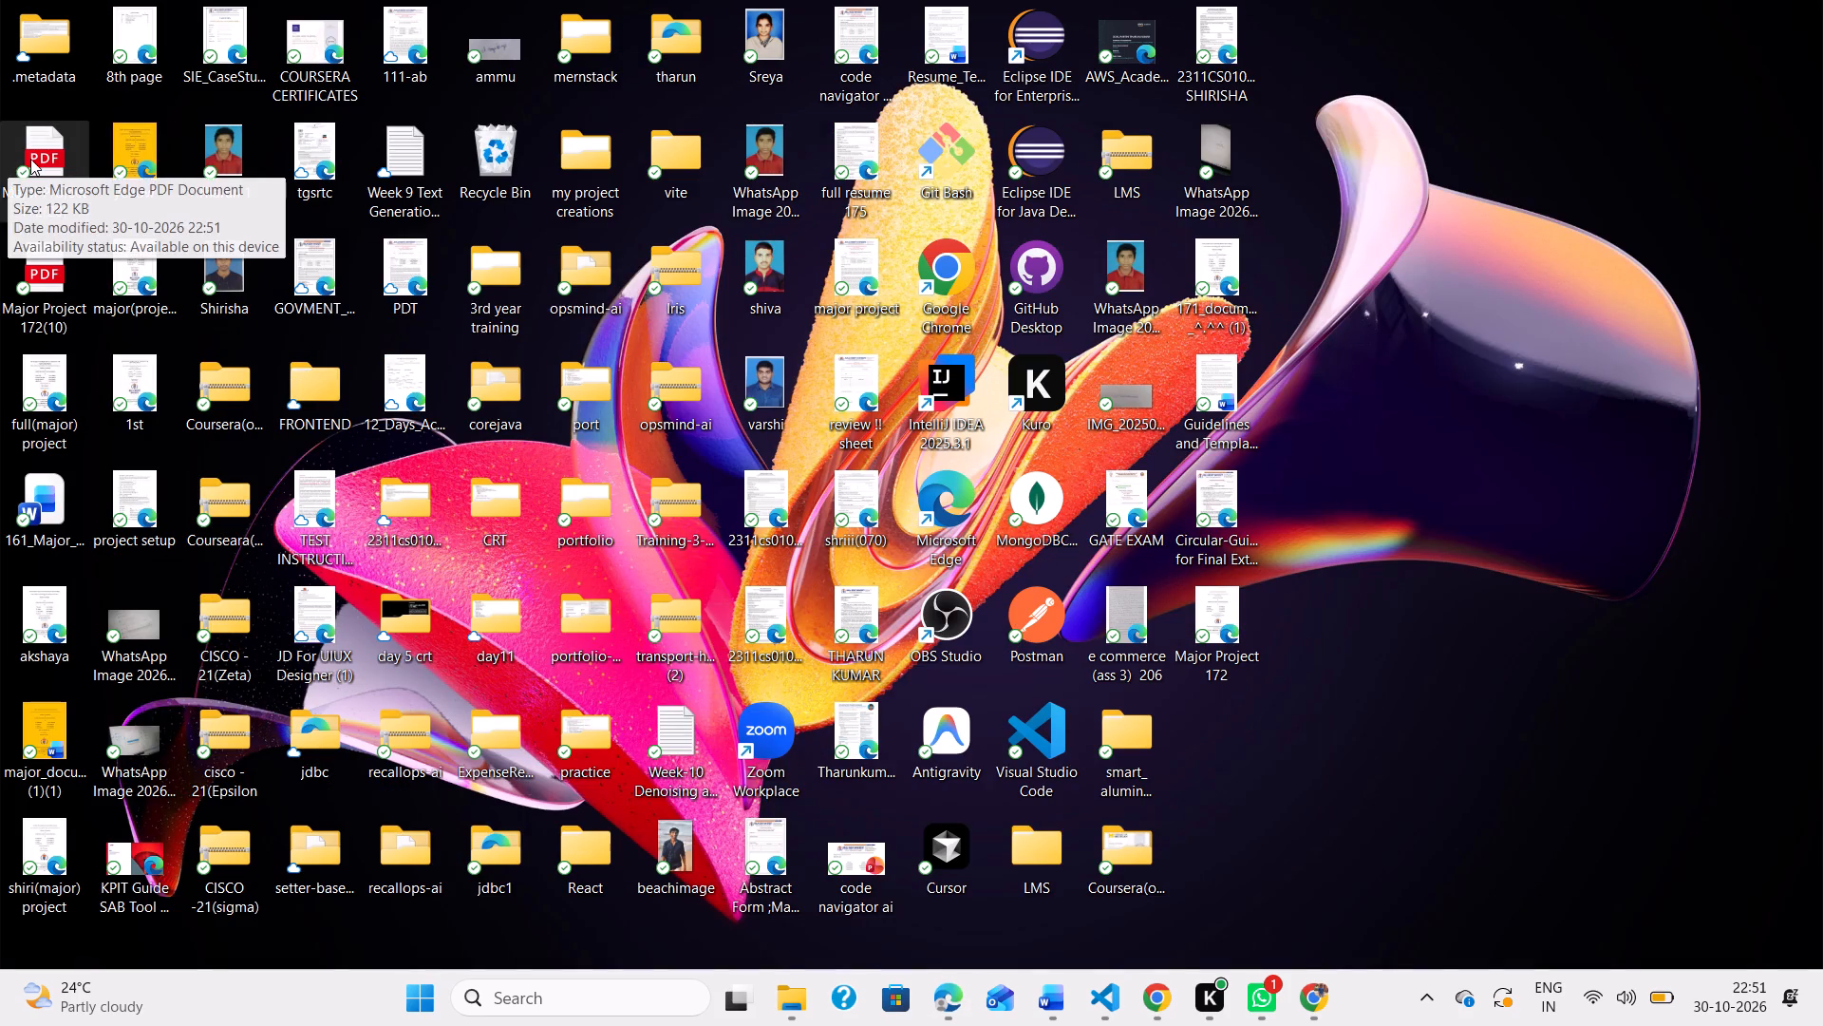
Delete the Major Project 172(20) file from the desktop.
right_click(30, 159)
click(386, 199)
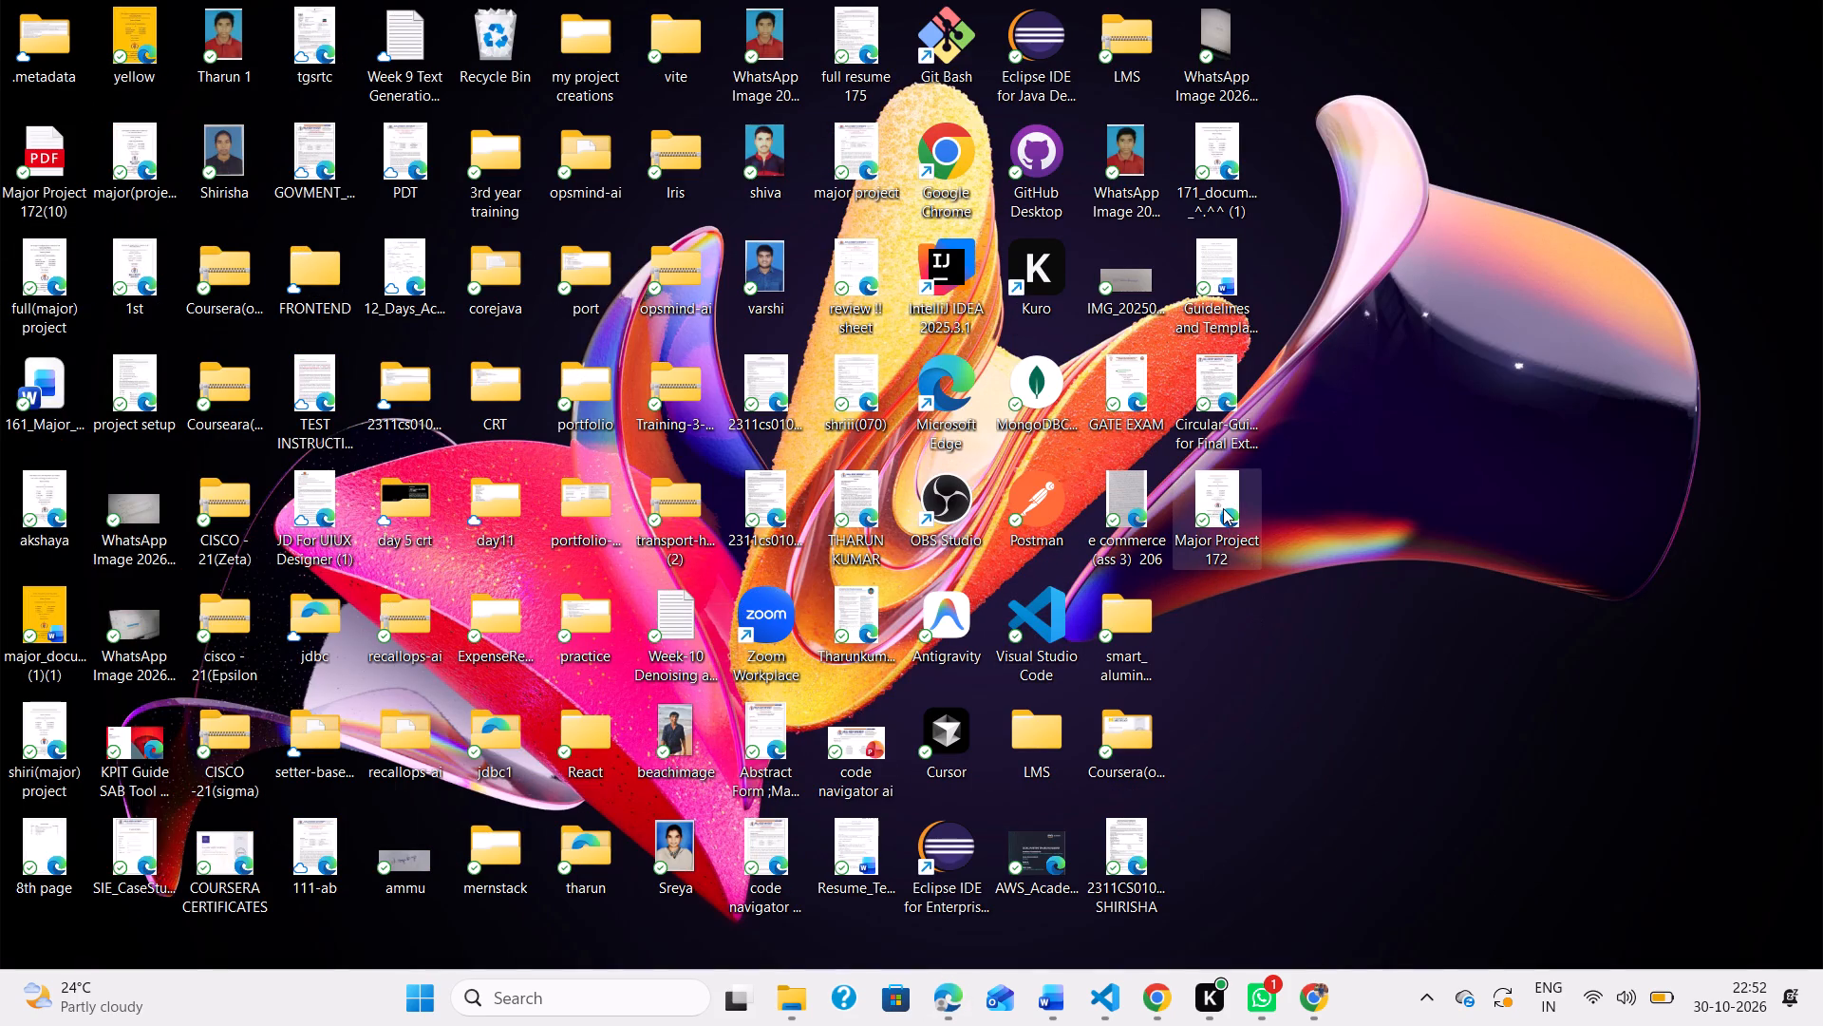
Reopen the Major Project 172 PDF, bring up its print settings and begin a custom page range with 11-.
double_click(1223, 508)
scroll(816, 505, up, 1)
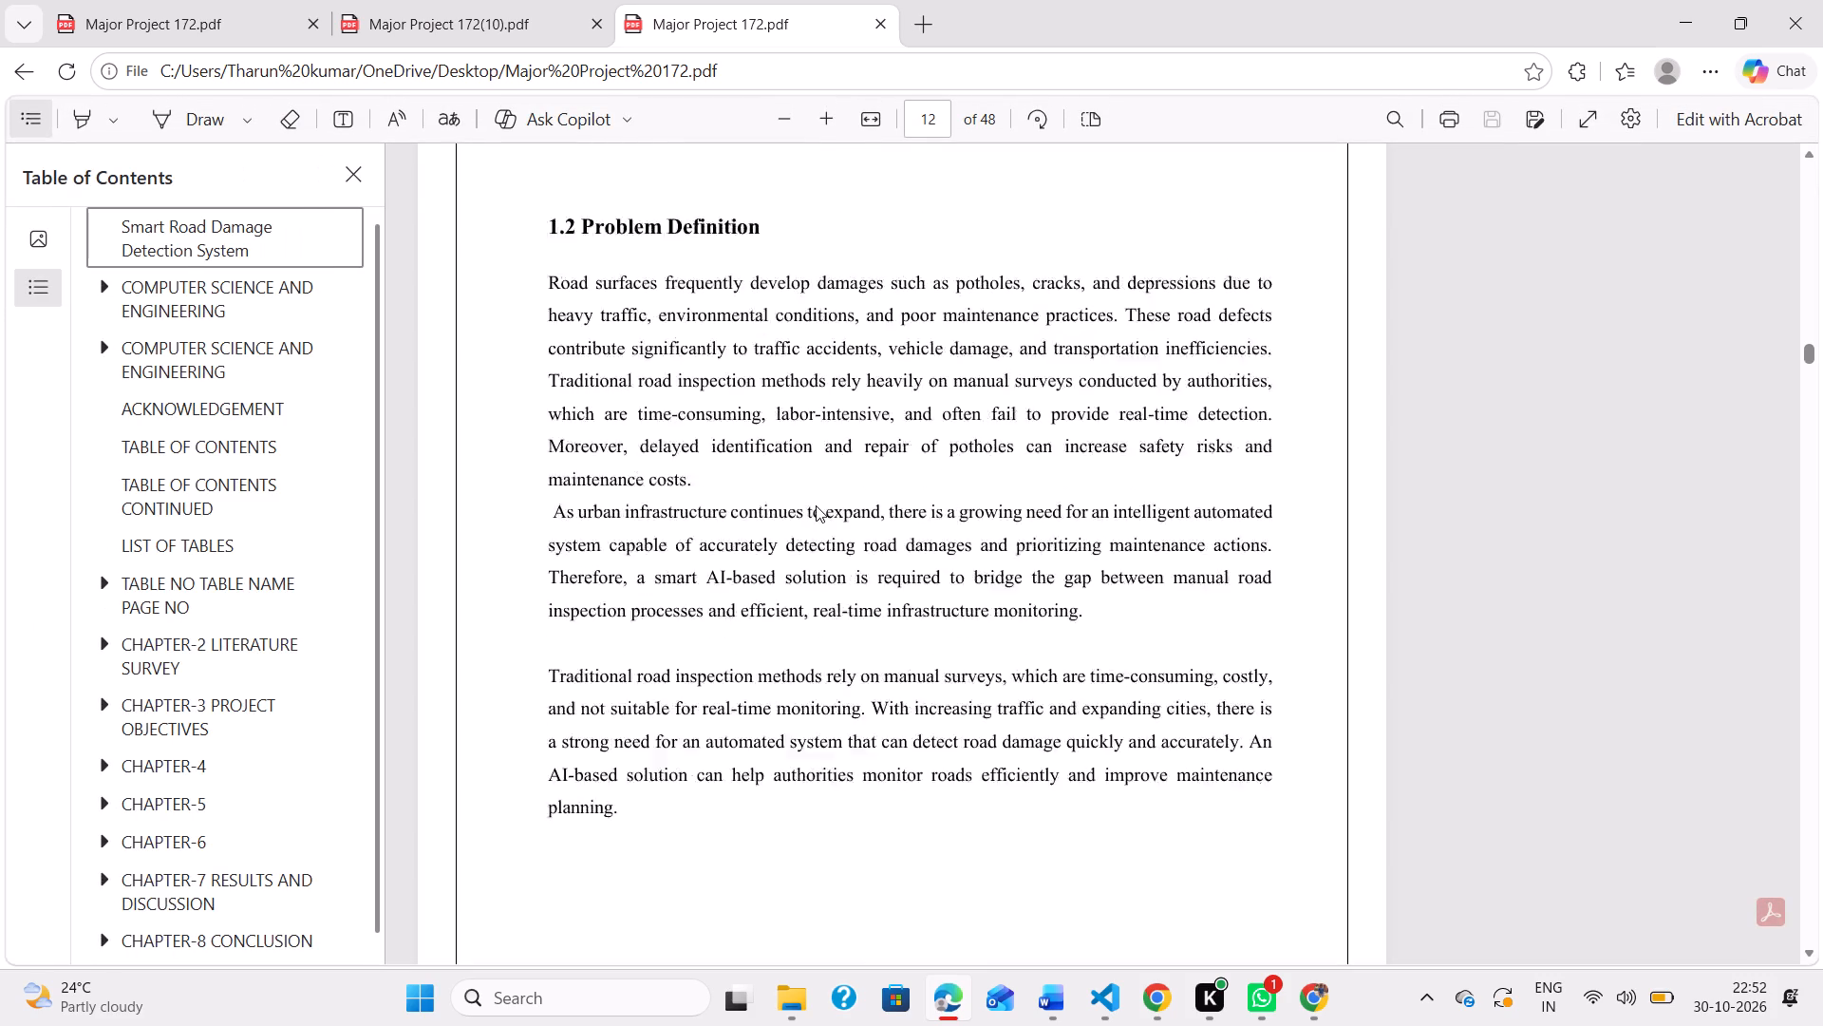
scroll(816, 505, up, 1)
click(363, 184)
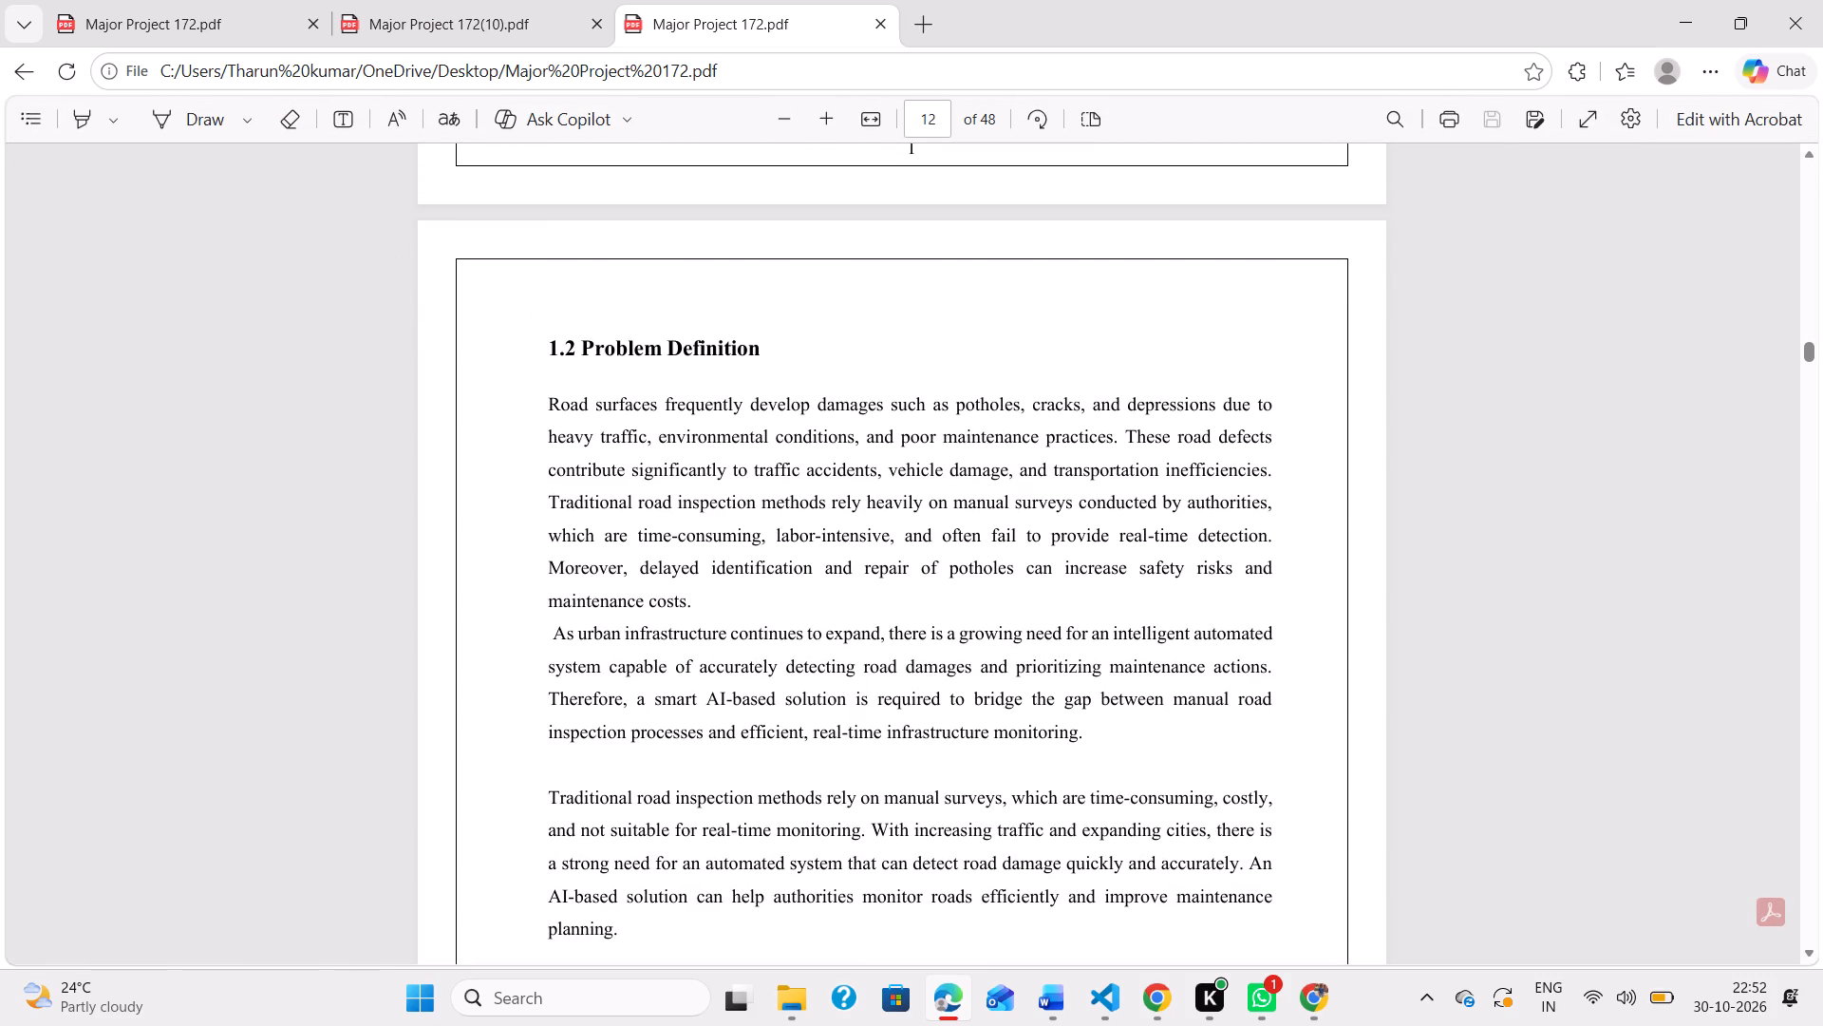
key(ctrl+p)
click(185, 624)
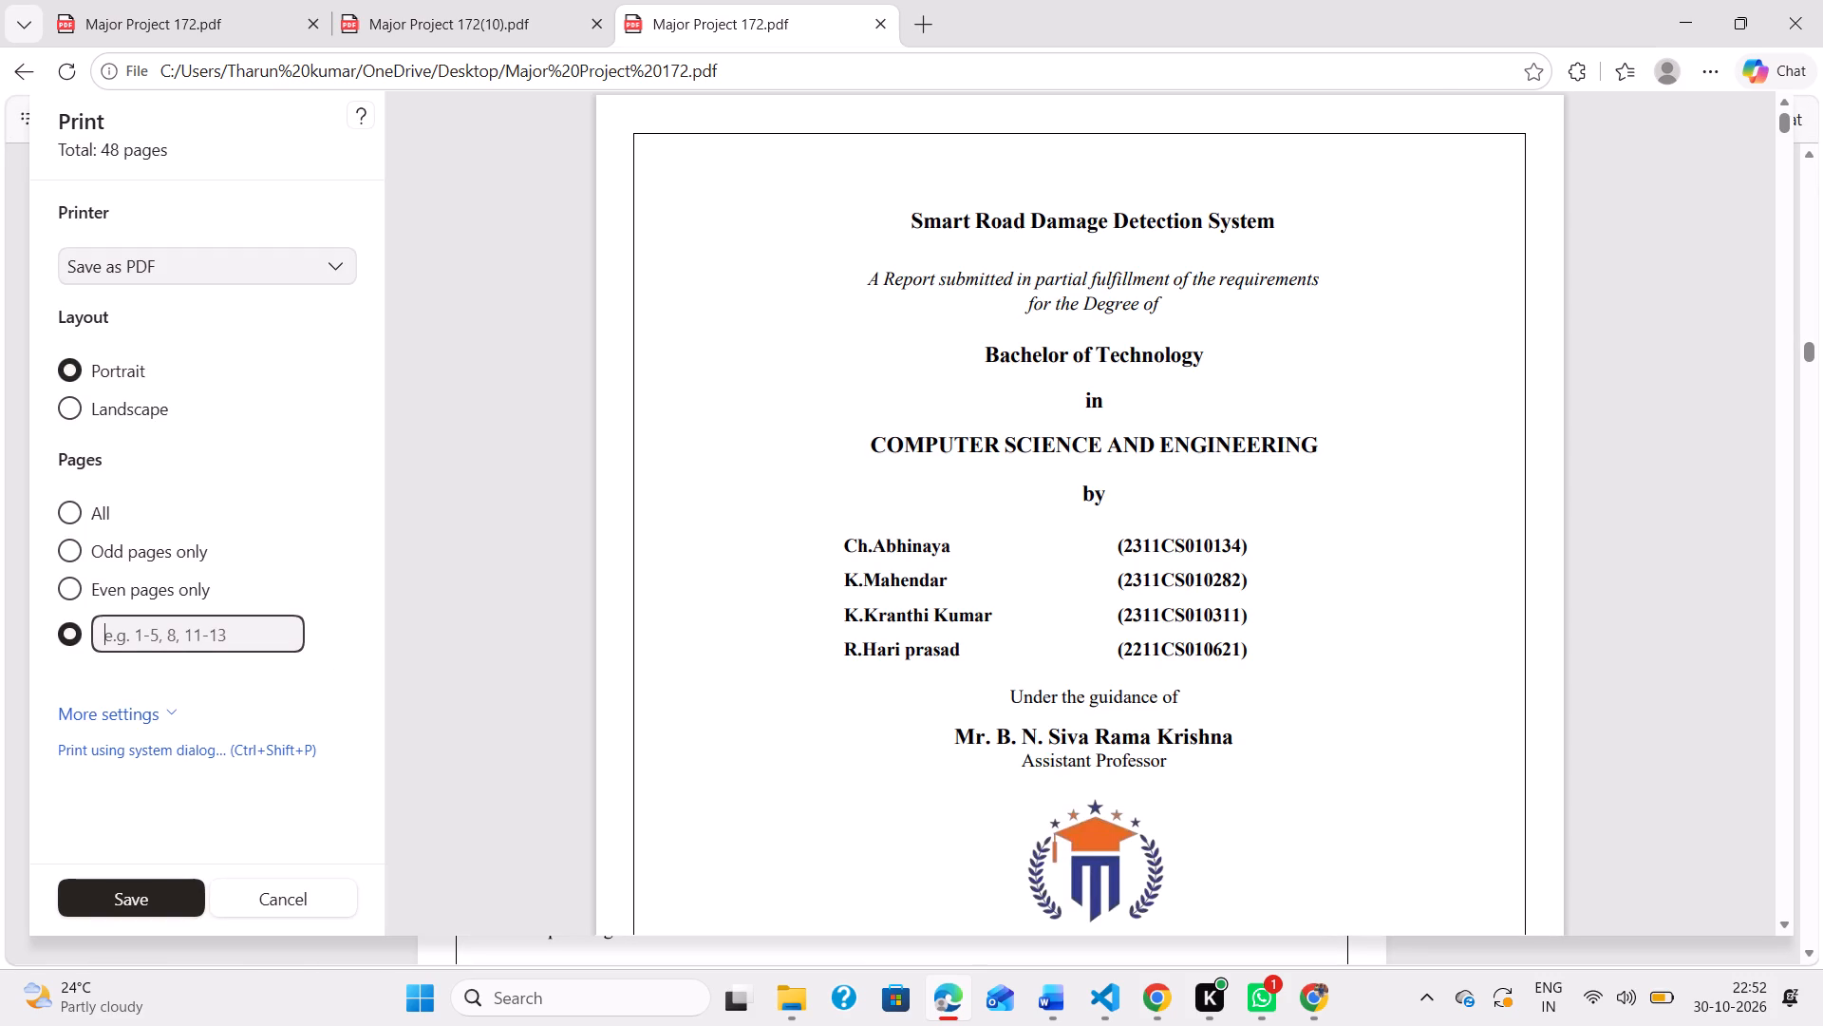
text(11-)
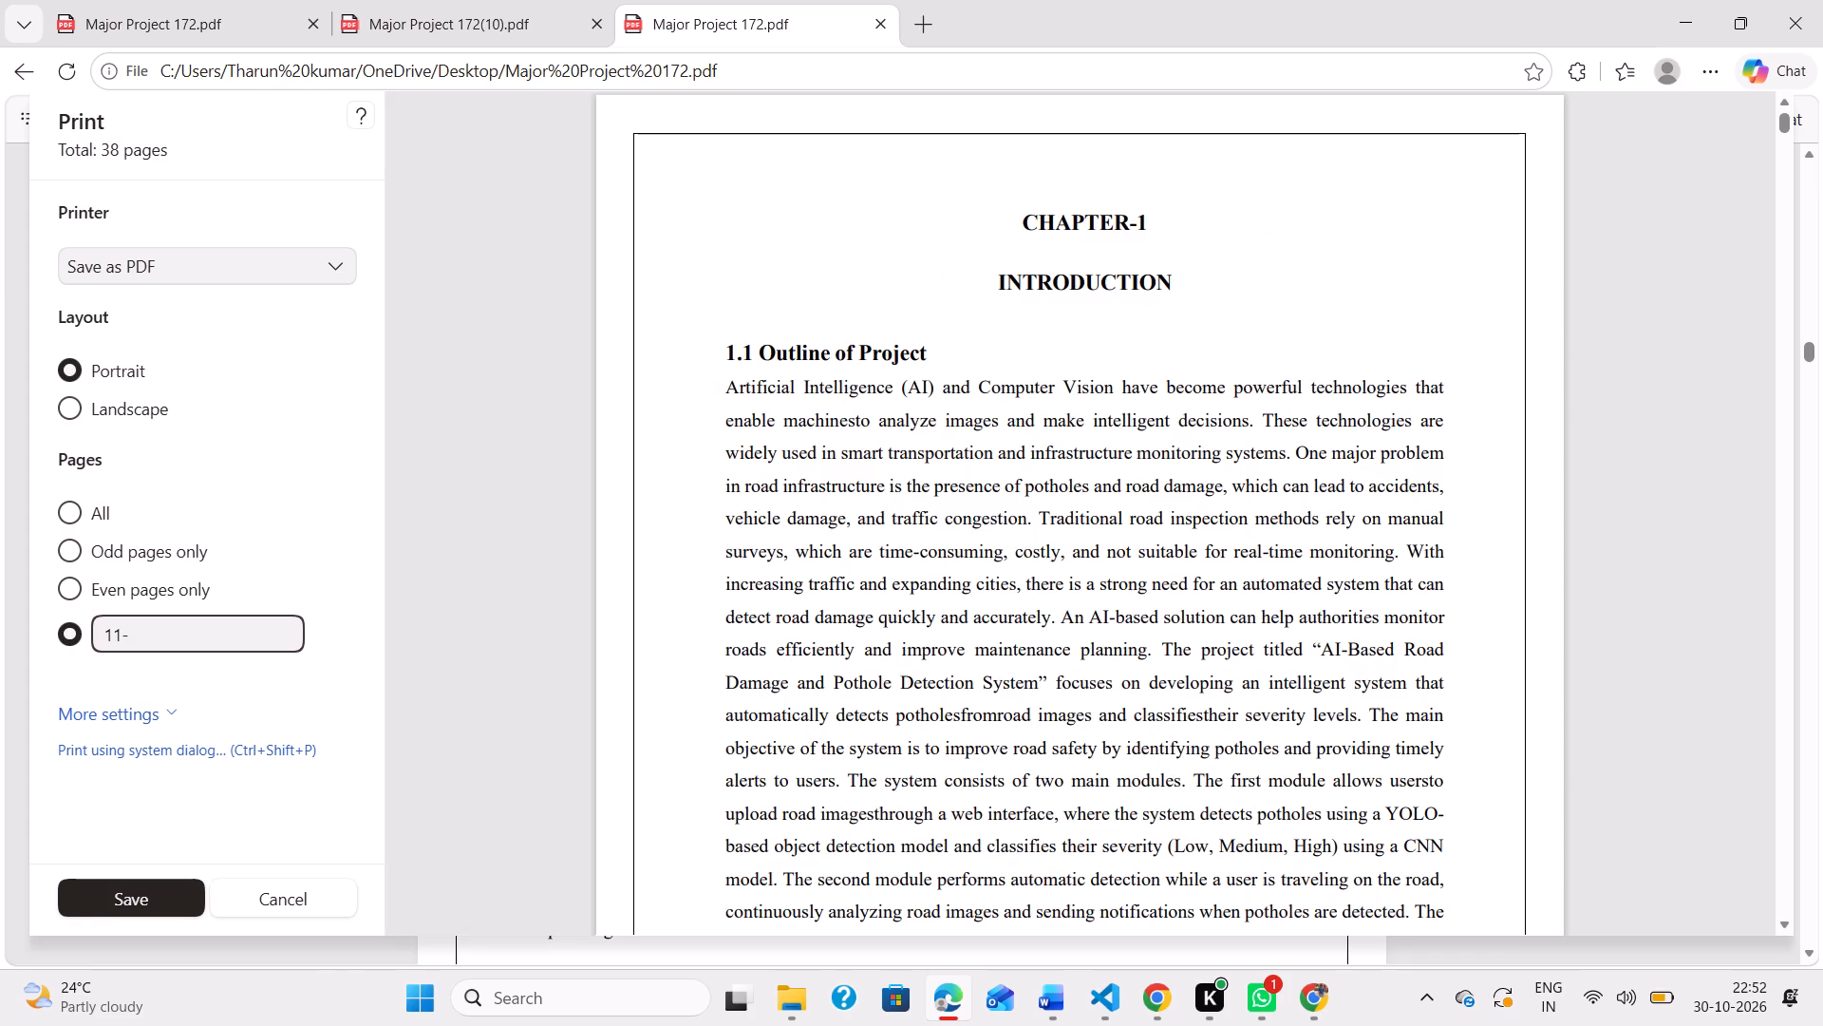
Look through the print preview from Chapter 1 to the last page, checking the final page number.
scroll(856, 705, down, 20)
scroll(856, 705, down, 18)
scroll(856, 705, down, 5)
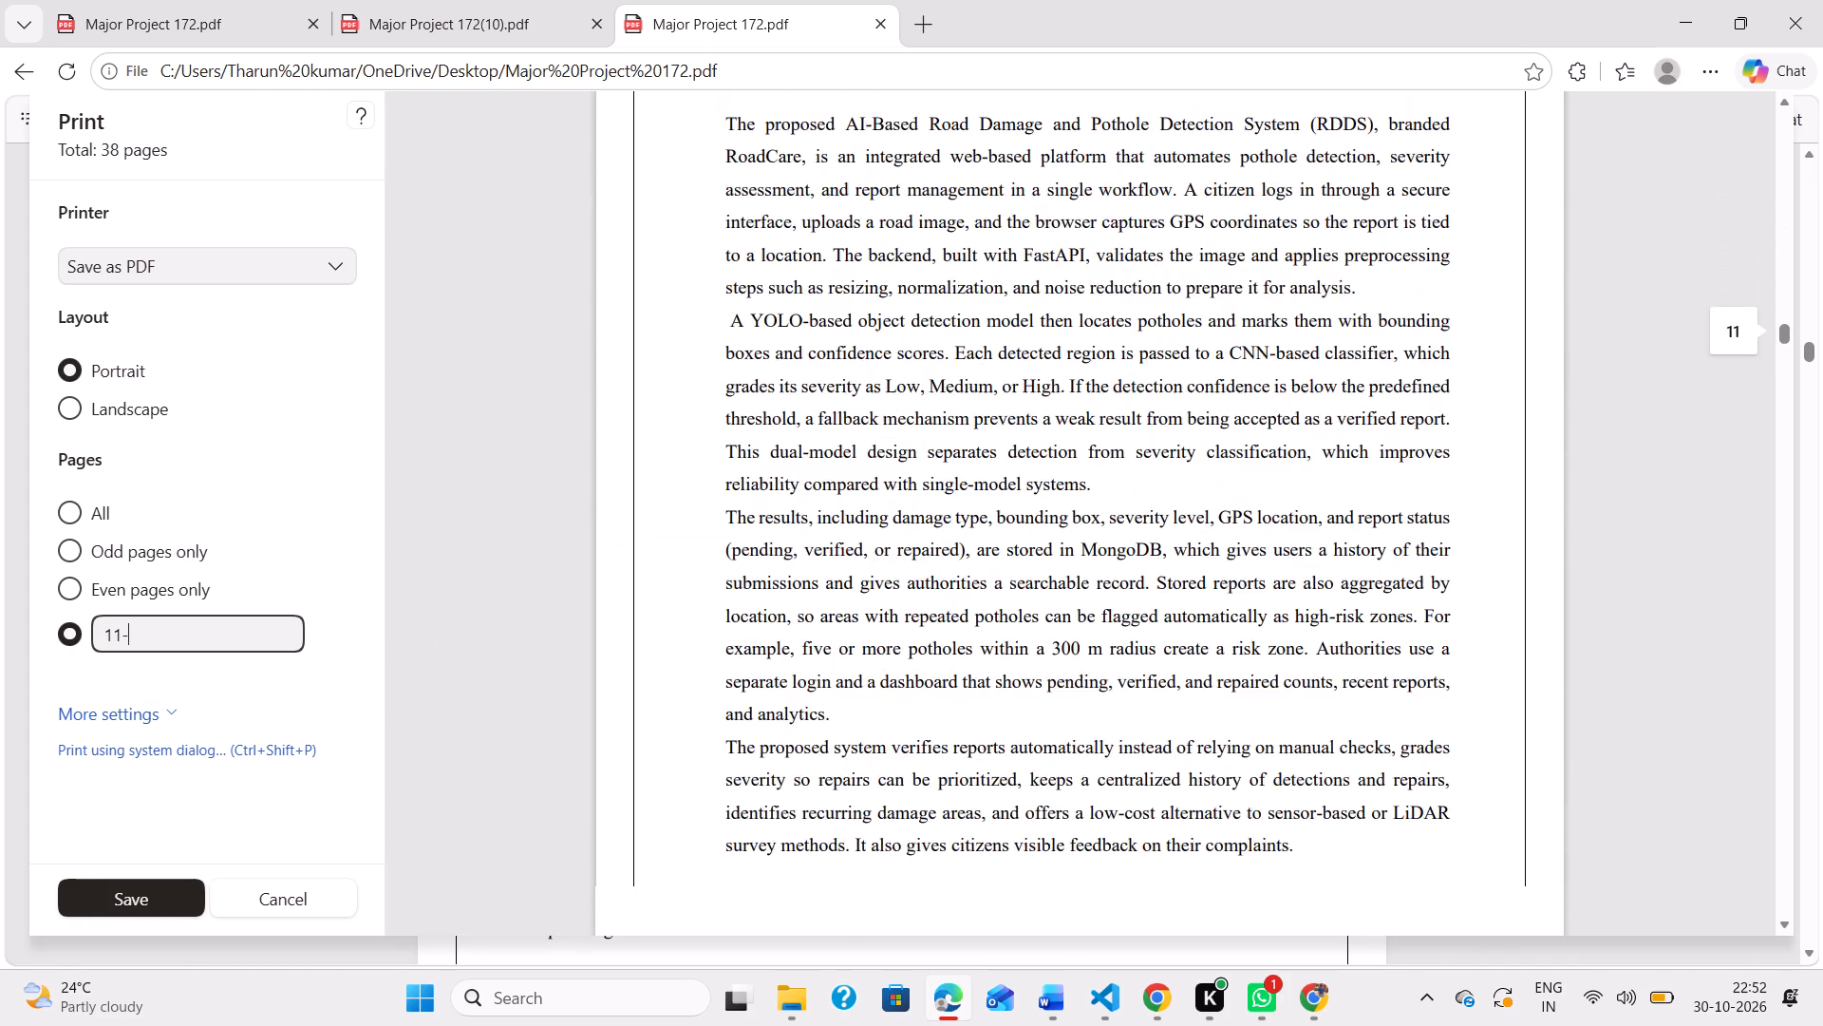
scroll(856, 705, down, 20)
scroll(856, 705, down, 7)
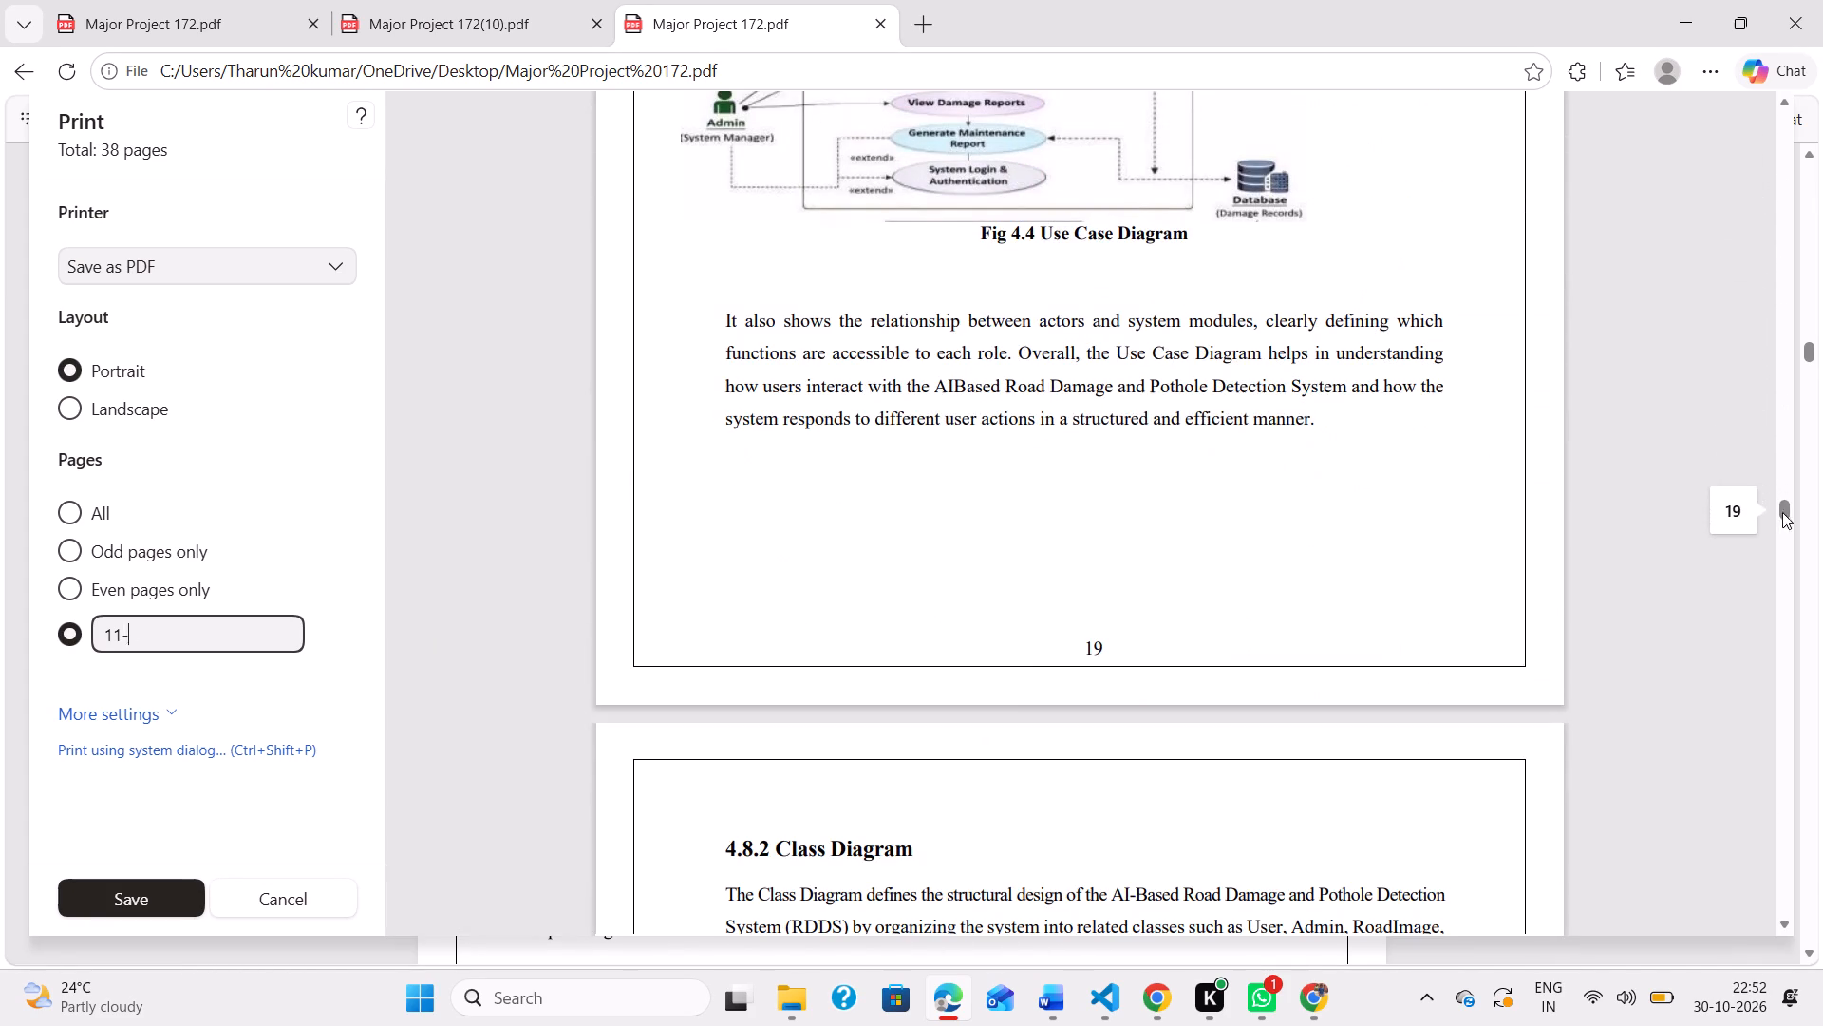
drag(1785, 512, 1822, 901)
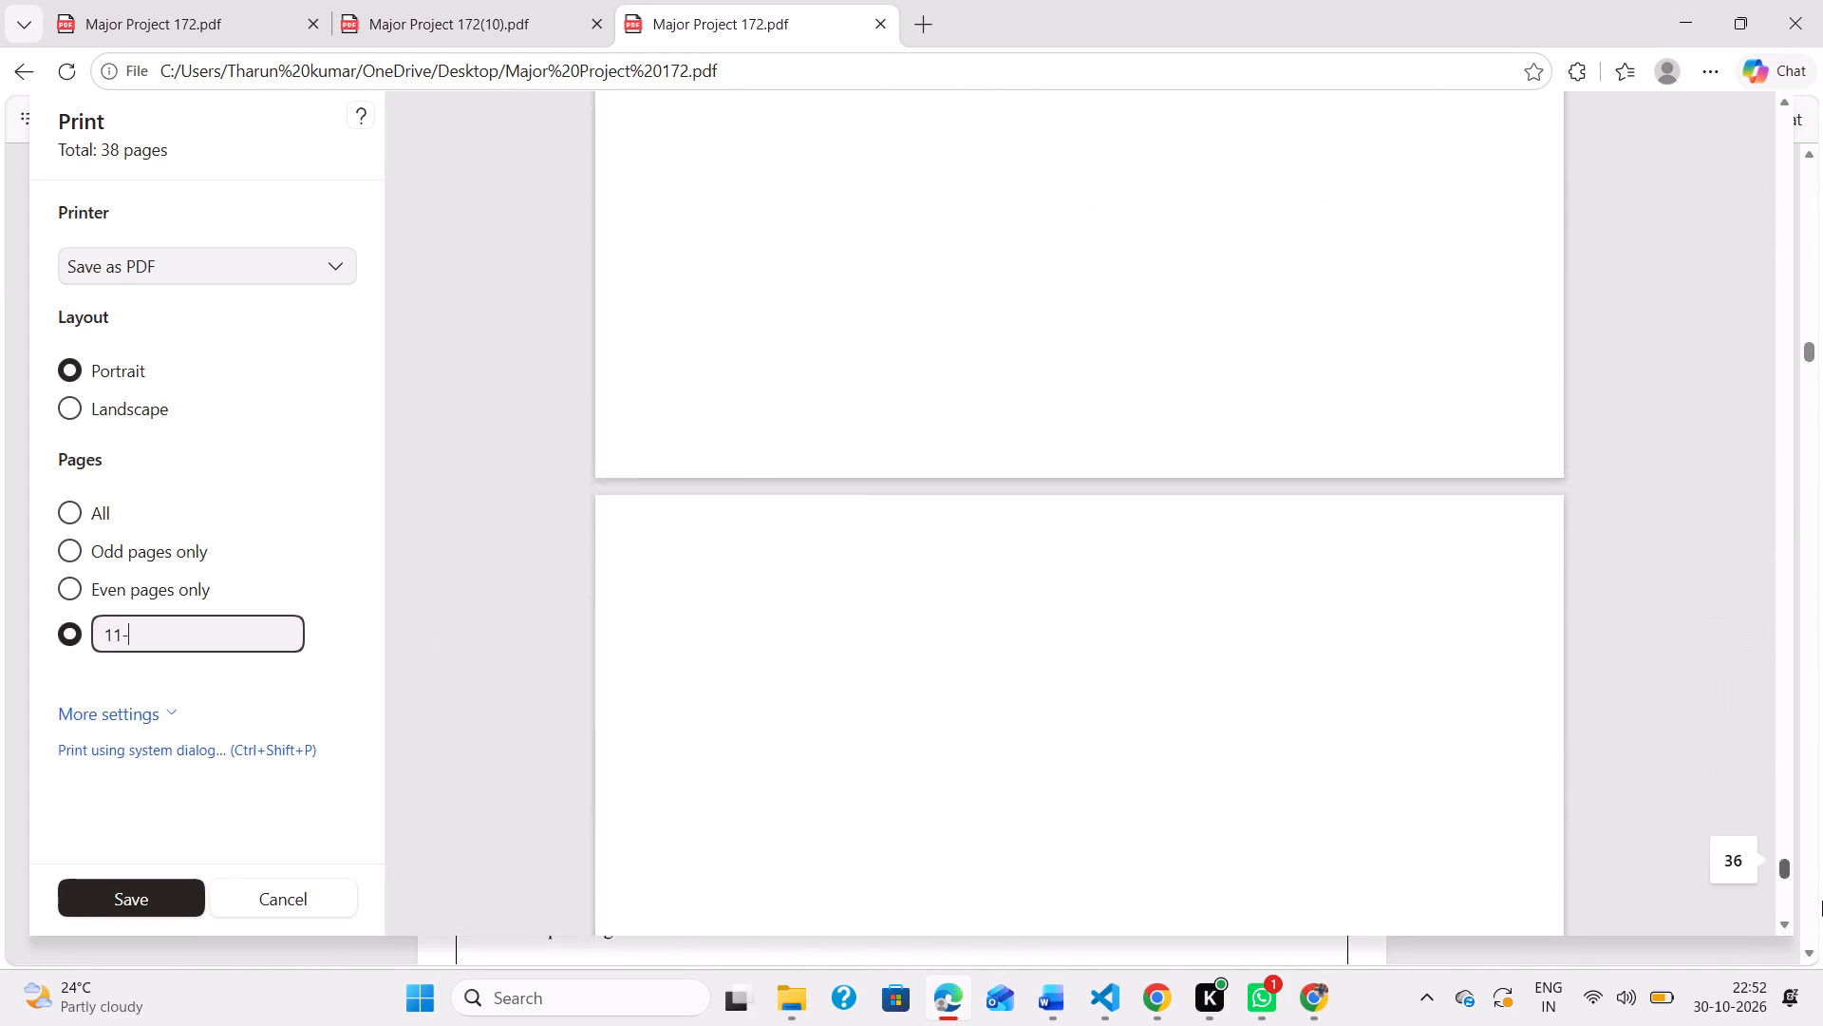
drag(1822, 901, 1822, 928)
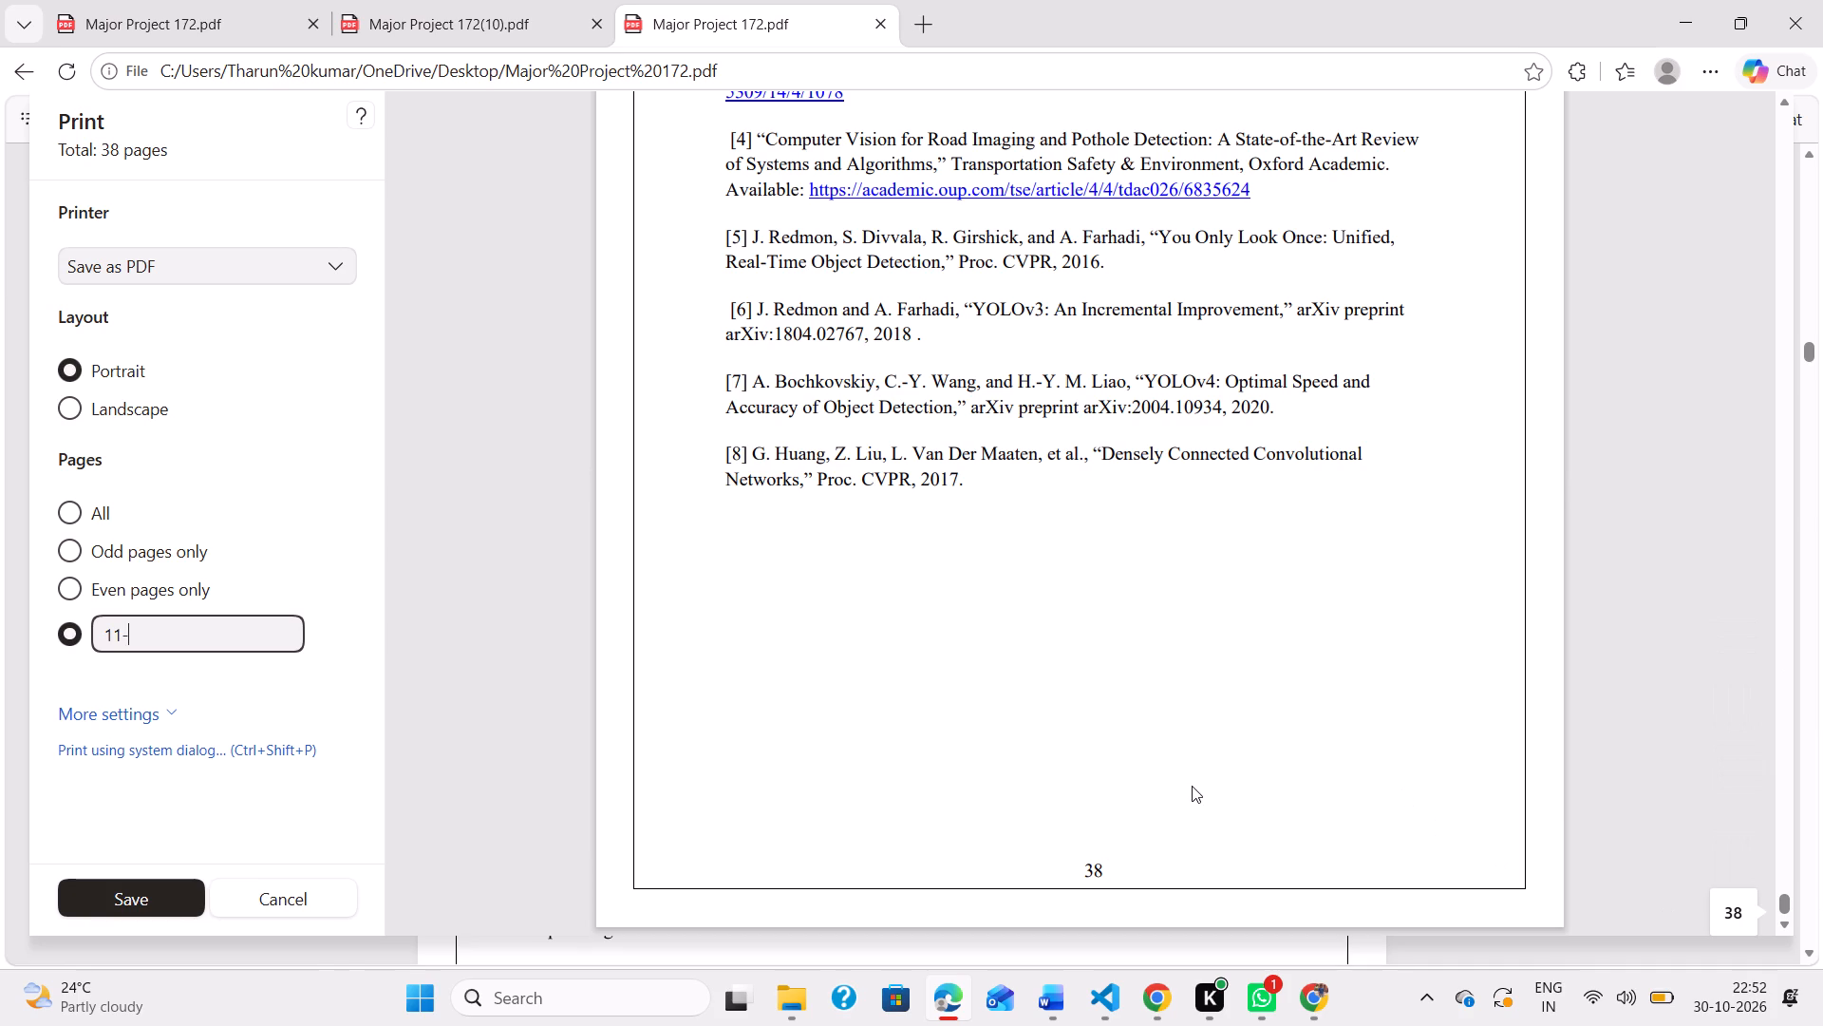
scroll(1192, 786, down, 2)
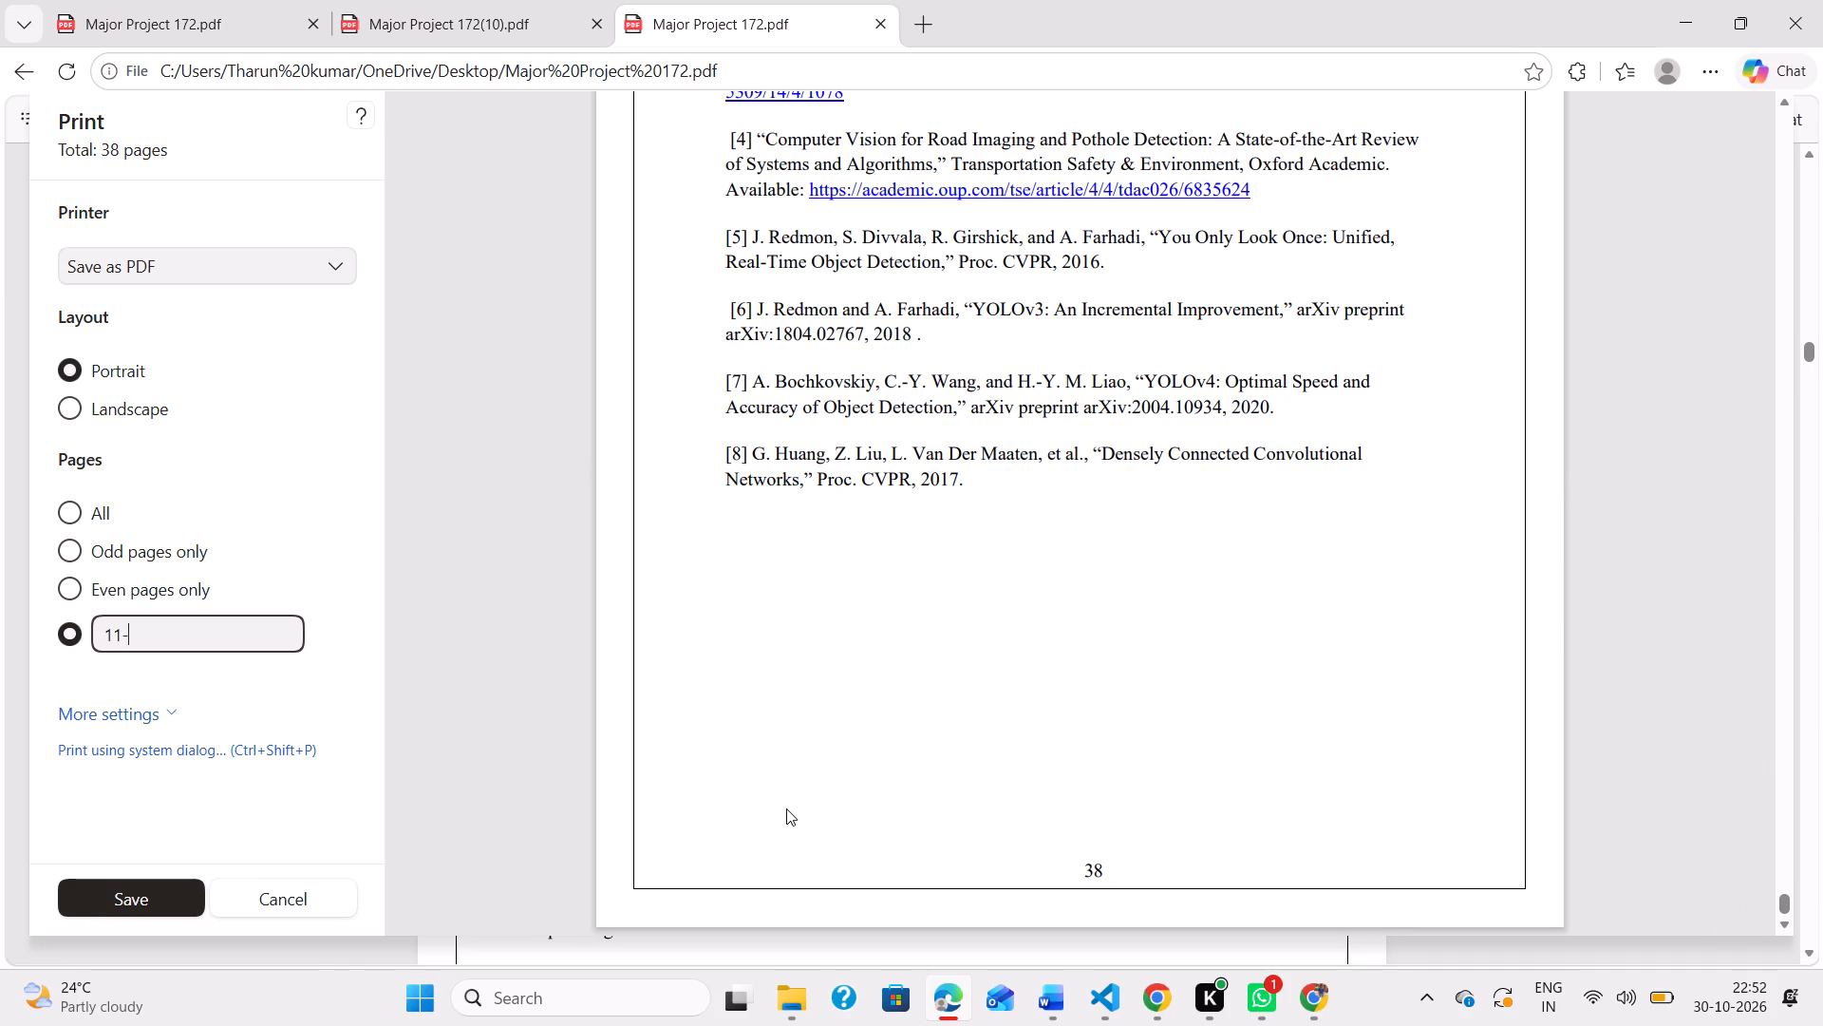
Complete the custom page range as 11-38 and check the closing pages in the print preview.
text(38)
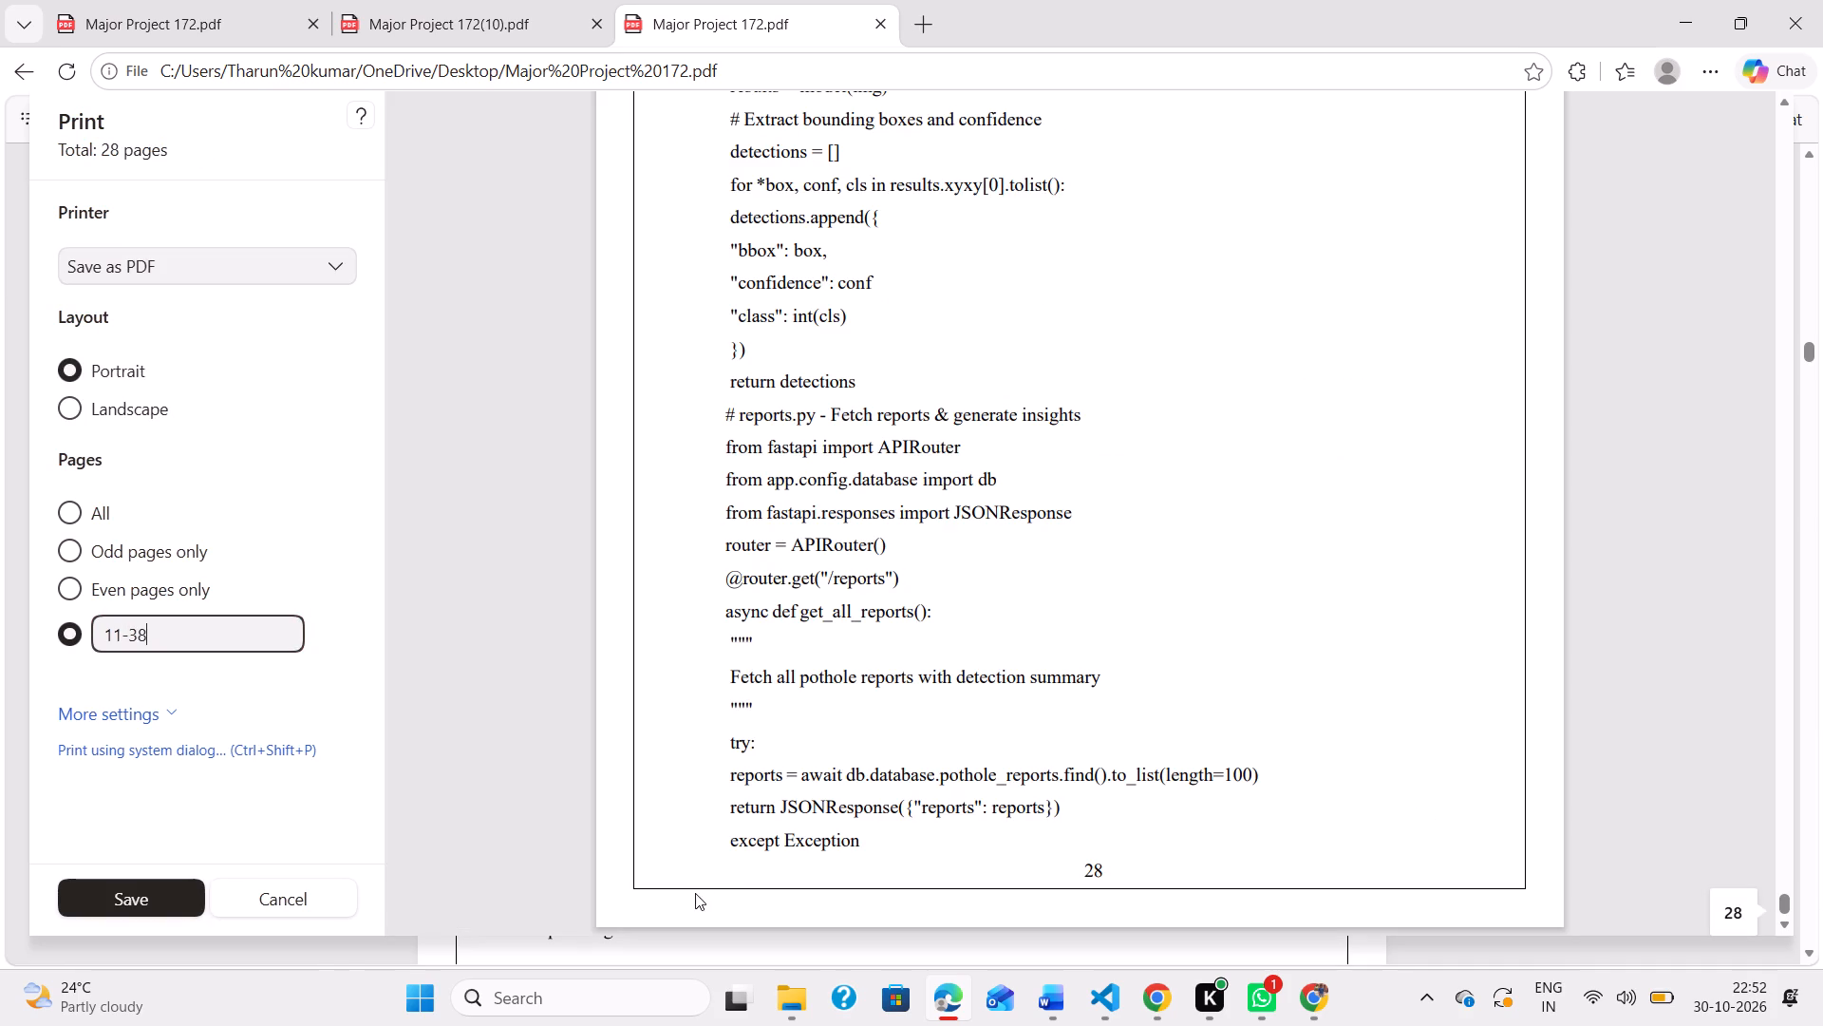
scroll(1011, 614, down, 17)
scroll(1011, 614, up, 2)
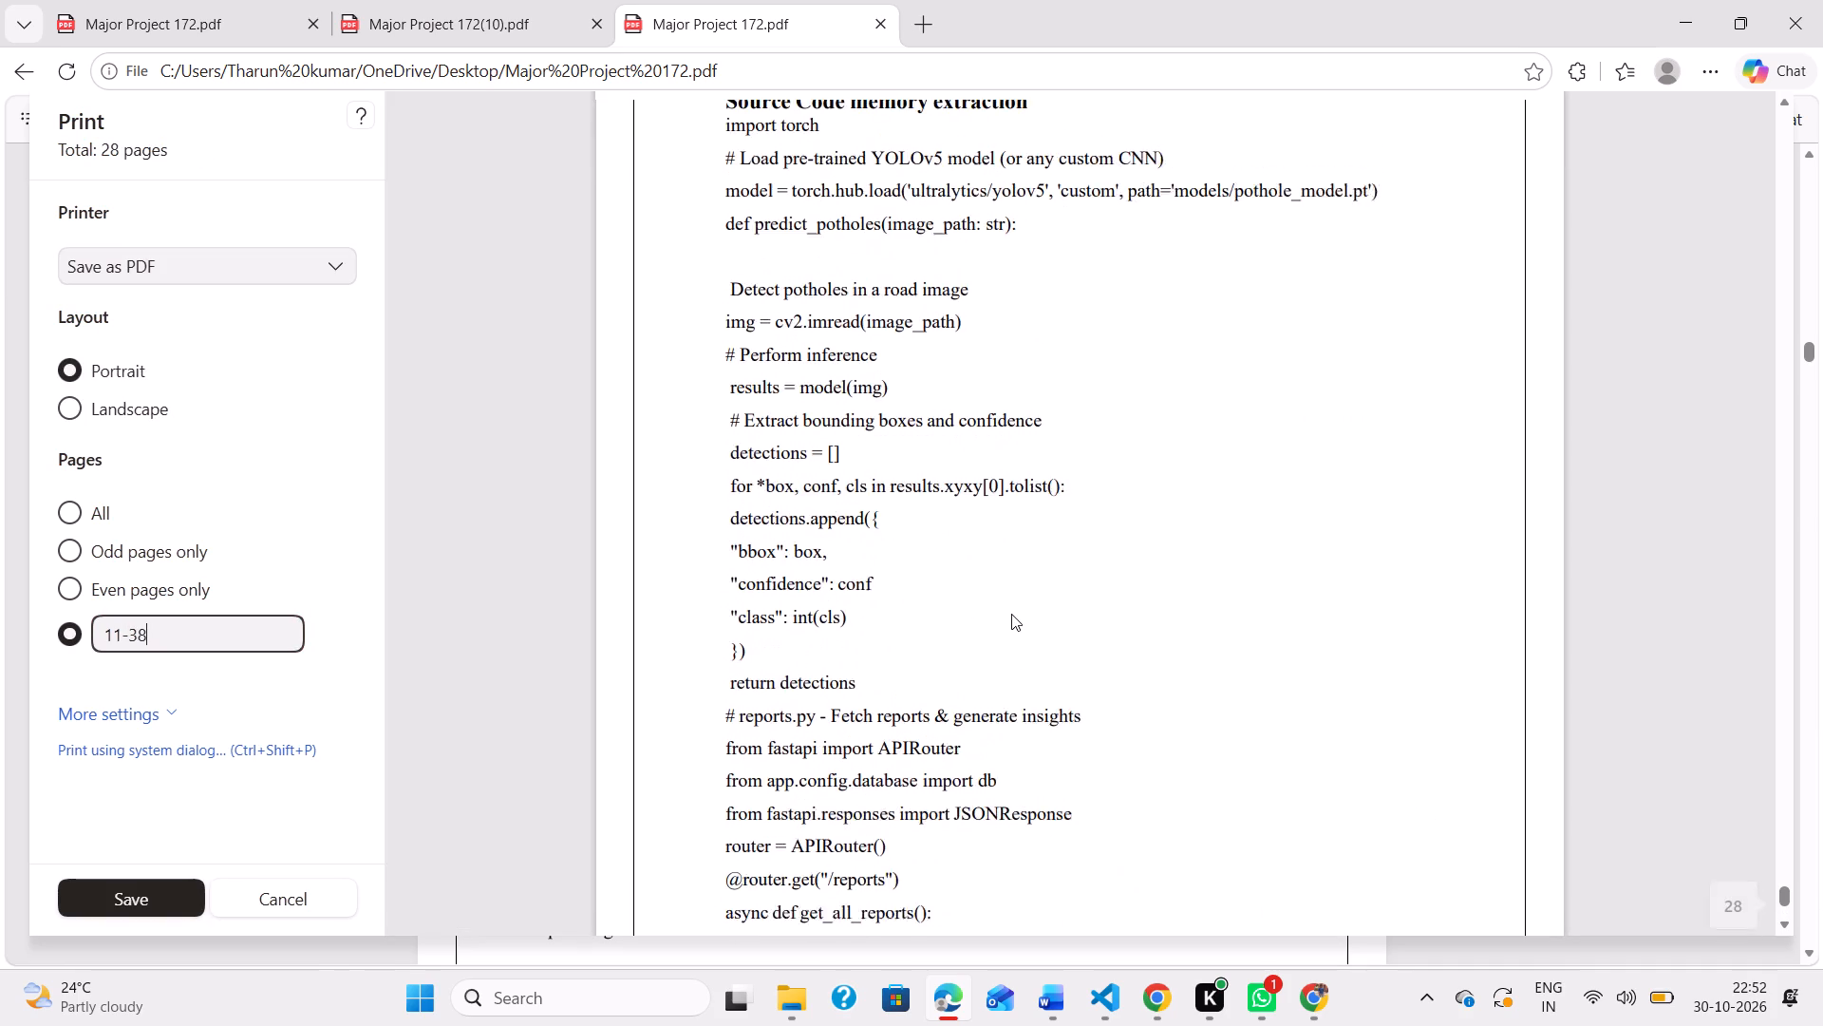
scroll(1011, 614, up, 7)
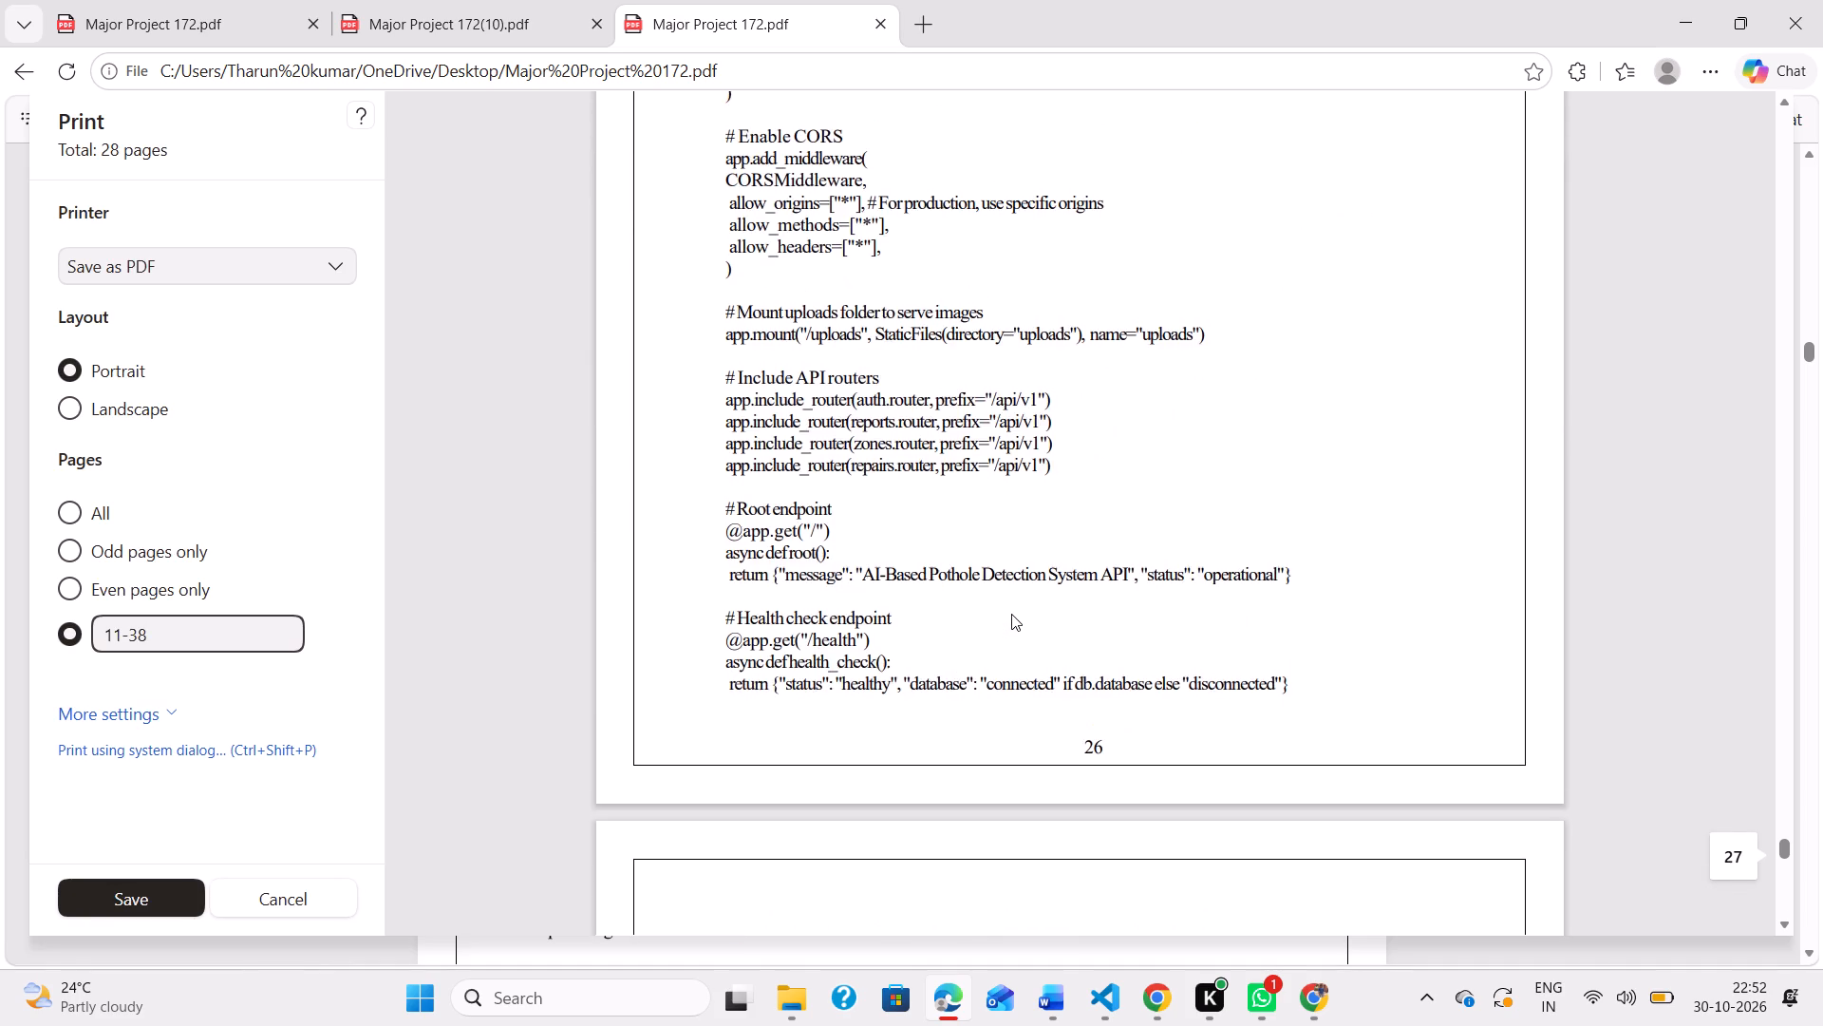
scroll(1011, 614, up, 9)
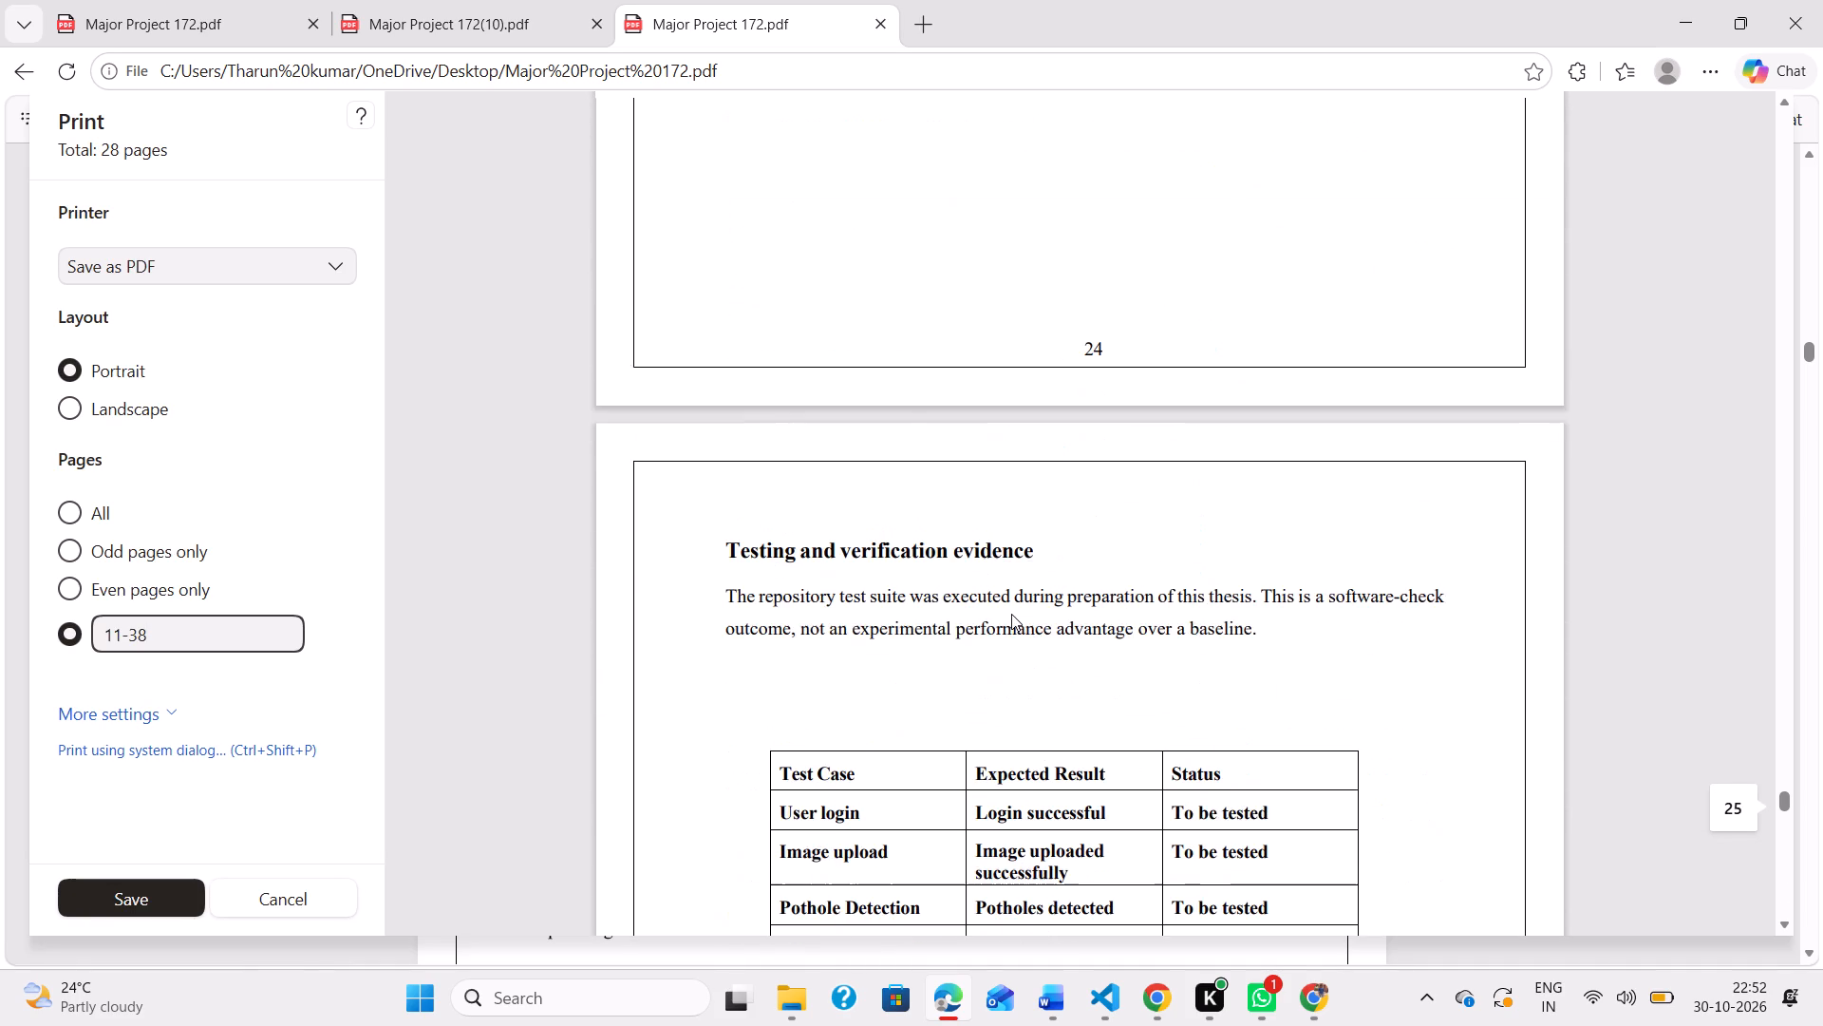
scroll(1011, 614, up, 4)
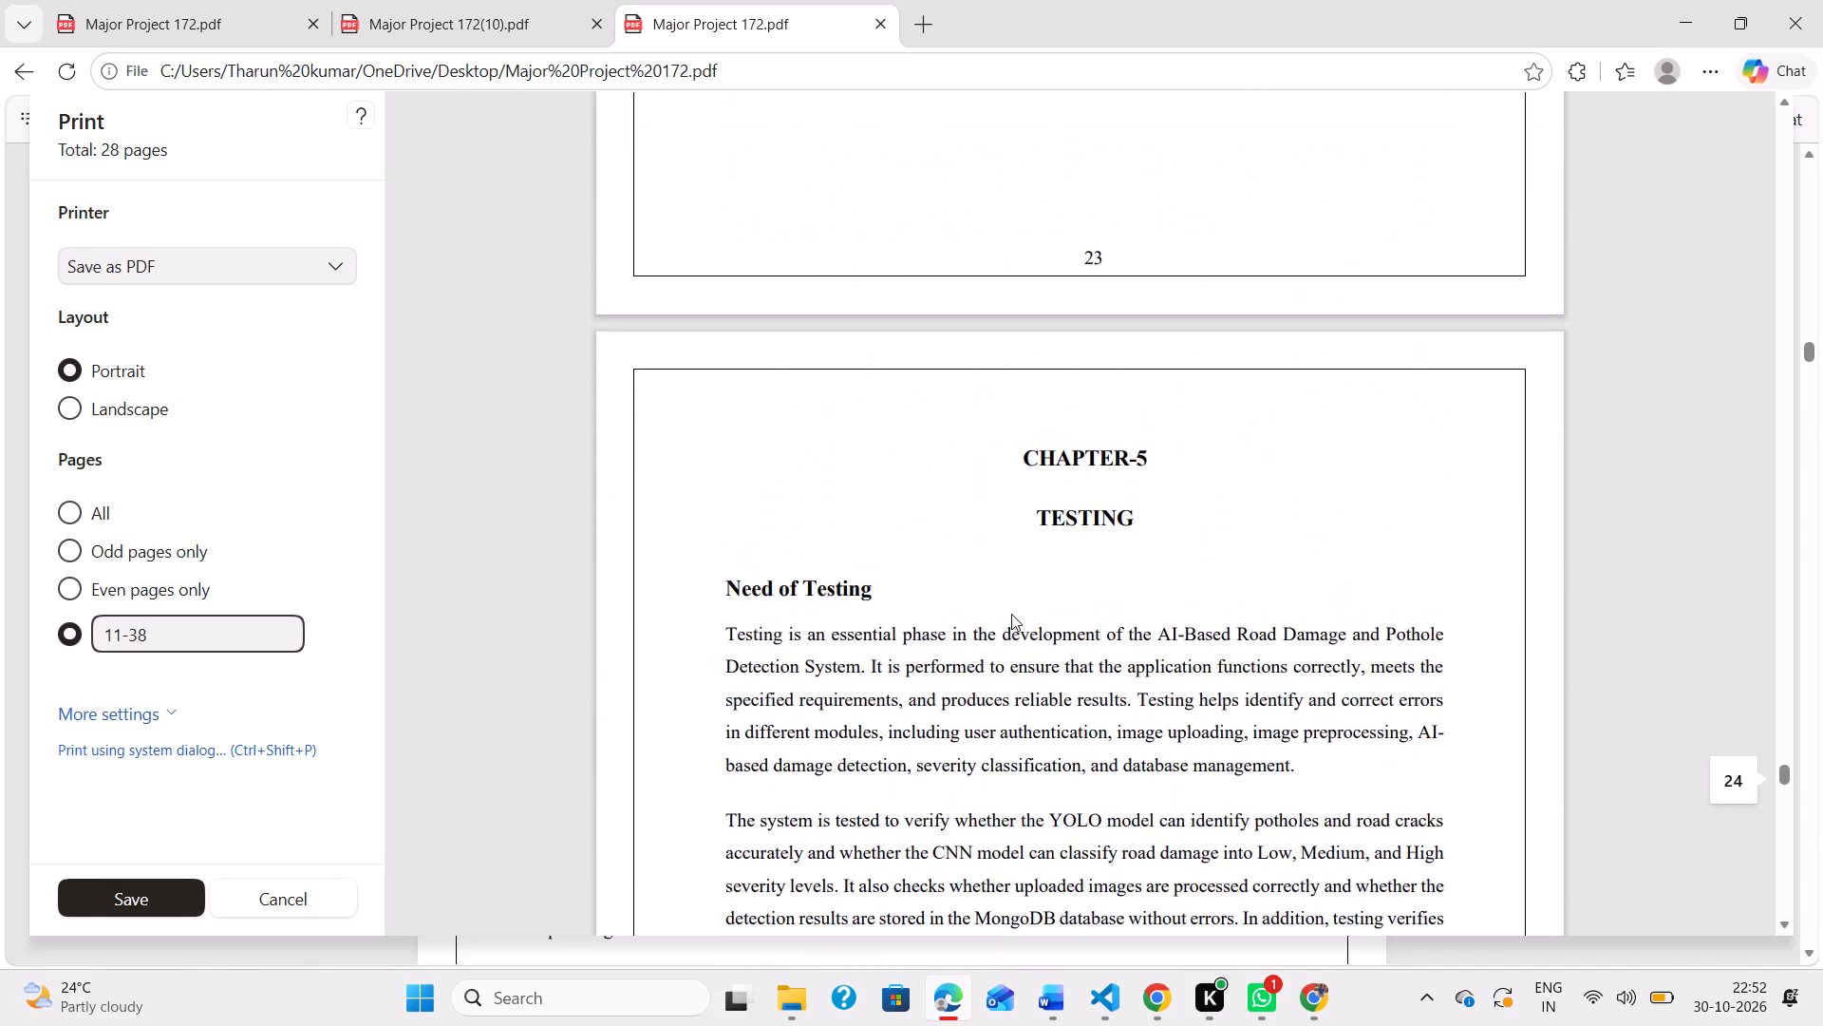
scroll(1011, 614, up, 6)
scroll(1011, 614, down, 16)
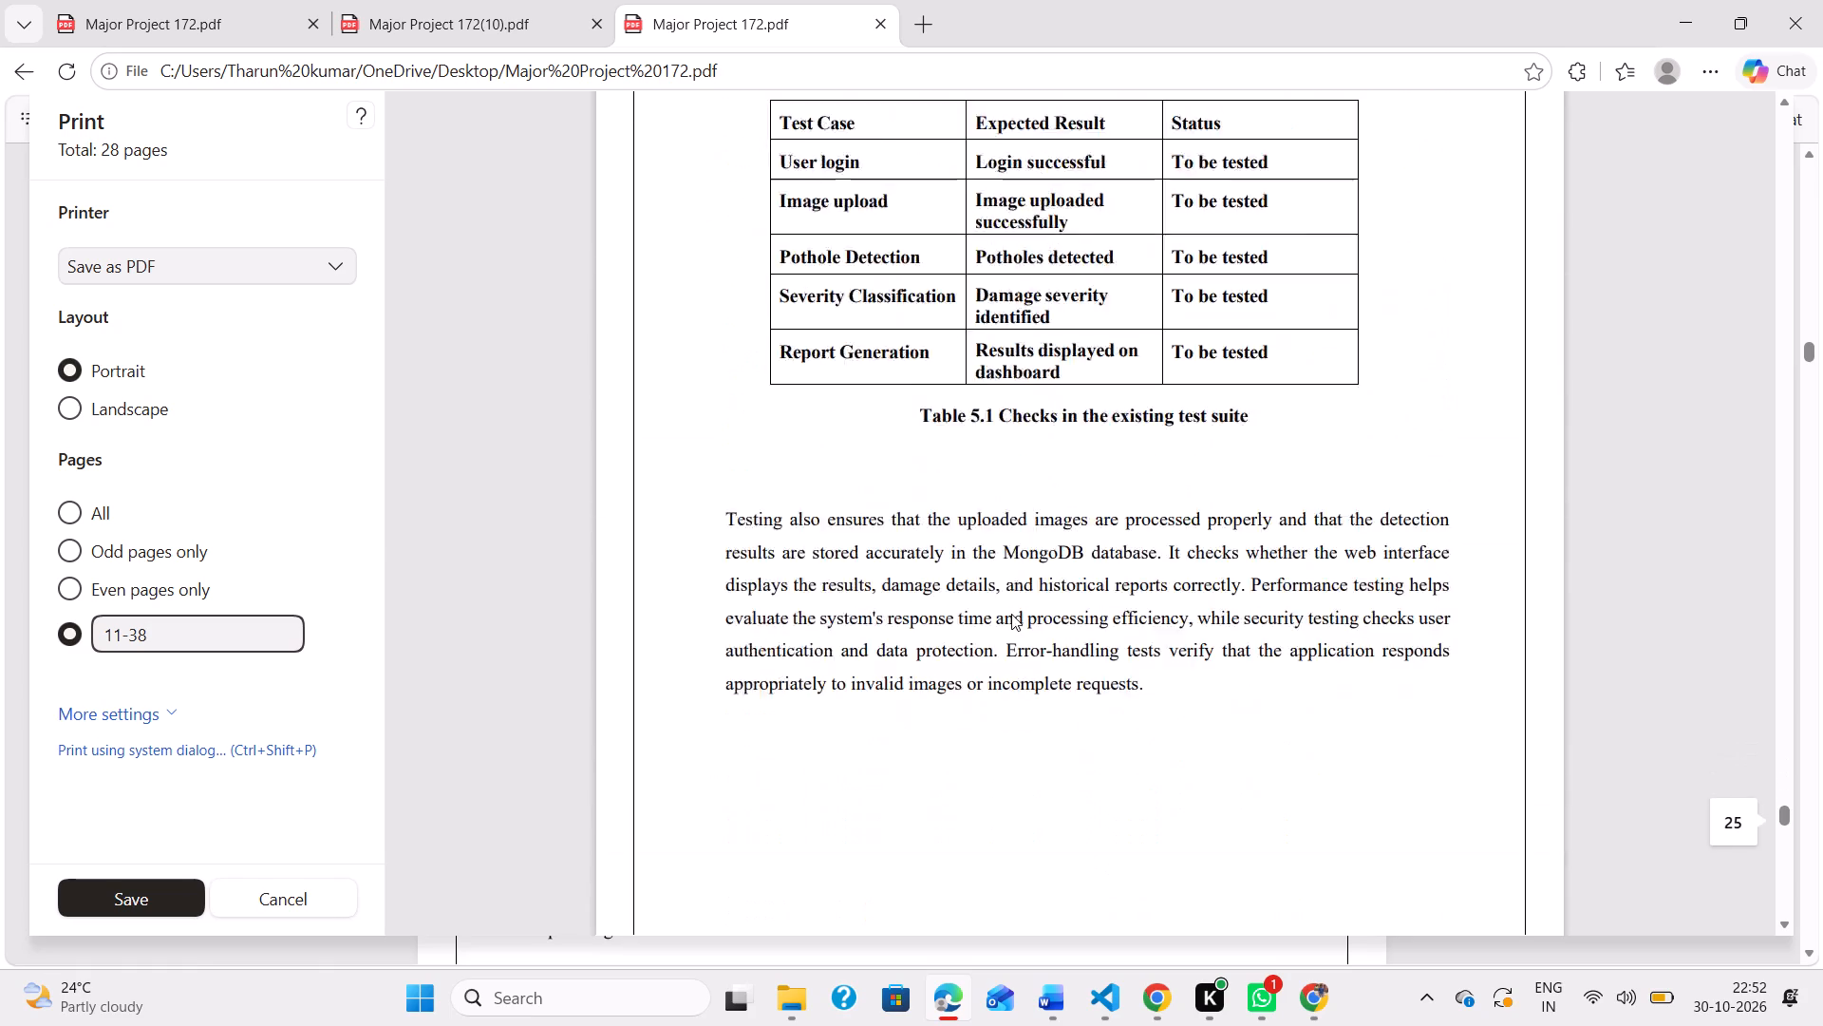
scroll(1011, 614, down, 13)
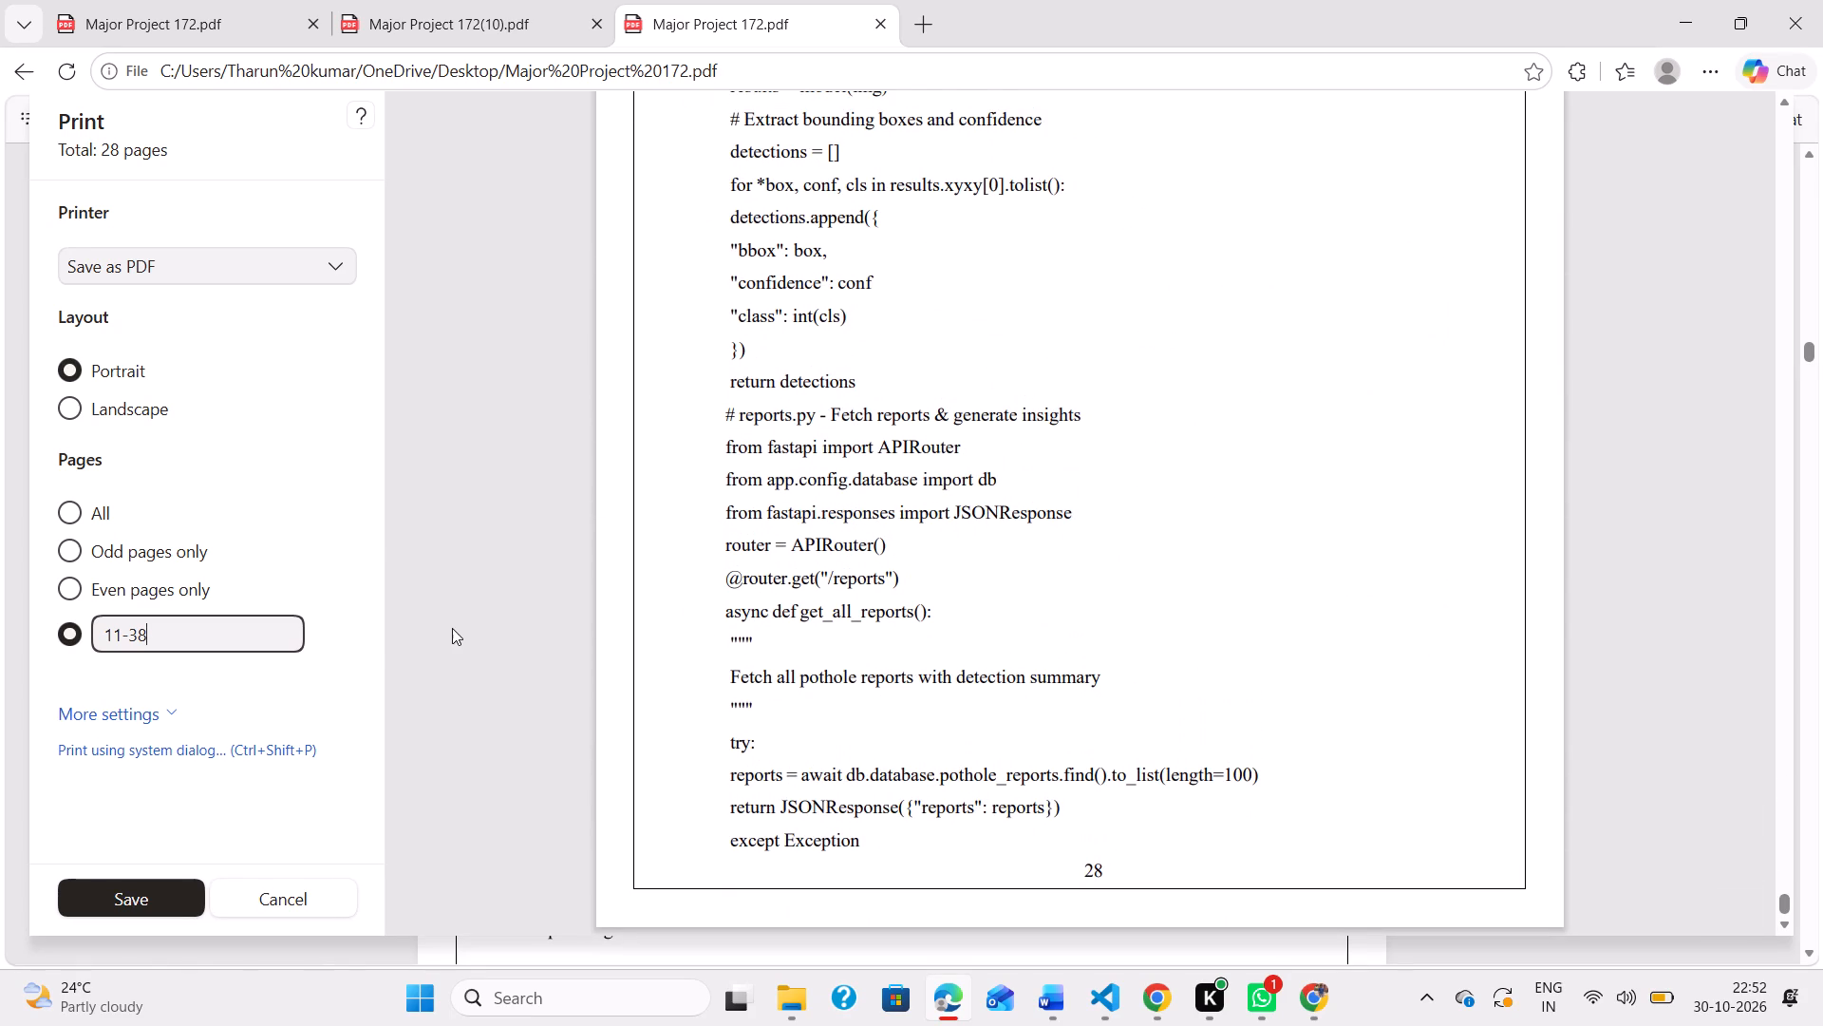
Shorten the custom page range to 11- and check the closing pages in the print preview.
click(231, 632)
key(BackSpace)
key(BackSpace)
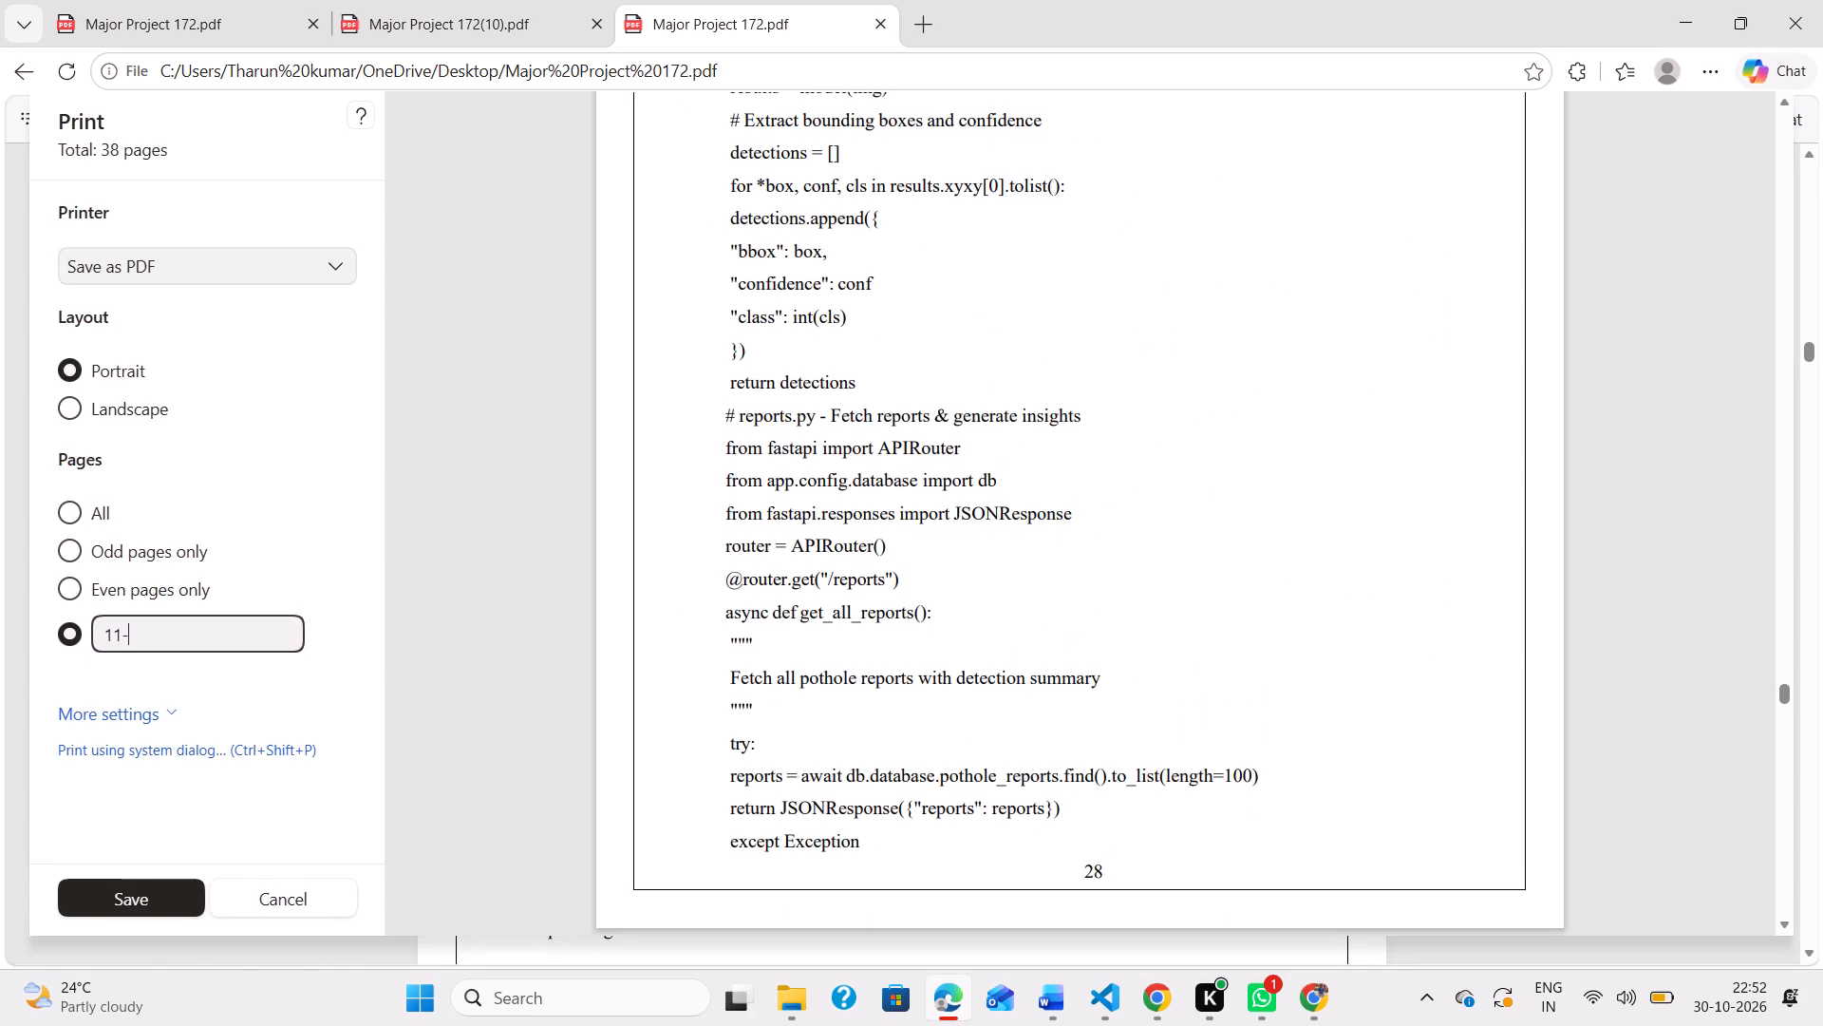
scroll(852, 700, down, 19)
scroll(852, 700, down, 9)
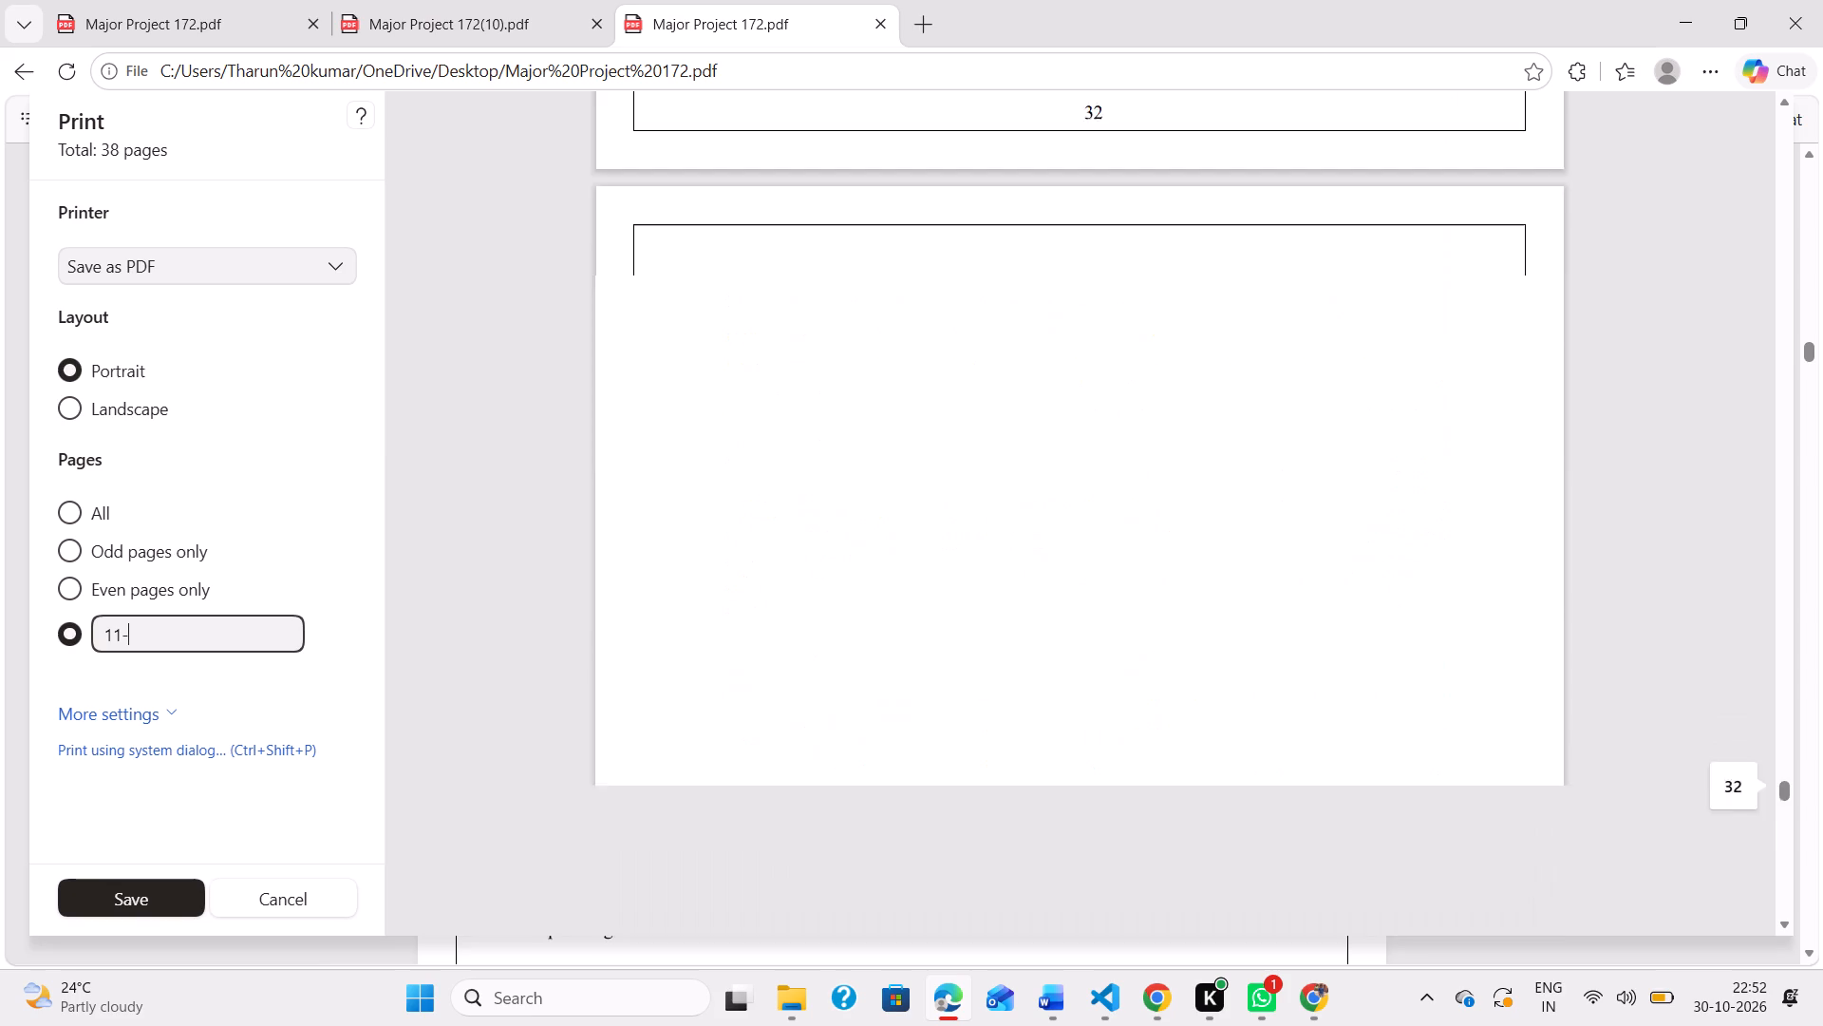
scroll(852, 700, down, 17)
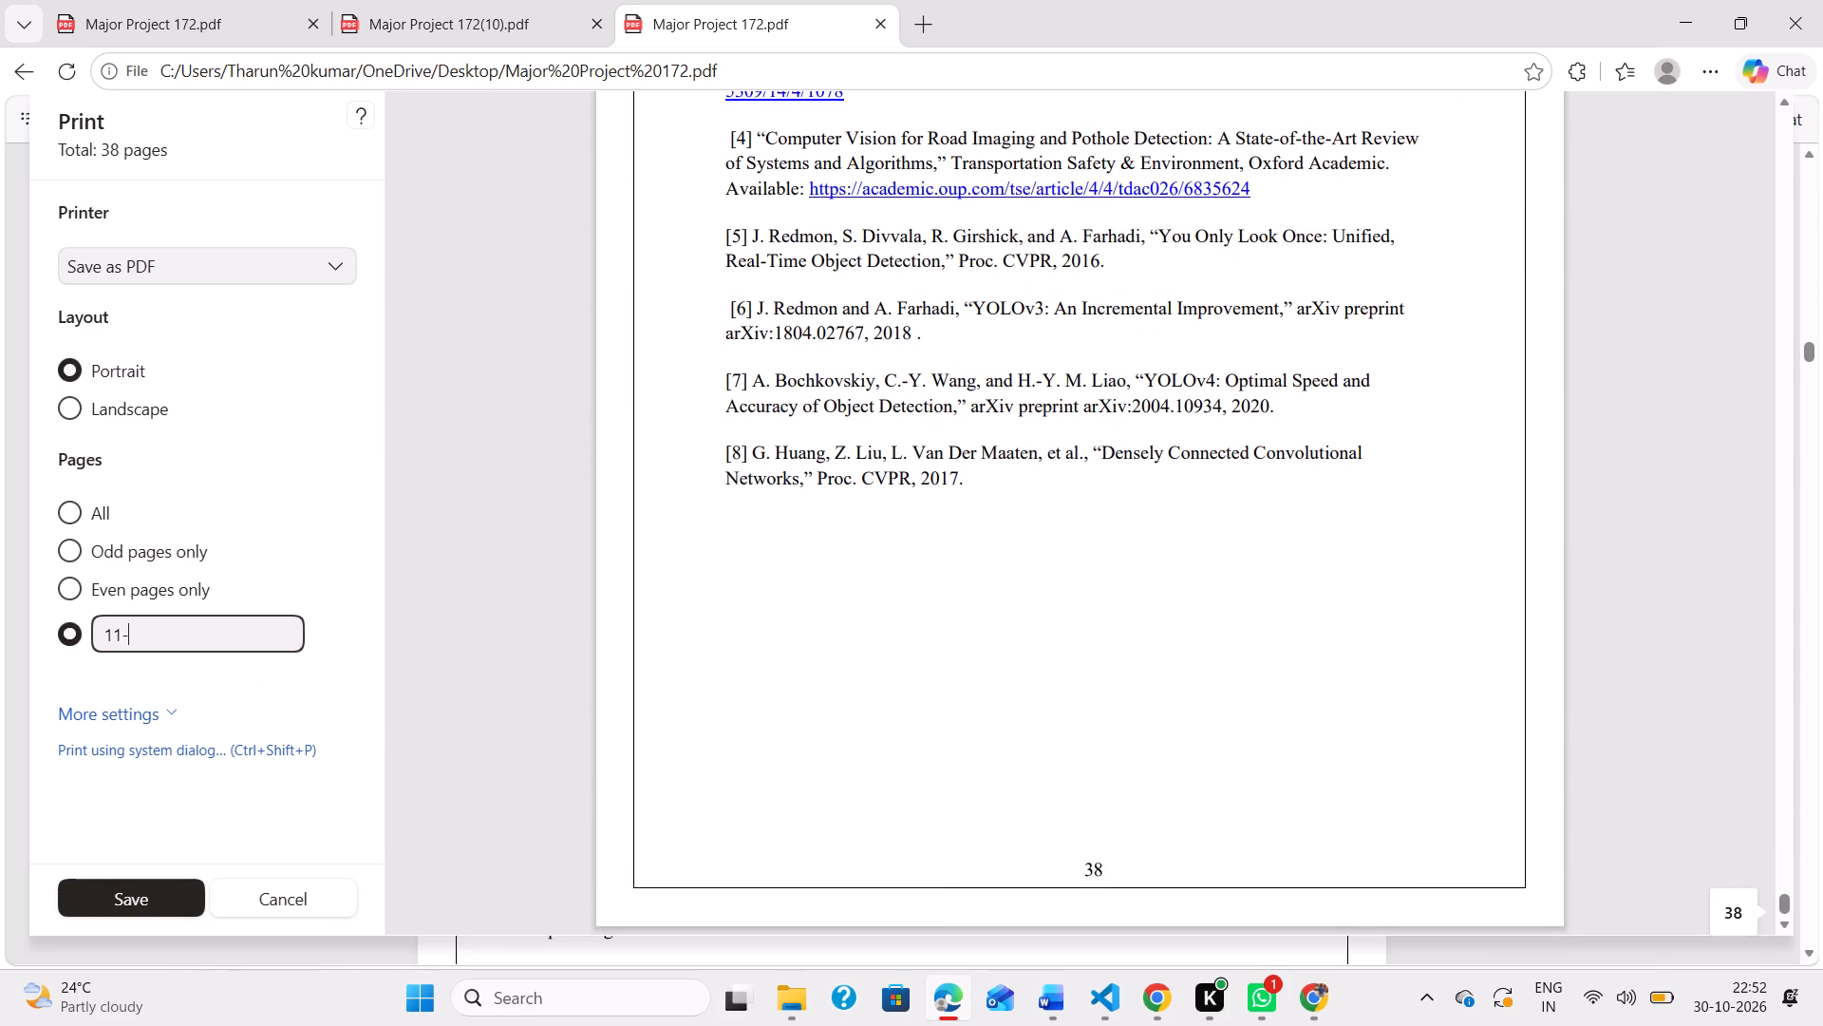
Clear the custom page range and re-enter it as 11-, checking that the preview starts at Chapter 1's first page.
click(169, 626)
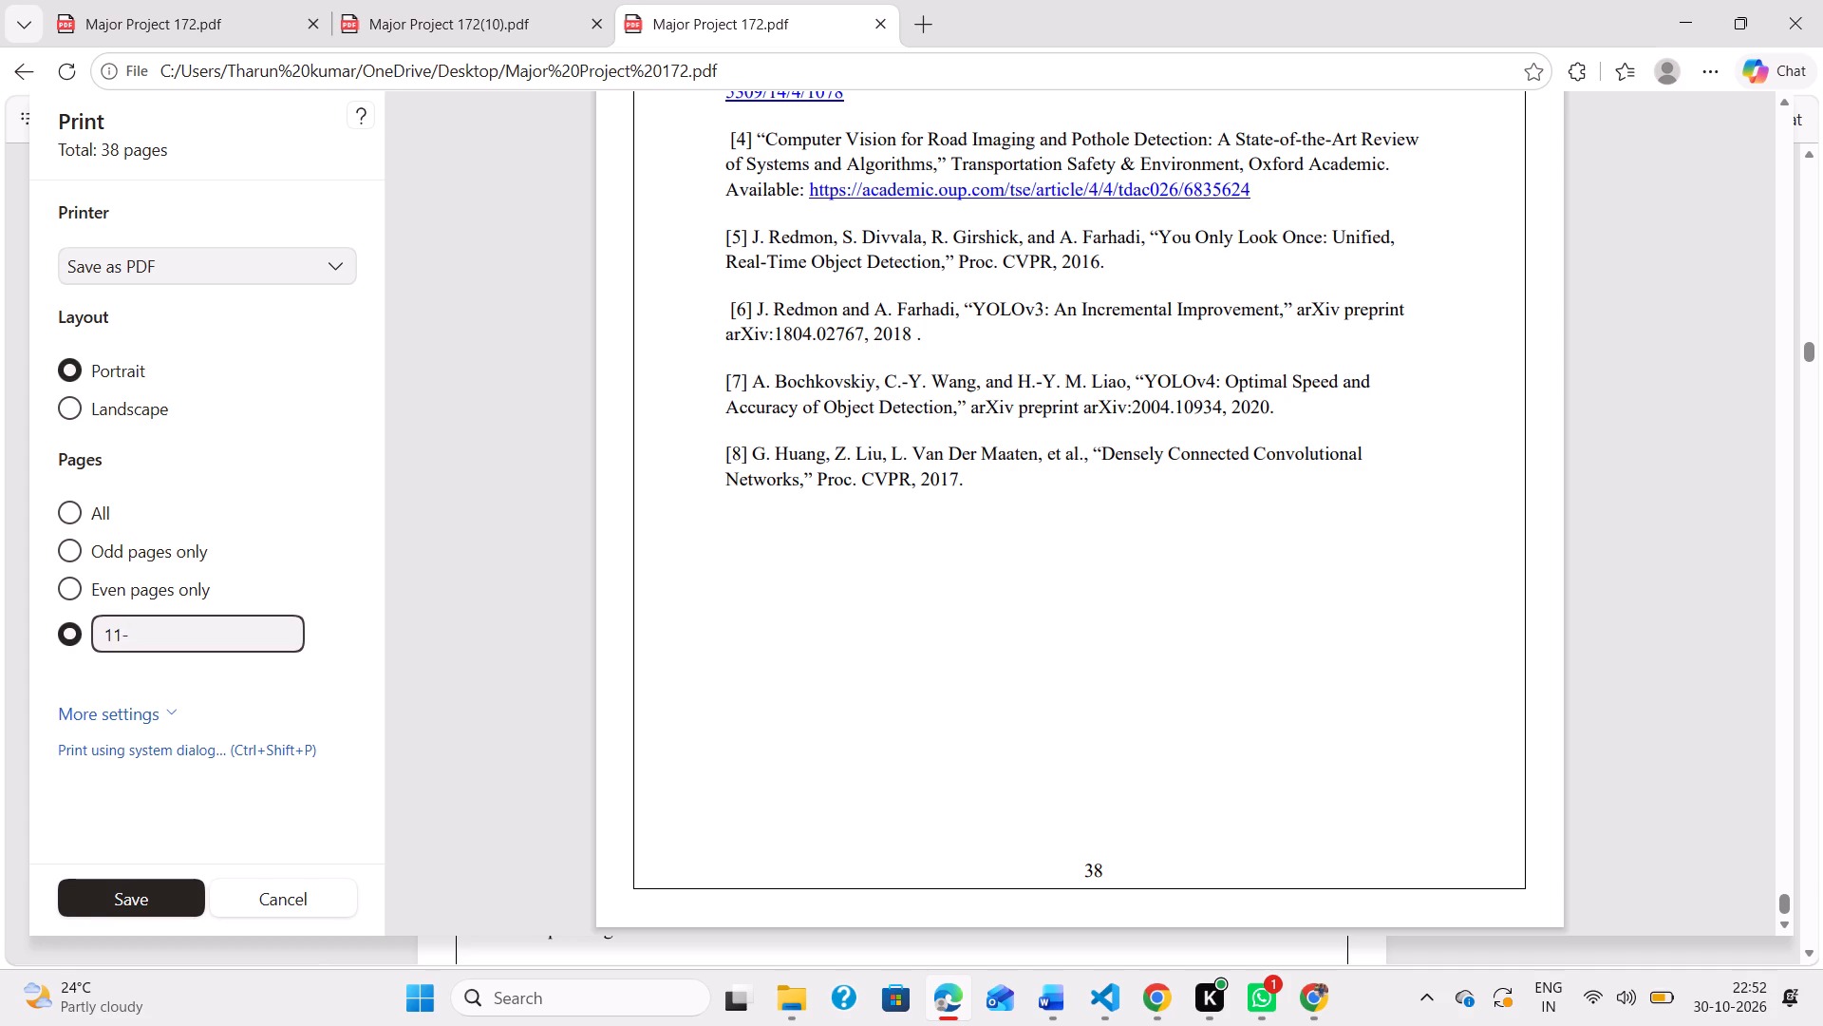
key(BackSpace)
key(BackSpace)
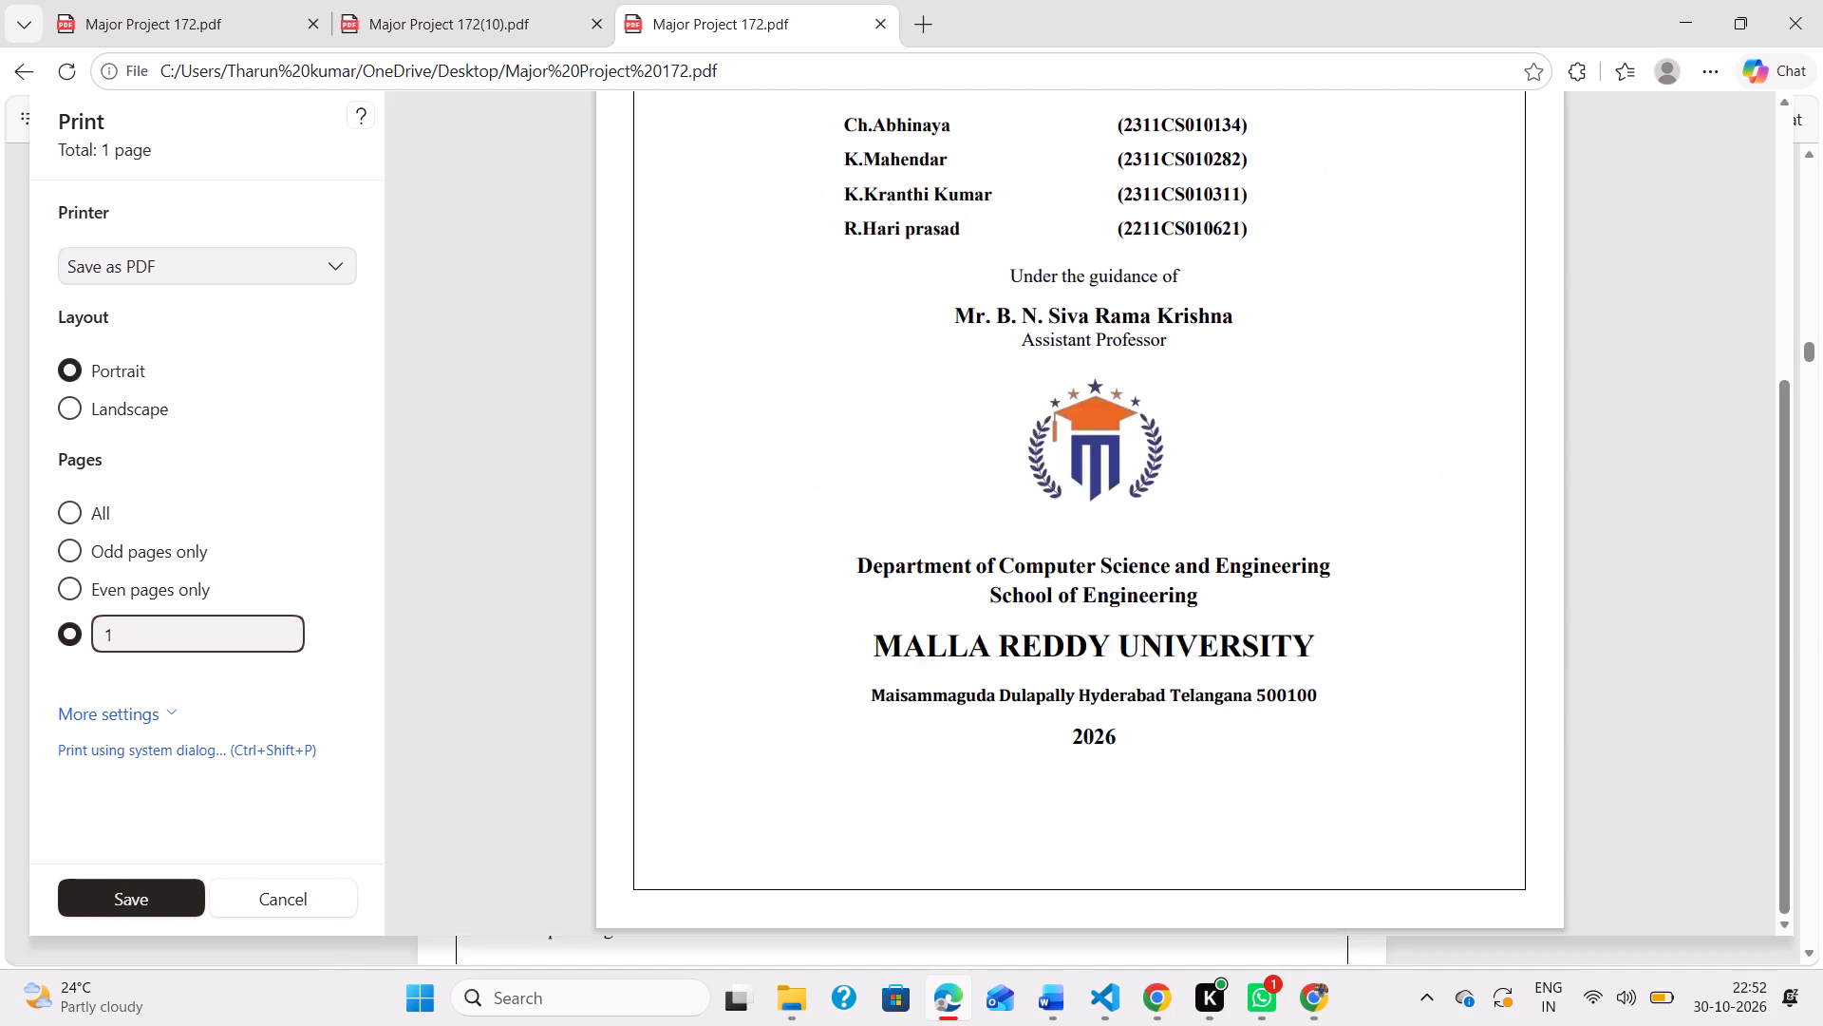
key(BackSpace)
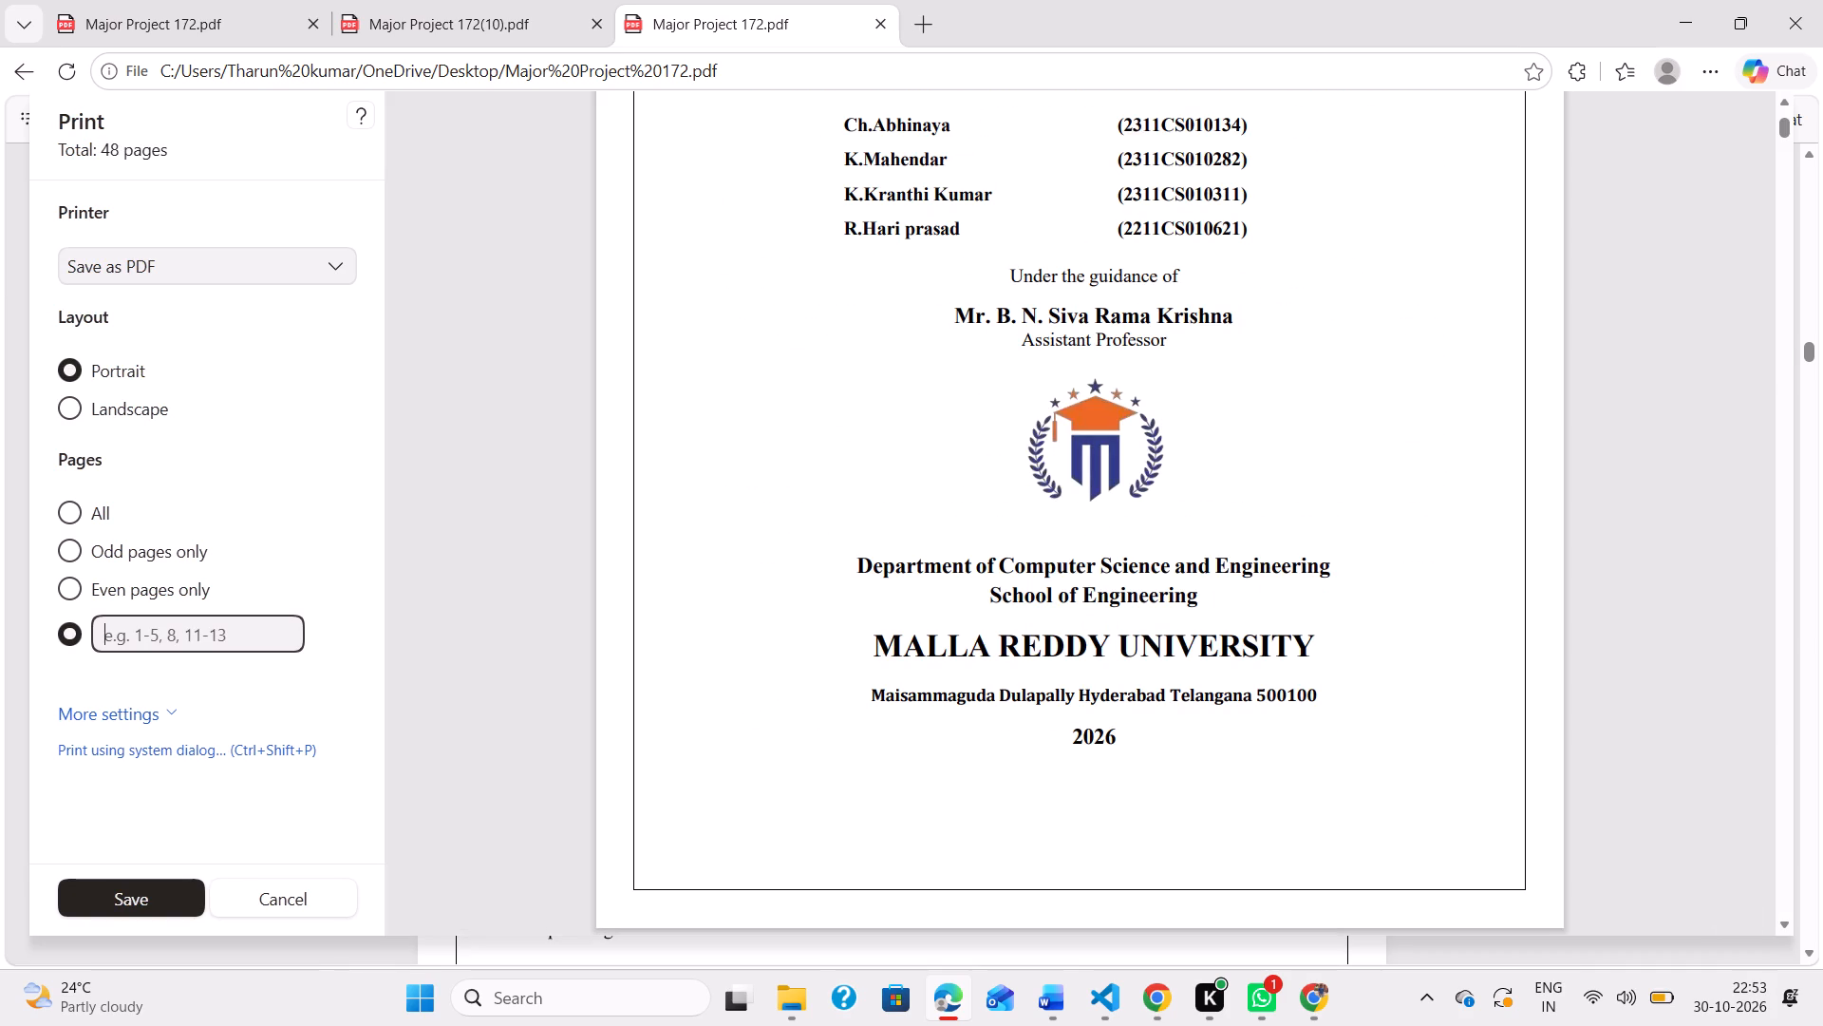
text(11)
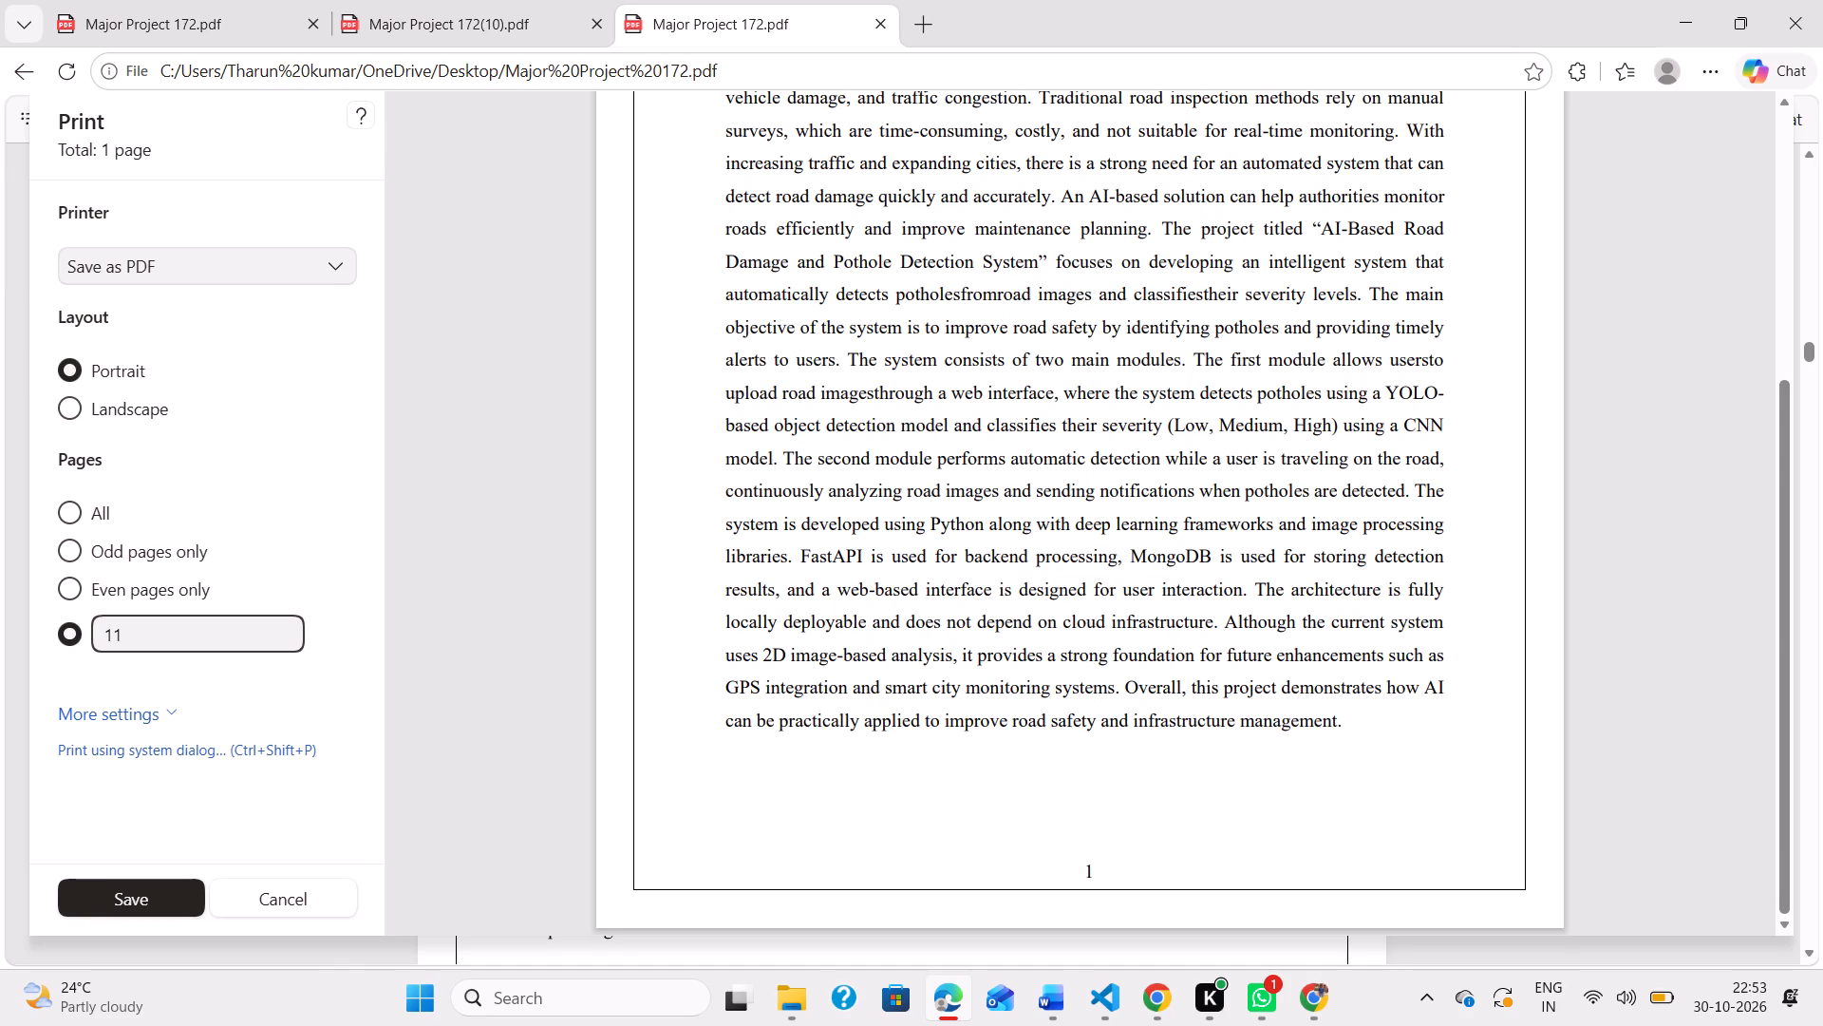
scroll(943, 484, up, 5)
scroll(943, 484, down, 7)
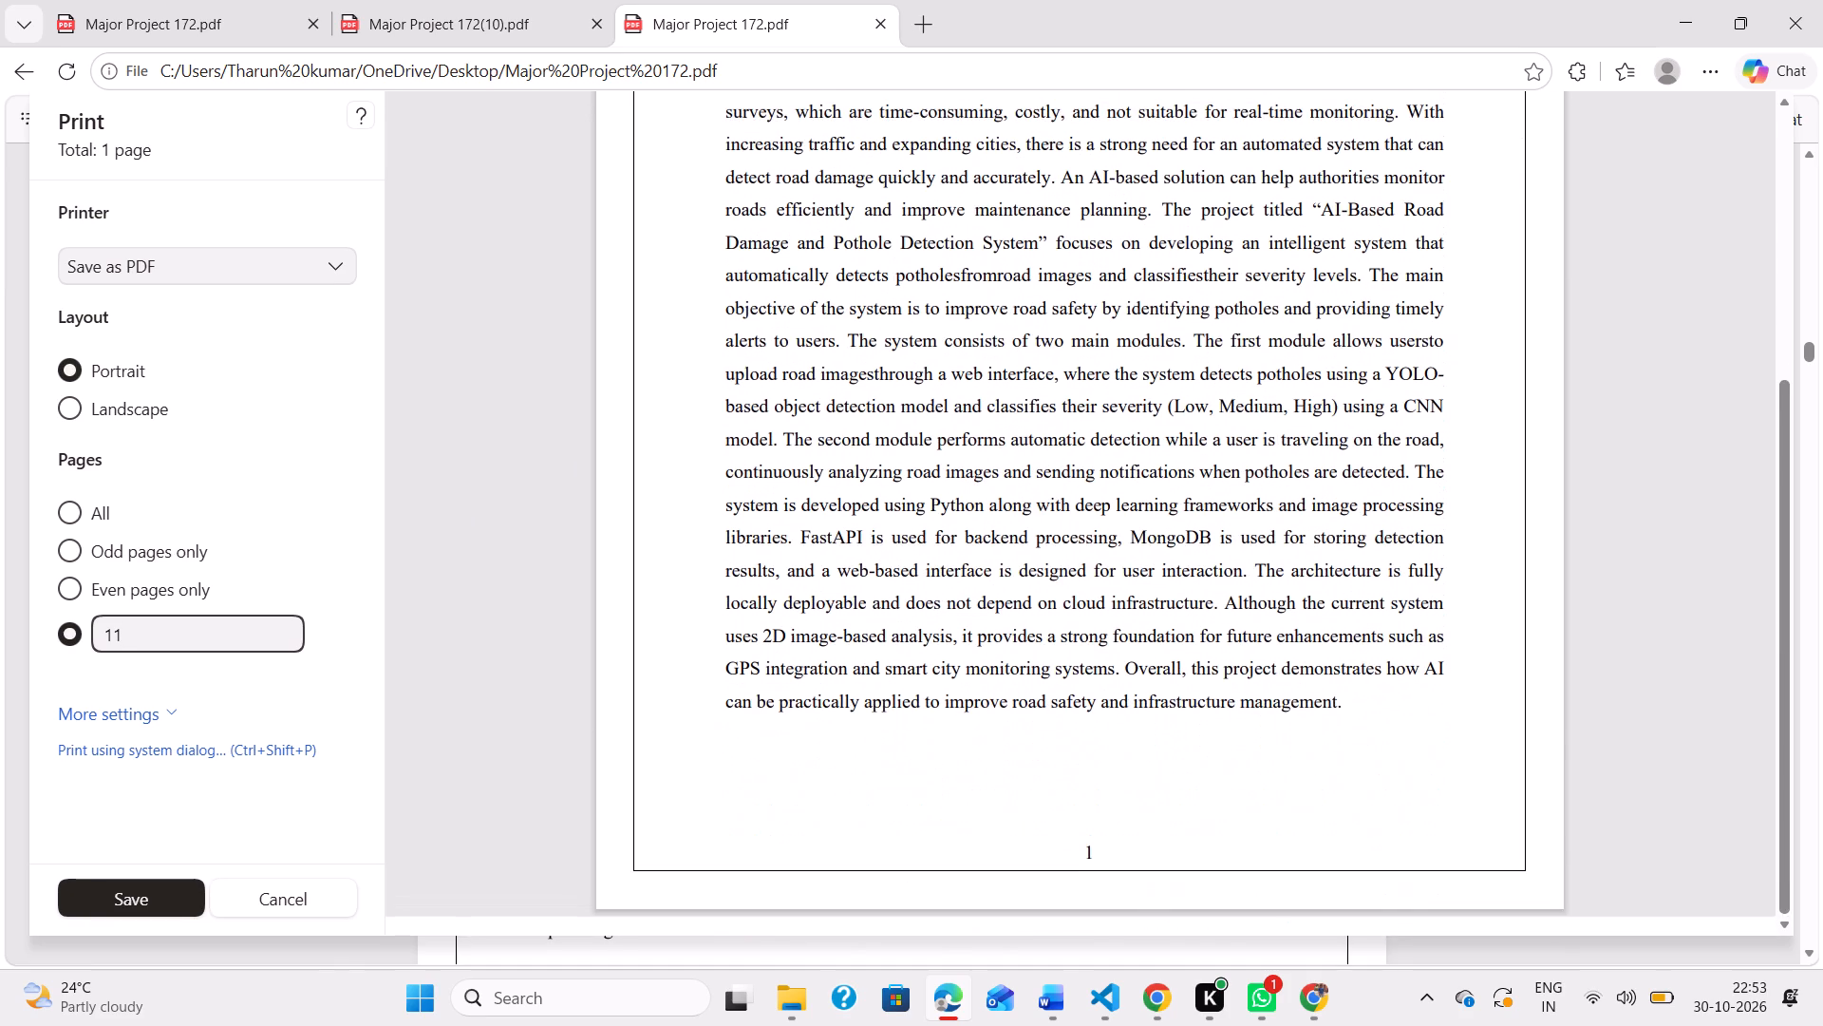
scroll(943, 484, down, 3)
key(minus)
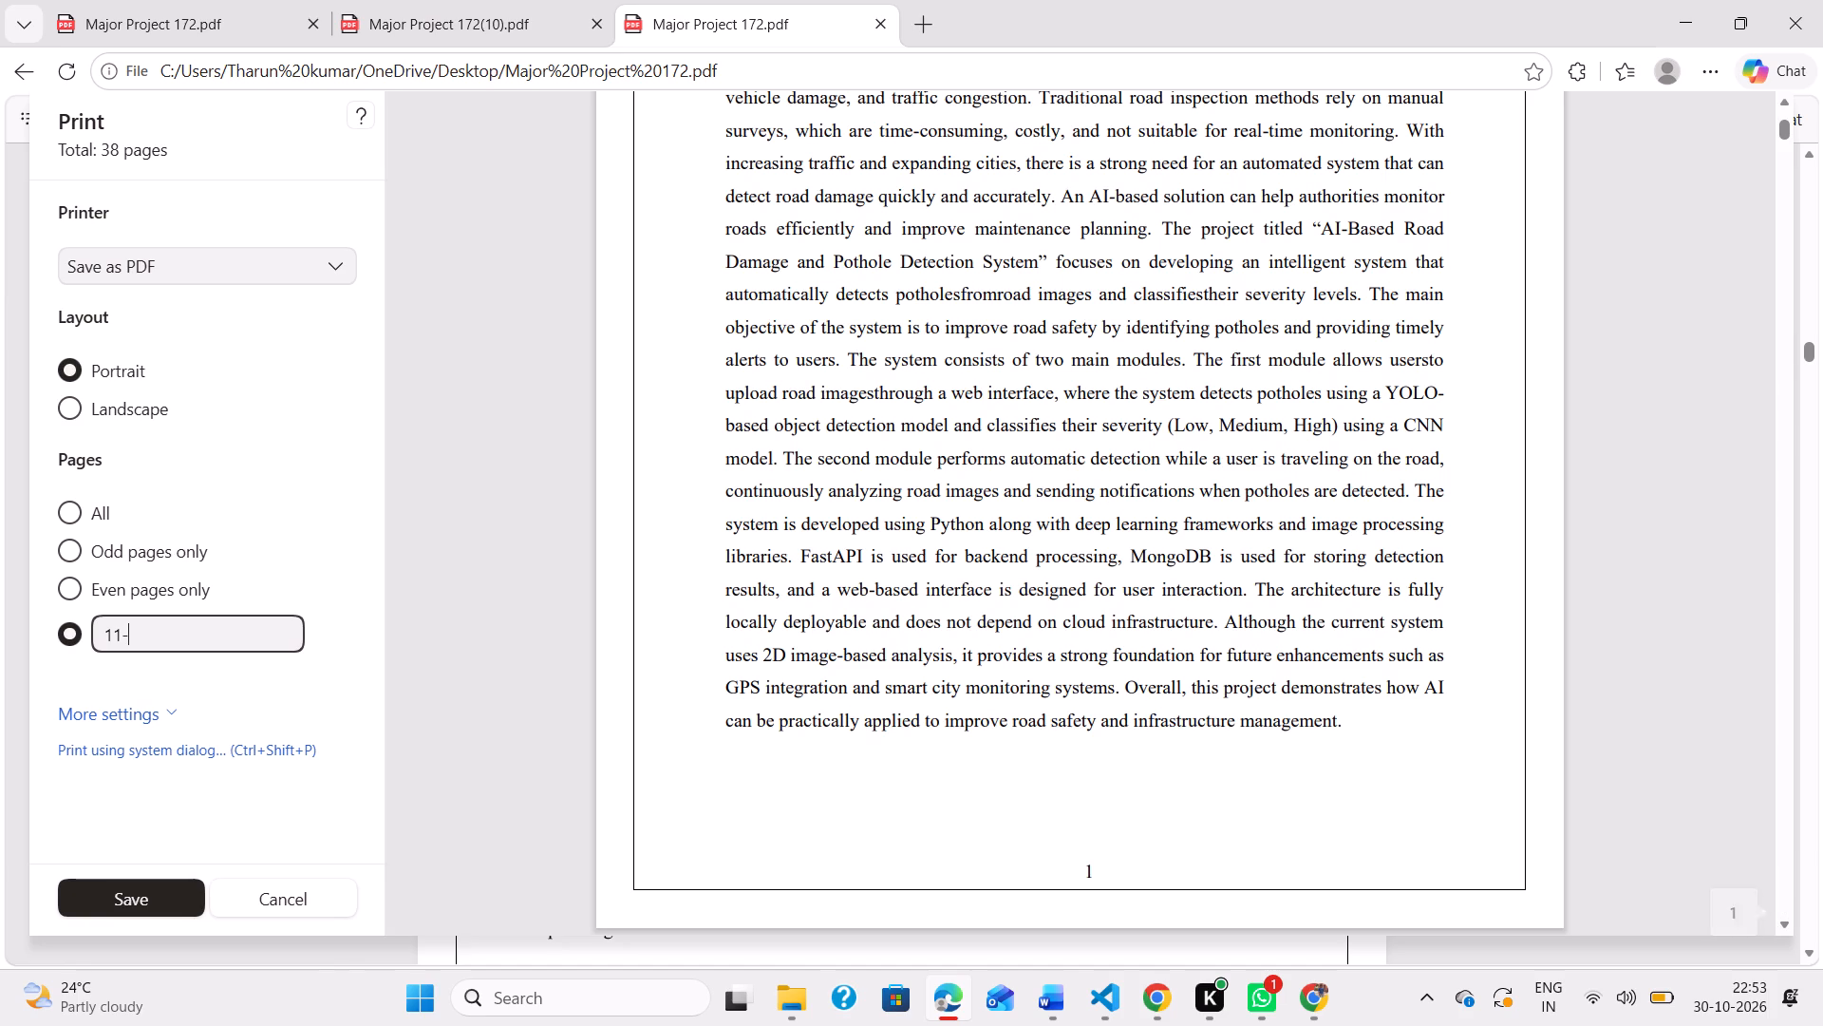
Look through the print preview to the last page, checking the references and the final page number.
scroll(894, 590, down, 14)
scroll(894, 590, down, 20)
scroll(894, 590, down, 5)
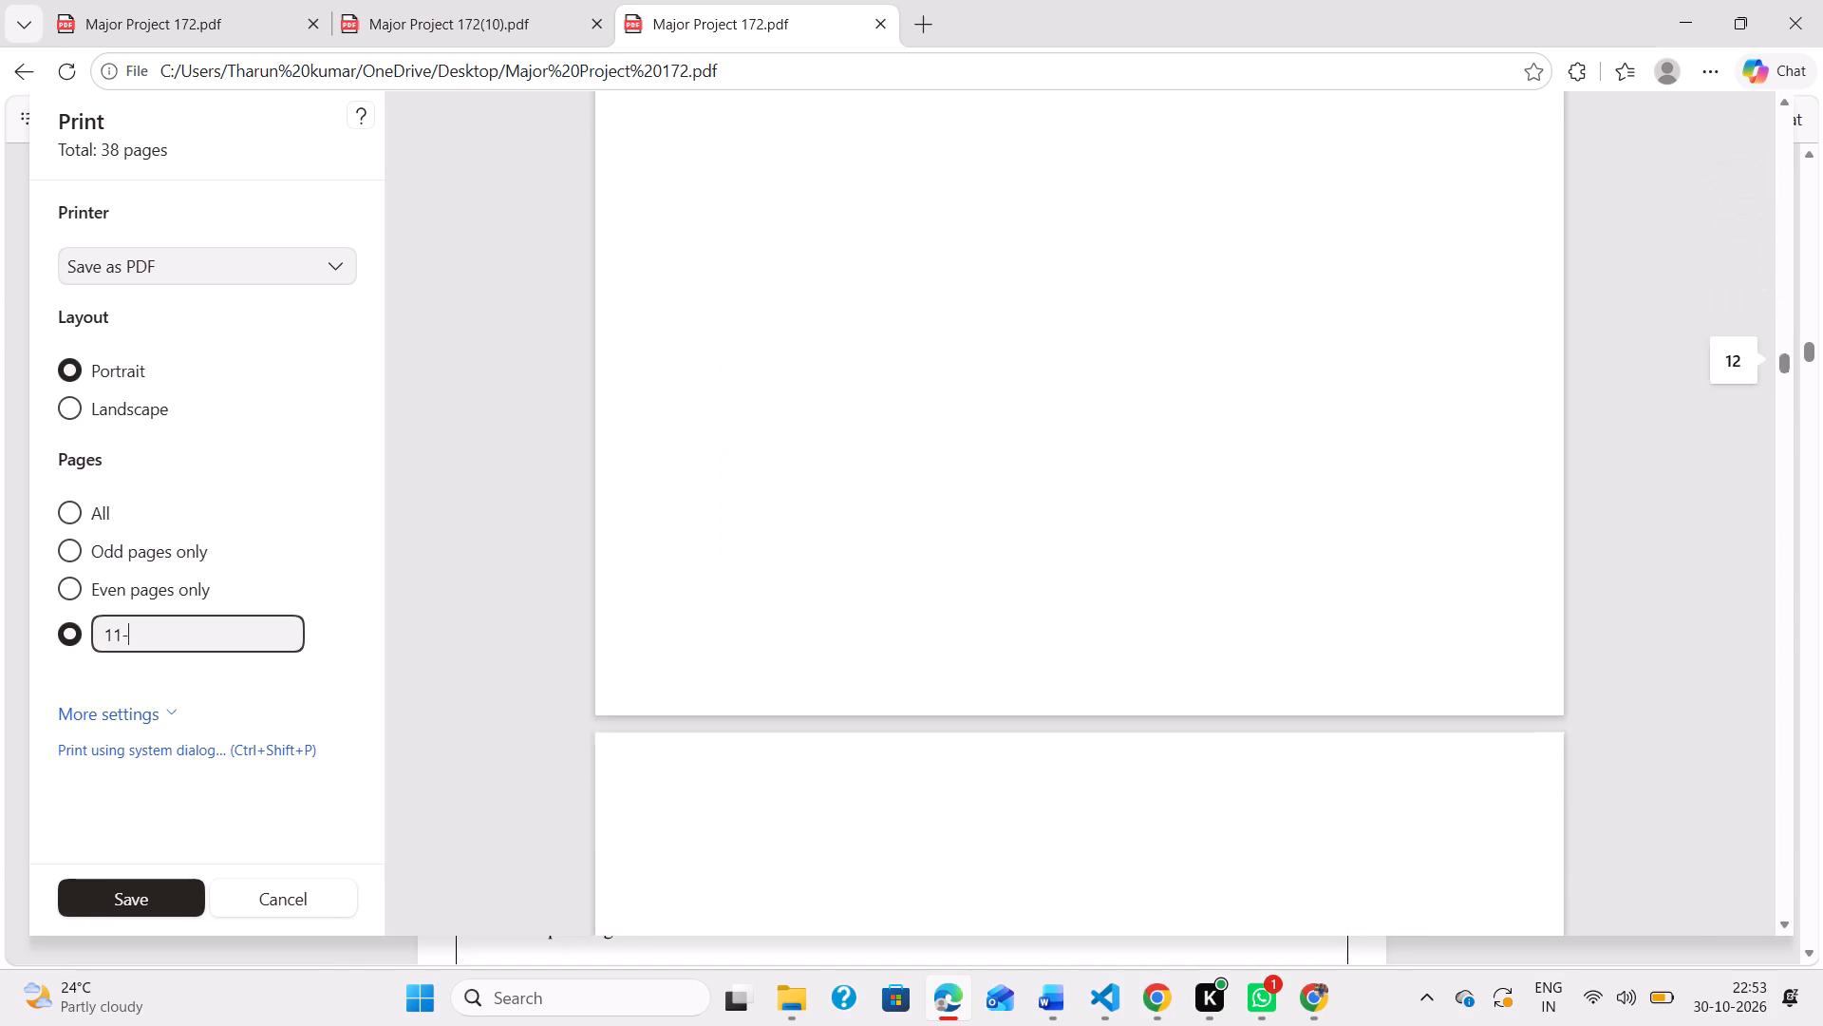
scroll(894, 590, down, 20)
scroll(894, 590, down, 16)
scroll(894, 590, down, 17)
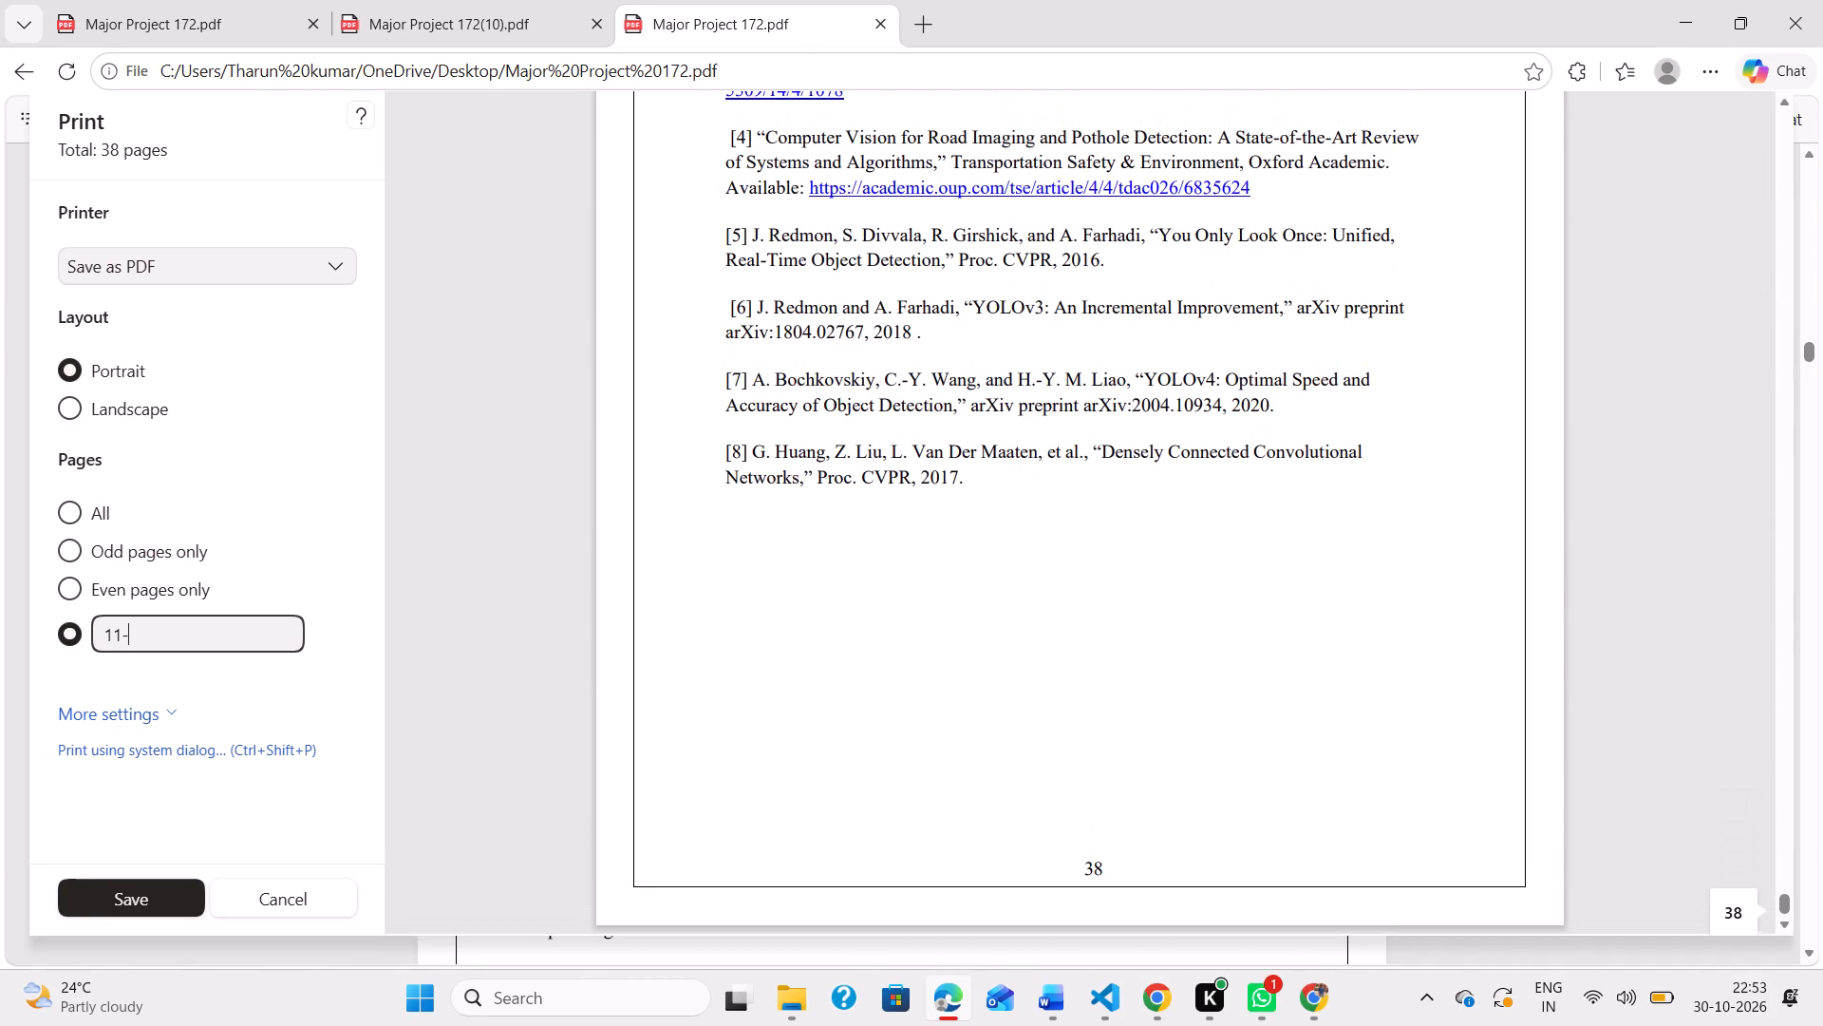
scroll(894, 590, down, 6)
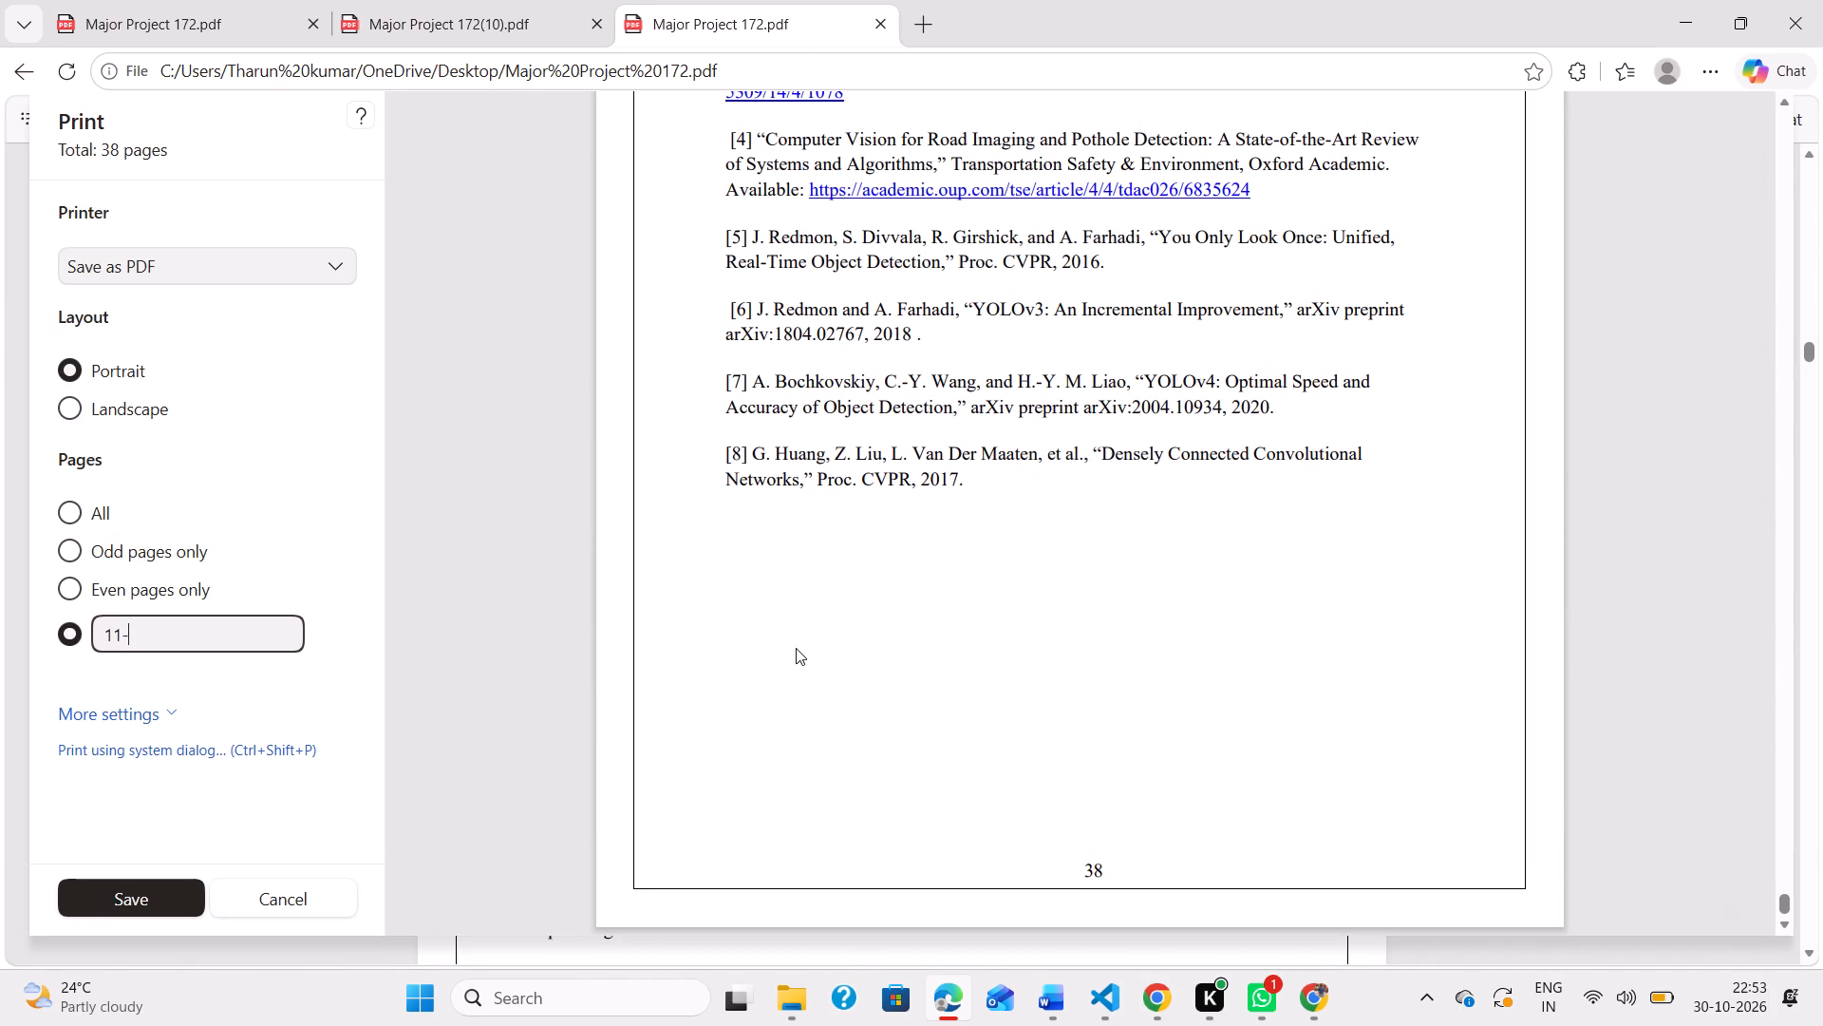
Save the selected pages to the Desktop as a PDF named Major Project 172(20).
click(162, 893)
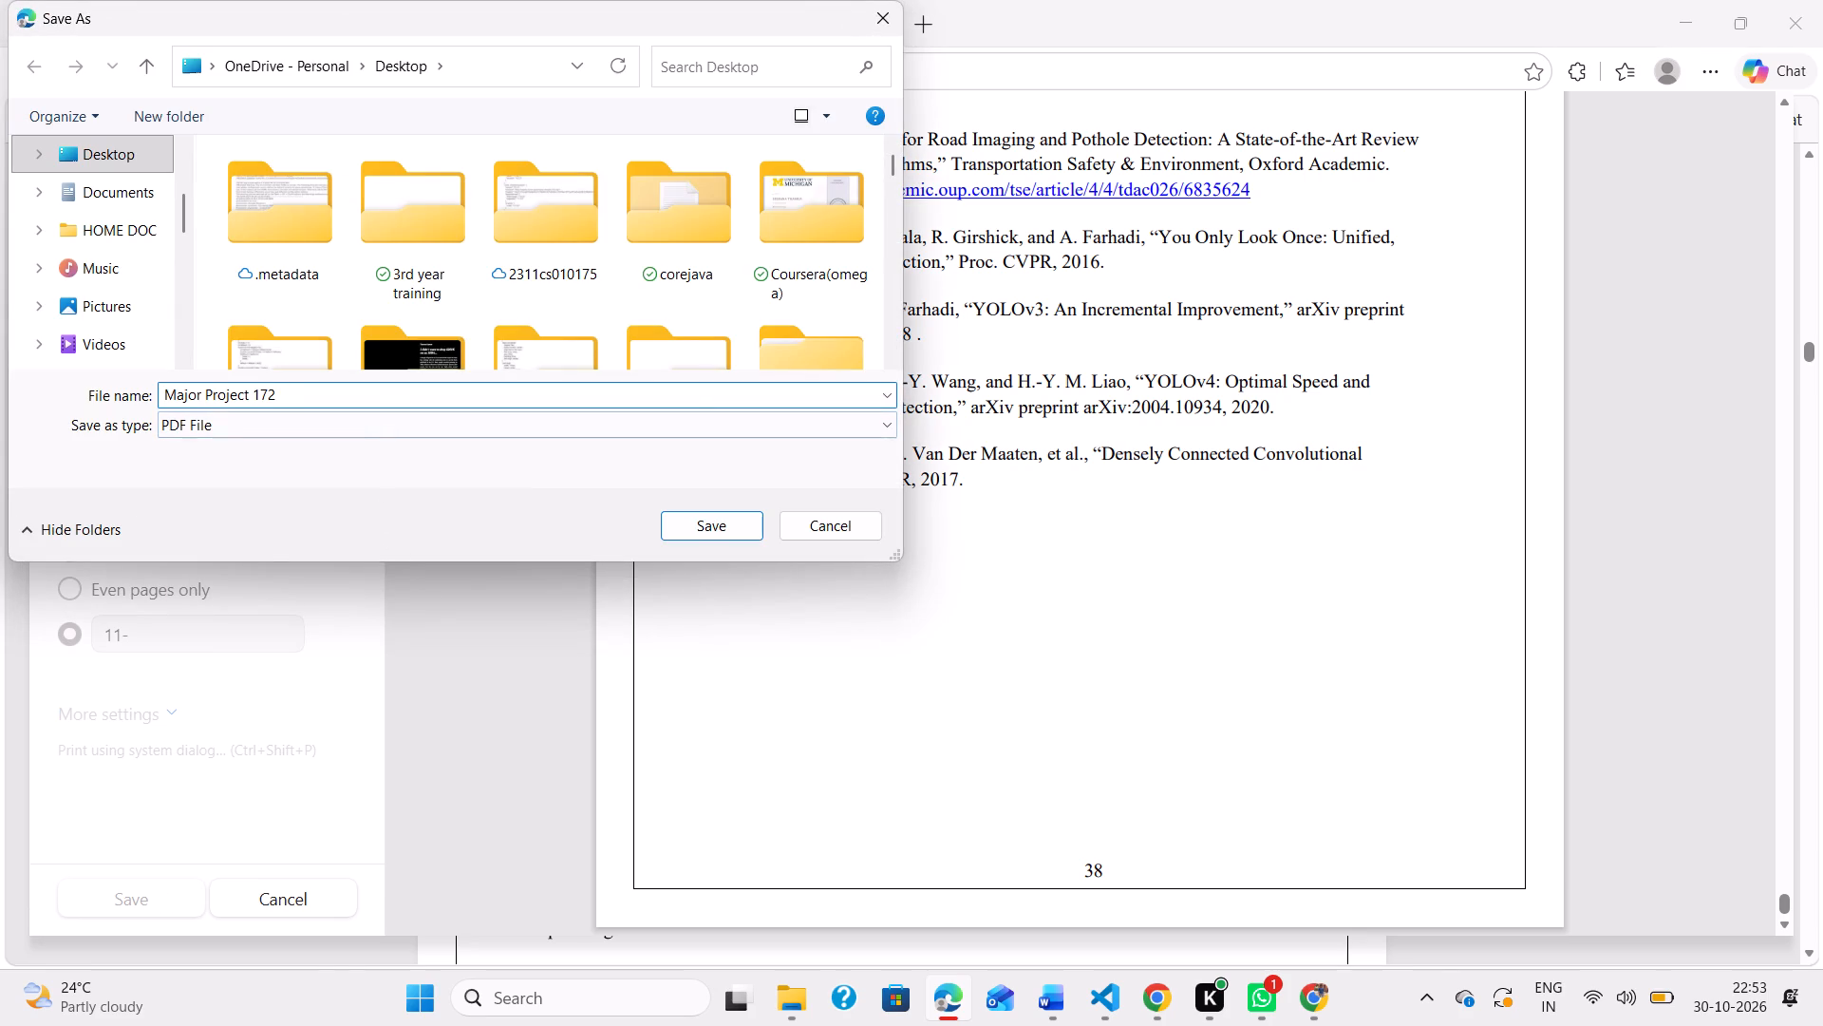
click(377, 388)
key(shift+parenleft)
text(20))
key(Return)
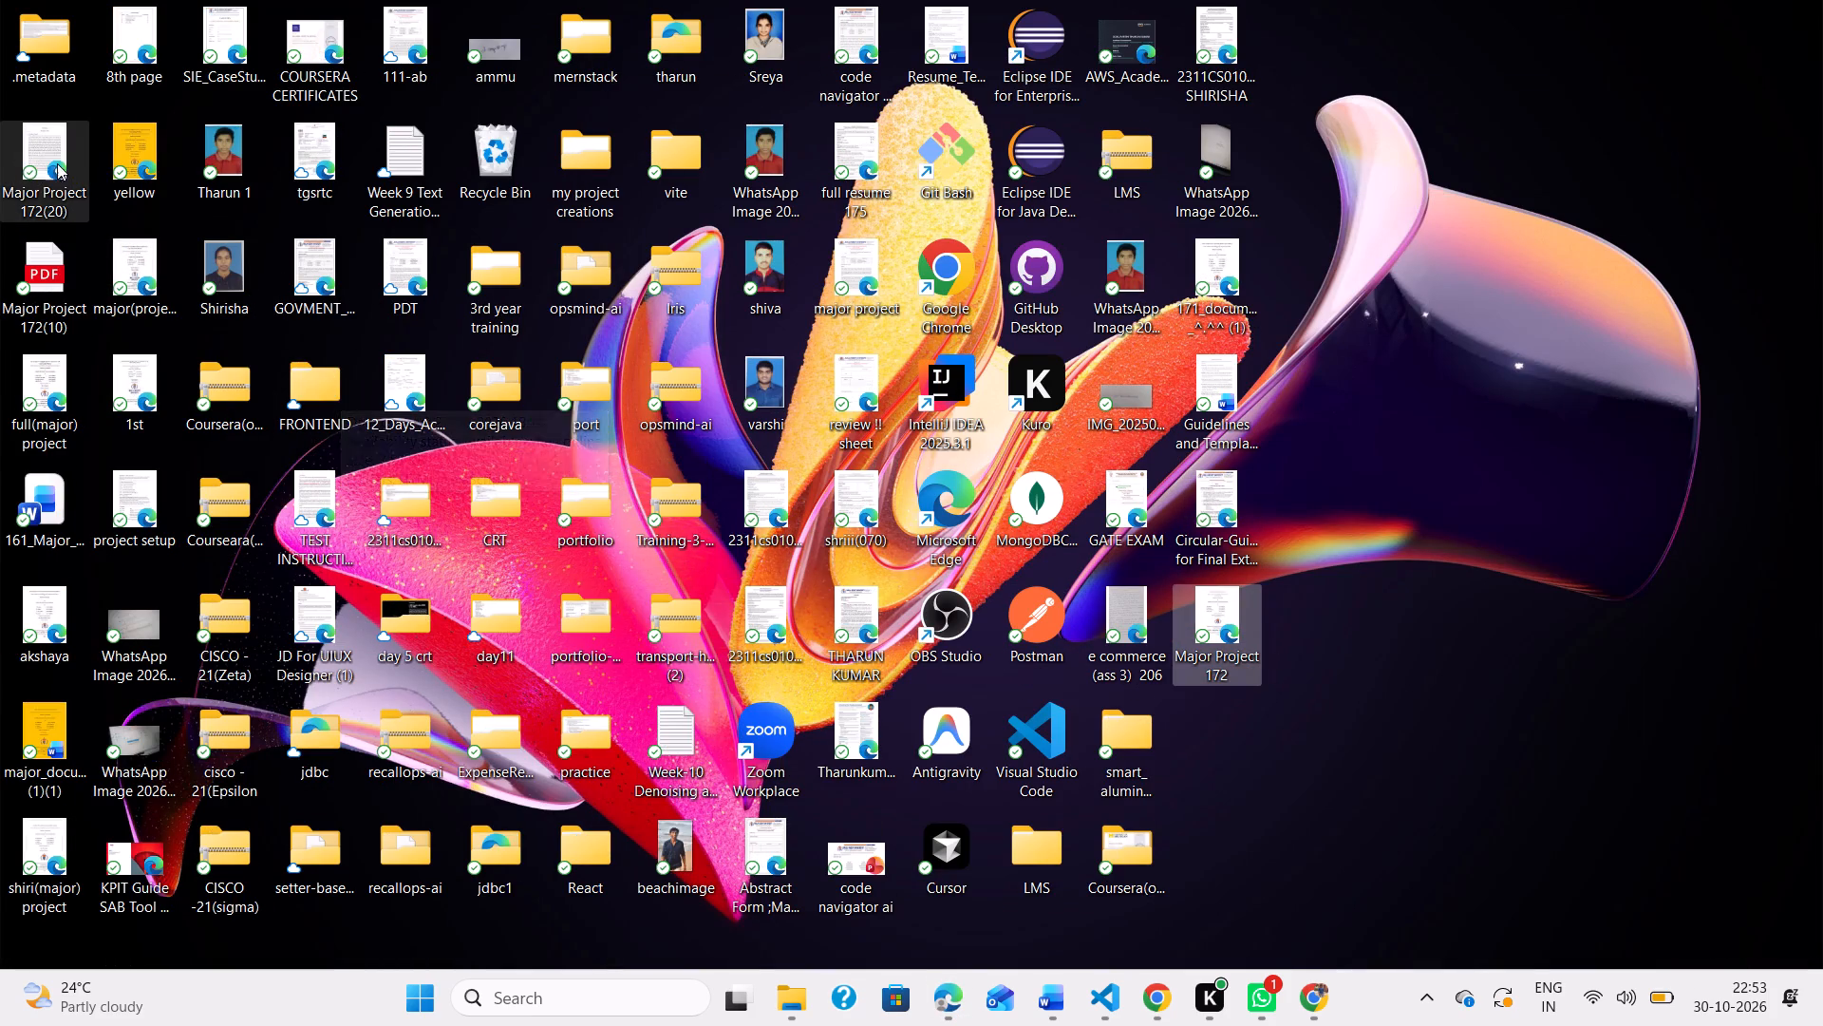
Open Major Project 172(20) from the desktop, look through it to the References page, and close it.
double_click(50, 162)
scroll(900, 589, down, 15)
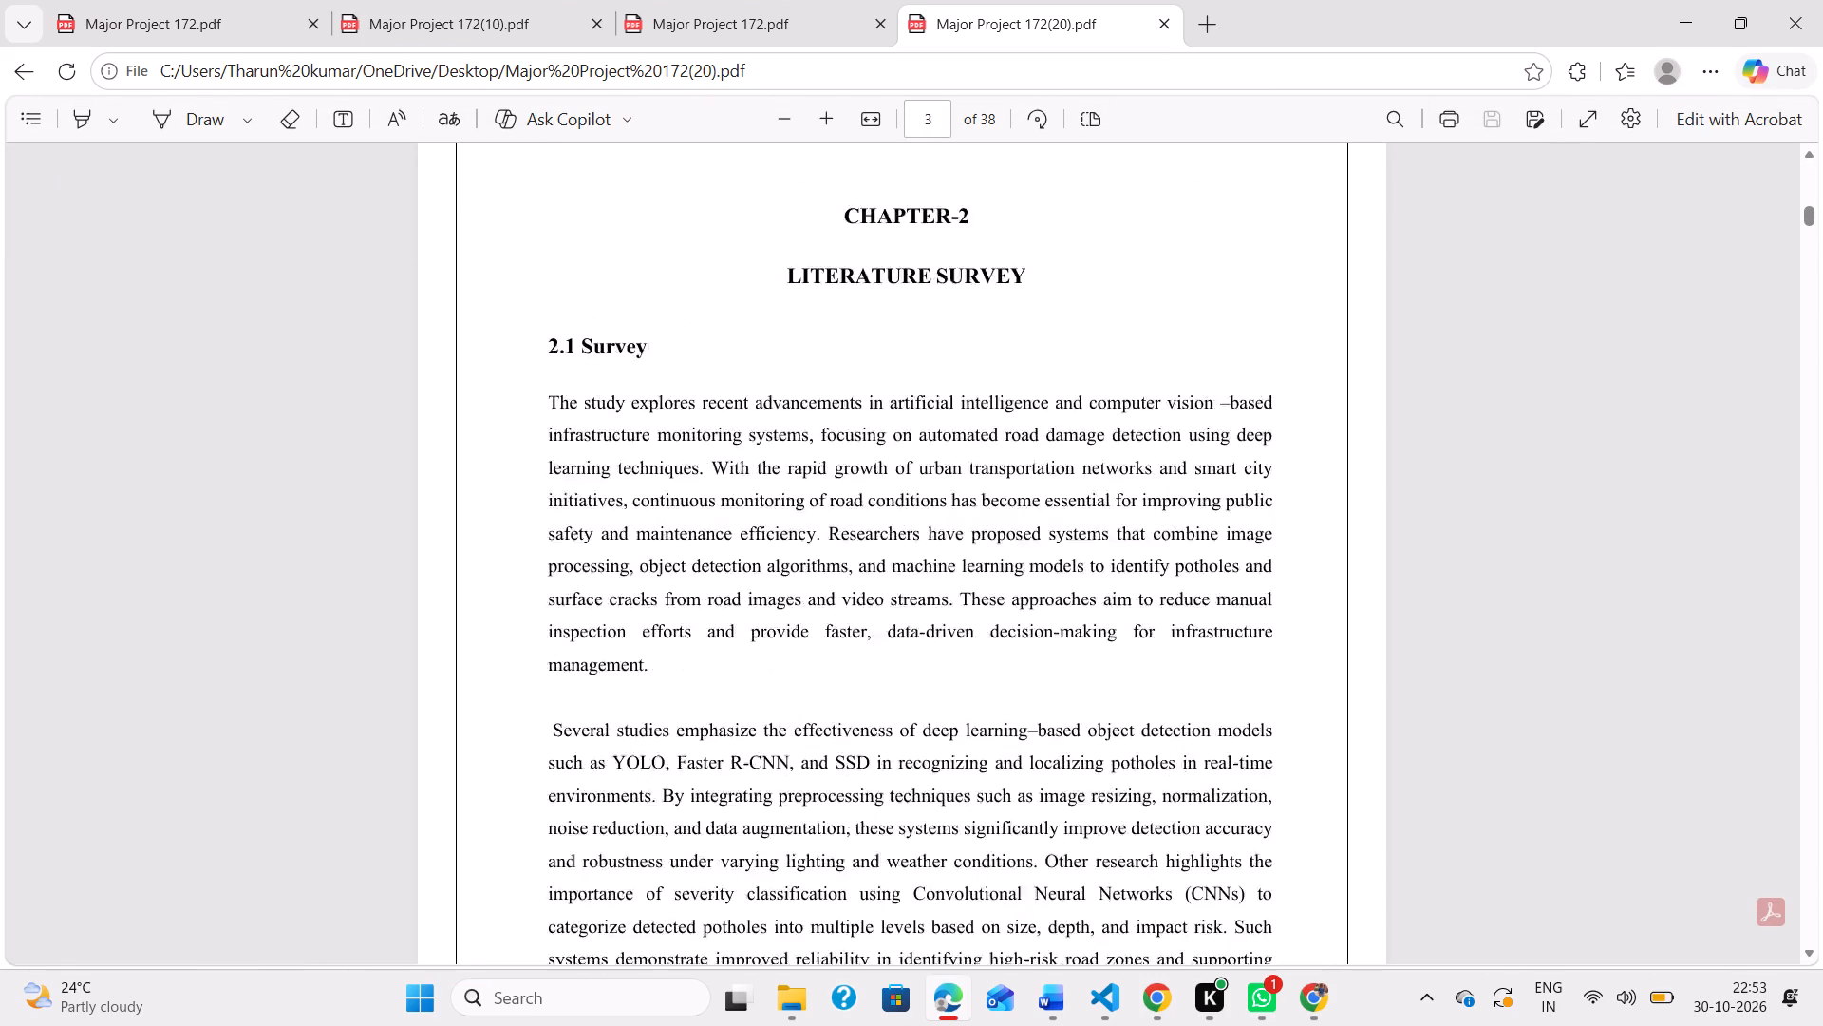
scroll(900, 589, down, 14)
scroll(900, 589, down, 20)
scroll(900, 589, down, 20)
scroll(900, 589, down, 15)
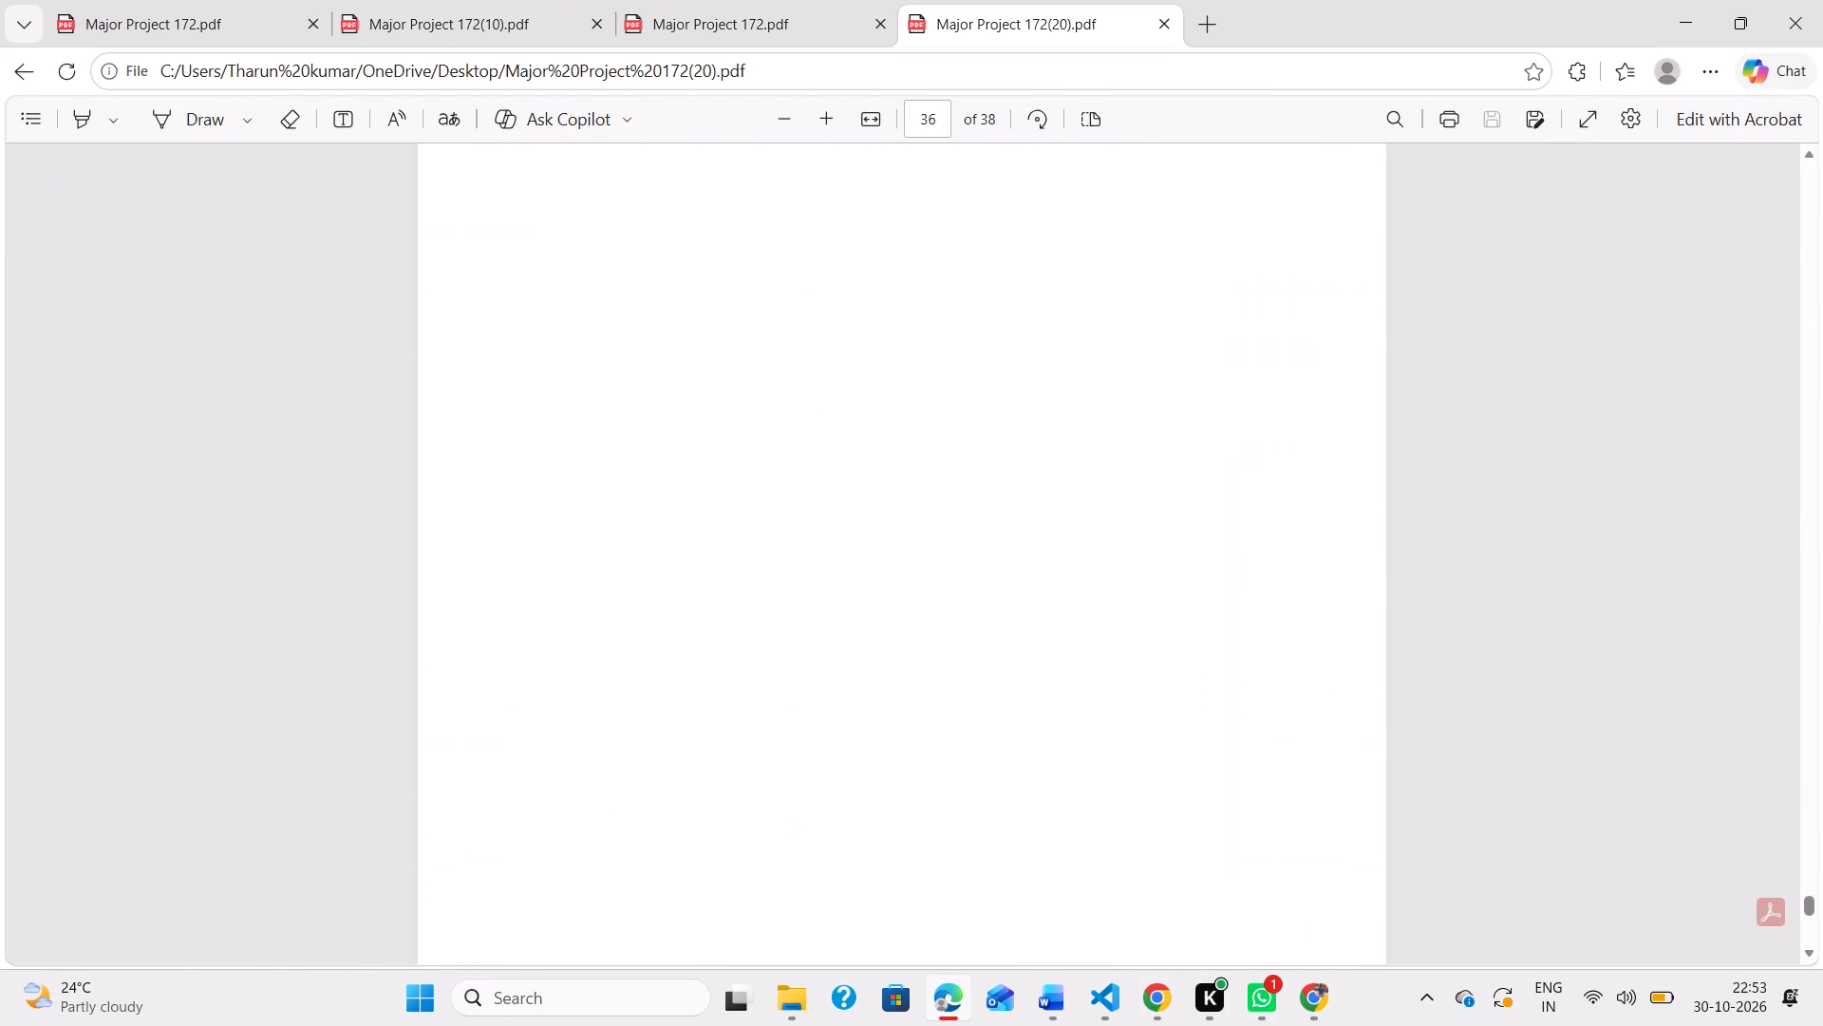
scroll(900, 589, down, 20)
scroll(900, 589, down, 5)
scroll(900, 589, up, 2)
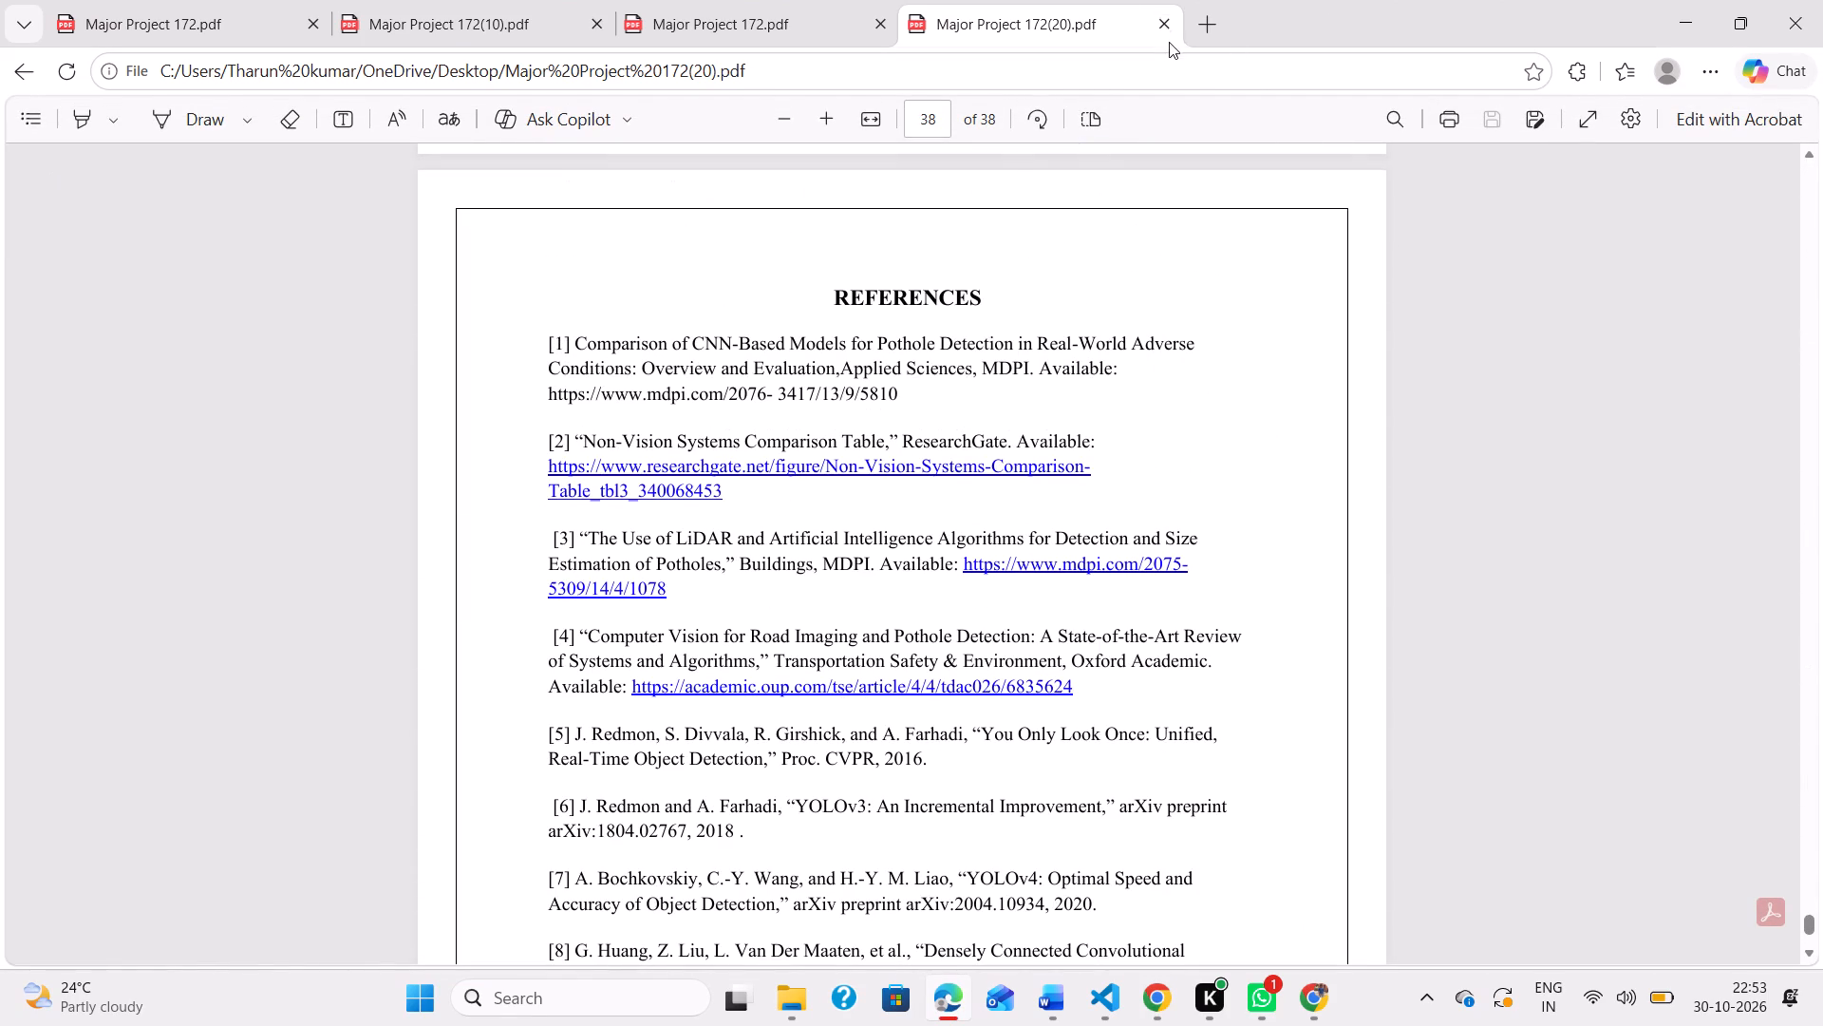
click(1164, 25)
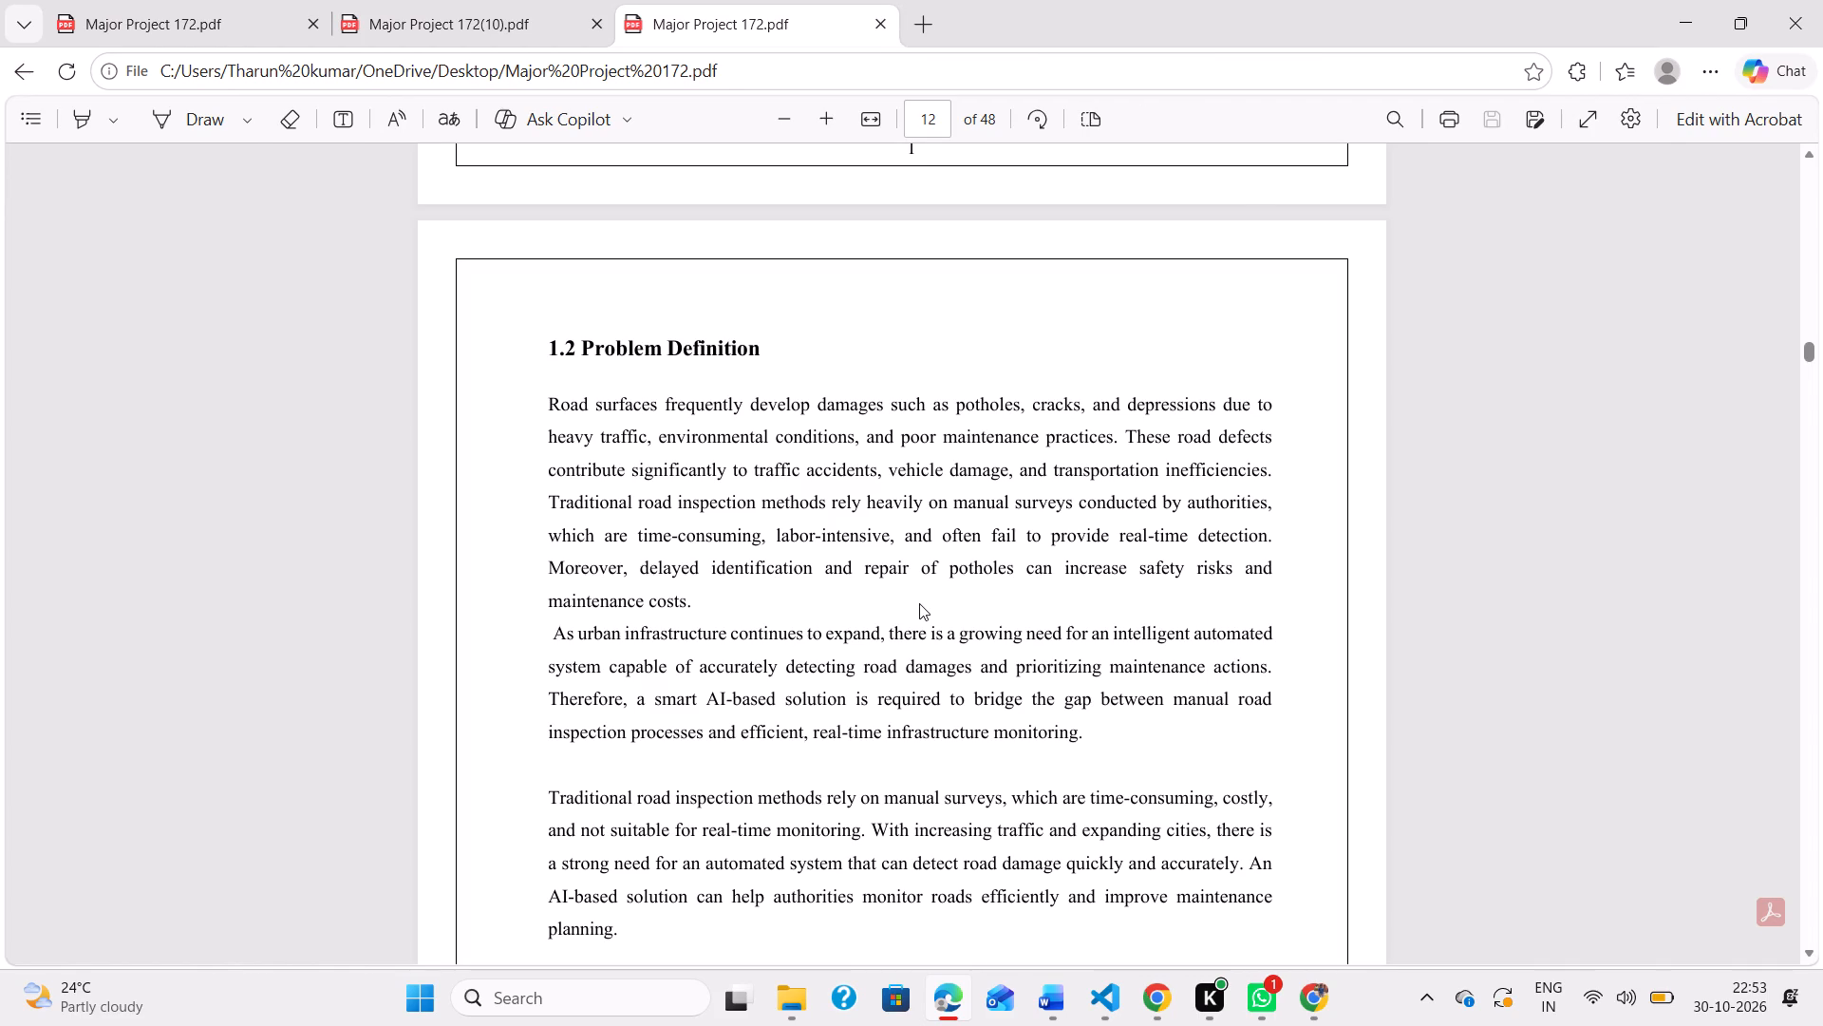
Switch to iLovePDF in Chrome, bring up its Merge PDF tool and load Major Project 172(10).pdf from the Desktop.
key(alt+Tab)
key(alt+Tab)
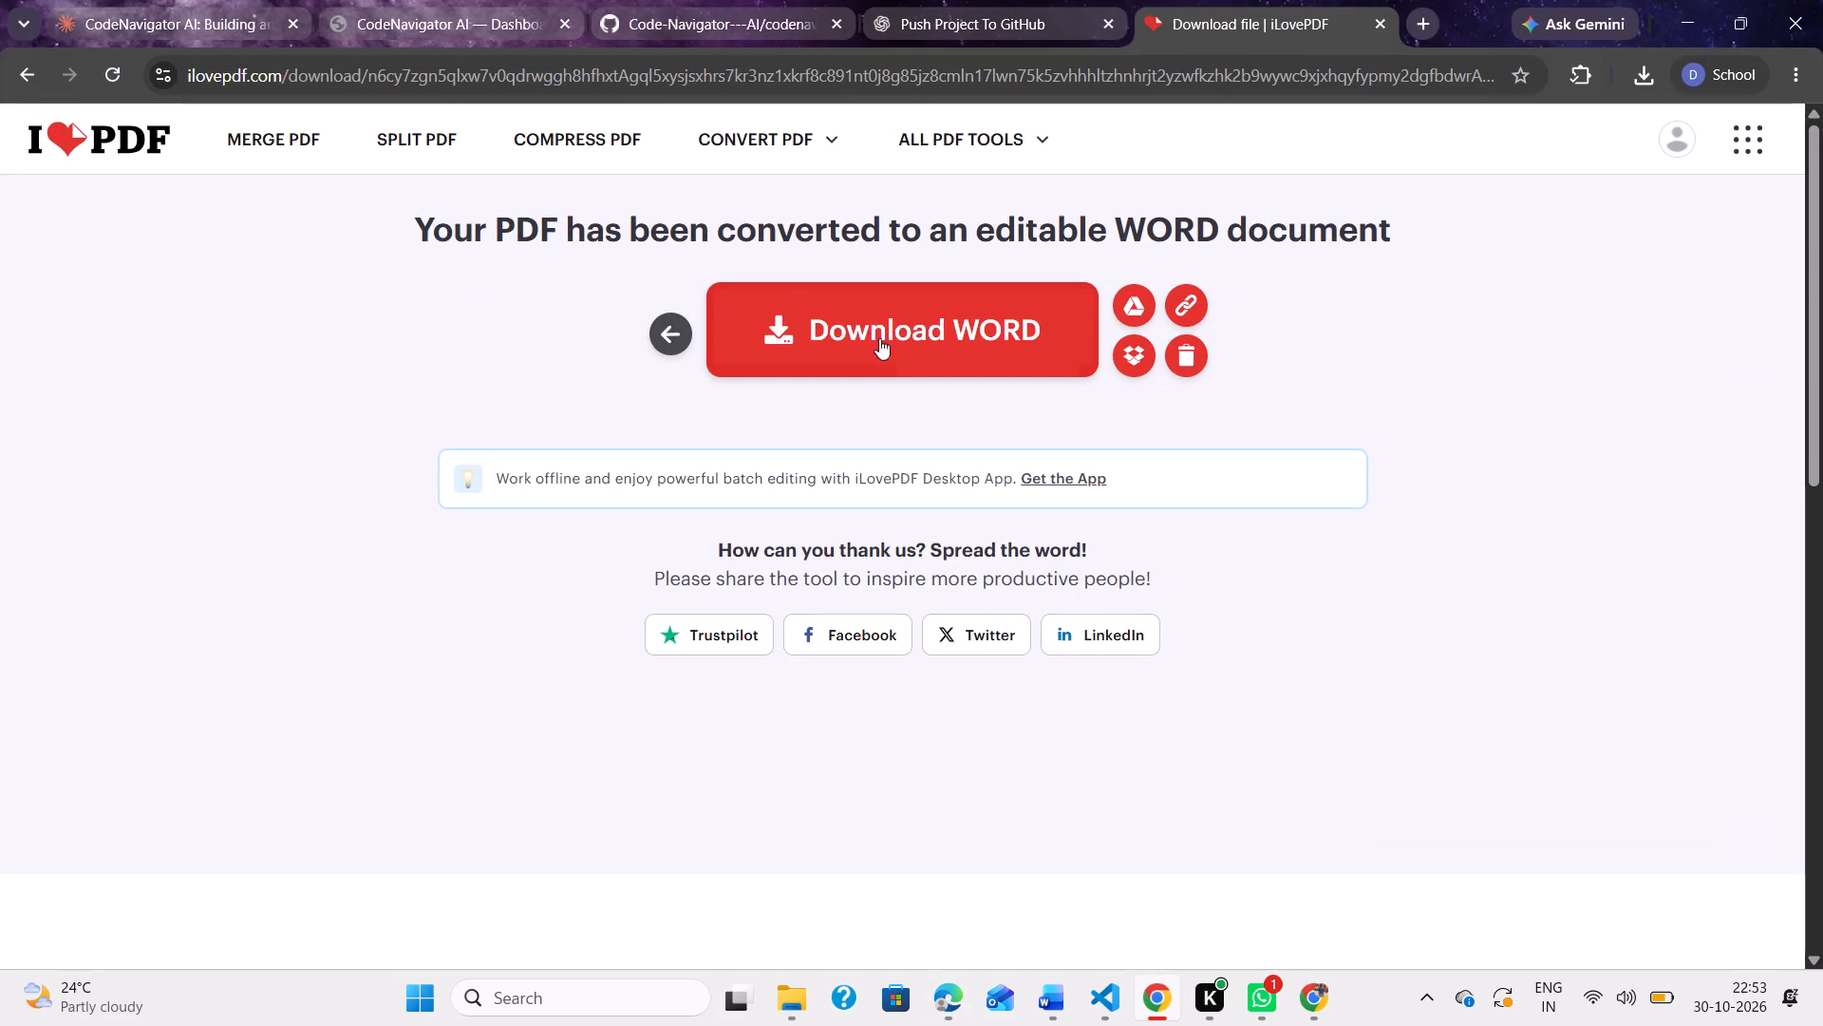
click(654, 331)
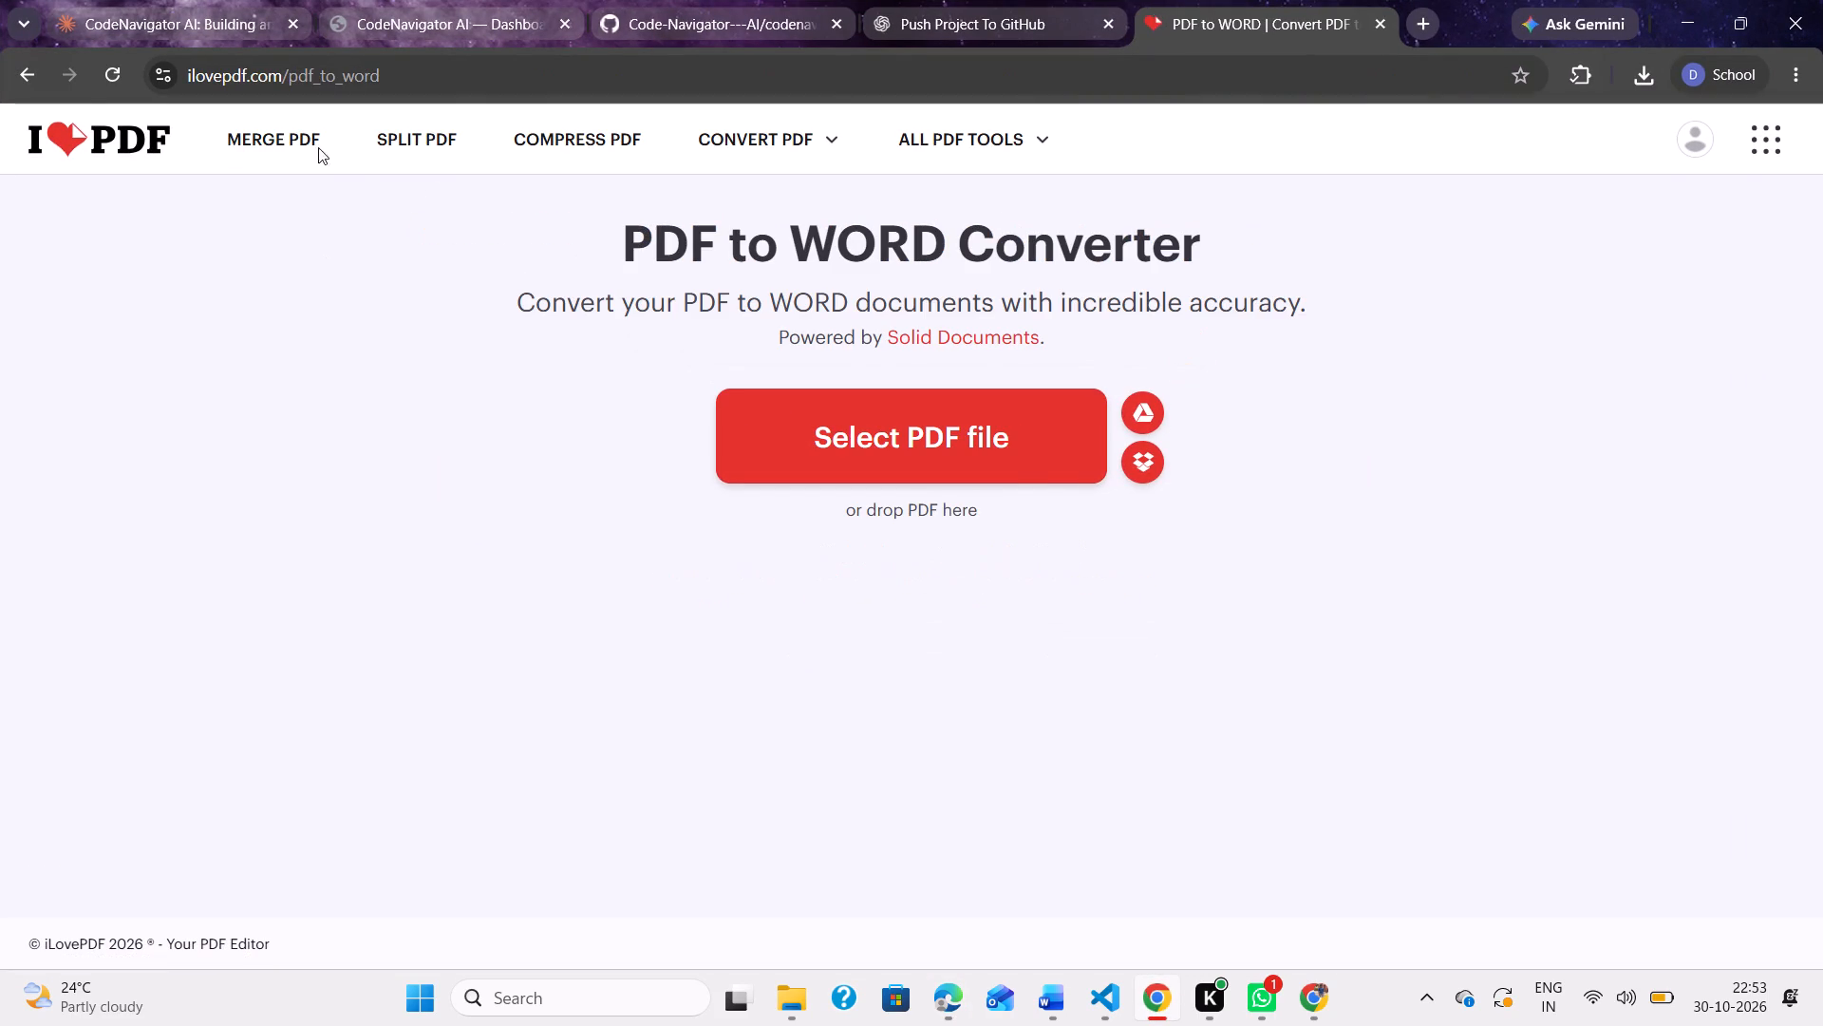
click(283, 138)
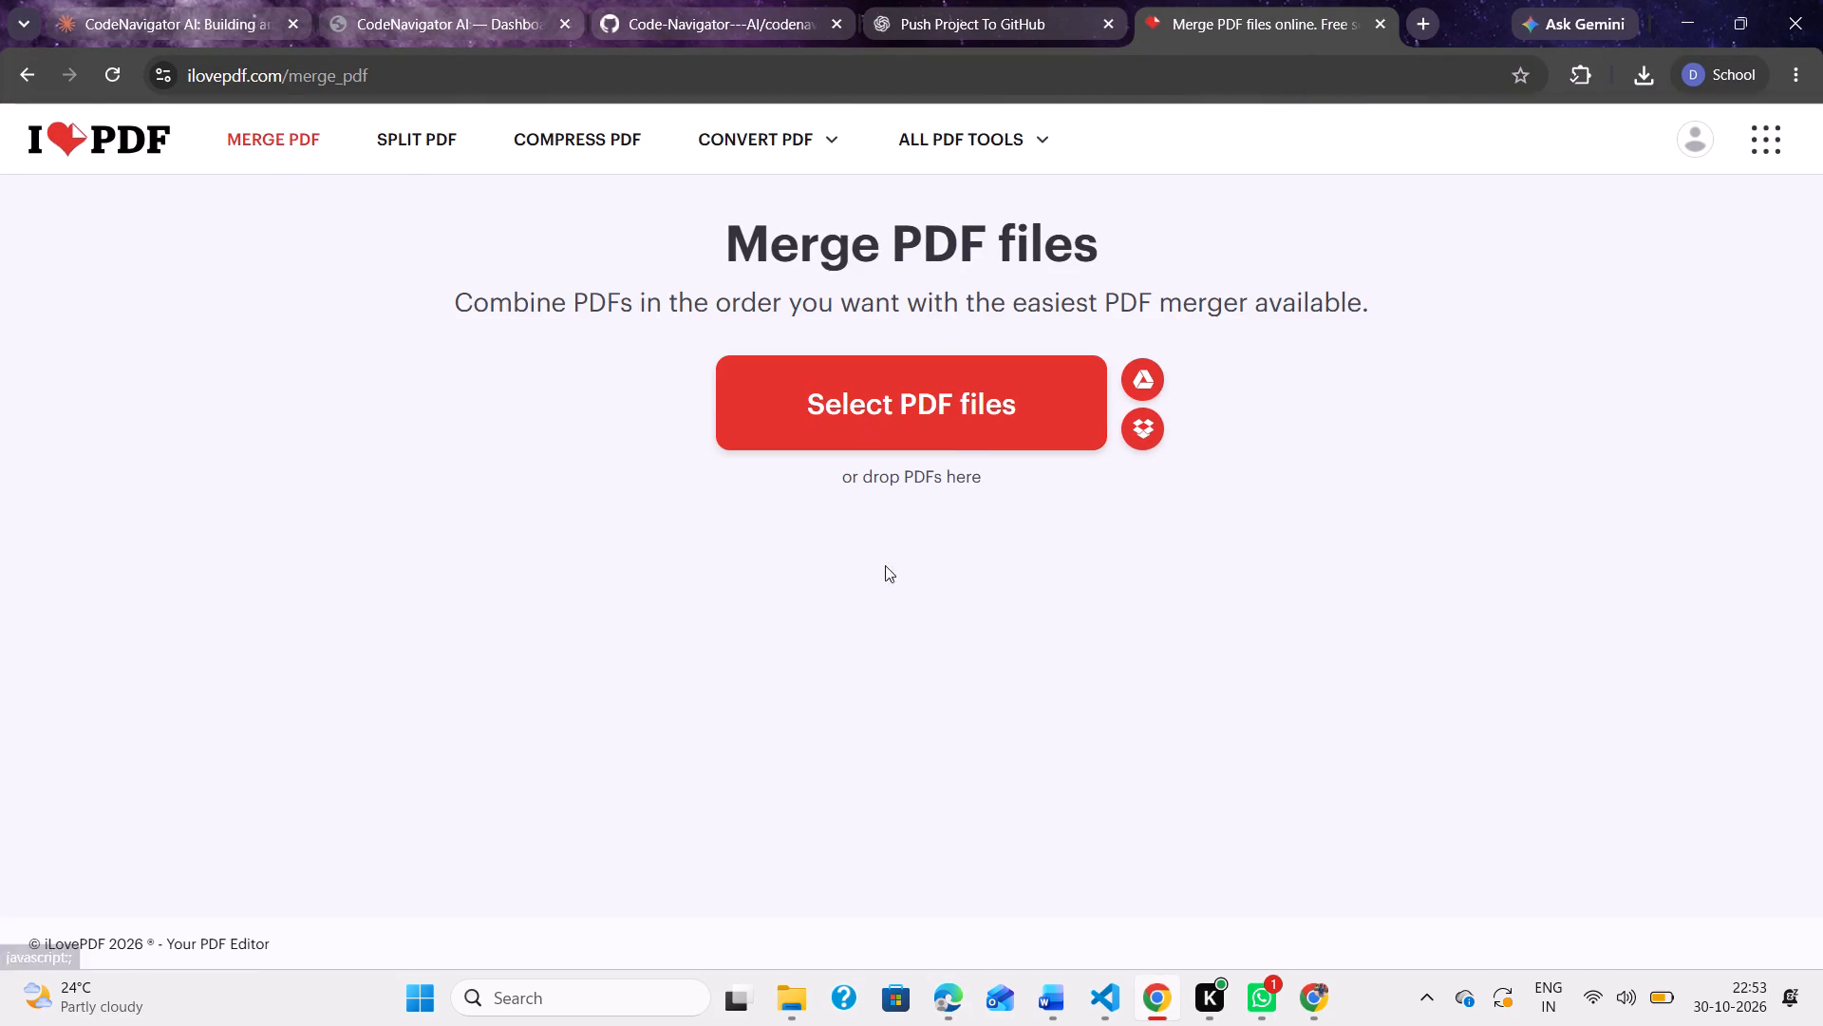
click(989, 424)
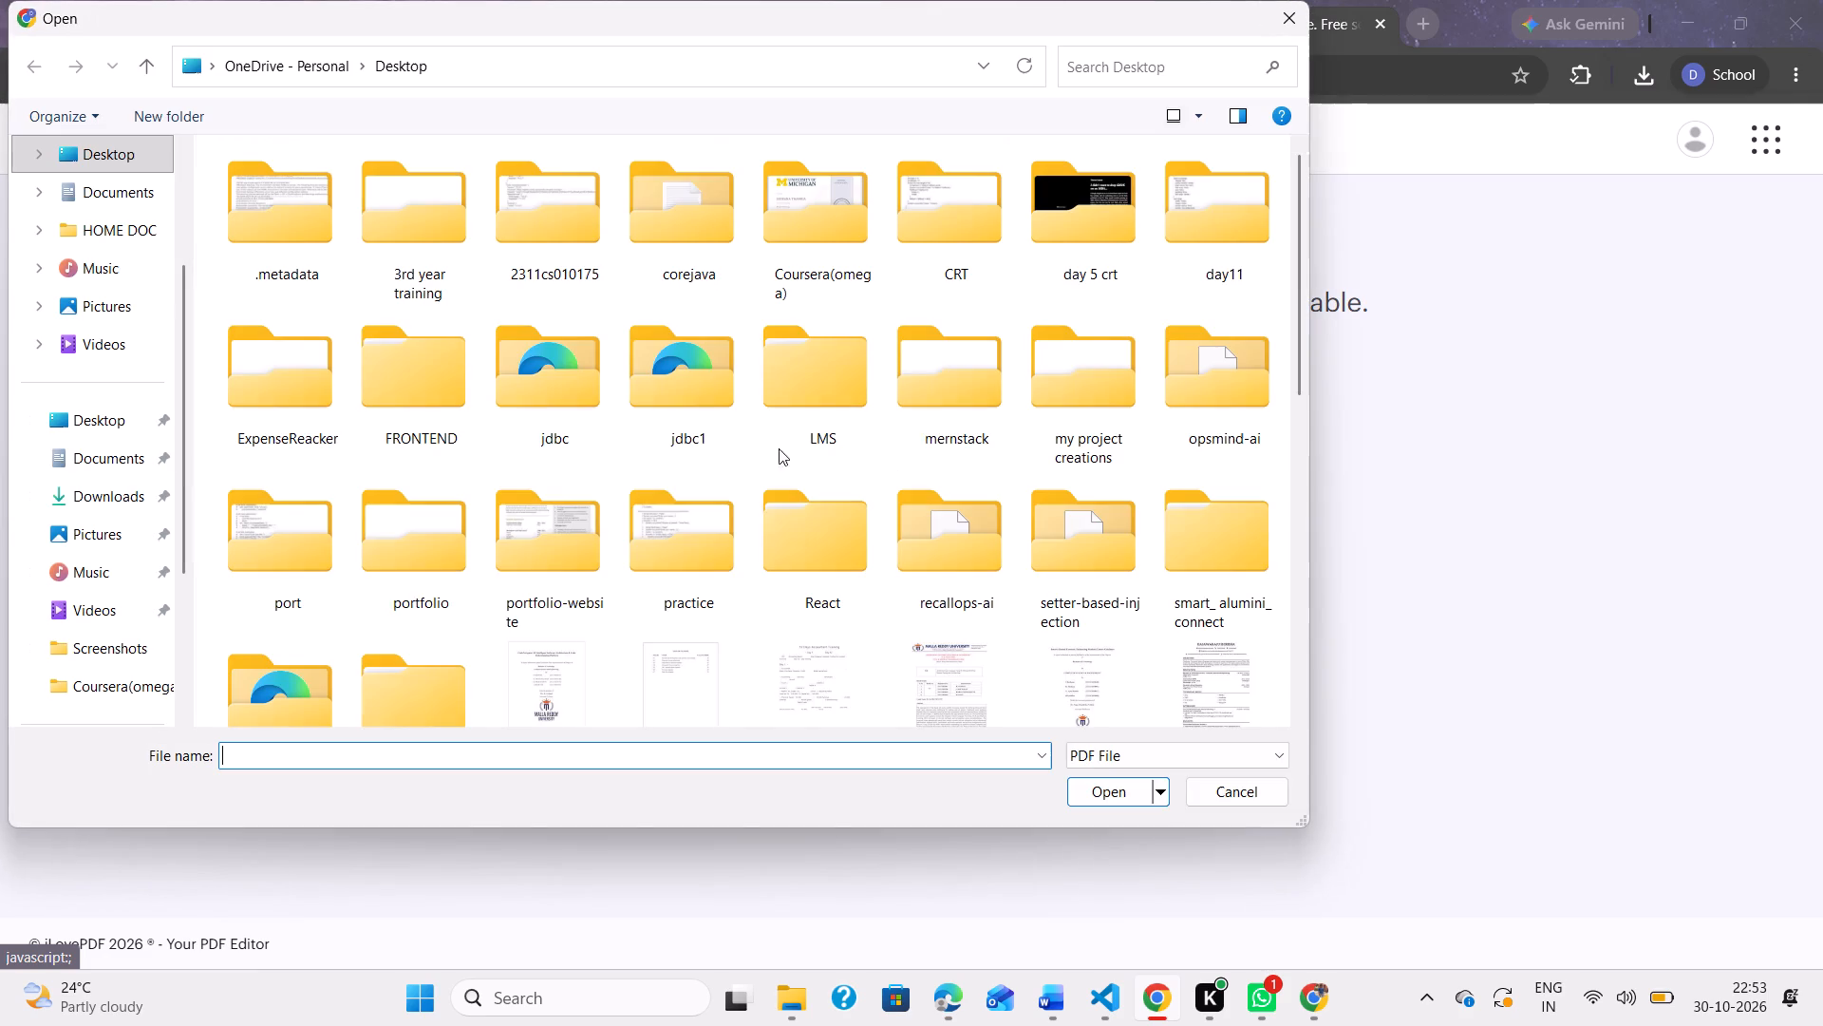
click(571, 760)
text(ma)
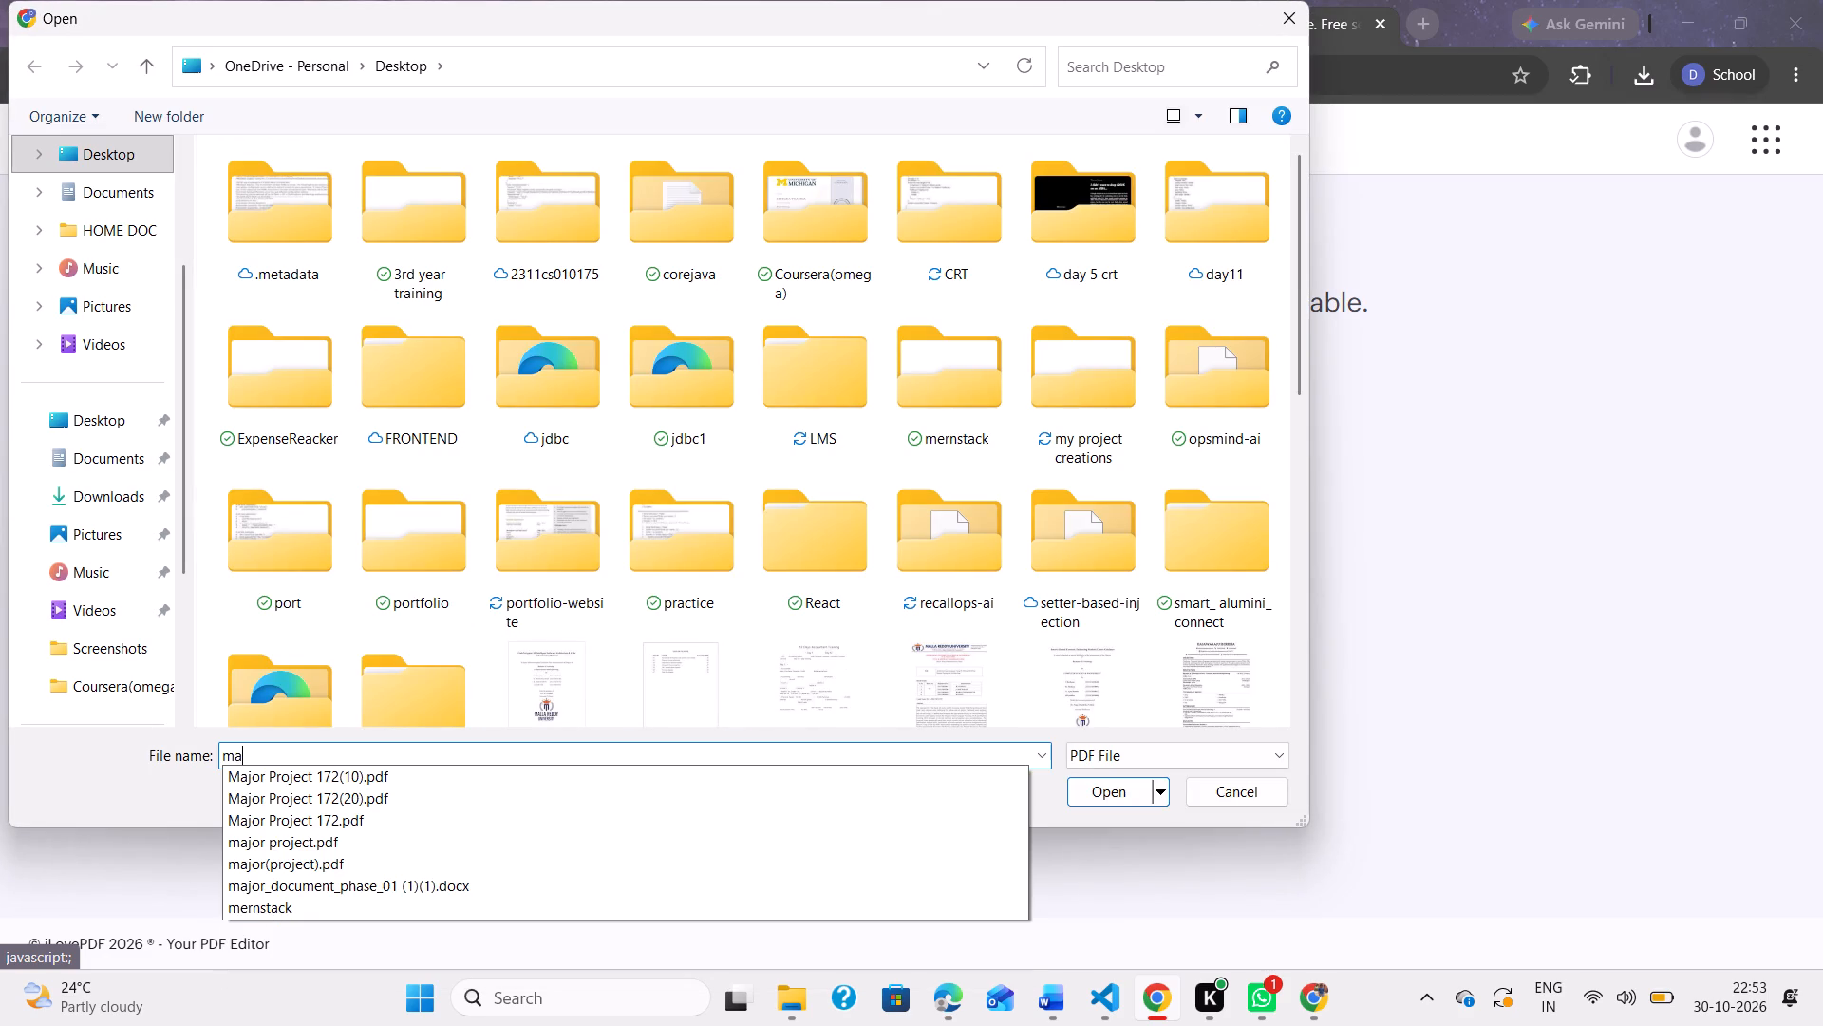
click(480, 784)
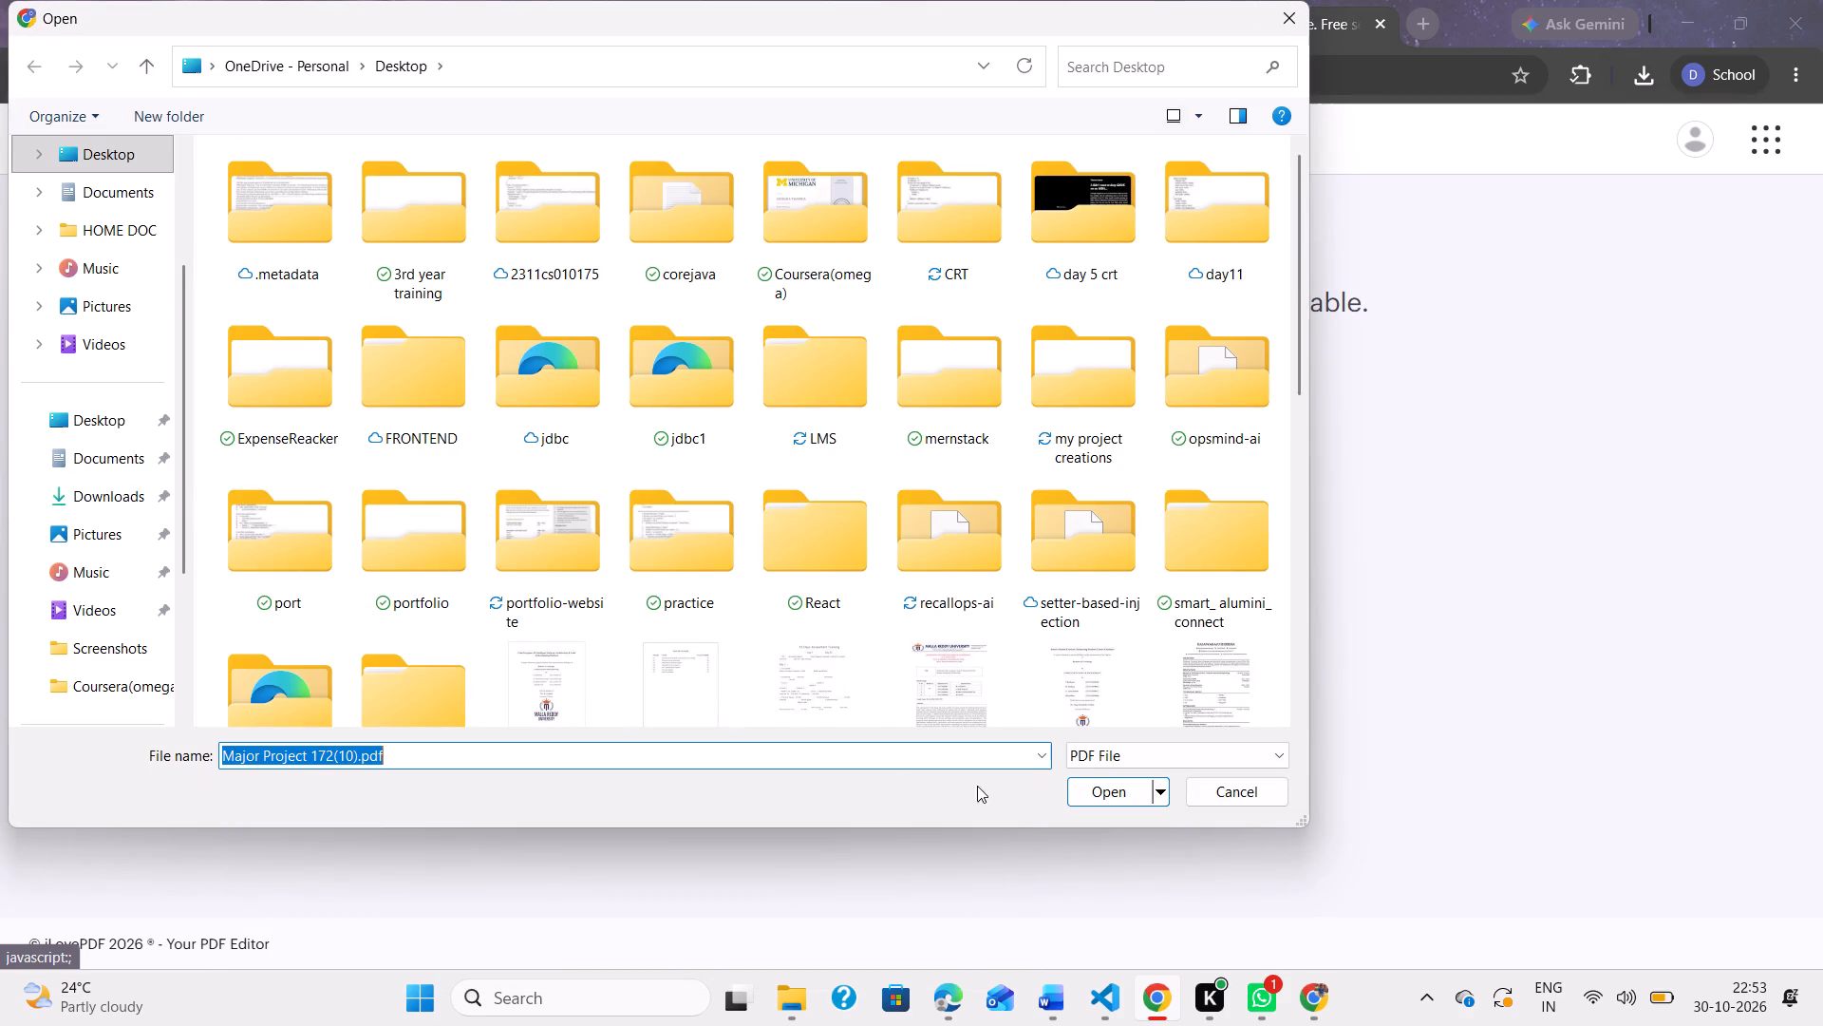
click(1090, 786)
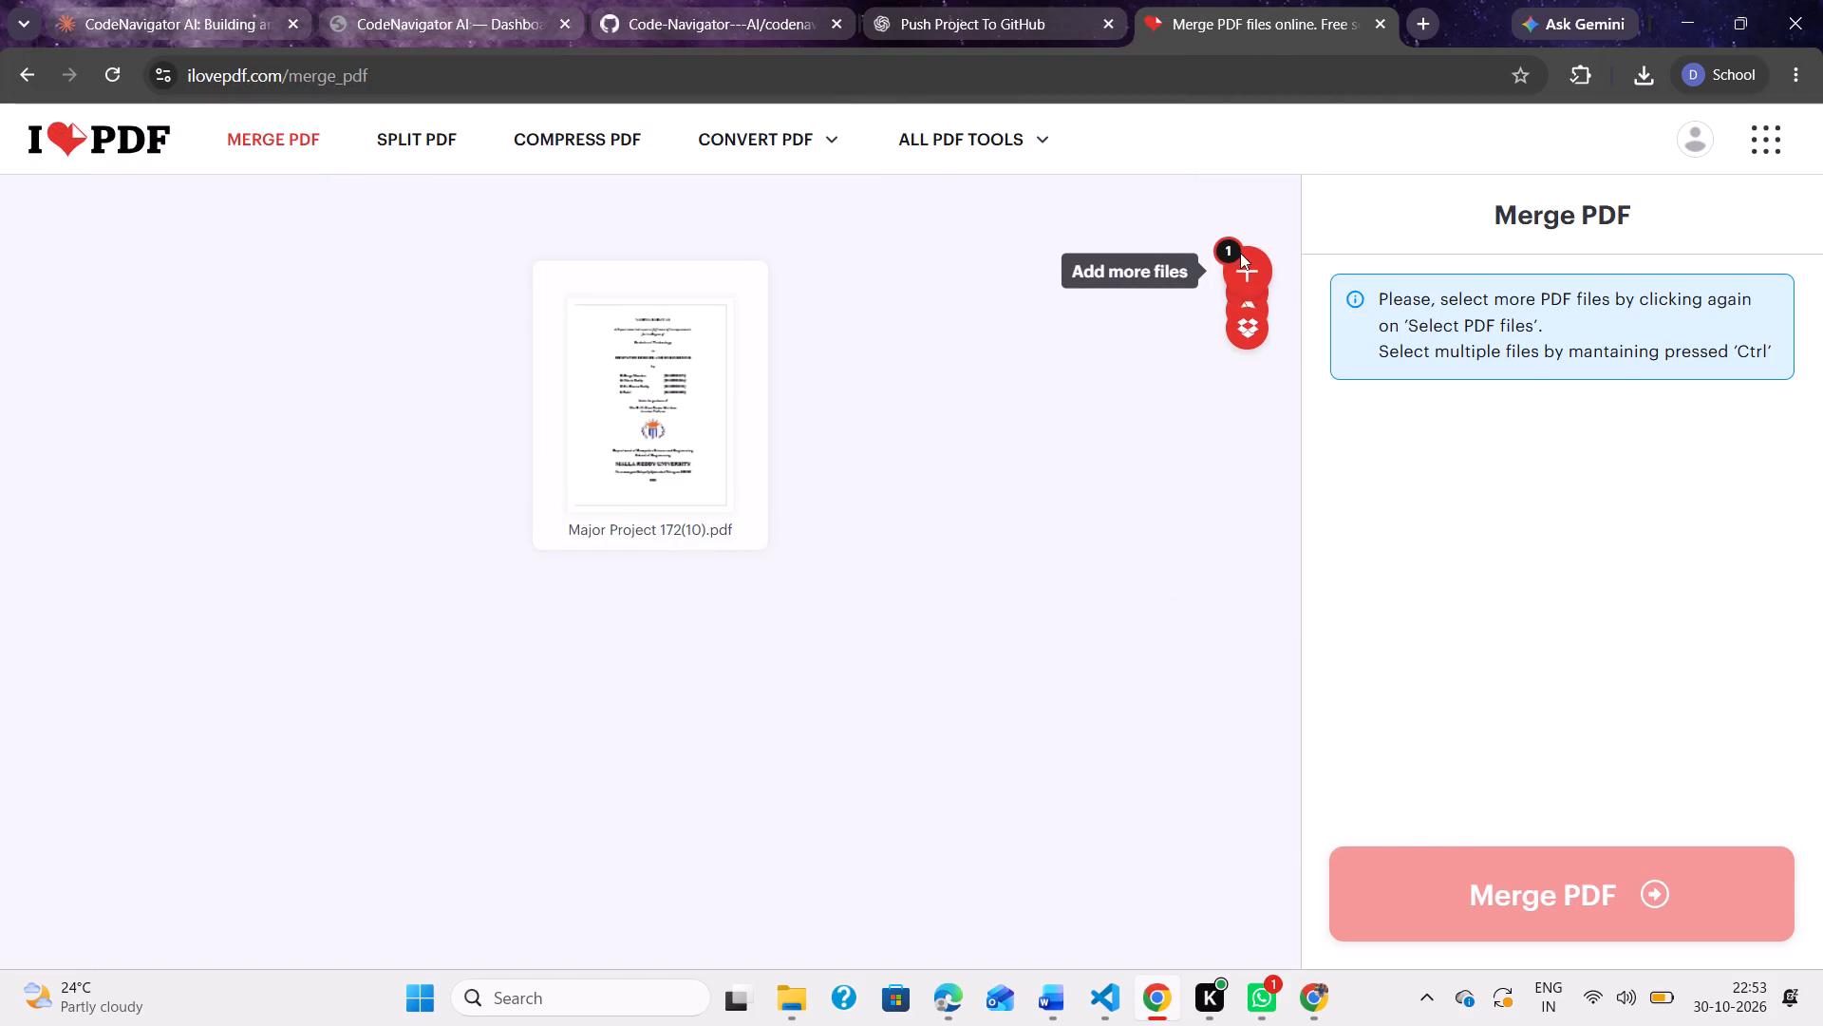
Add Major Project 172(20).pdf from the Desktop as the second file of the merge.
click(1242, 260)
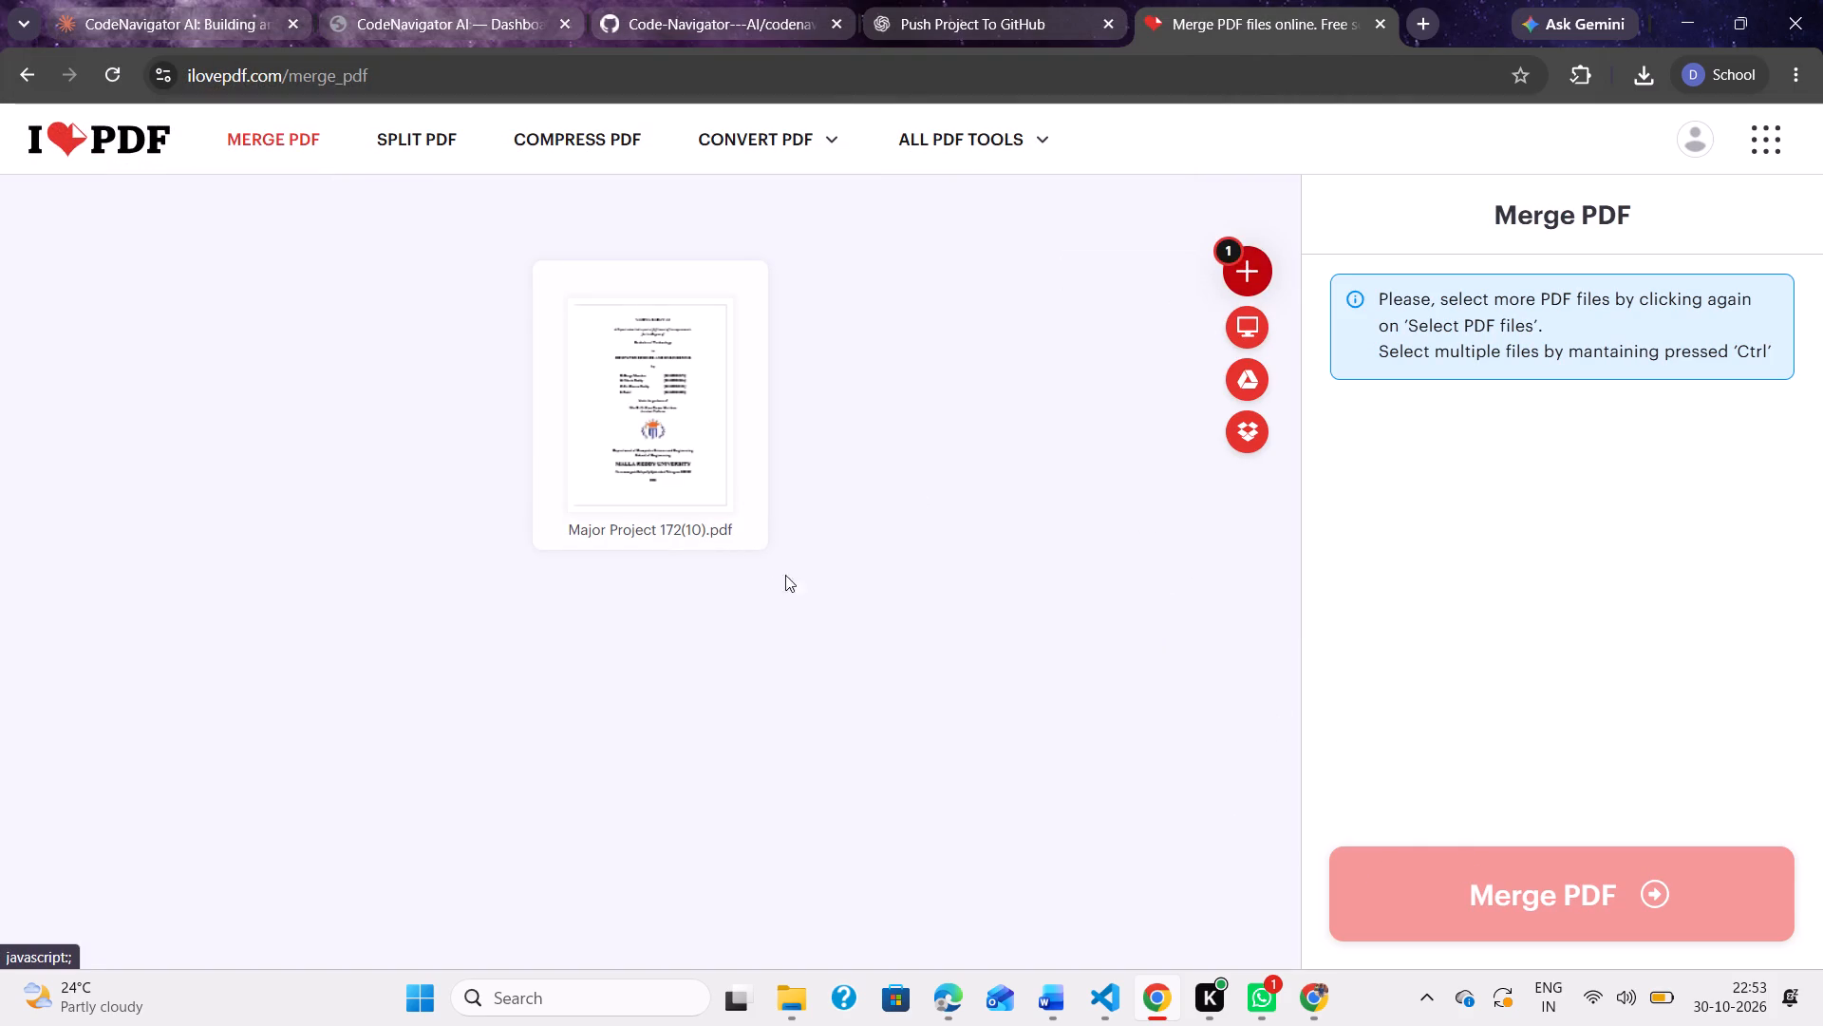
text(ma)
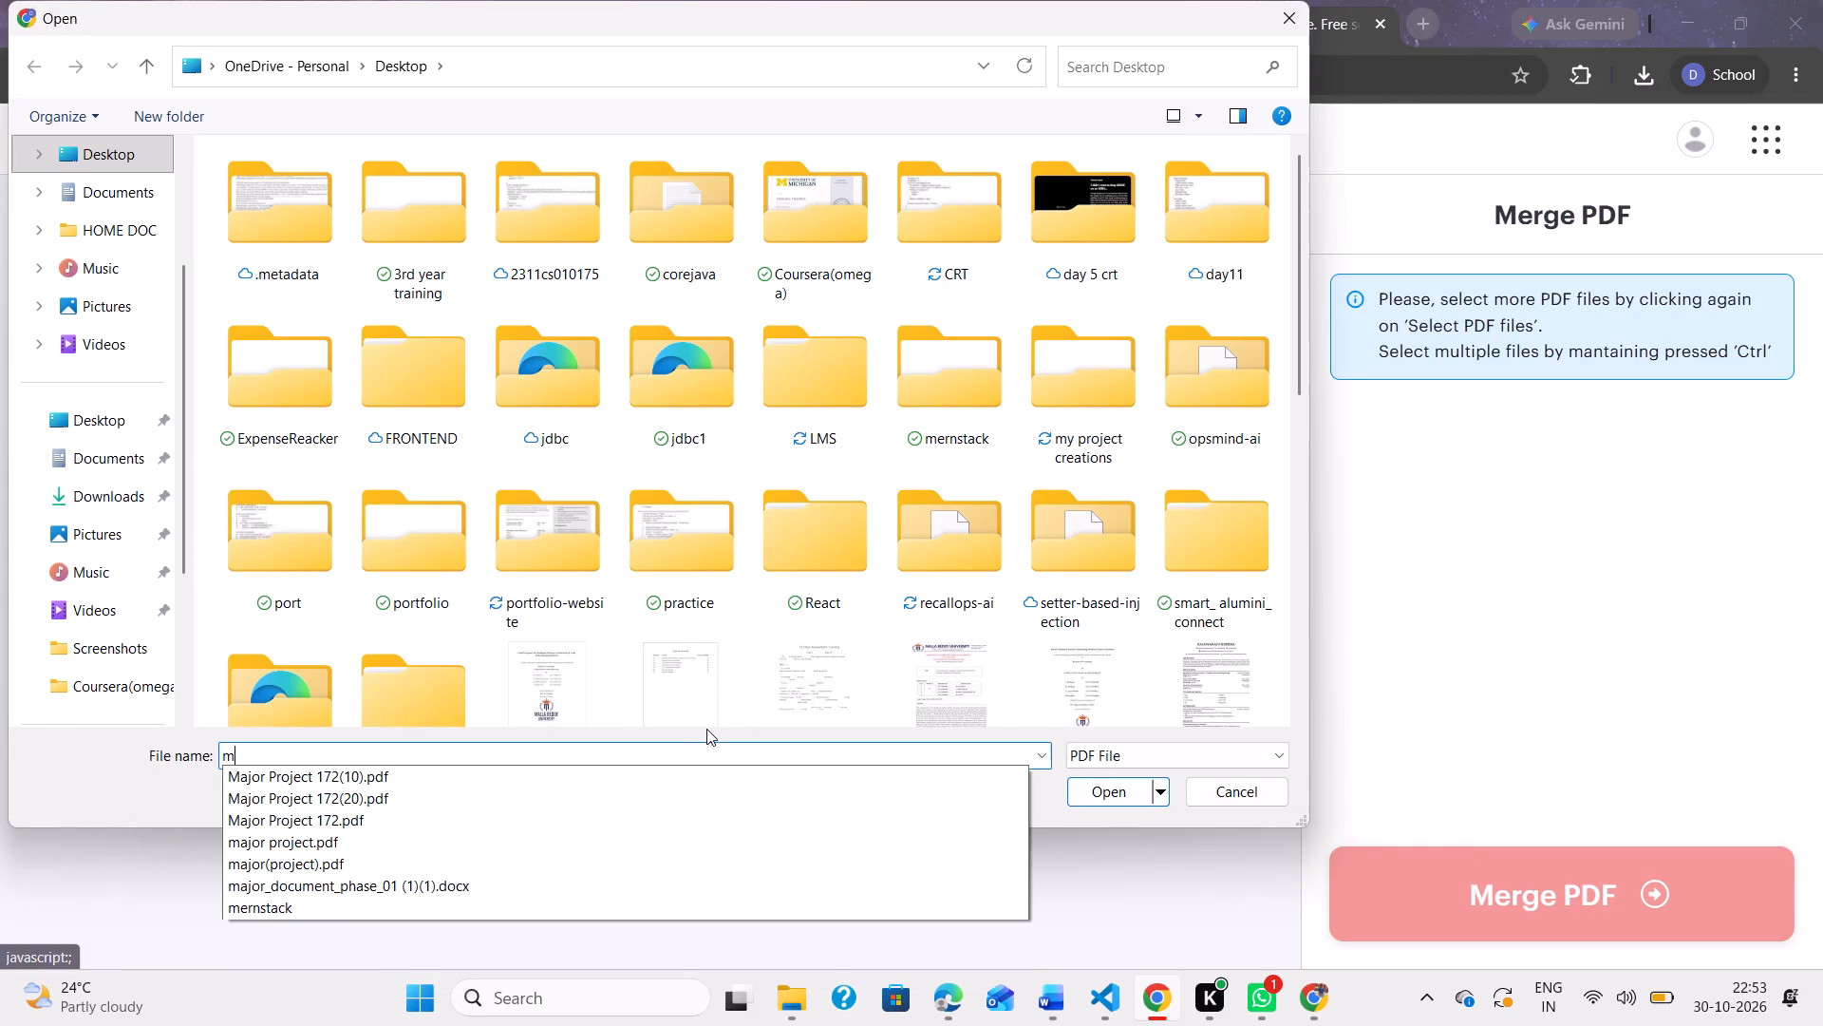
click(506, 801)
click(1127, 800)
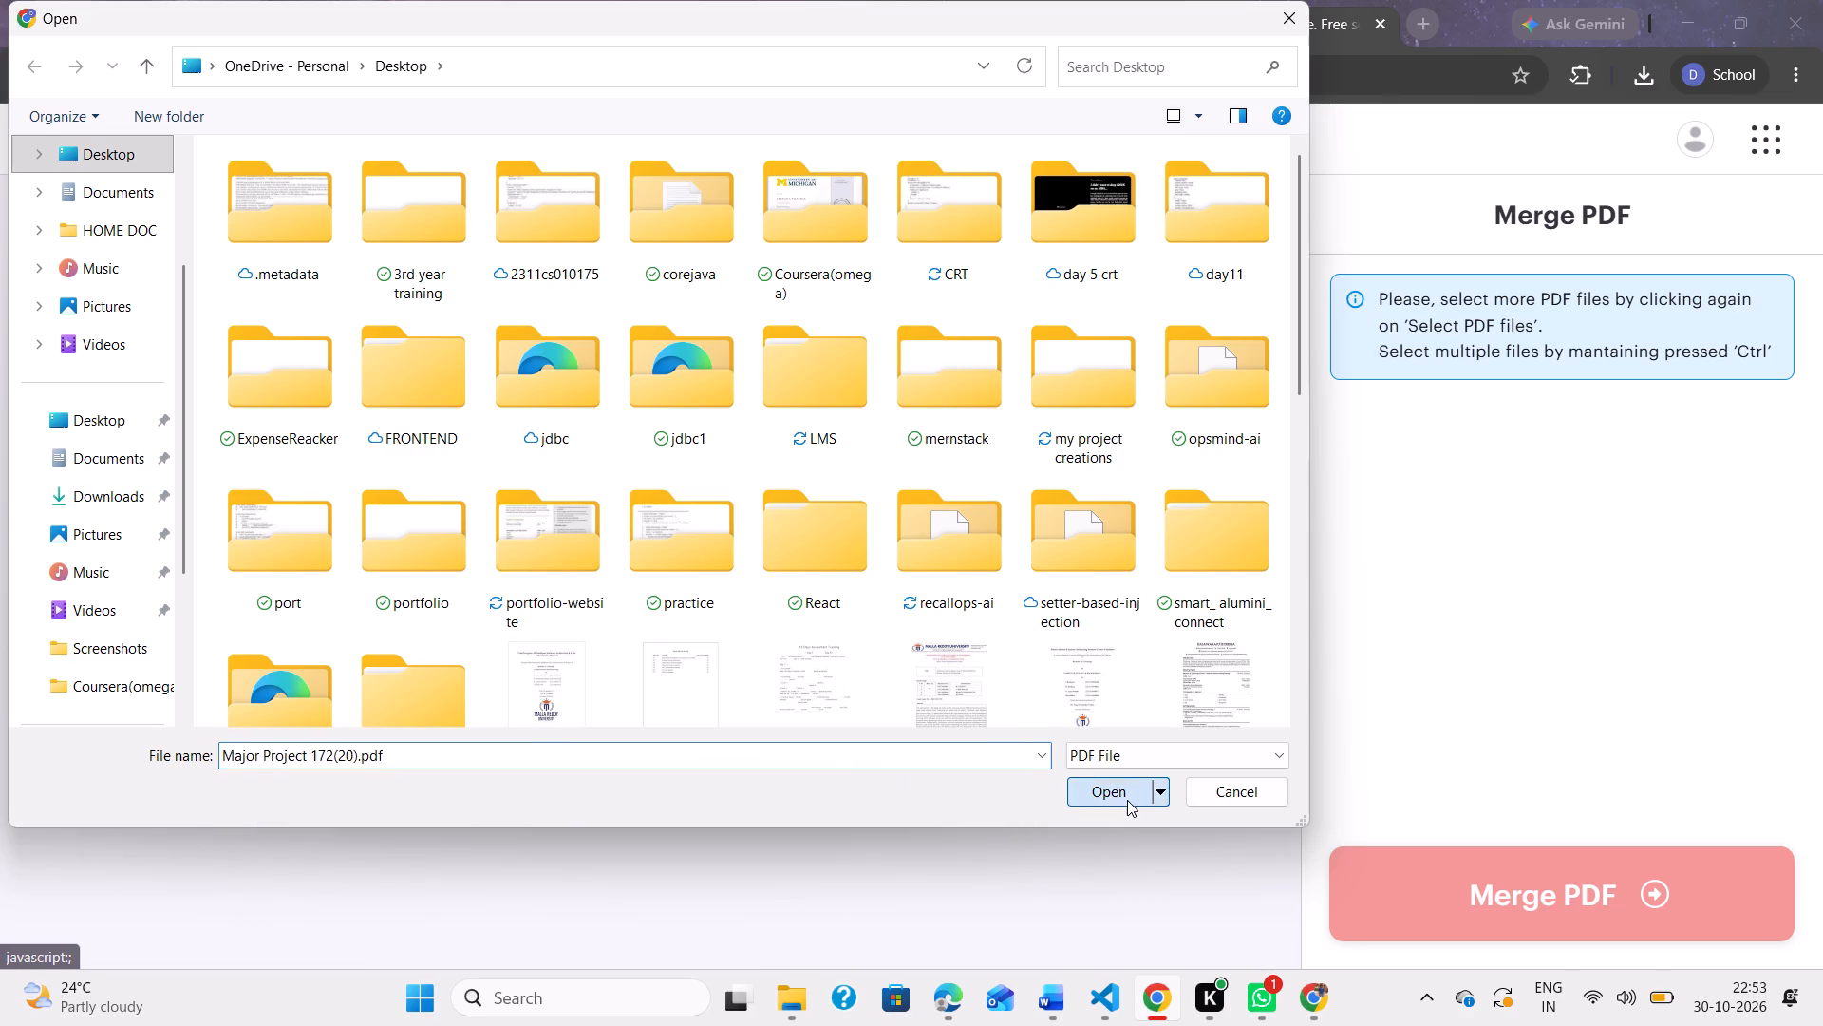
Merge the two Major Project PDFs and download the merged file.
click(1610, 909)
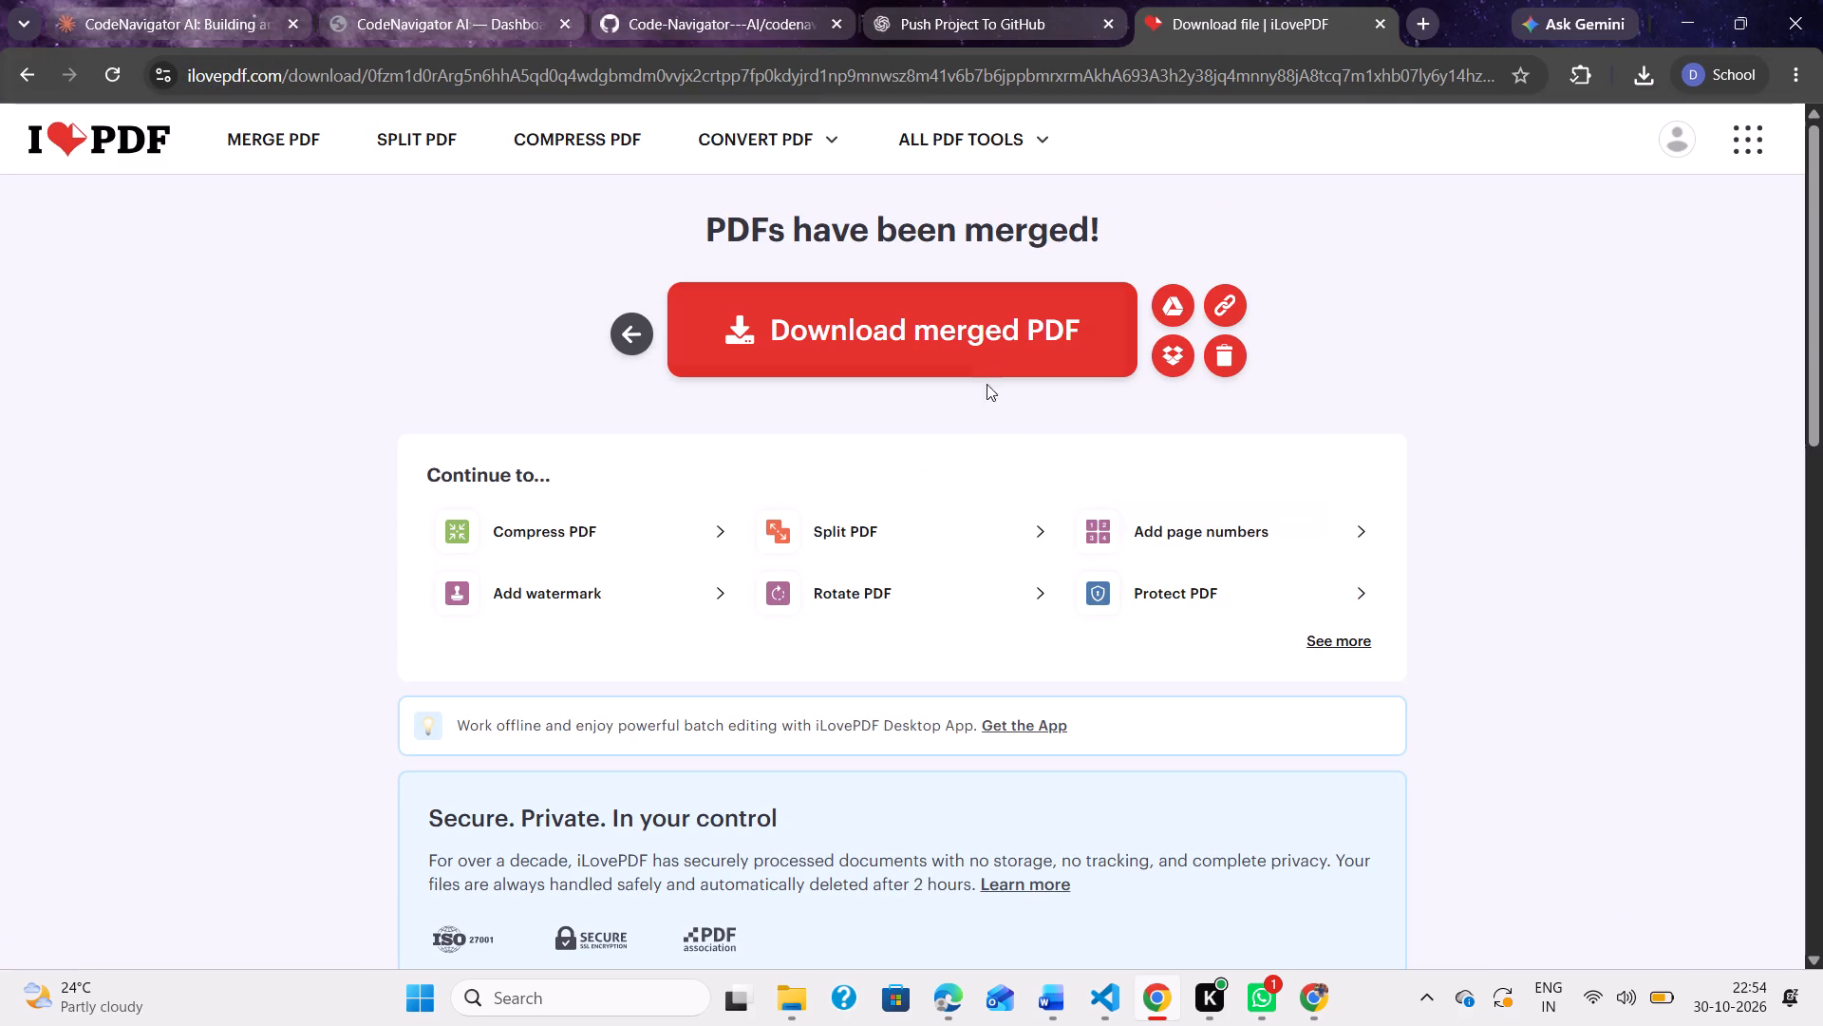
click(951, 334)
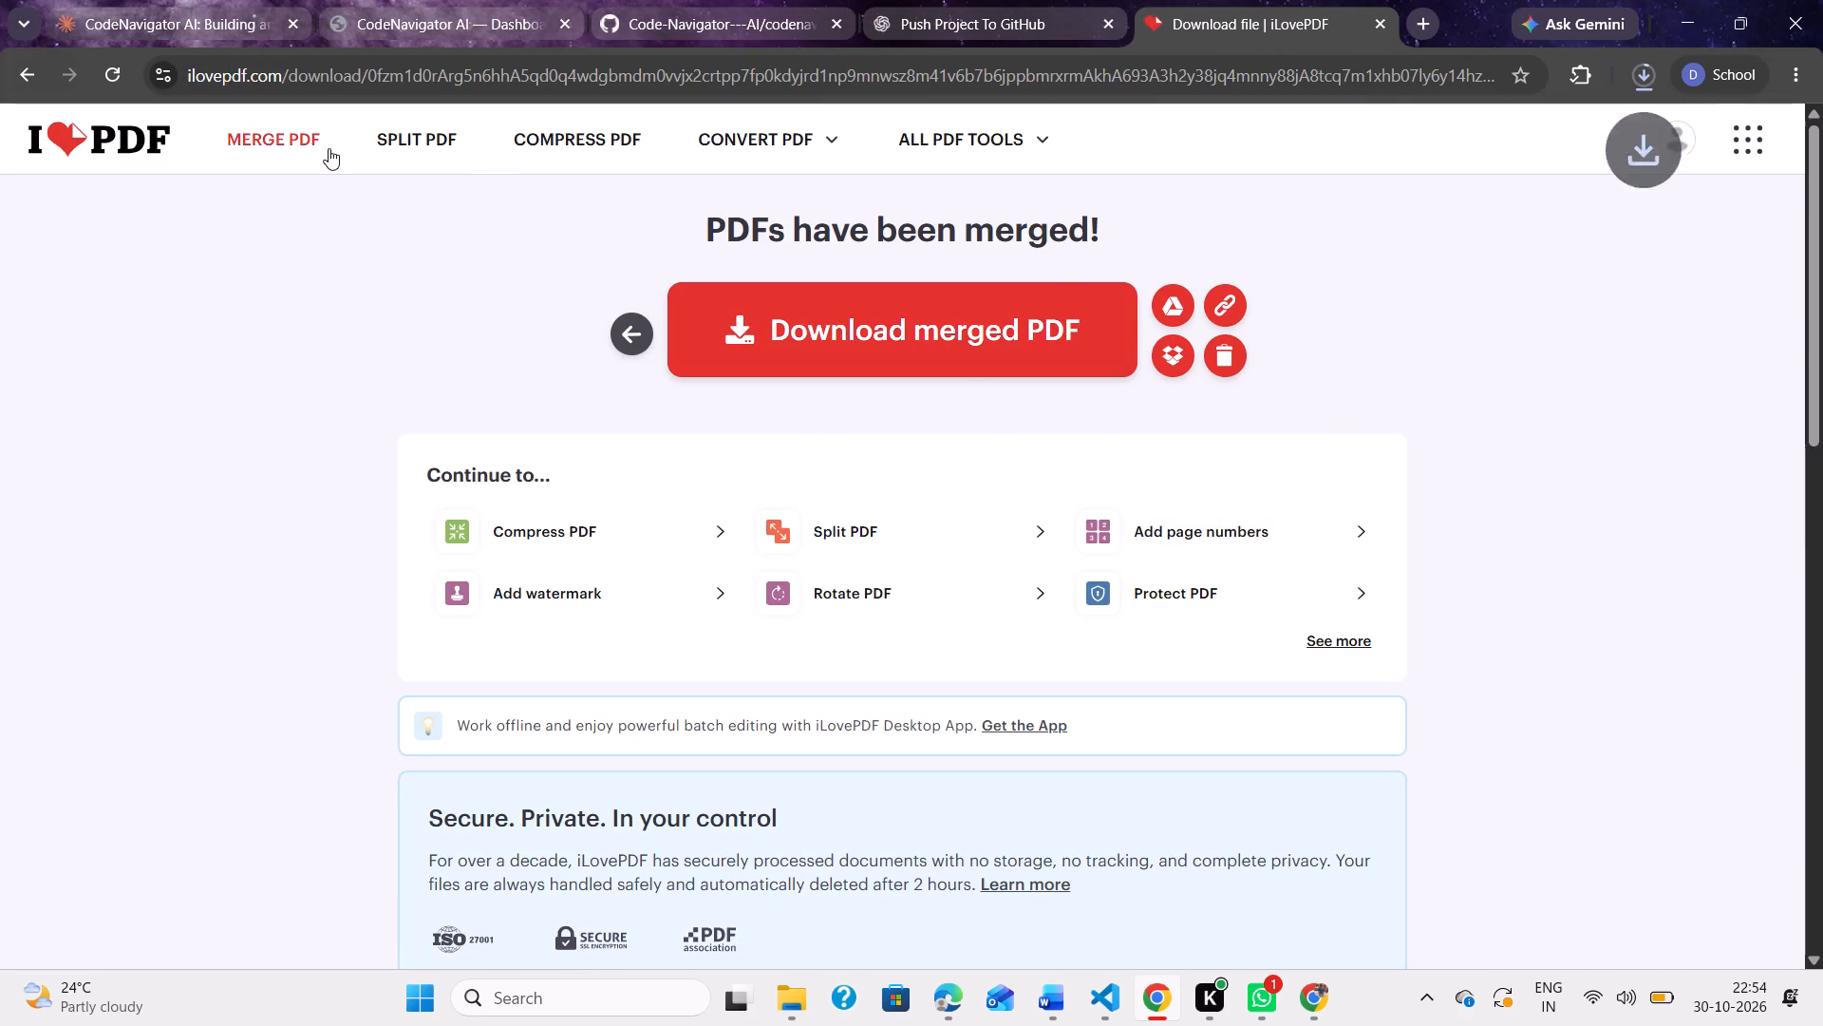
Return to the PDF to Word converter and load ilovepdf_merged (2).pdf from the Downloads folder.
click(808, 134)
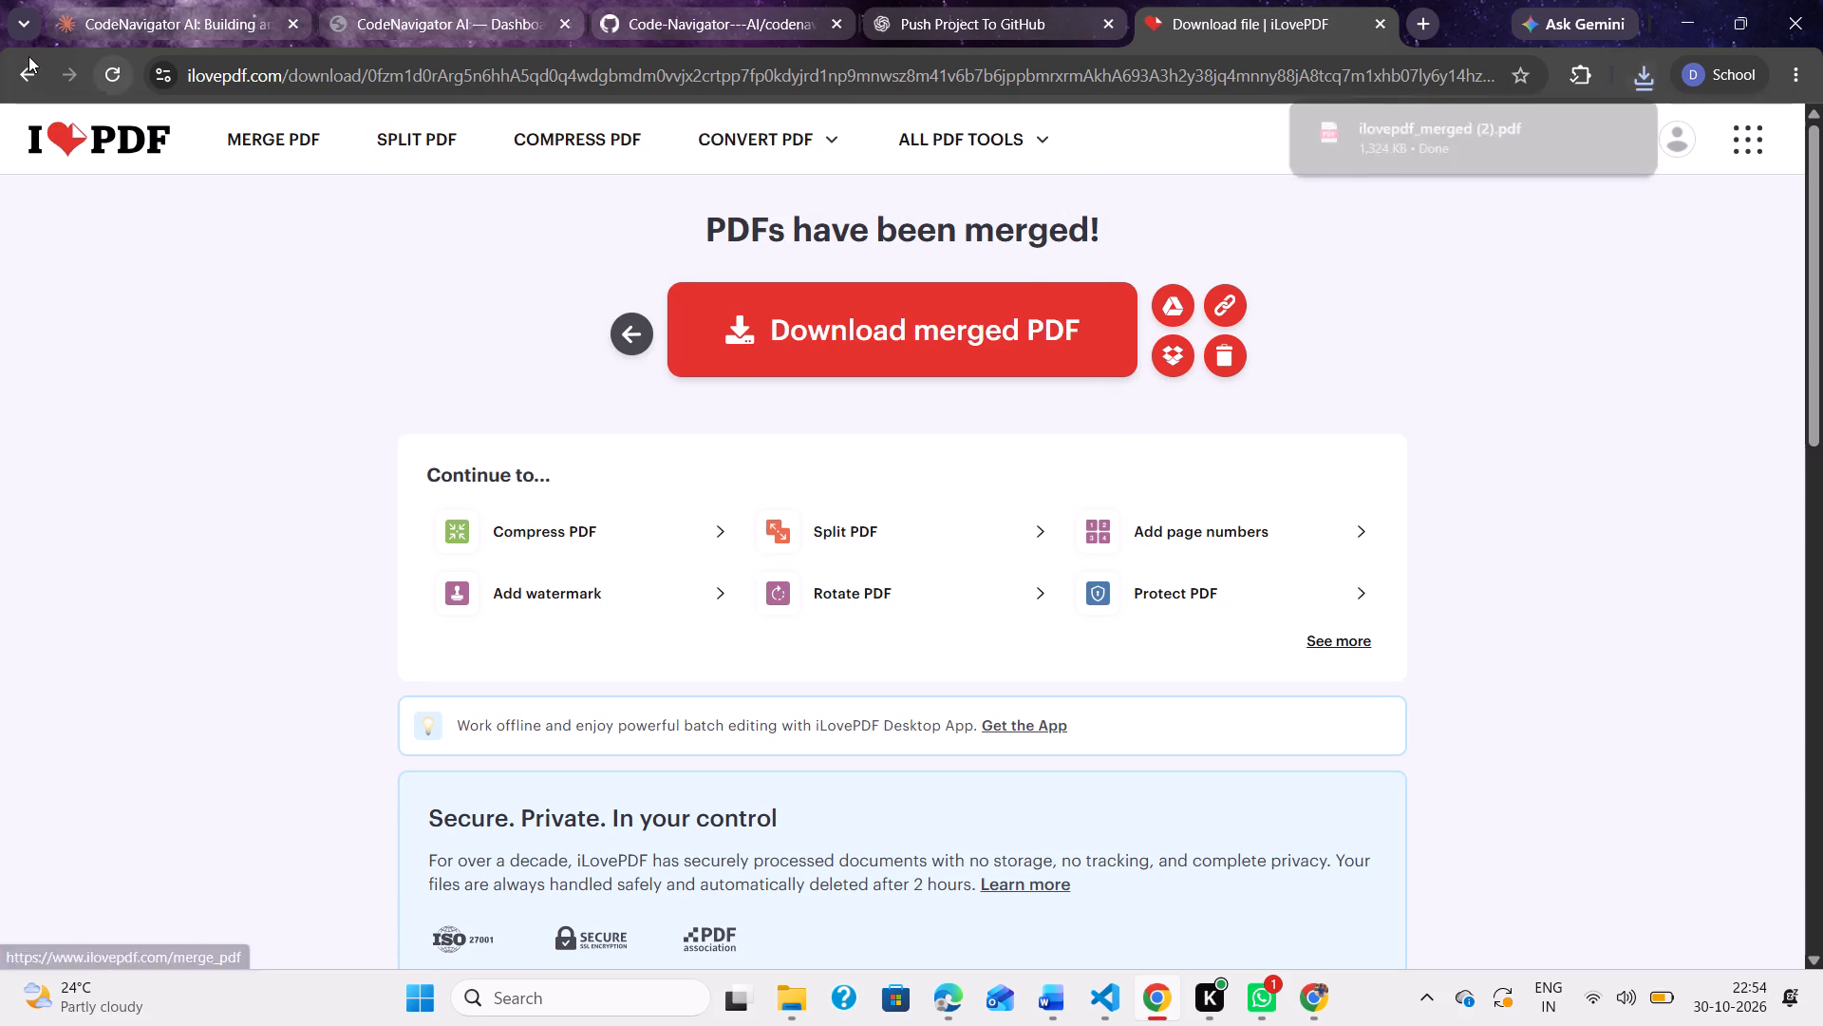
click(36, 81)
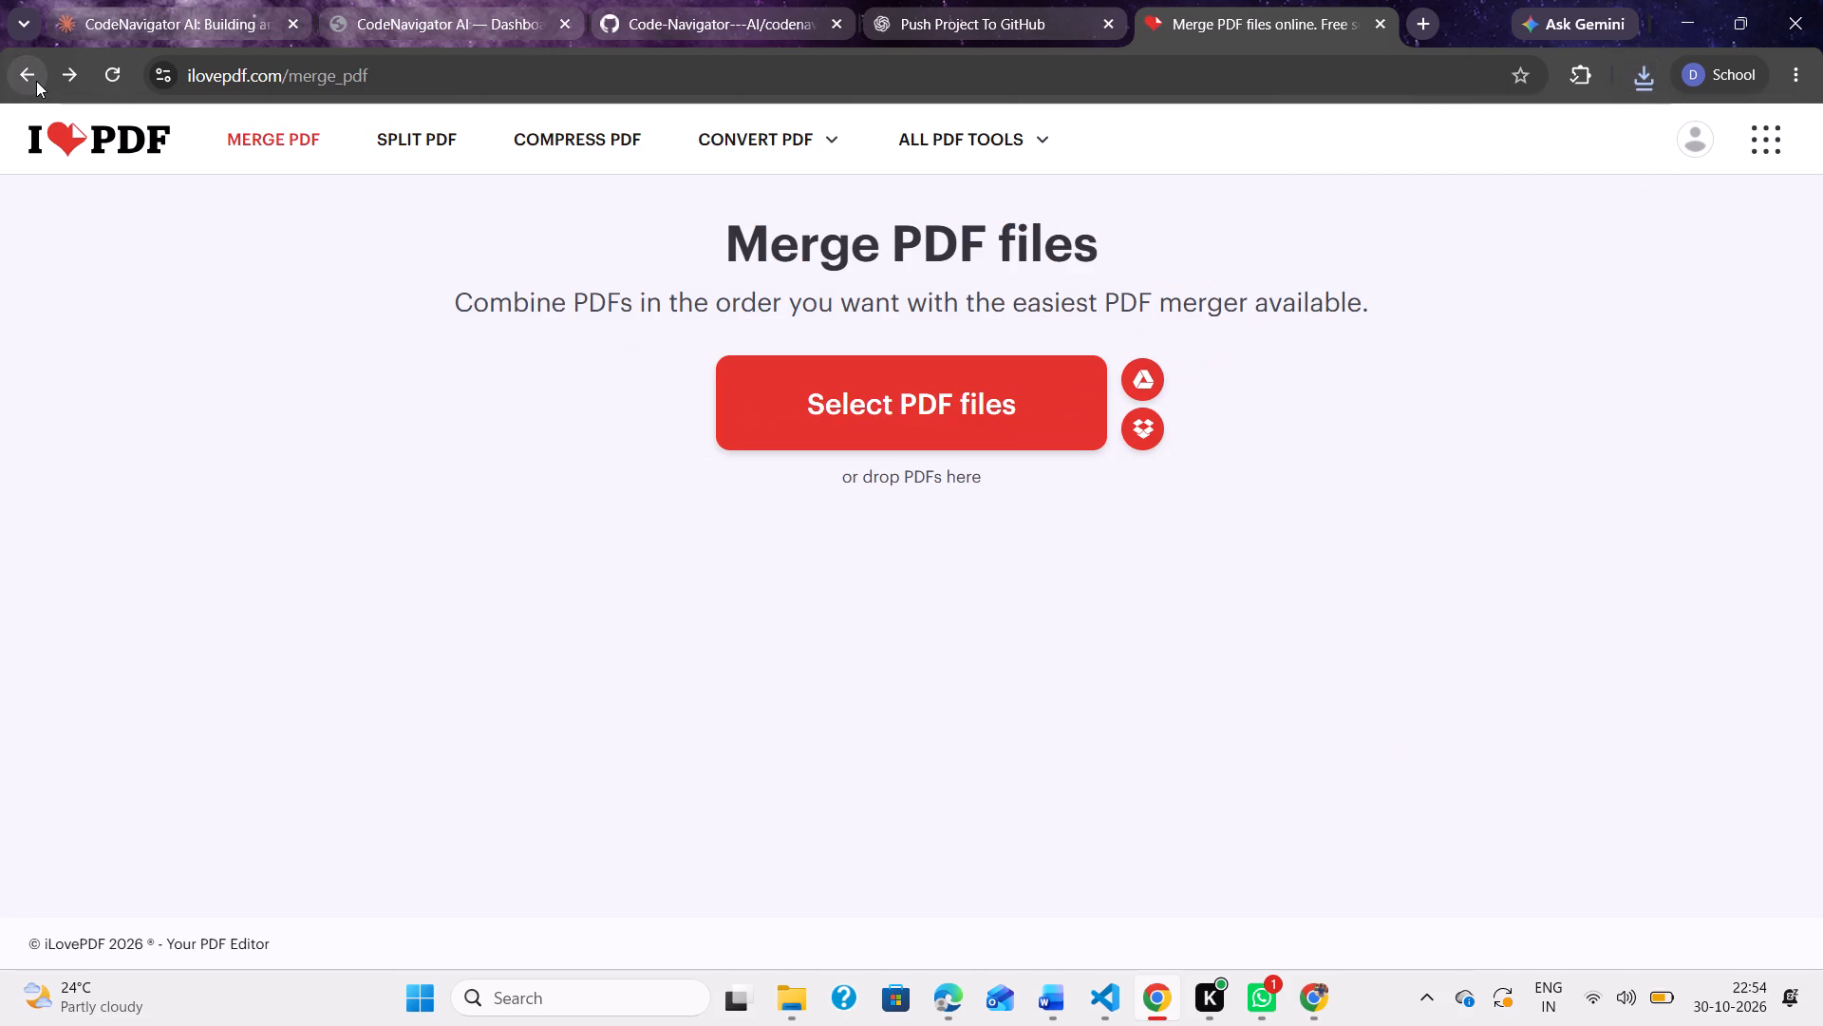
click(34, 80)
click(34, 80)
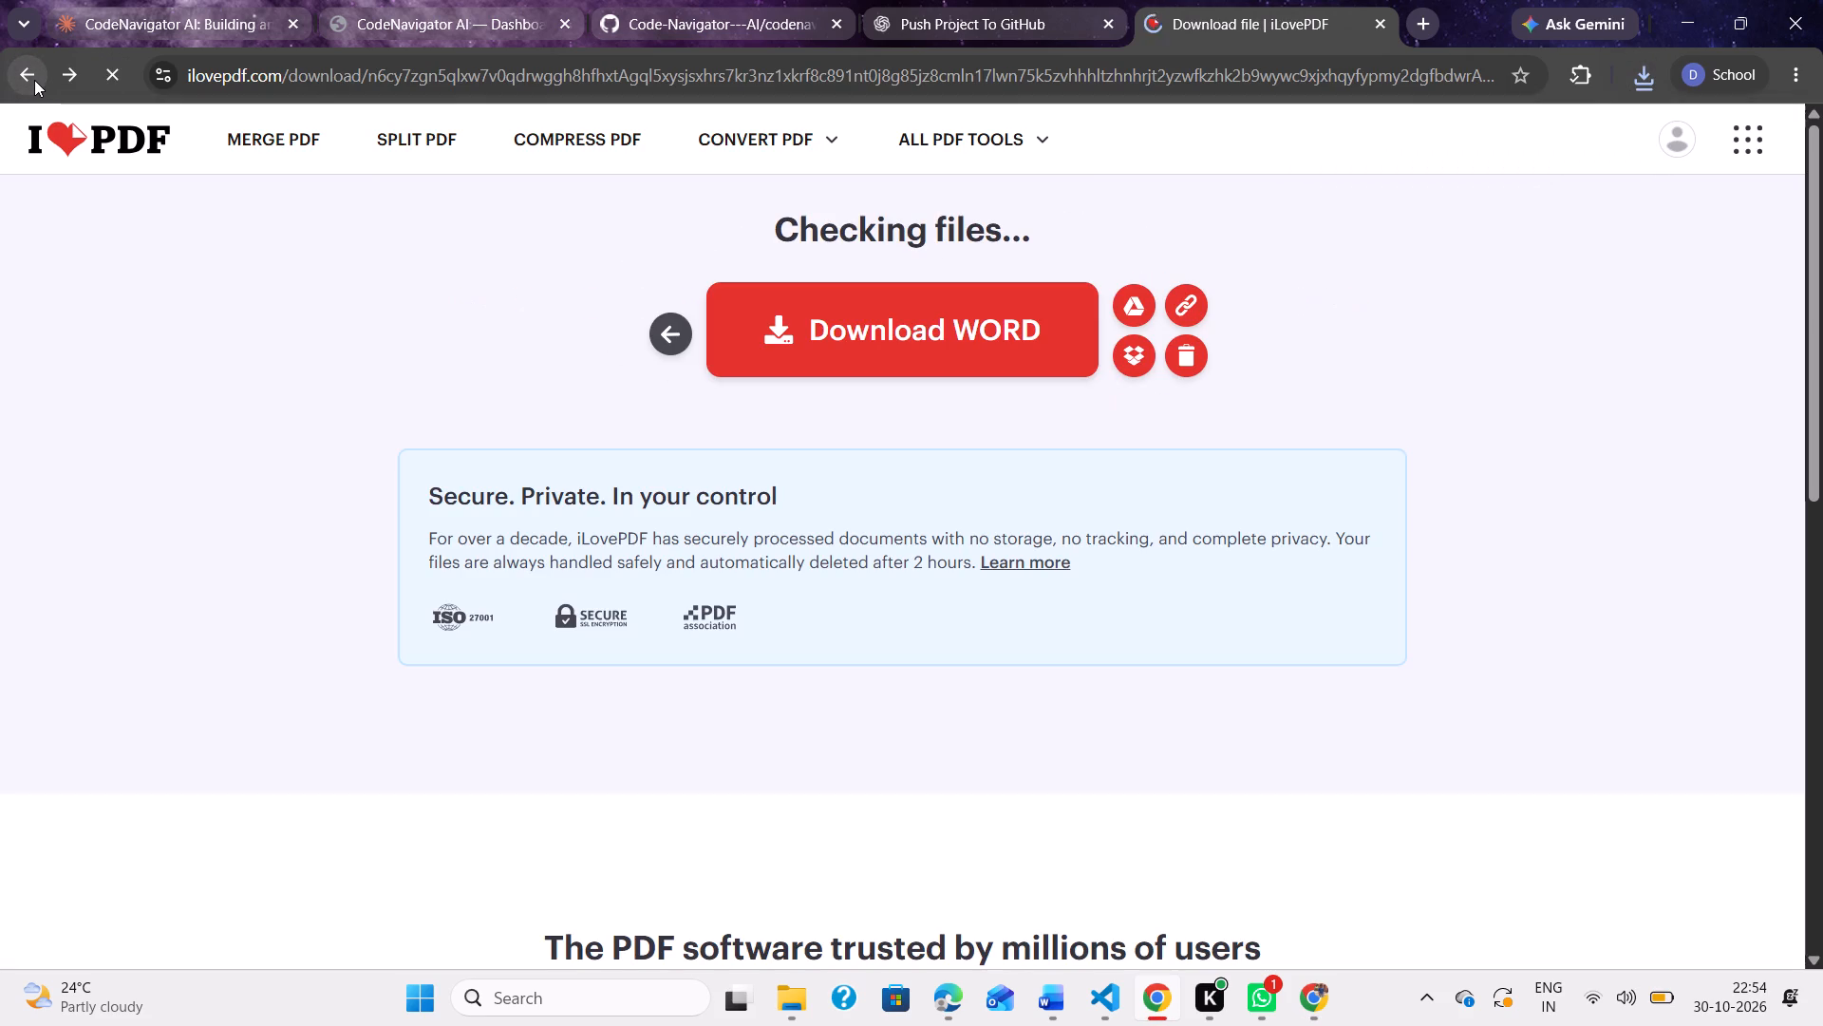
click(34, 80)
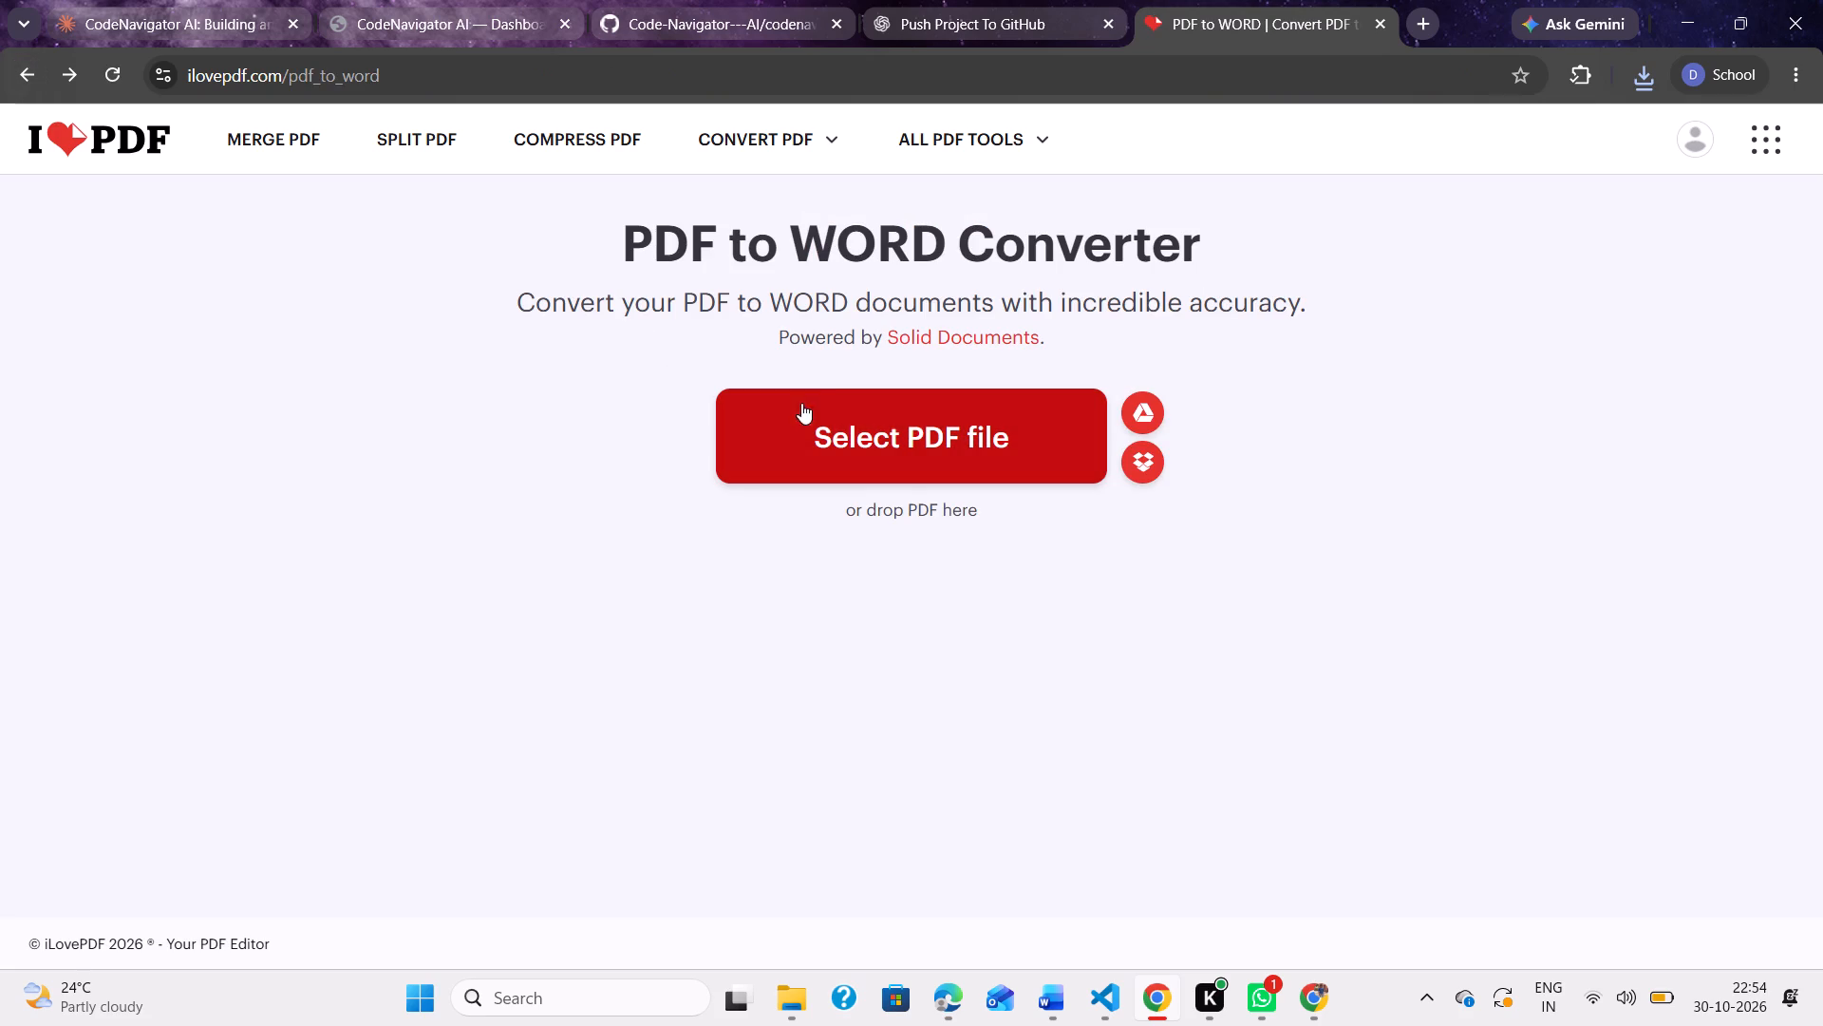
click(836, 405)
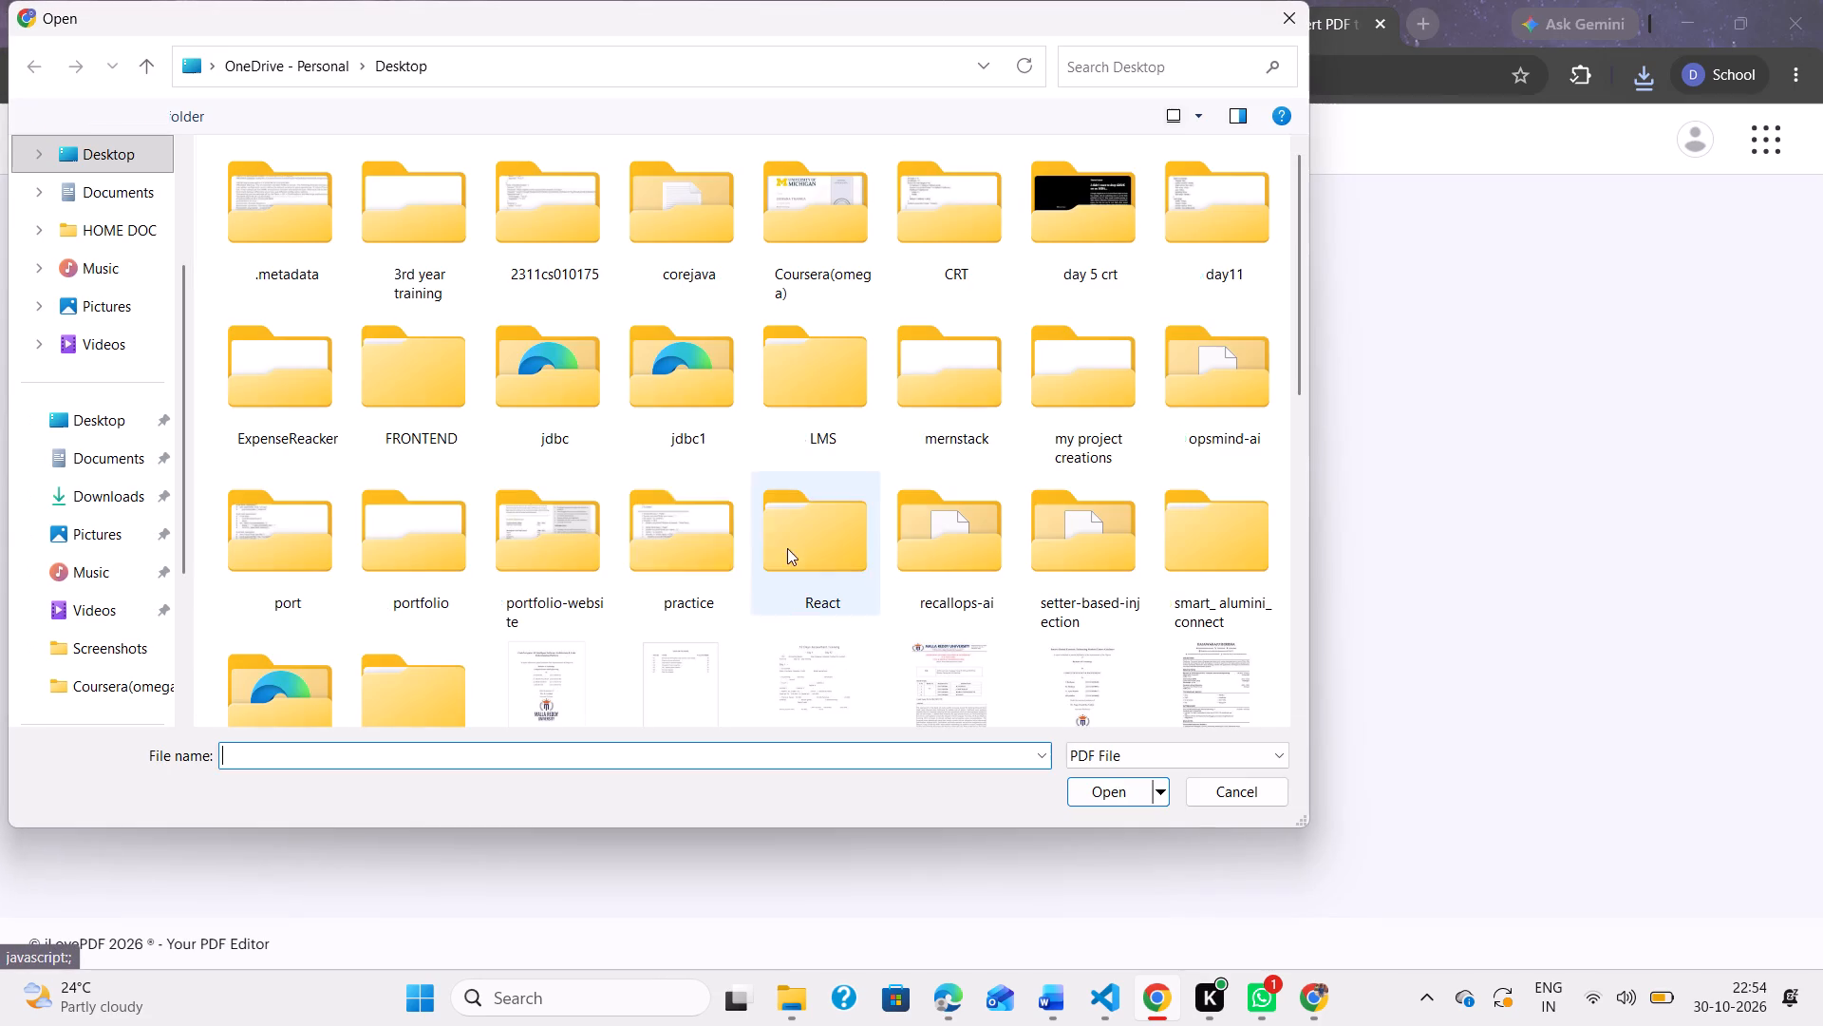
click(133, 489)
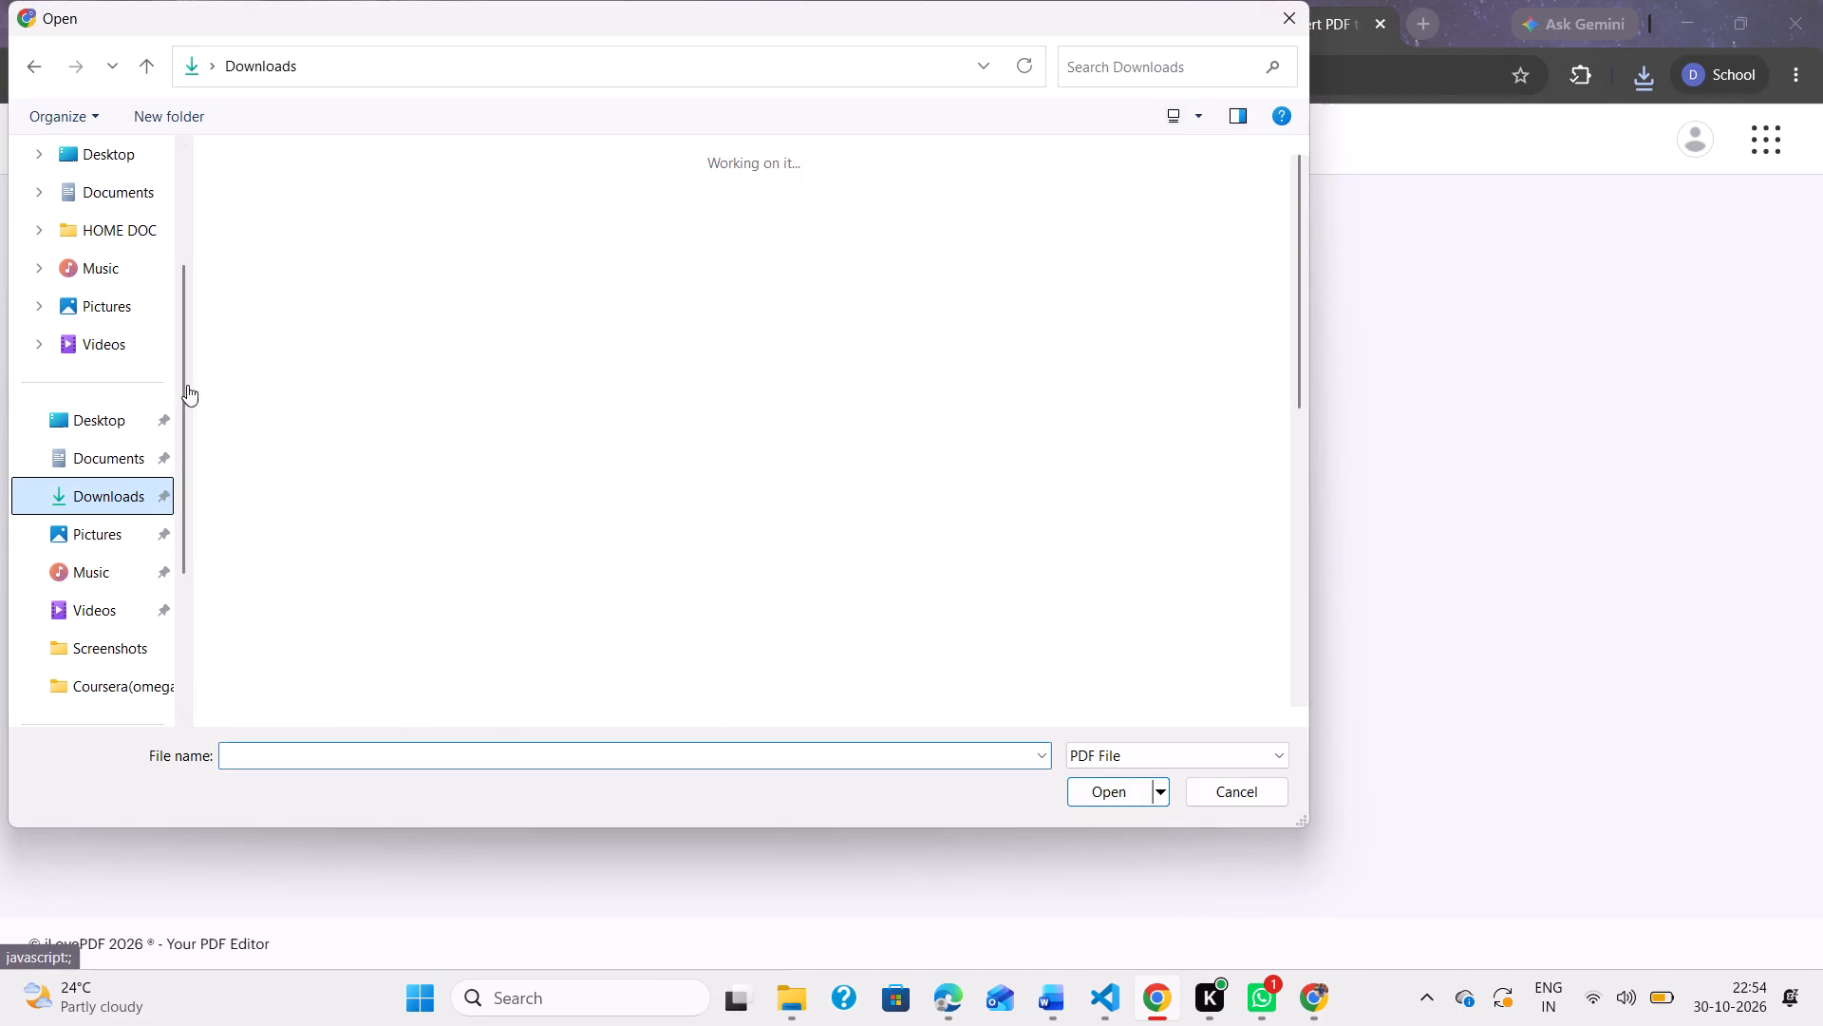
click(273, 236)
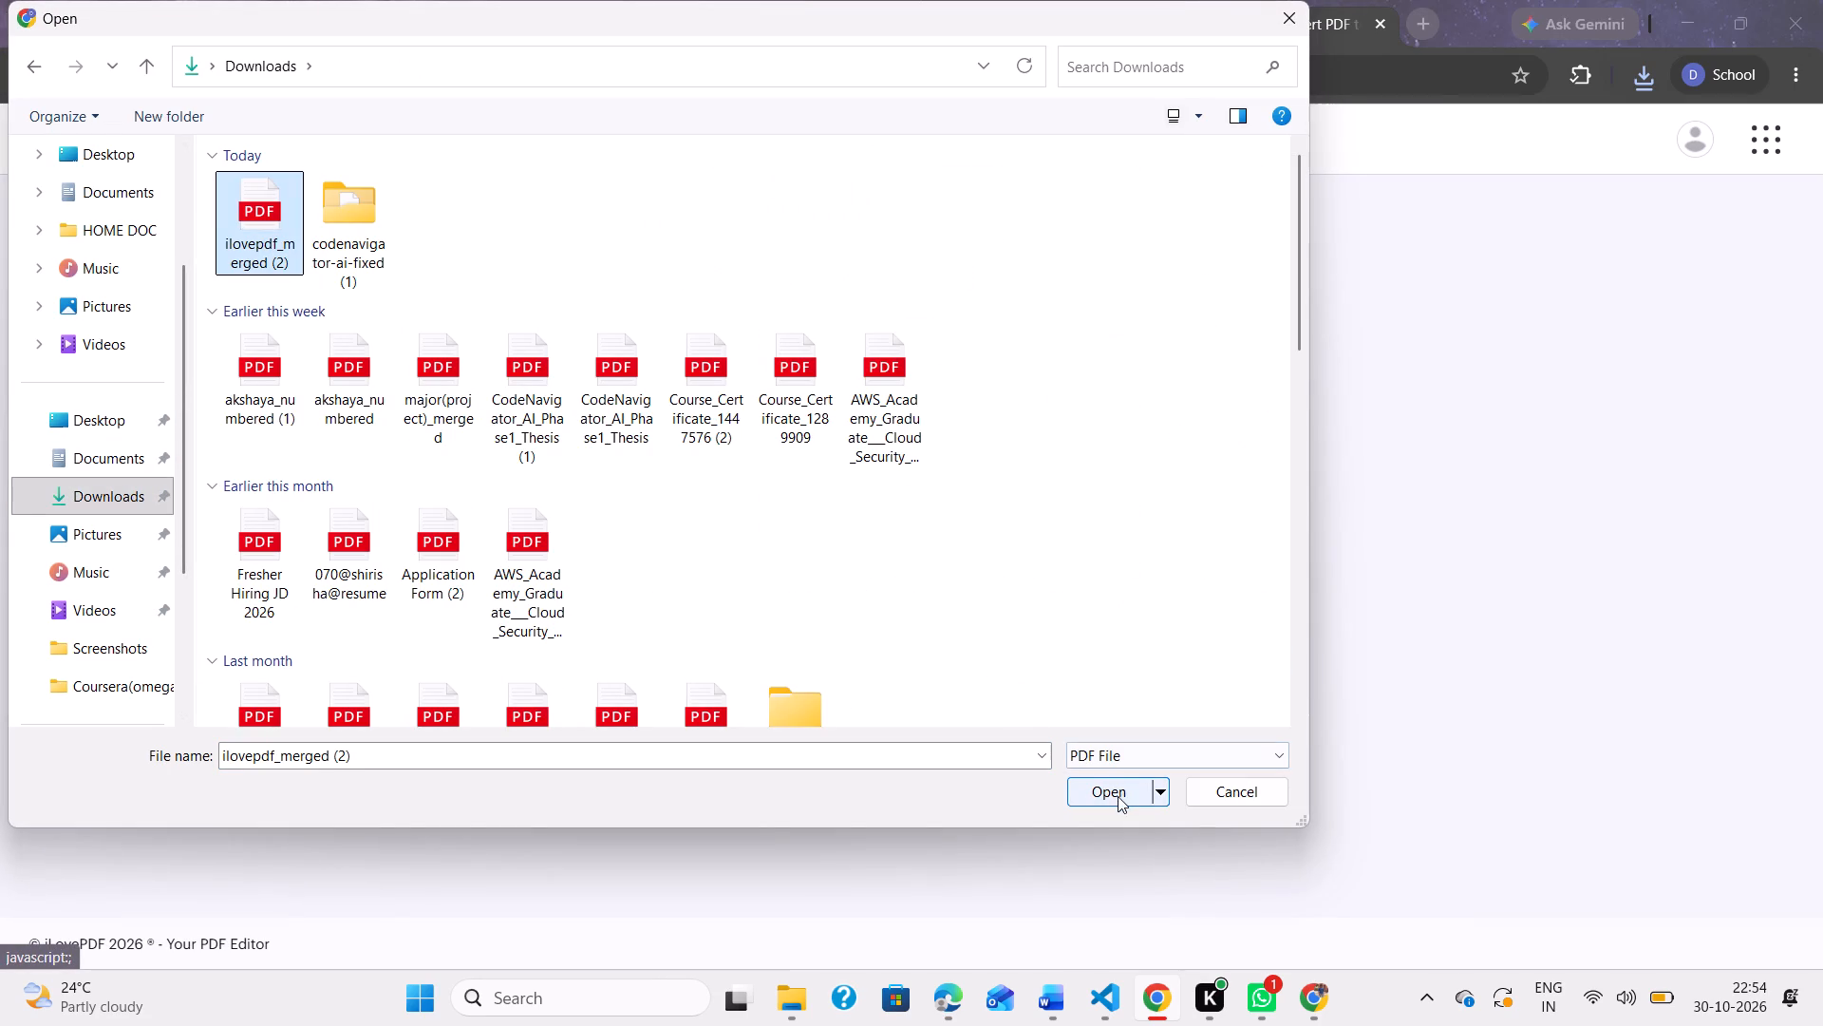
click(1106, 788)
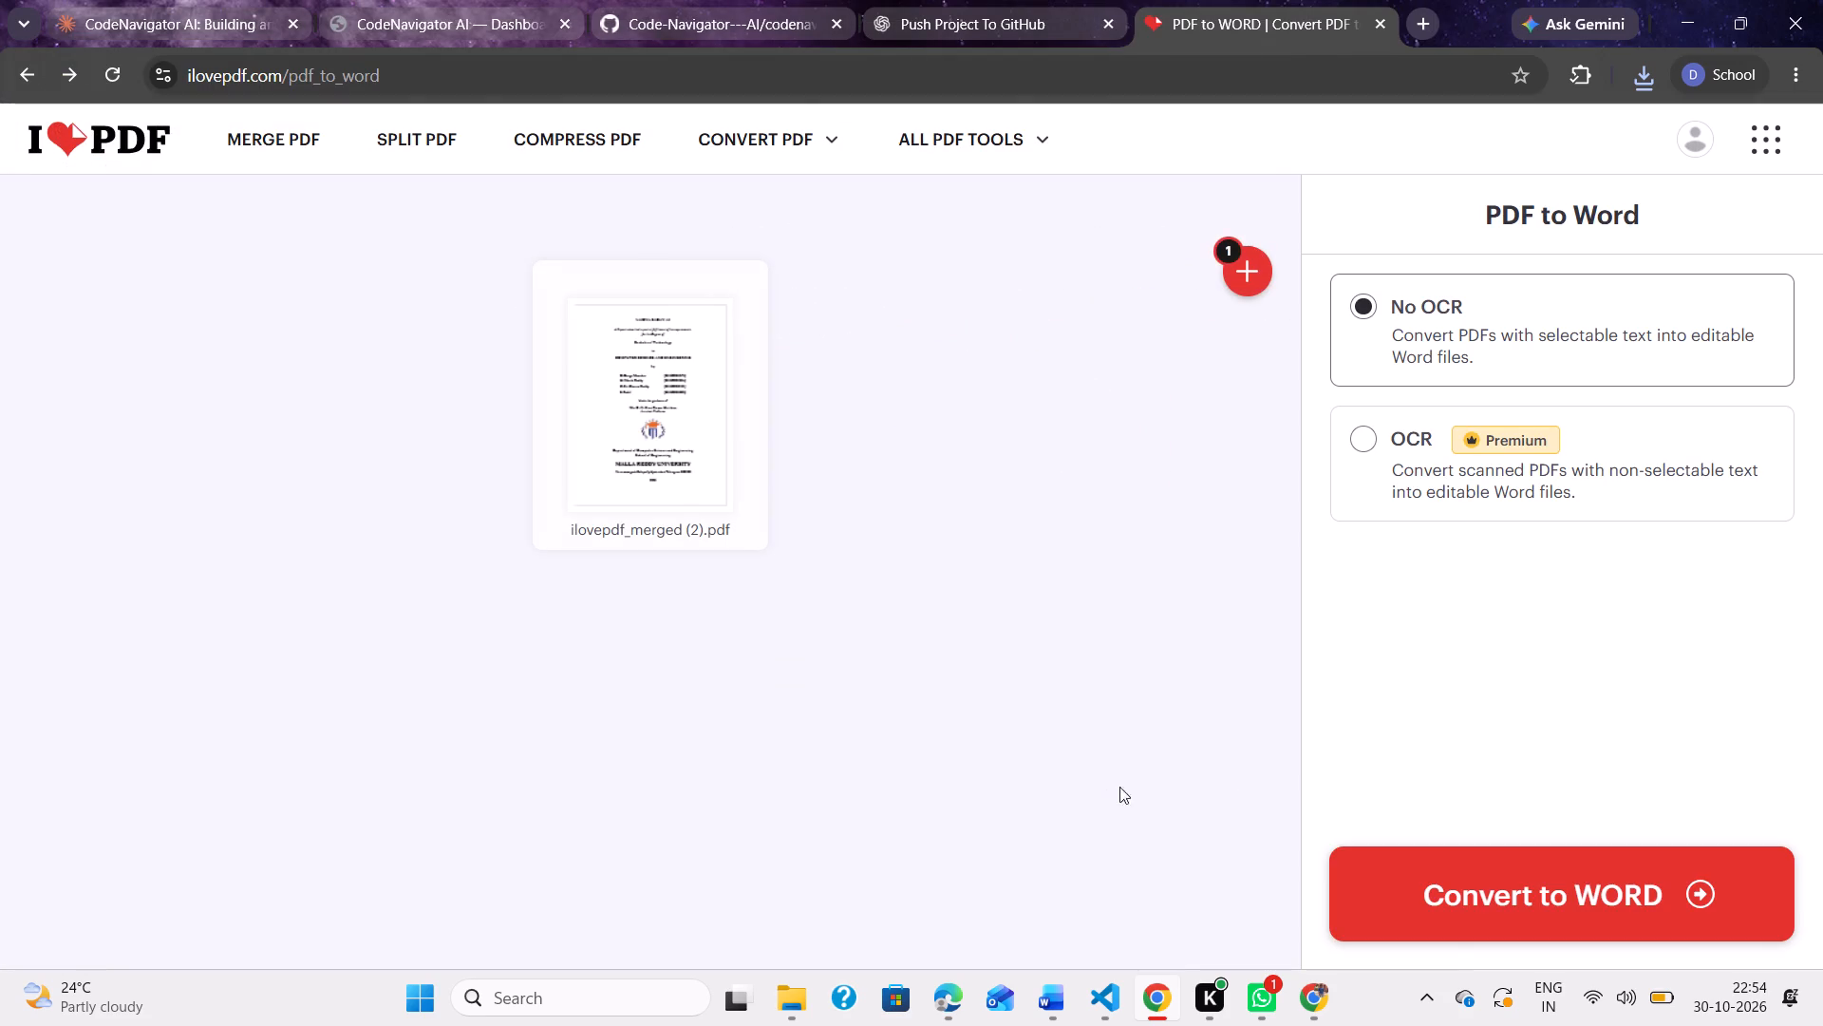
Convert the merged PDF to Word with No OCR and download the resulting document.
click(1520, 913)
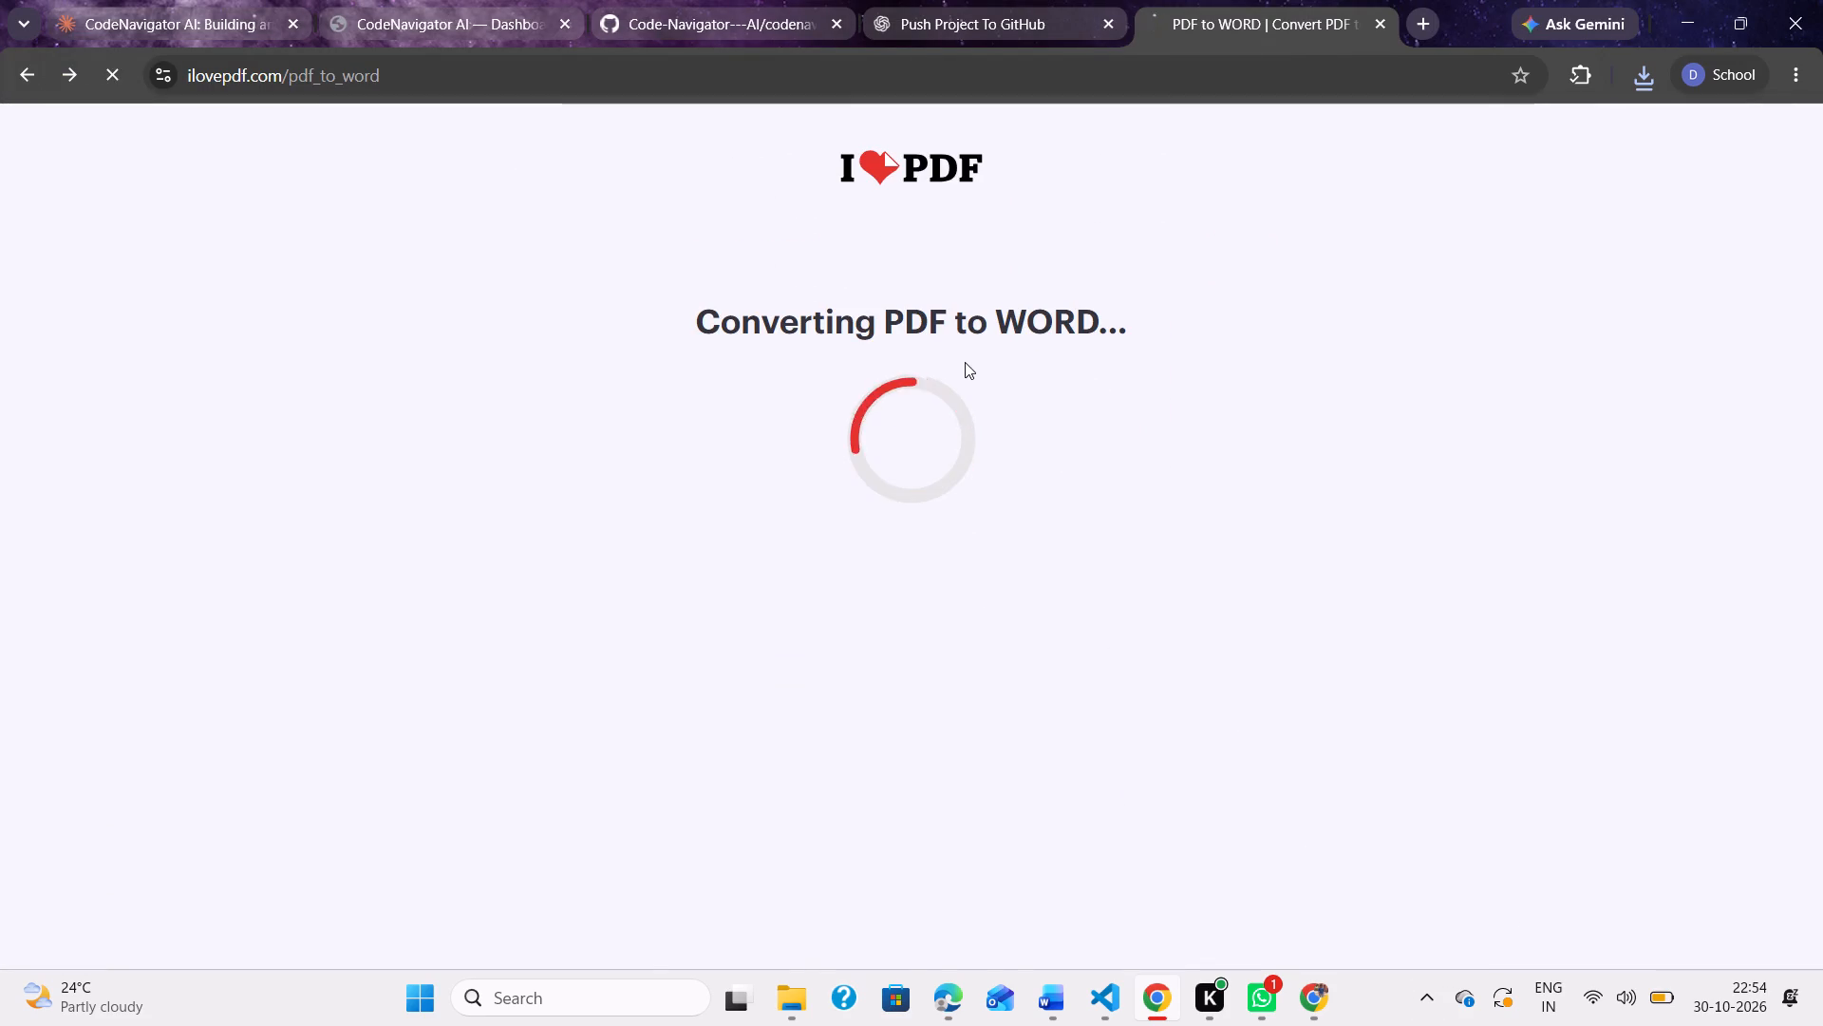
click(917, 370)
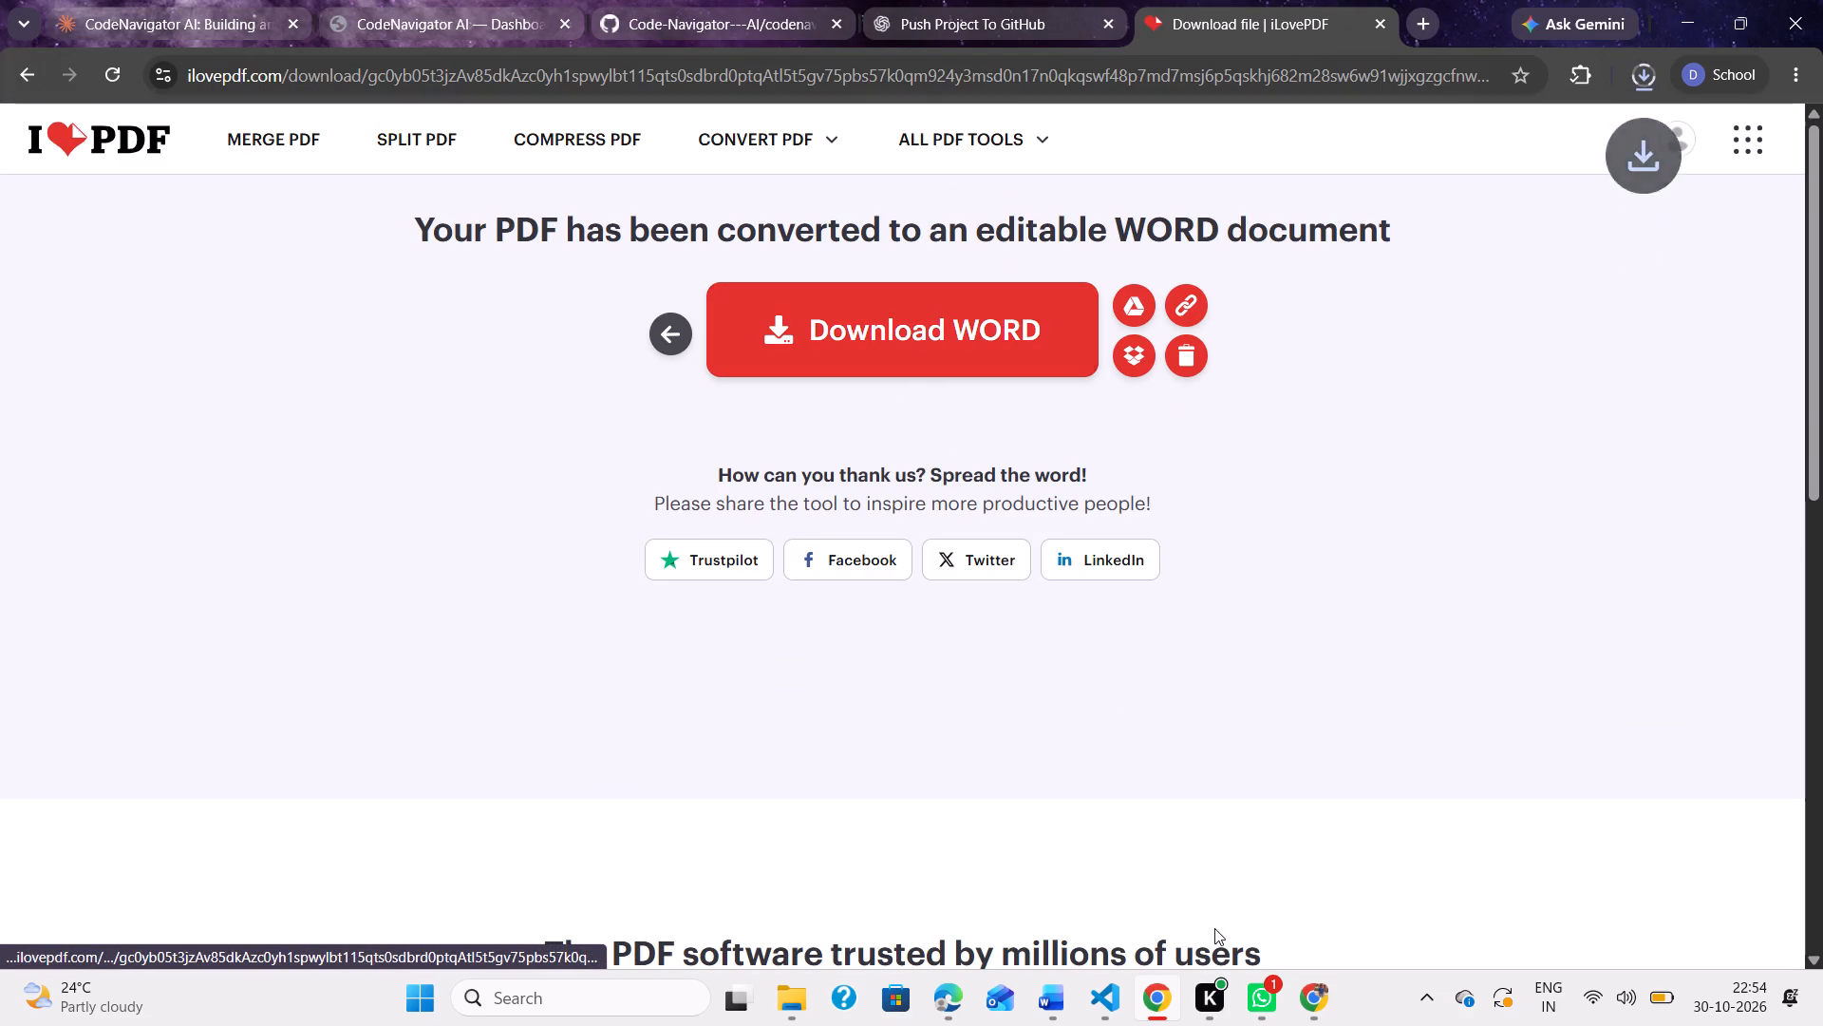
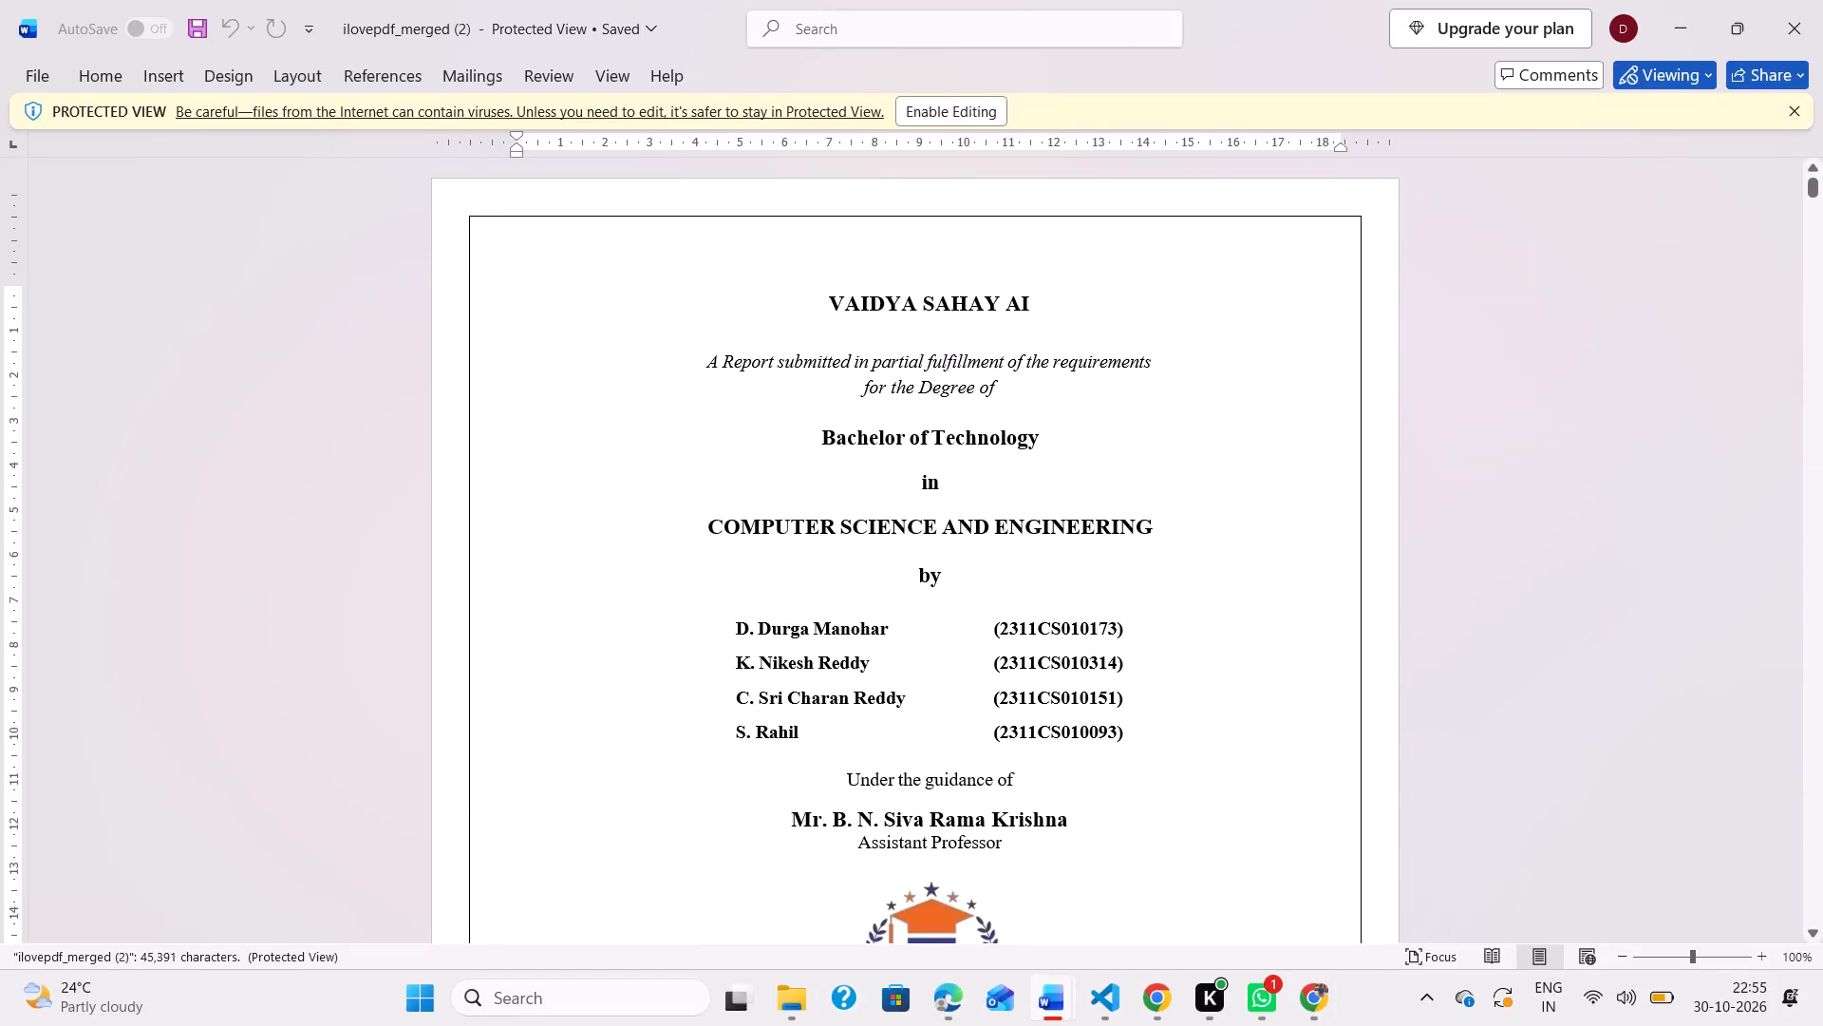
Look through the converted ilovepdf_merged (2) Word document from the title page to the references at its end.
scroll(920, 673, down, 12)
scroll(920, 673, down, 20)
scroll(920, 673, down, 8)
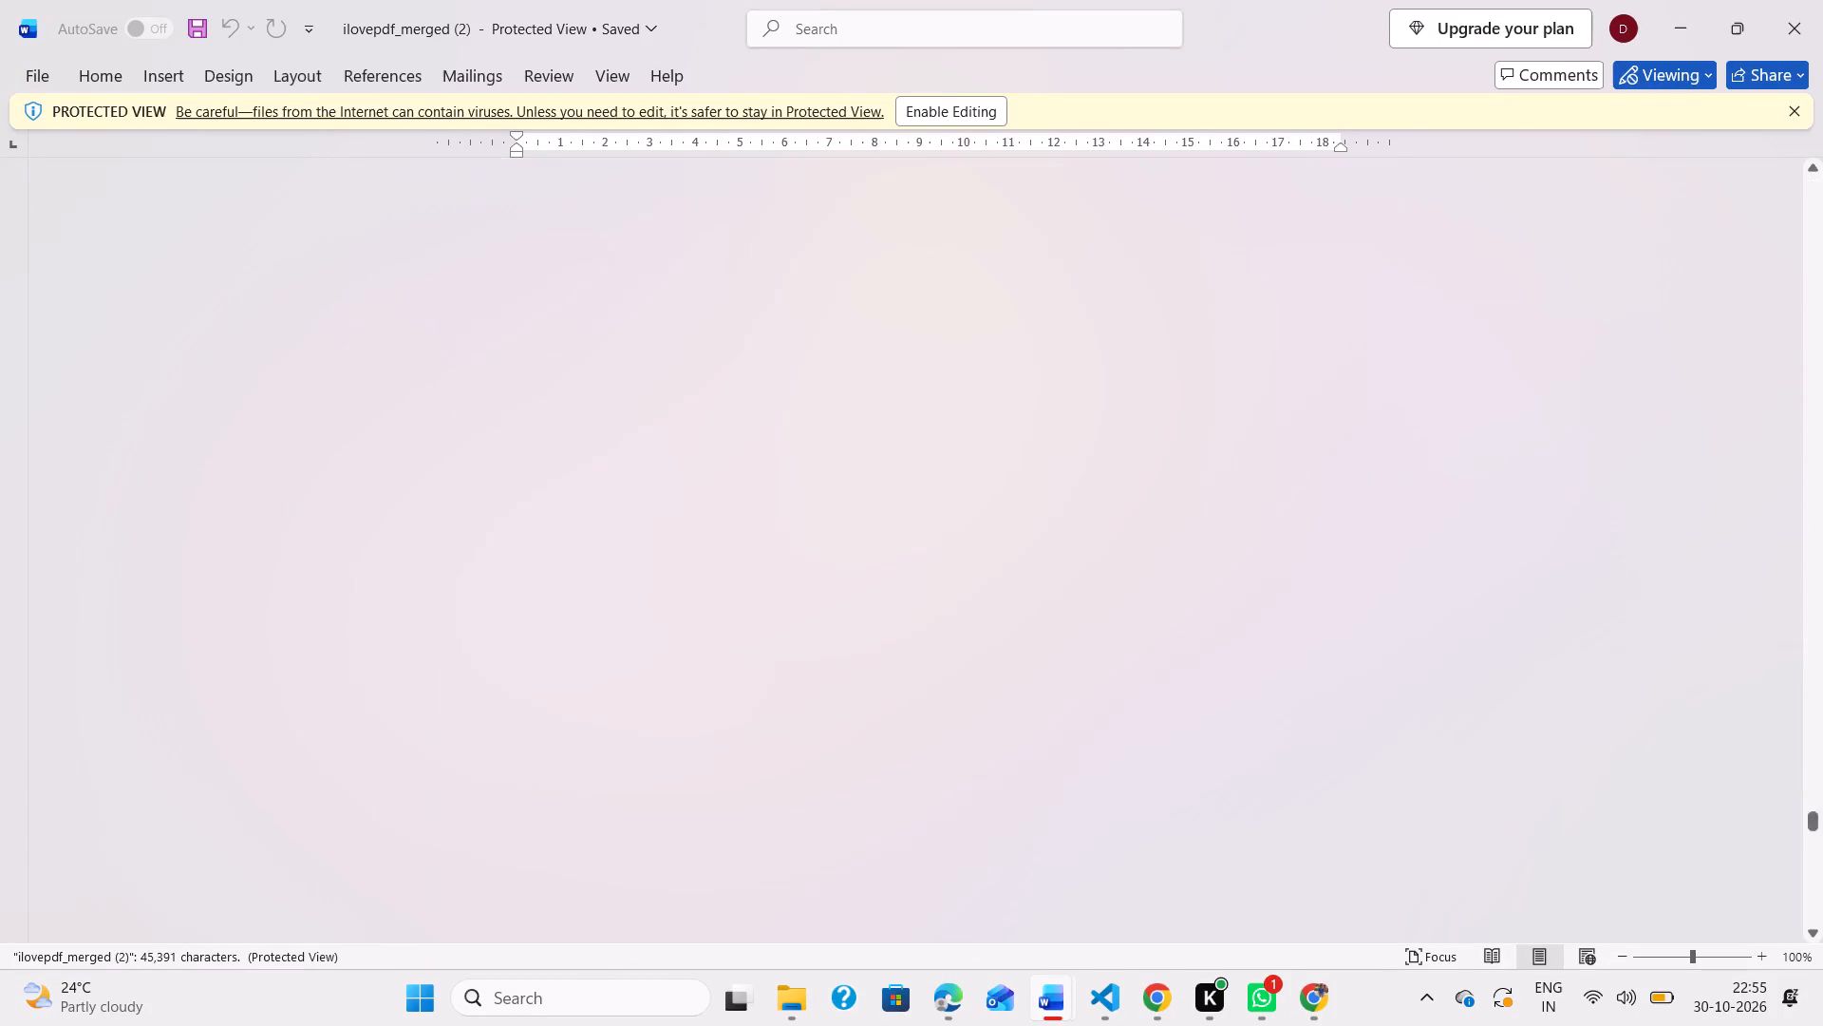
scroll(920, 673, down, 5)
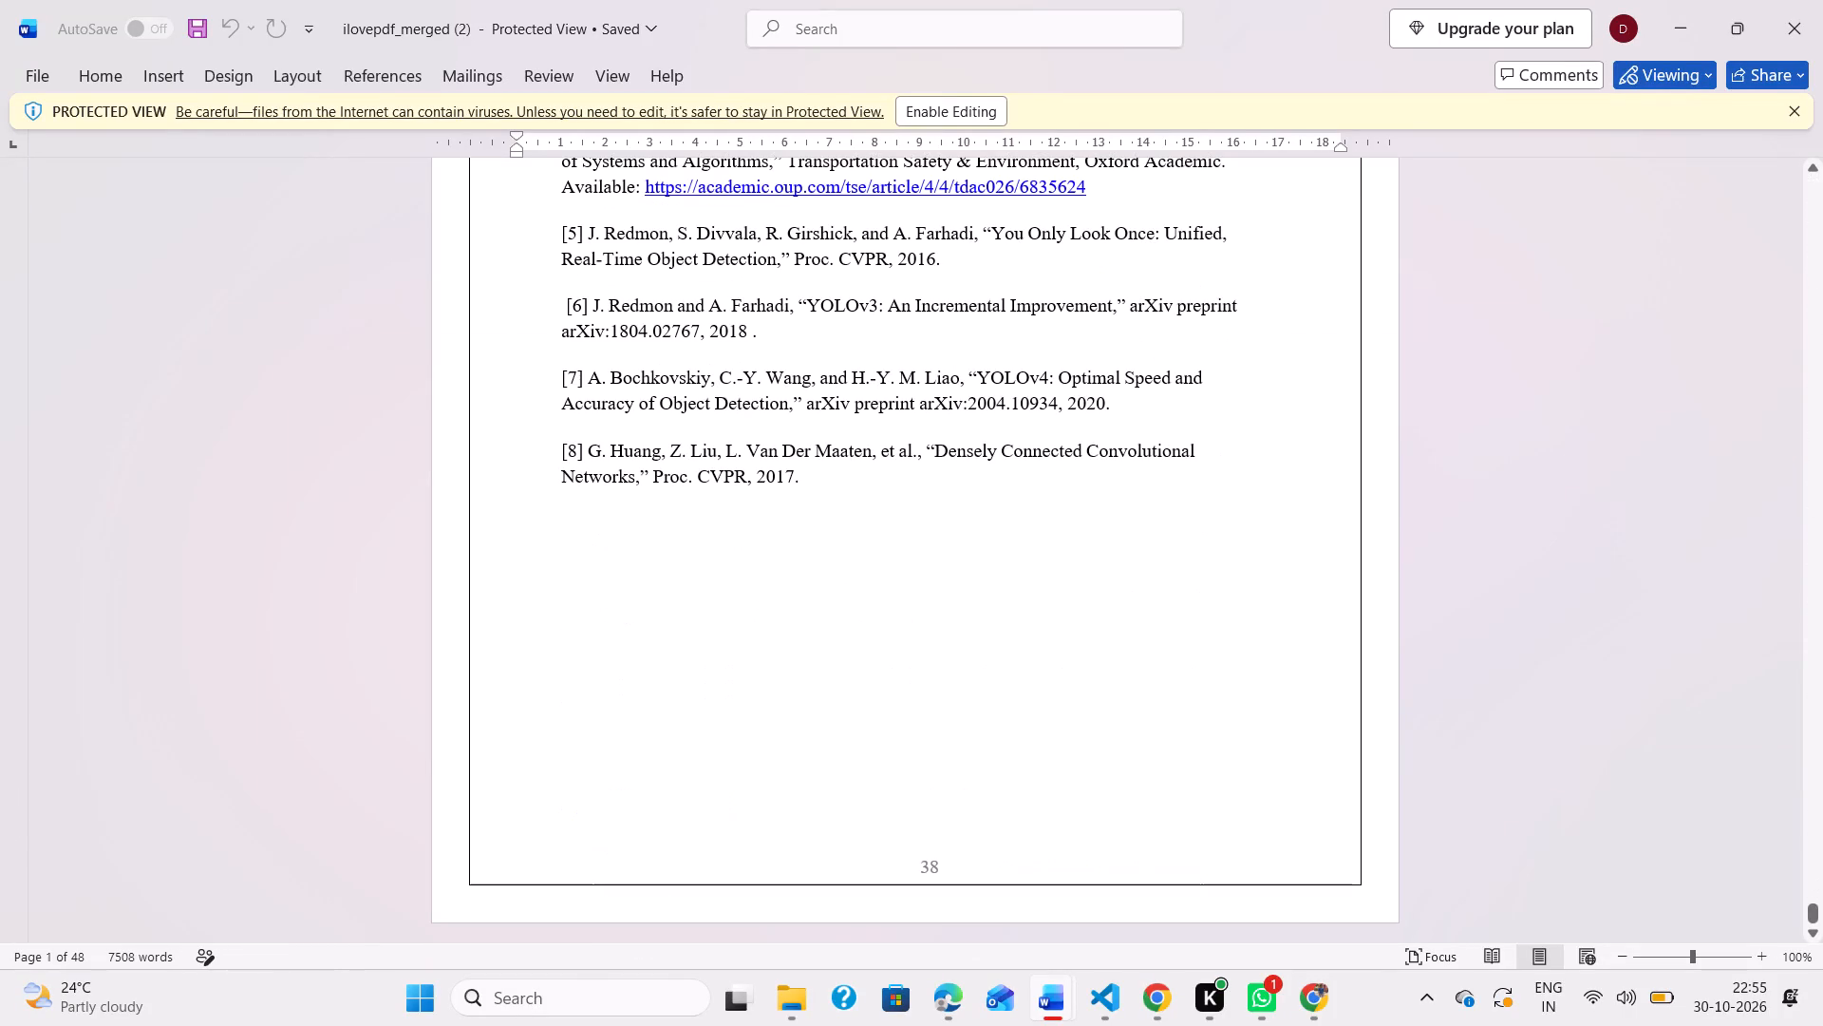
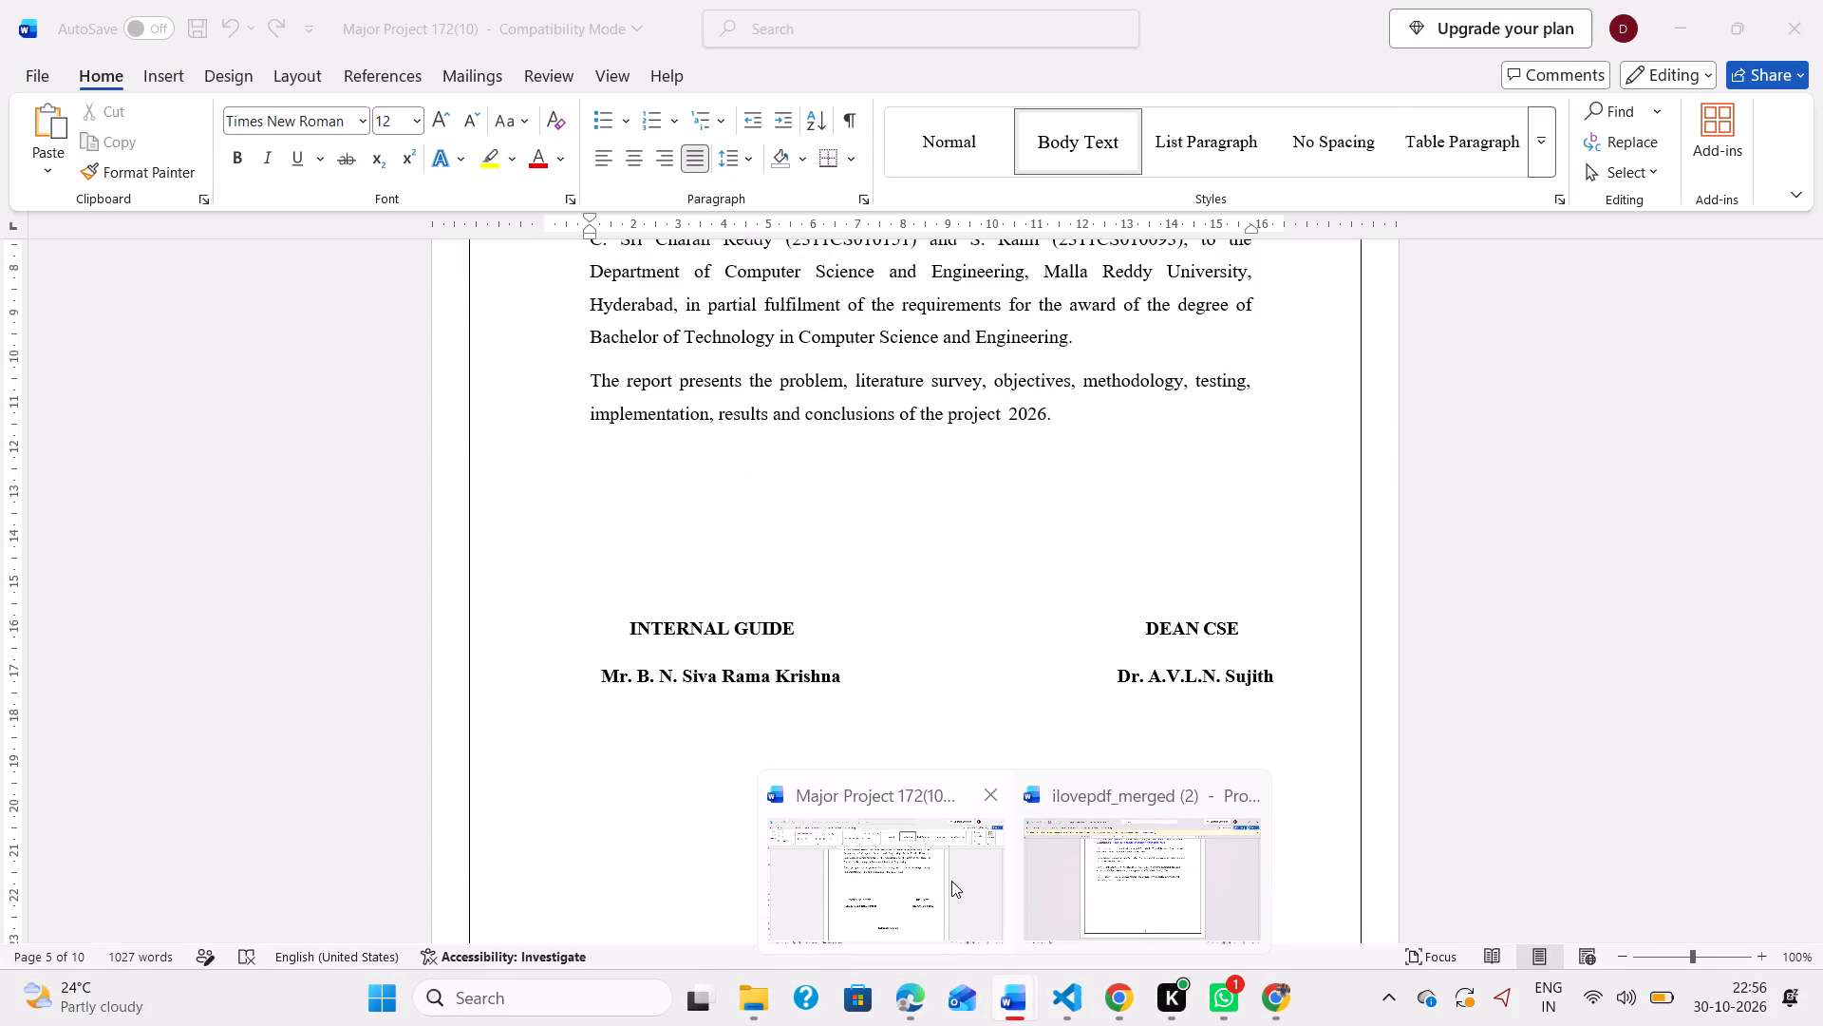
Switch to the ilovepdf_merged (2) document and enable editing for it.
click(1119, 867)
scroll(1083, 708, up, 20)
scroll(1083, 708, up, 4)
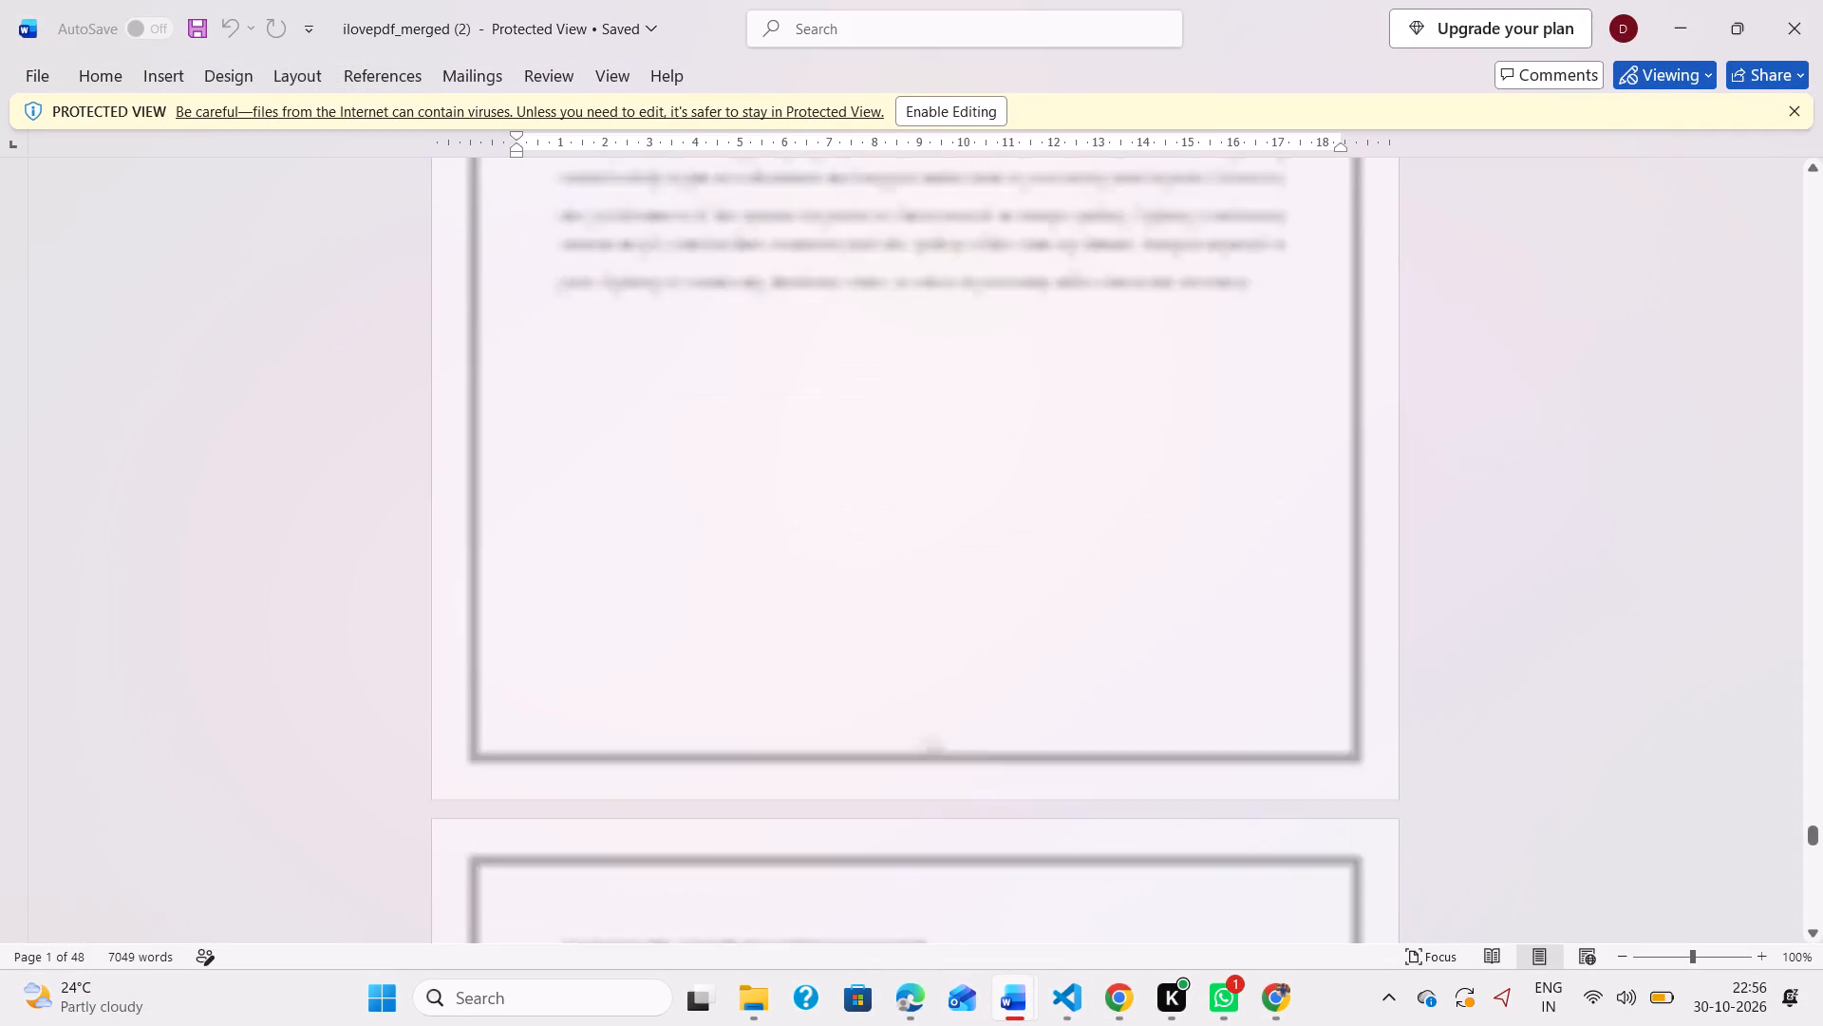
scroll(1083, 708, up, 20)
scroll(1083, 708, up, 7)
scroll(1083, 708, up, 20)
scroll(1083, 708, up, 20)
scroll(1083, 708, up, 20)
scroll(1061, 637, up, 7)
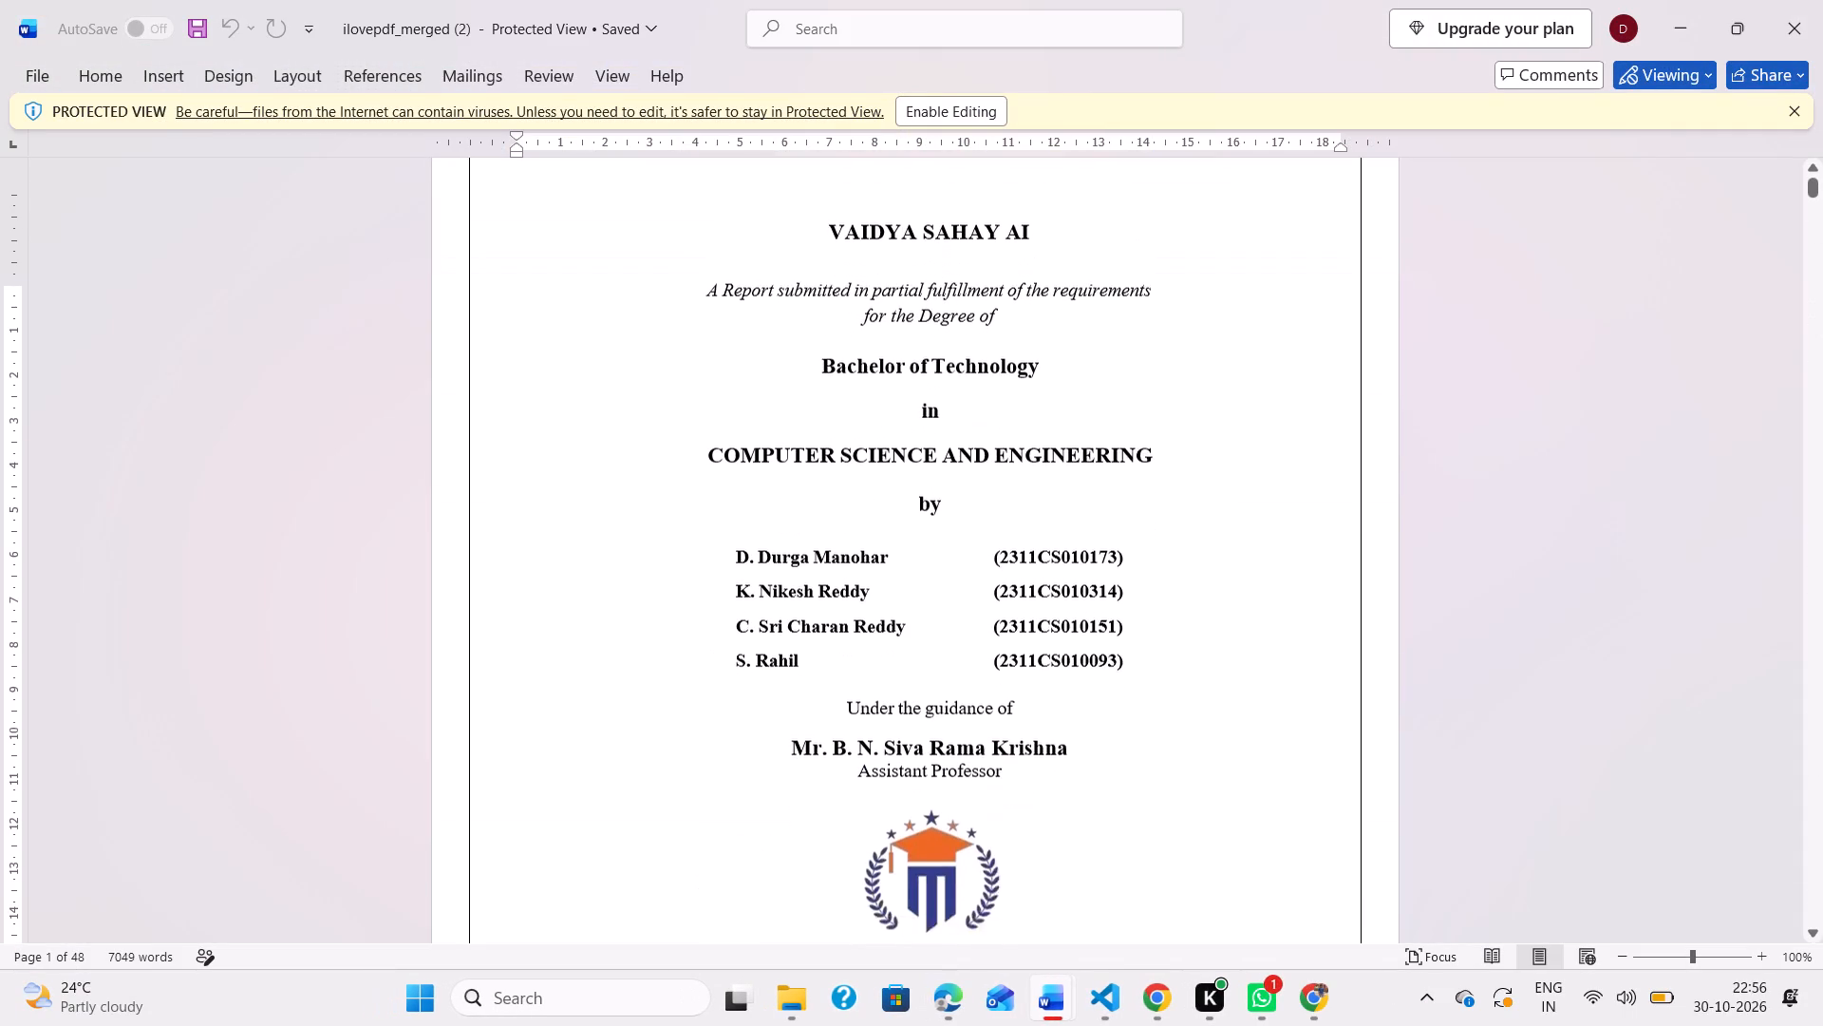
scroll(977, 691, up, 1)
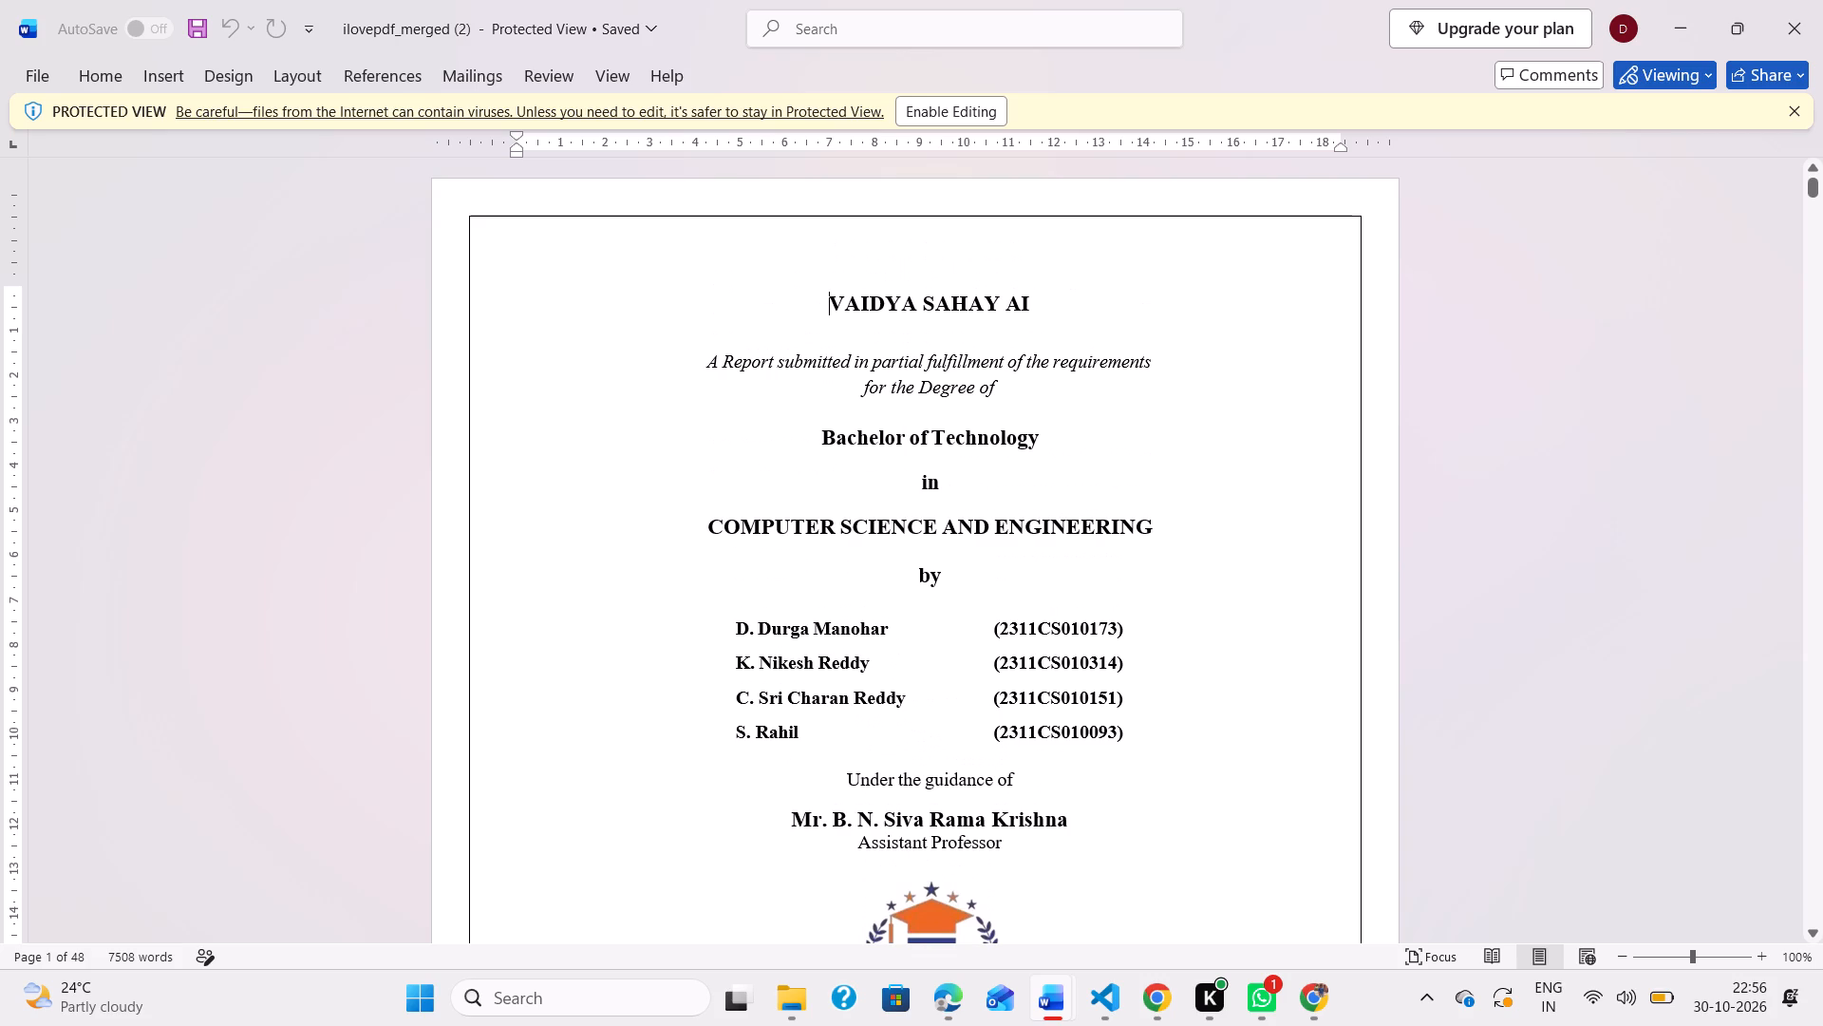
scroll(977, 691, down, 3)
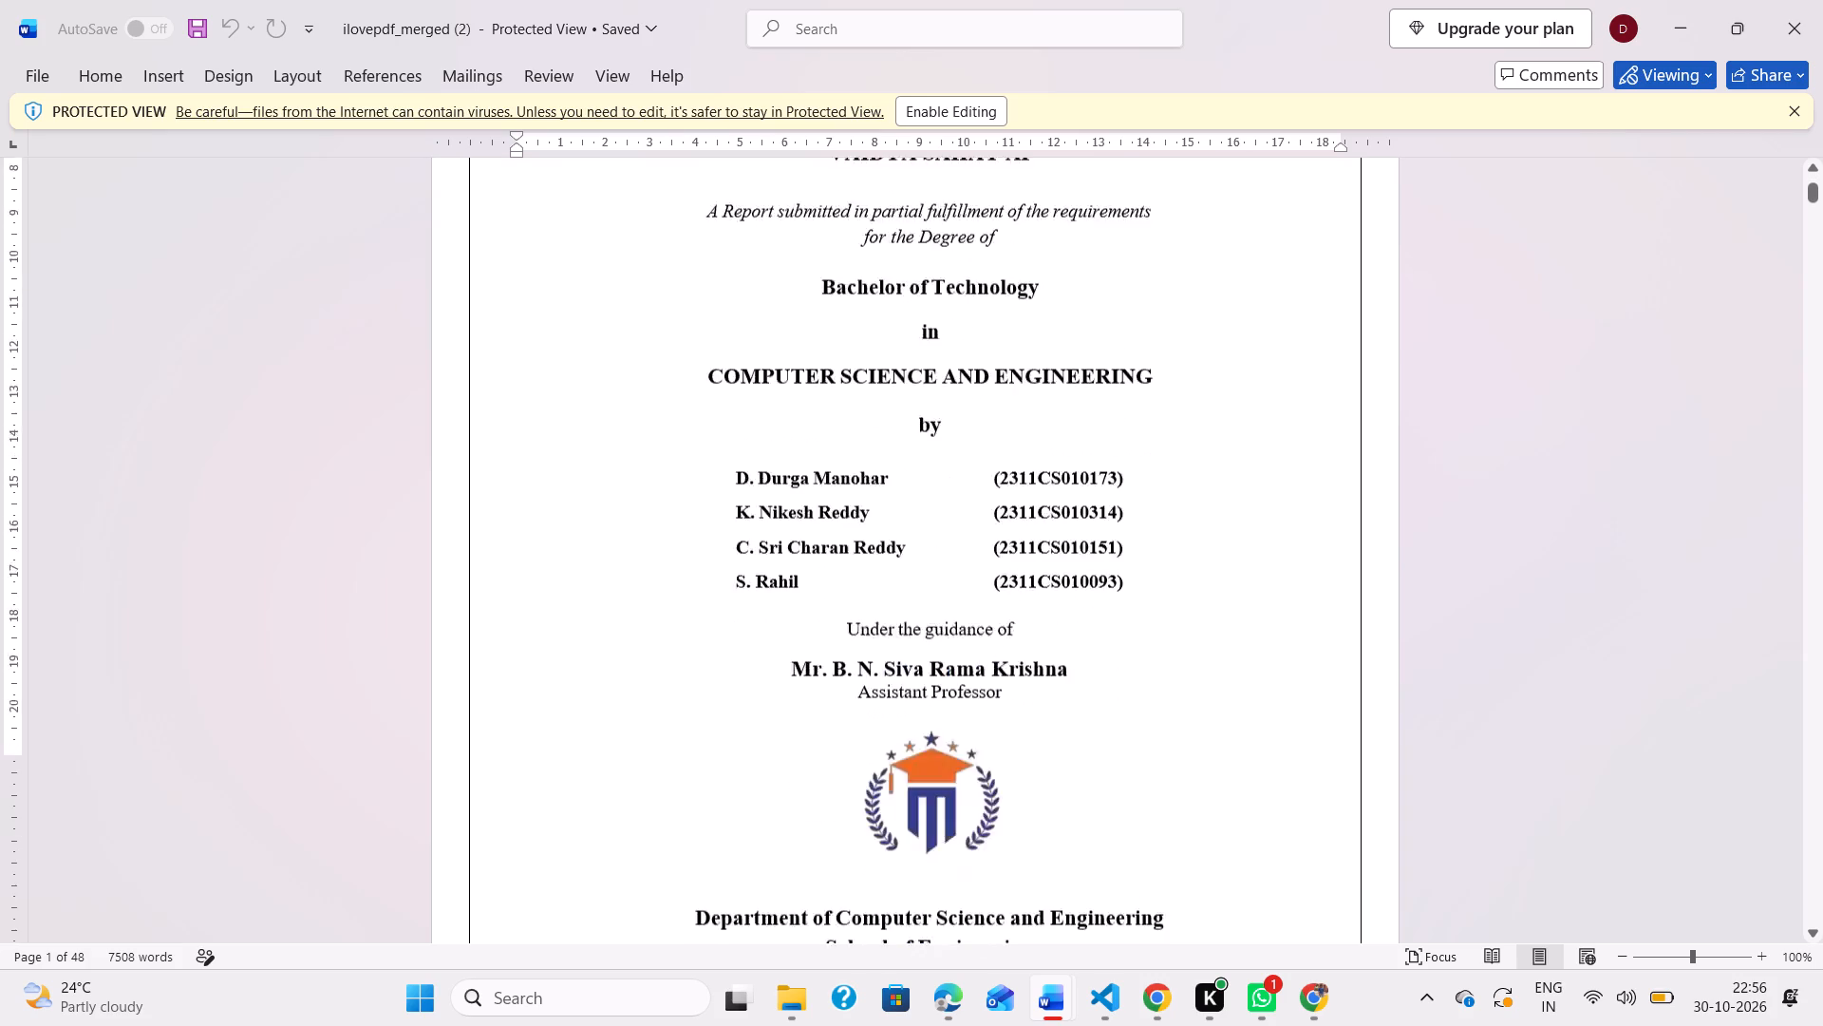
scroll(964, 769, down, 1)
scroll(975, 692, down, 1)
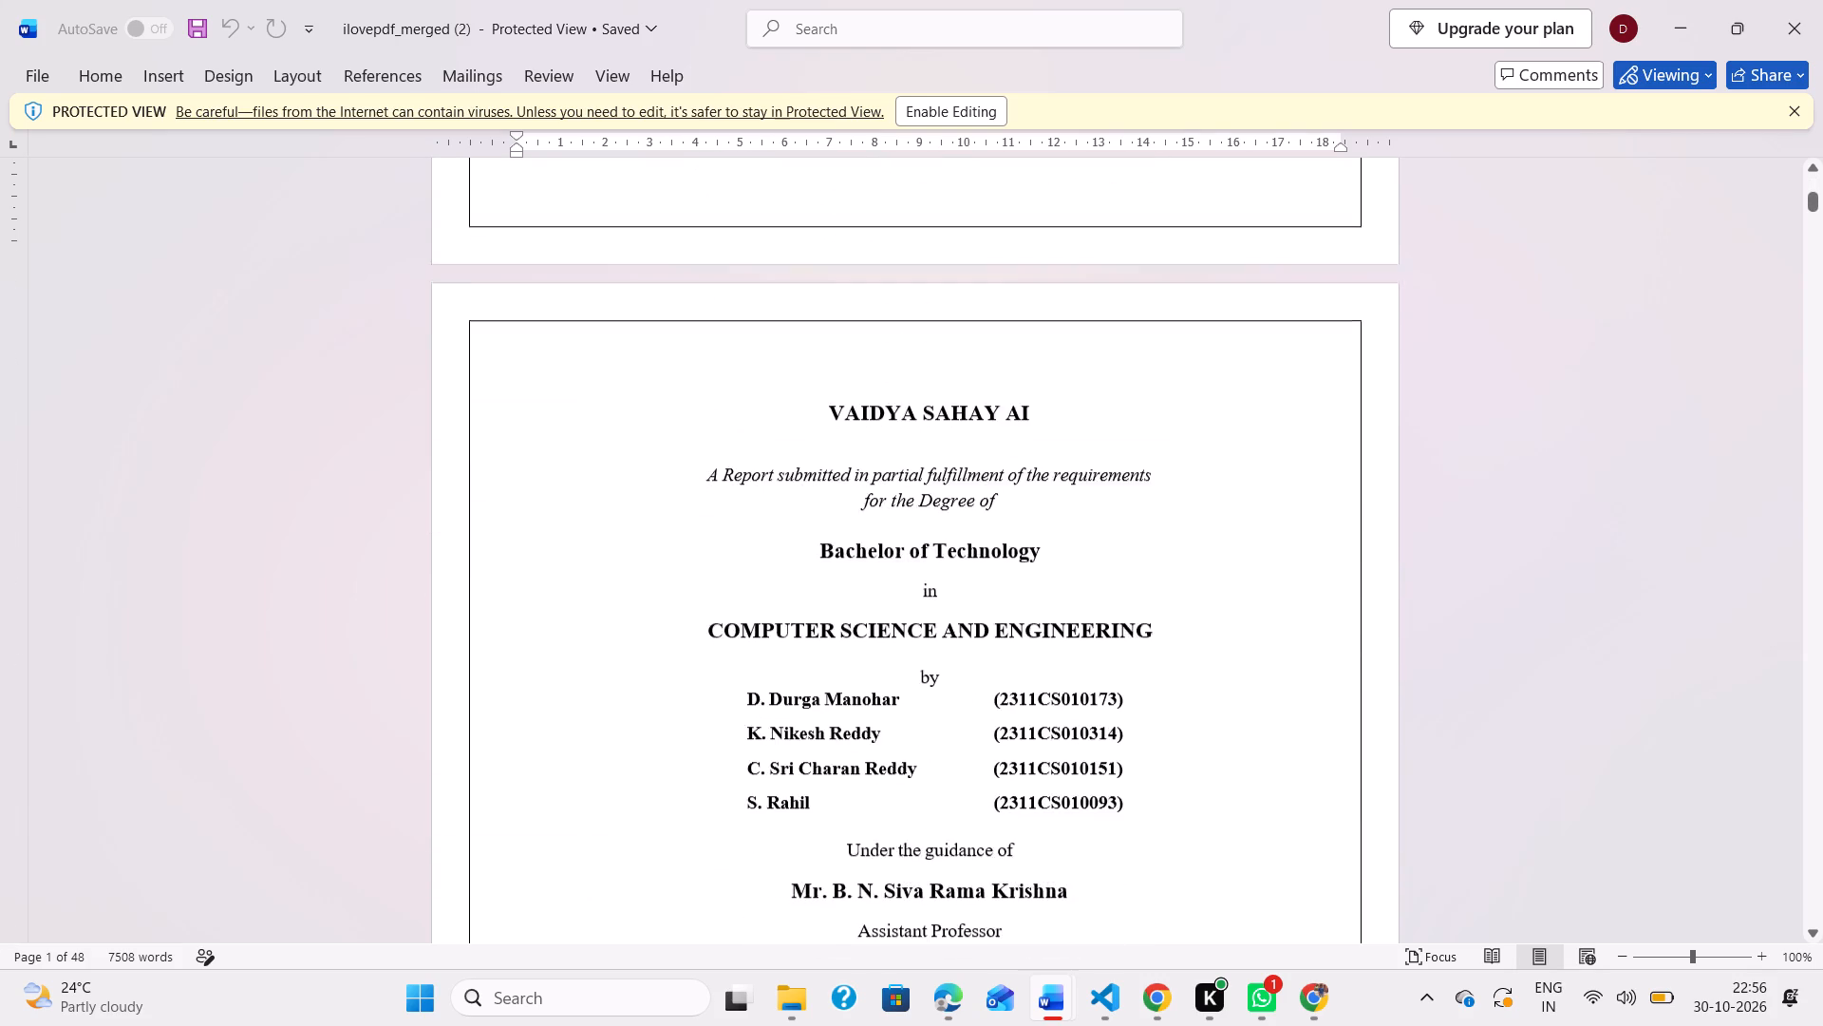
scroll(967, 644, down, 2)
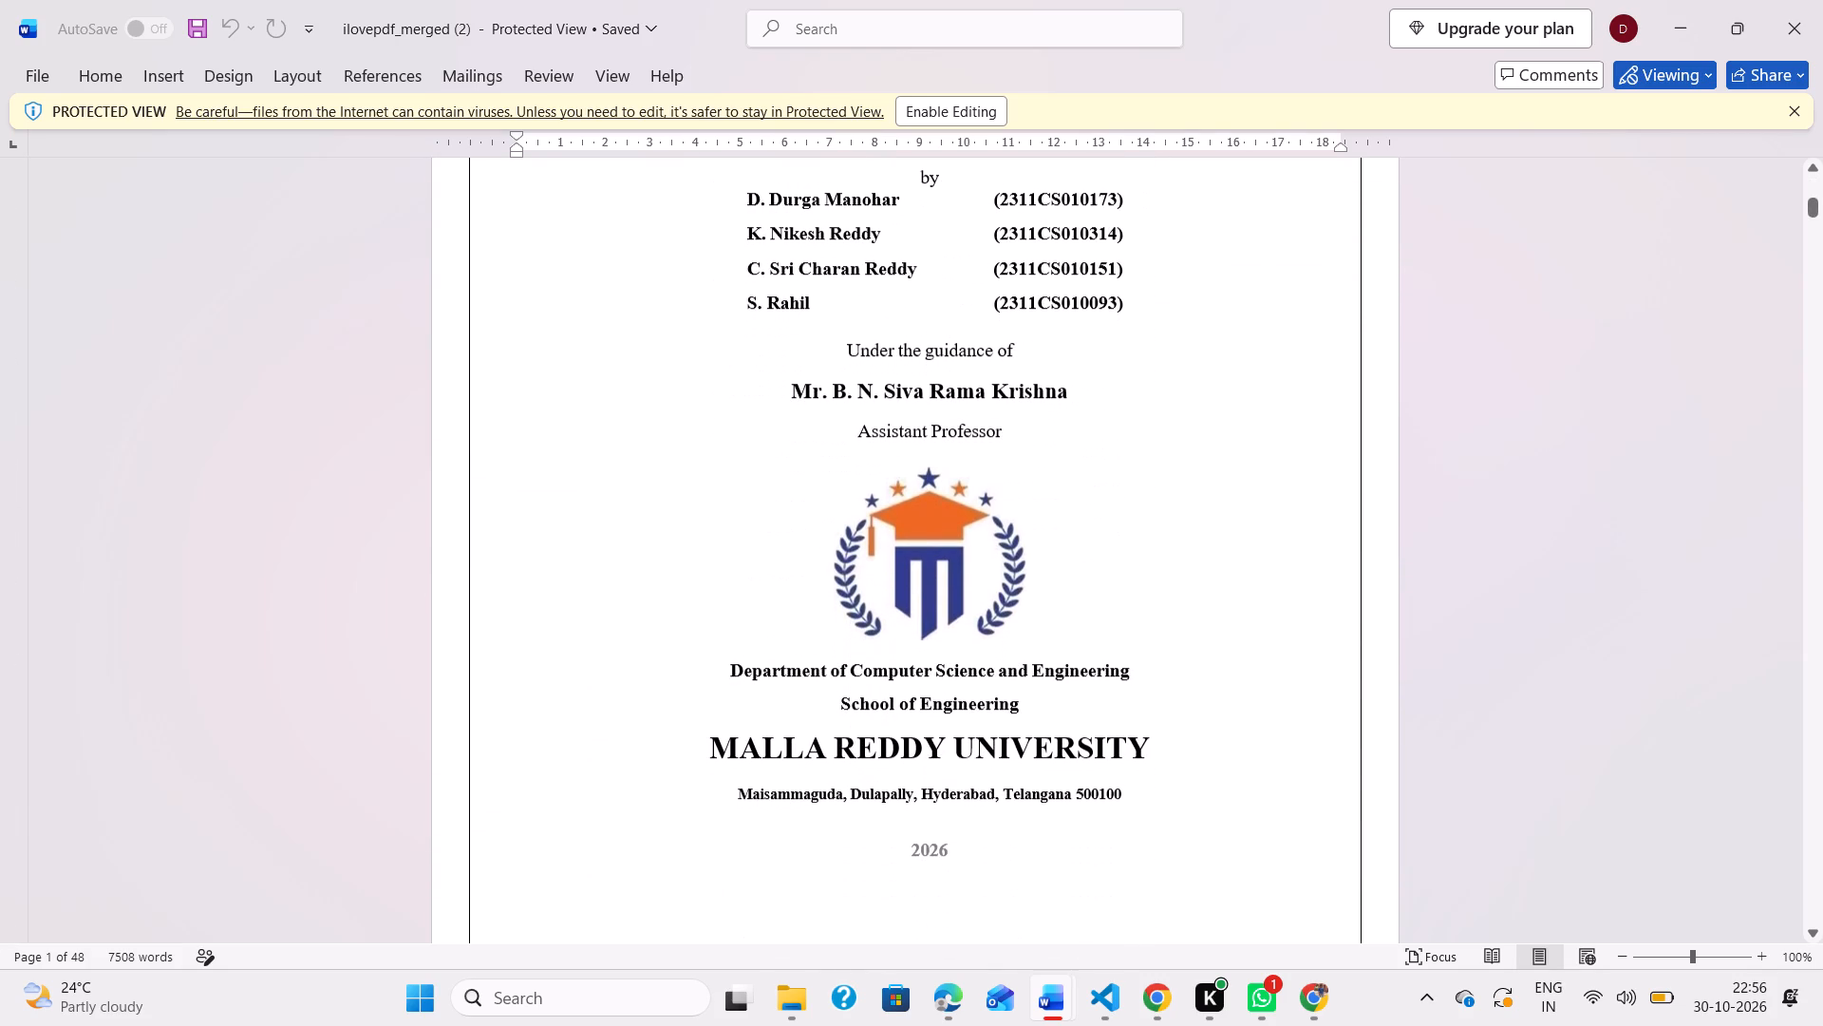
click(959, 116)
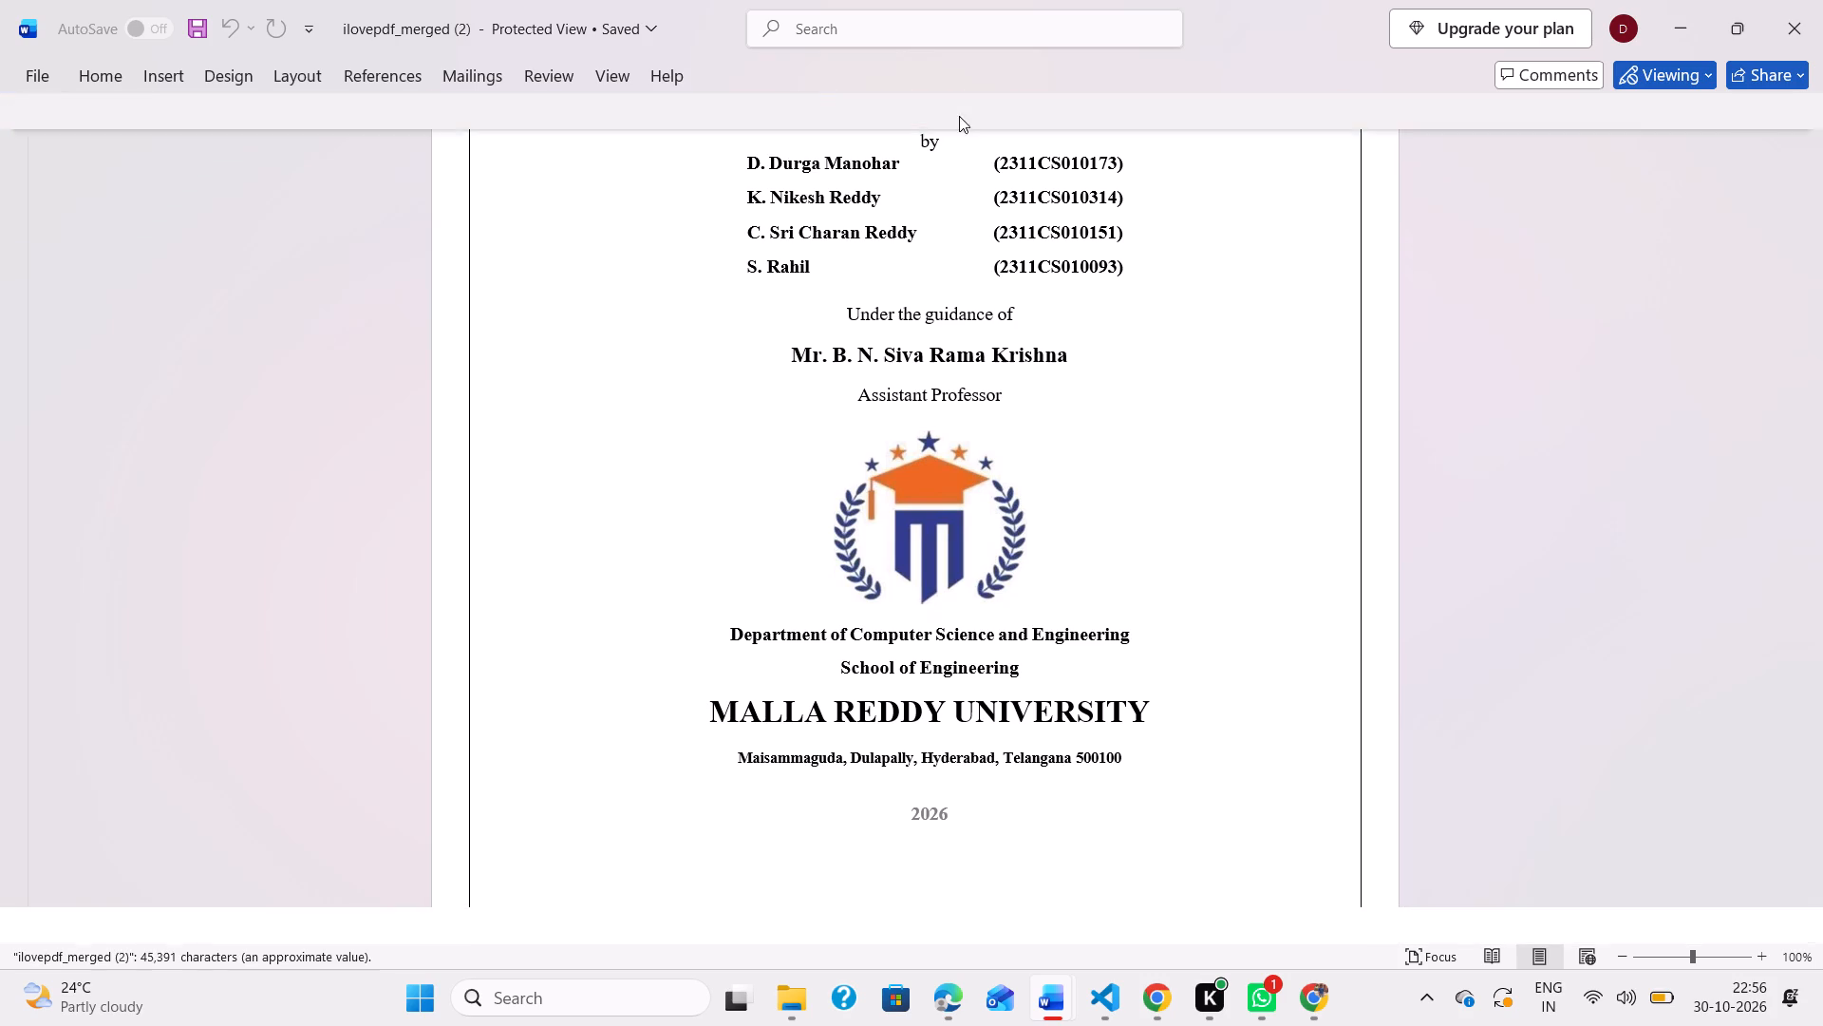
Look through the certificate, declaration, acknowledgement and abstract pages, checking their text and layout.
scroll(957, 611, down, 6)
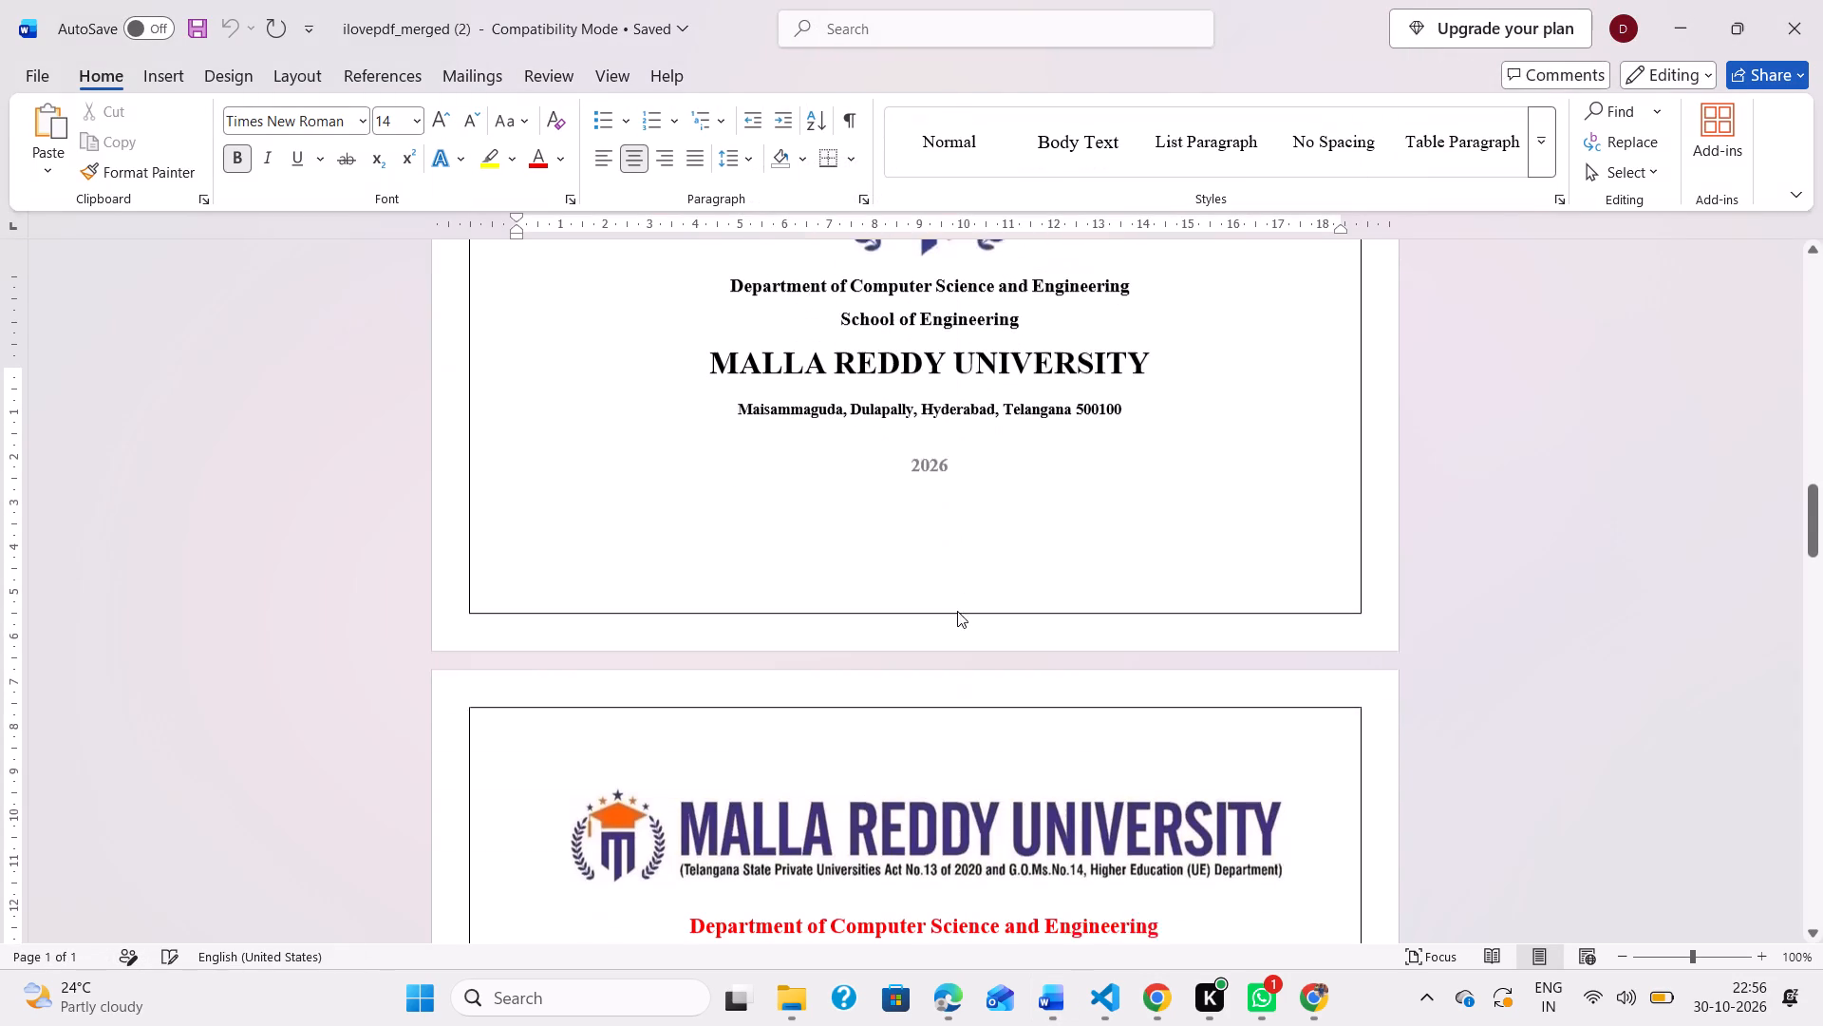
scroll(941, 655, down, 1)
scroll(959, 564, down, 1)
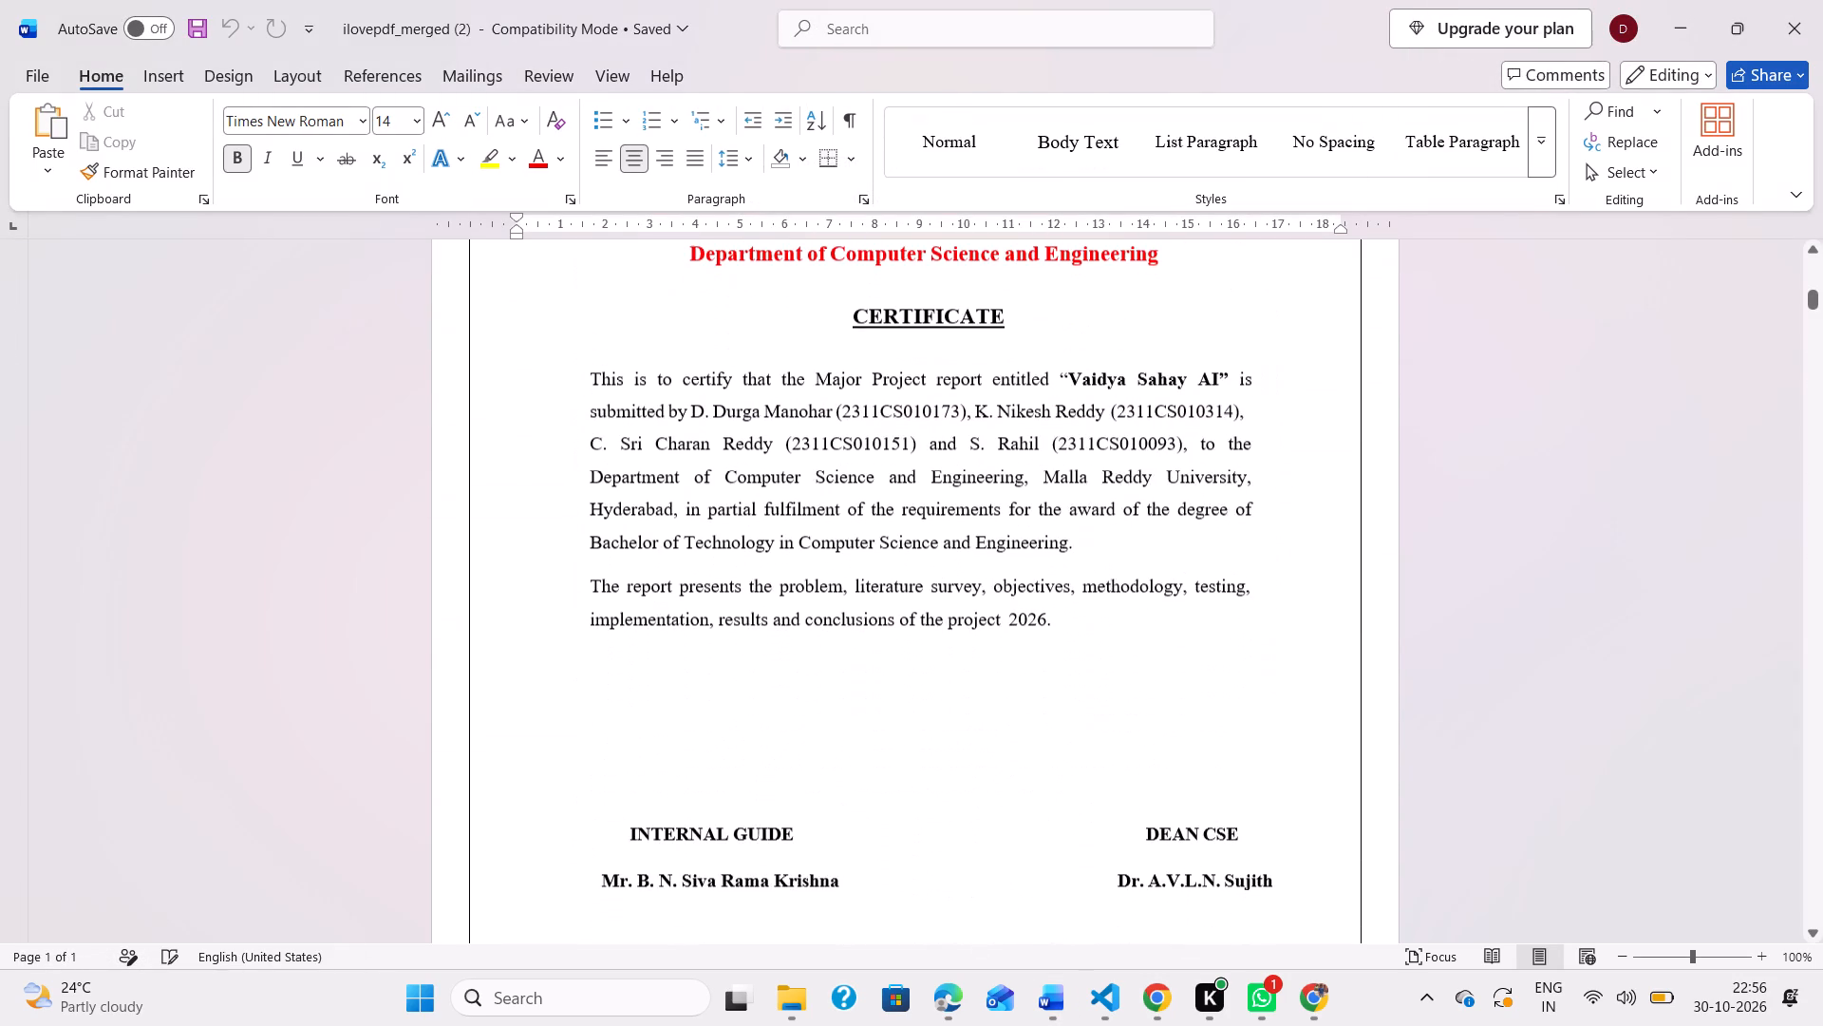
scroll(918, 612, down, 2)
scroll(953, 541, down, 2)
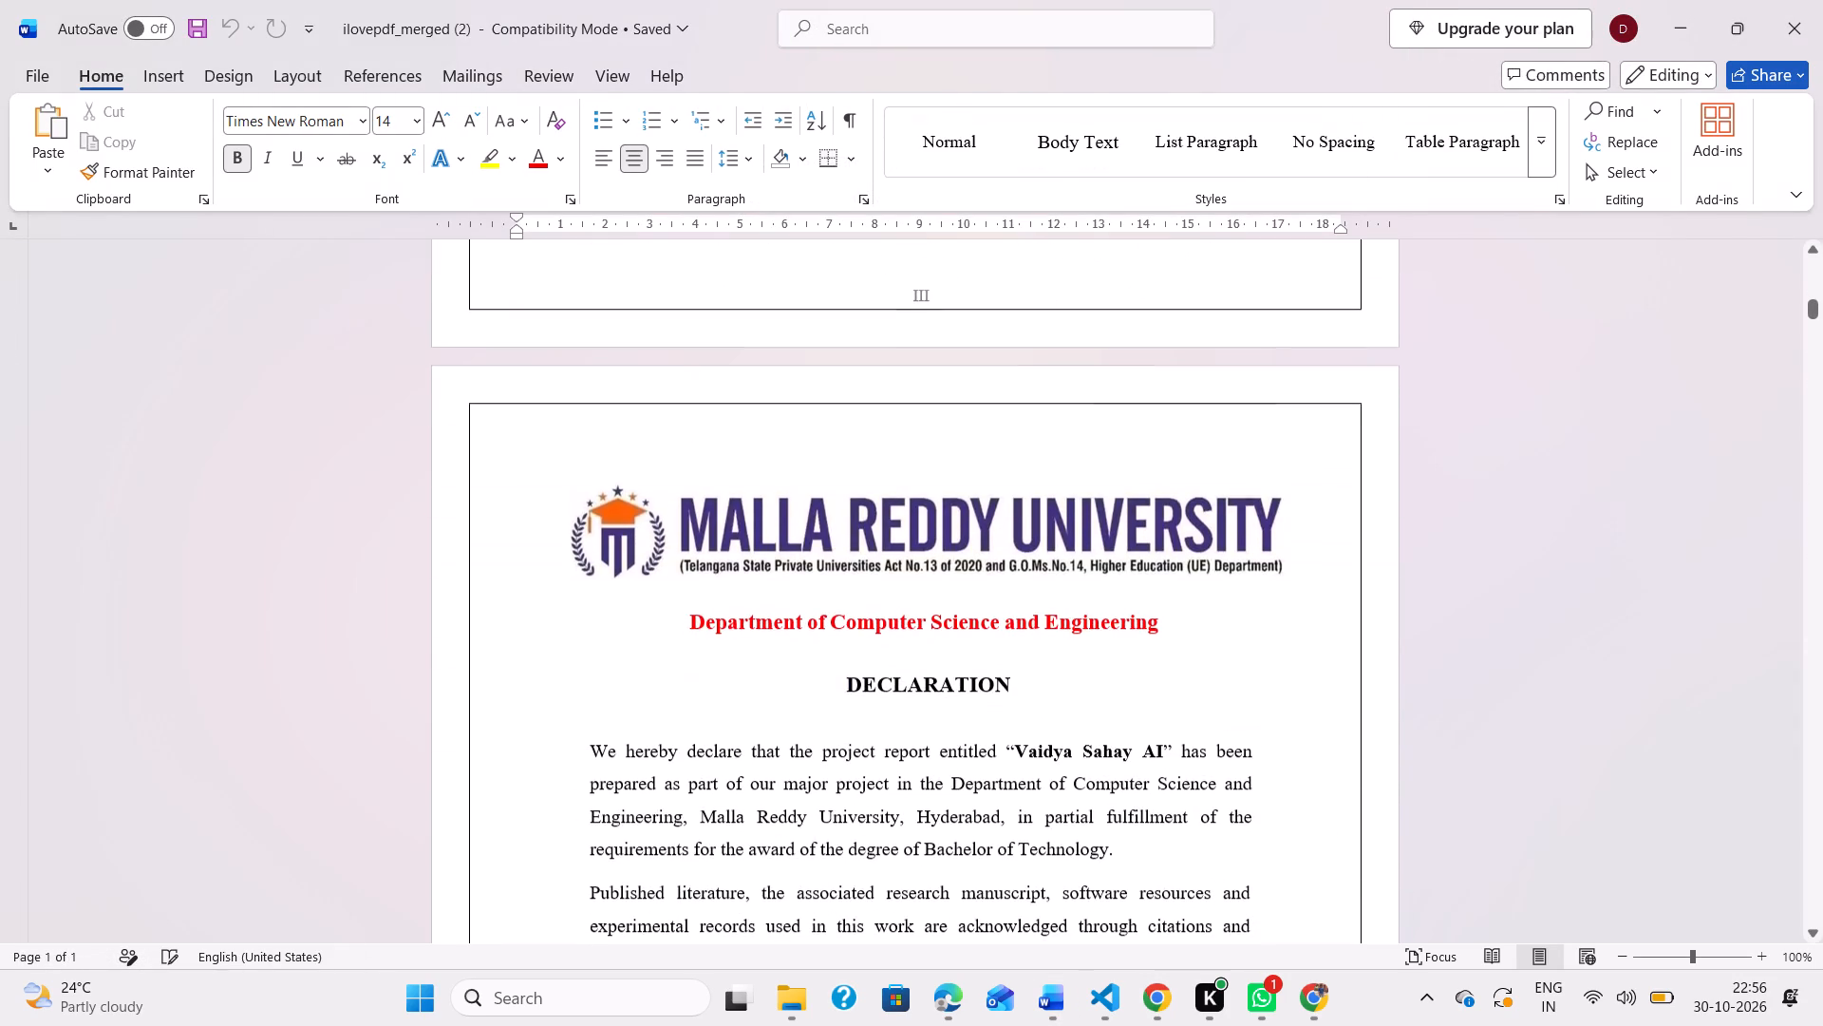
scroll(915, 494, down, 1)
scroll(893, 575, down, 1)
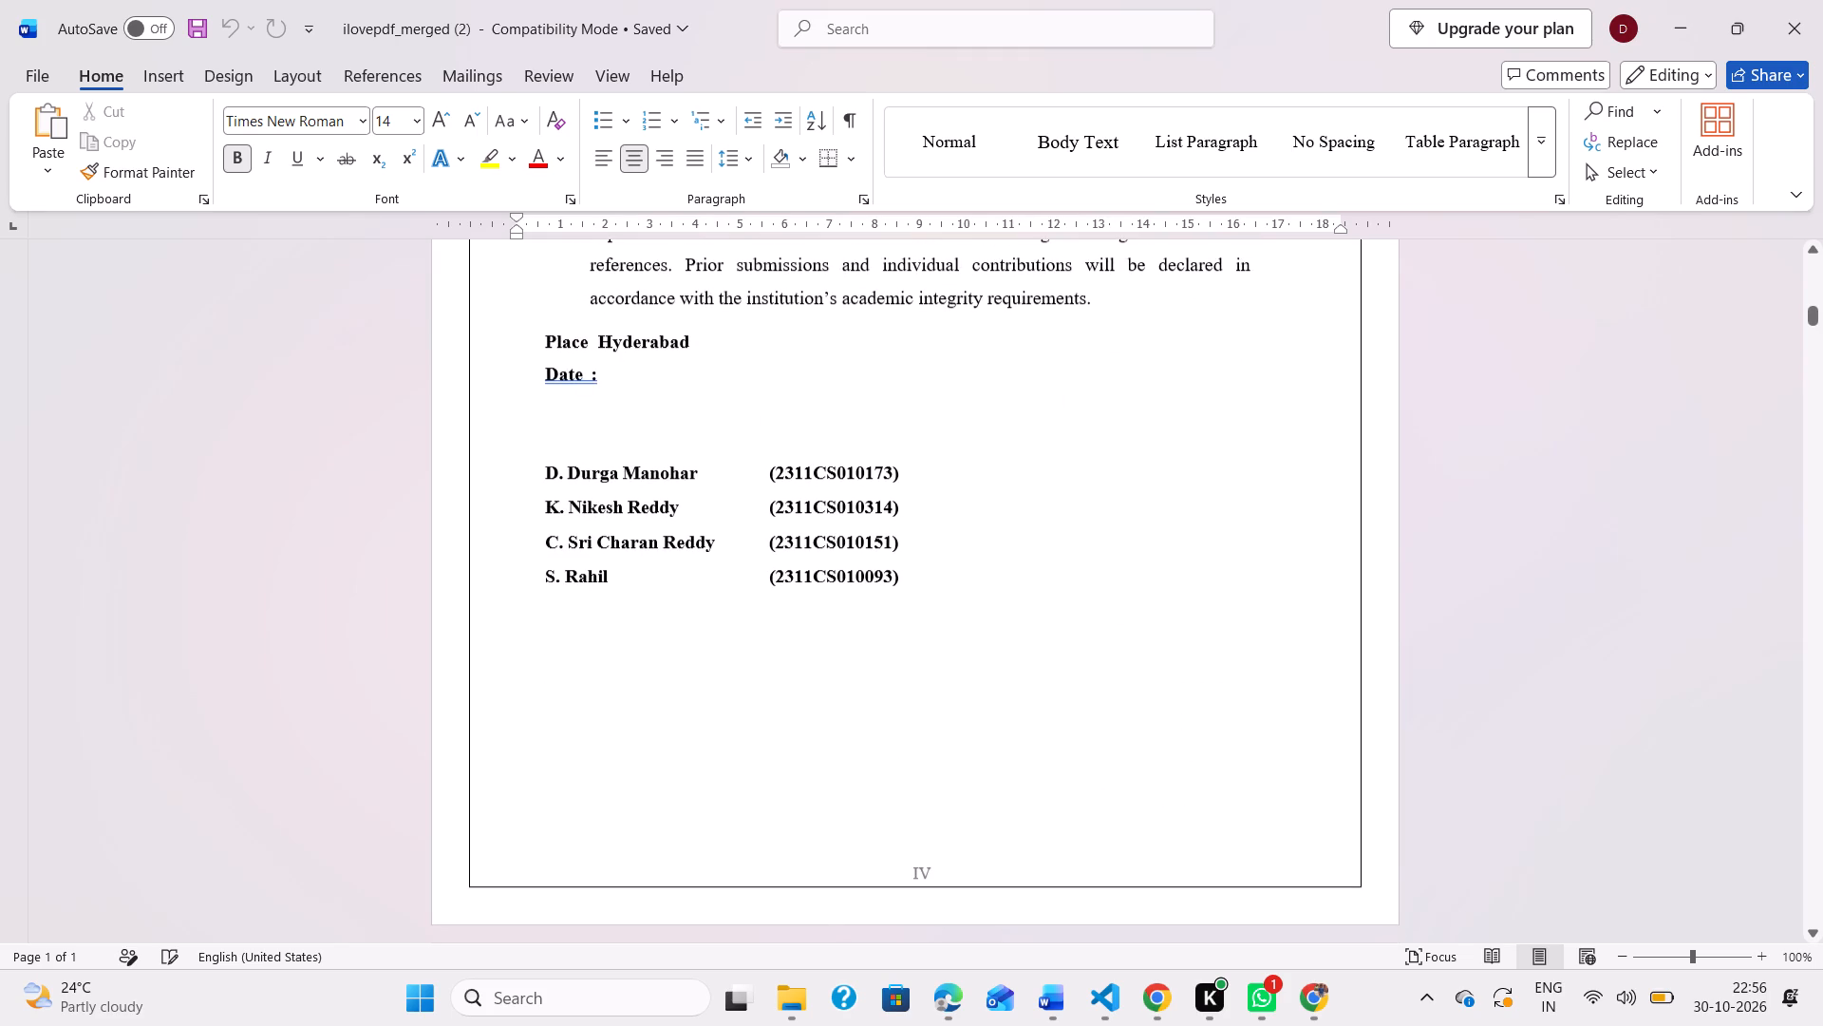
scroll(862, 533, down, 2)
scroll(867, 611, down, 1)
scroll(911, 517, down, 1)
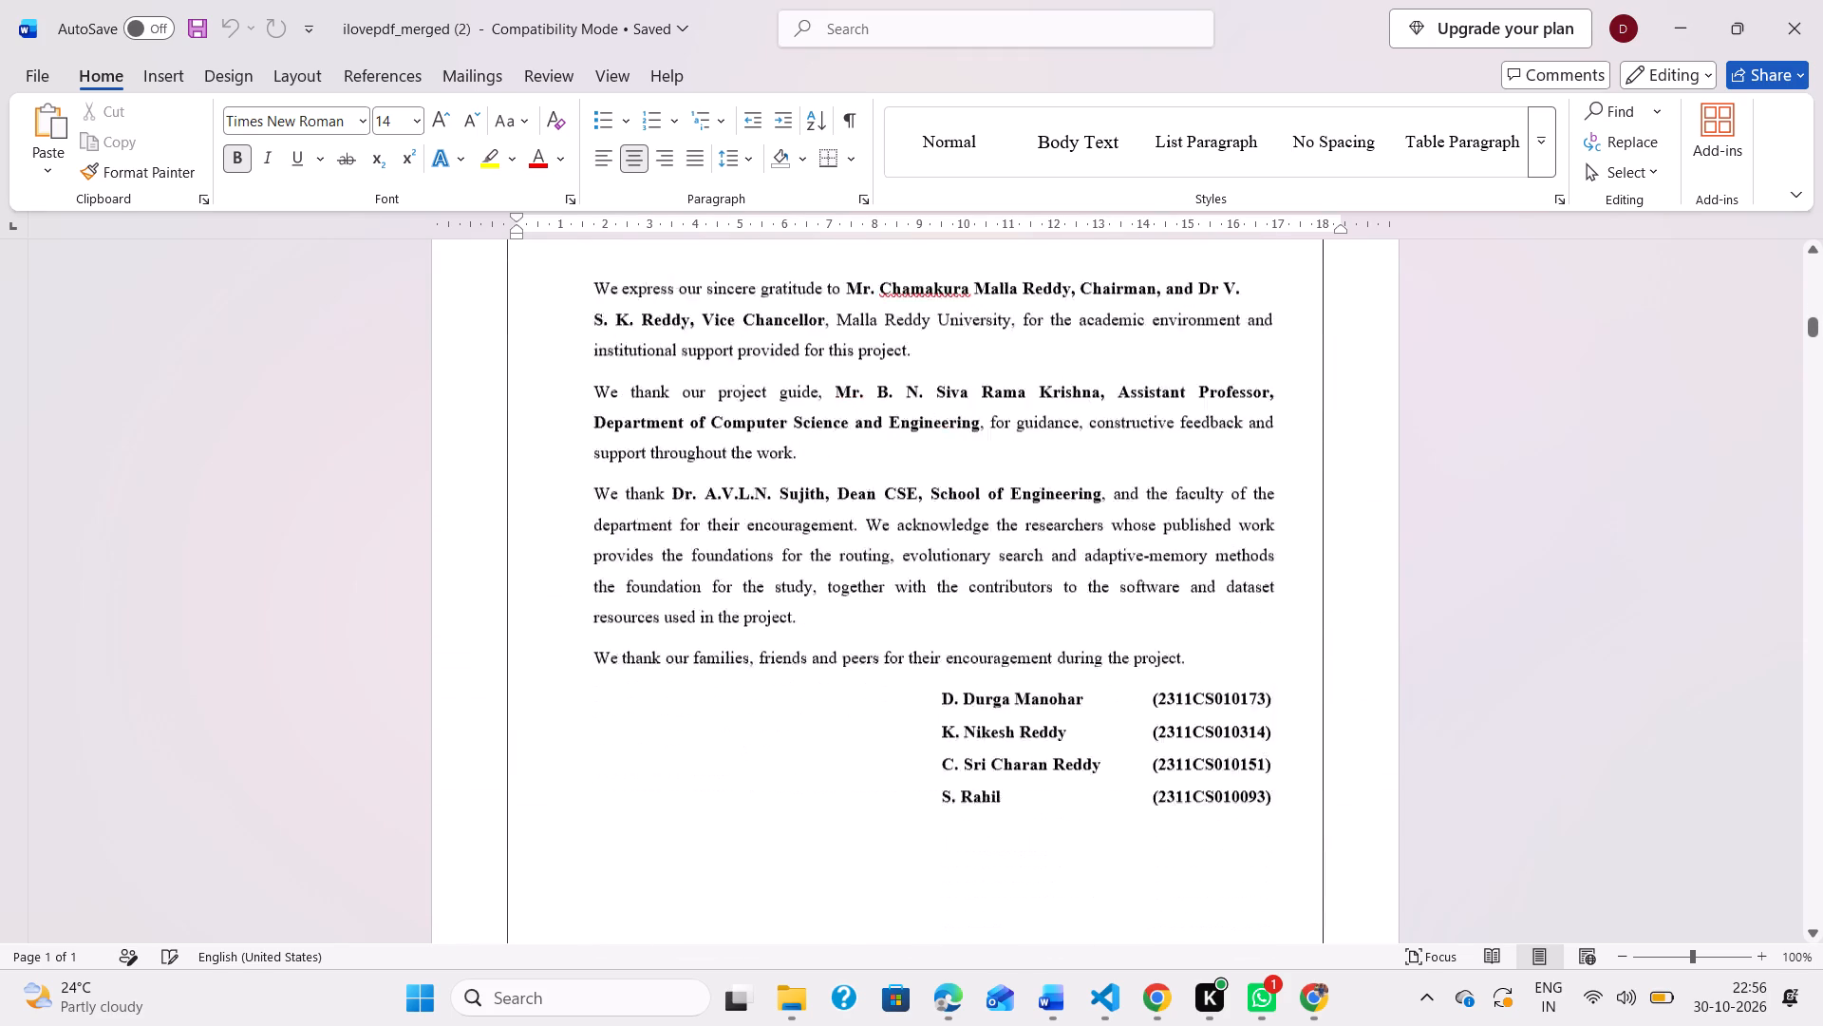
scroll(911, 517, down, 5)
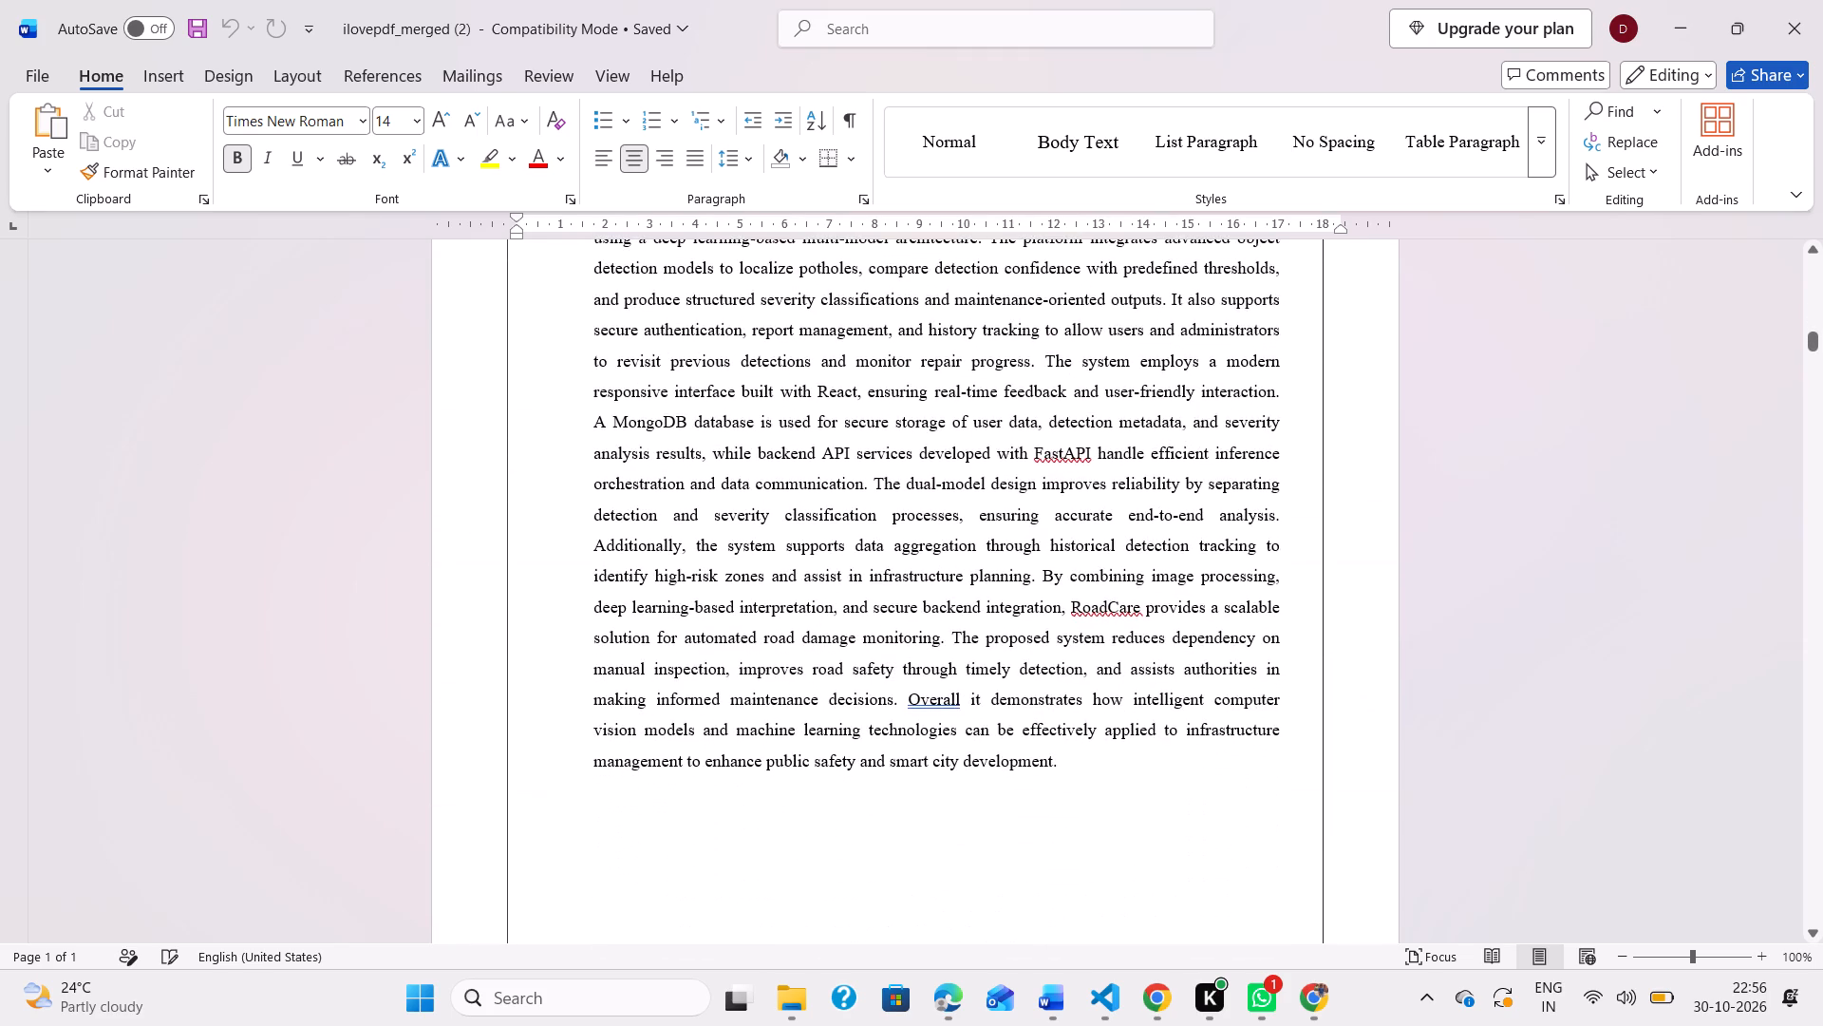
scroll(888, 577, up, 2)
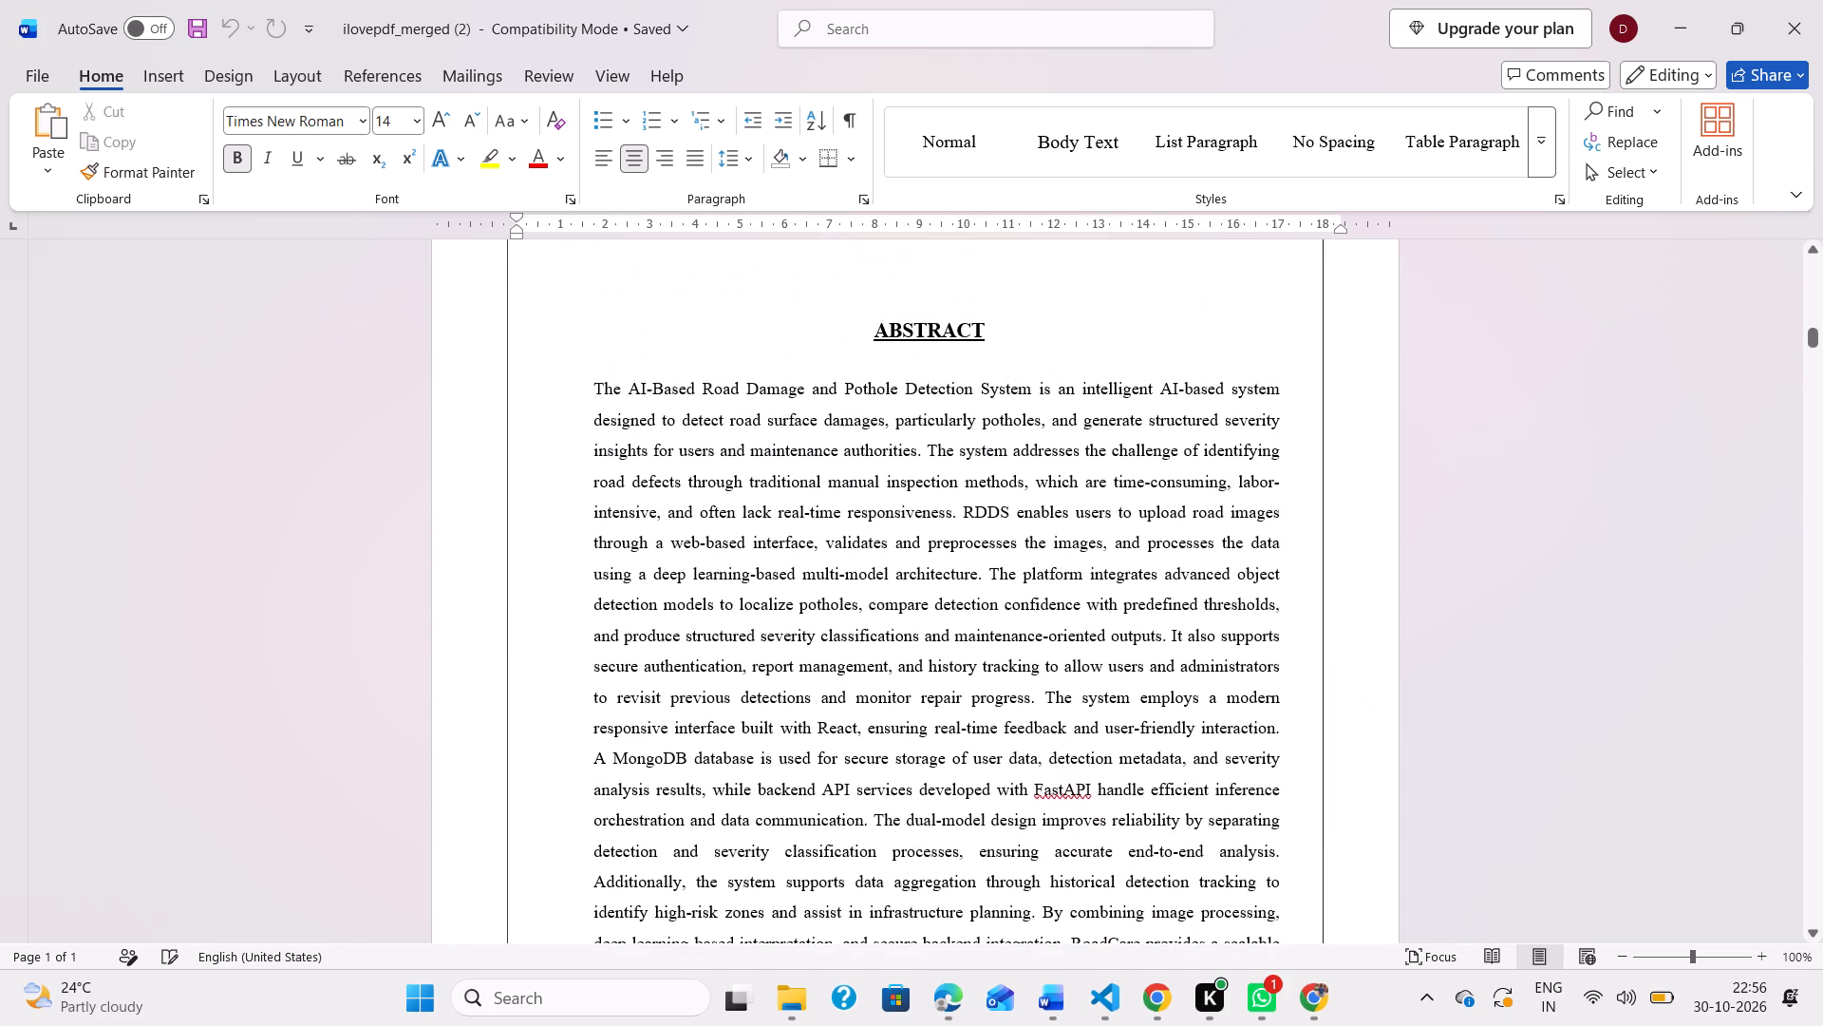
scroll(888, 577, down, 1)
scroll(888, 577, up, 1)
scroll(888, 577, down, 2)
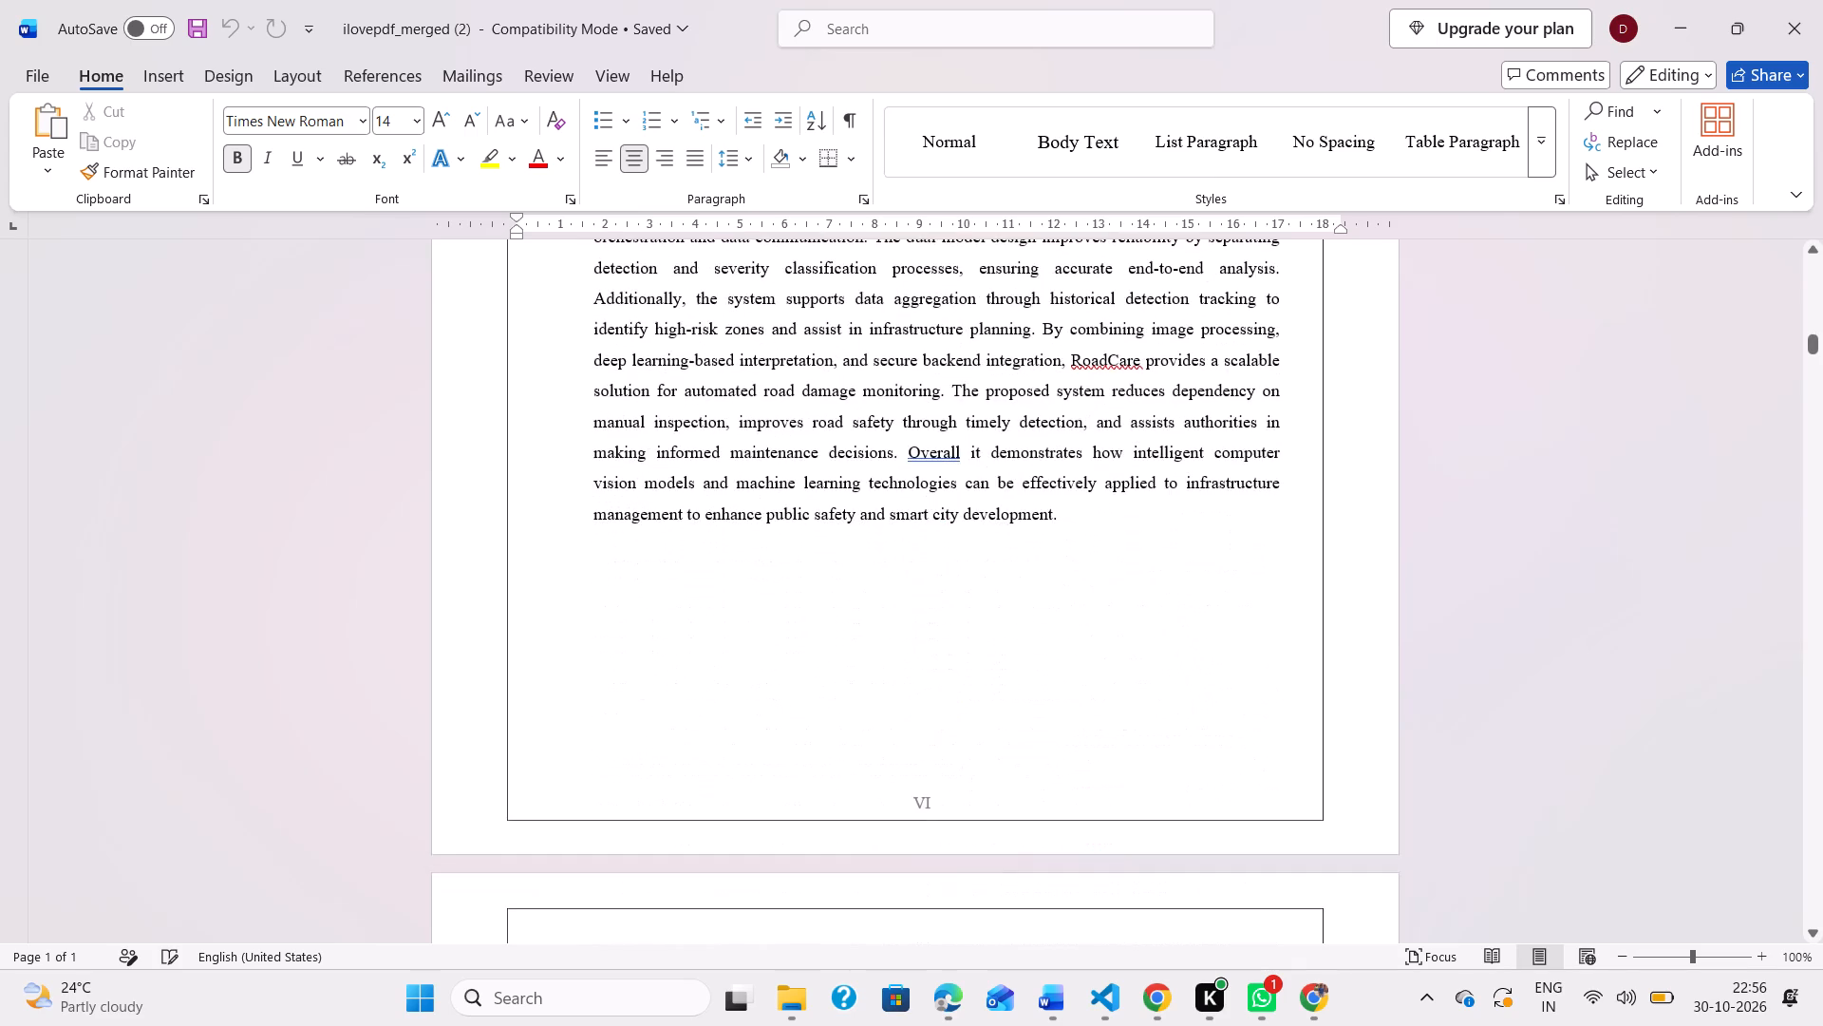
Check the layout of the table of contents pages and the list of figures.
scroll(876, 622, down, 2)
scroll(1125, 586, down, 2)
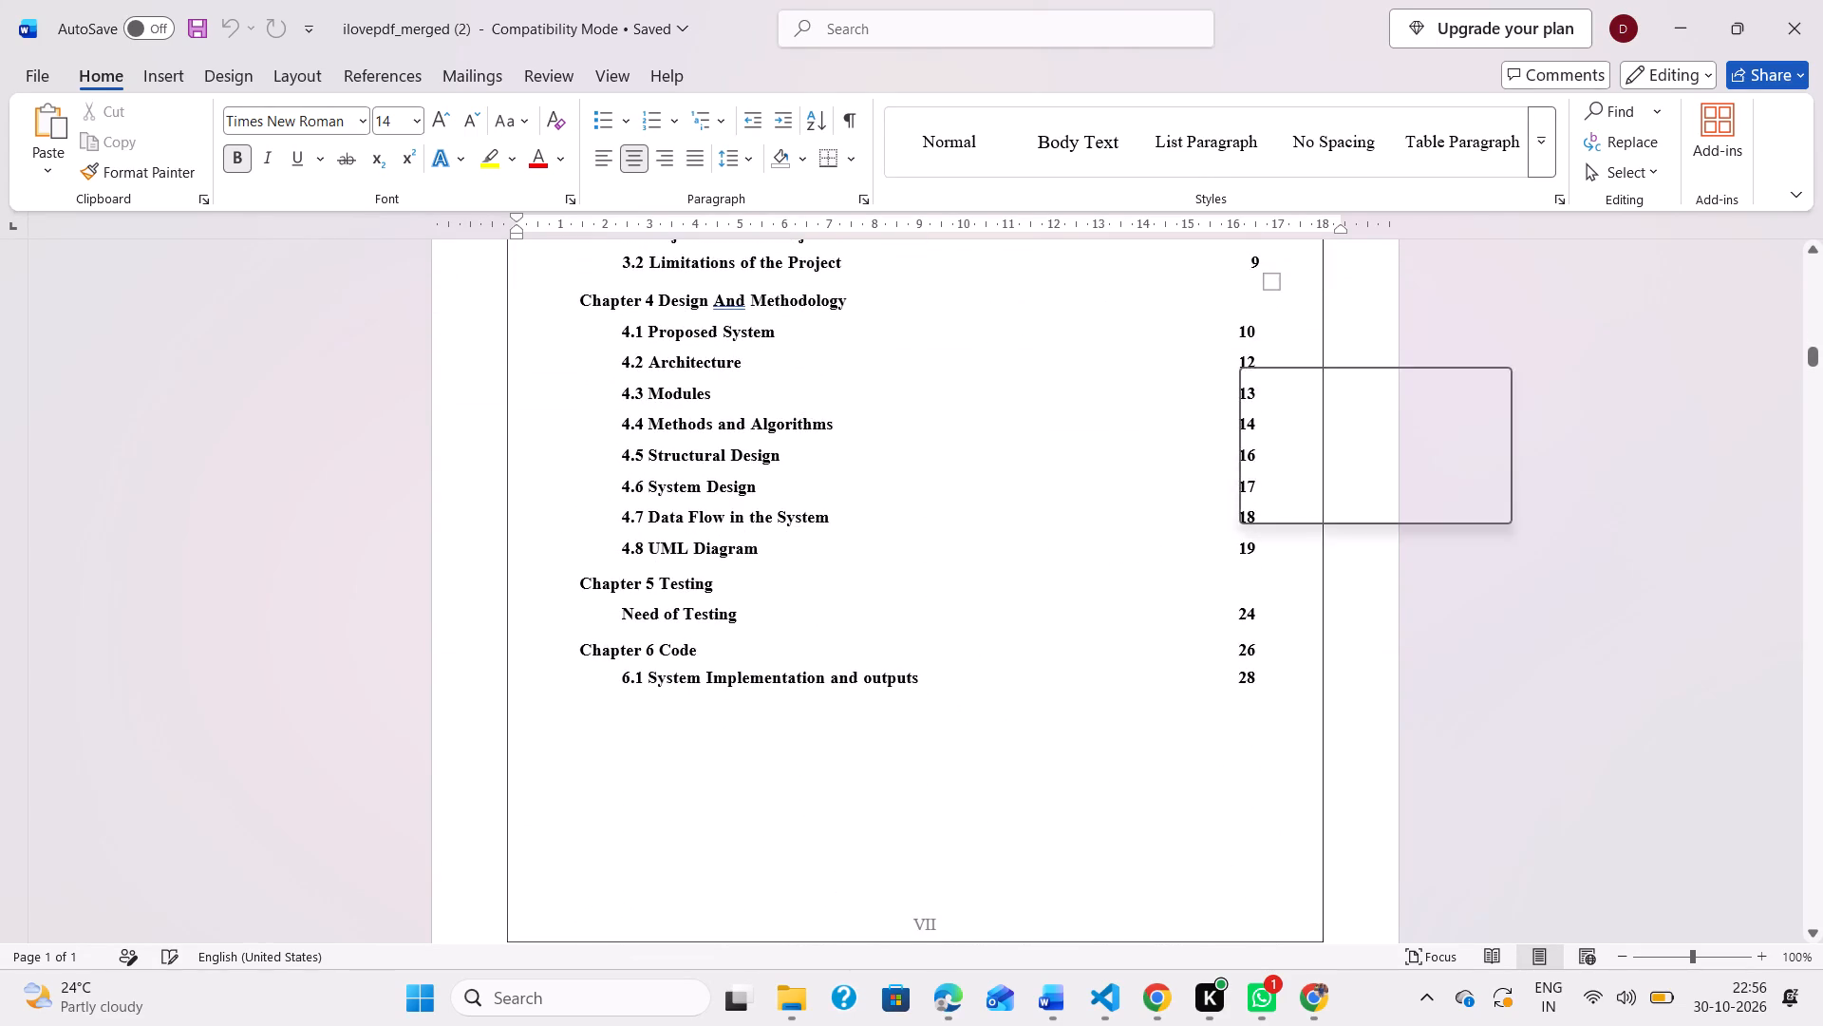
scroll(1014, 547, down, 1)
scroll(949, 621, down, 3)
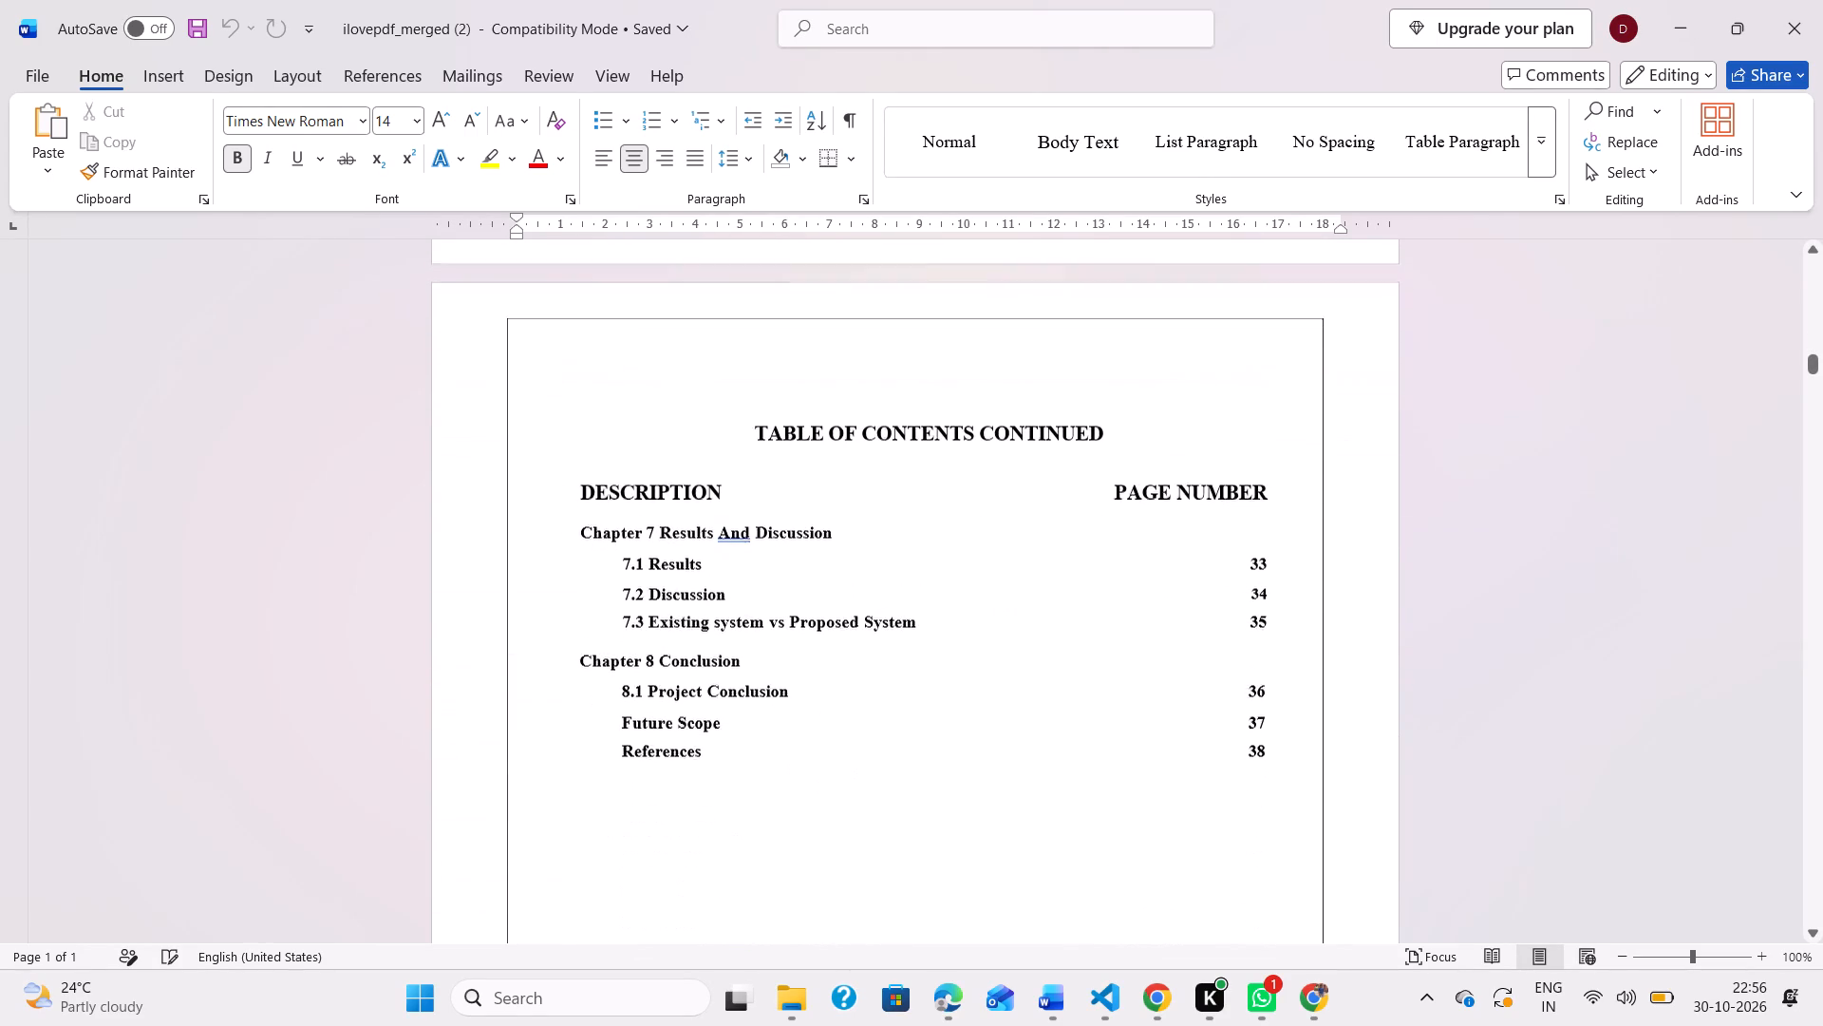
scroll(954, 558, down, 5)
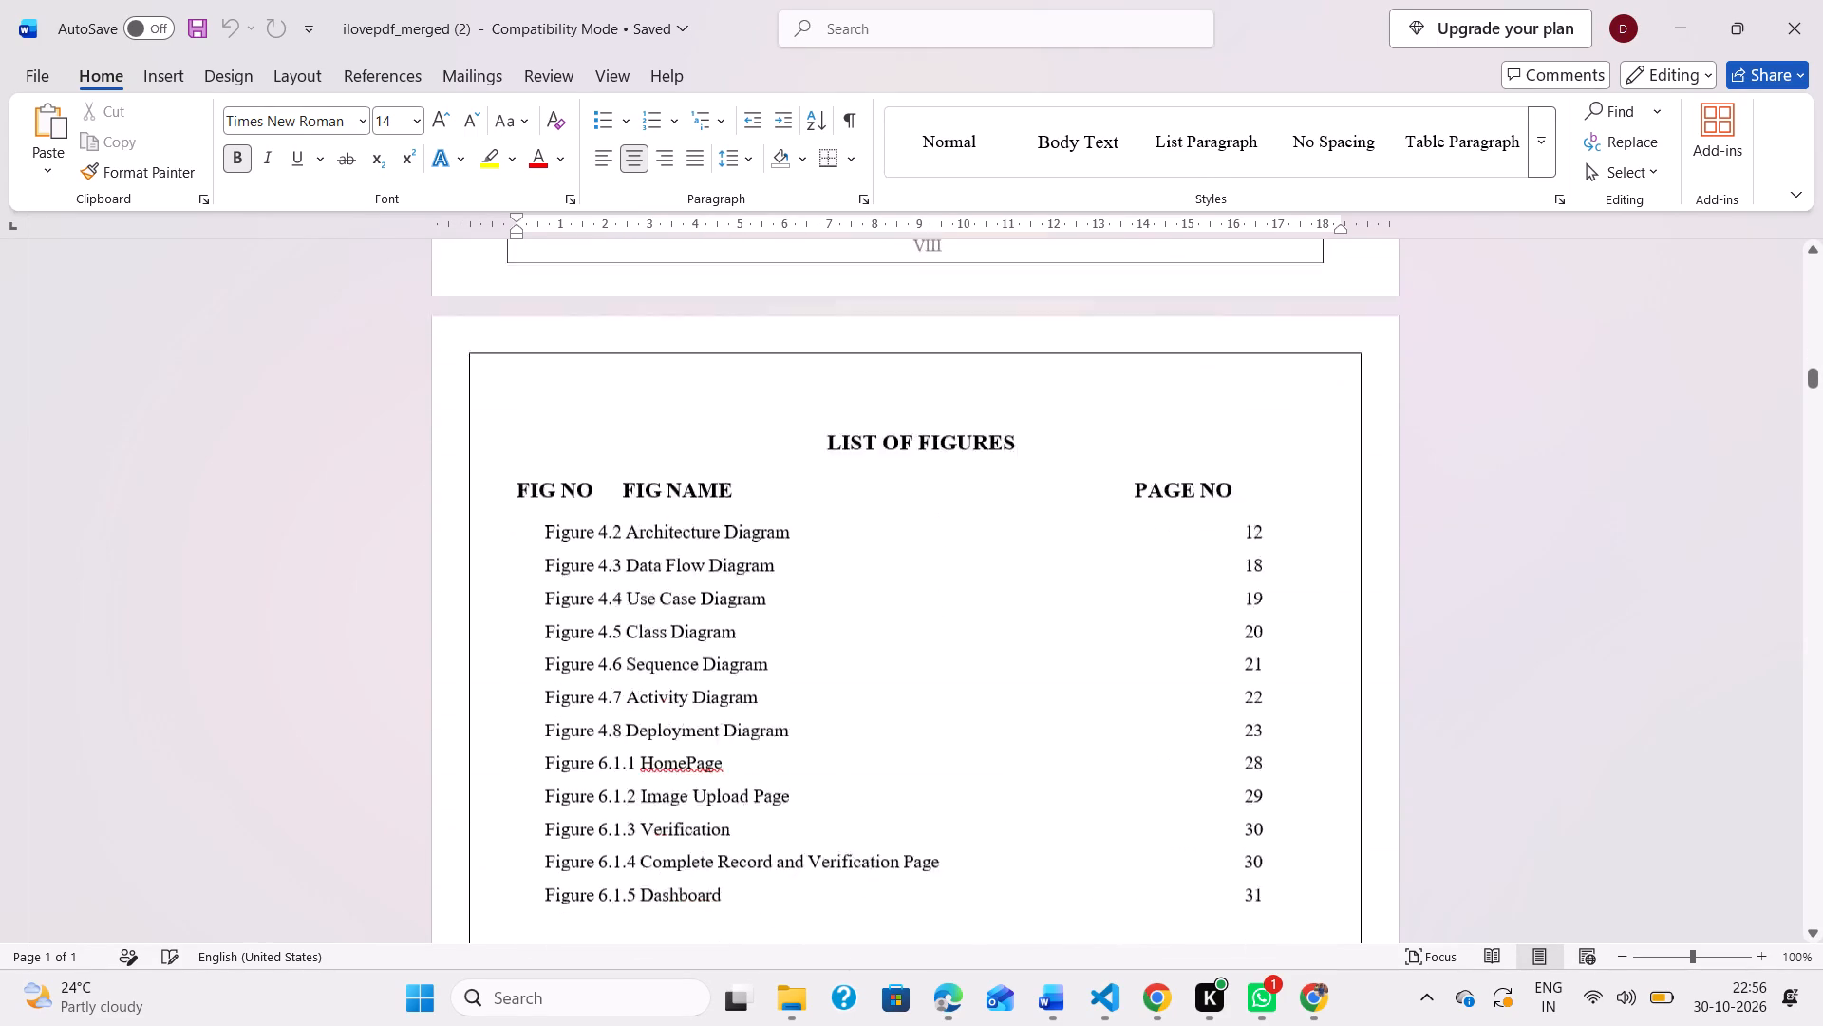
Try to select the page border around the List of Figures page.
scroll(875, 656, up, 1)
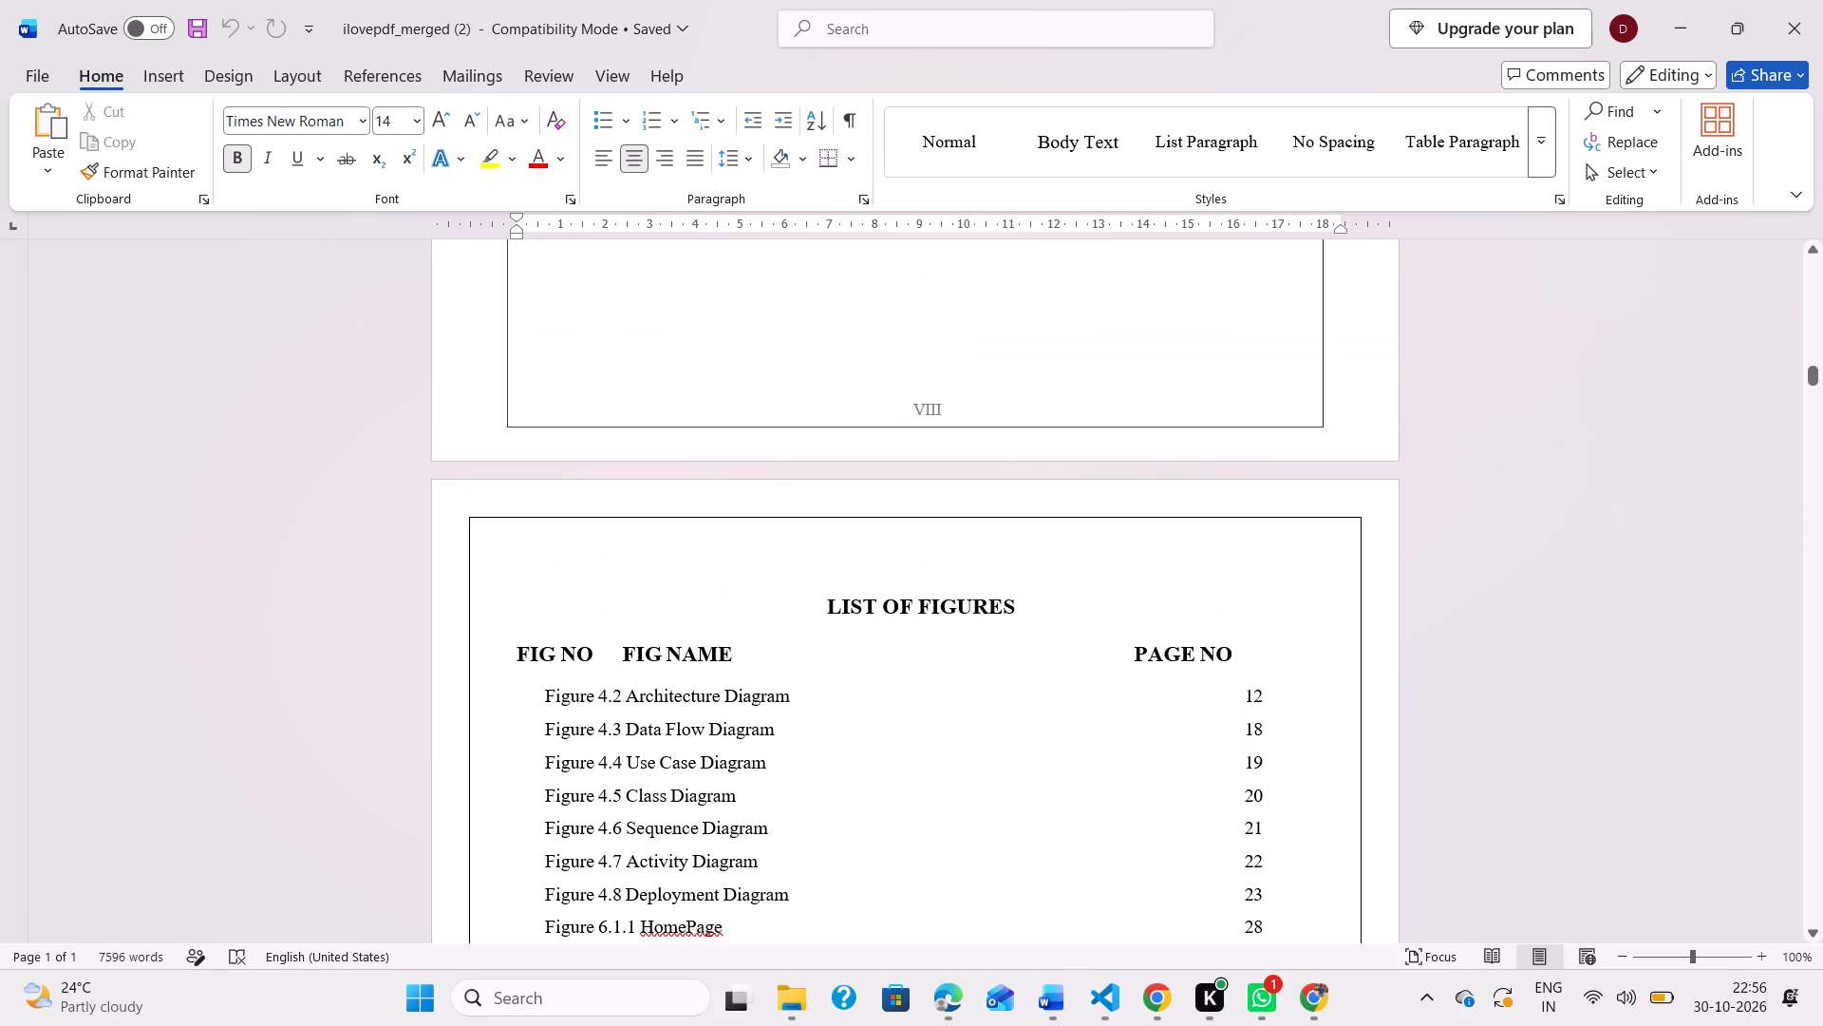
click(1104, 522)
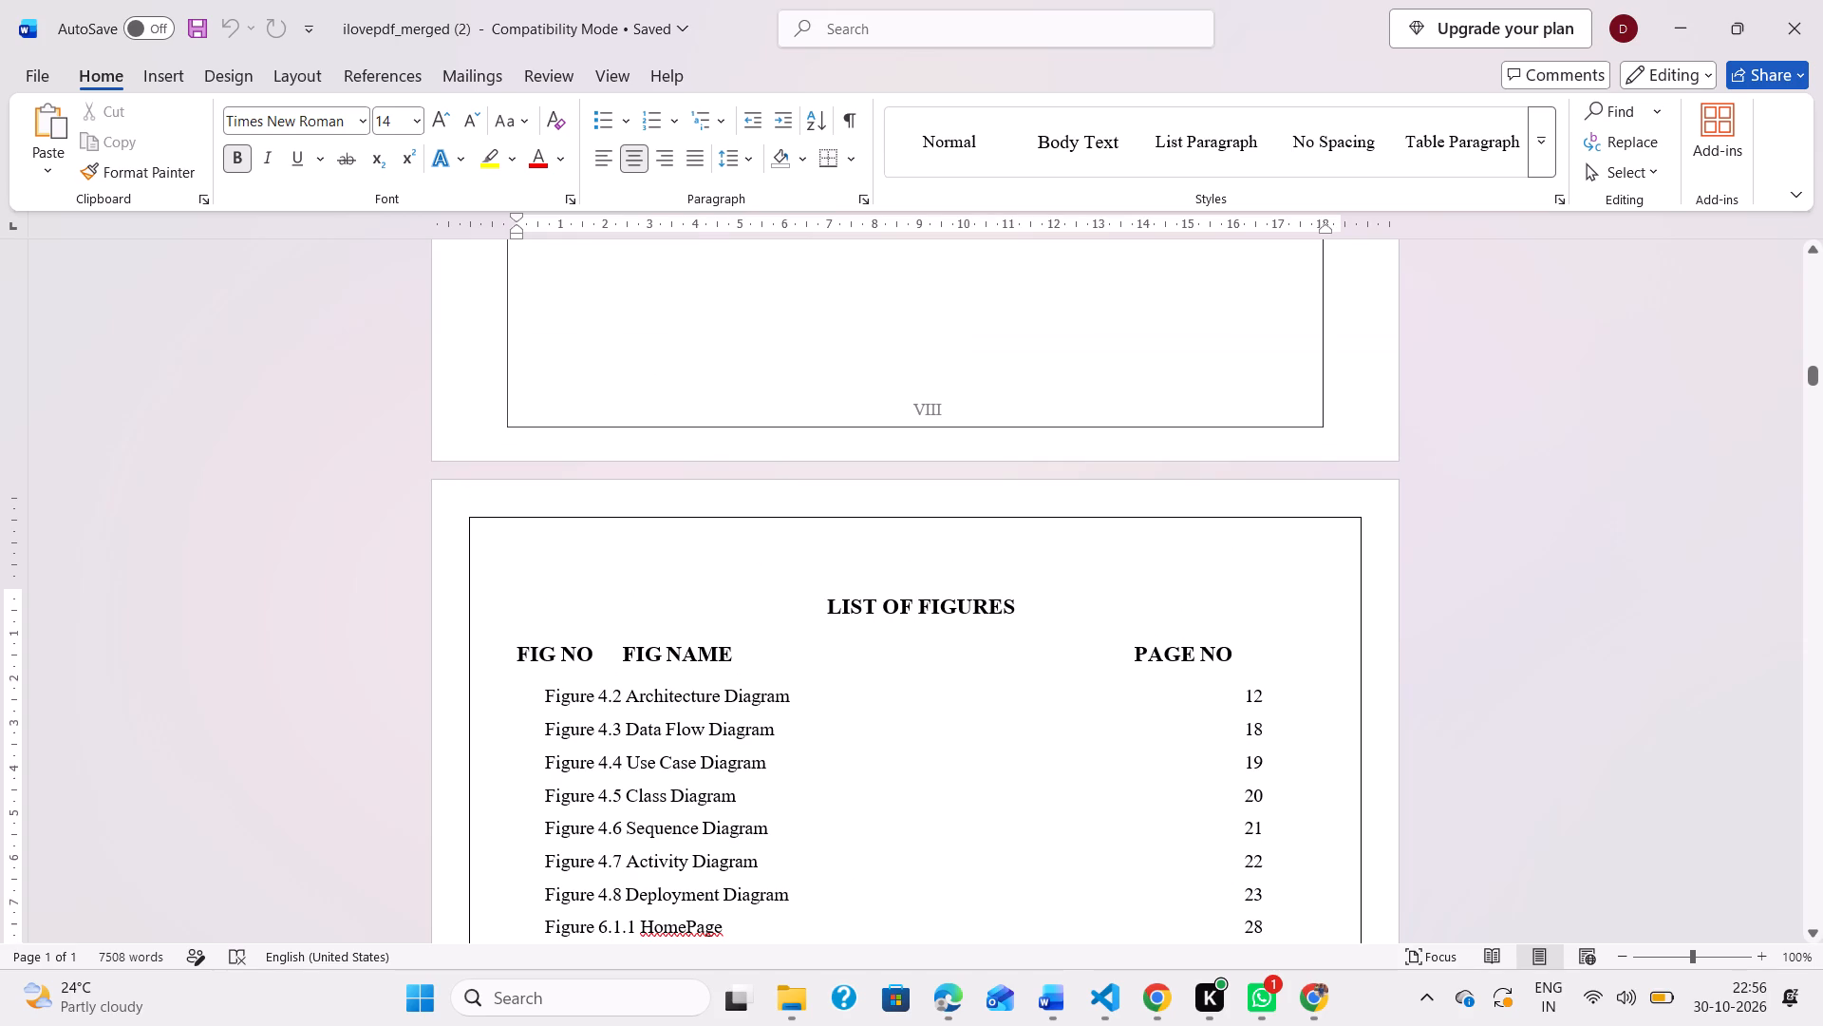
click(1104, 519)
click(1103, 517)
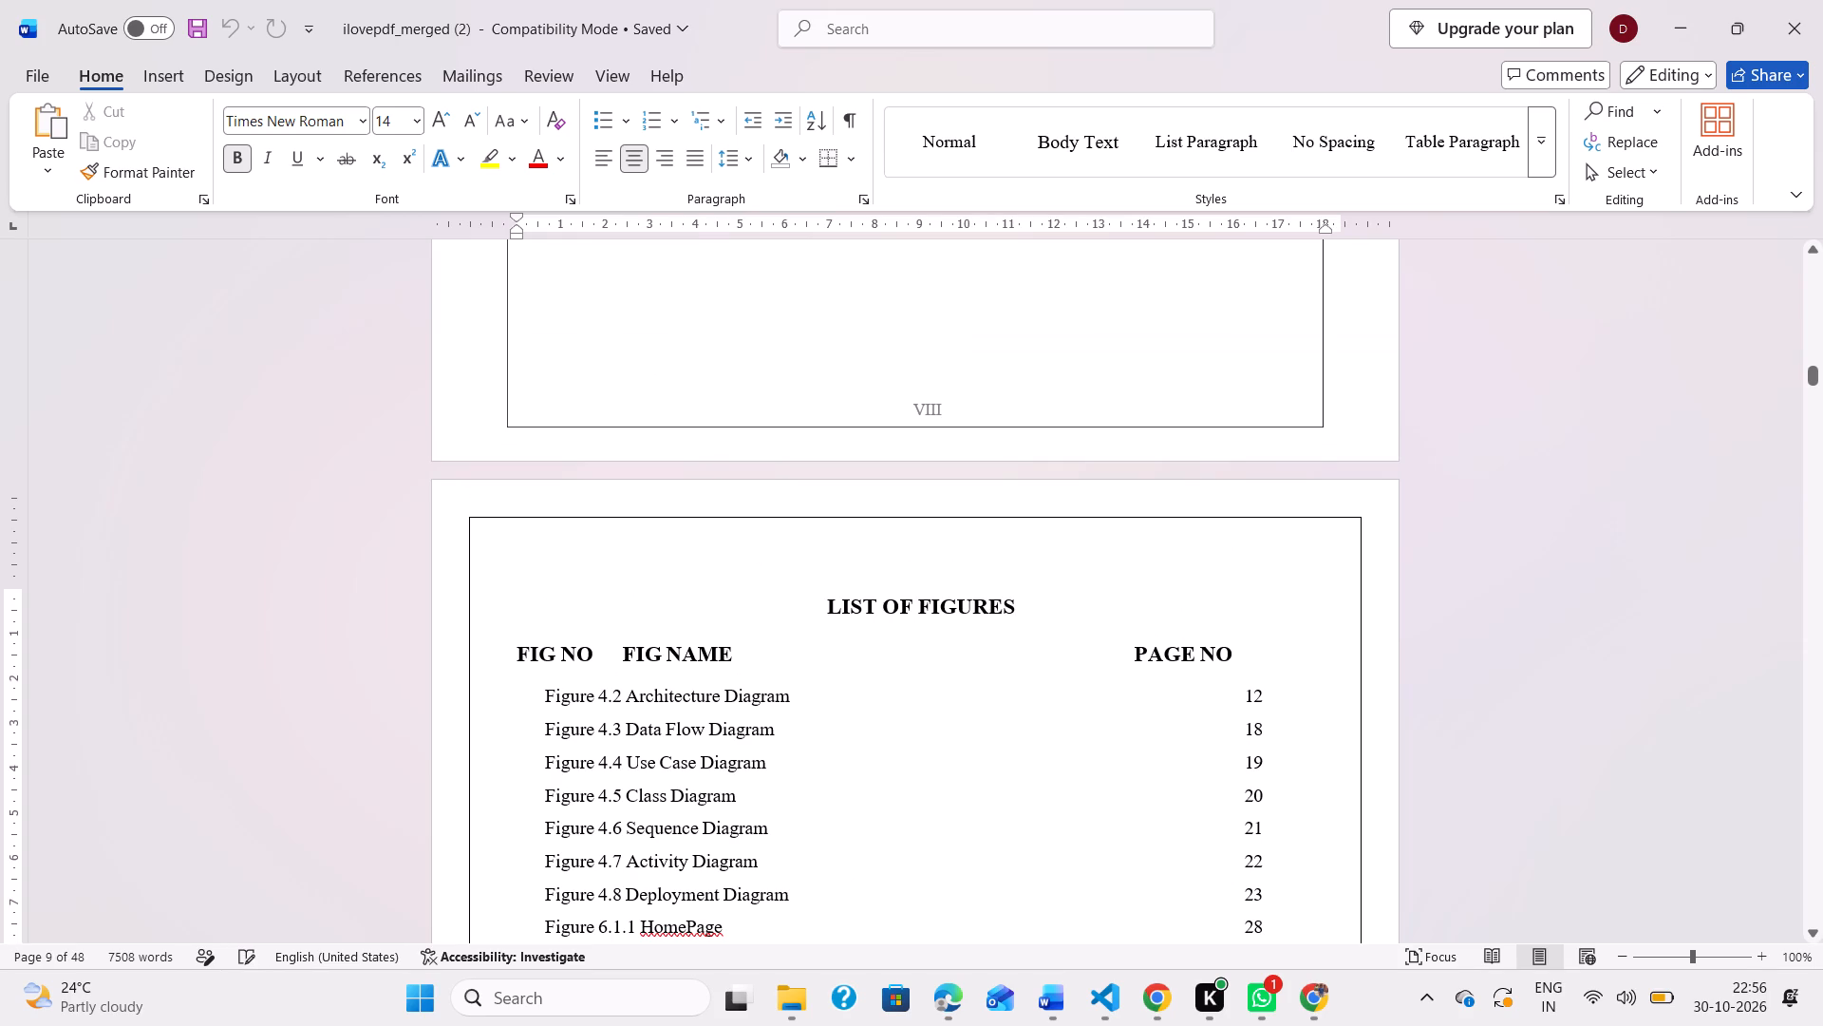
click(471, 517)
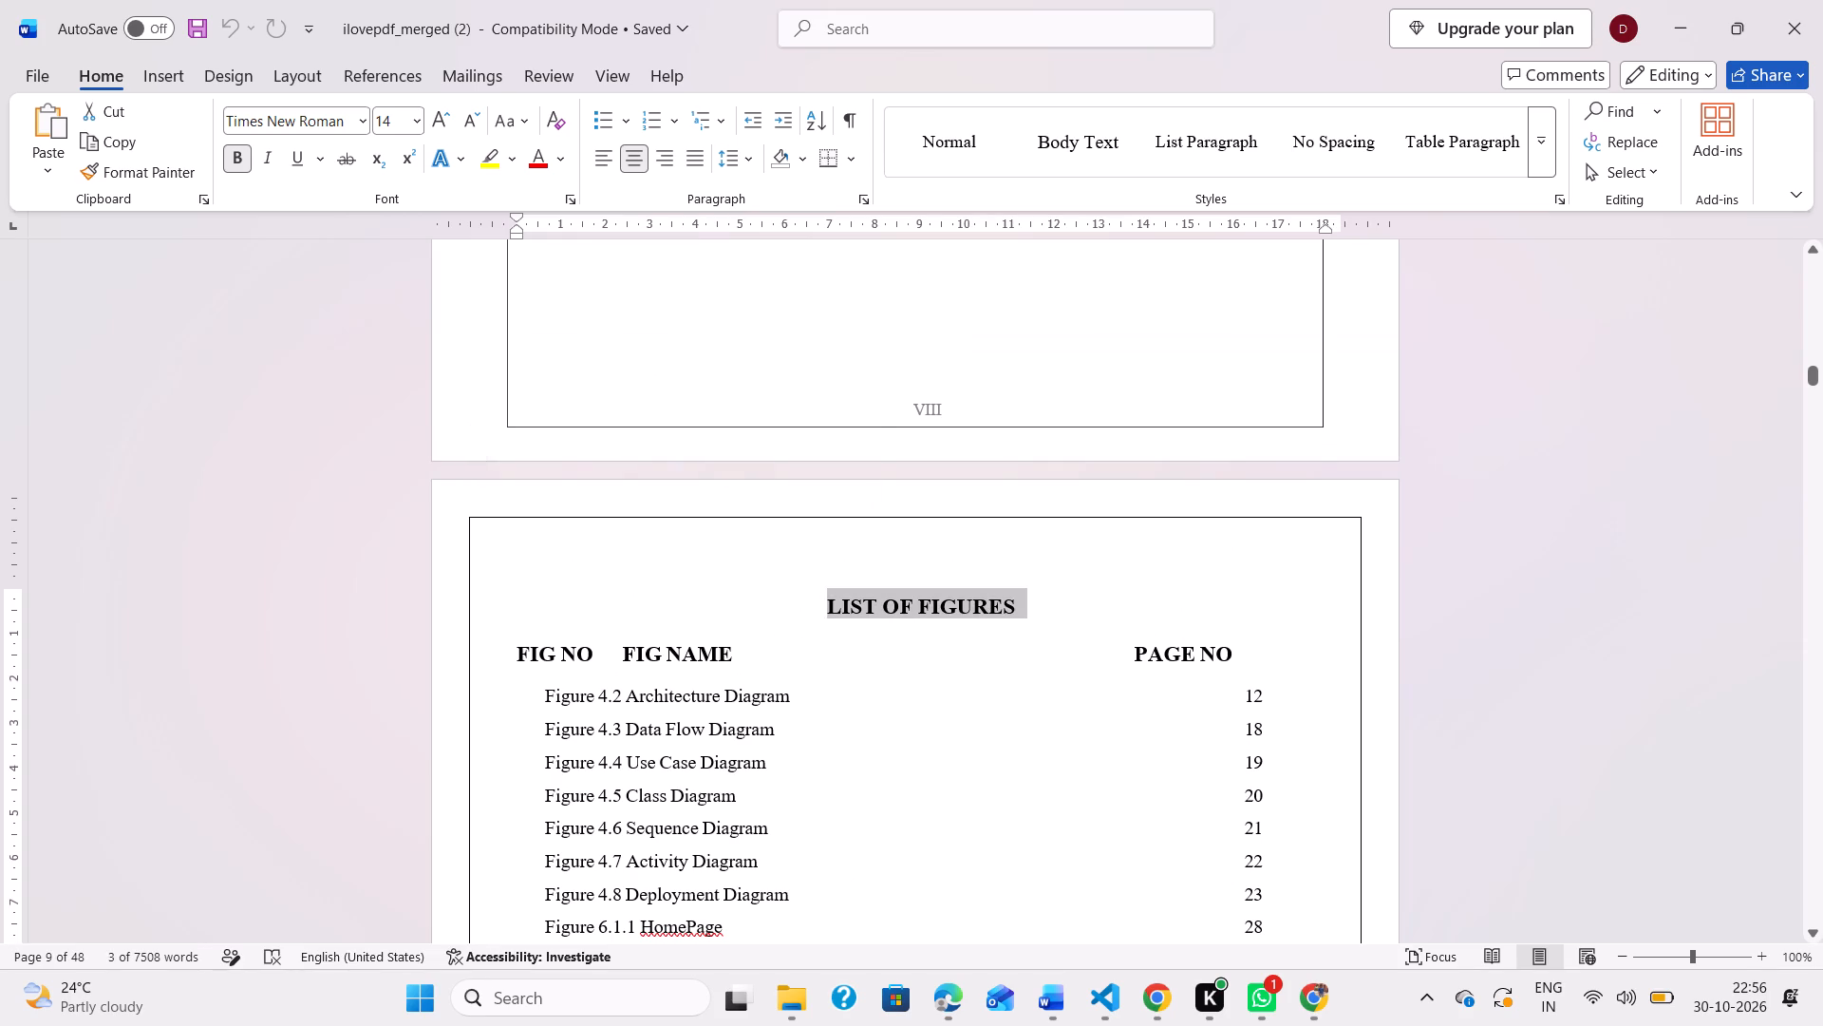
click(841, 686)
Examine the list of tables and the opening Chapter 1 pages, covering Outline of Project and Problem Definition.
scroll(841, 686, down, 5)
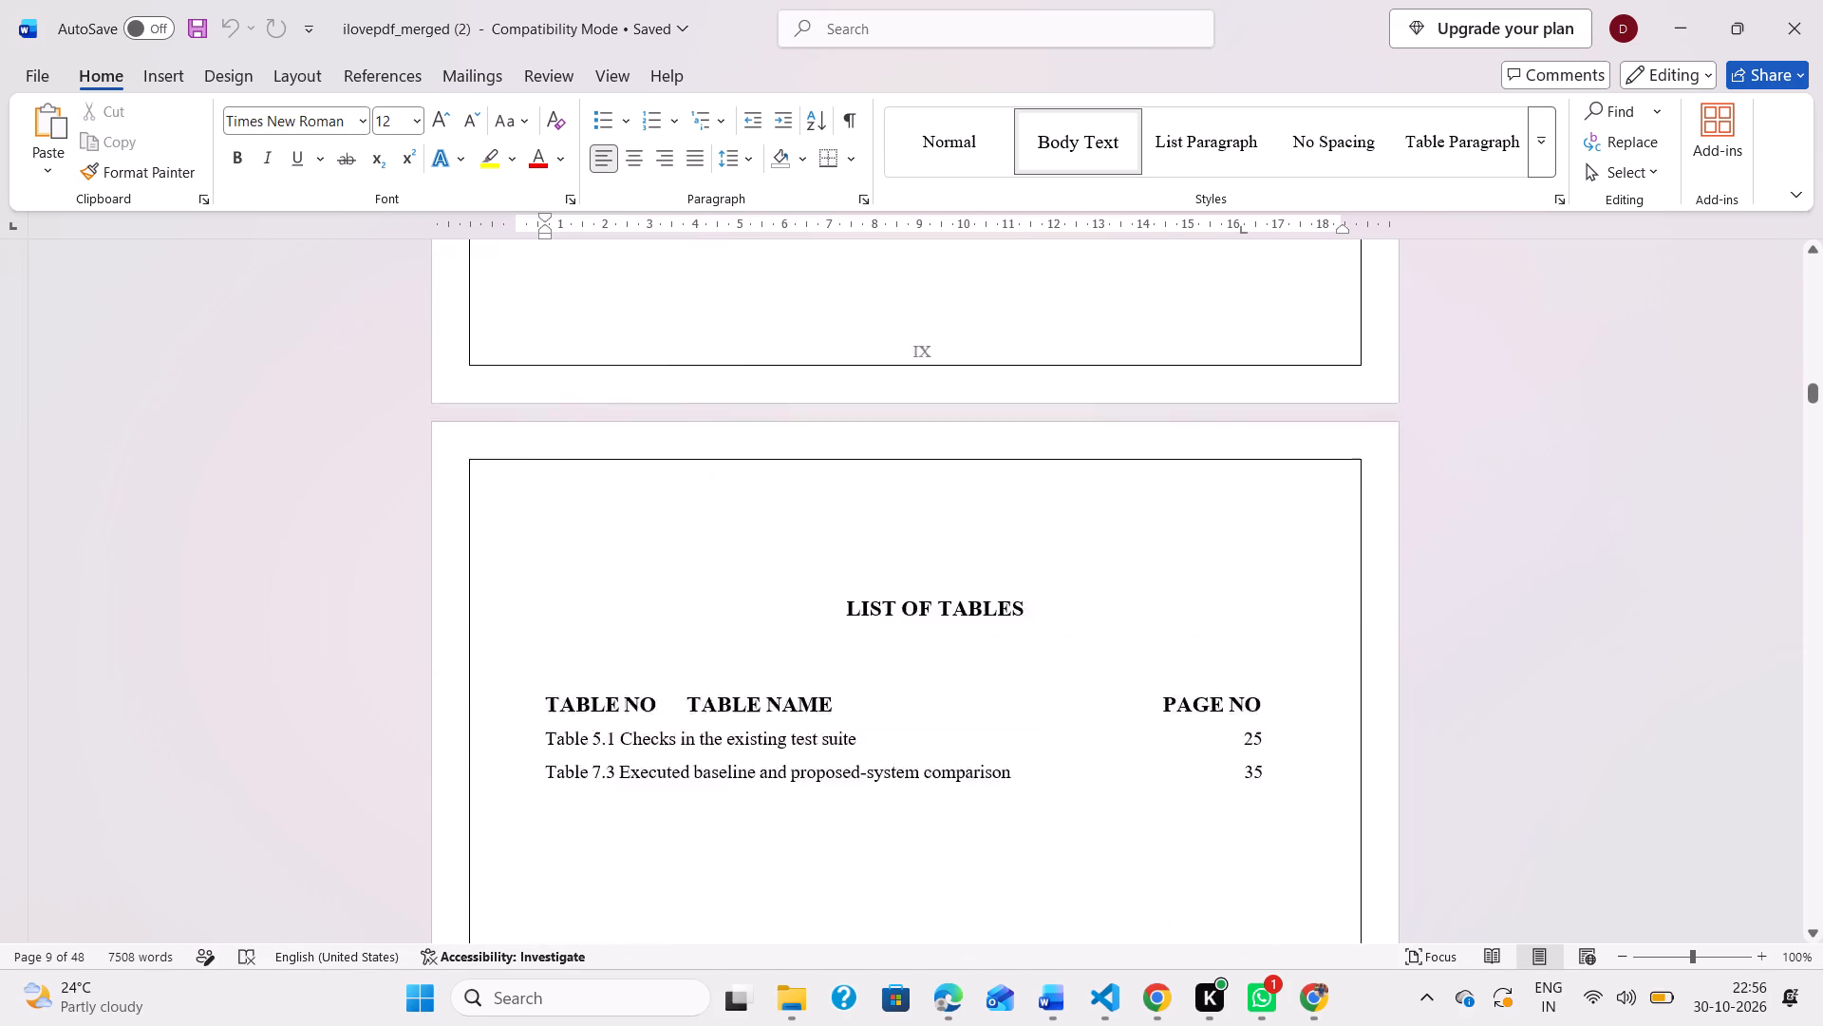
scroll(908, 656, down, 7)
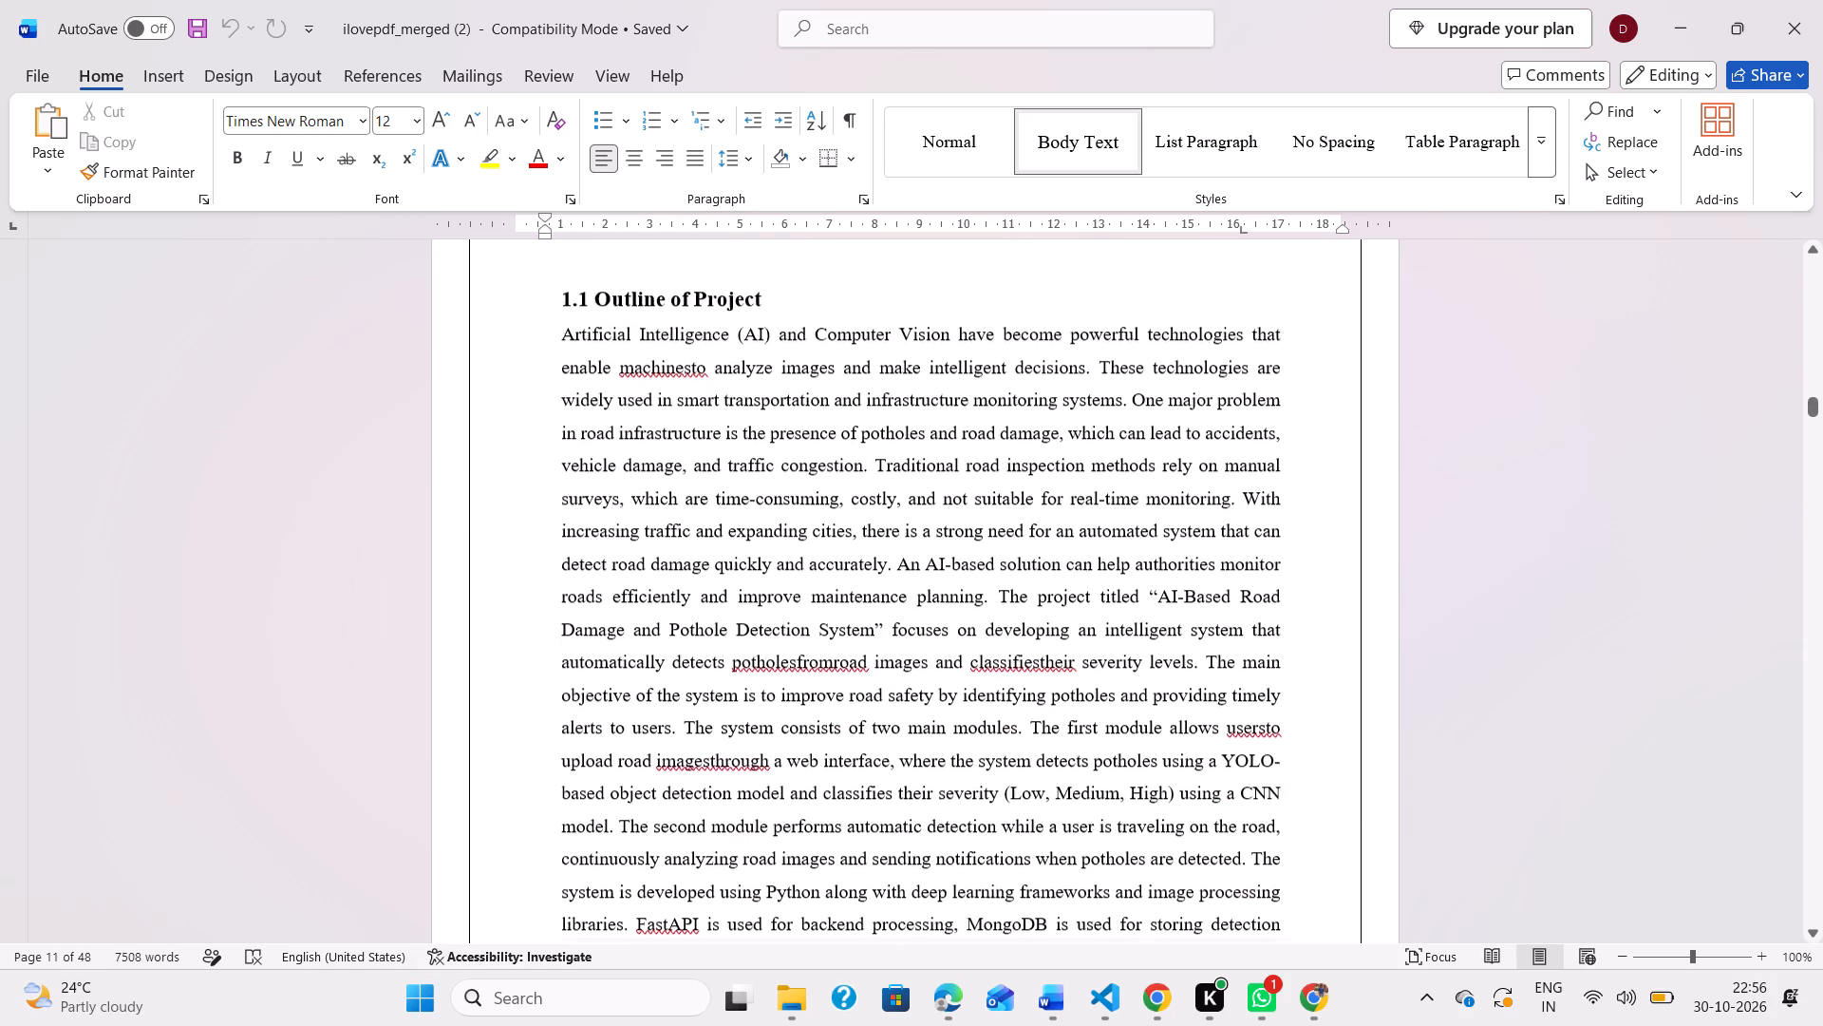
scroll(892, 689, up, 1)
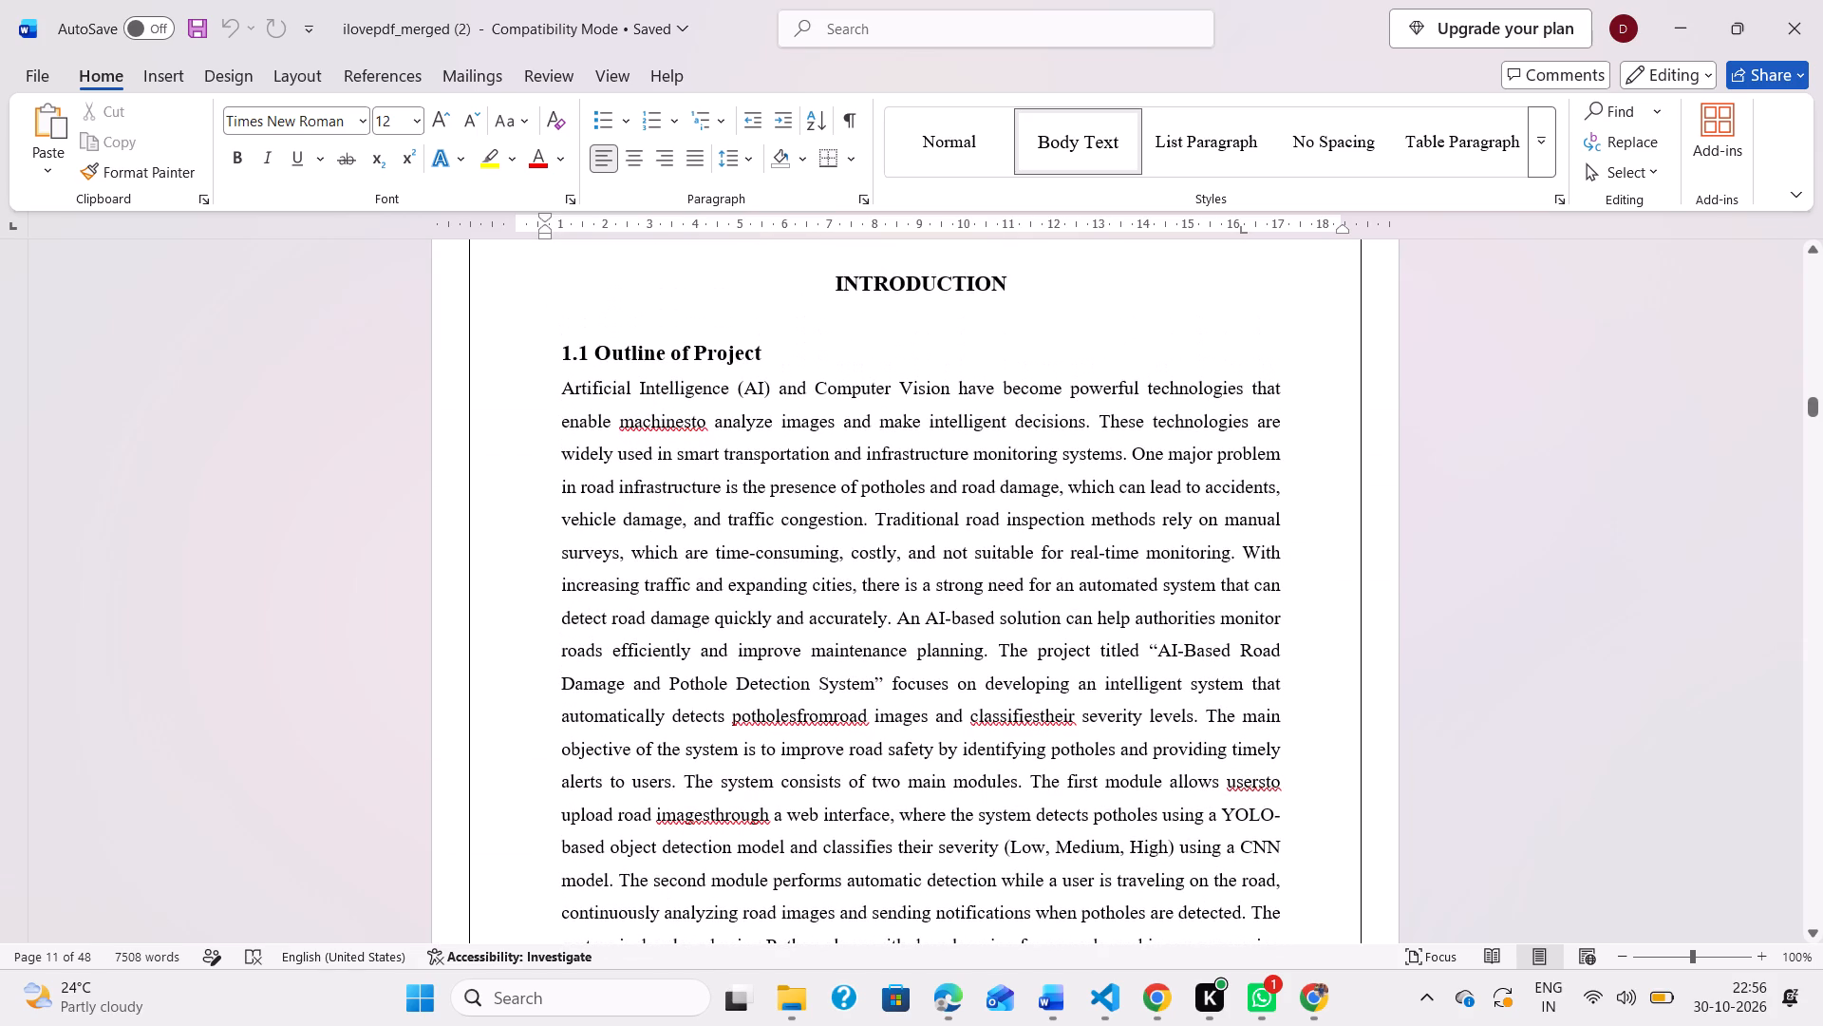
scroll(892, 689, up, 1)
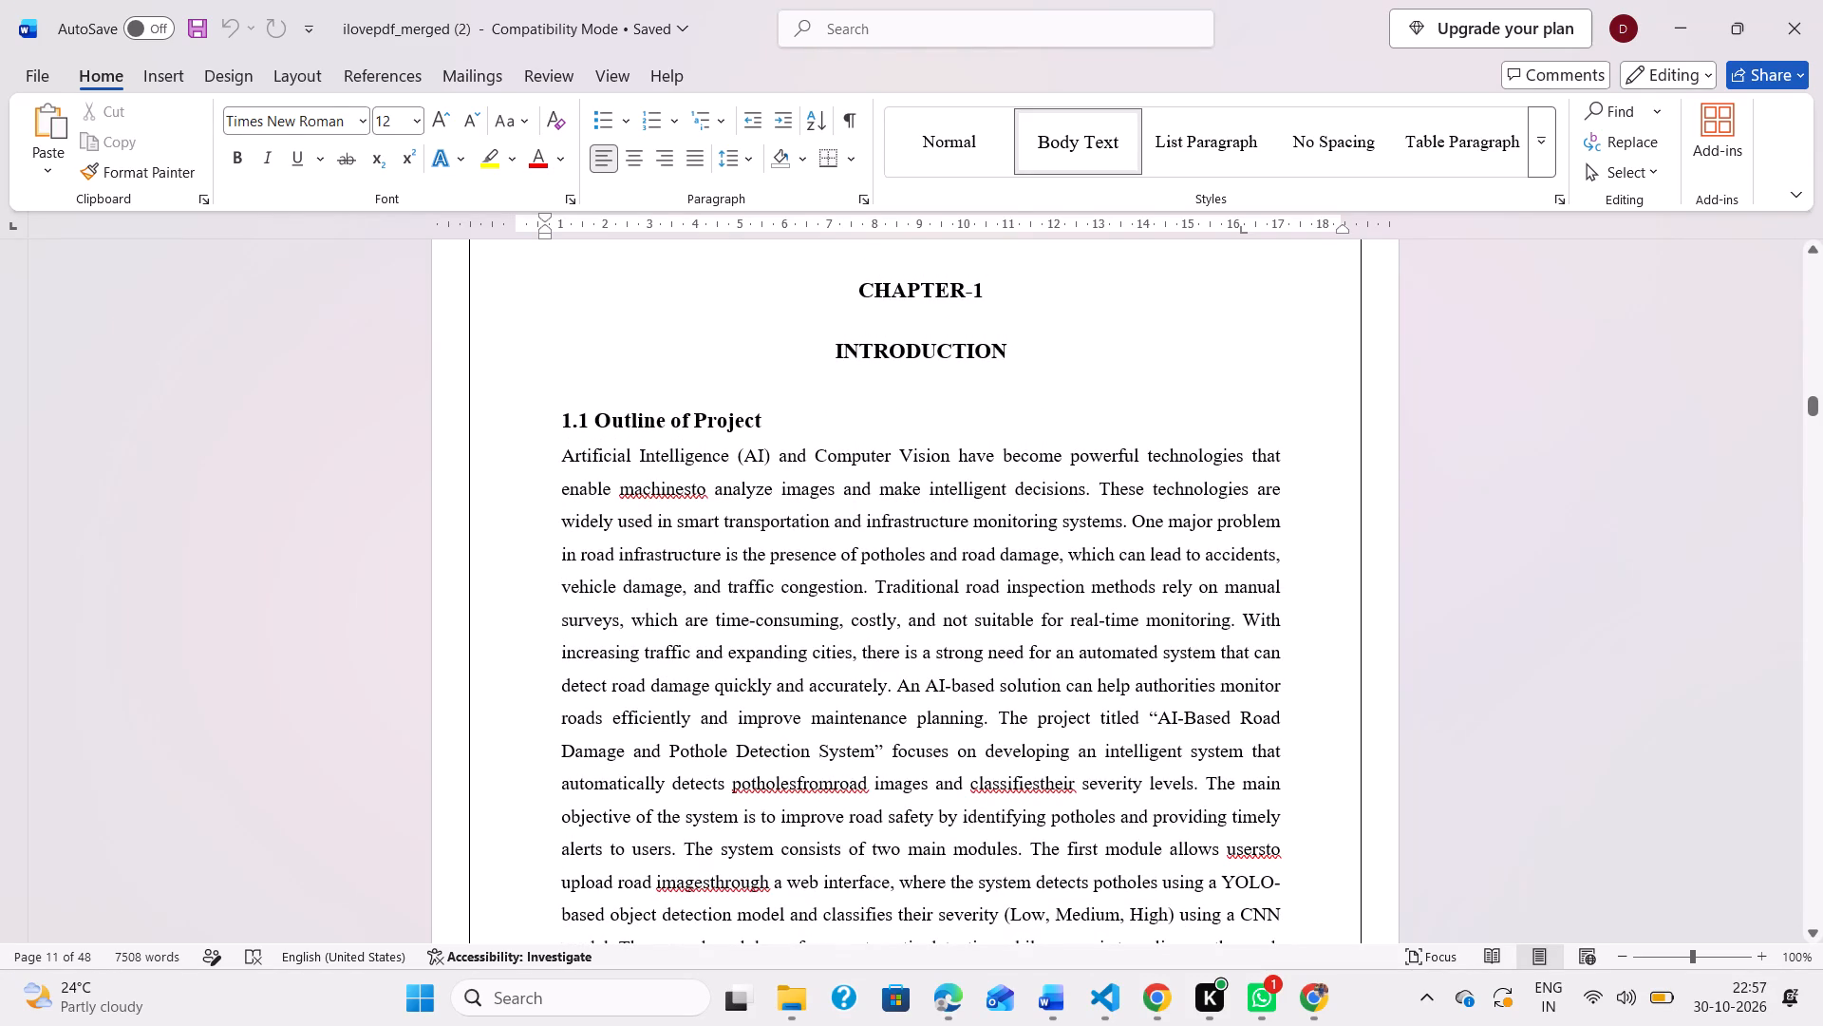
scroll(938, 571, down, 5)
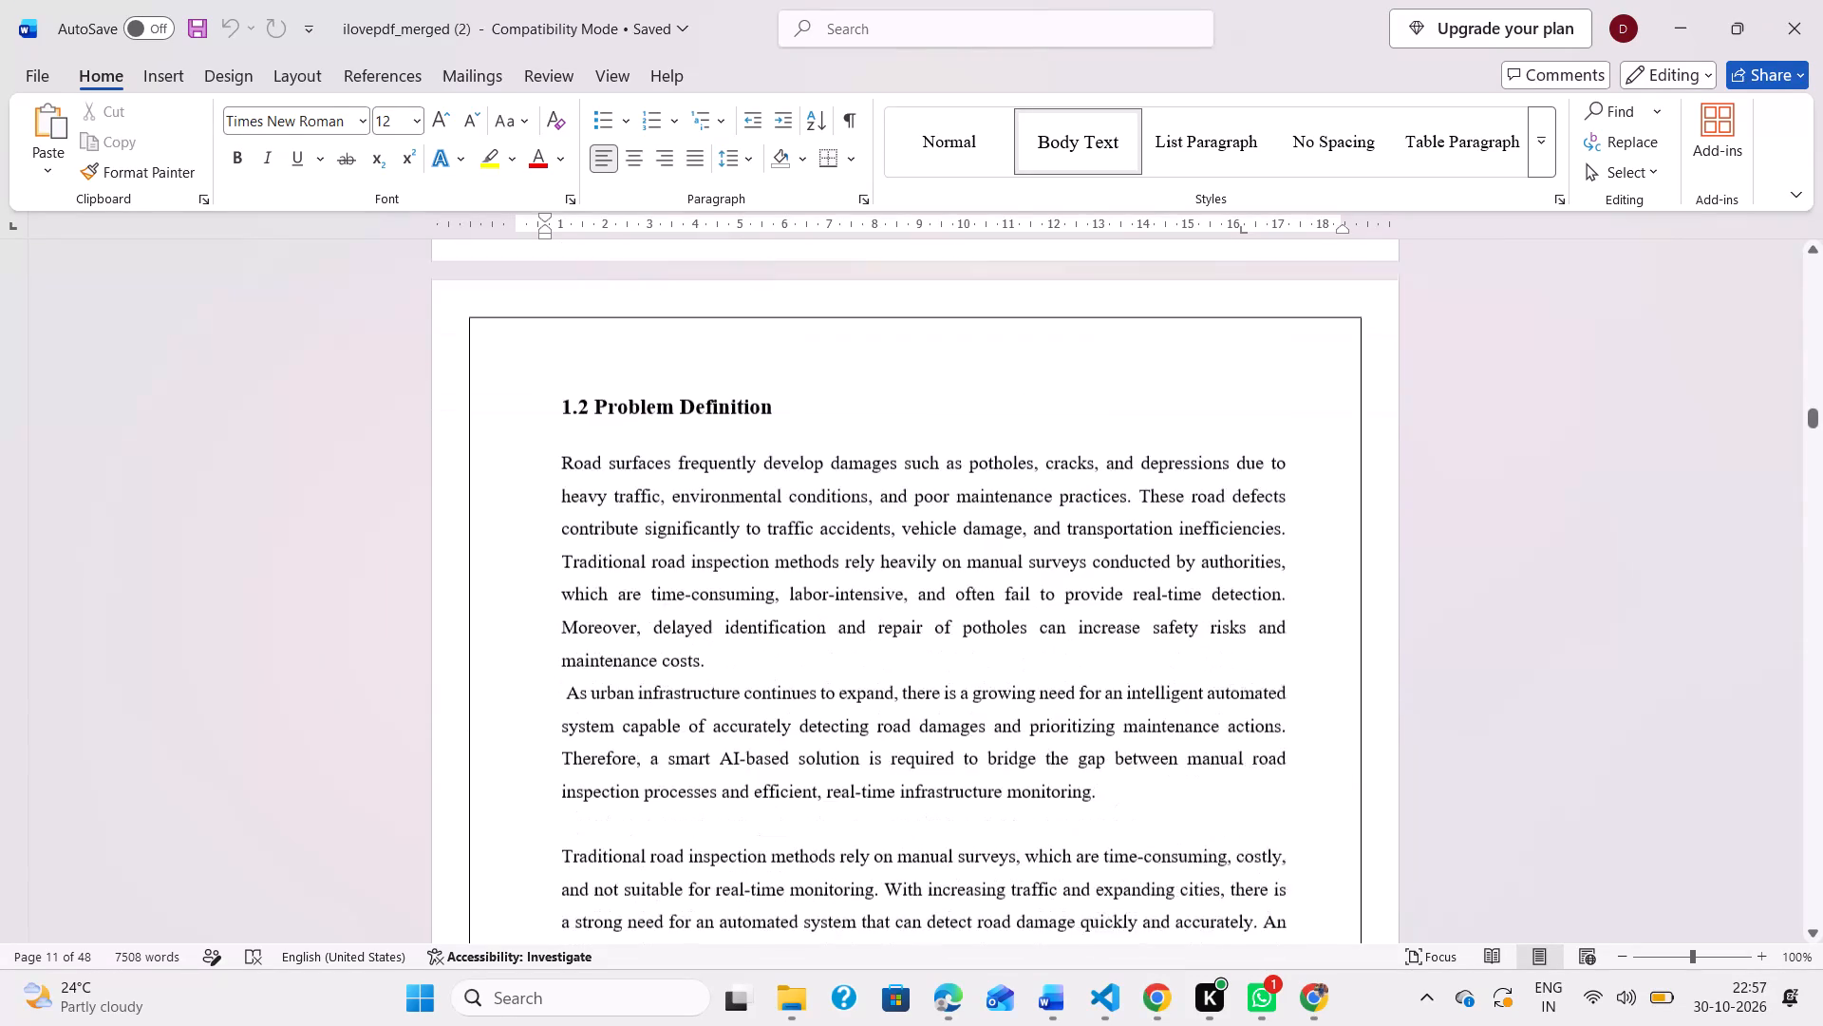
scroll(926, 524, down, 1)
scroll(926, 524, up, 2)
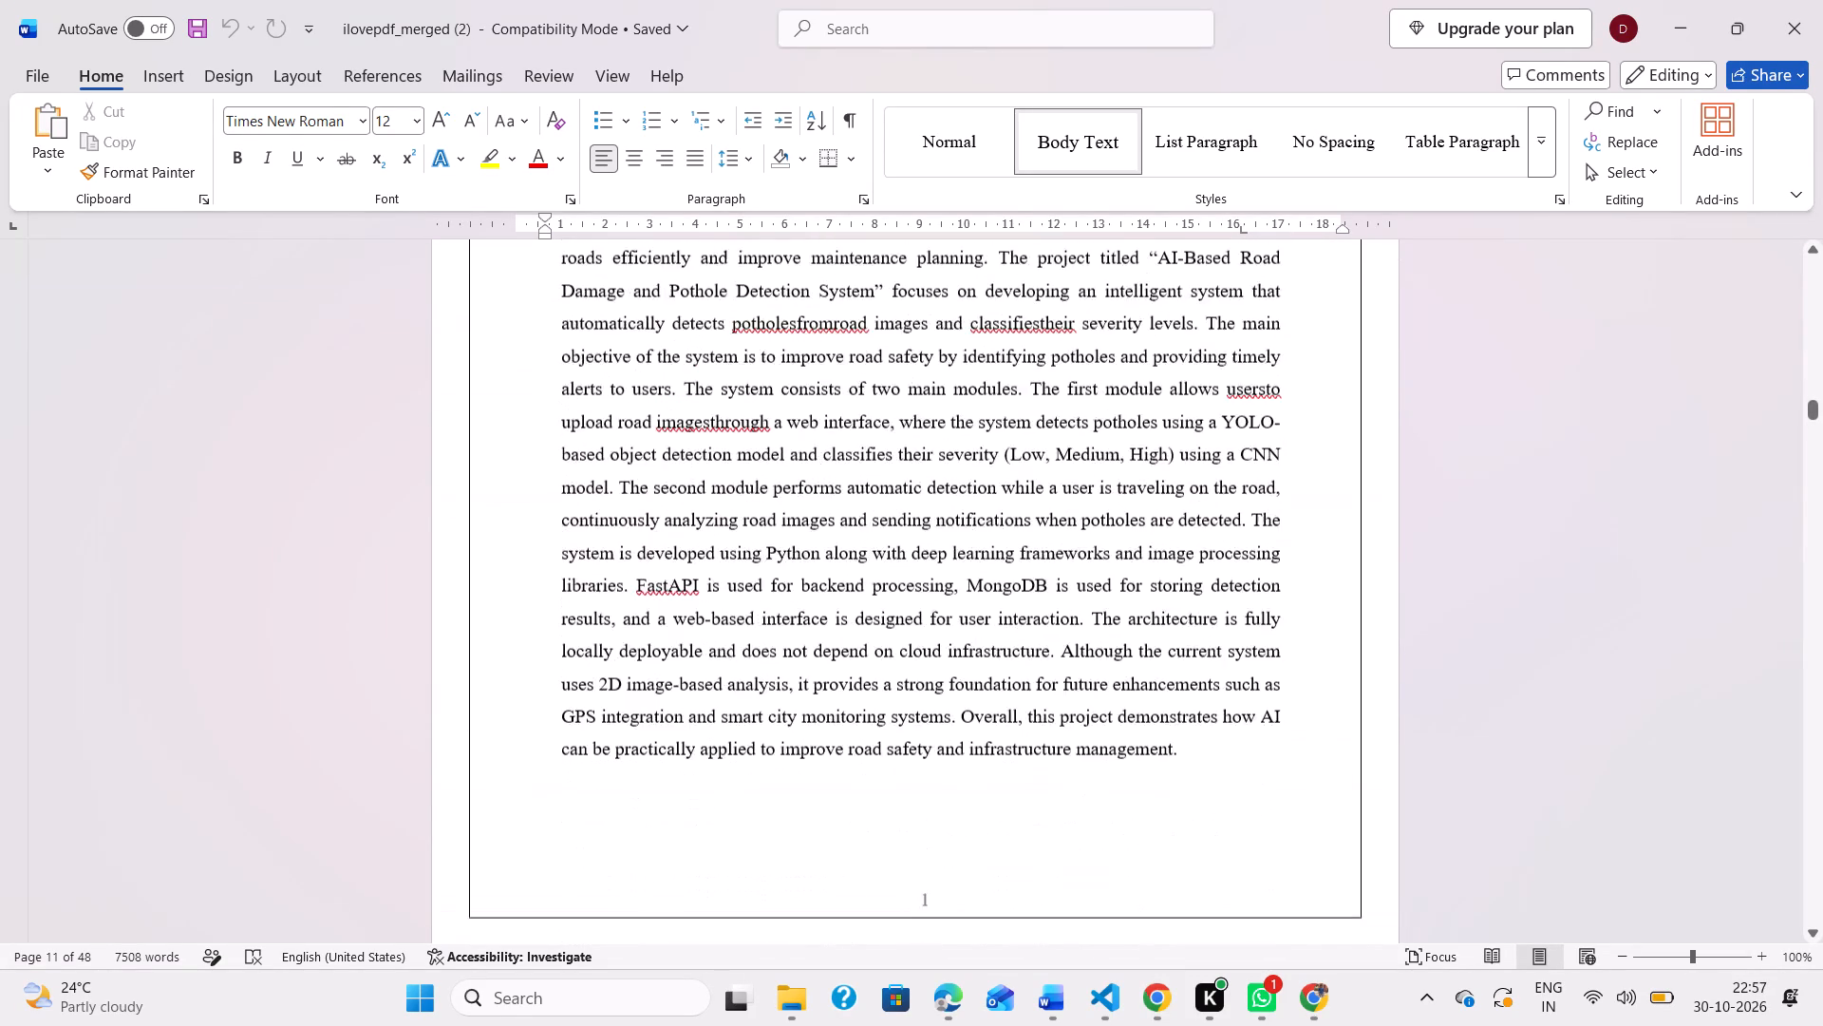